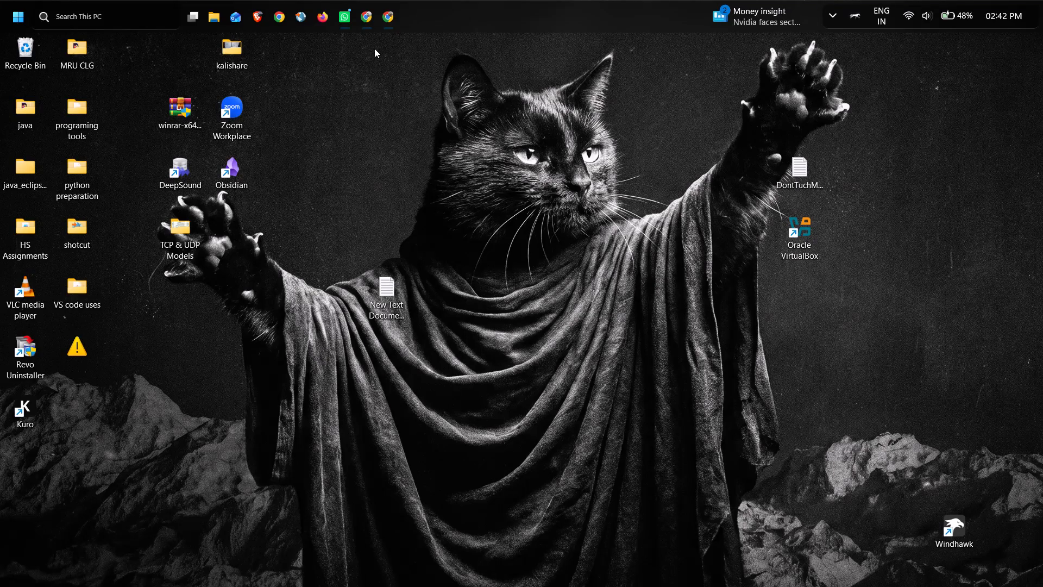
Switch to the Chrome window with the Hack The Box pages and open a new browser tab.
click(381, 12)
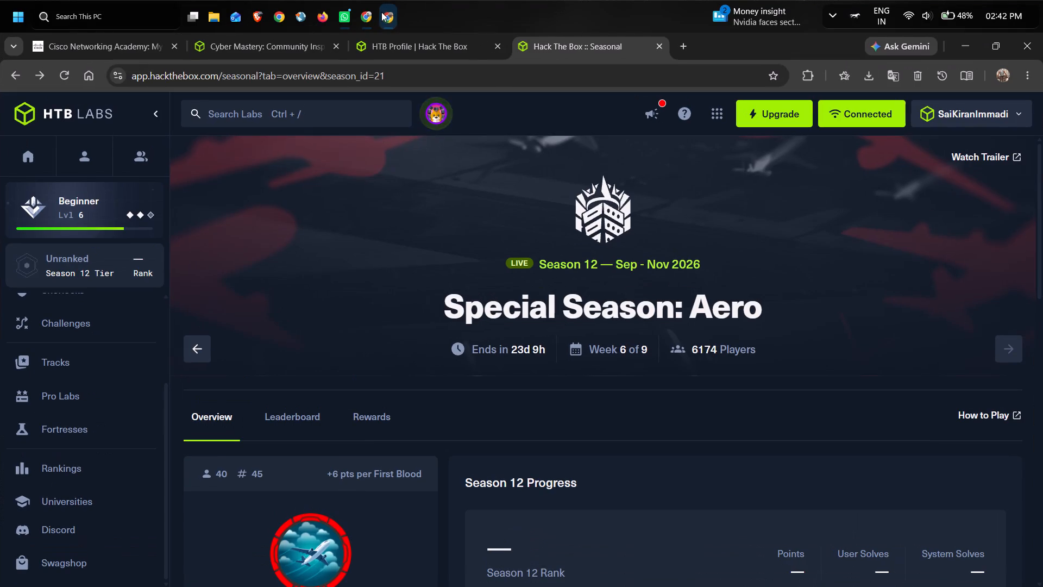
click(677, 43)
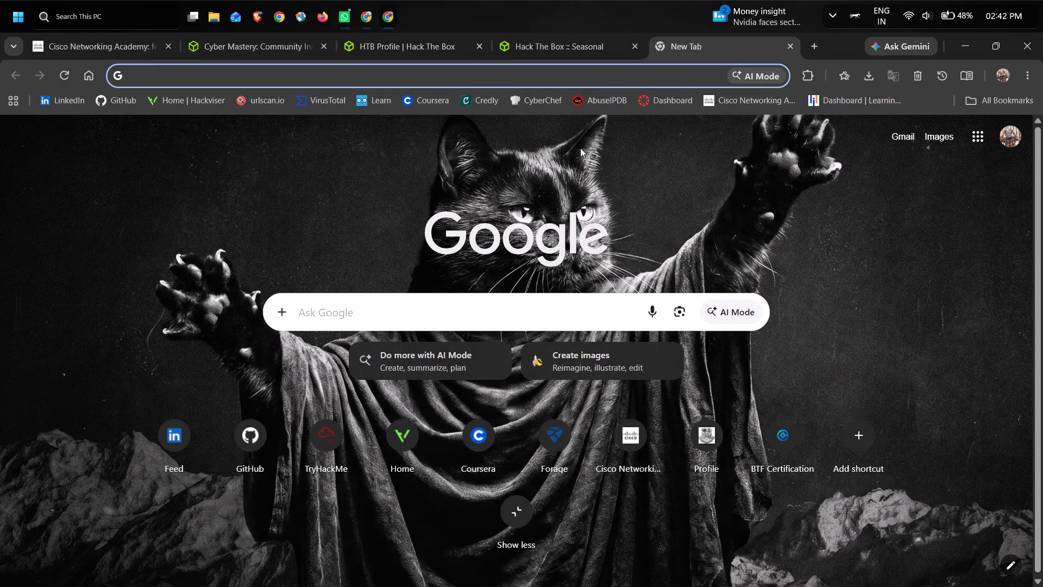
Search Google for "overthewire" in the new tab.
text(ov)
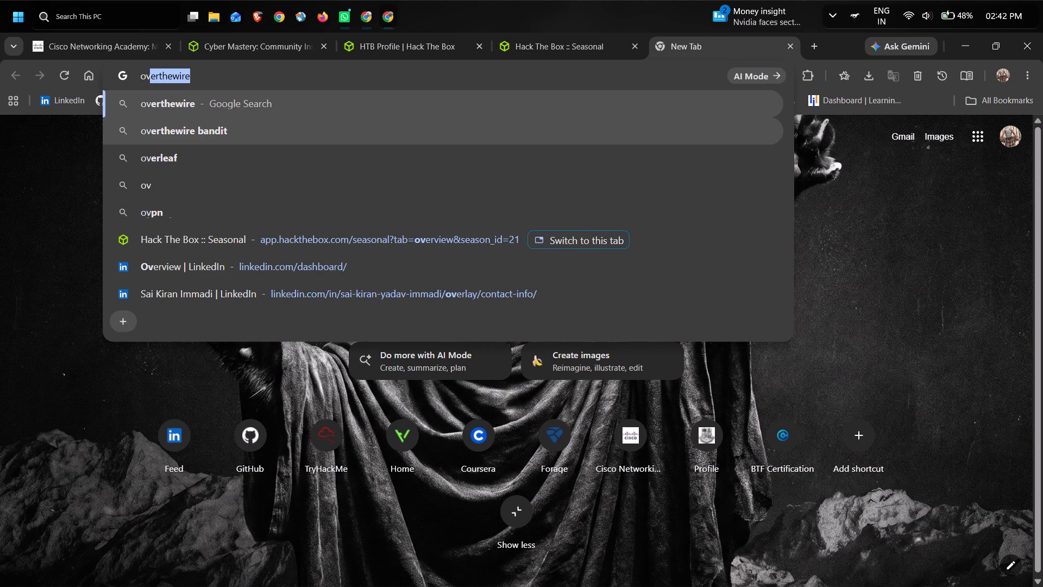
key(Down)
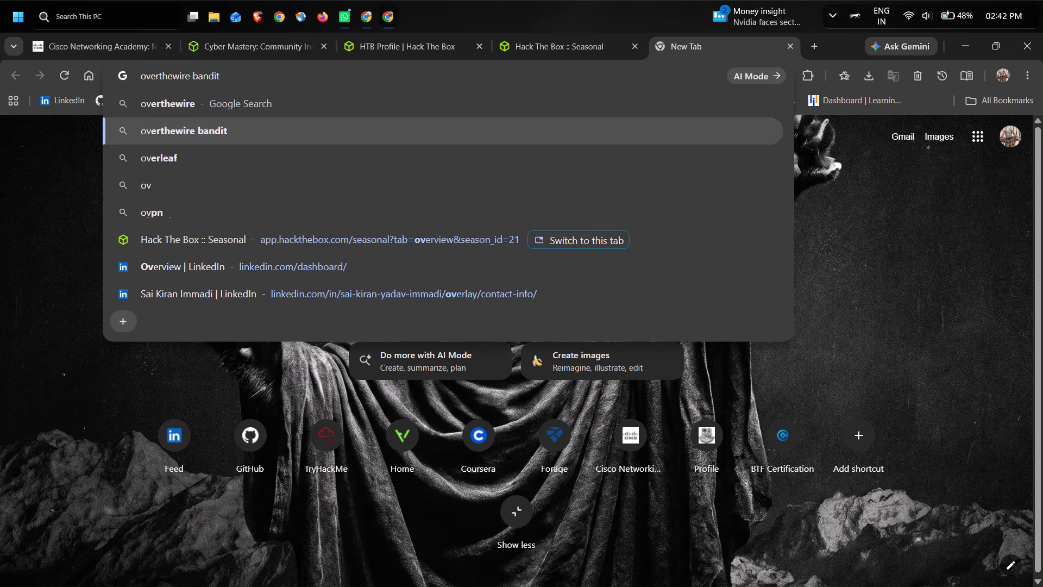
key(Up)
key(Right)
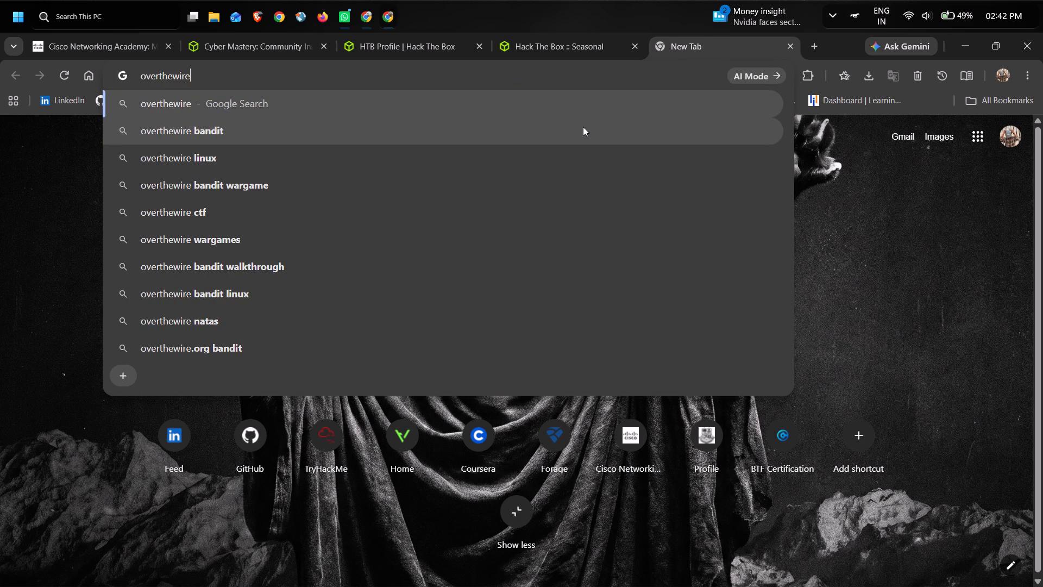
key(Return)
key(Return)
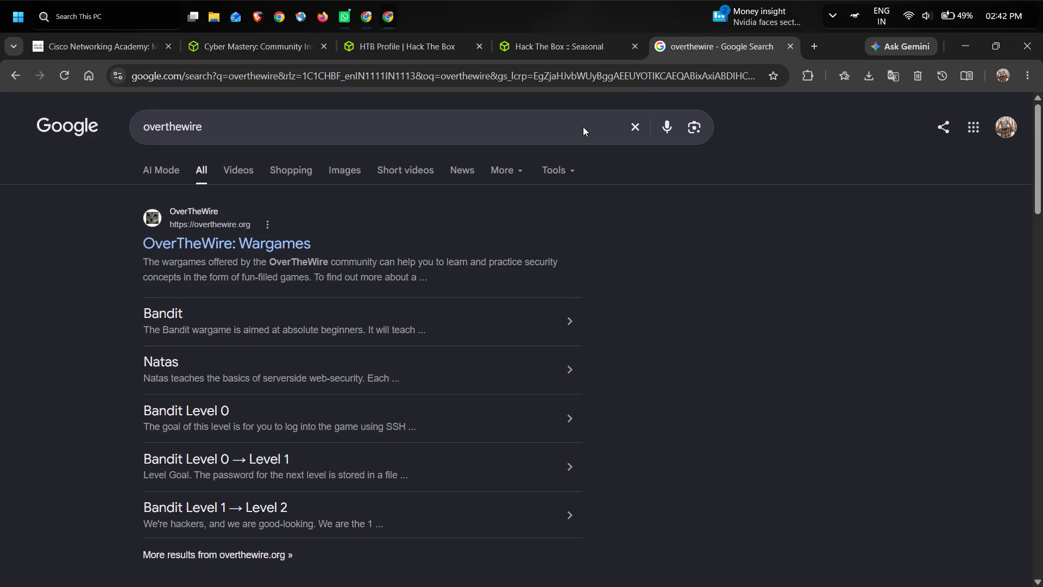
Replace the Google query with the suggested search "overleaf resume" and run it.
click(629, 134)
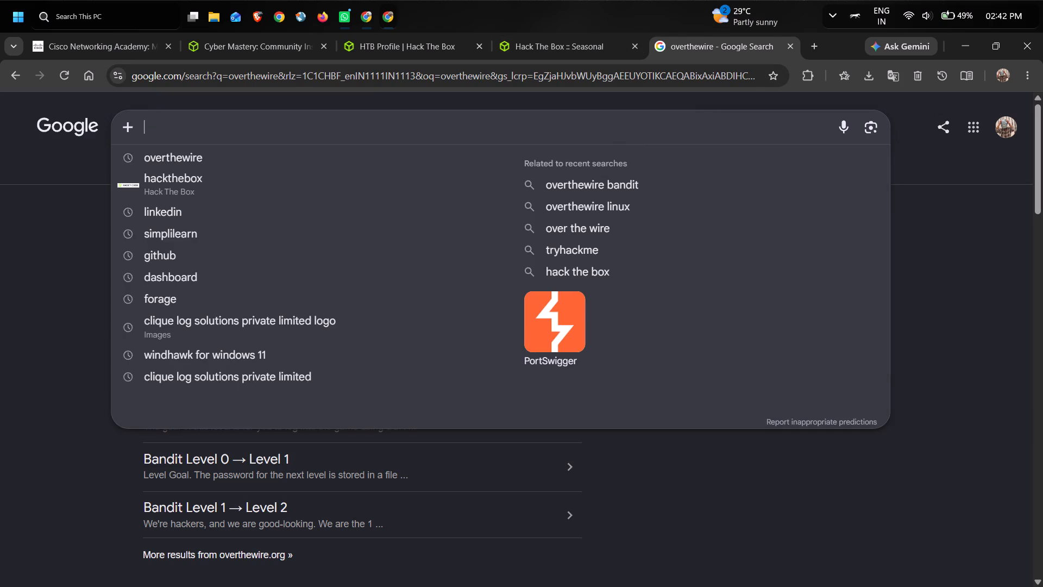
text(over)
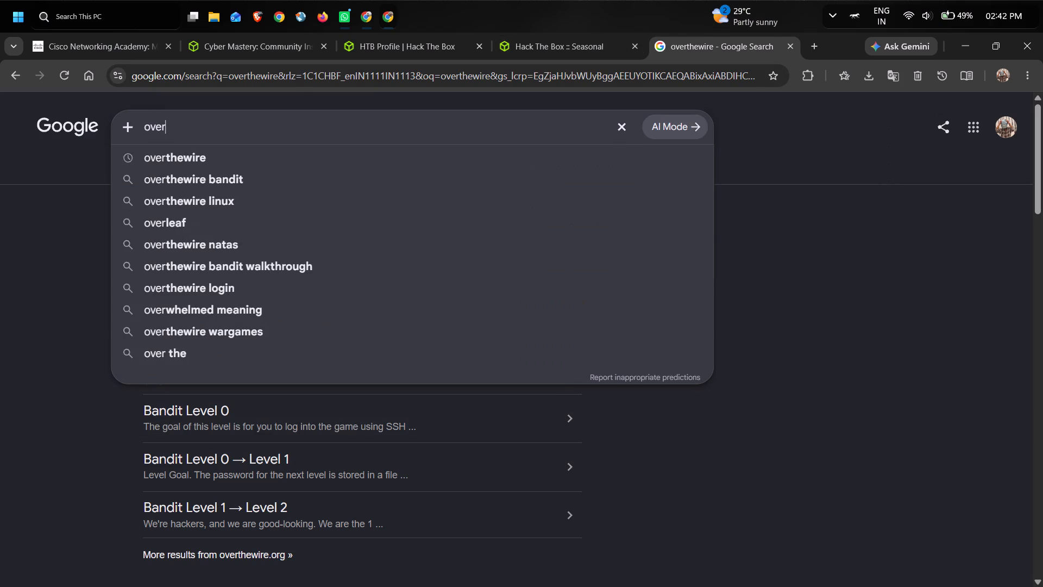
key(l)
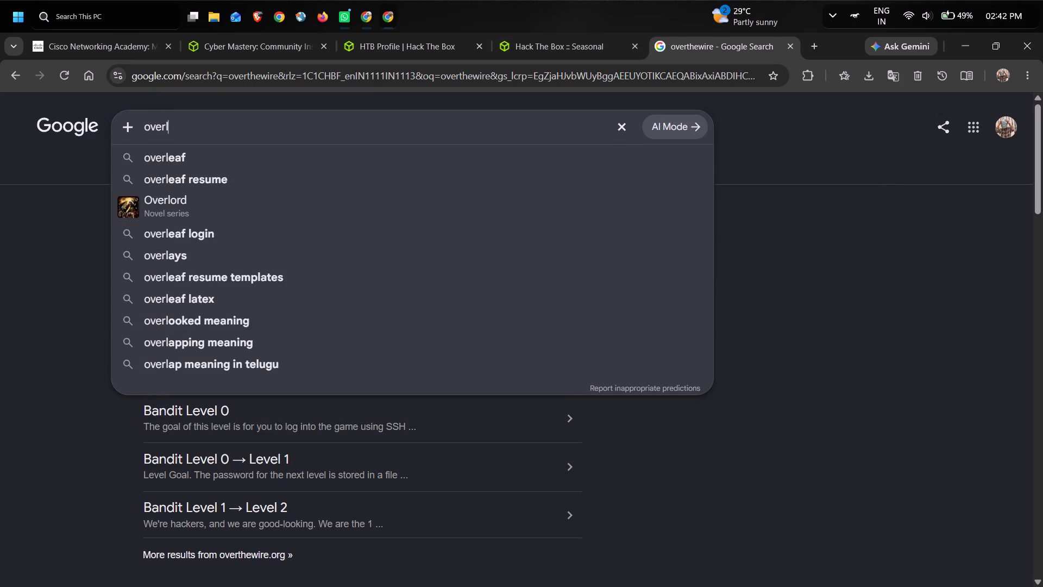
key(Down)
key(Down)
key(Return)
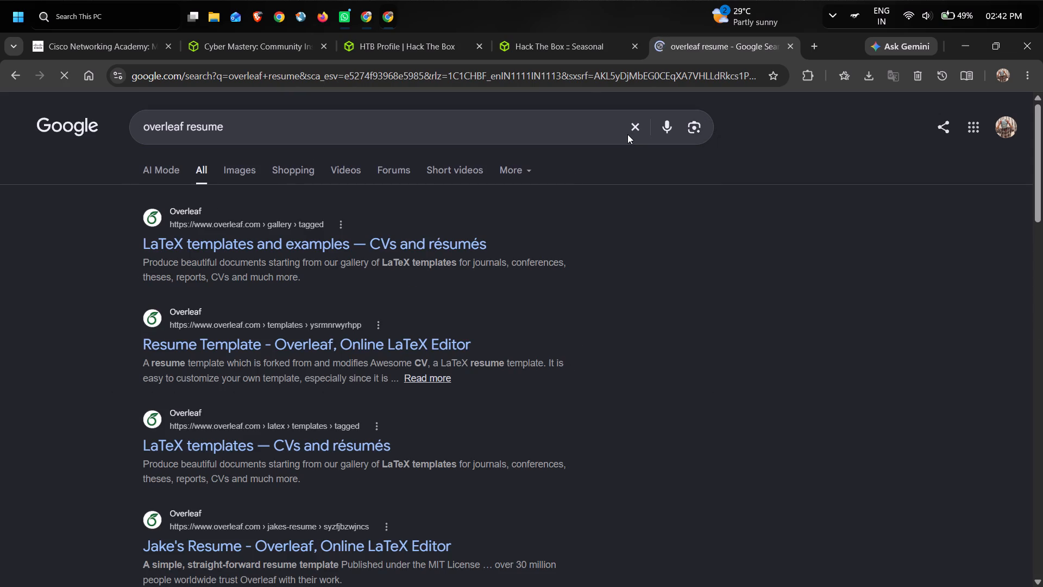
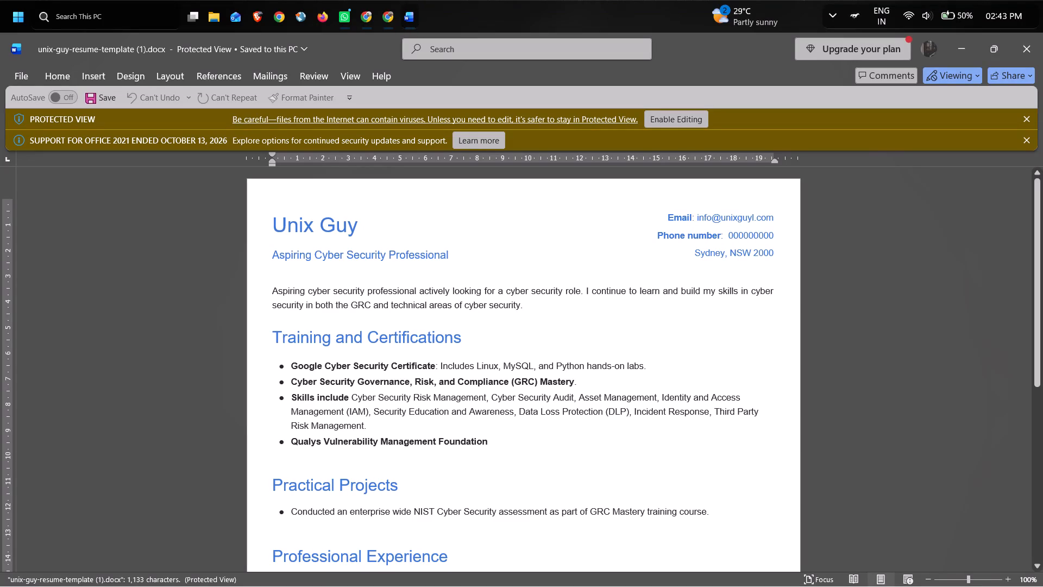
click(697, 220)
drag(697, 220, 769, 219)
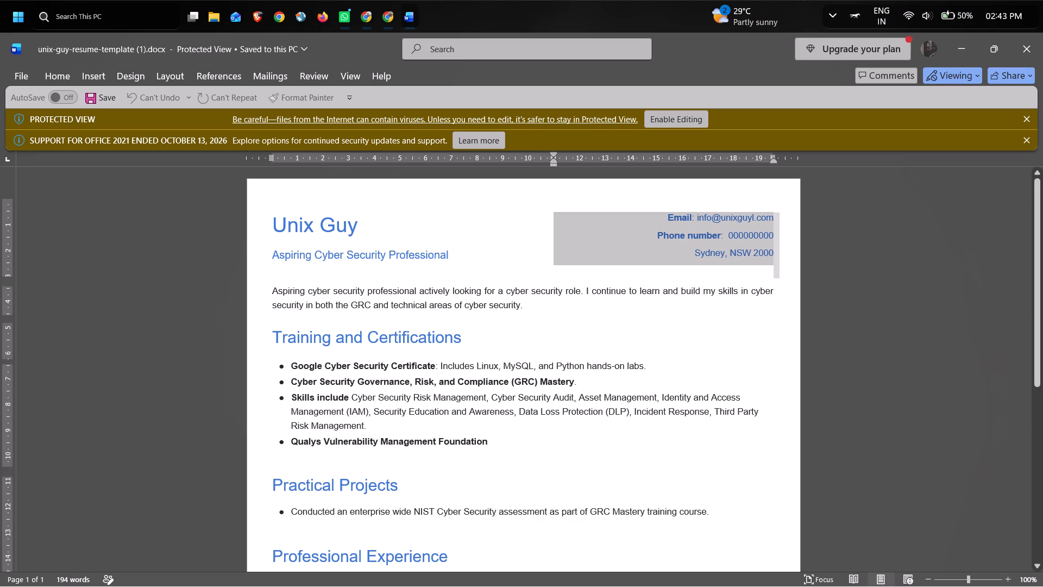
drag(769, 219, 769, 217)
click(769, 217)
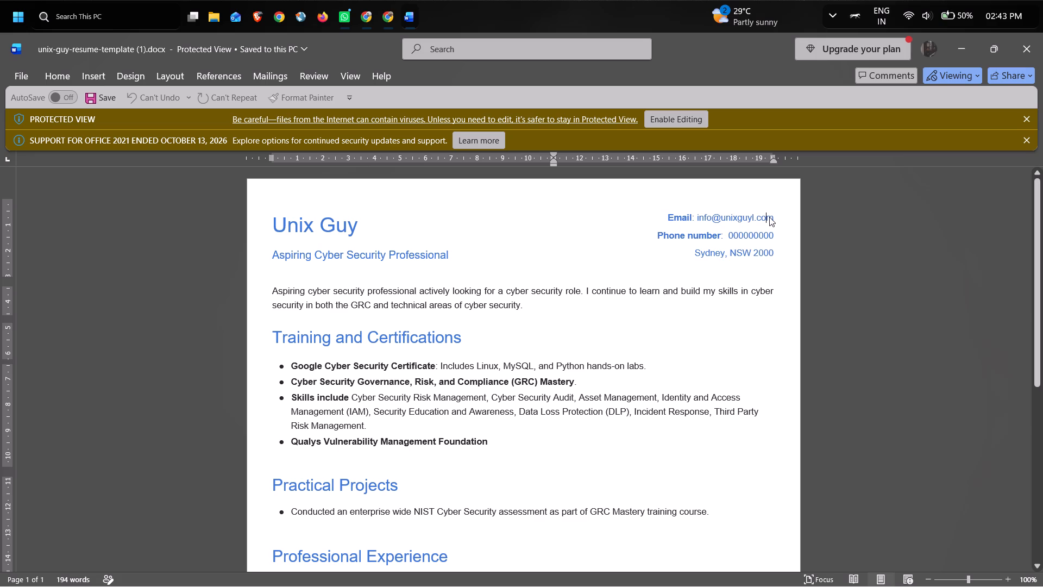
Take the unix-guy-resume-template document out of Protected View by enabling editing.
click(678, 118)
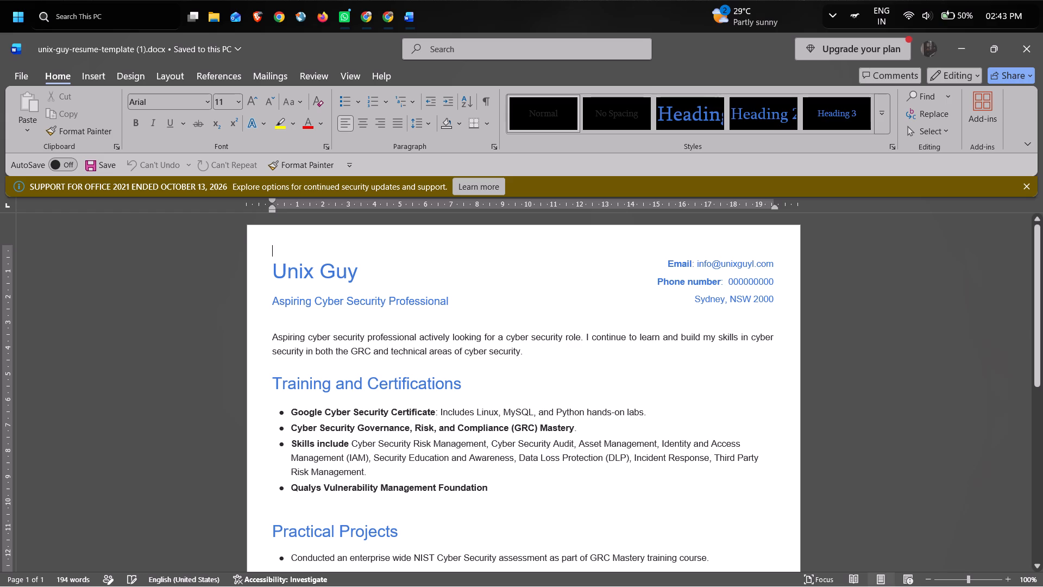
Delete the placeholder address after the Email label in the contact details at the top of the Word resume template.
click(773, 265)
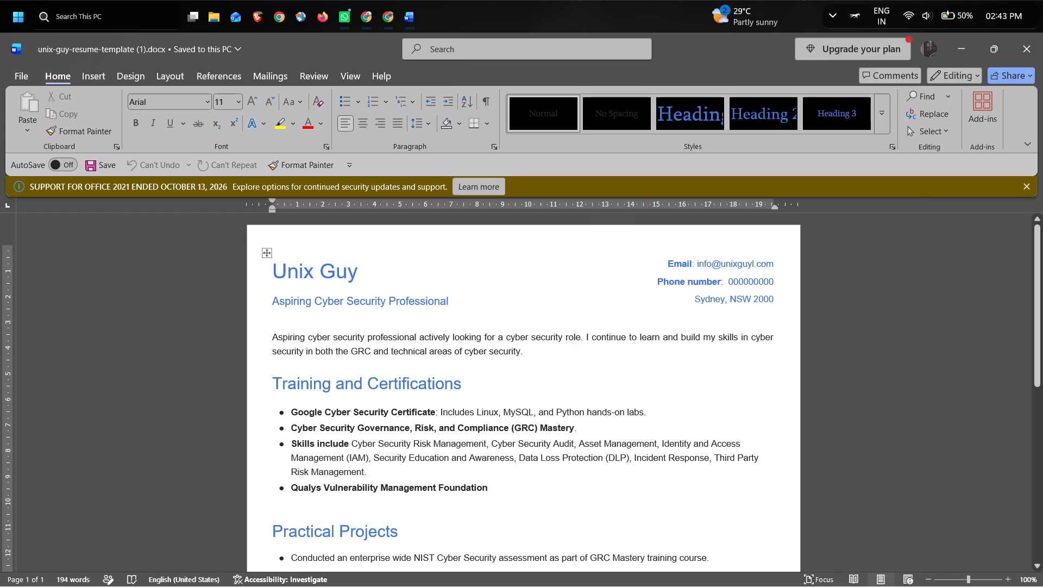
click(768, 265)
key(Right)
key(Right)
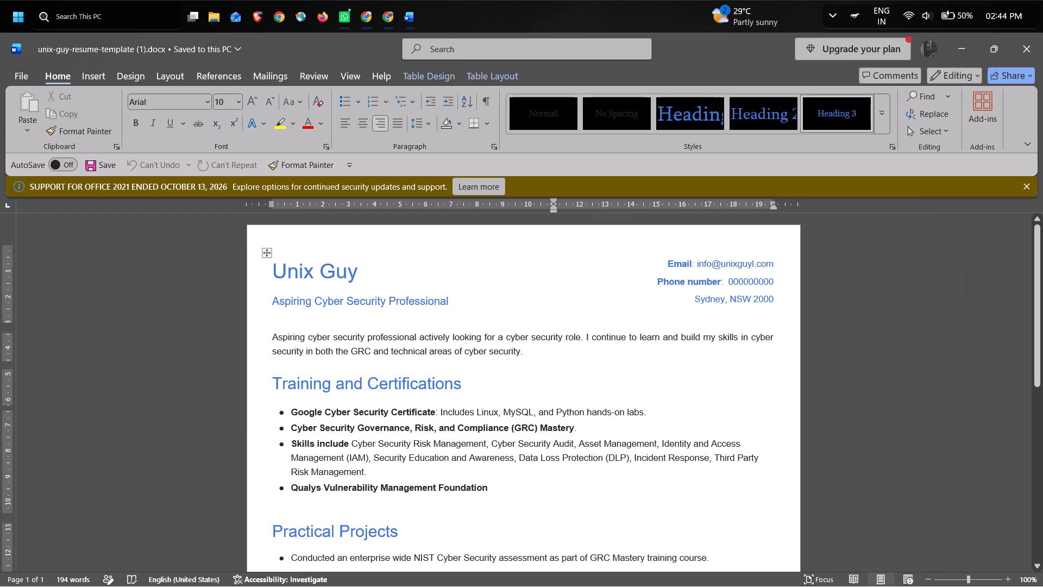
key(Left)
key(Left)
click(768, 265)
key(Right)
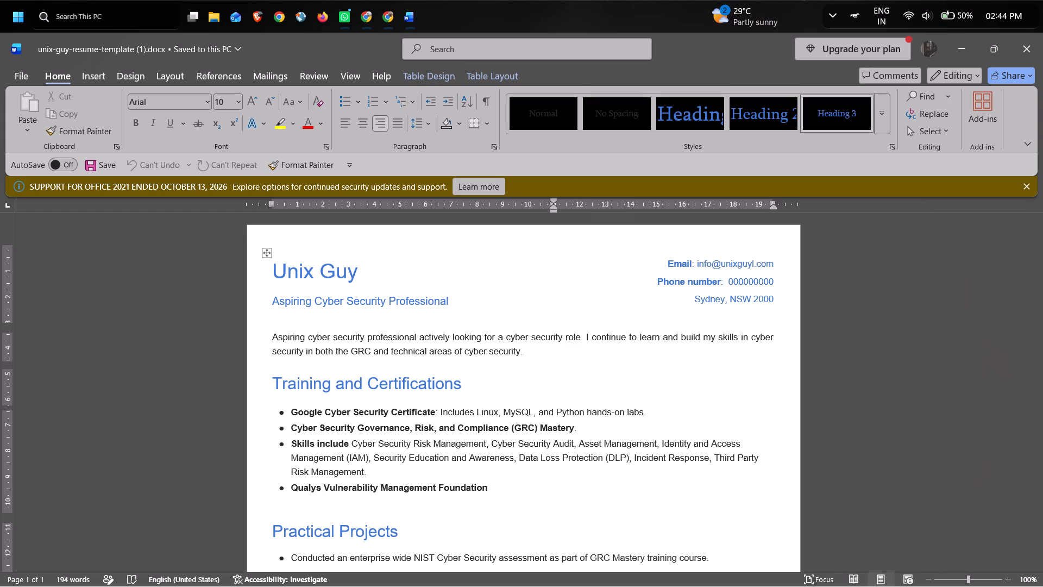
key(BackSpace)
key(BackSpace)
key(BackSpace)
key(BackSpace)
key(BackSpace)
key(BackSpace)
key(BackSpace)
key(BackSpace)
key(BackSpace)
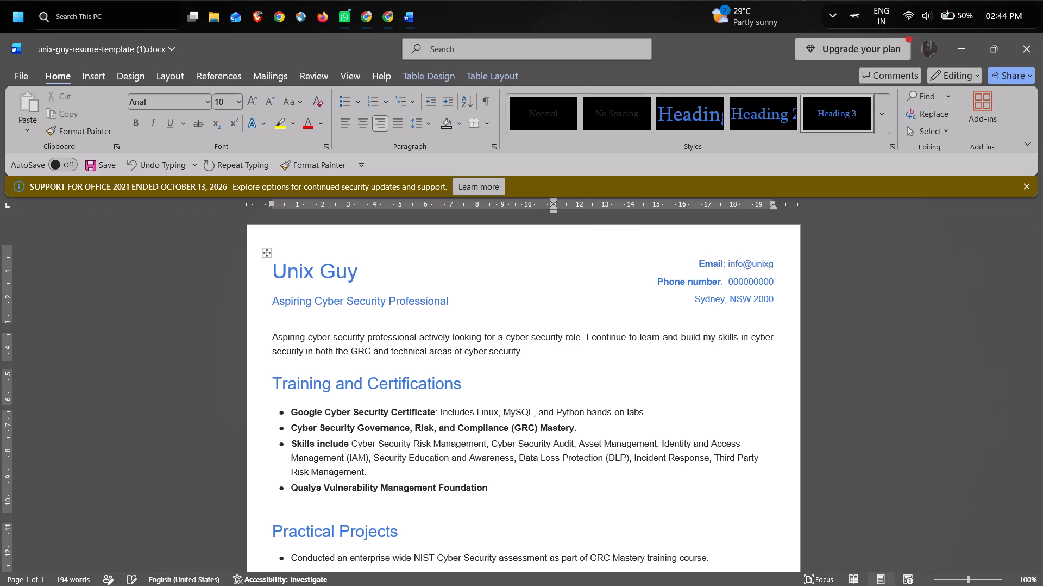
key(BackSpace)
key(BackSpace)
key(BackSpace)
key(BackSpace)
key(BackSpace)
key(BackSpace)
key(BackSpace)
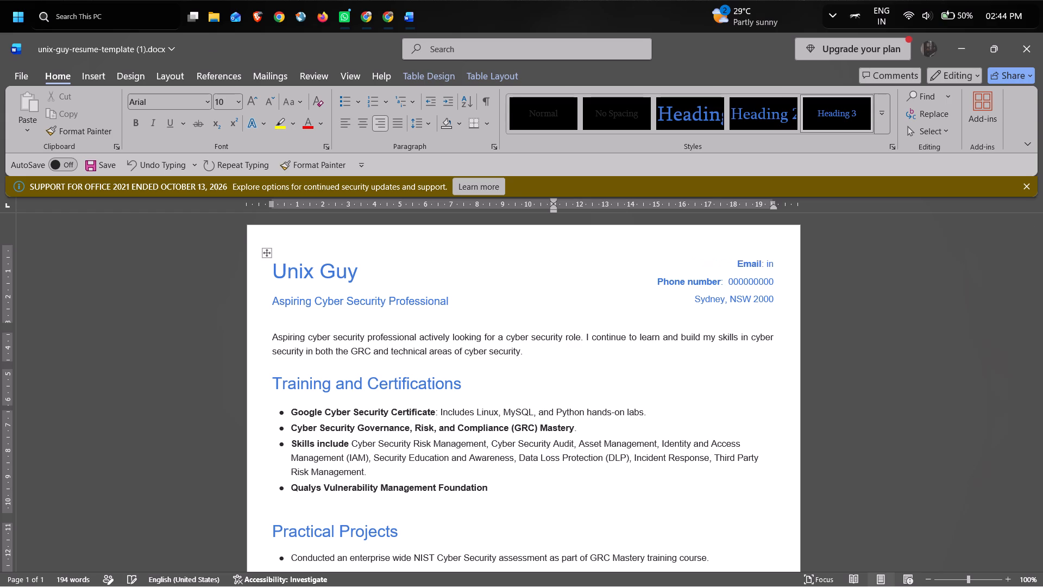
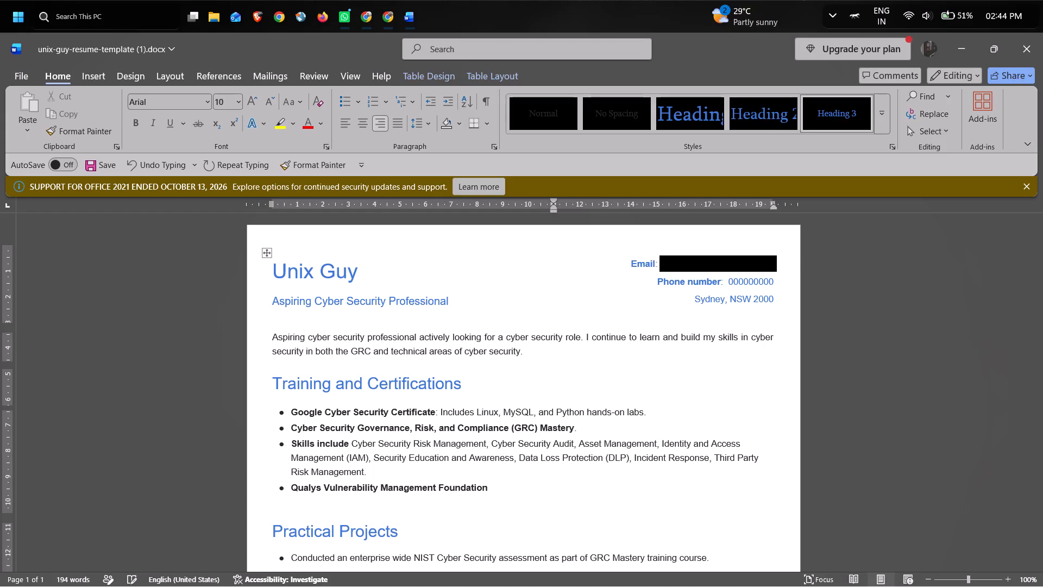
Enter the applicant's email address after the Email label in the resume's contact details.
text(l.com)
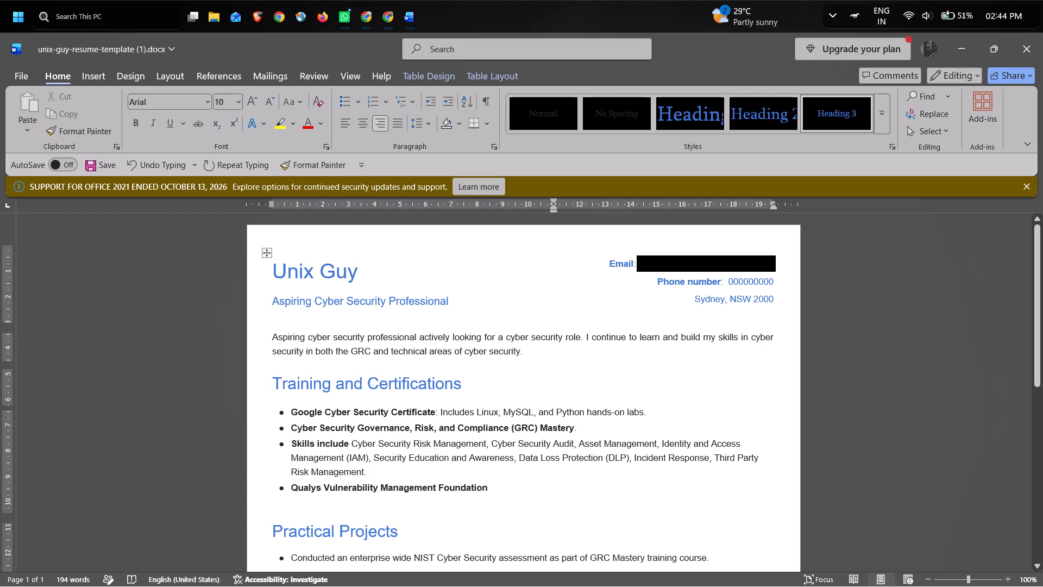
Replace the placeholder name "Unix Guy" in the resume's title heading with the applicant's full name.
click(356, 282)
key(BackSpace)
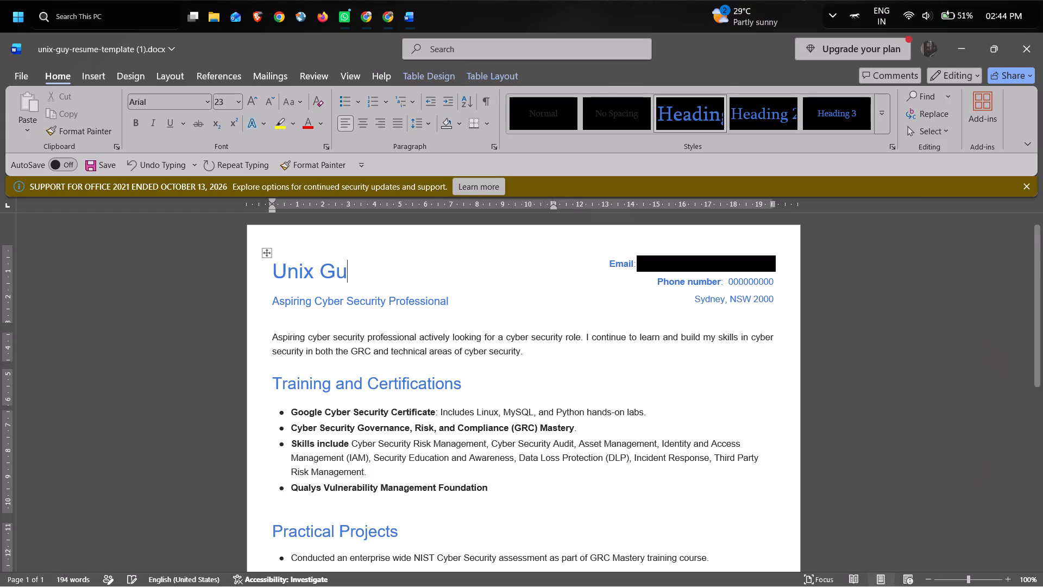
key(BackSpace)
key(BackSpace)
key(BackSpace)
key(BackSpace)
key(BackSpace)
key(BackSpace)
key(BackSpace)
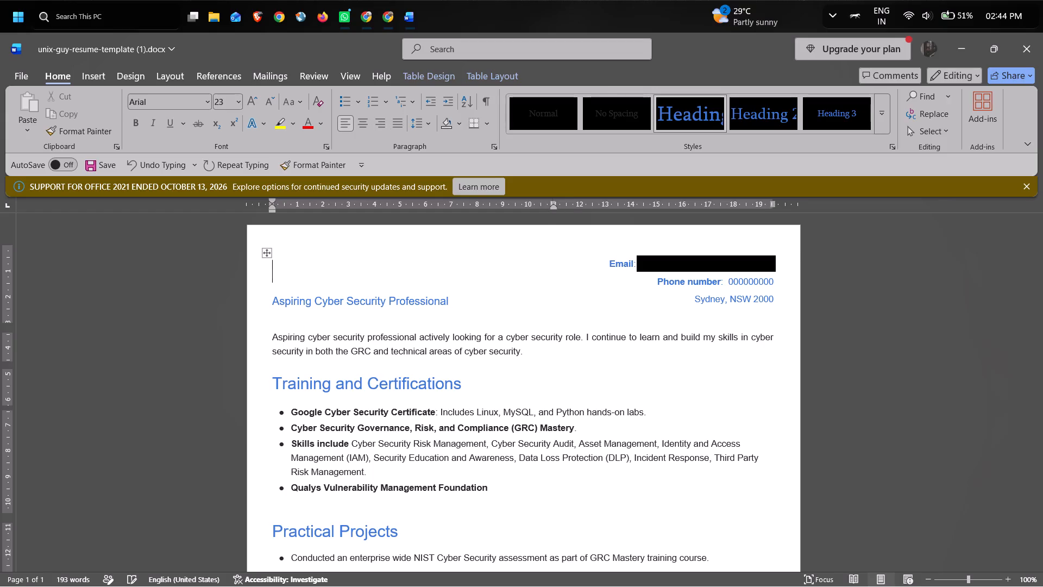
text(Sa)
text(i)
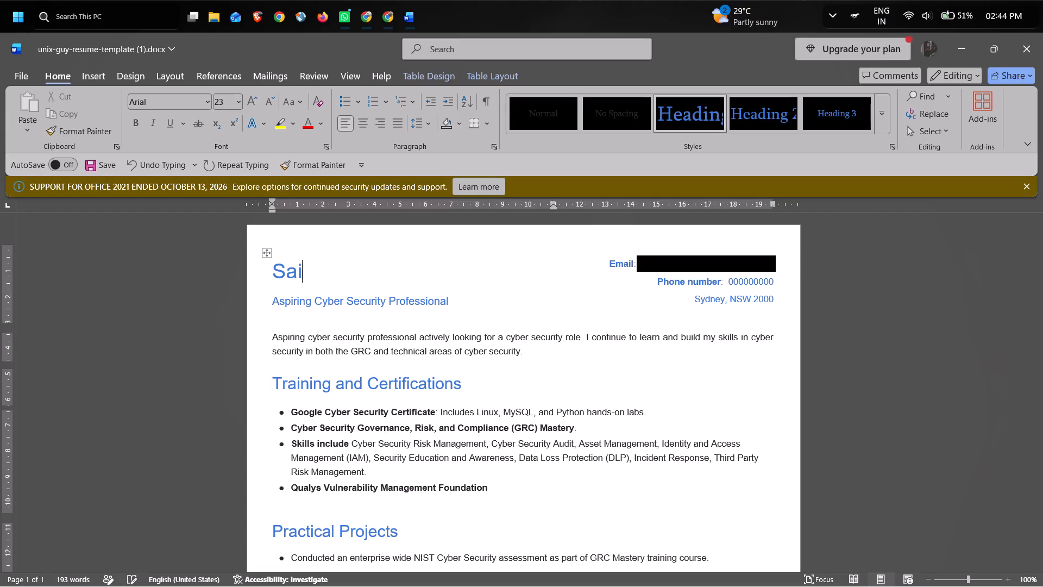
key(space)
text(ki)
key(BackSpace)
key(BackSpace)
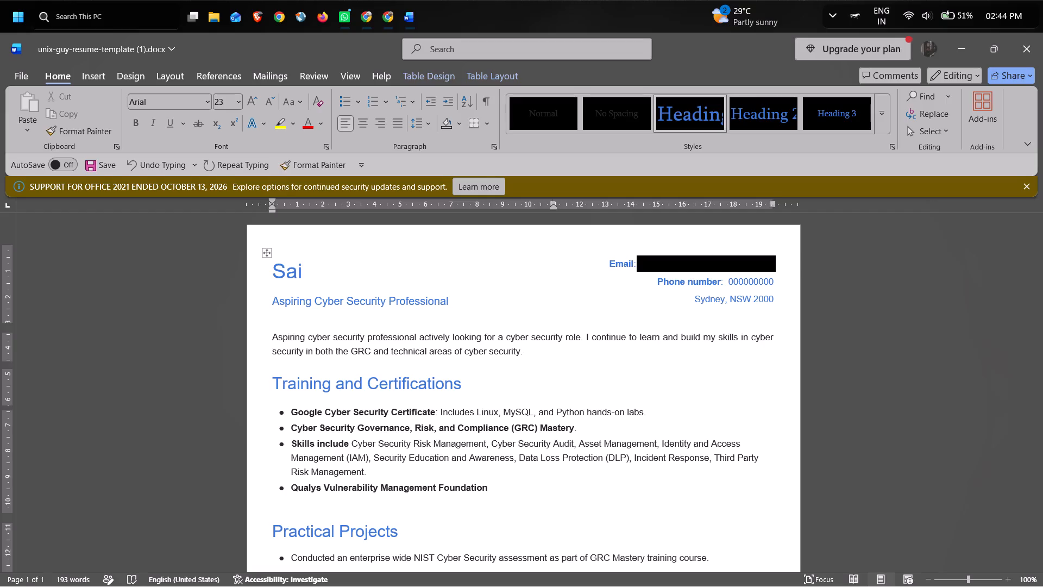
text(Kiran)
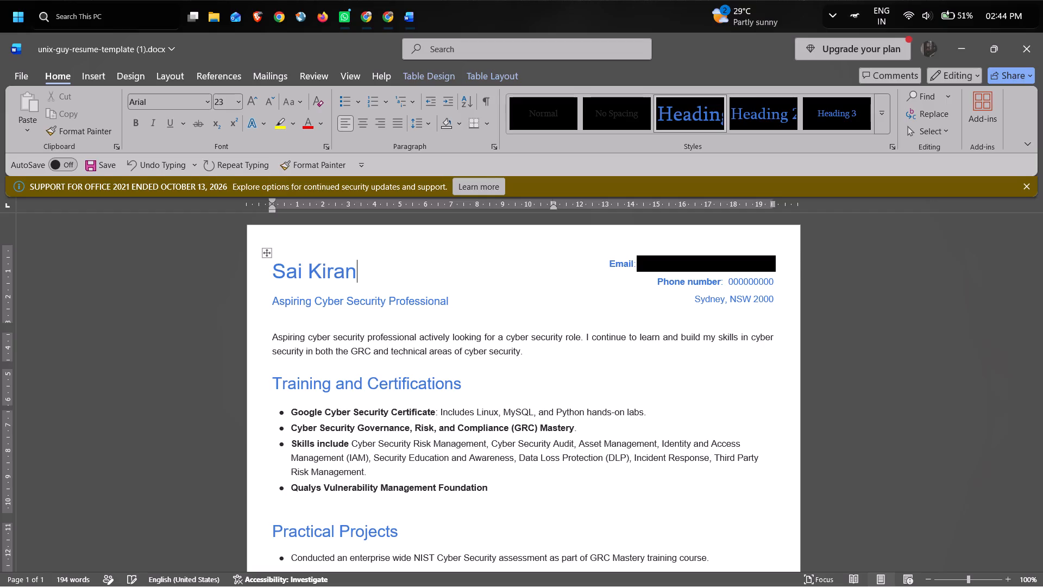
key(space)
Complete the resume's name heading by adding the applicant's surname after the given names.
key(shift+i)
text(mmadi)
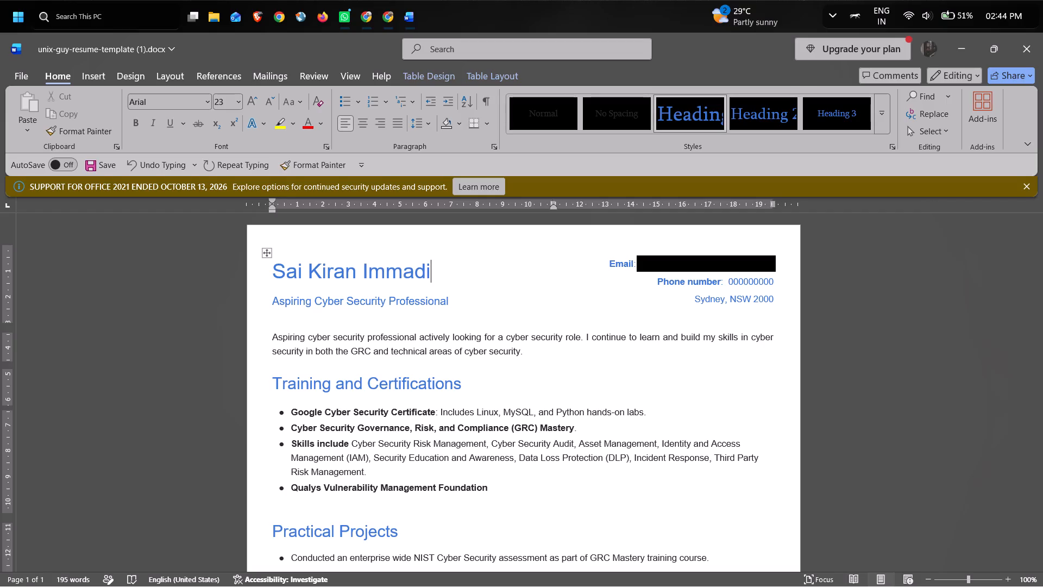
Delete the placeholder number of zeros after the Phone number label in the contact details.
click(722, 280)
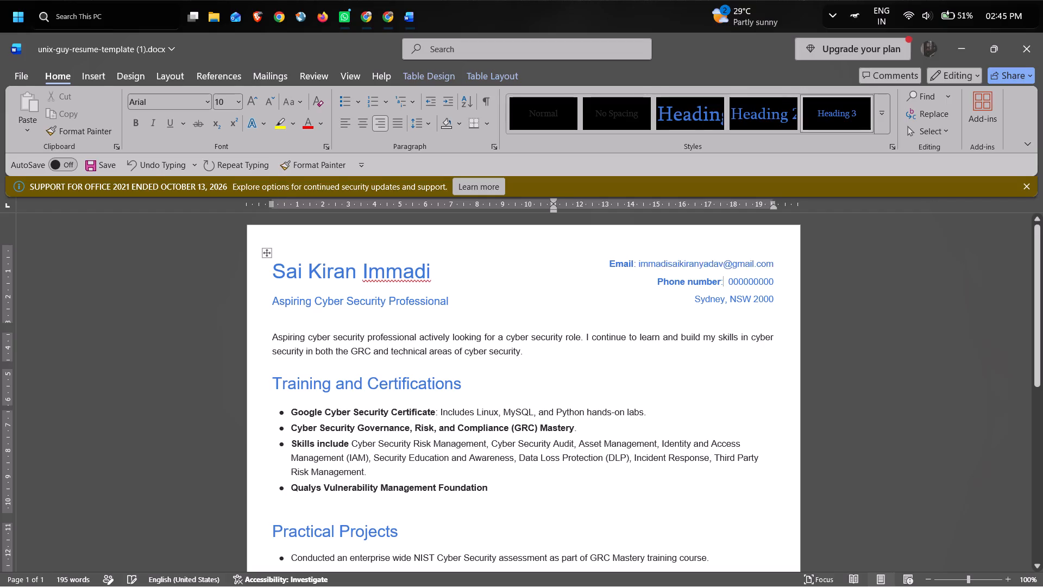
key(Right)
key(Right)
key(Right)
key(Right)
key(Right)
key(Right)
key(Right)
key(Right)
key(Right)
key(Right)
key(Right)
key(Right)
key(Down)
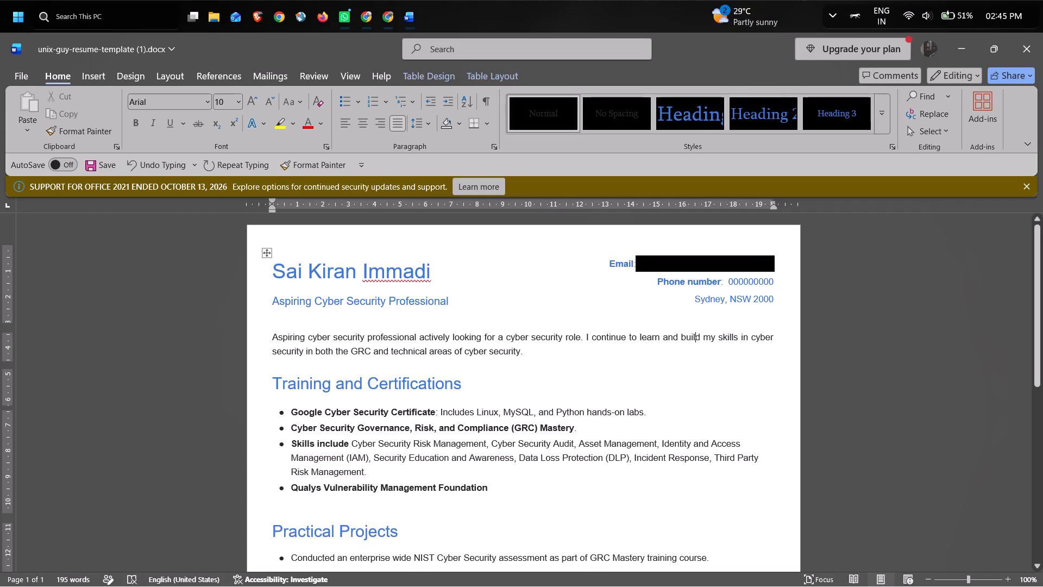
key(Left)
key(Up)
key(Left)
key(Left)
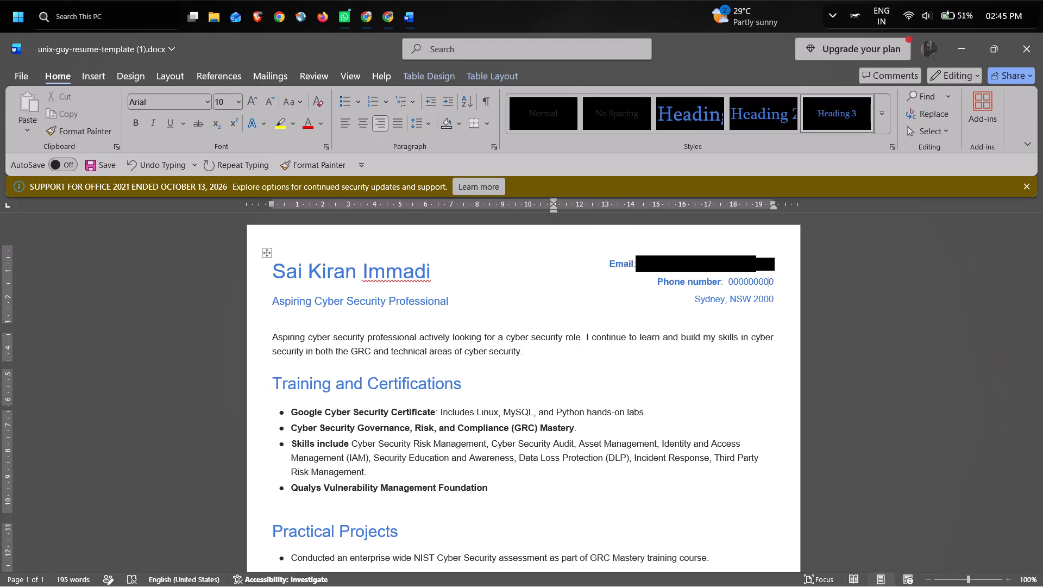
key(Left)
key(Right)
key(Right)
key(BackSpace)
key(BackSpace)
key(BackSpace)
key(BackSpace)
key(BackSpace)
key(BackSpace)
key(BackSpace)
key(BackSpace)
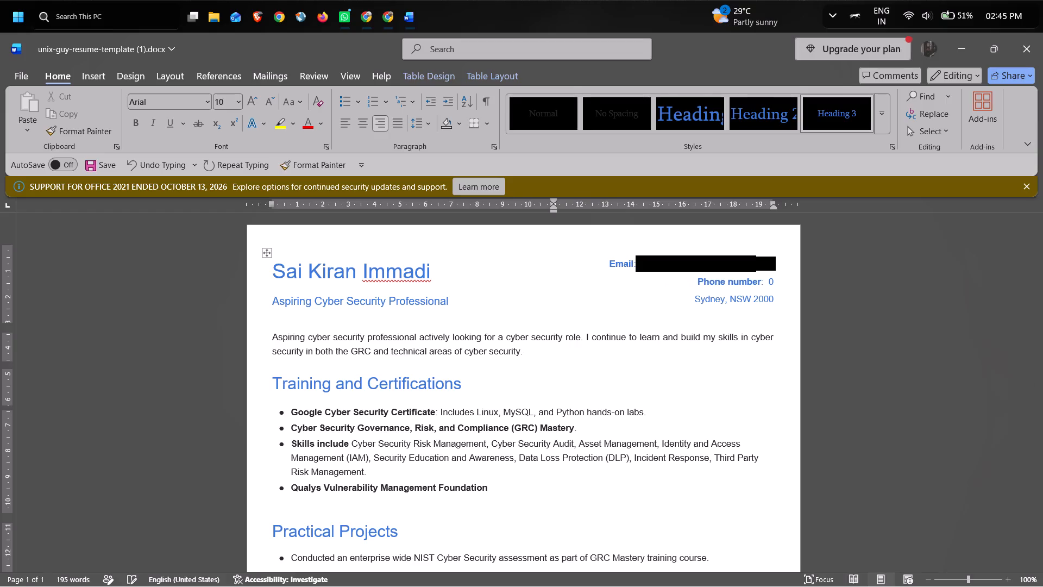
key(BackSpace)
Enter the country code +91 for the applicant's number after the Phone number label.
text(91)
key(Left)
key(Left)
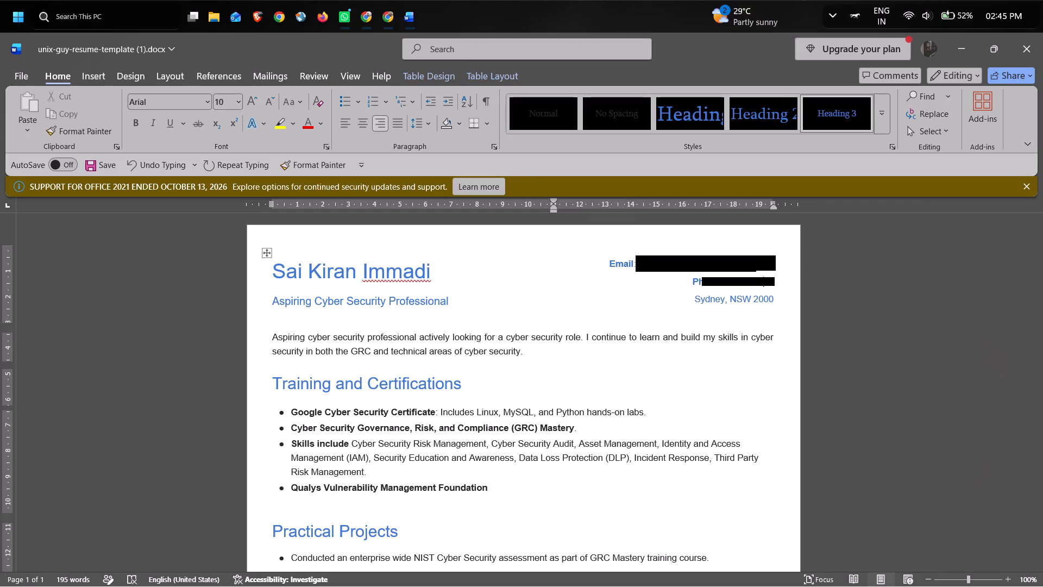
key(shift+plus)
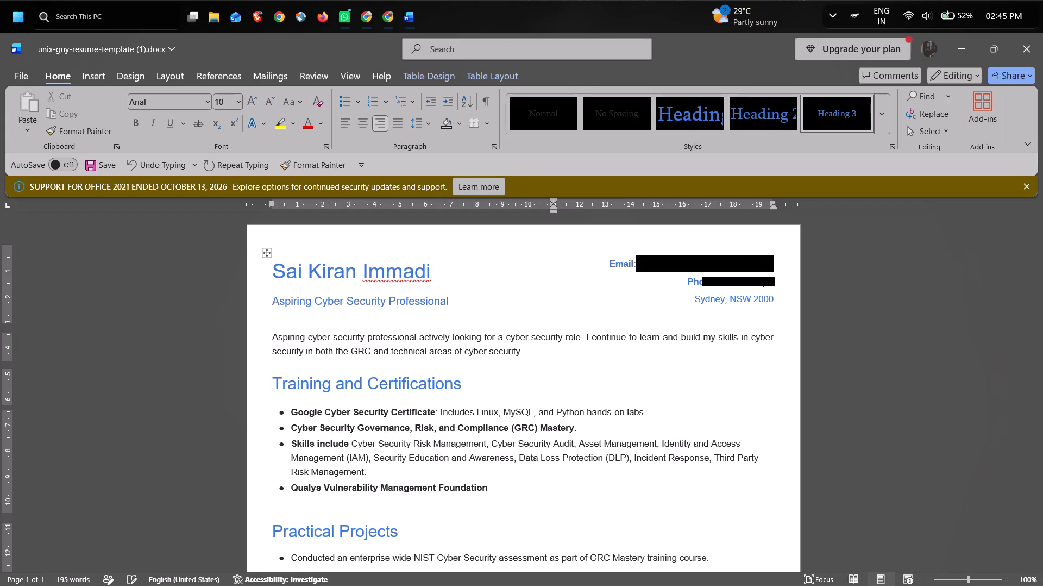
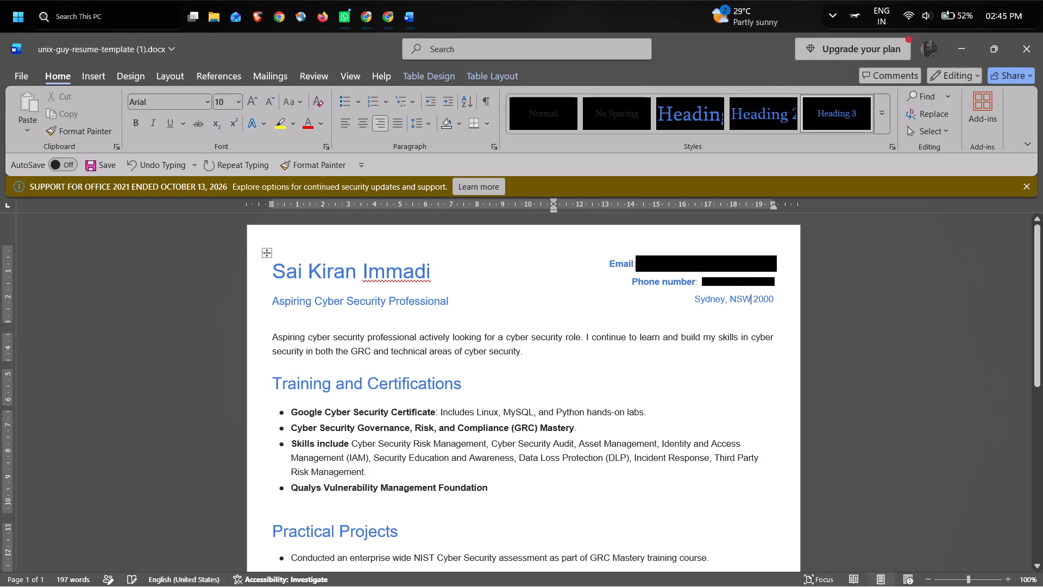
Replace the placeholder city, state and postcode below the phone number in the contact details with "Hydrabadh".
key(Right)
key(Right)
key(Right)
key(Right)
key(Right)
key(BackSpace)
key(BackSpace)
key(BackSpace)
key(BackSpace)
key(BackSpace)
key(BackSpace)
key(BackSpace)
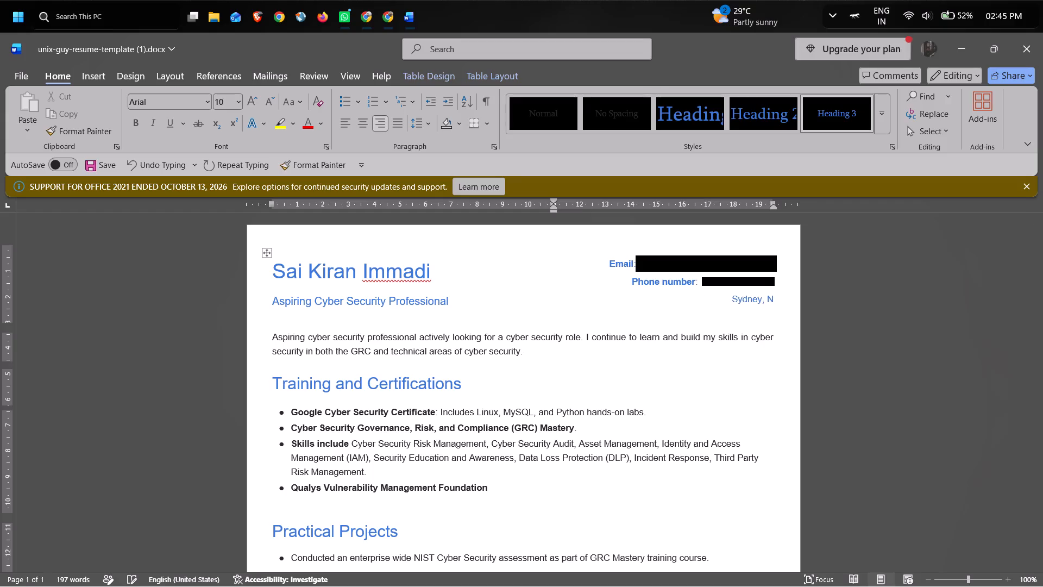
key(BackSpace)
key(BackSpace)
key(BackSpace)
key(BackSpace)
key(BackSpace)
key(BackSpace)
key(BackSpace)
key(BackSpace)
key(BackSpace)
text(Hy)
text(drabadh)
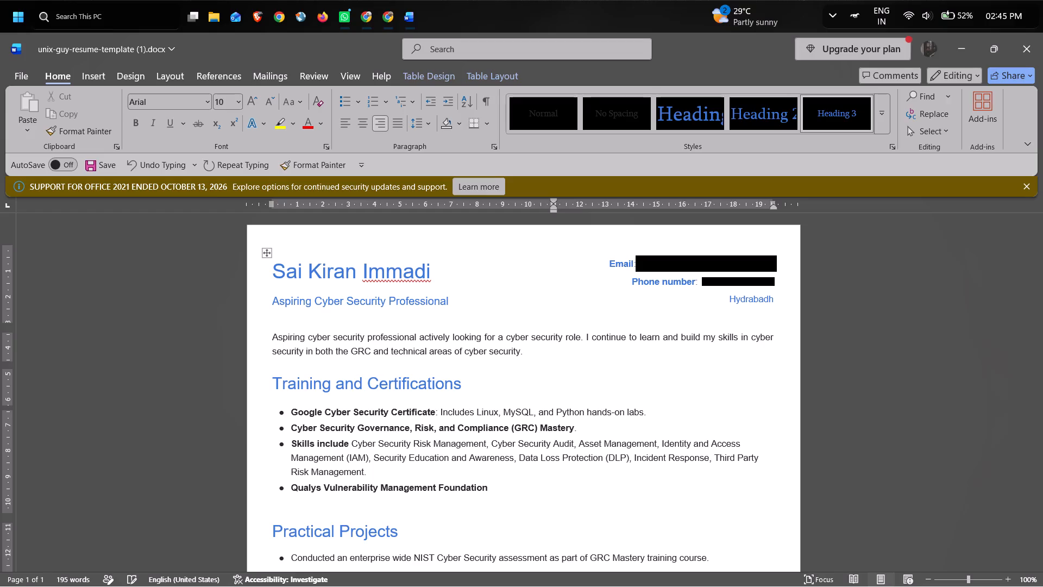
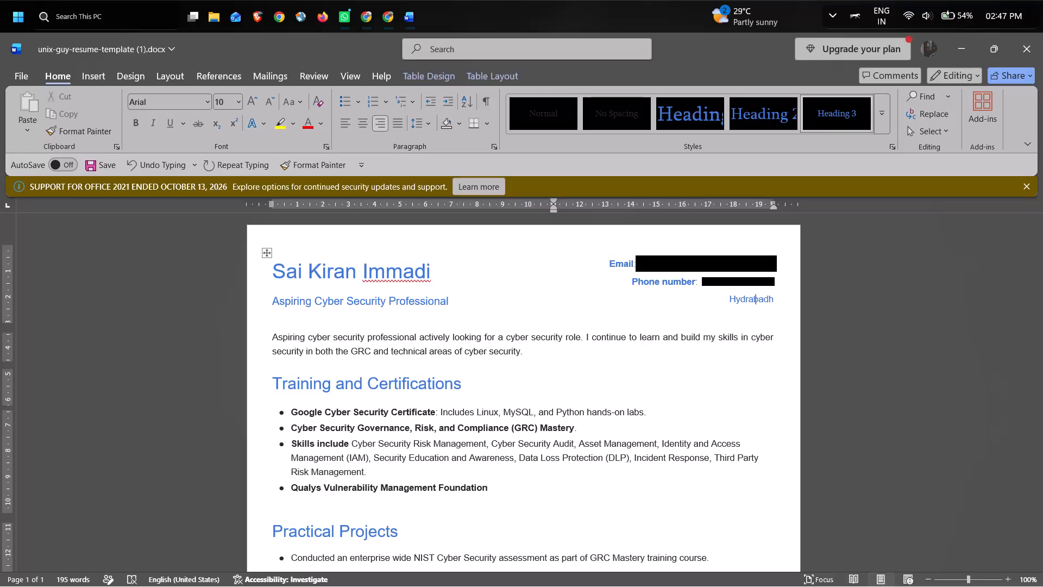
Correct the spelling of the city in the contact details below the phone number to "Hyderabad".
key(Left)
key(Left)
key(e)
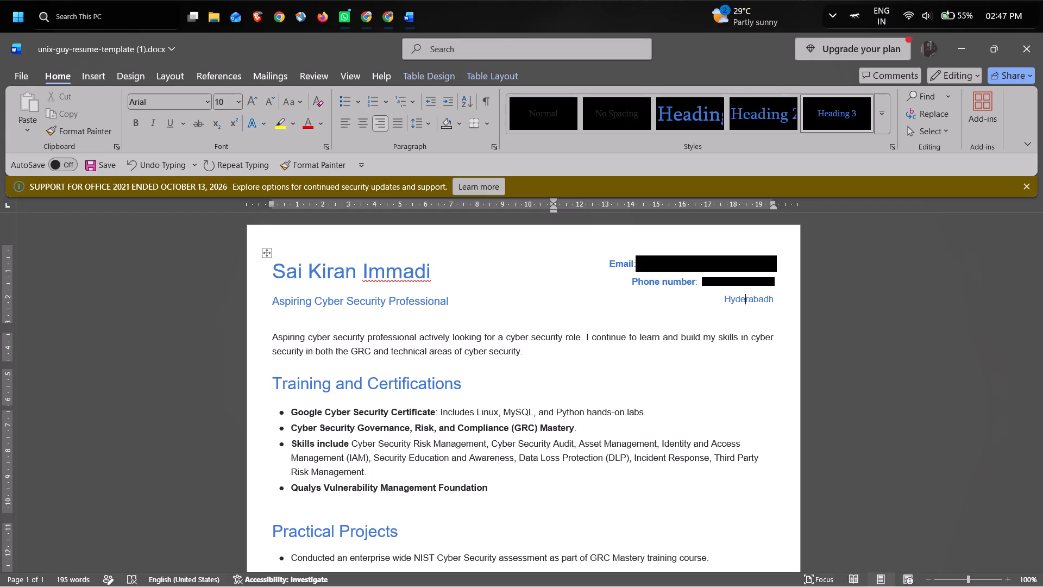
key(Right)
key(Right)
key(Right)
key(Right)
key(Right)
key(Right)
key(BackSpace)
Add the country after the city in the contact details, separated by a comma, as ", India".
key(comma)
key(space)
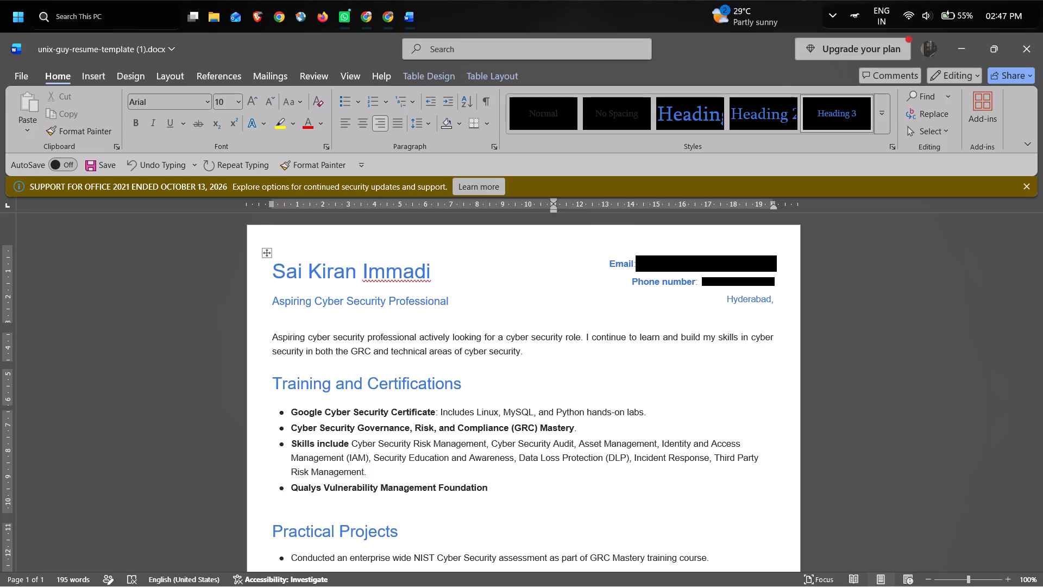
key(shift+i)
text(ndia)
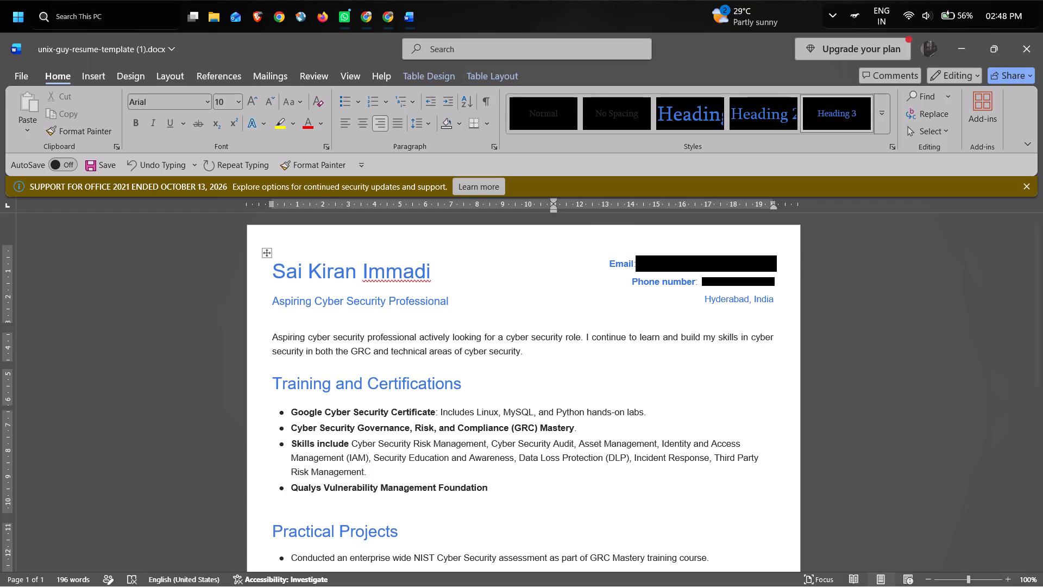
Shorten the summary paragraph's last sentence by deleting "in both the GRC and technical areas of cyber security", ending it with "cyber security.".
drag(304, 353, 532, 357)
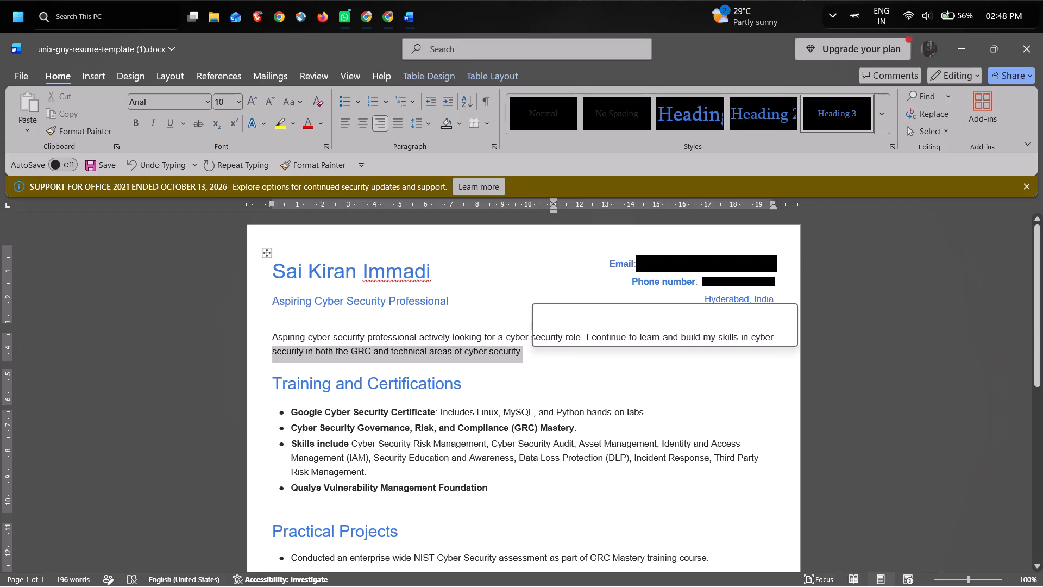
click(532, 357)
drag(532, 357, 344, 346)
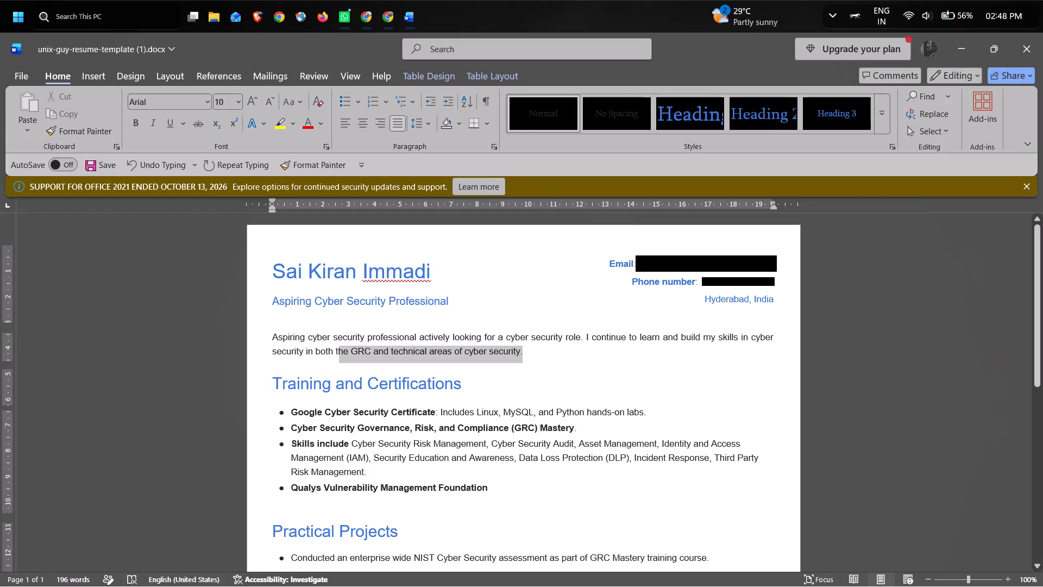
drag(344, 346, 303, 352)
drag(303, 352, 307, 352)
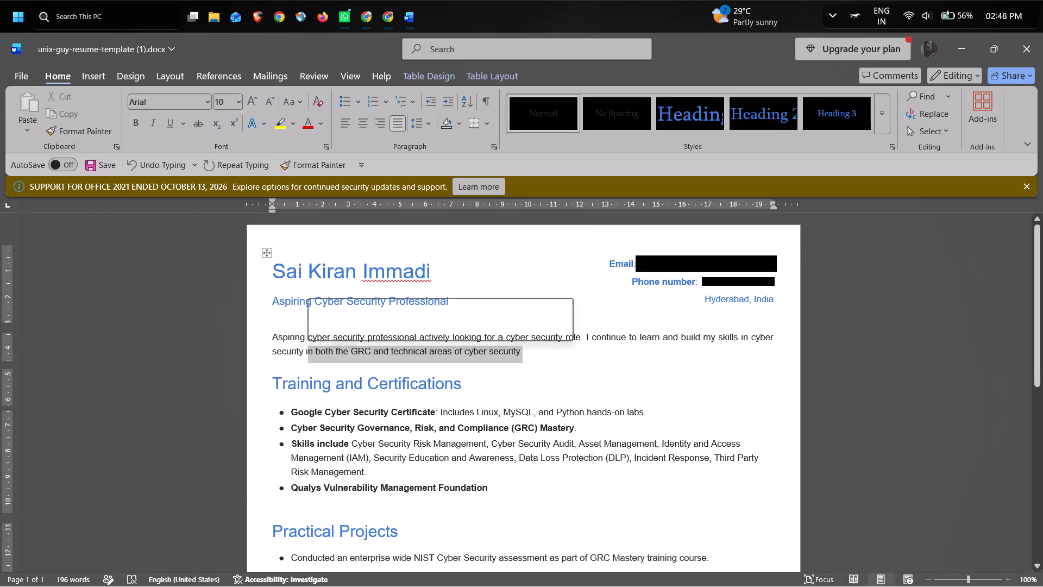
key(BackSpace)
key(BackSpace)
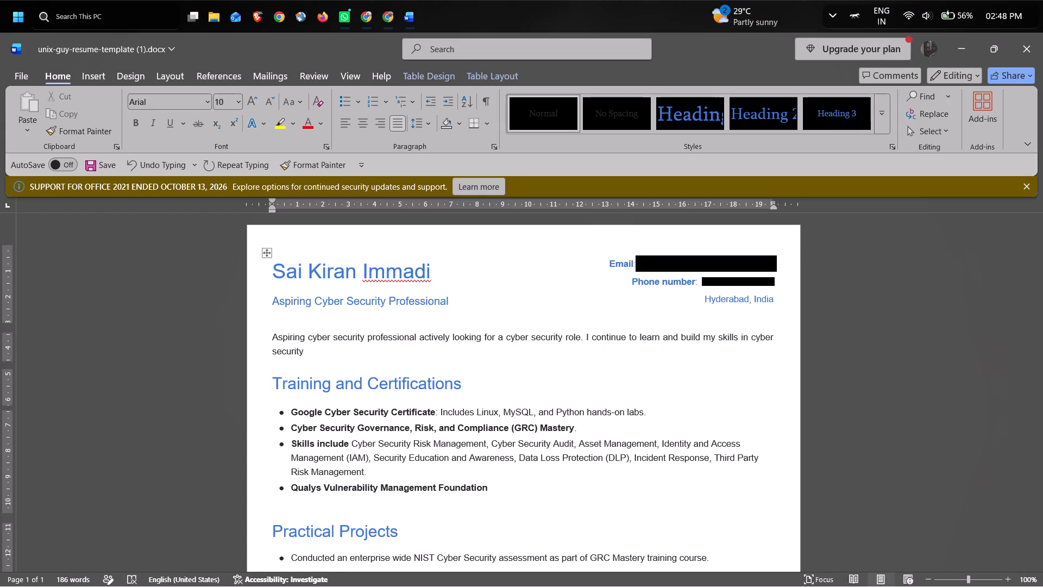
key(BackSpace)
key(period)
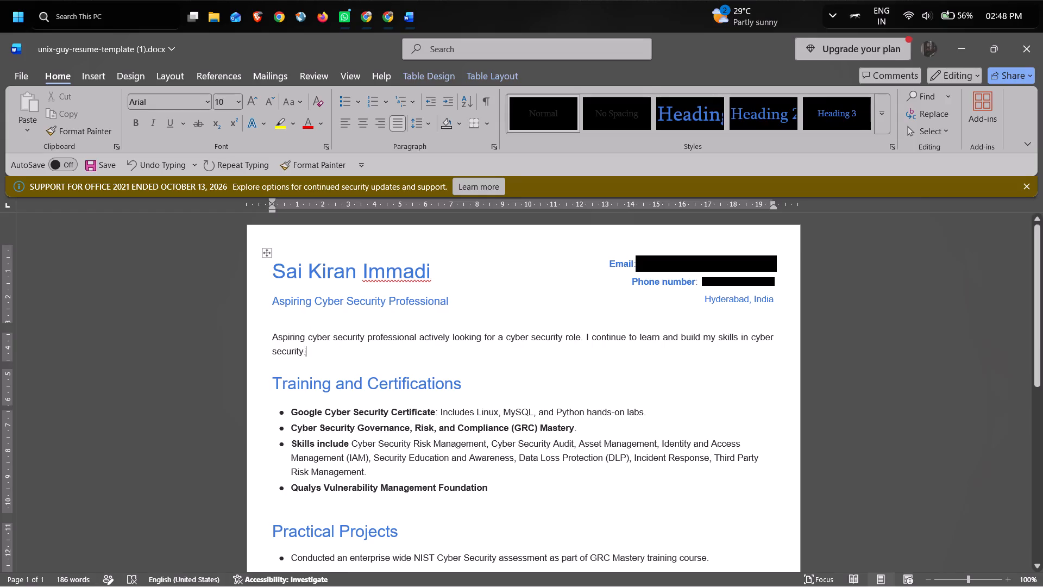
Look through the resume's Training and Certifications, Practical Projects and Professional Experience sections for template content that needs personalising.
scroll(424, 422, down, 1)
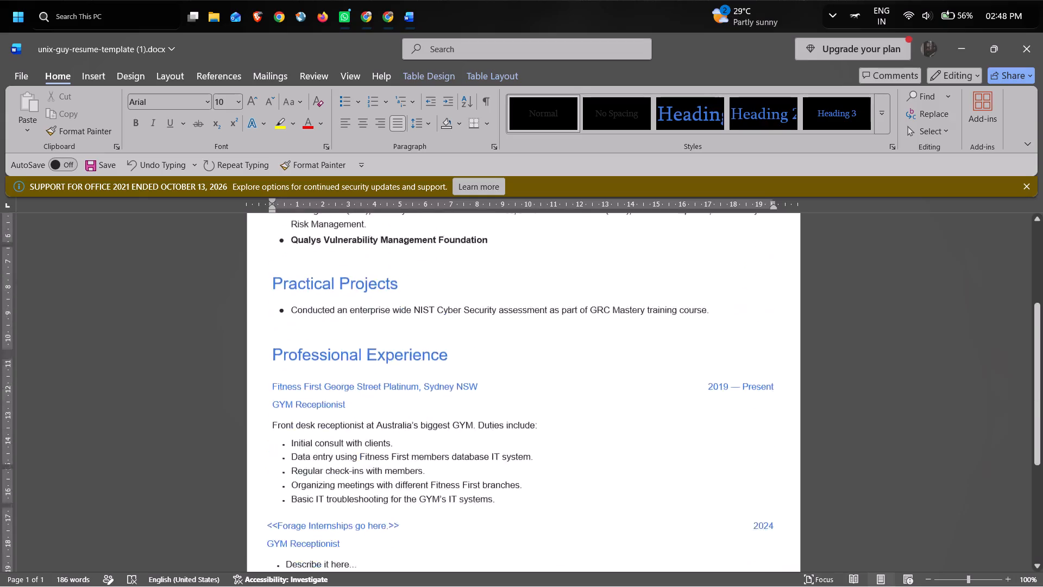
scroll(424, 422, down, 3)
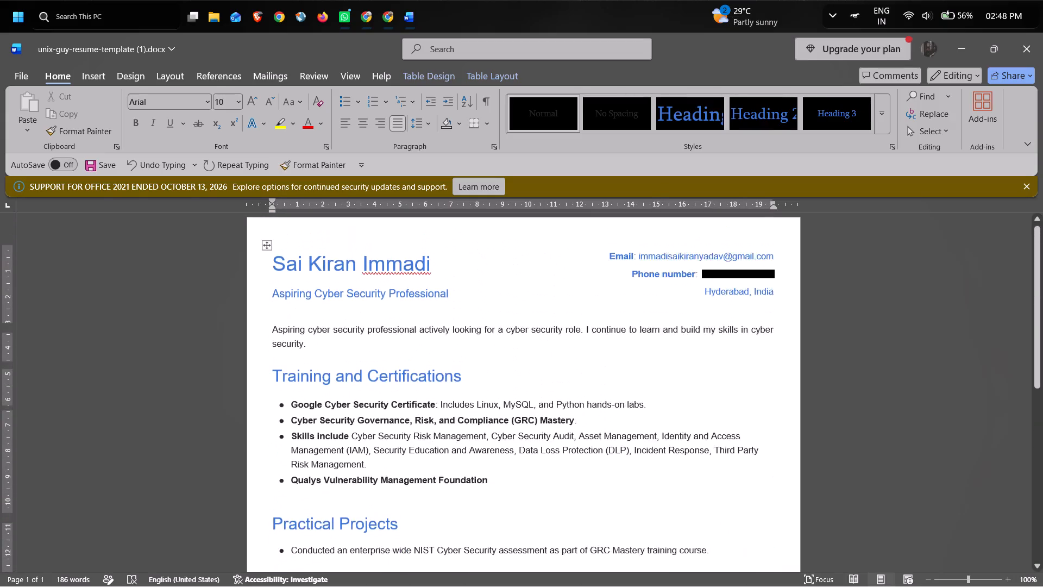
scroll(424, 422, down, 3)
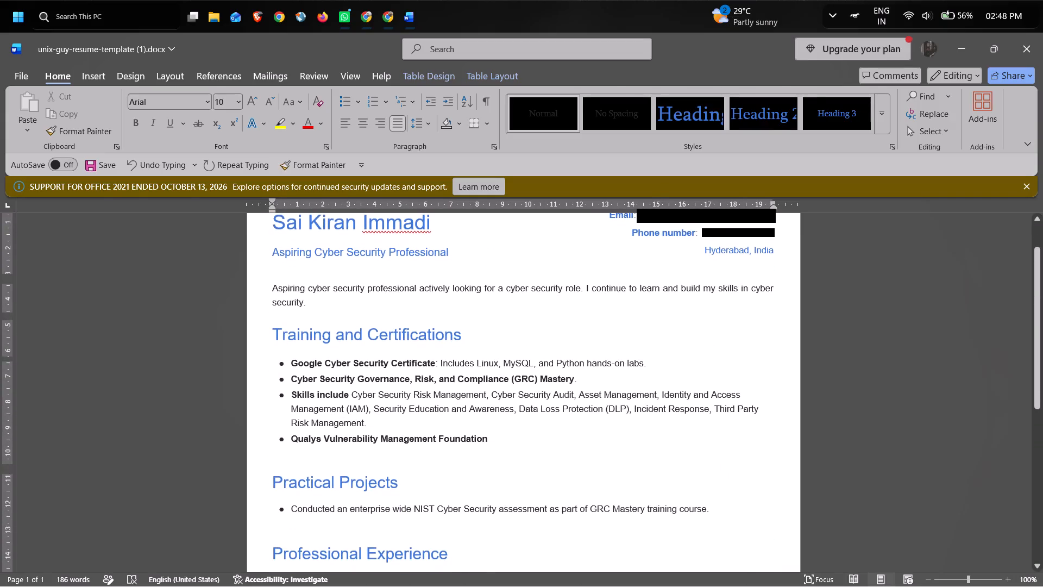
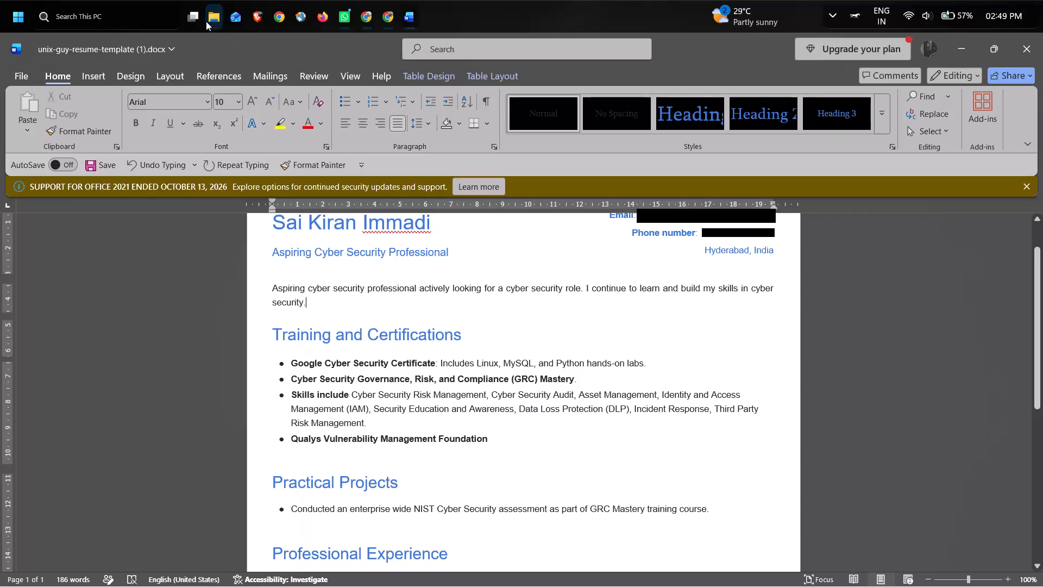
Switch to File Explorer and look through the Downloads and Desktop folders for reference files.
click(206, 21)
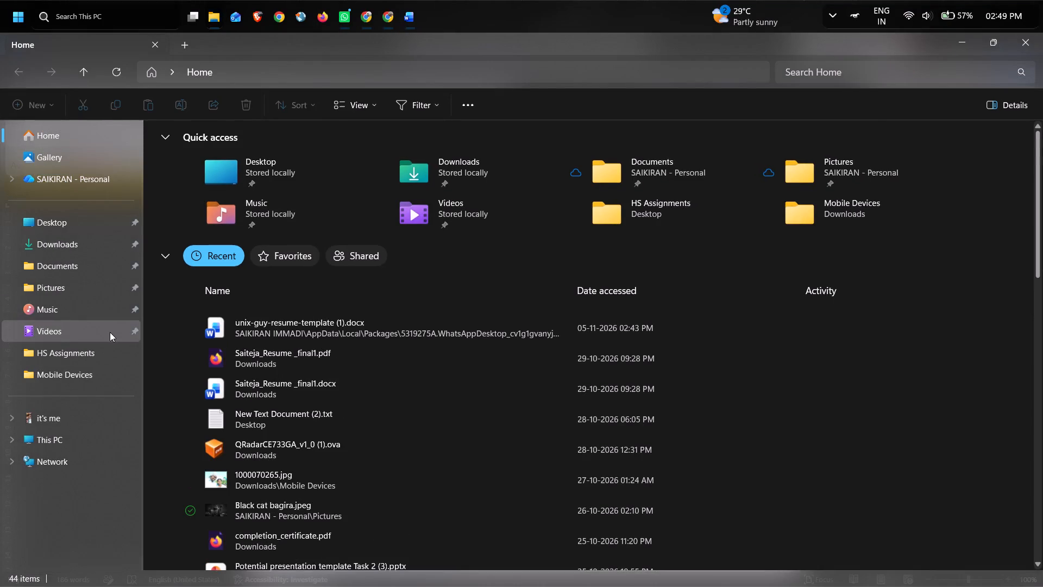
click(73, 246)
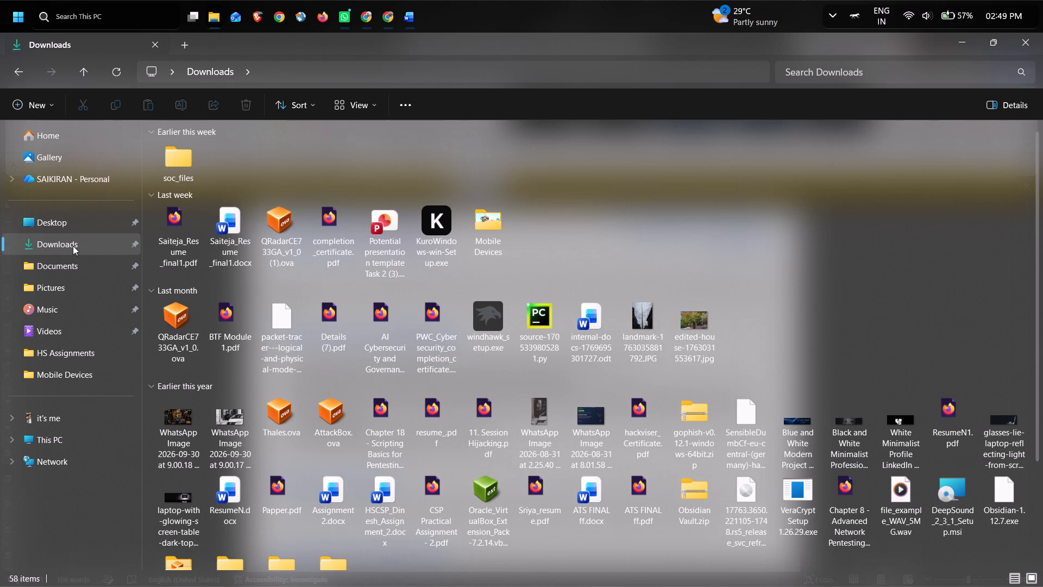
click(81, 217)
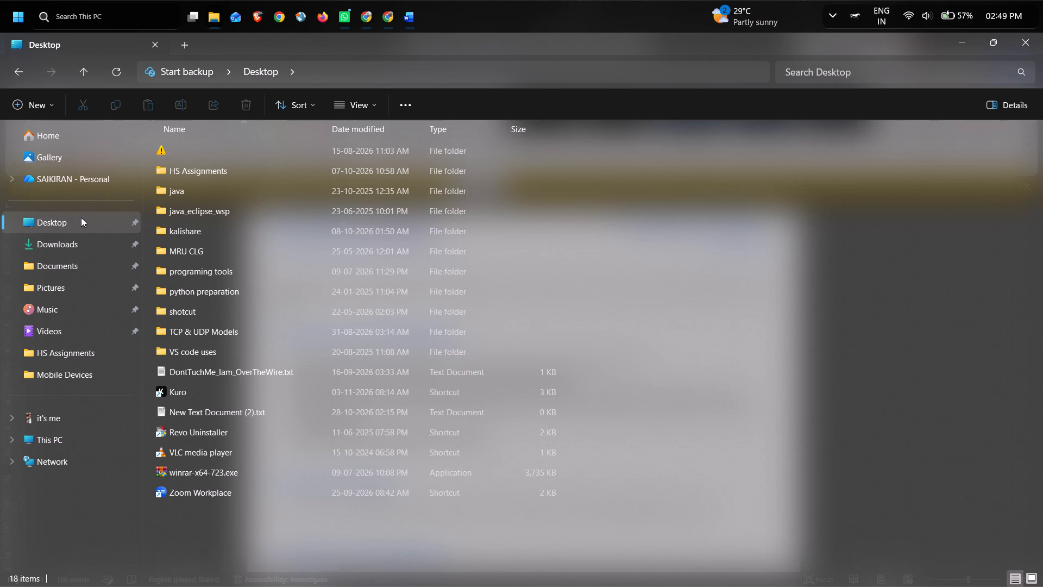
Open the existing resume file resume_.pdf from the Downloads folder.
click(73, 239)
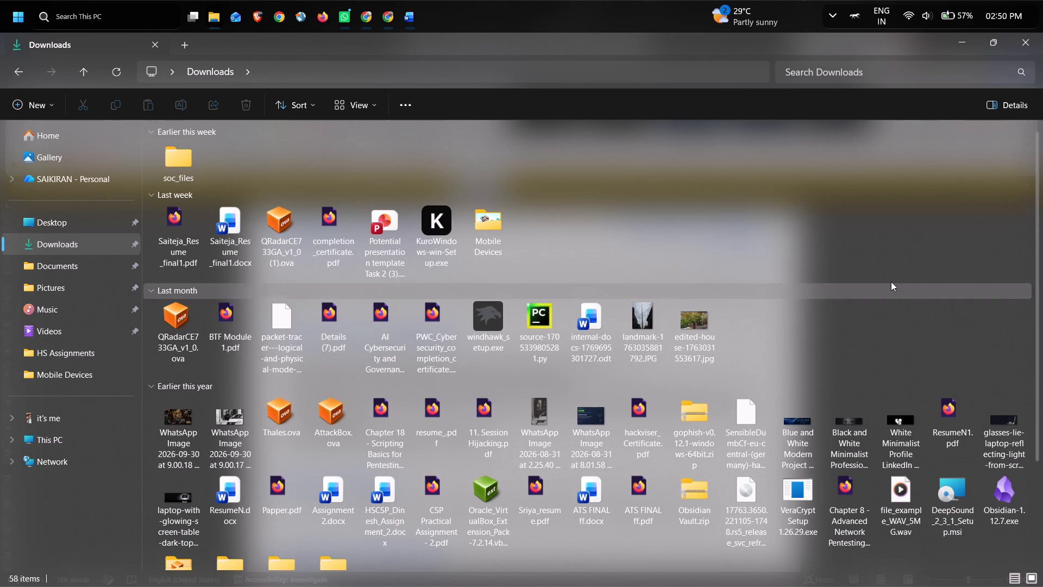
scroll(891, 282, down, 1)
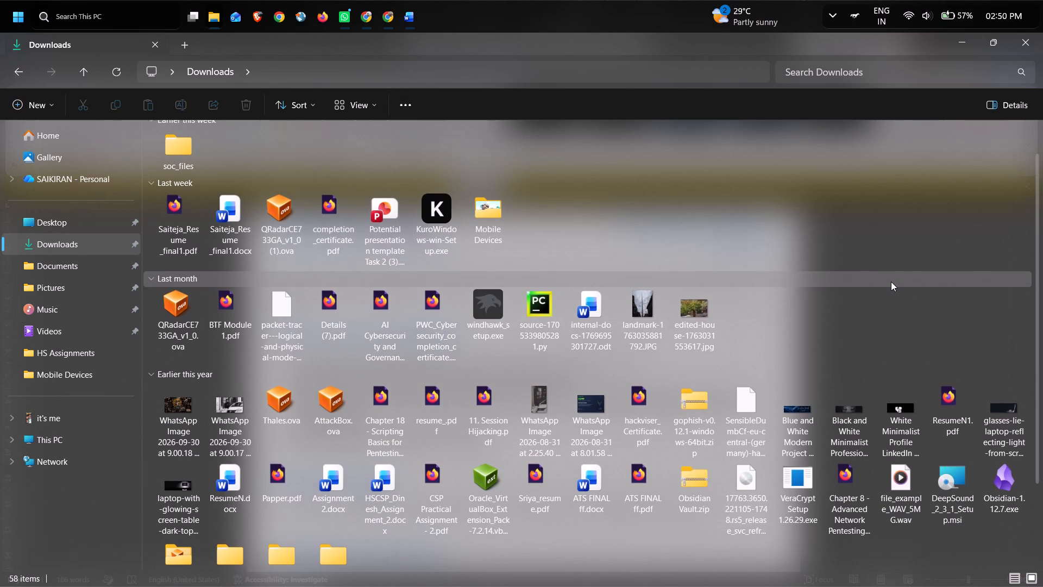
scroll(891, 282, down, 2)
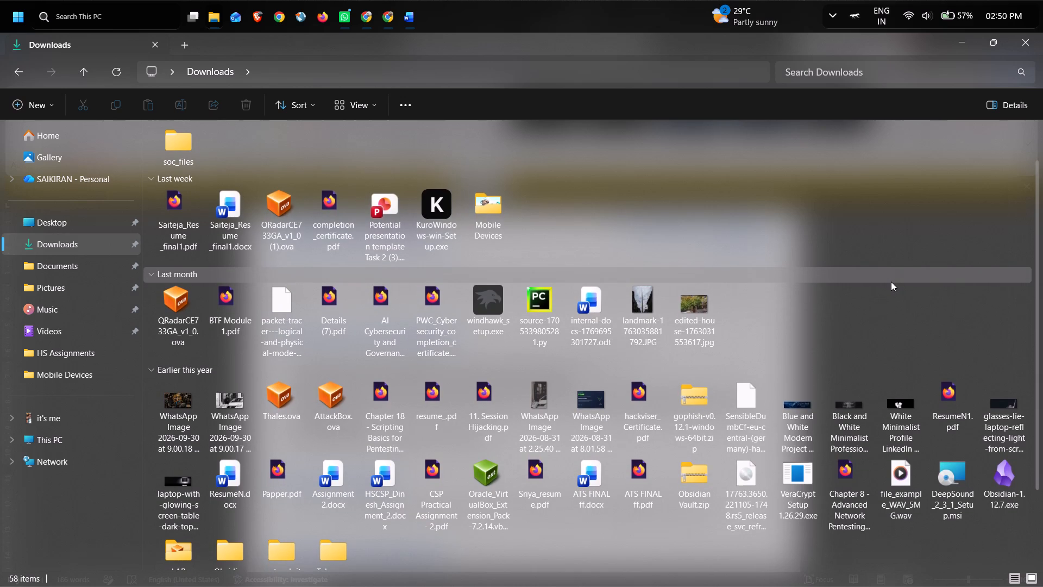
scroll(891, 282, down, 1)
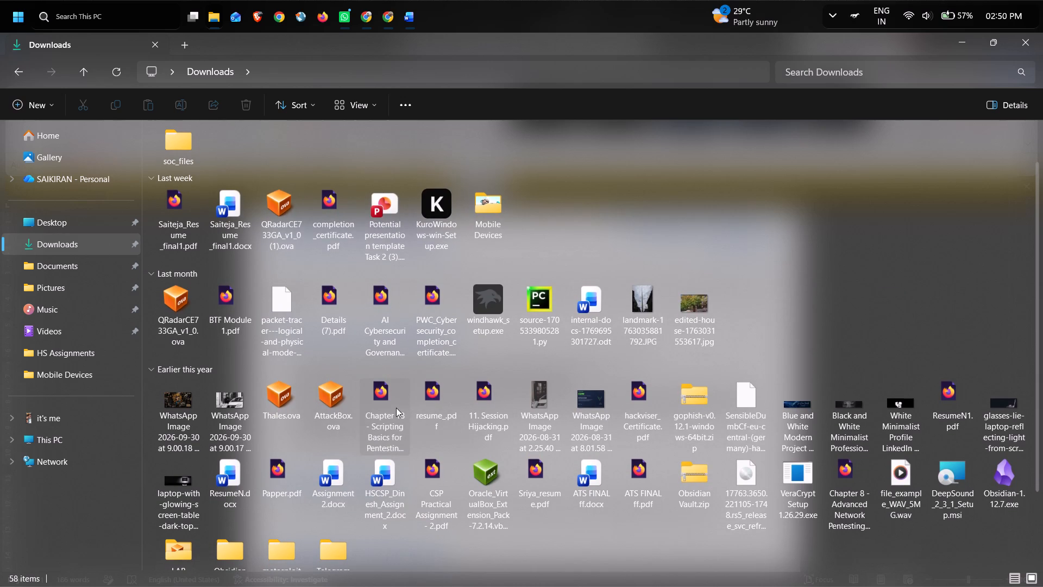
double_click(439, 407)
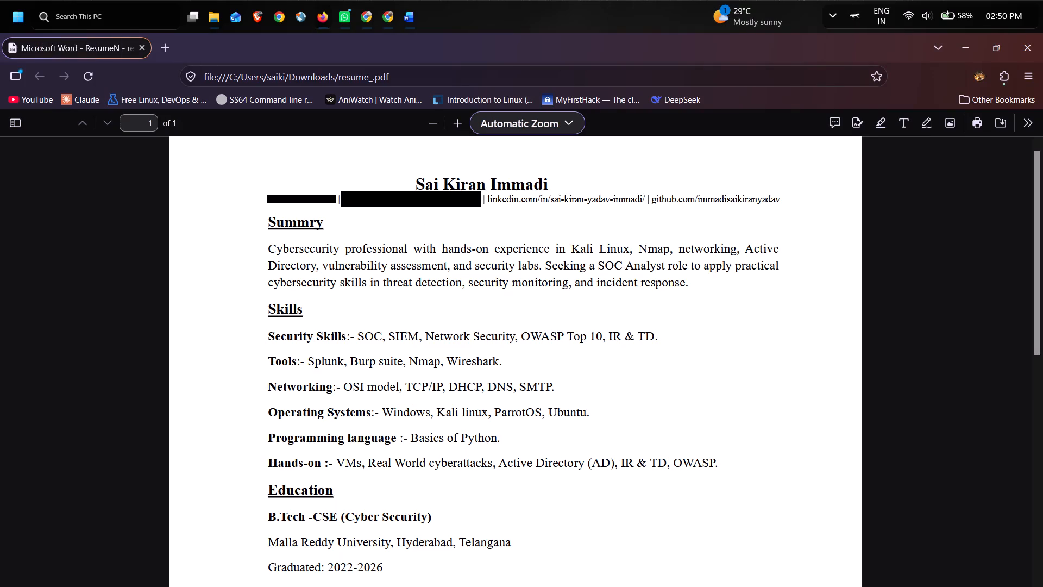
Copy the "Certified Cybersecurity Foundations (CORE) – Hackviser" line from the Certification section of the resume PDF.
scroll(375, 417, down, 1)
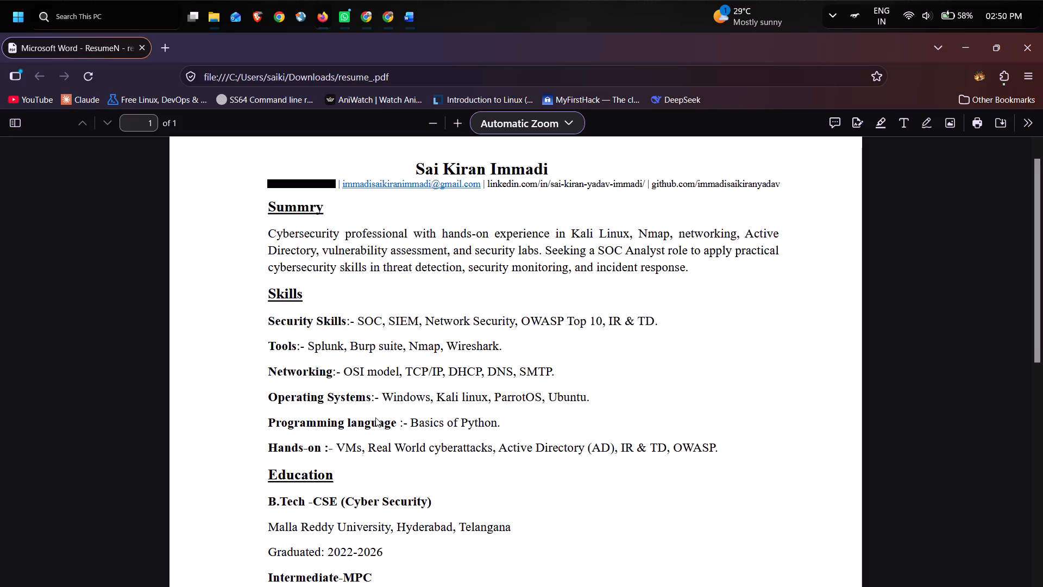
scroll(375, 417, down, 1)
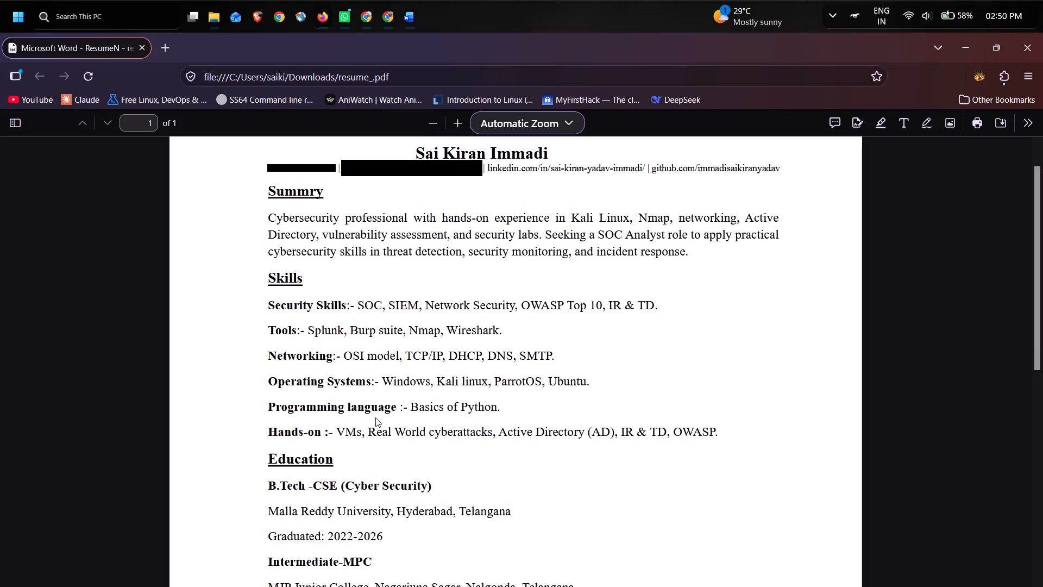
scroll(375, 417, down, 6)
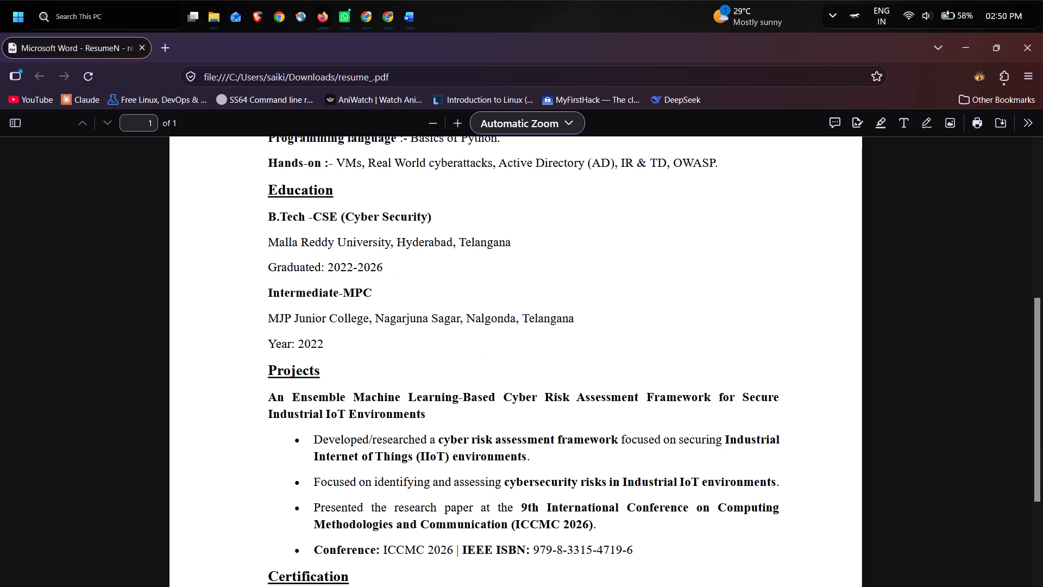
scroll(375, 417, down, 3)
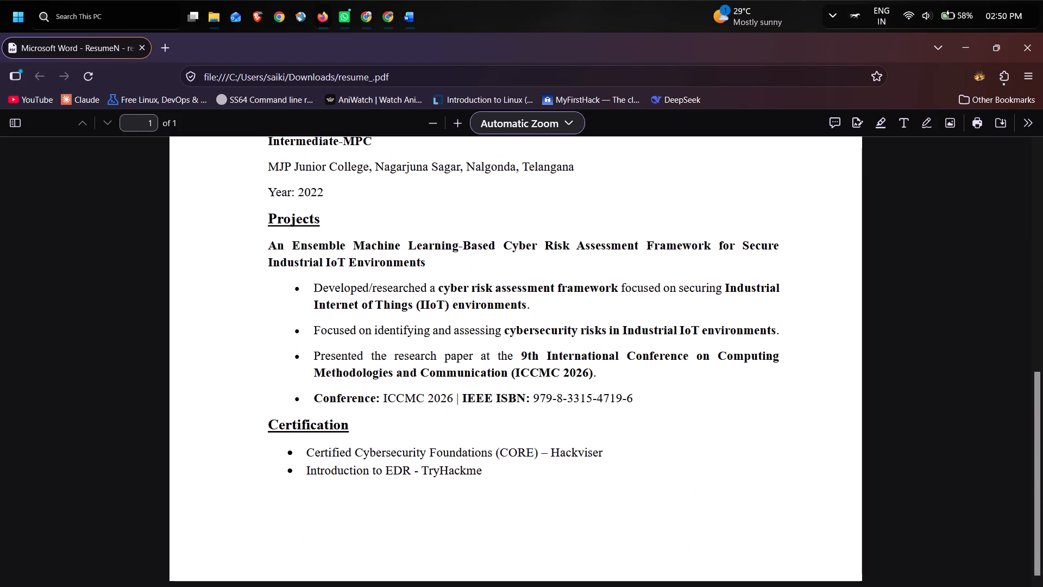
drag(605, 455, 557, 457)
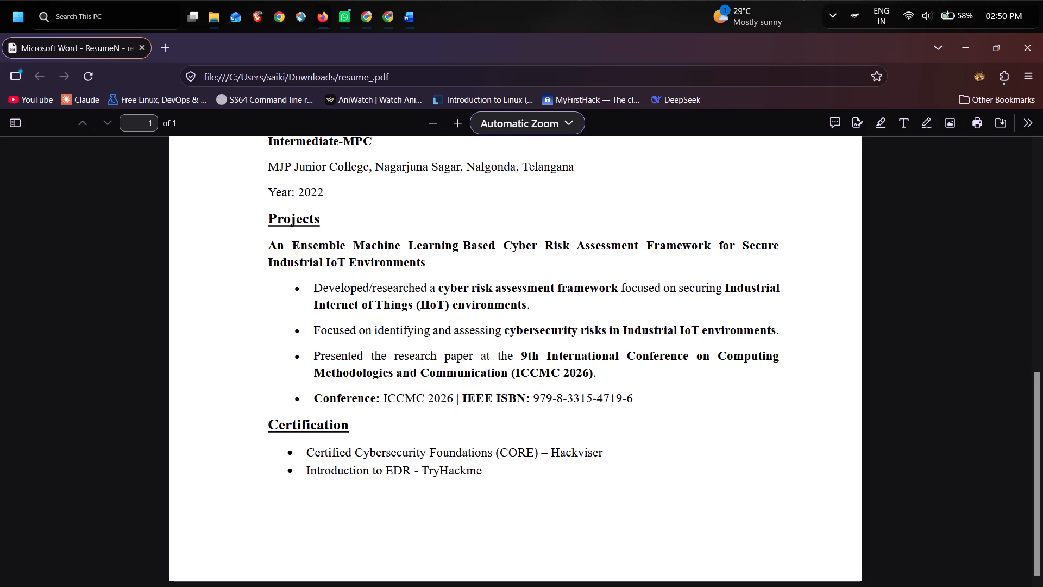
drag(557, 457, 306, 453)
drag(306, 453, 448, 453)
triple_click(448, 453)
click(448, 453)
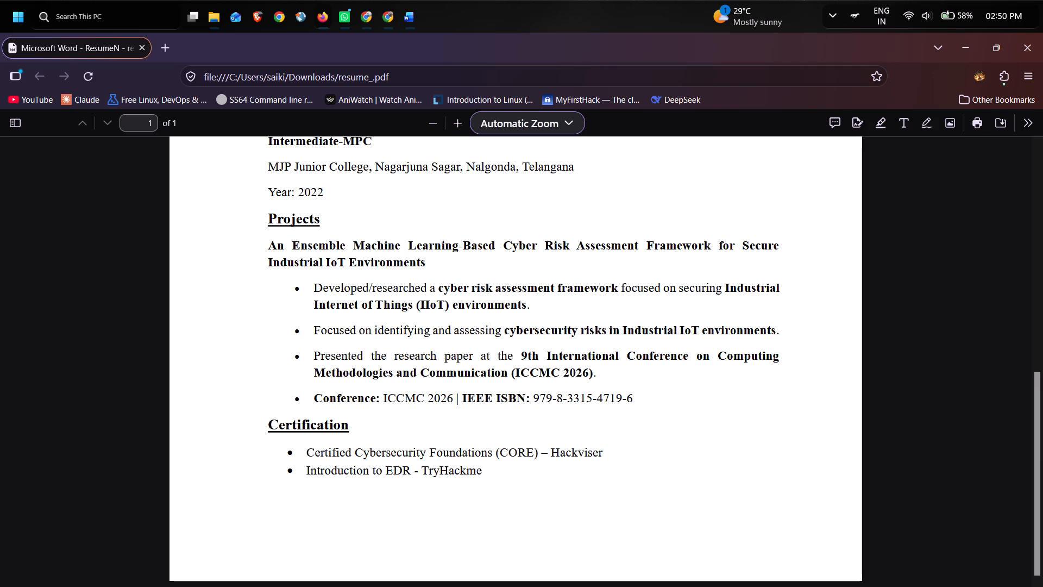
click(448, 453)
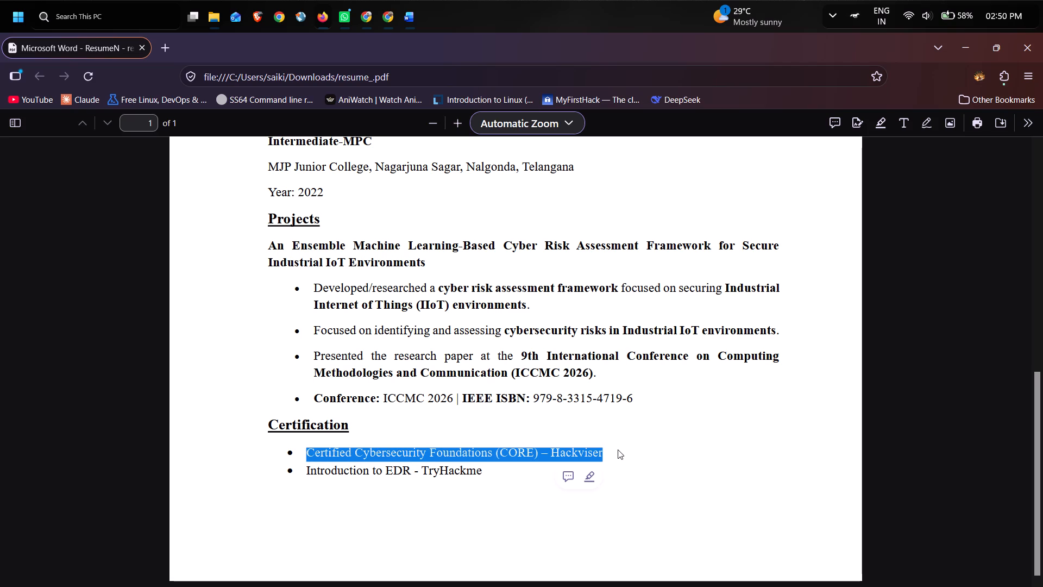
key(ctrl+c)
Switch to the Word resume and replace "Google Cyber Security Certificate" under Training and Certifications with the copied Hackviser certification.
key(alt+Tab)
key(alt+Tab)
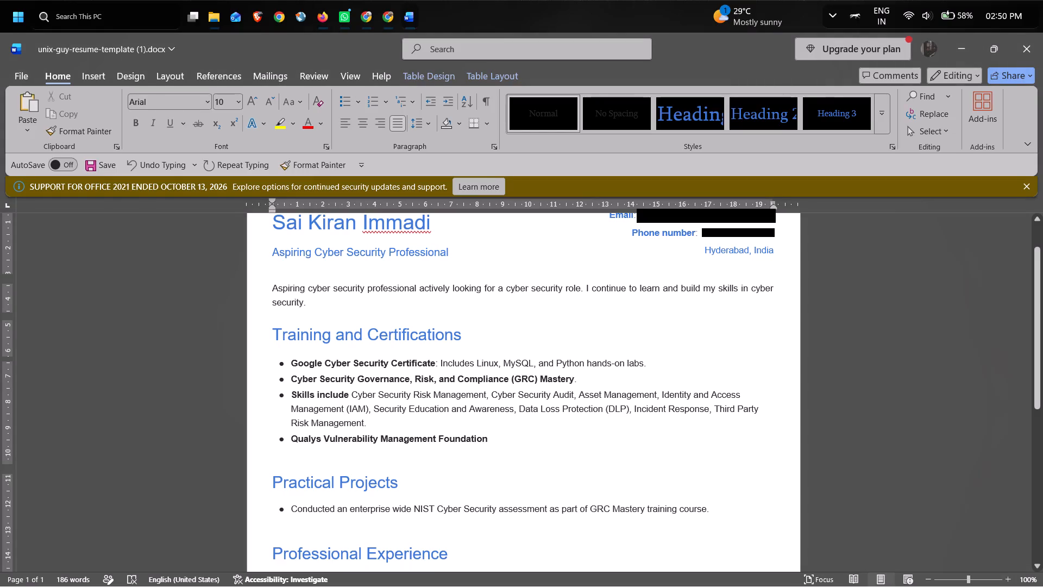
click(434, 362)
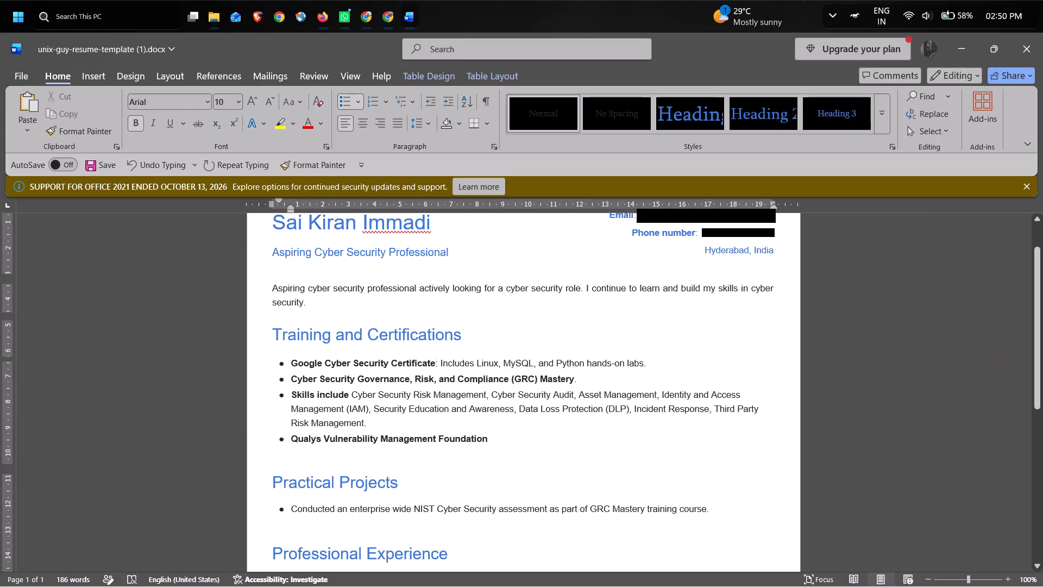
drag(291, 364, 369, 359)
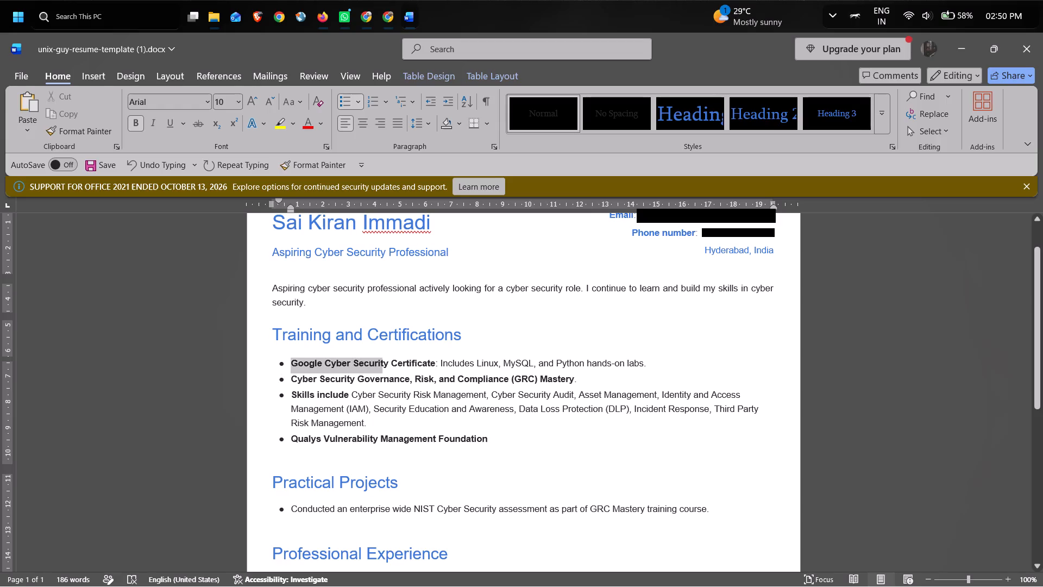
drag(369, 359, 429, 362)
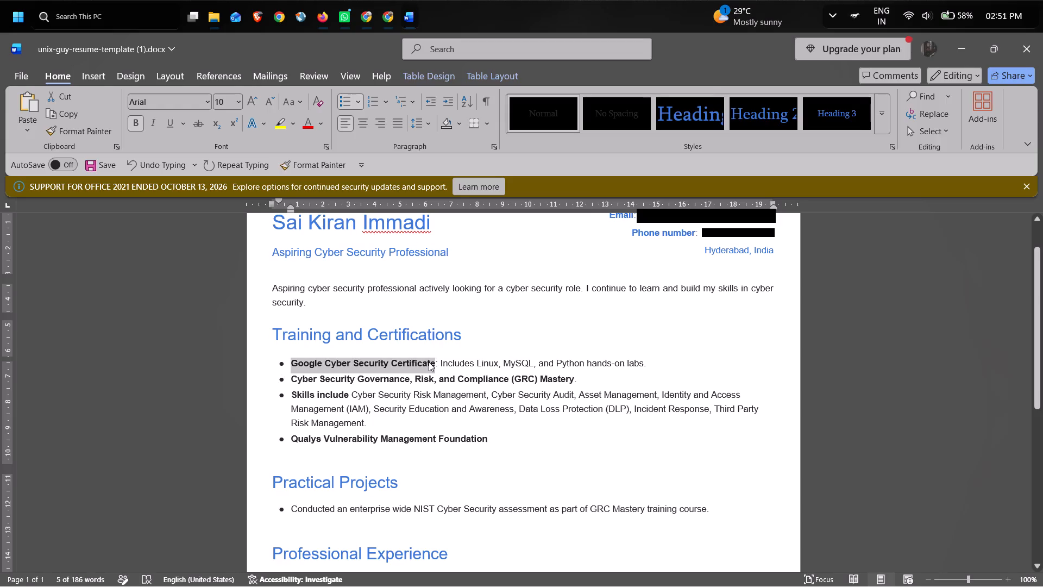
key(ctrl+v)
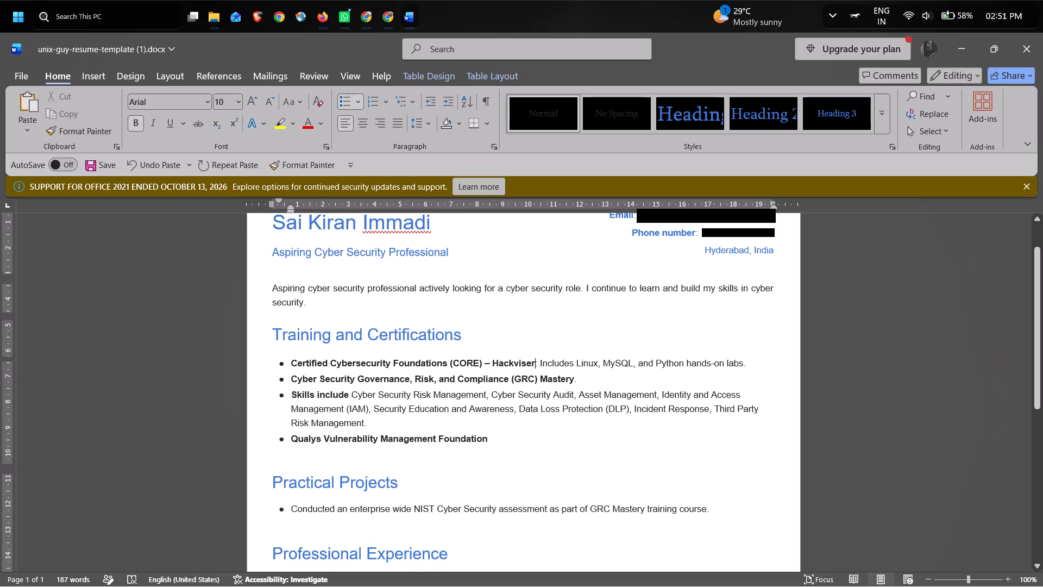
Remove the word "Python" from the description of the first certification bullet.
click(682, 366)
key(BackSpace)
key(BackSpace)
key(BackSpace)
key(BackSpace)
key(BackSpace)
key(BackSpace)
key(BackSpace)
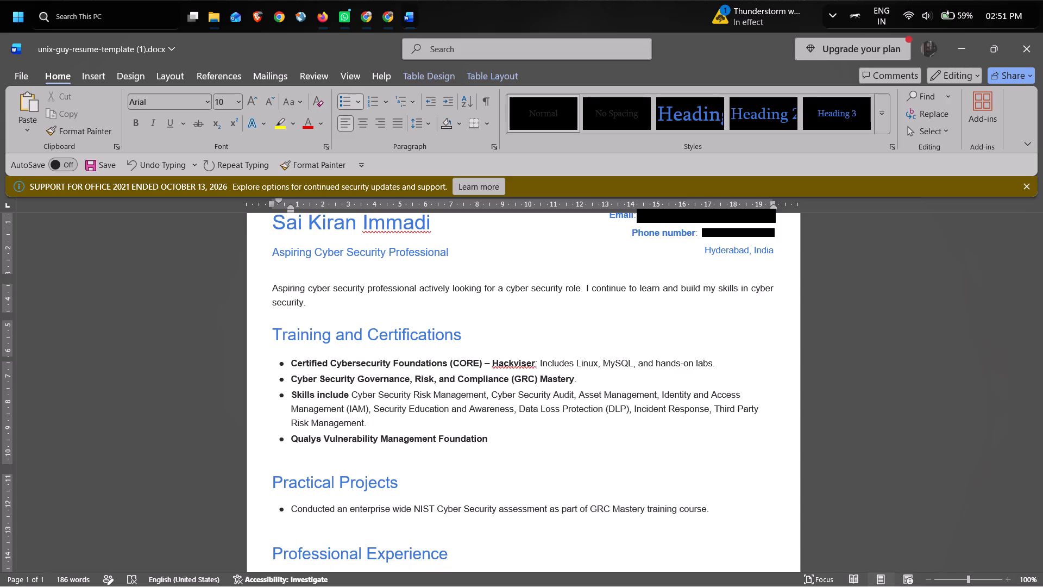
Delete the "Cyber Security Governance, Risk, and Compliance (GRC) Mastery" bullet under Training and Certifications.
drag(589, 377, 437, 374)
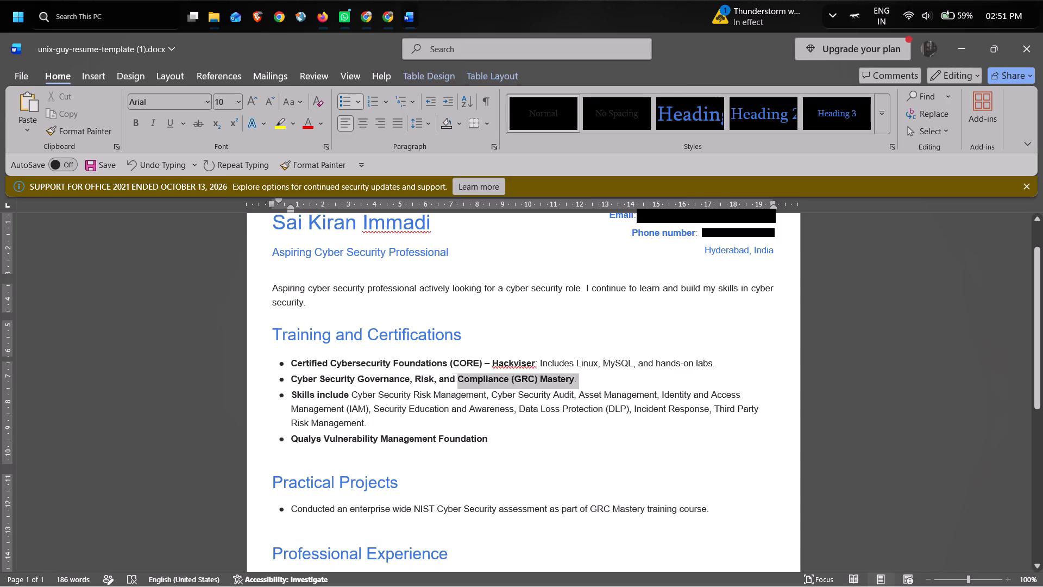
drag(437, 374, 284, 387)
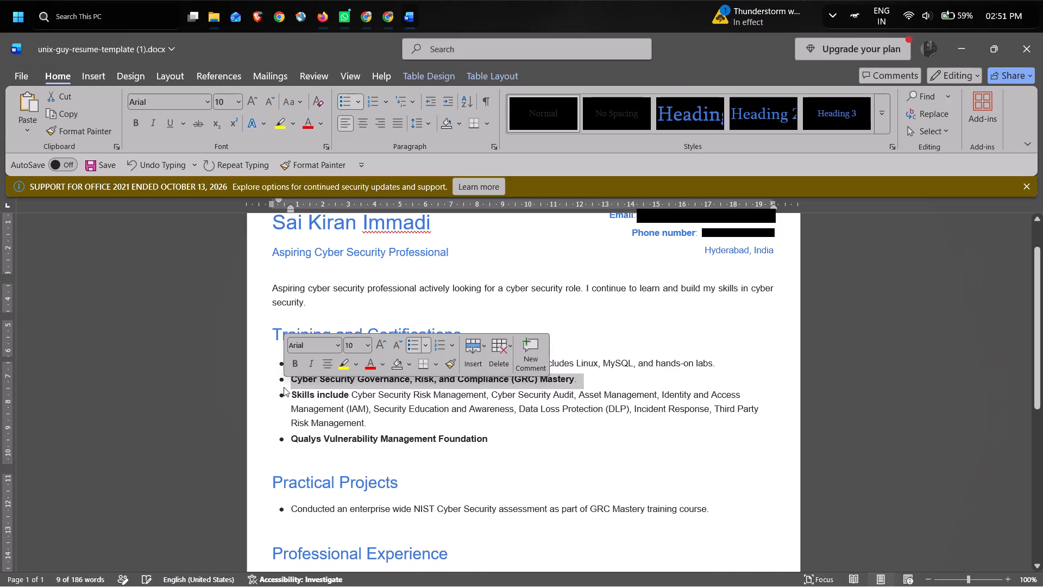
key(BackSpace)
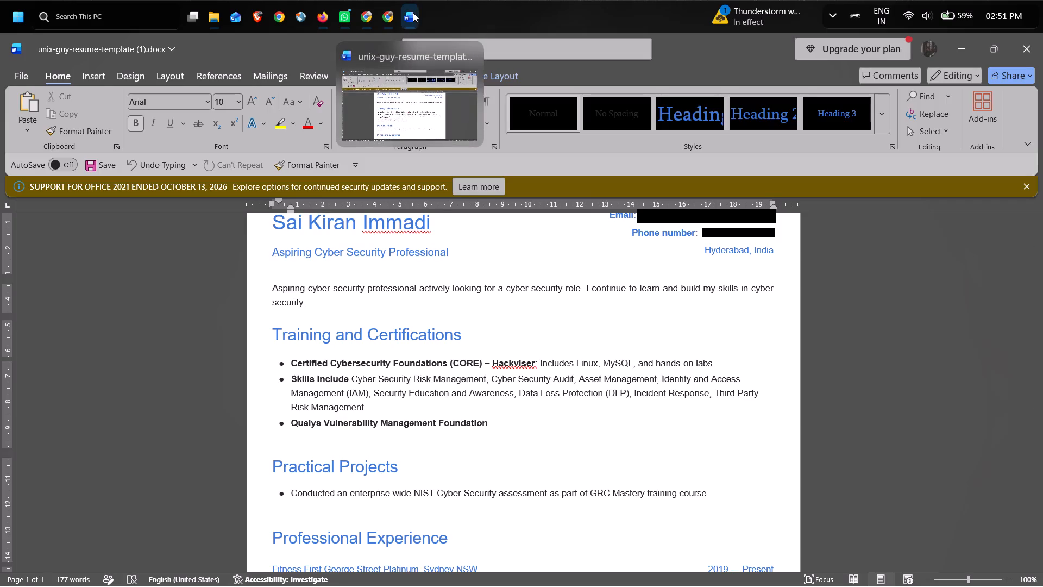
Copy "Introduction to EDR - TryHackme" from the resume PDF and insert it in Word as its own bullet above "Skills include".
click(319, 23)
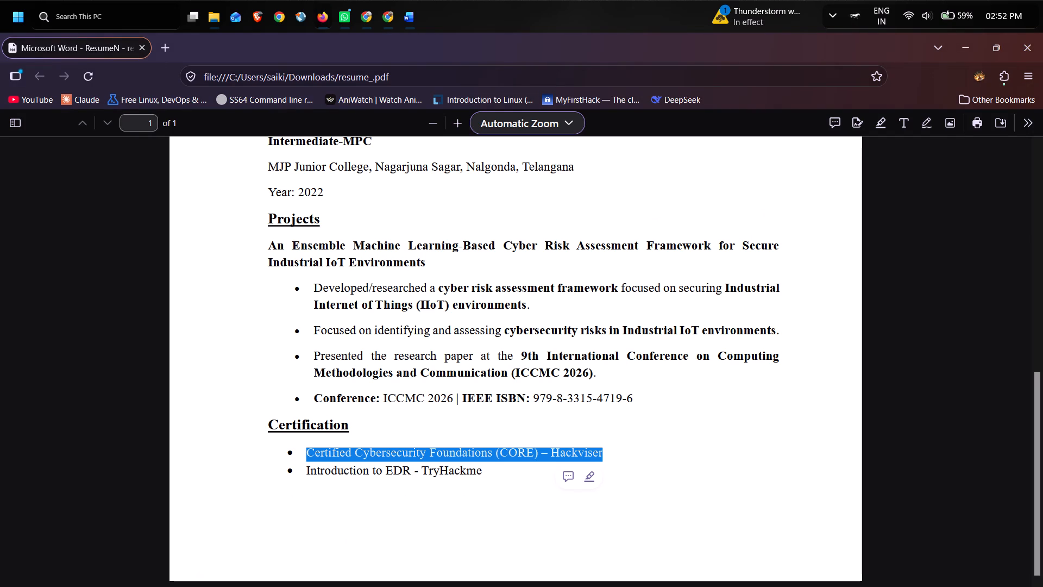
drag(479, 470, 400, 463)
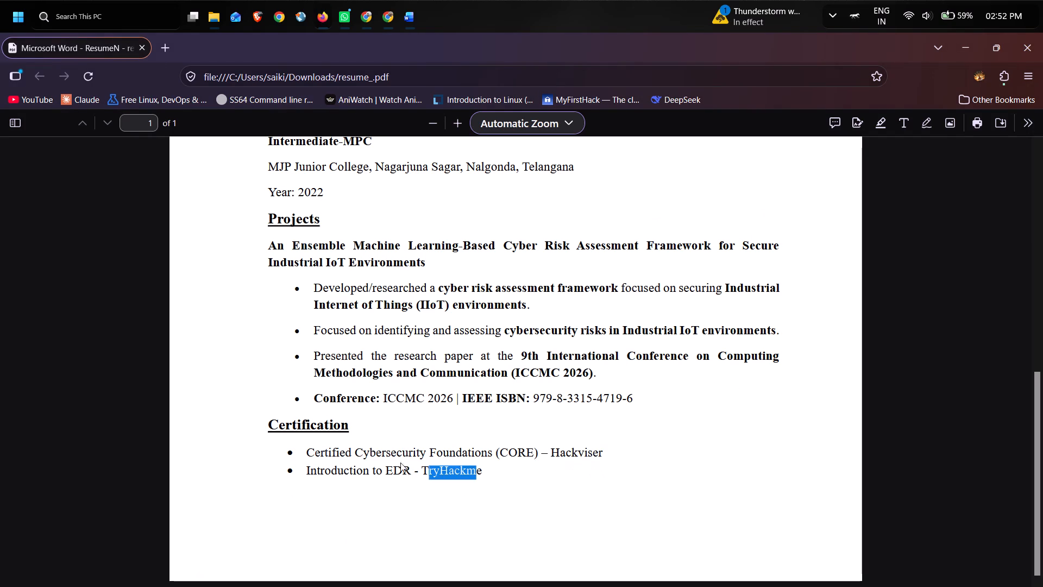
drag(400, 463, 330, 455)
click(330, 455)
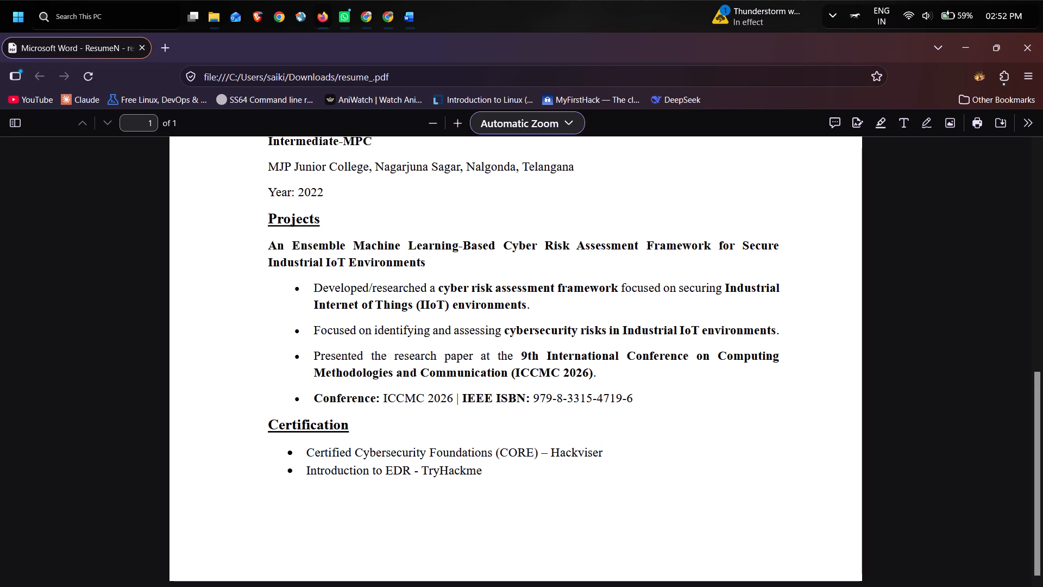
drag(303, 471, 402, 471)
triple_click(402, 471)
click(402, 471)
triple_click(402, 471)
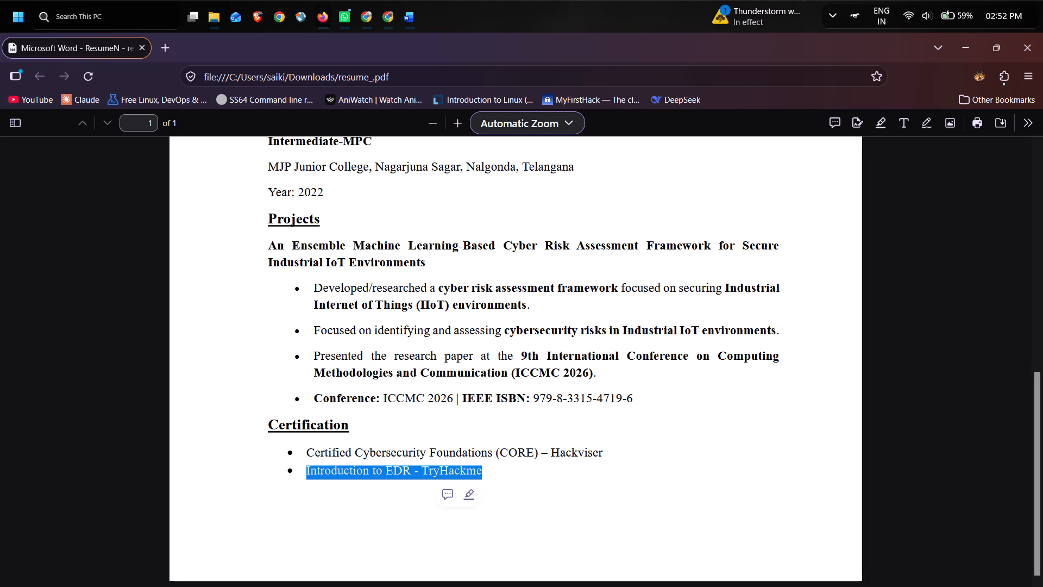
key(ctrl+c)
key(alt+Tab)
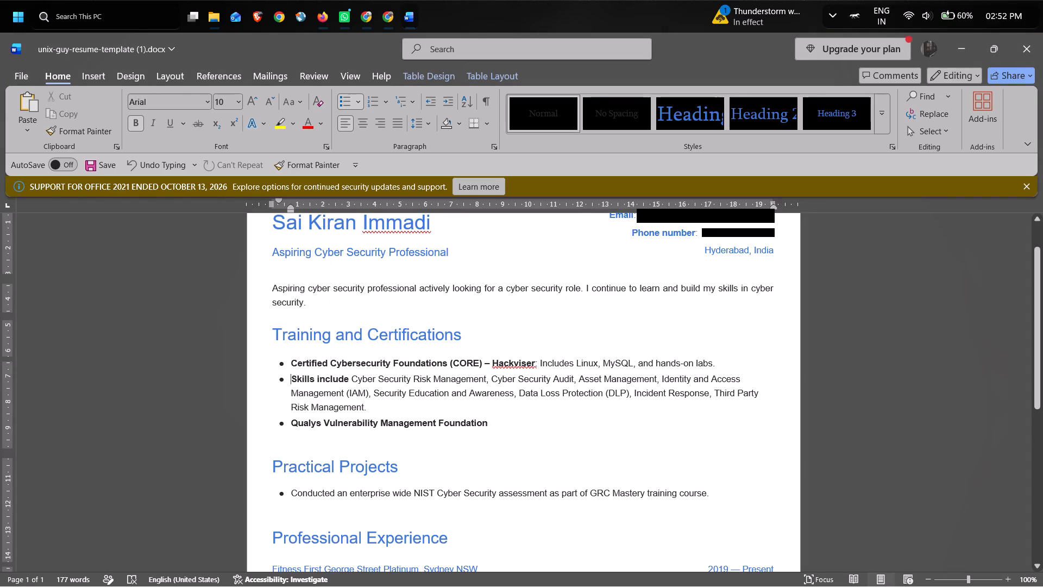
key(ctrl+v)
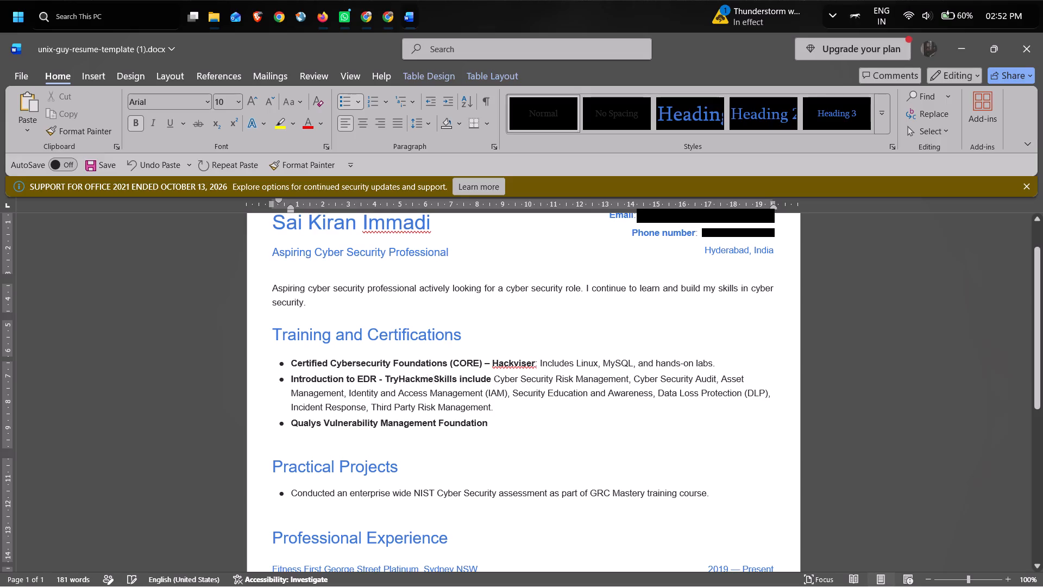
key(Return)
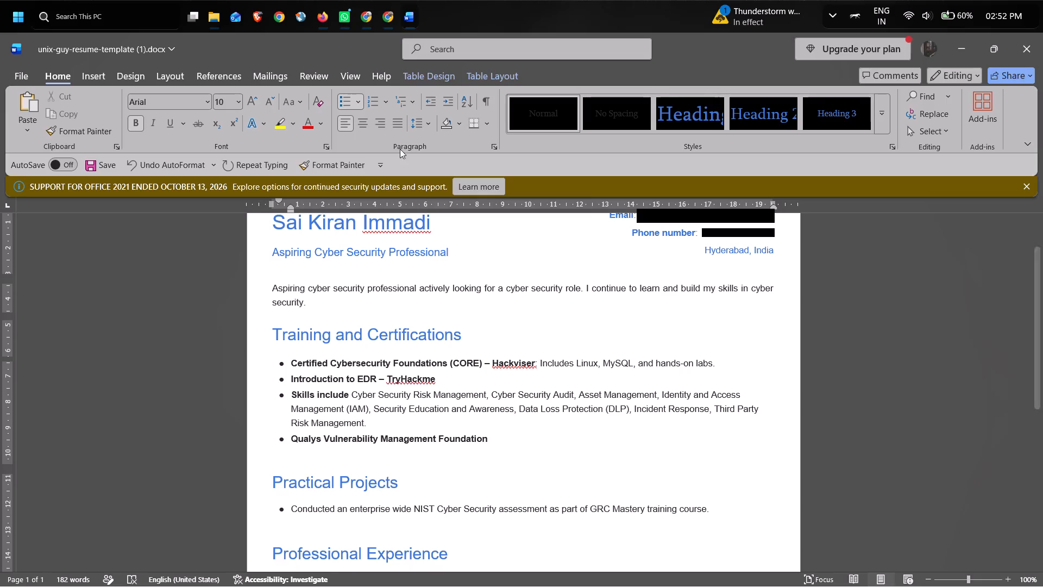
Switch to the resume PDF and copy the full "Security Skills" line, ending in "IR & TD.", from the Skills section.
click(316, 7)
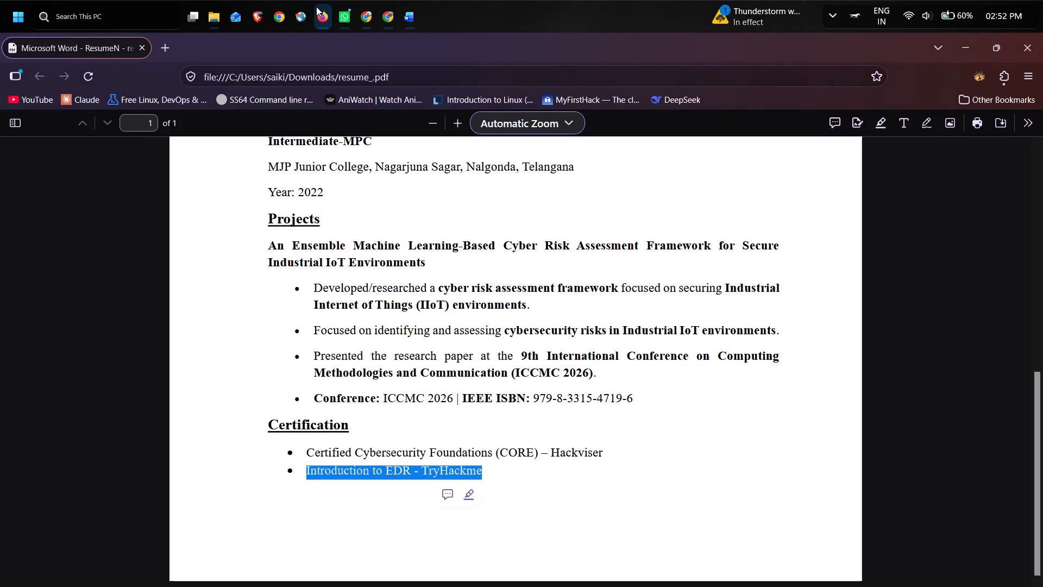
scroll(399, 295, up, 4)
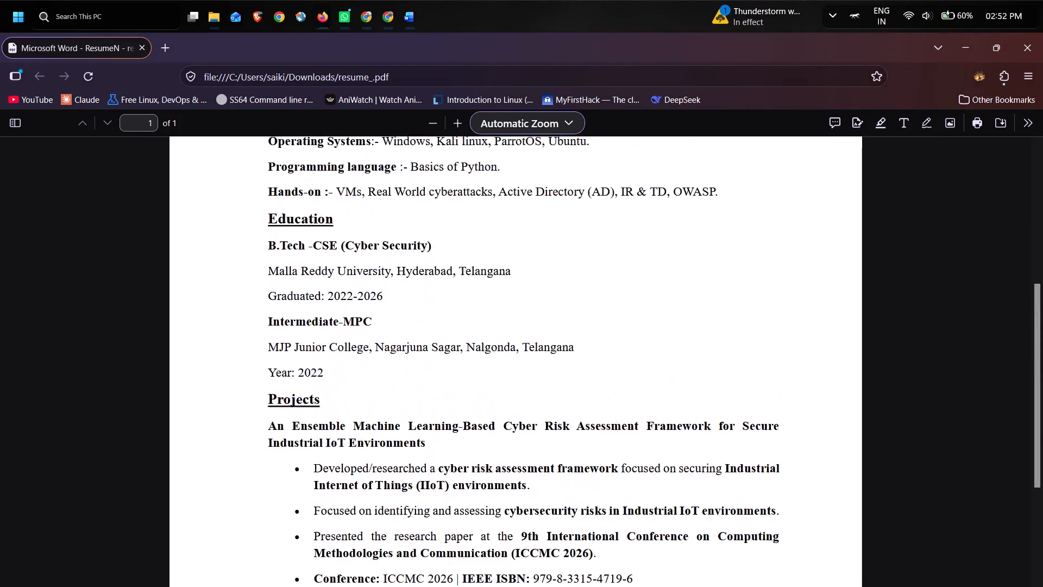
scroll(399, 295, up, 3)
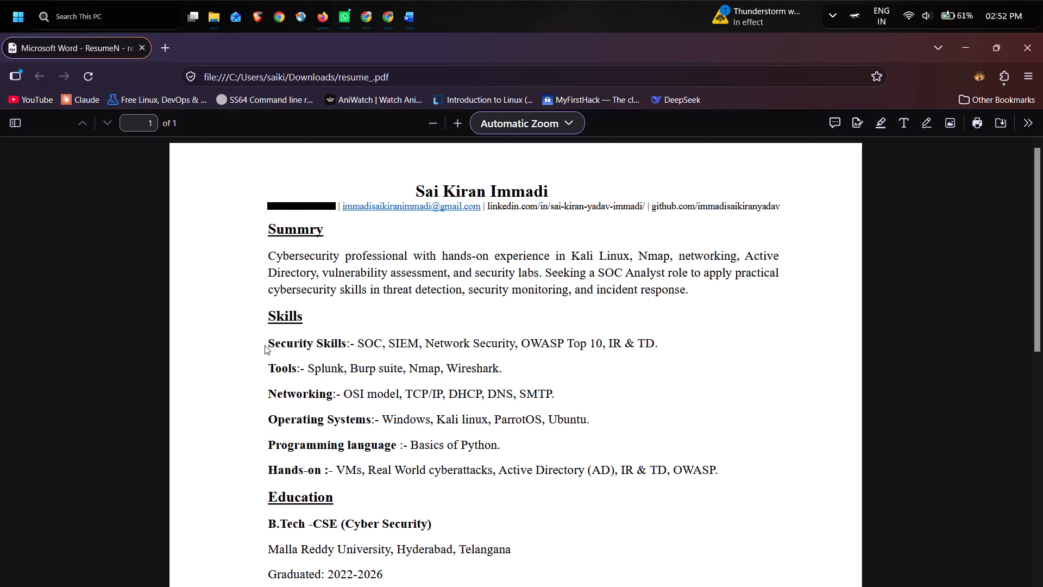
drag(265, 345, 520, 321)
drag(520, 321, 549, 342)
triple_click(549, 342)
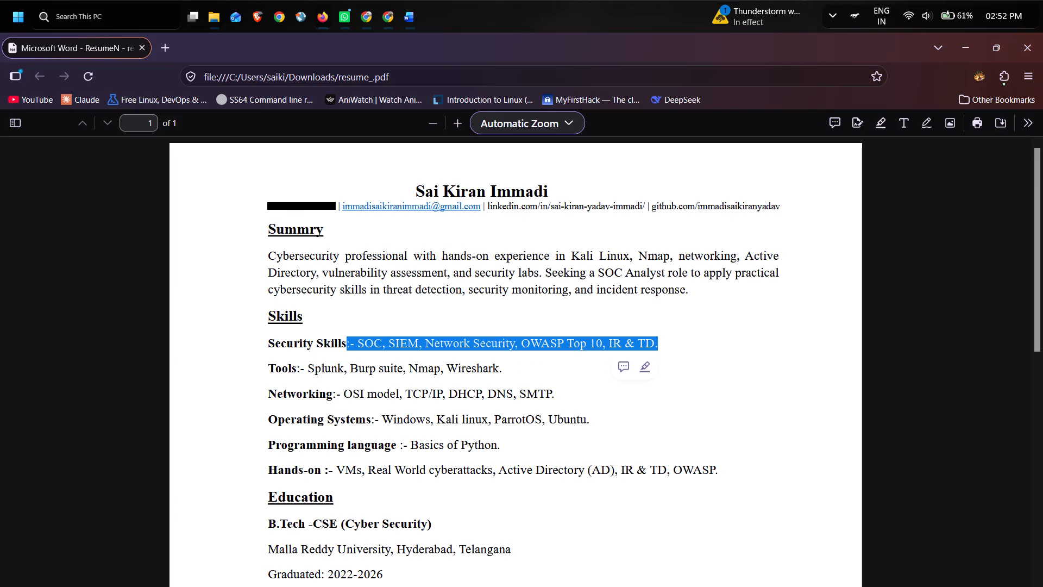
click(688, 338)
triple_click(658, 344)
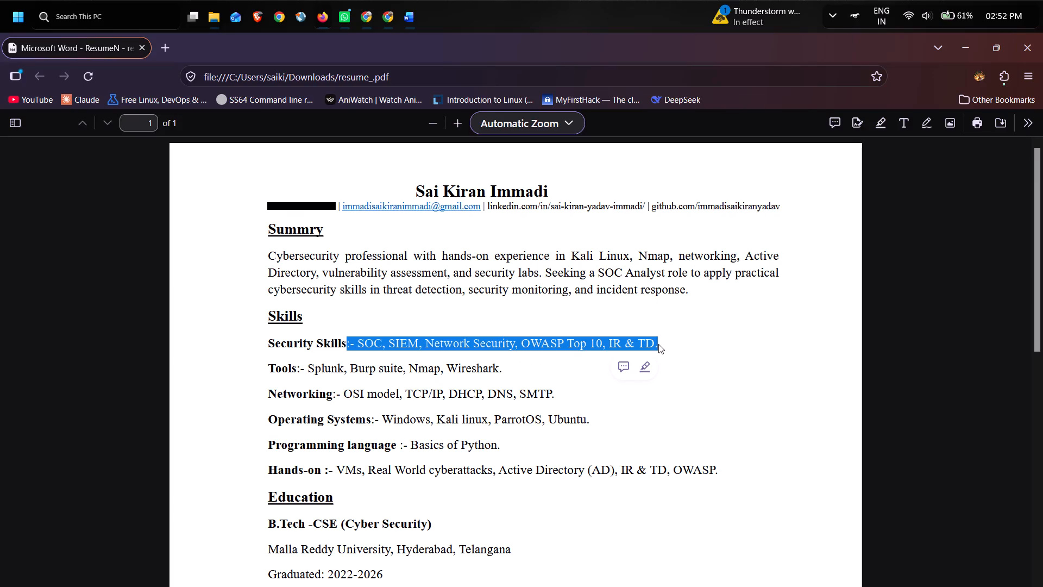
click(658, 344)
drag(658, 344, 461, 334)
drag(461, 334, 301, 349)
triple_click(301, 349)
click(301, 349)
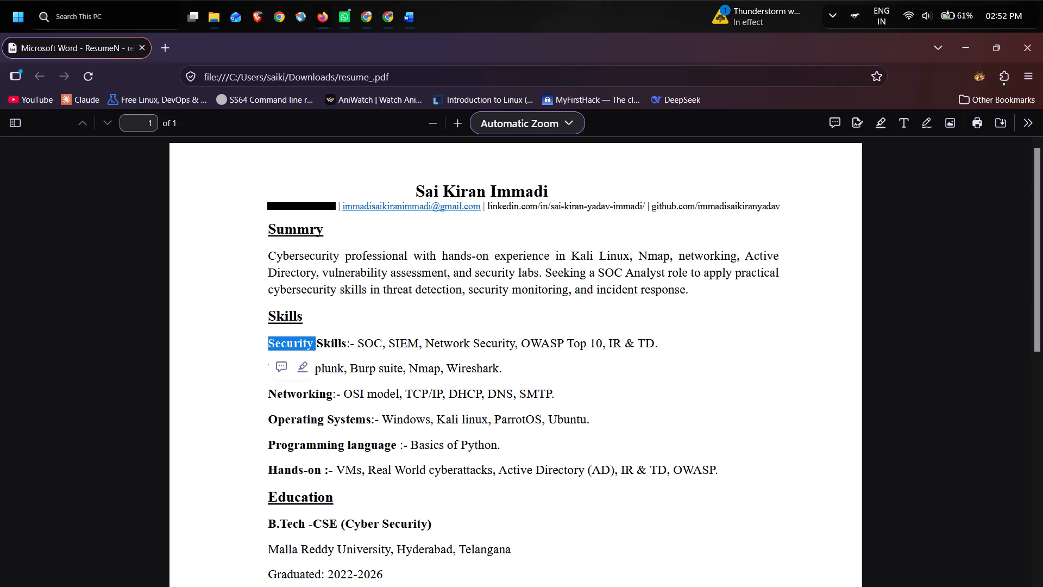
triple_click(301, 349)
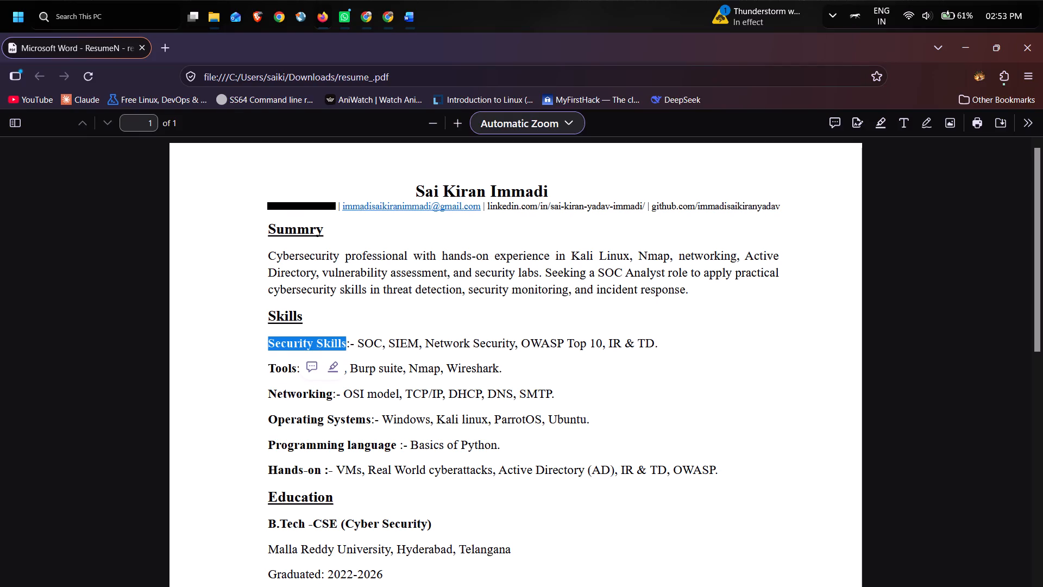
click(264, 347)
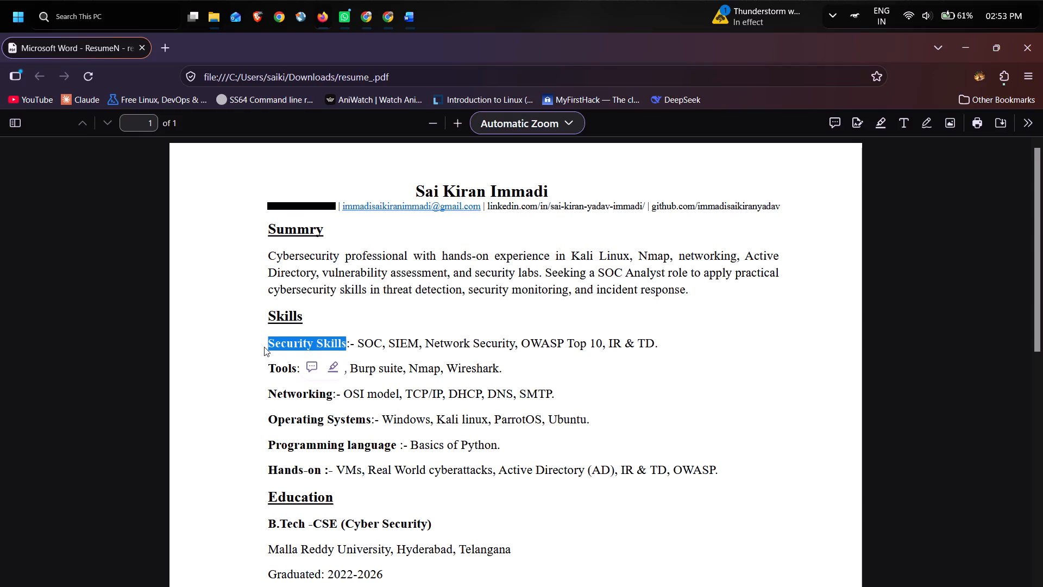
click(274, 342)
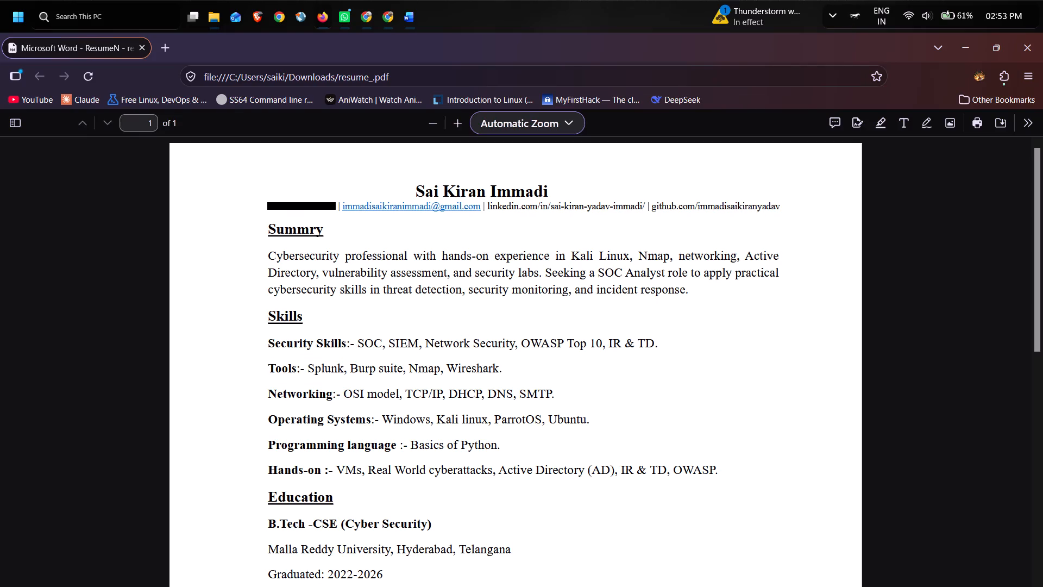
drag(271, 345, 569, 340)
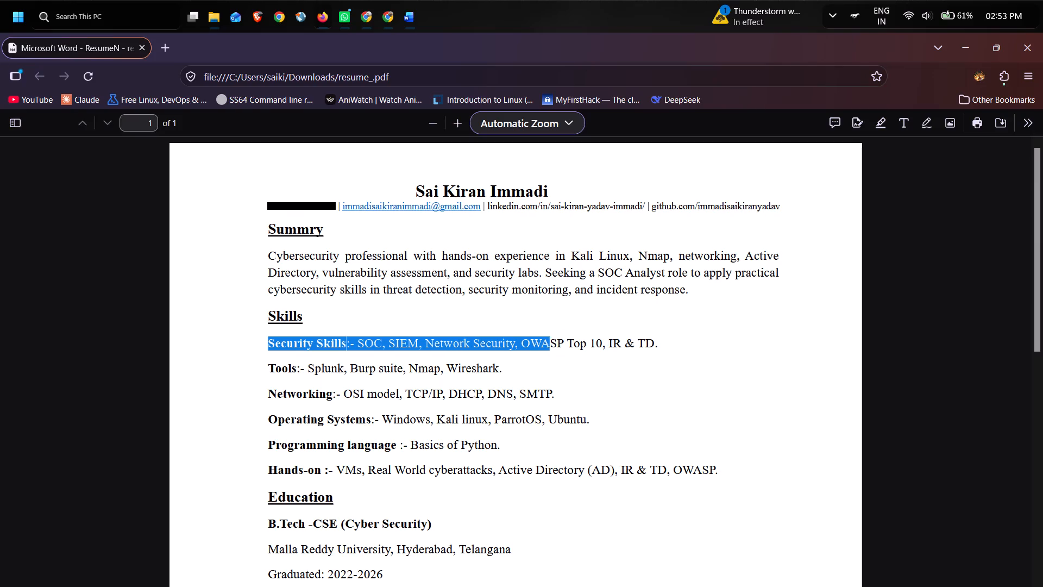
drag(569, 340, 650, 341)
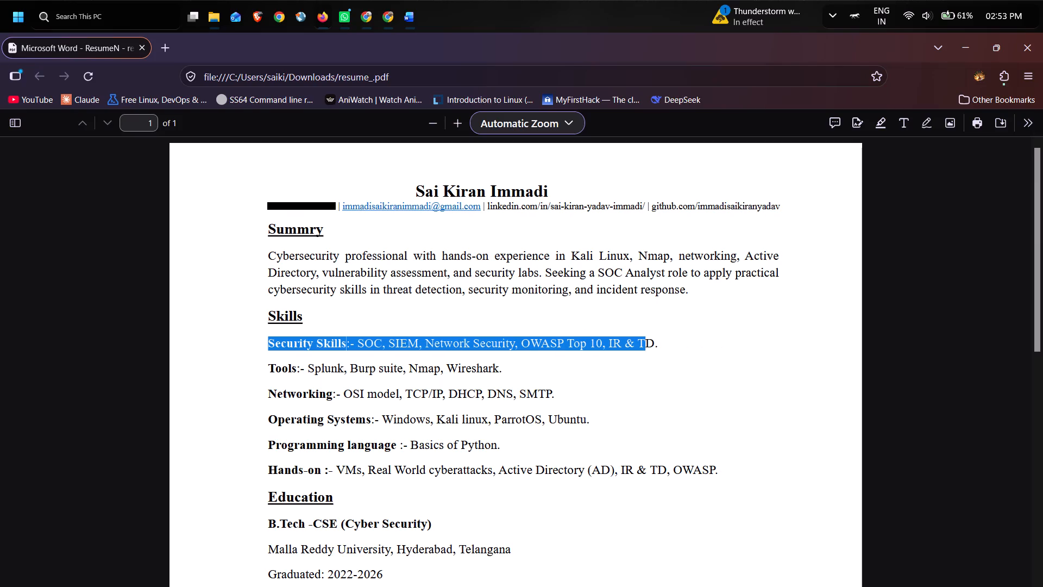
drag(650, 341, 665, 341)
key(ctrl+c)
Return to the Word resume and insert the copied Security Skills line as its own bullet above "Skills include".
key(alt+Tab)
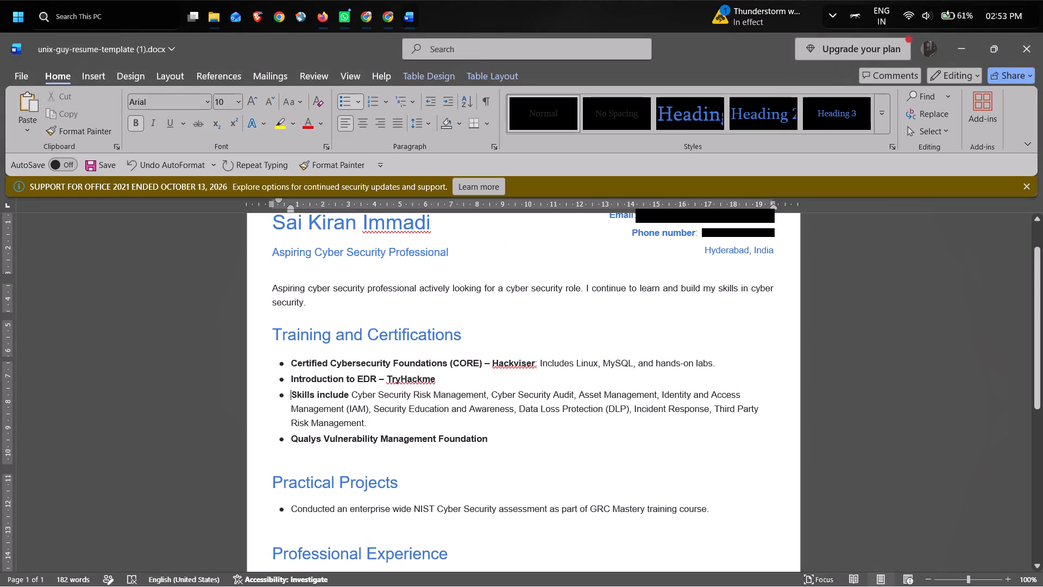
key(Return)
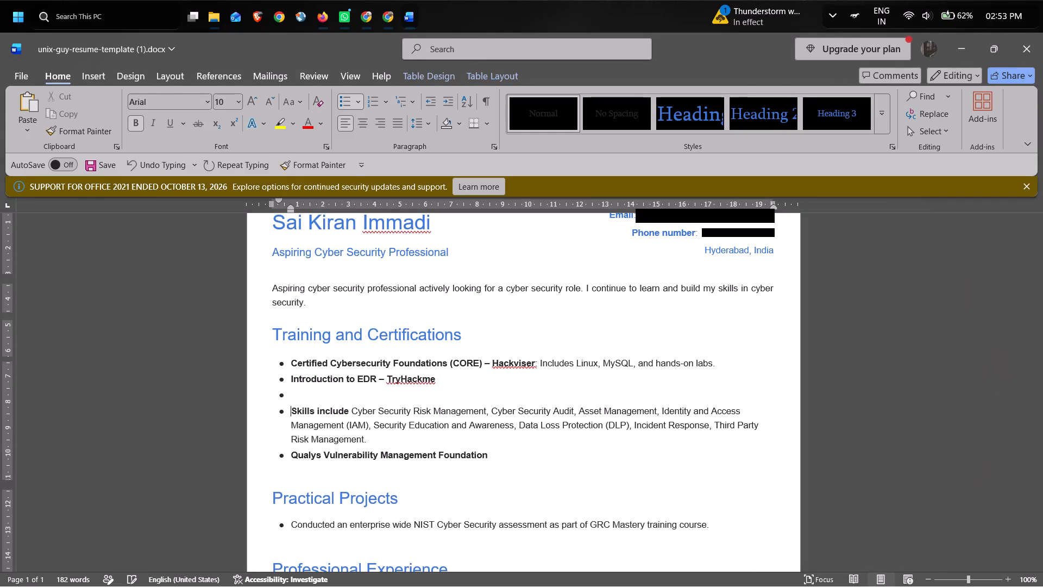
key(Up)
key(ctrl+v)
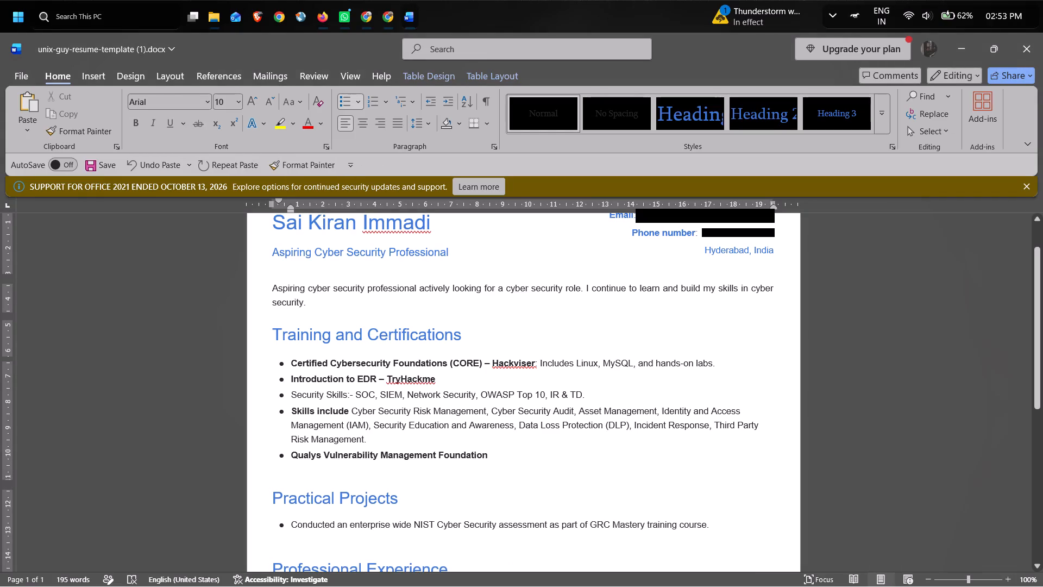
Make the label "Security Skills" bold in the new bullet under Training and Certifications.
triple_click(323, 395)
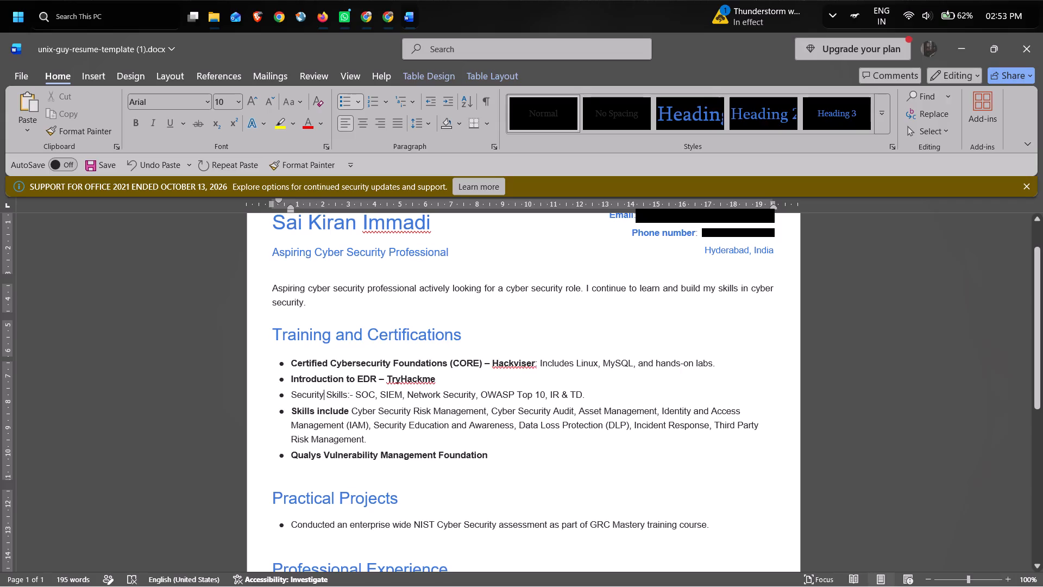
click(323, 395)
drag(349, 397, 344, 397)
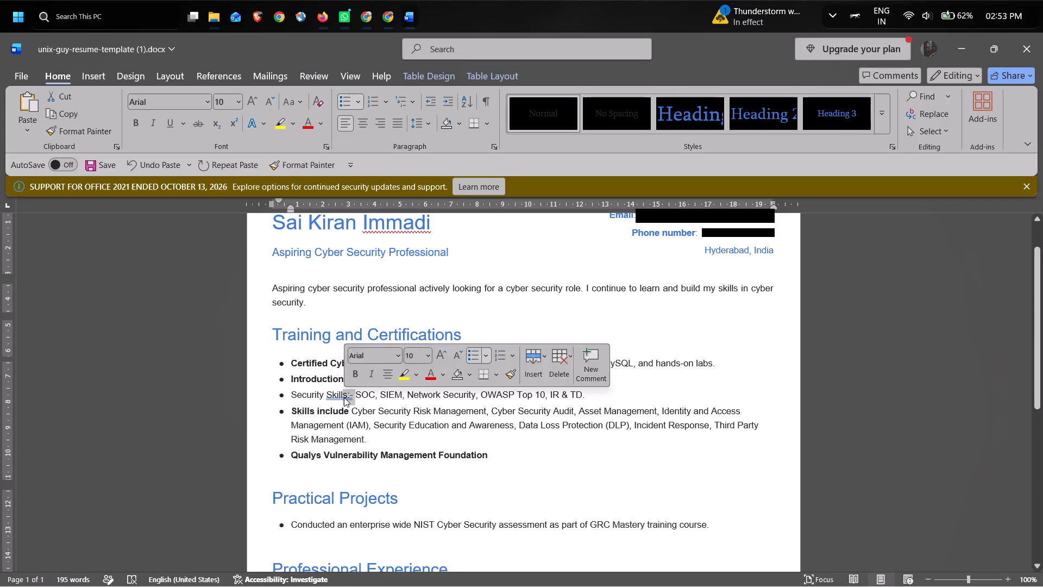
click(344, 397)
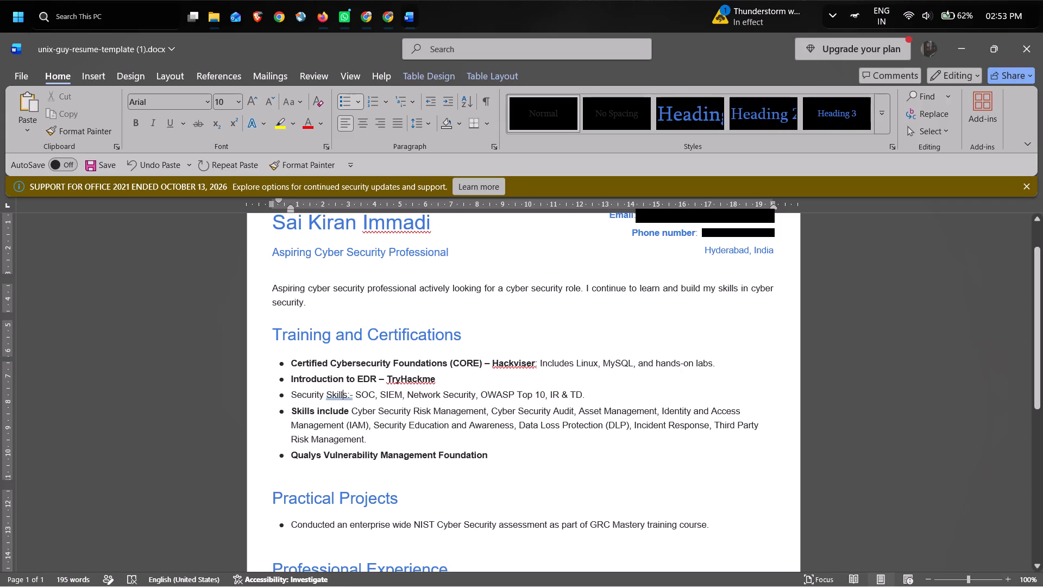
drag(345, 395, 282, 397)
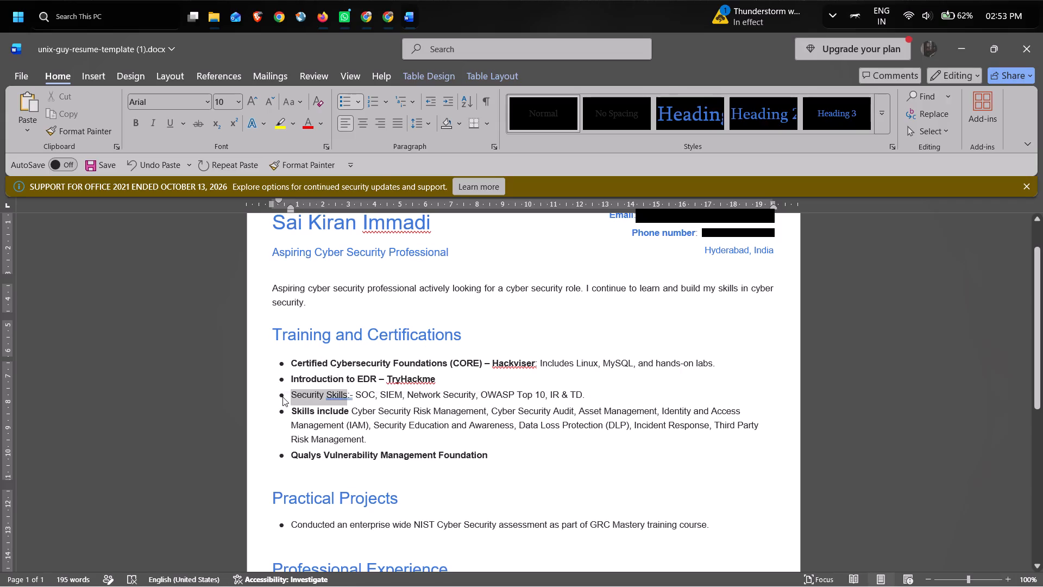
key(ctrl+b)
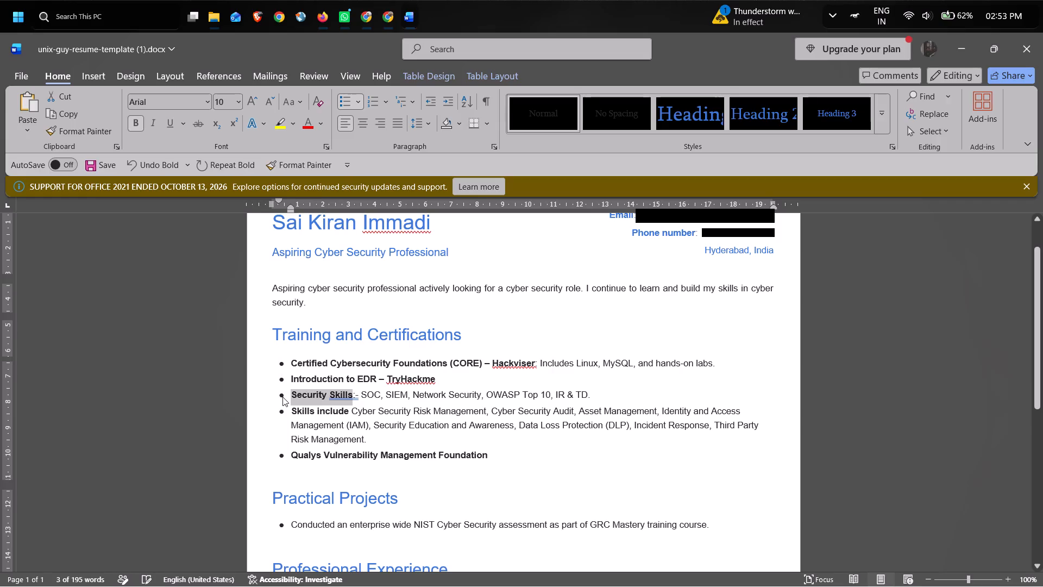
click(265, 422)
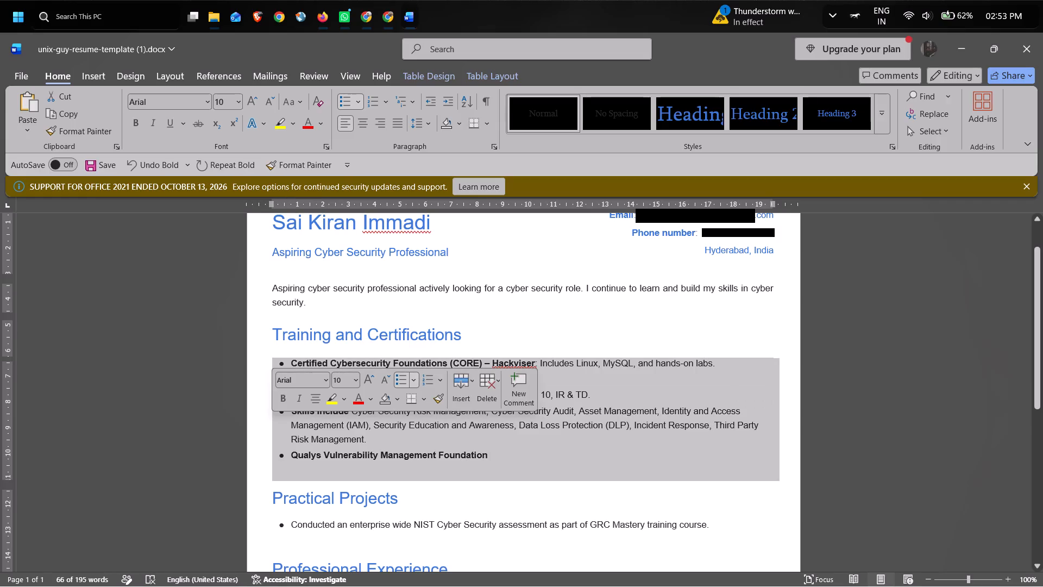
click(640, 503)
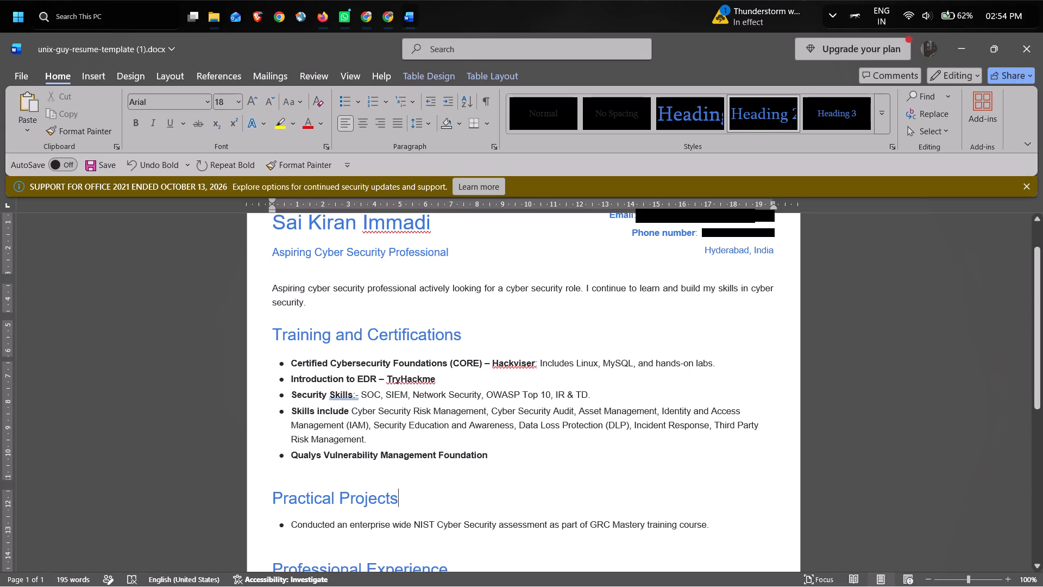
Delete backwards from "Incident Response" through "Skills include" and "IR & TD.", joining "Incident Response, Third Party Risk Management." to the Security Skills bullet.
click(634, 427)
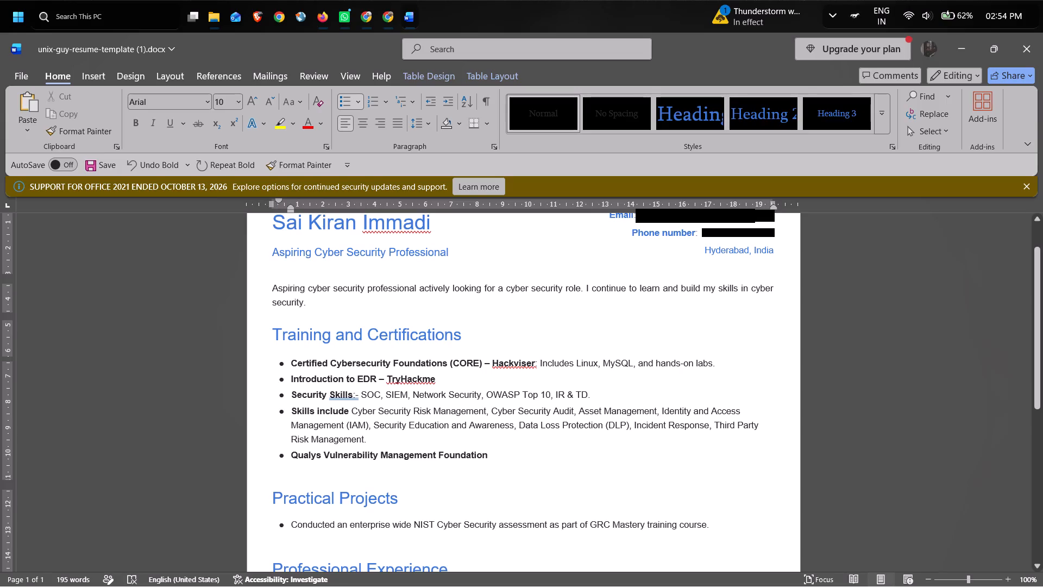
key(BackSpace)
key(BackSpace)
key(BackSpace)
key(BackSpace)
key(BackSpace)
key(BackSpace)
key(BackSpace)
key(BackSpace)
key(BackSpace)
key(BackSpace)
key(BackSpace)
key(BackSpace)
key(BackSpace)
key(BackSpace)
key(BackSpace)
key(BackSpace)
key(BackSpace)
key(BackSpace)
key(BackSpace)
key(BackSpace)
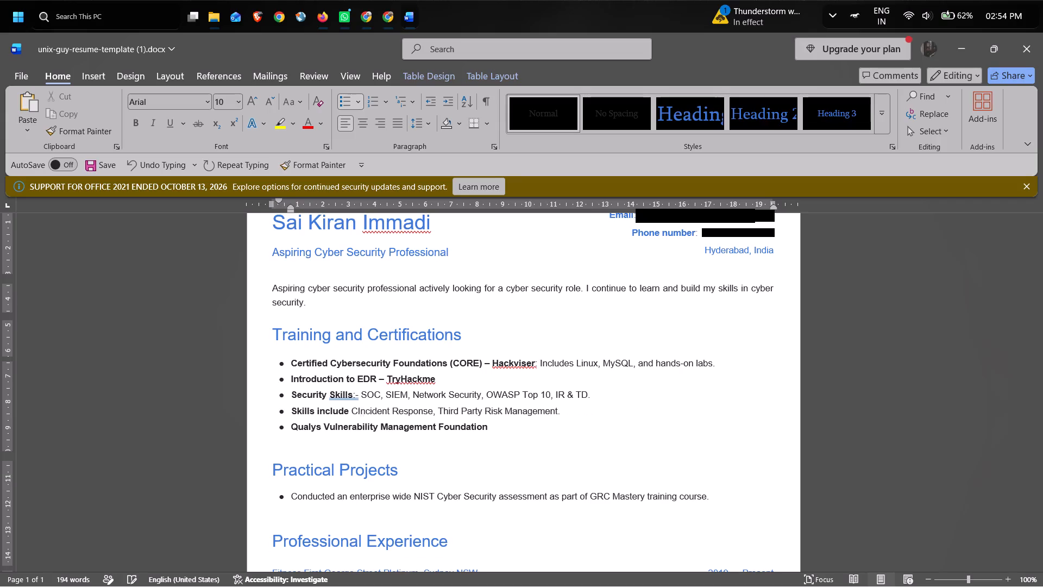
key(BackSpace)
key(BackSpace)
key(BackSpace)
key(BackSpace)
key(BackSpace)
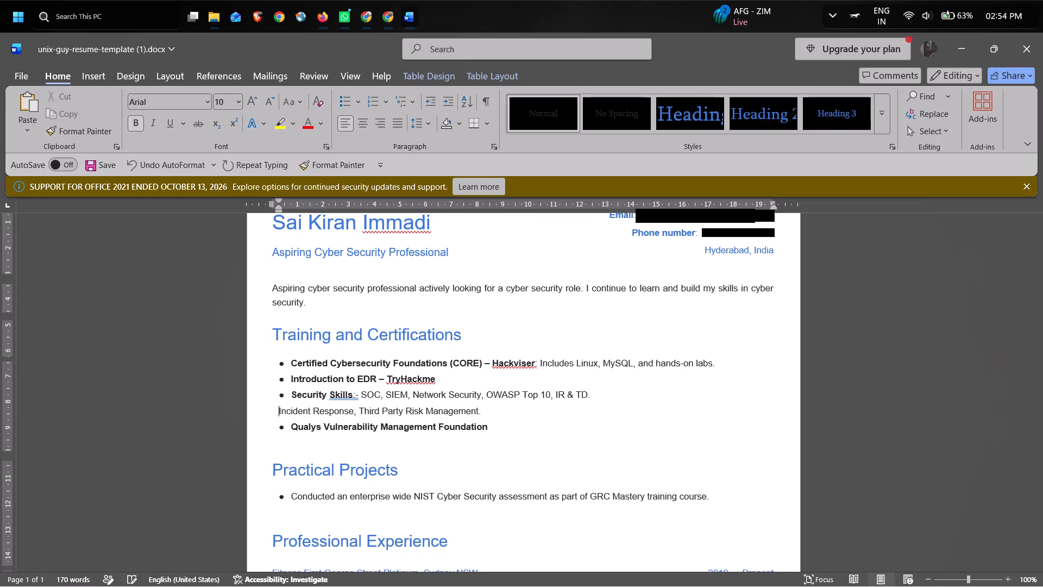
key(BackSpace)
key(BackSpace)
key(BackSpace)
key(BackSpace)
key(BackSpace)
key(BackSpace)
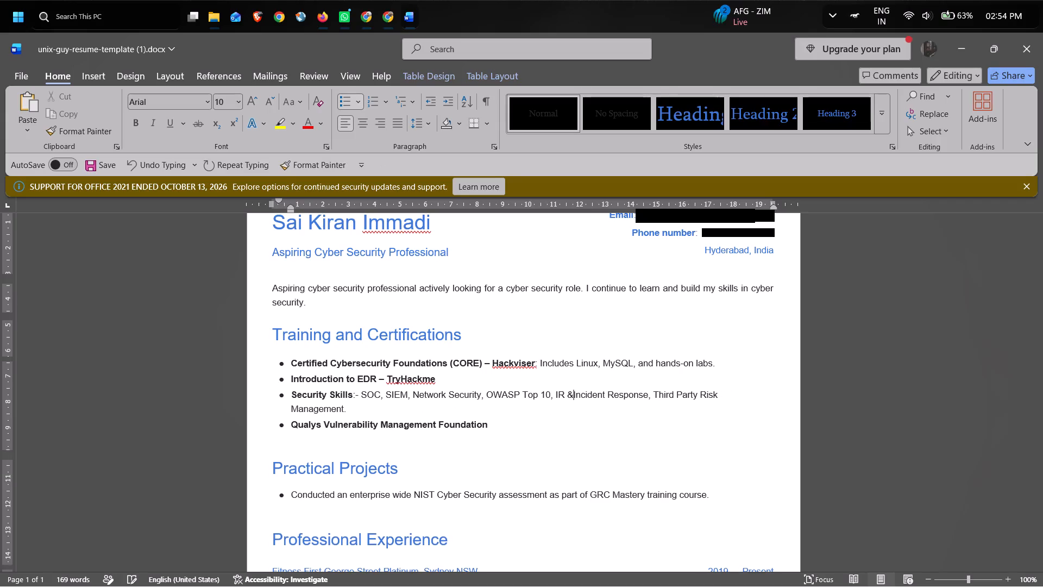
key(BackSpace)
key(BackSpace)
key(BackSpace)
key(BackSpace)
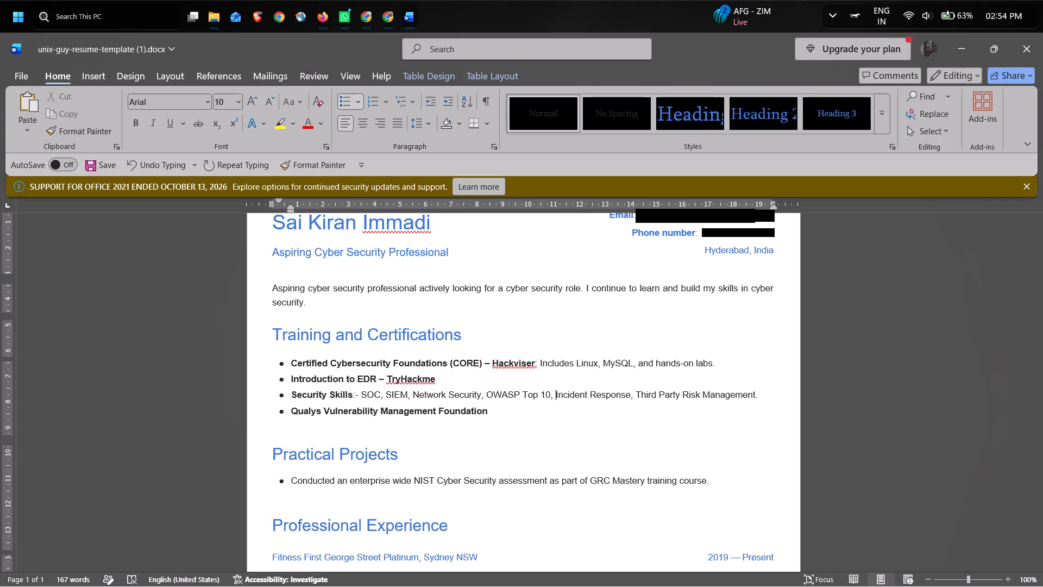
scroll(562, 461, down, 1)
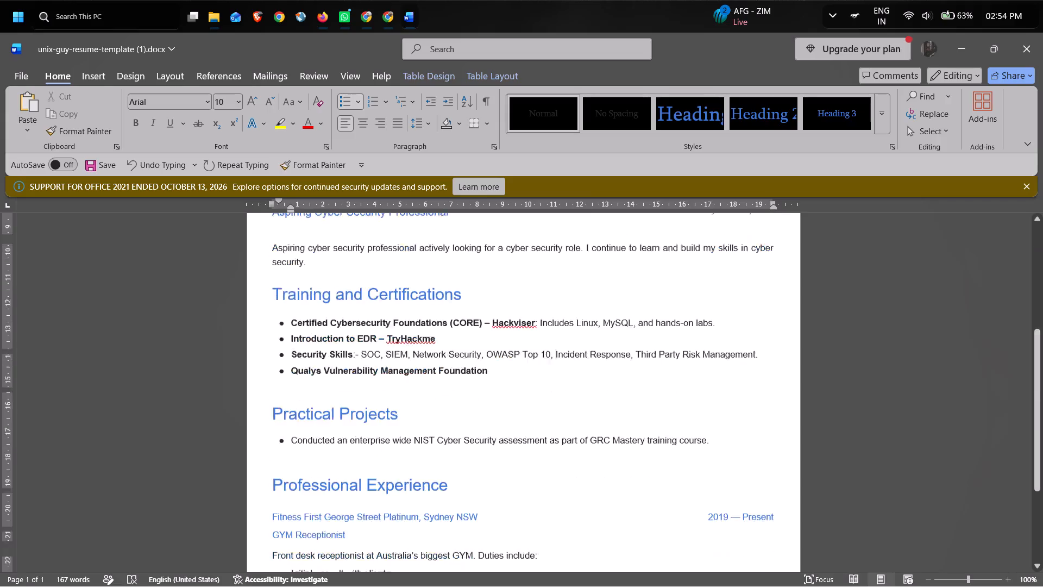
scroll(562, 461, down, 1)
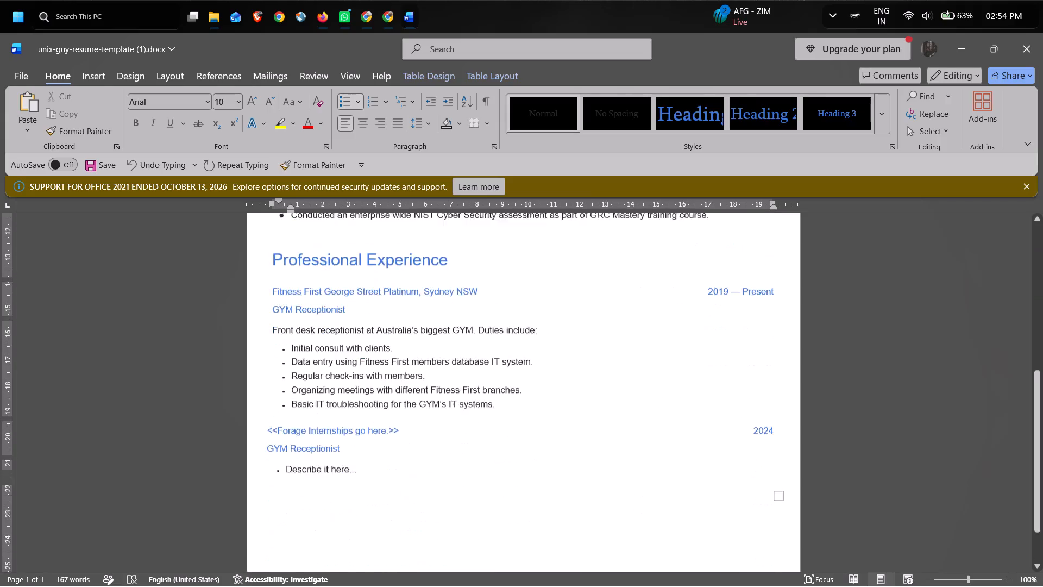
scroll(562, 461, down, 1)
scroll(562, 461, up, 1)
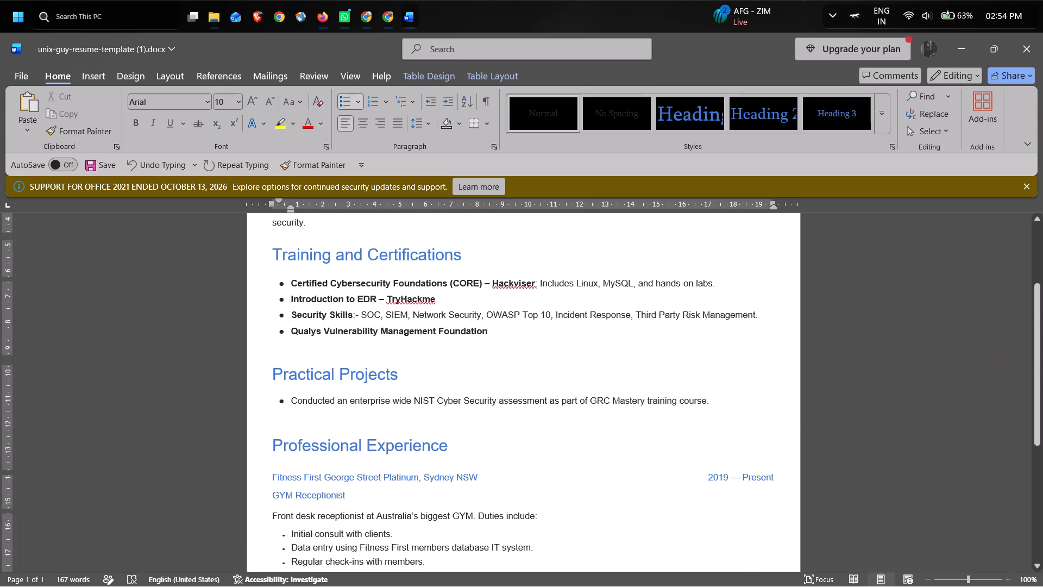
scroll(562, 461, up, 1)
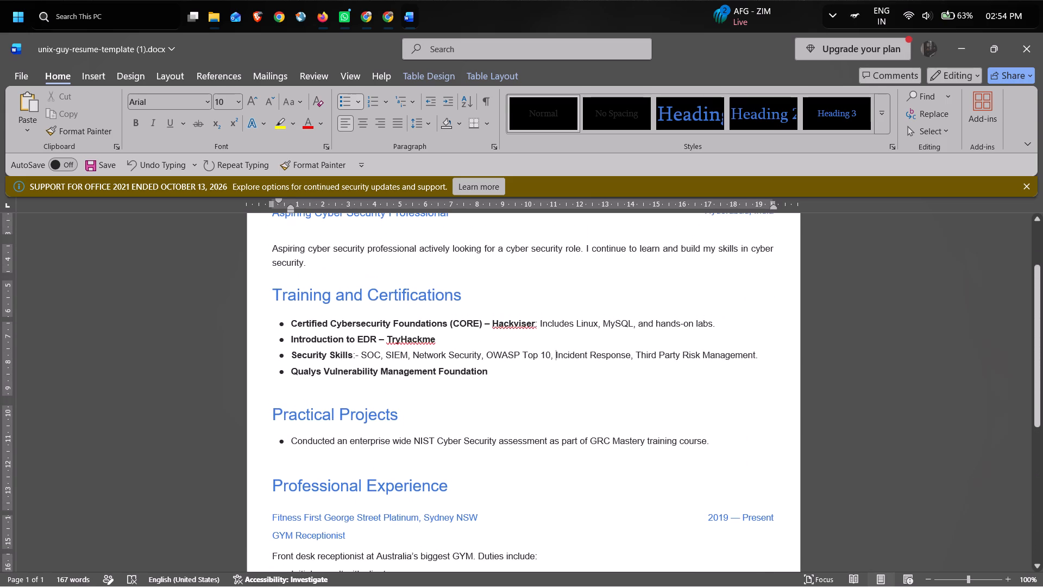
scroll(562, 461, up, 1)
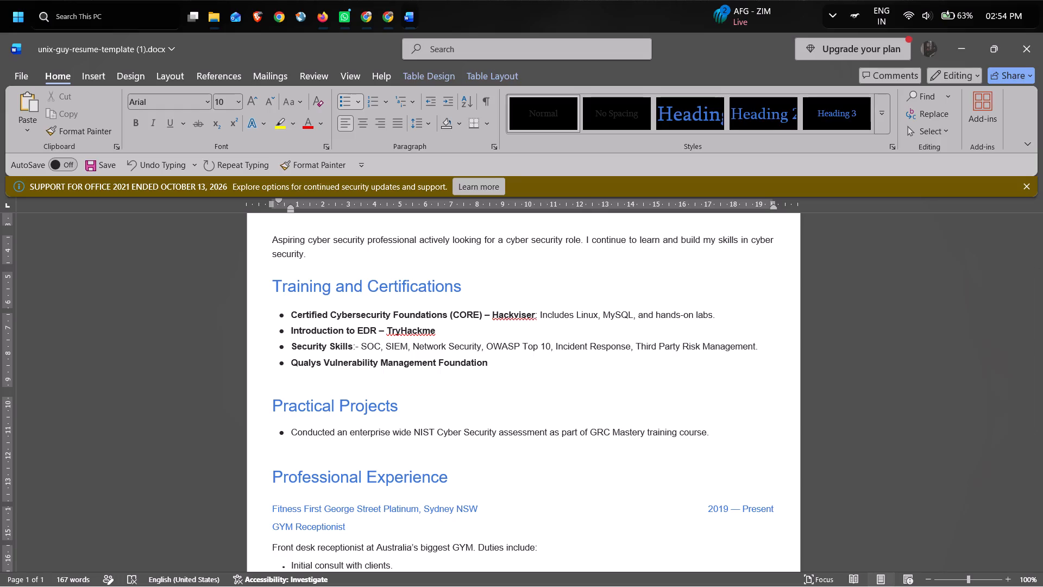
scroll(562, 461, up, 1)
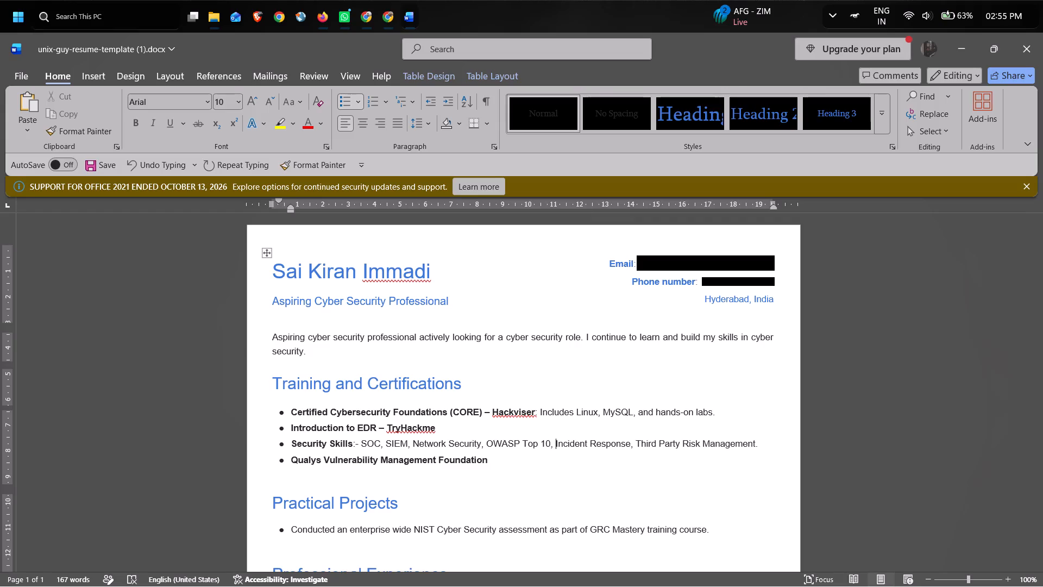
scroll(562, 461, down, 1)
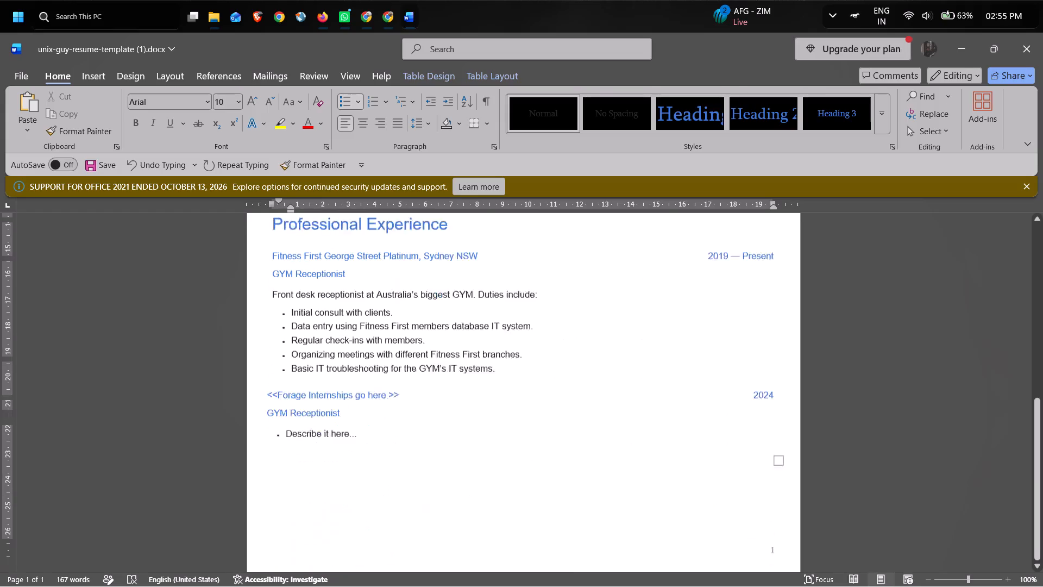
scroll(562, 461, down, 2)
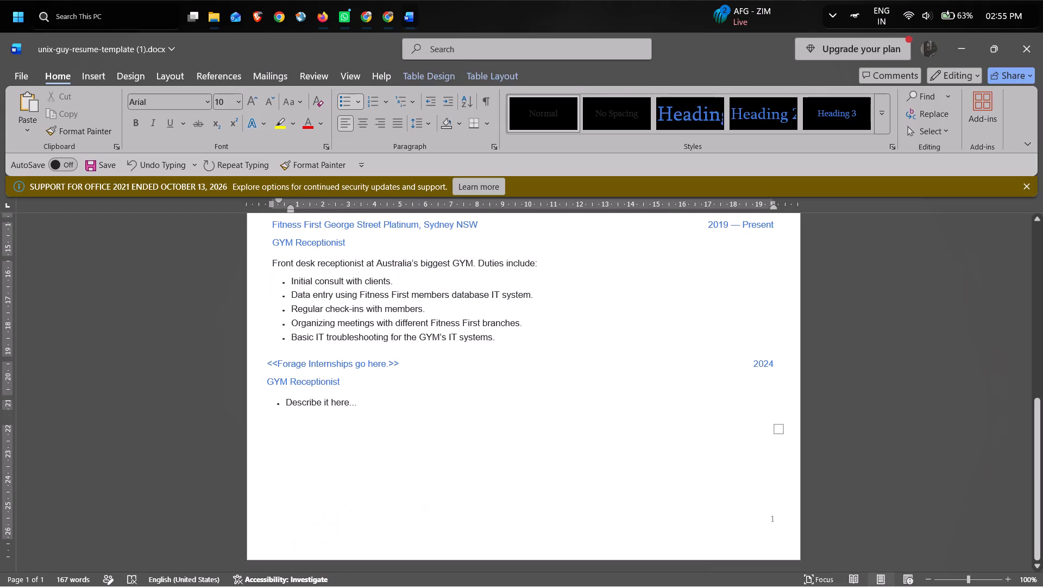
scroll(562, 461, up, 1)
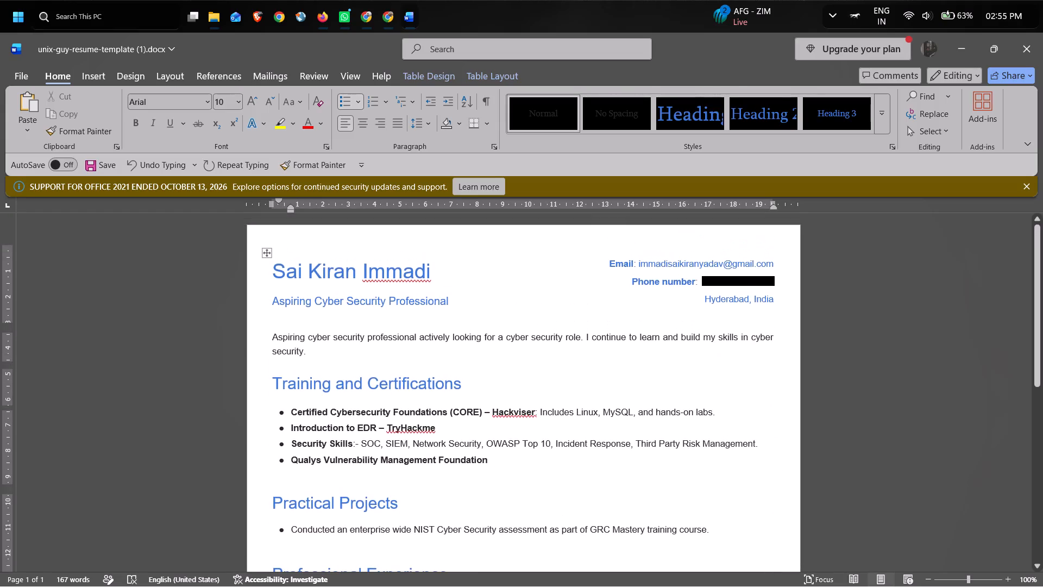
Copy the full "Tools" line from the resume PDF into a new bullet below Security Skills in the Word resume.
key(alt+Tab)
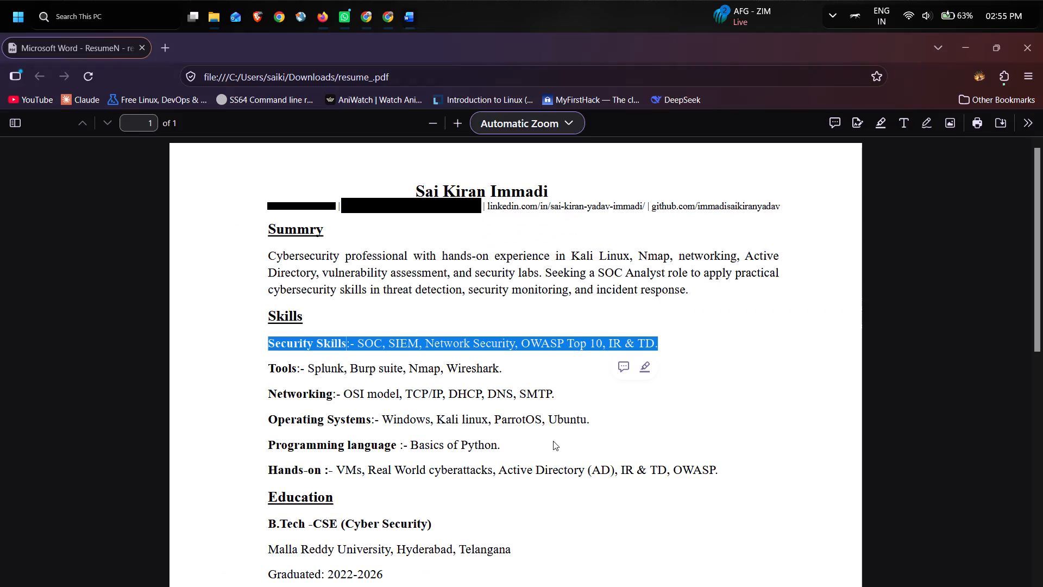
click(479, 414)
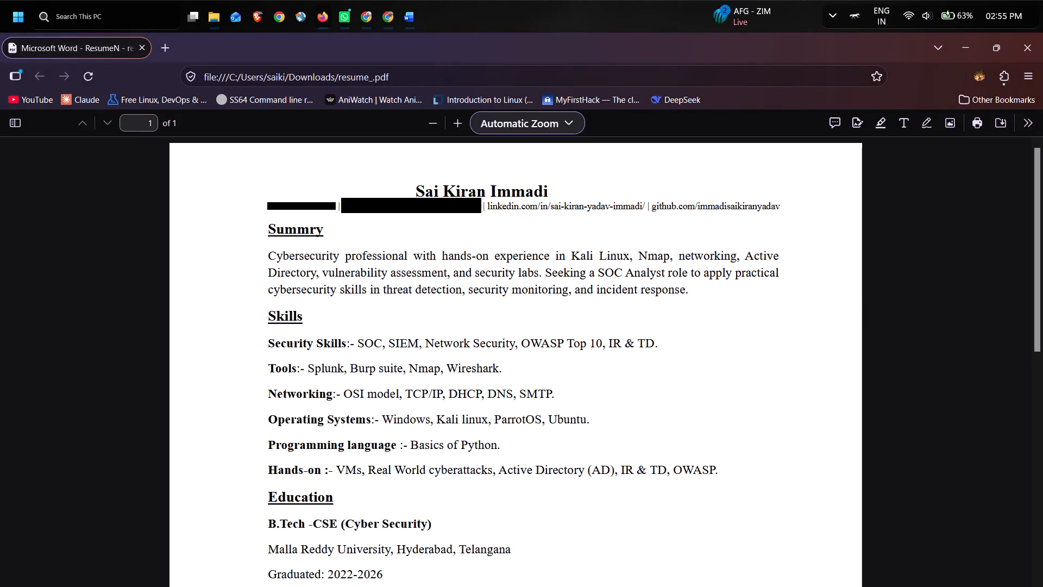
drag(269, 367, 507, 367)
key(ctrl+c)
key(alt+Tab)
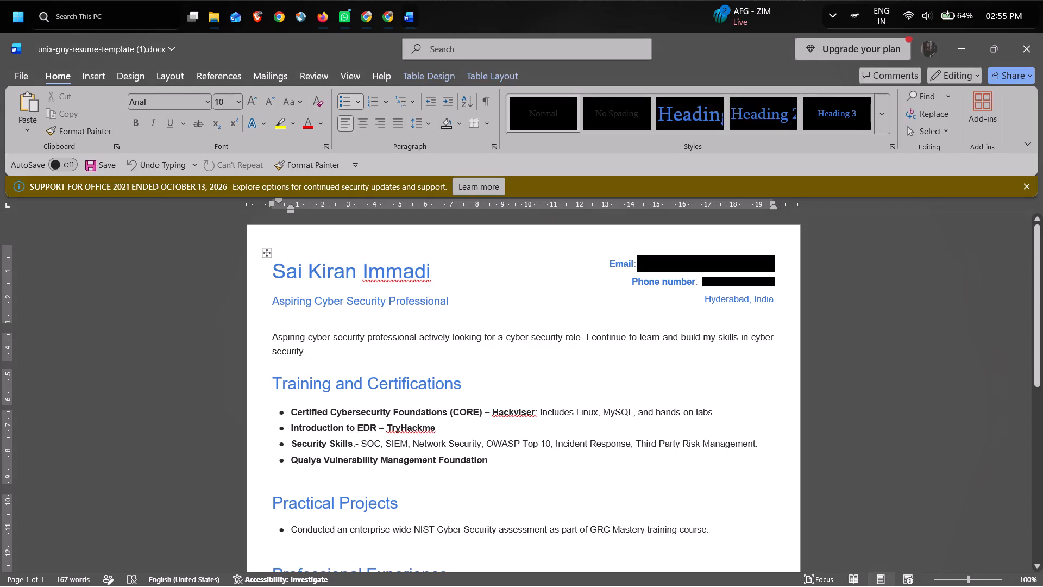
click(285, 459)
key(Return)
key(Up)
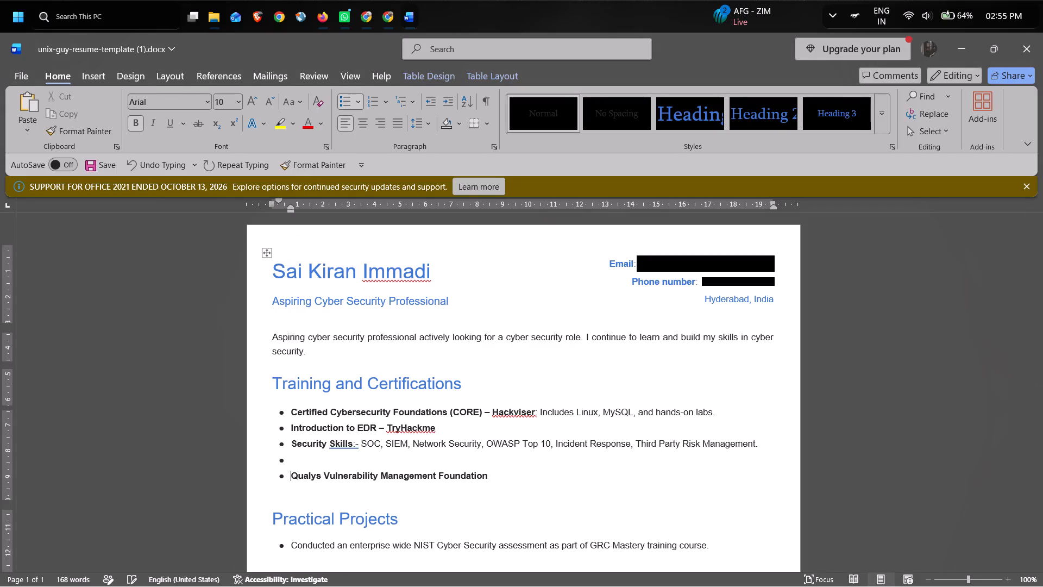
key(ctrl+v)
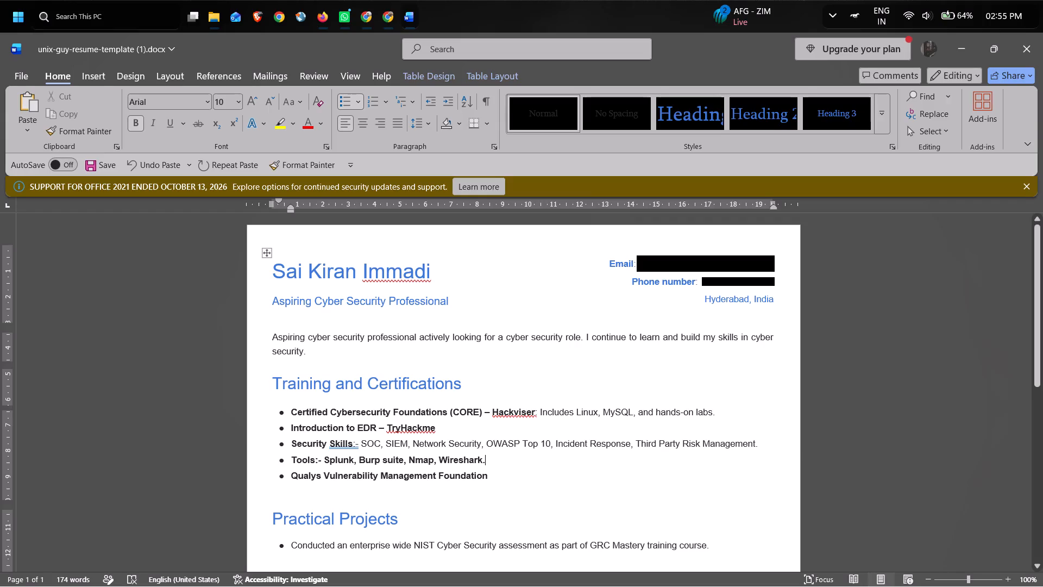
Start an empty bullet below the Tools bullet and switch back to the resume PDF.
key(Return)
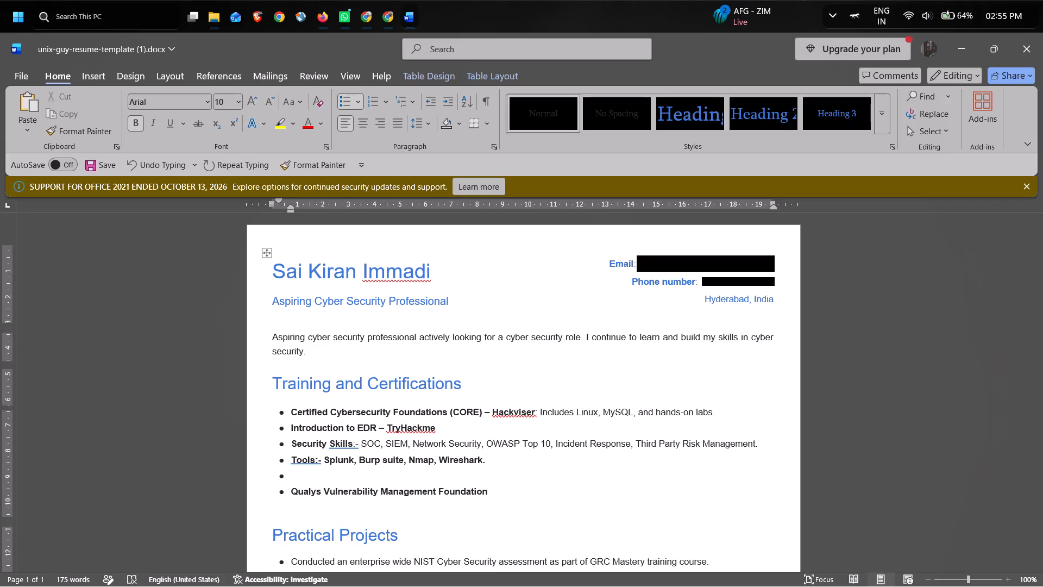
key(alt+Tab)
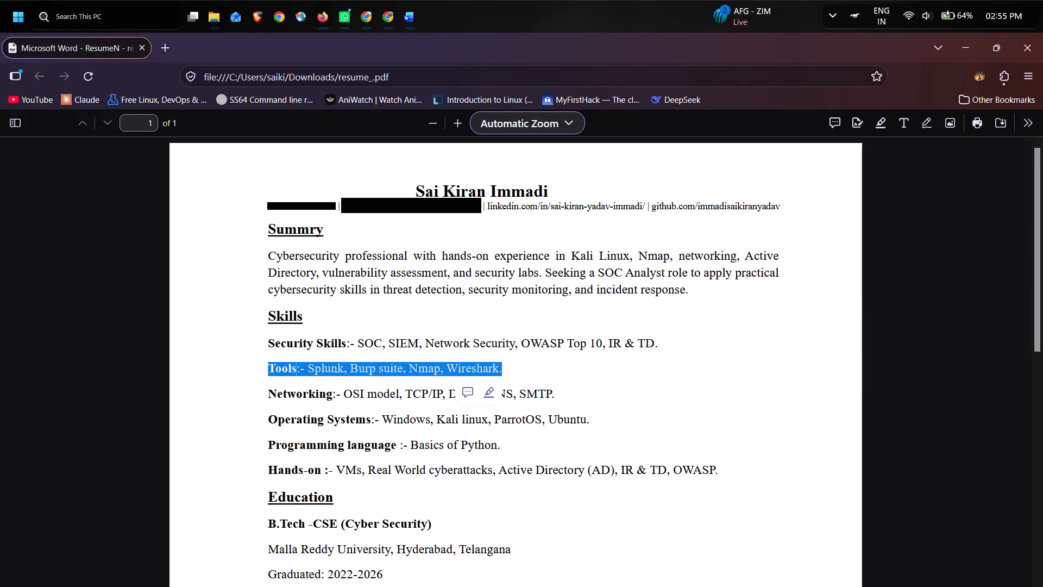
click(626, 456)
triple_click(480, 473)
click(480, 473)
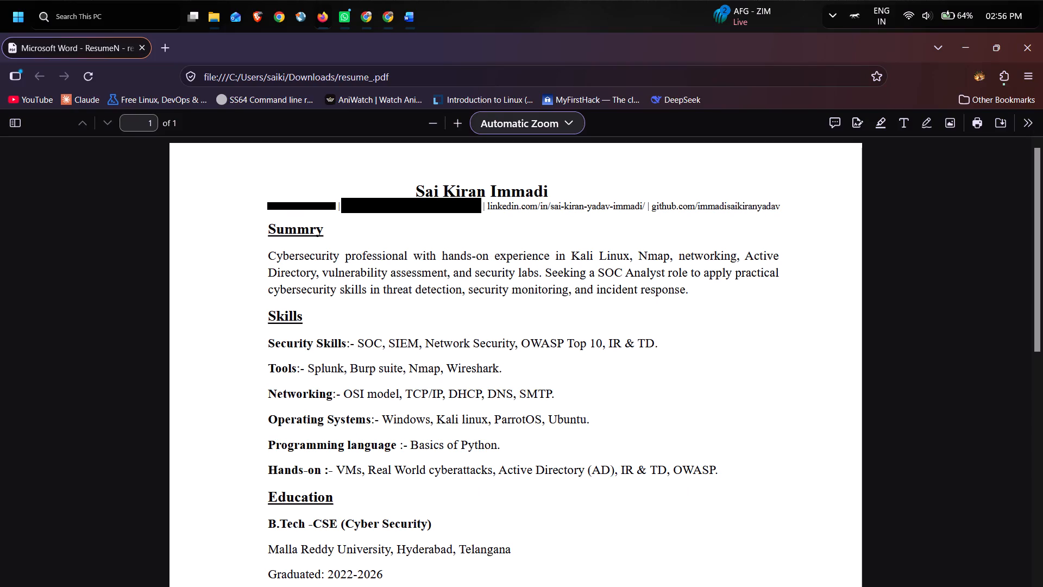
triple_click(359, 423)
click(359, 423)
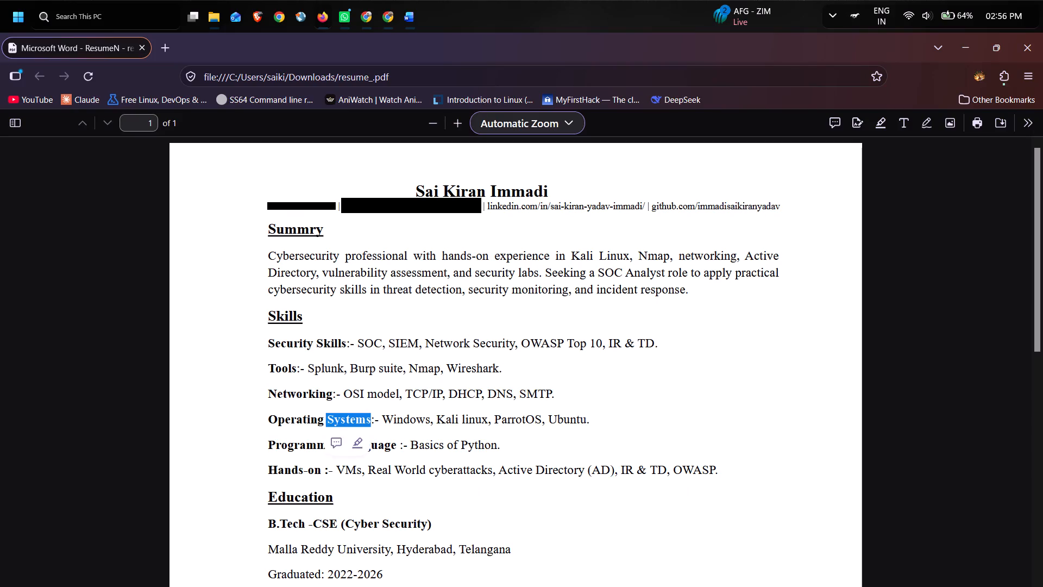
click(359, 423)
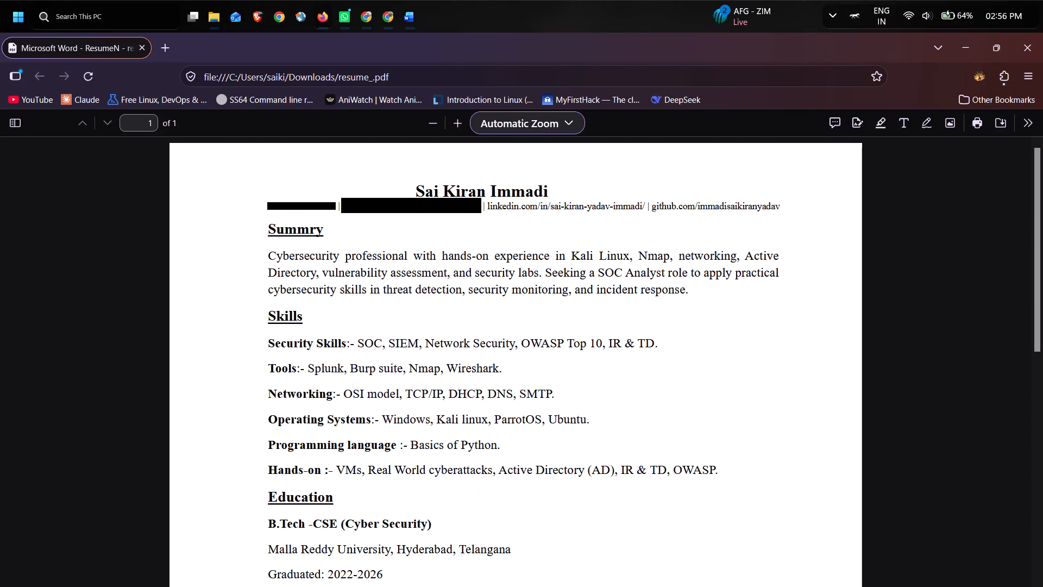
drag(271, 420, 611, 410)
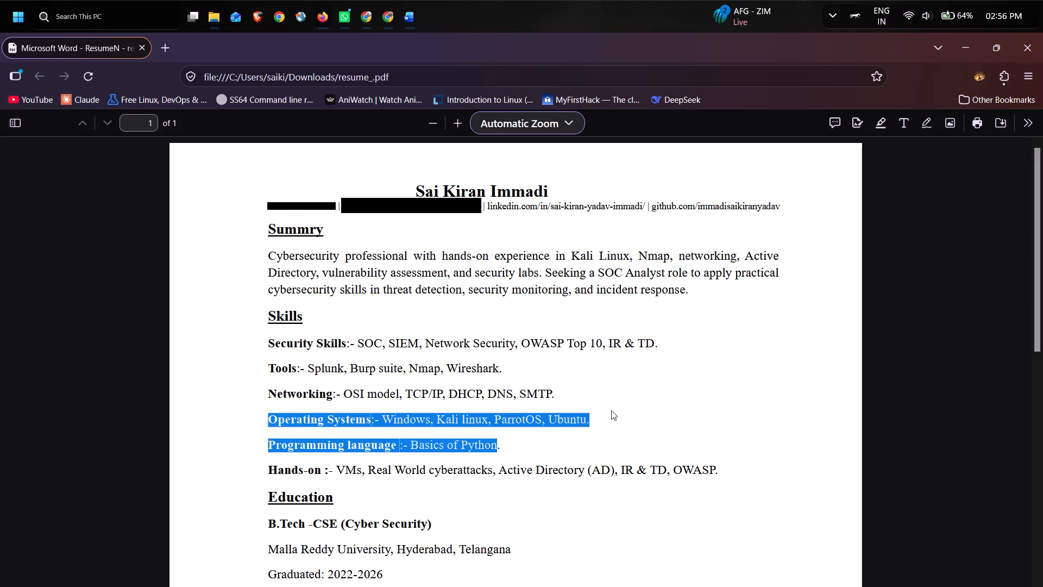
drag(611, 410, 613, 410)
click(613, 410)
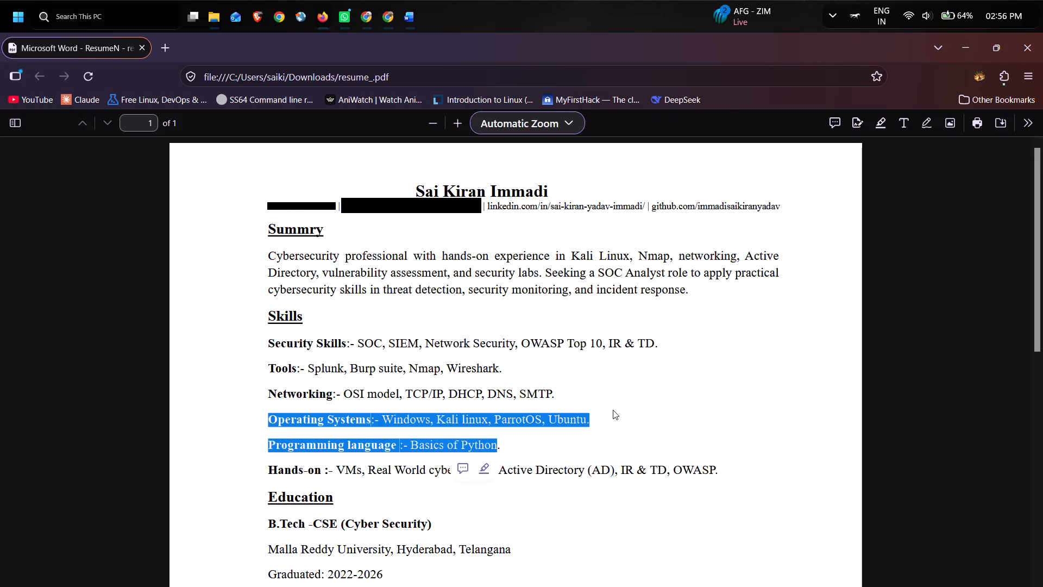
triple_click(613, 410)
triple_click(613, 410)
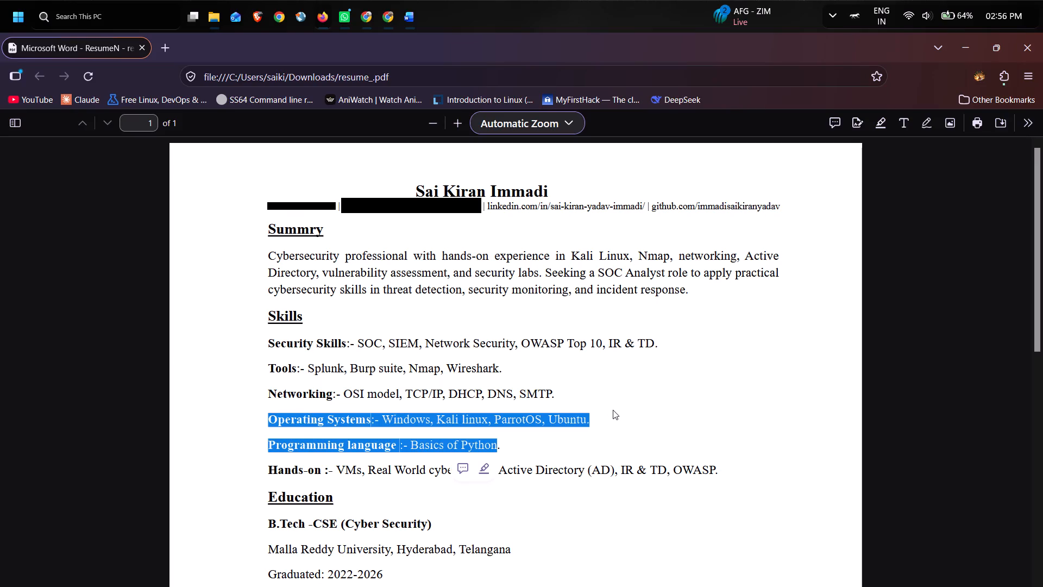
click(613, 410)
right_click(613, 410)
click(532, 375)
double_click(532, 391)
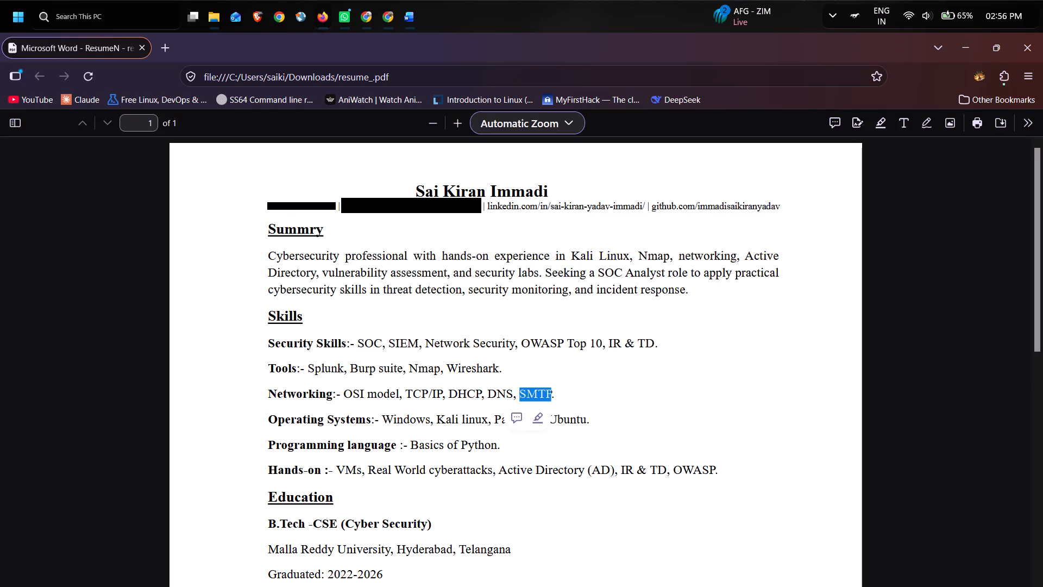
Copy only the full "Operating Systems" line from the PDF's Skills section and paste it into the Word resume's empty bullet below Tools.
drag(268, 424, 693, 416)
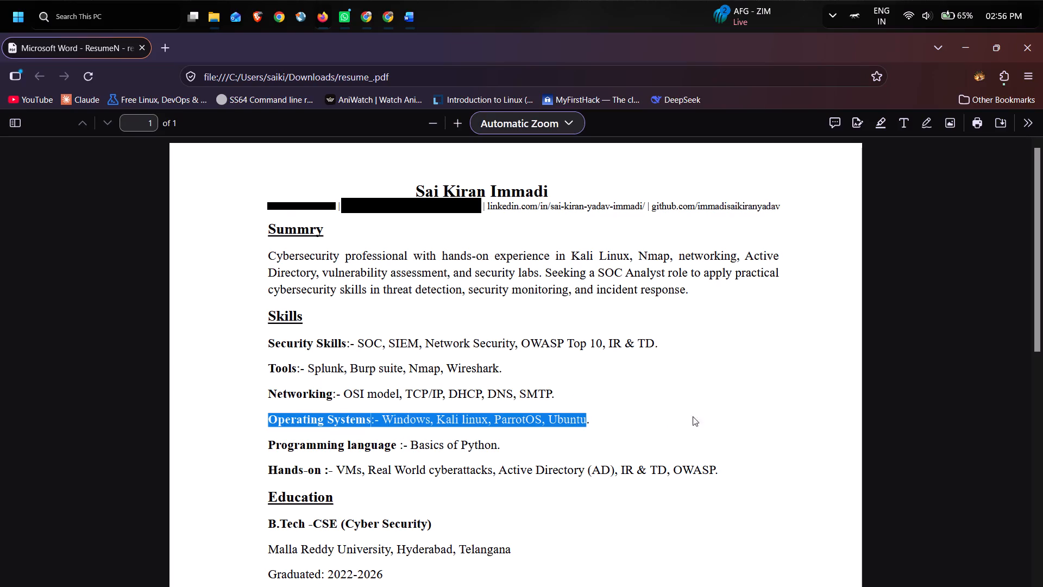
drag(693, 416, 617, 418)
drag(617, 418, 618, 418)
key(ctrl+c)
key(alt+Tab)
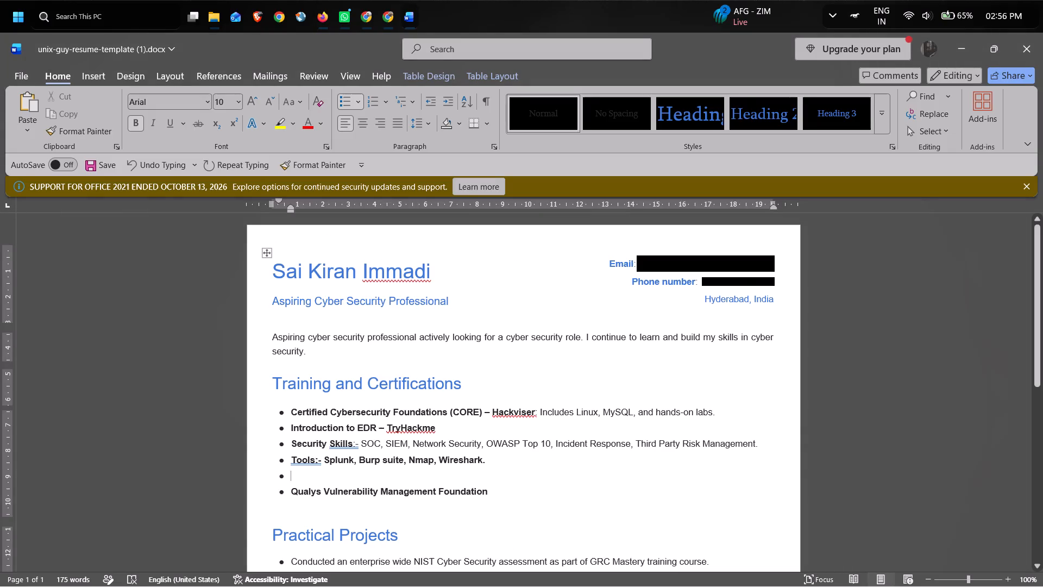
key(ctrl+v)
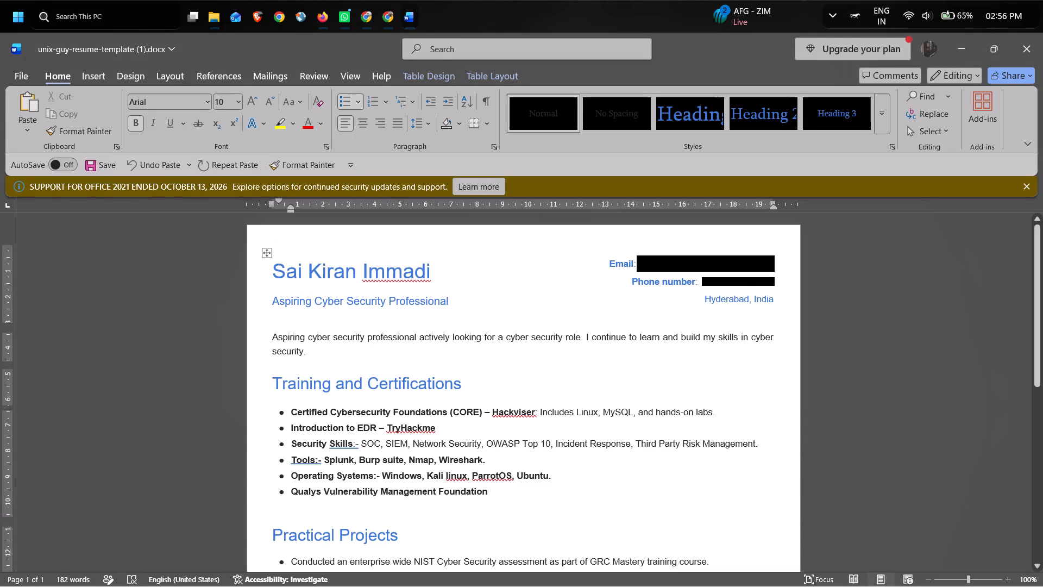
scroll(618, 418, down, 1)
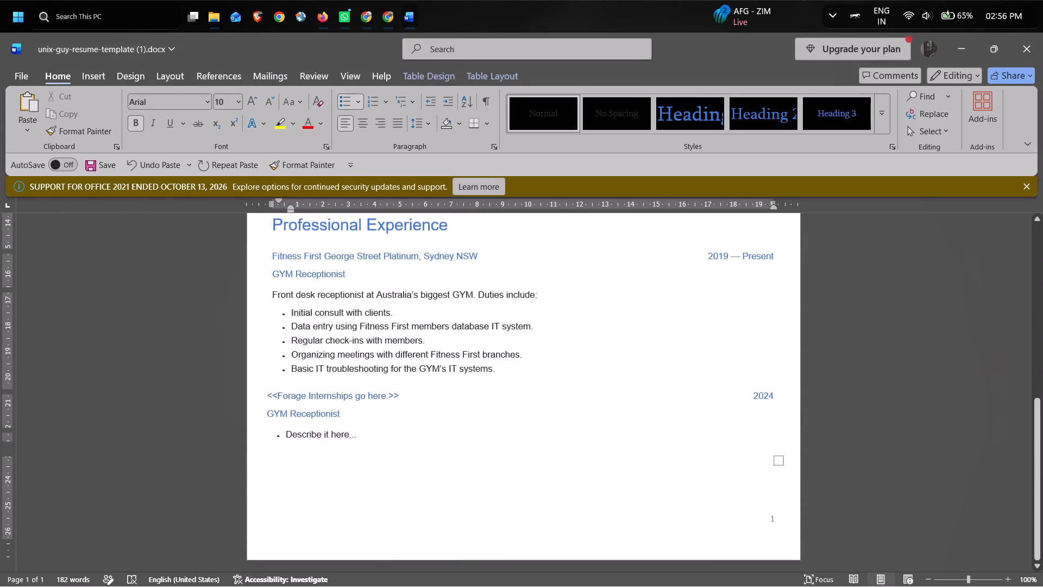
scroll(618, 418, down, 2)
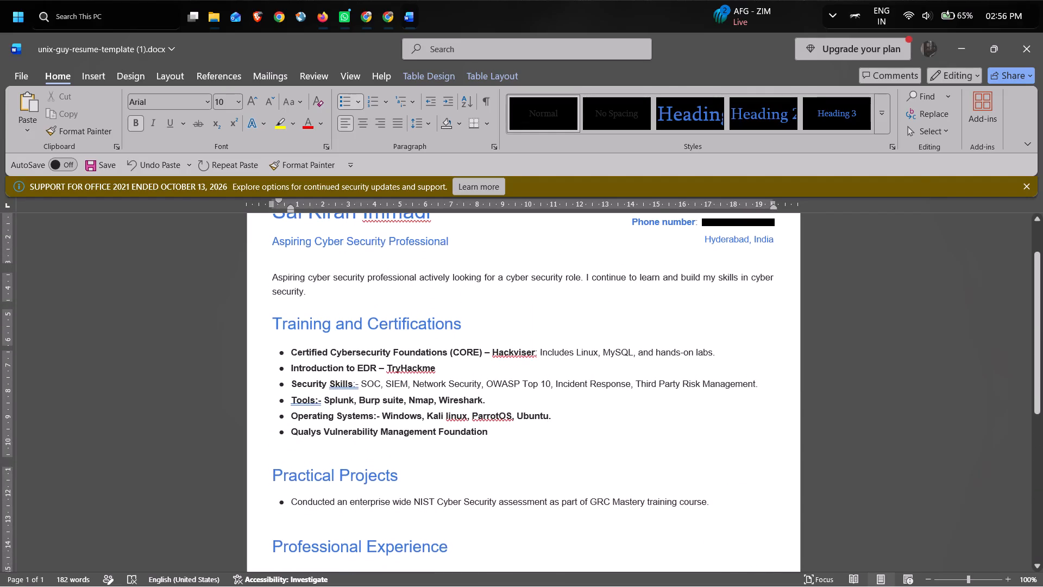
Copy the full "Hands-on" line, ending in "OWASP.", from the resume PDF into a new bullet below Operating Systems in the Word resume.
key(alt+Tab)
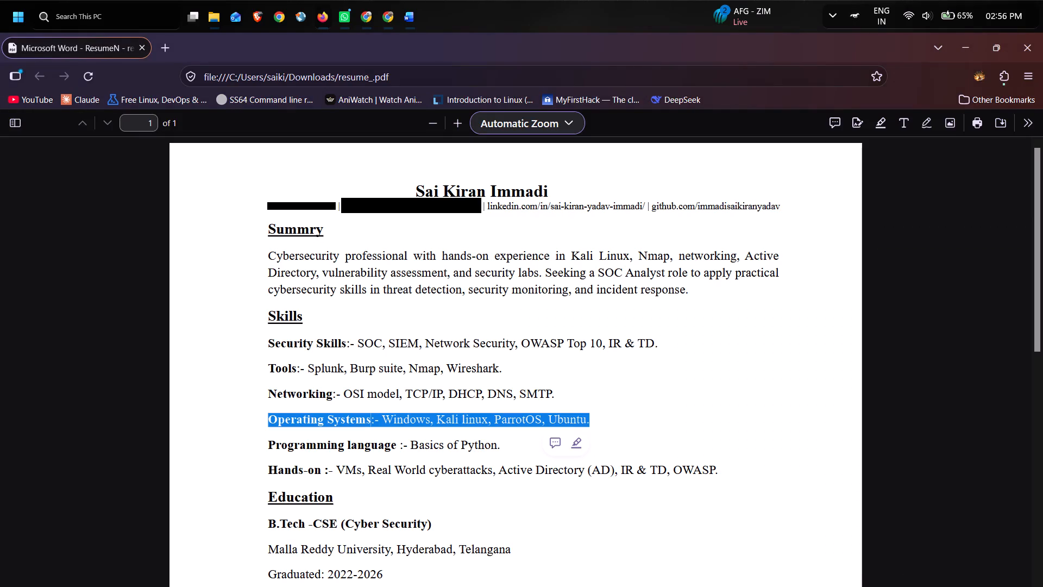
drag(268, 469, 605, 473)
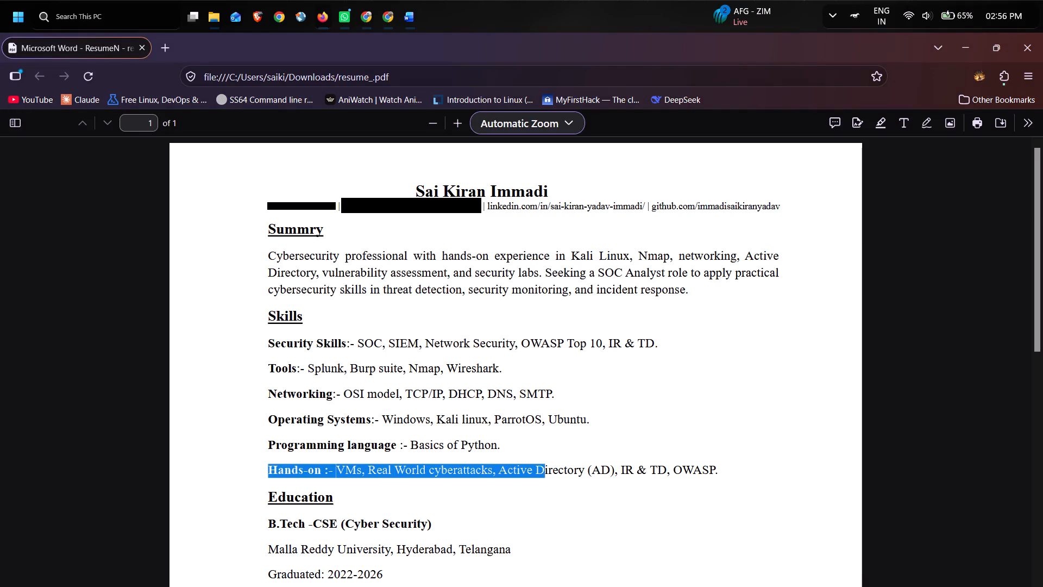
drag(605, 473, 715, 477)
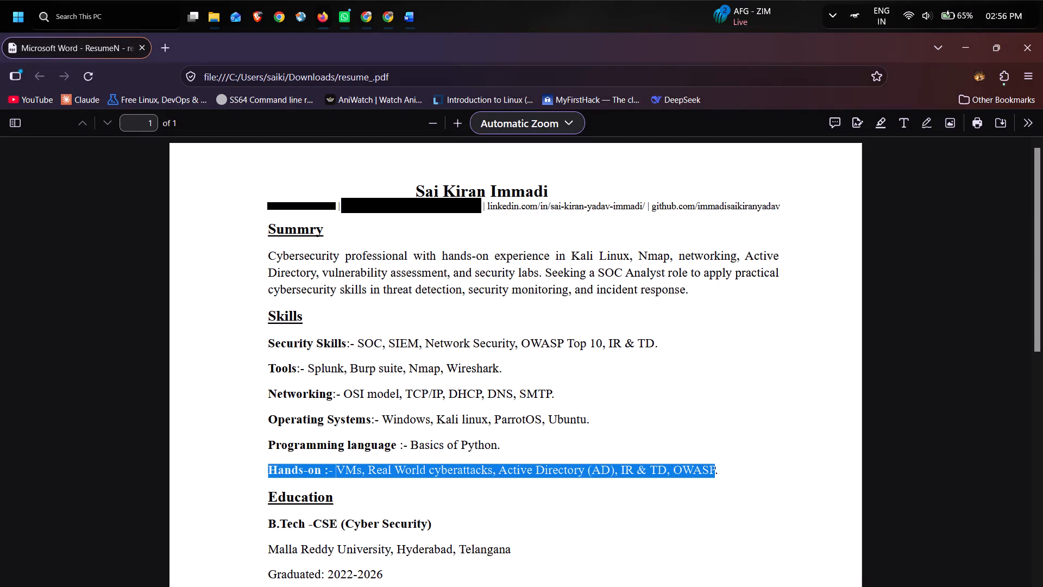
drag(715, 477, 724, 477)
key(ctrl+c)
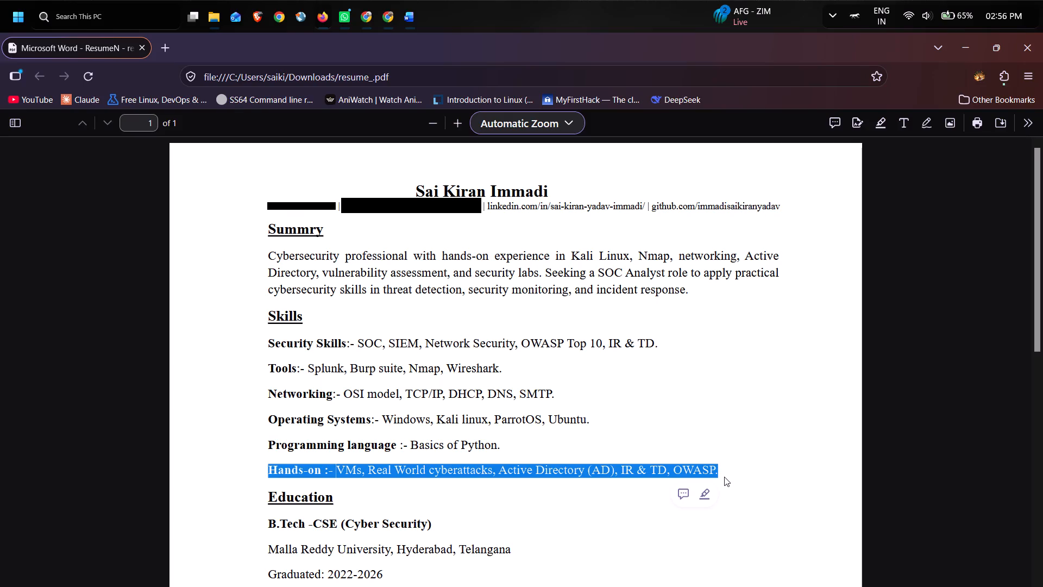
key(alt+Tab)
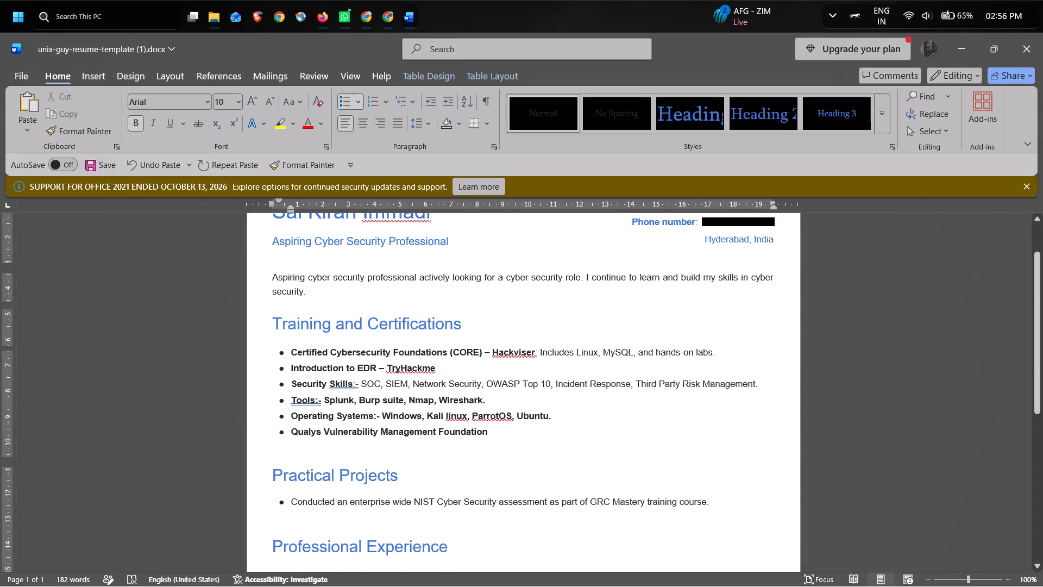
key(Return)
key(ctrl+v)
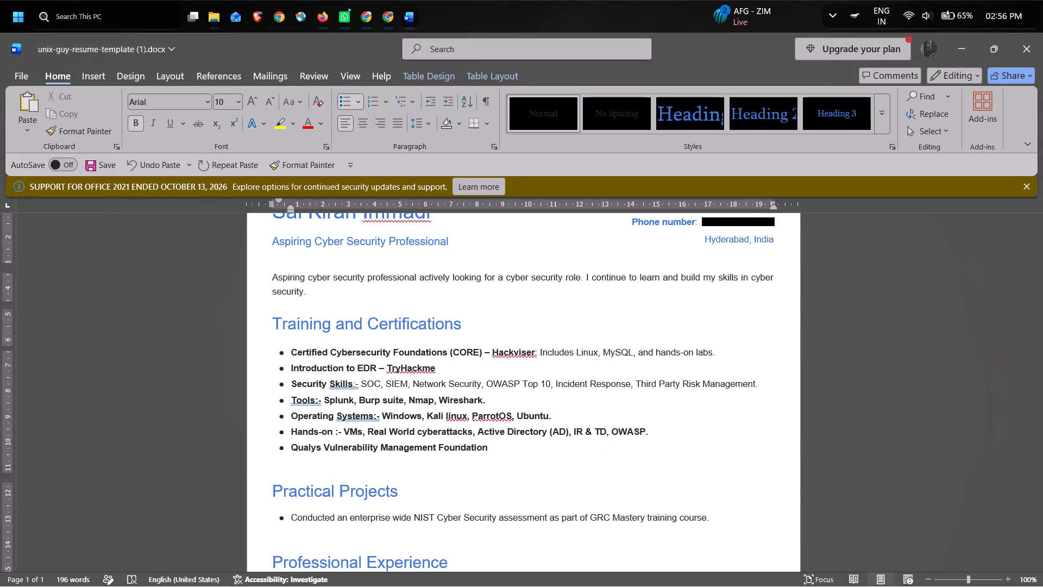
Delete the "Qualys Vulnerability Management Foundation" bullet from the end of the Training and Certifications list.
click(526, 441)
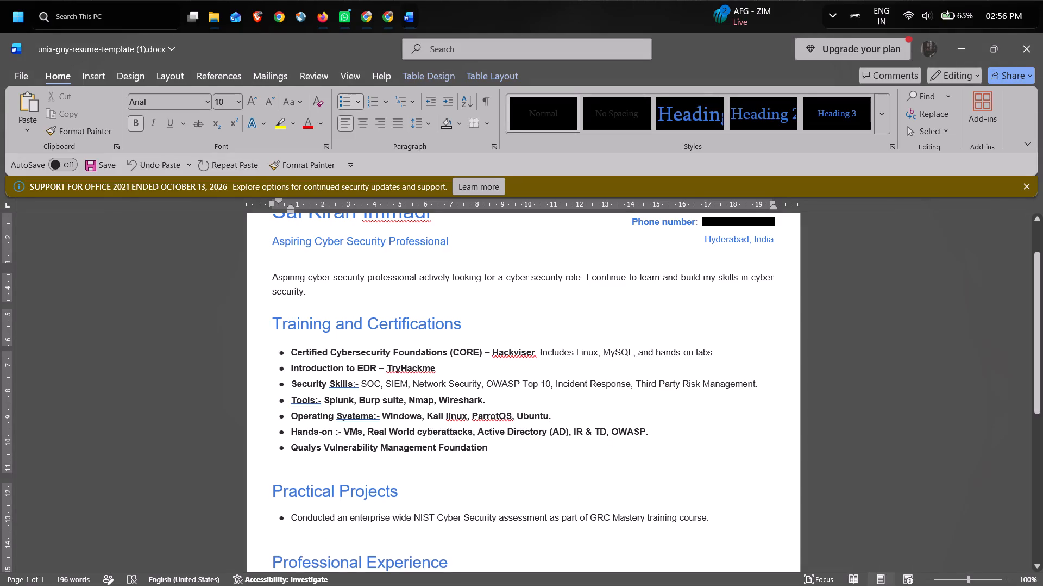
click(497, 451)
key(BackSpace)
key(BackSpace)
key(BackSpace)
key(BackSpace)
key(BackSpace)
key(BackSpace)
key(BackSpace)
key(BackSpace)
key(BackSpace)
key(BackSpace)
key(BackSpace)
key(BackSpace)
key(BackSpace)
key(BackSpace)
key(BackSpace)
key(BackSpace)
key(BackSpace)
key(BackSpace)
key(BackSpace)
key(BackSpace)
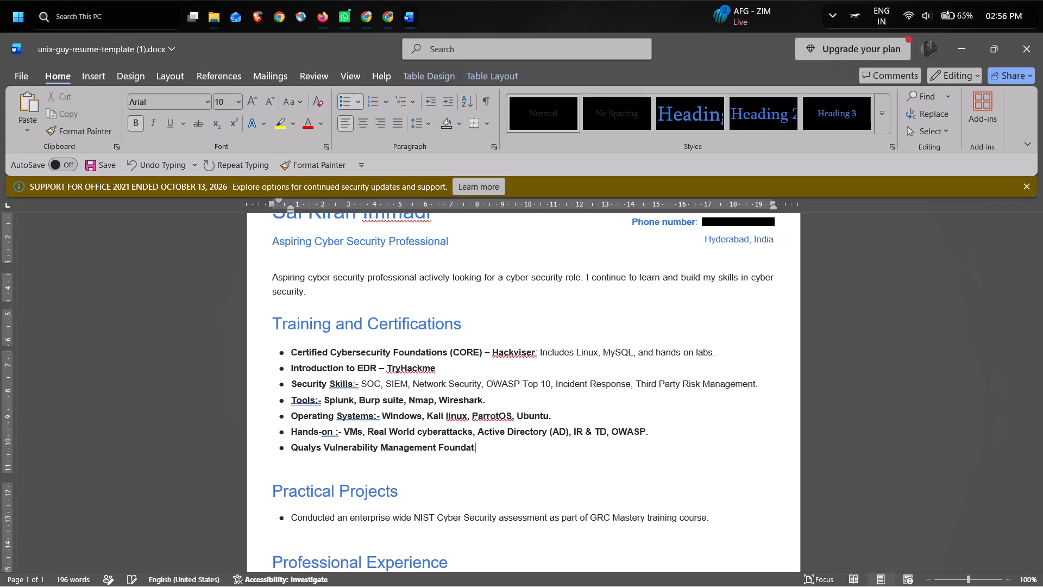
key(BackSpace)
key(BackSpace)
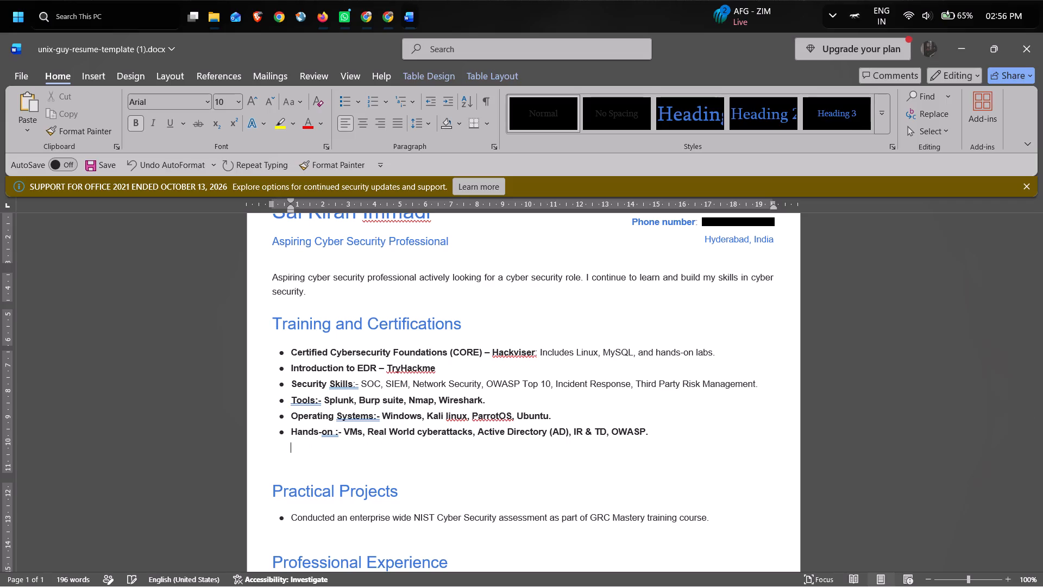
key(BackSpace)
key(BackSpace)
key(BackSpace)
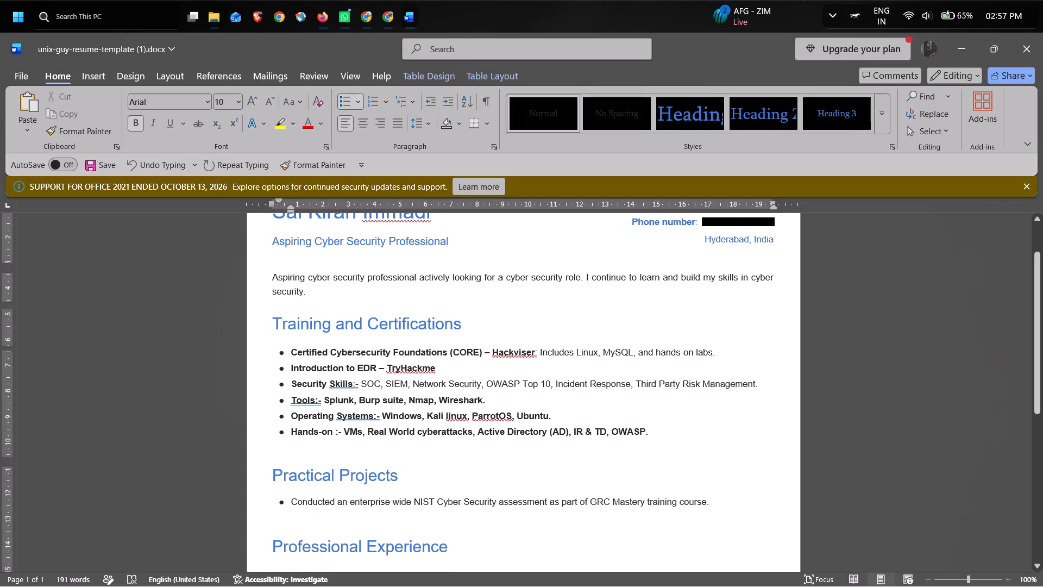
Remove bold from the text following the "Hands-on", "Operating Systems" and "Tools" labels, leaving the labels themselves bold.
click(342, 430)
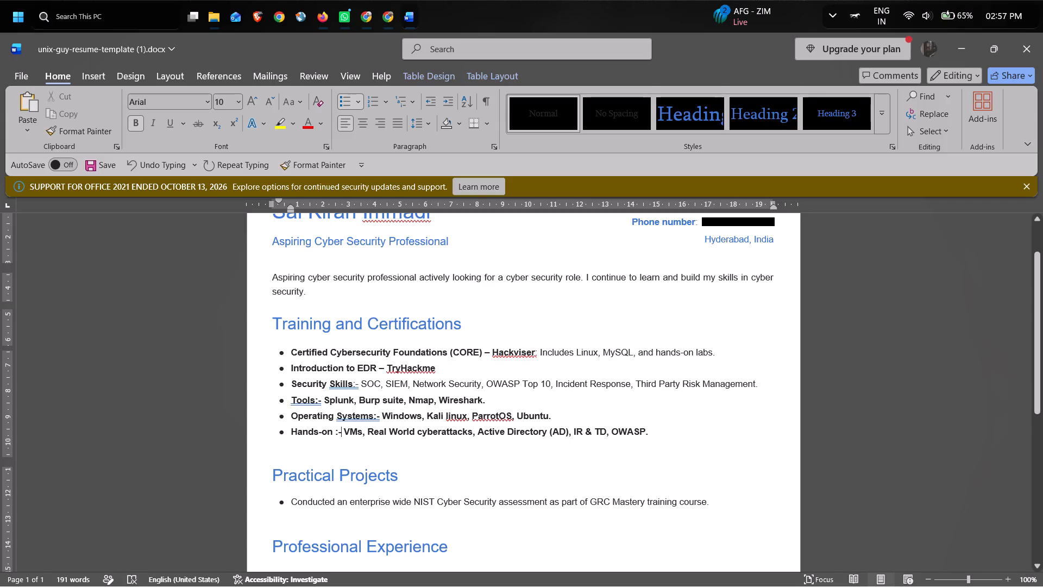
click(345, 433)
drag(345, 433, 663, 430)
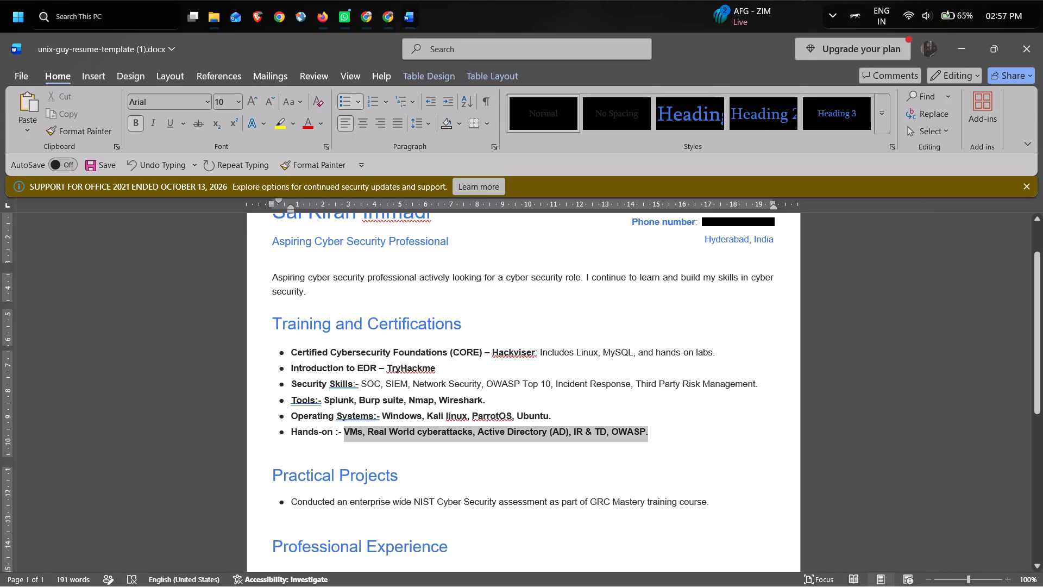
drag(663, 430, 674, 438)
key(ctrl+b)
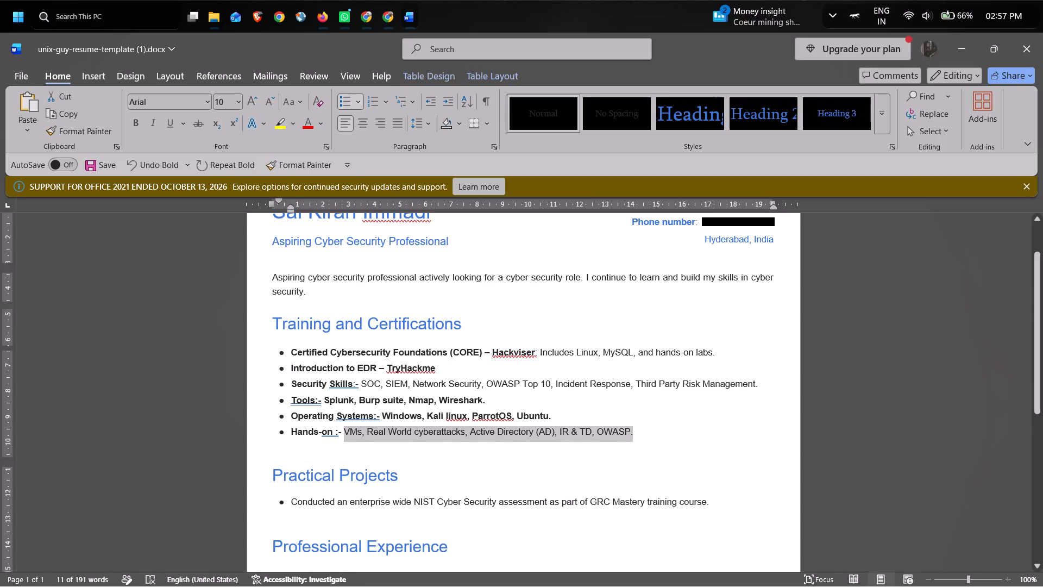
drag(386, 416, 582, 414)
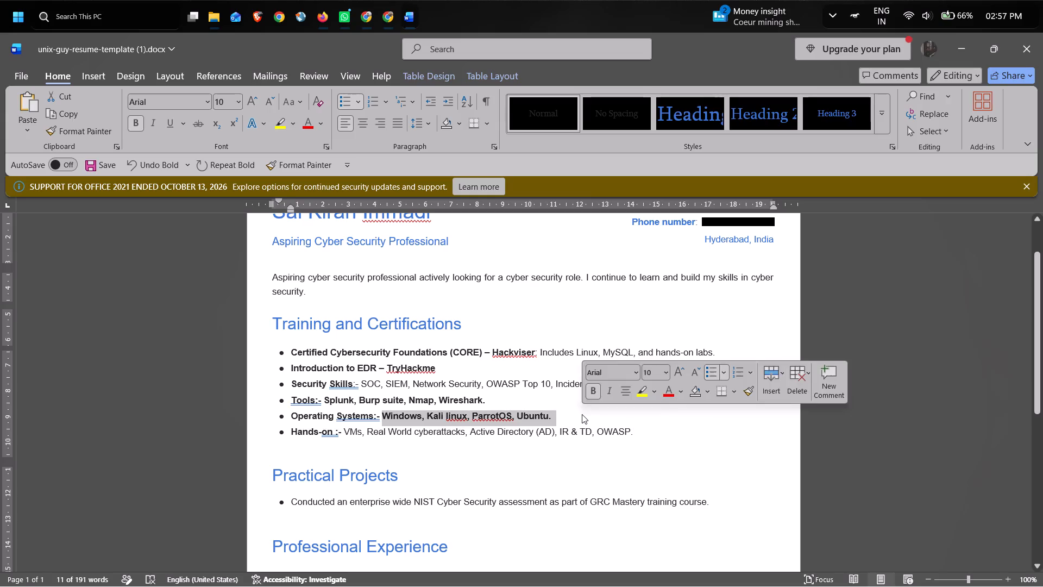
key(ctrl+b)
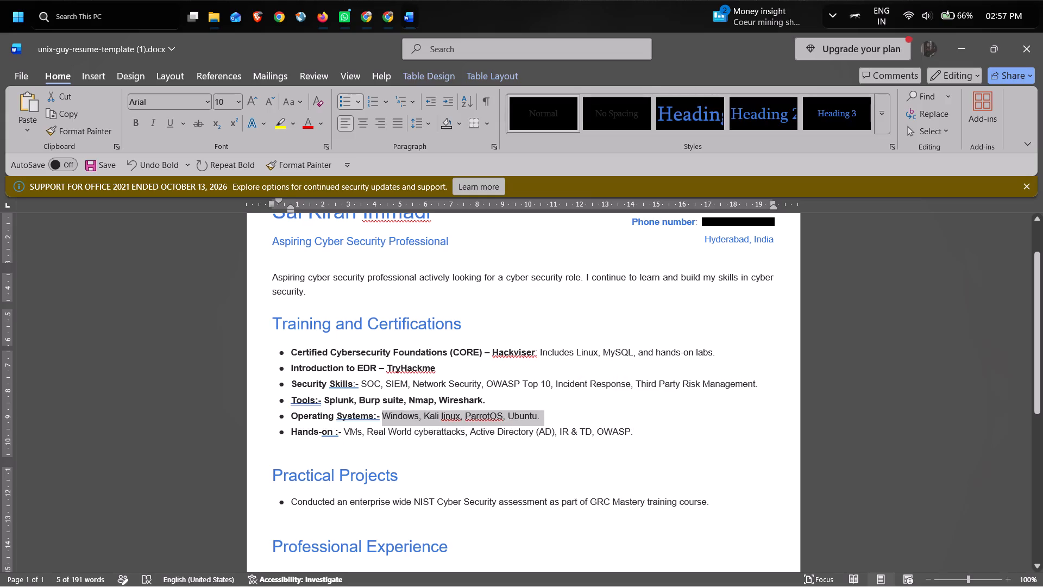
drag(323, 399, 533, 402)
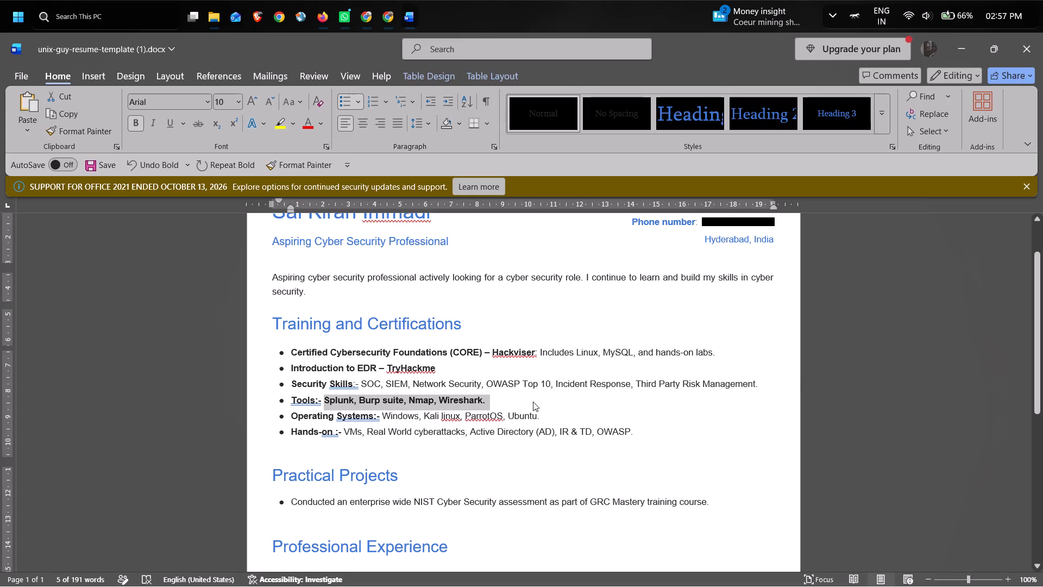
key(ctrl+b)
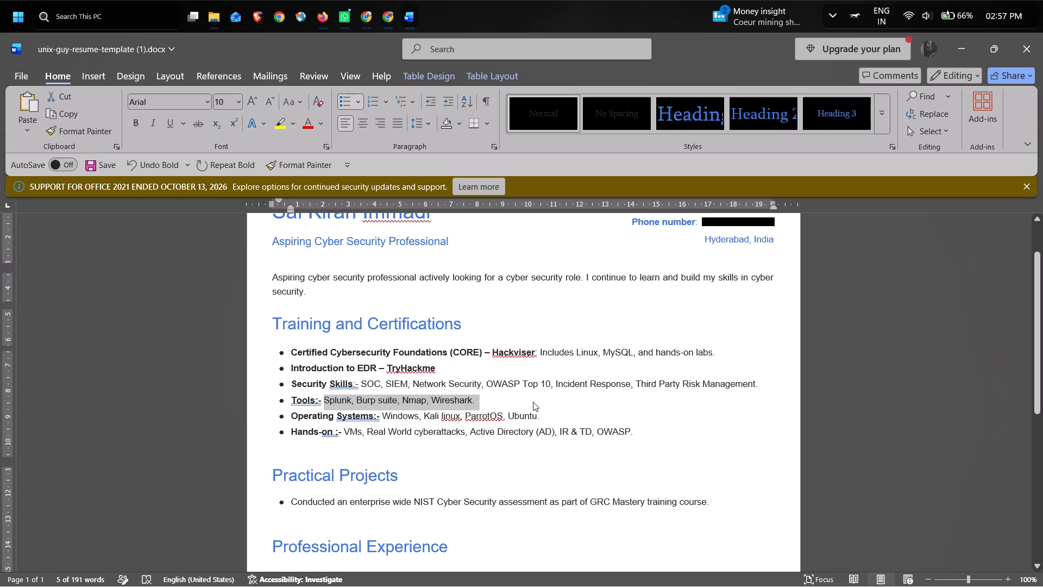
click(677, 464)
Select the NIST assessment bullet text under Practical Projects, copy the resume PDF's full project title ending in "Industrial IoT Environments", and return to Word.
scroll(677, 464, down, 1)
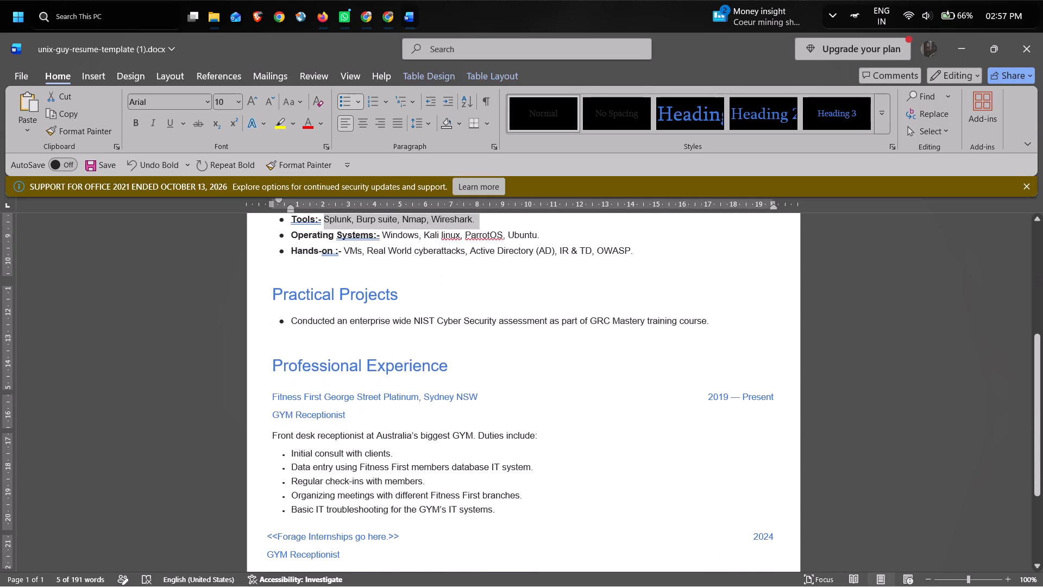
scroll(677, 464, down, 1)
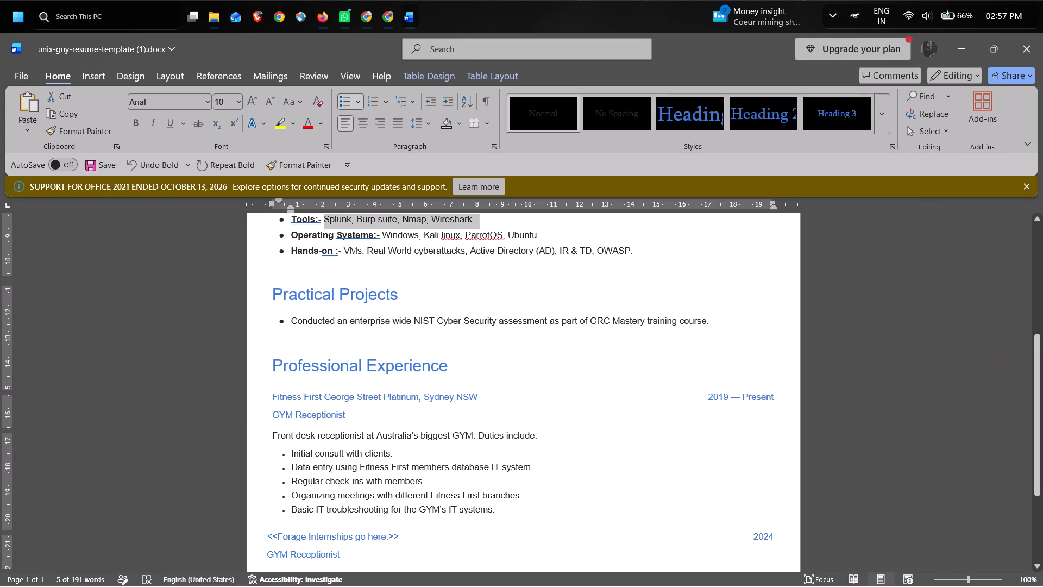
triple_click(550, 319)
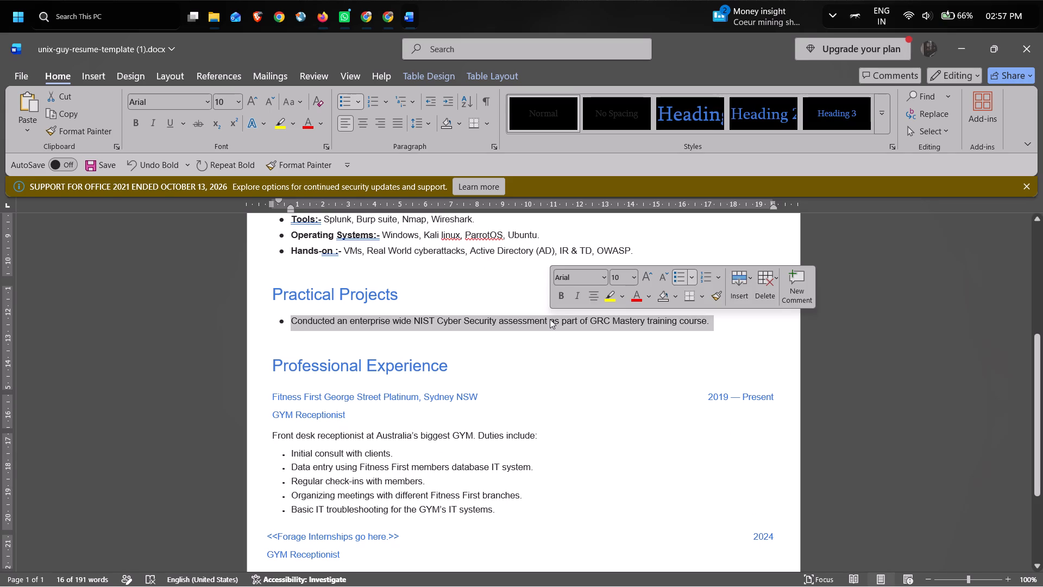
click(327, 19)
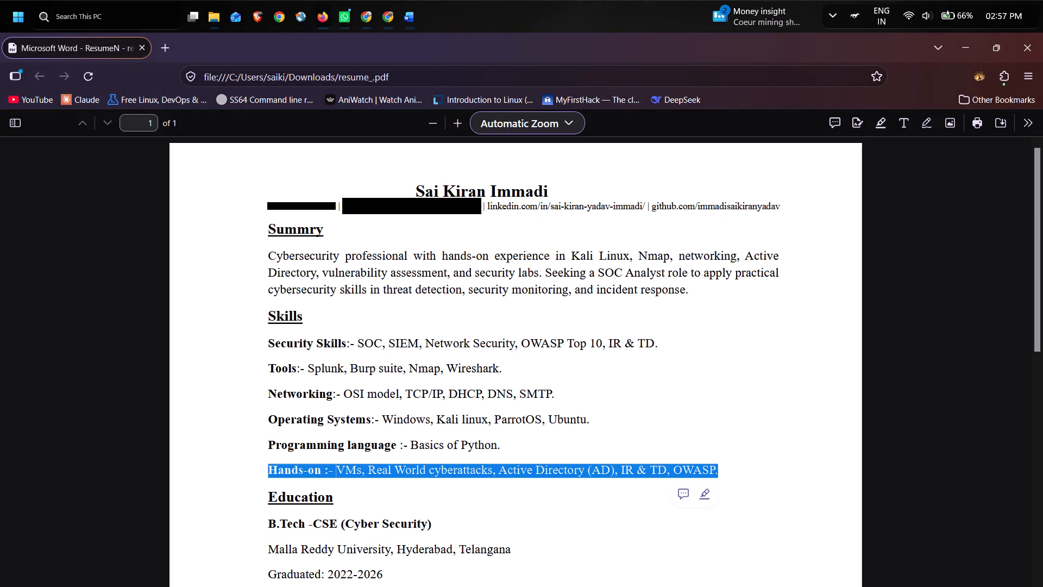
scroll(458, 329, down, 6)
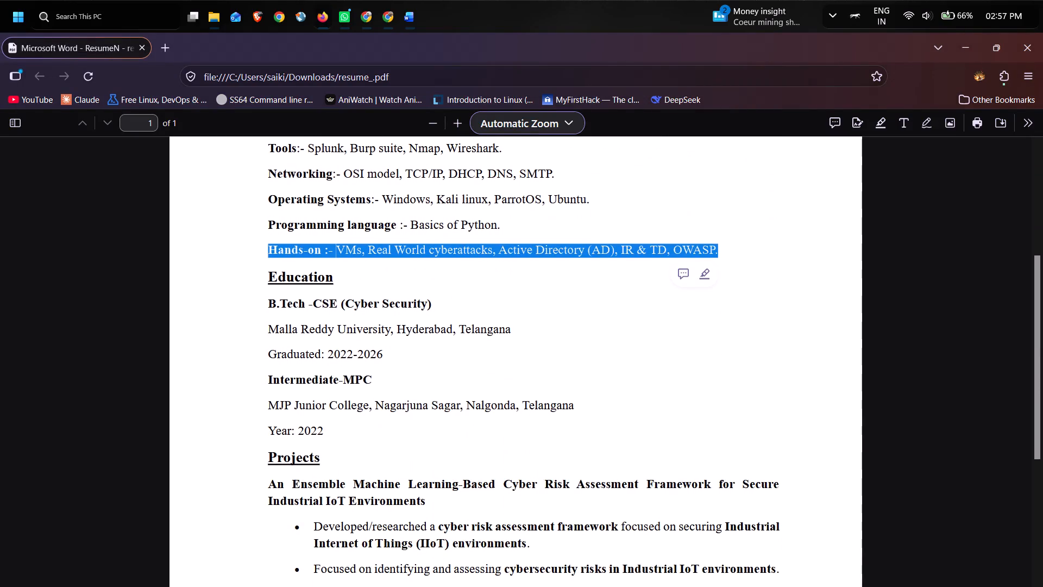
scroll(458, 329, down, 1)
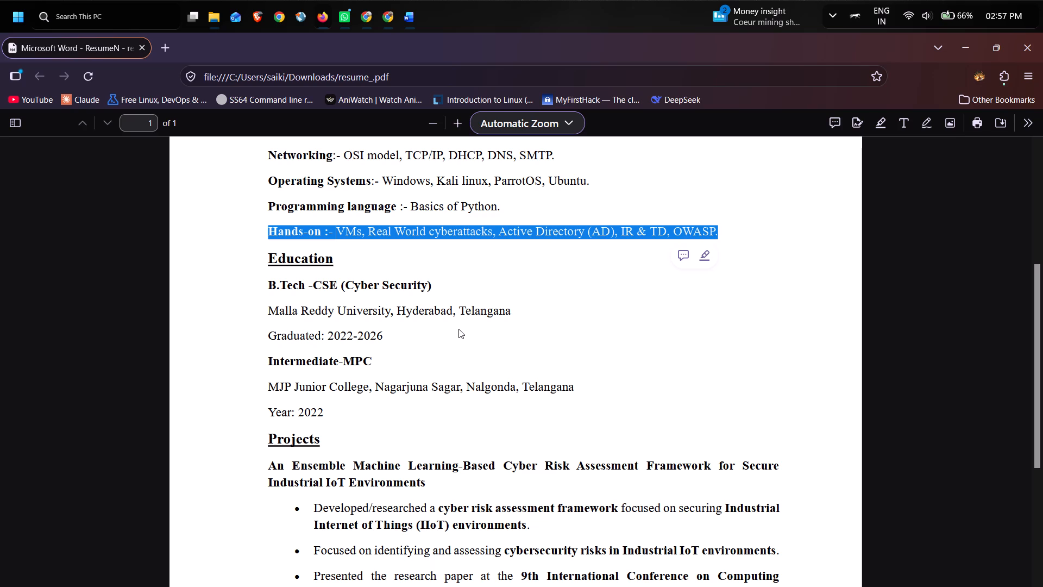
scroll(489, 403, down, 3)
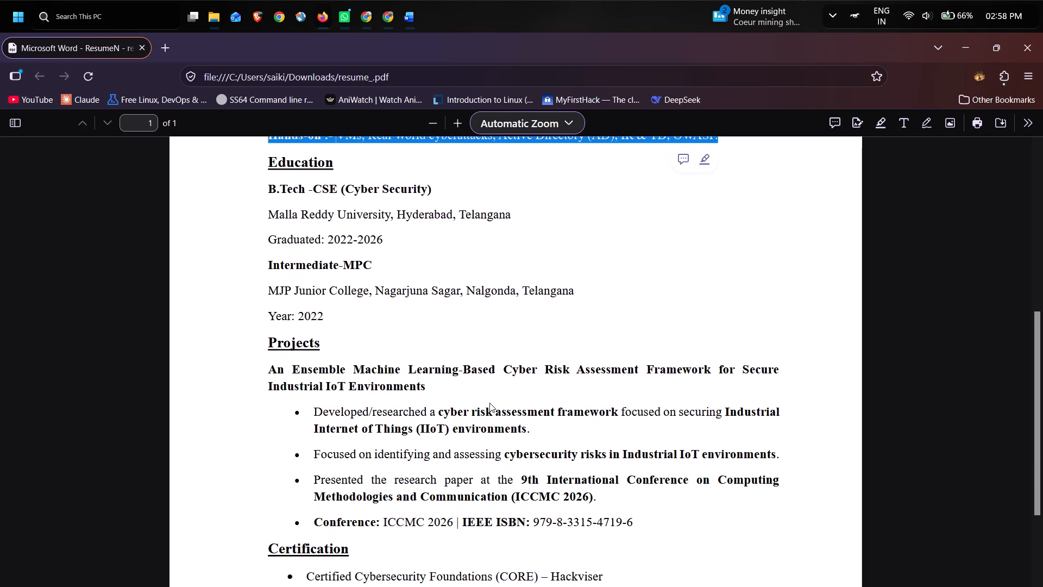
scroll(489, 403, down, 1)
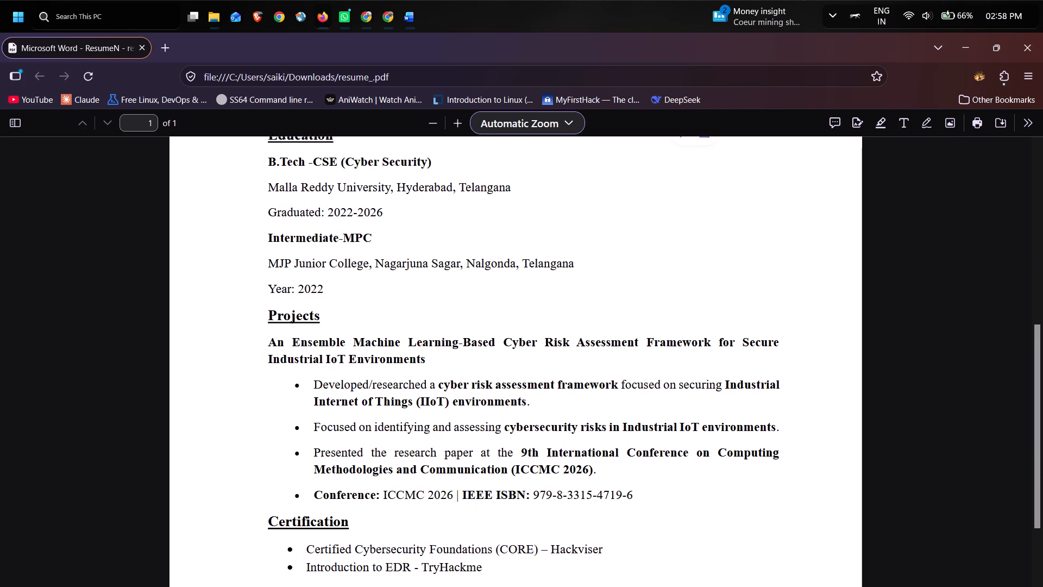
scroll(489, 403, down, 1)
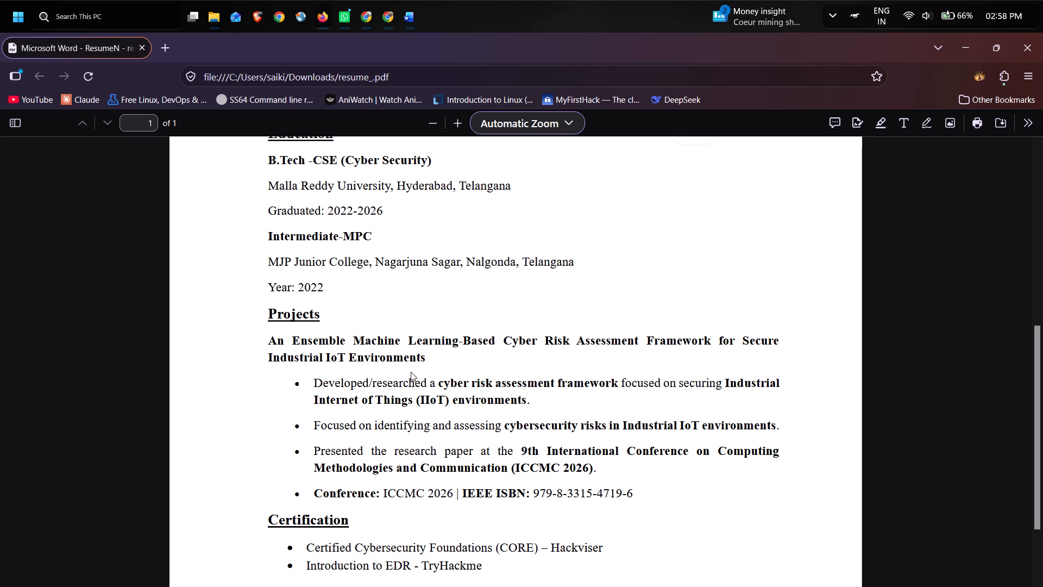
drag(433, 352, 359, 363)
drag(359, 363, 272, 345)
drag(267, 345, 362, 341)
drag(362, 341, 274, 341)
triple_click(361, 336)
click(361, 336)
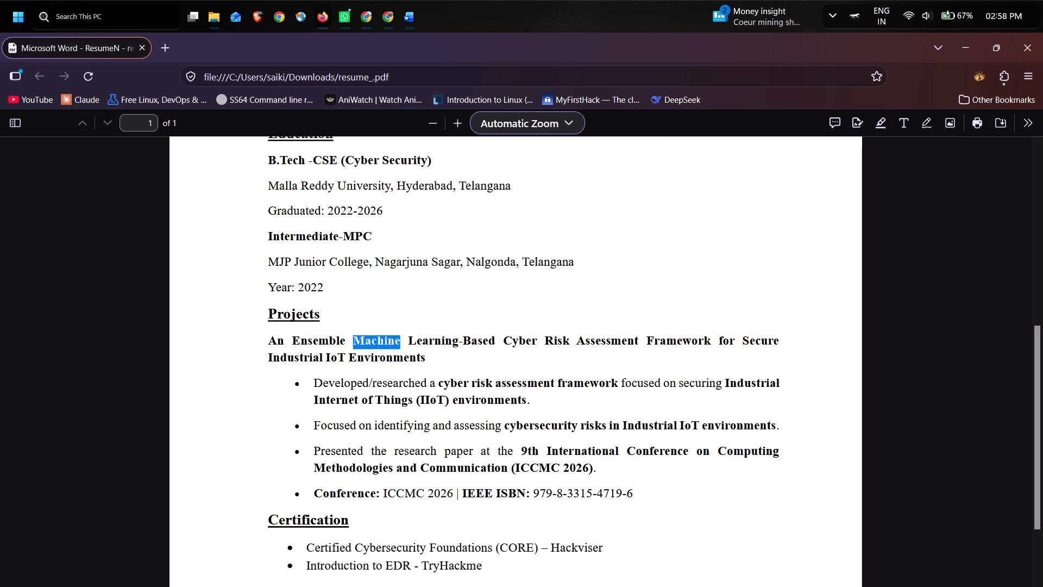
triple_click(361, 336)
triple_click(361, 336)
drag(426, 360, 397, 357)
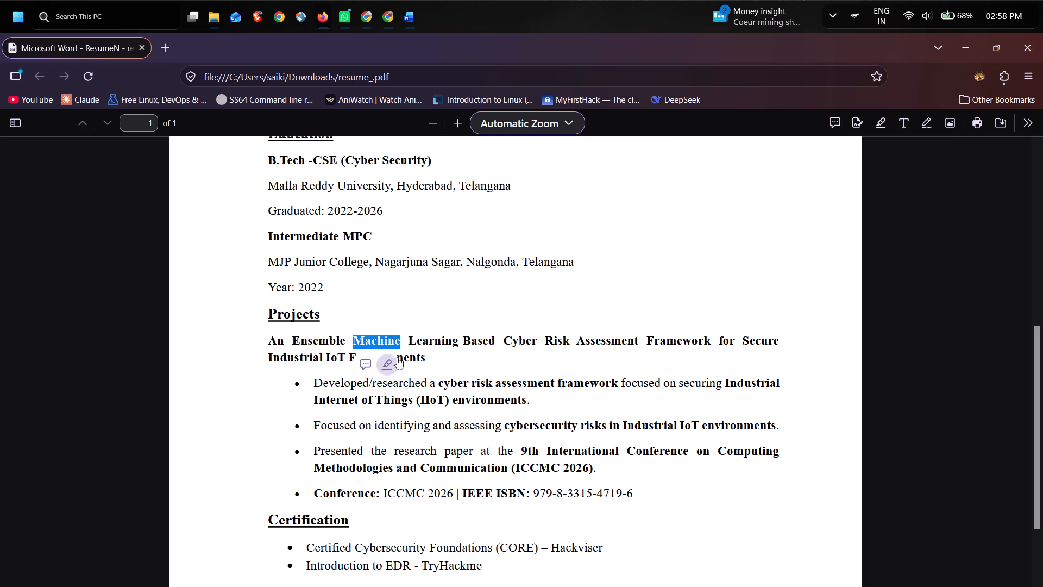
drag(397, 357, 422, 357)
drag(422, 357, 249, 328)
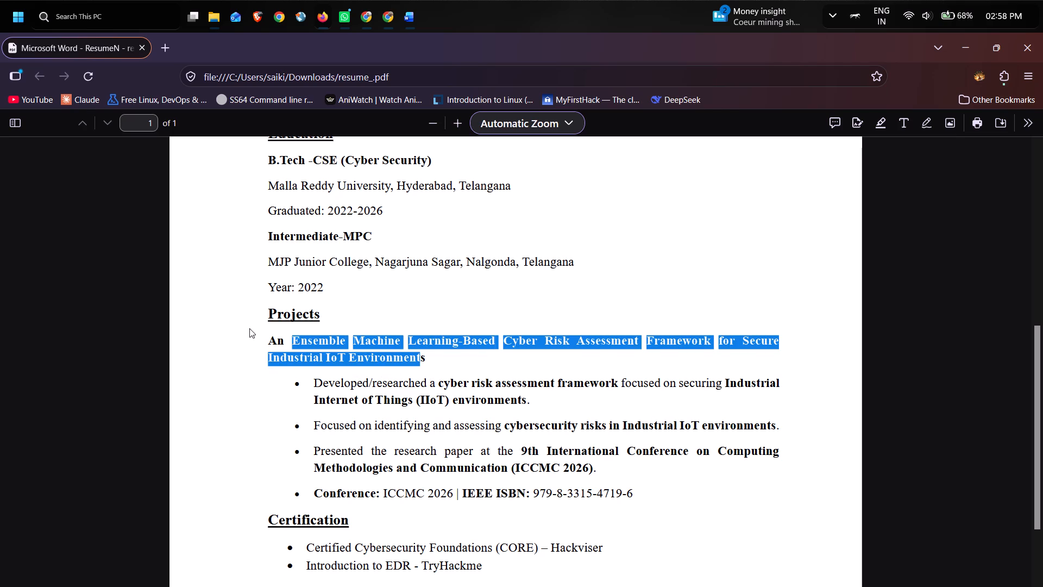
drag(249, 328, 264, 335)
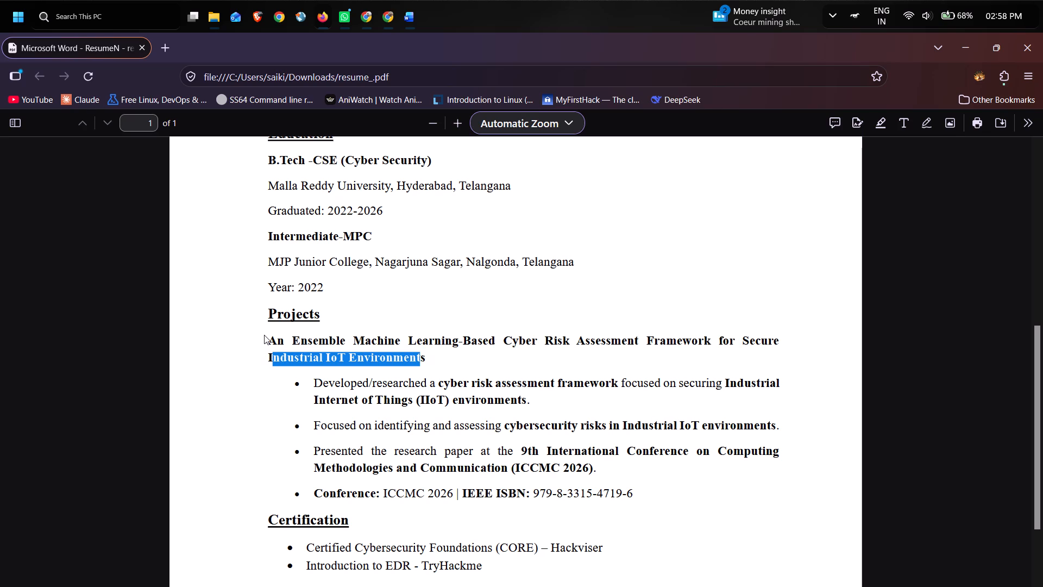
click(264, 335)
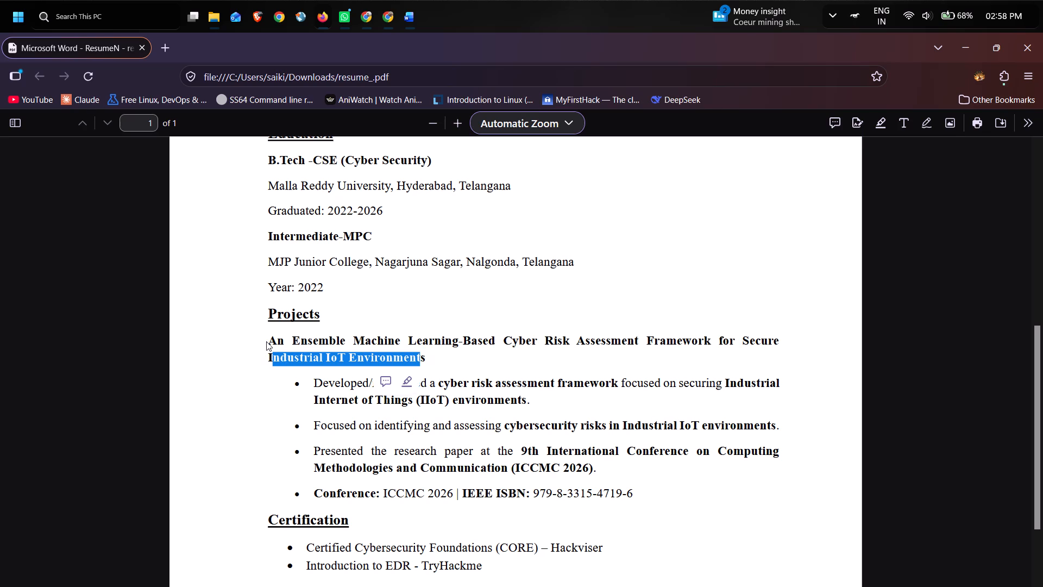
drag(273, 341, 354, 354)
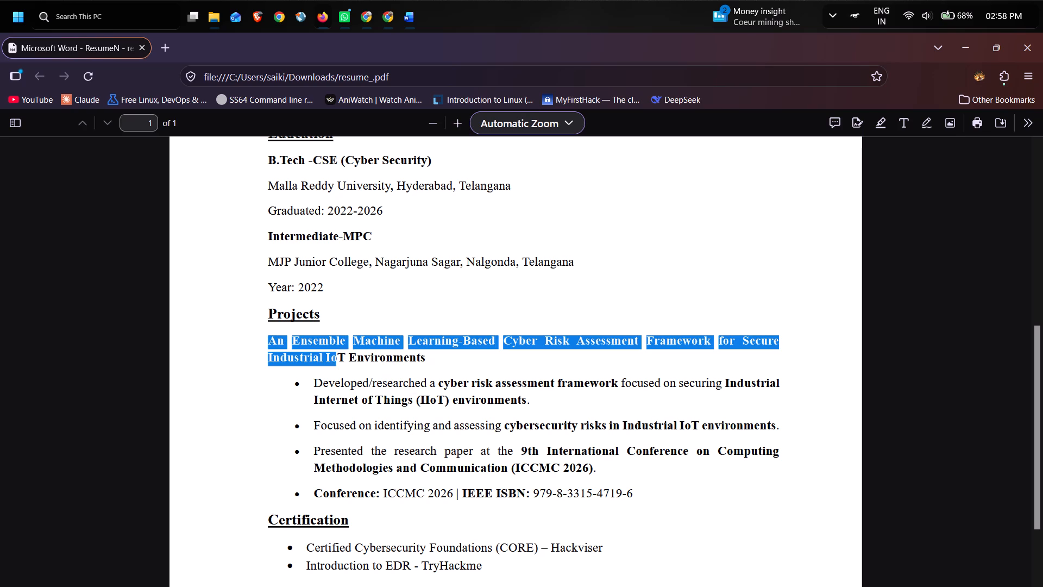
drag(354, 354, 437, 364)
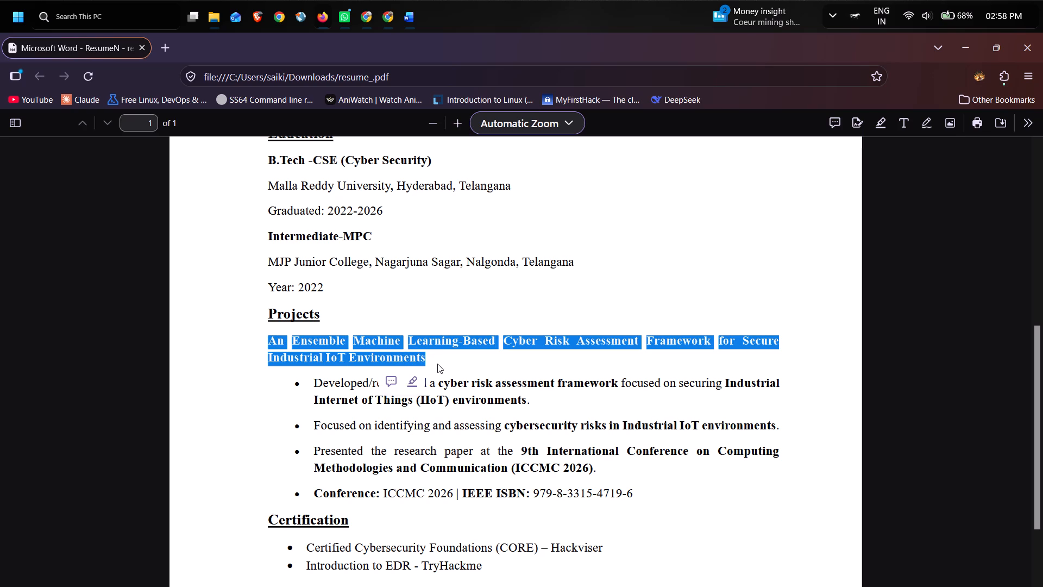
key(ctrl+c)
key(alt+Tab)
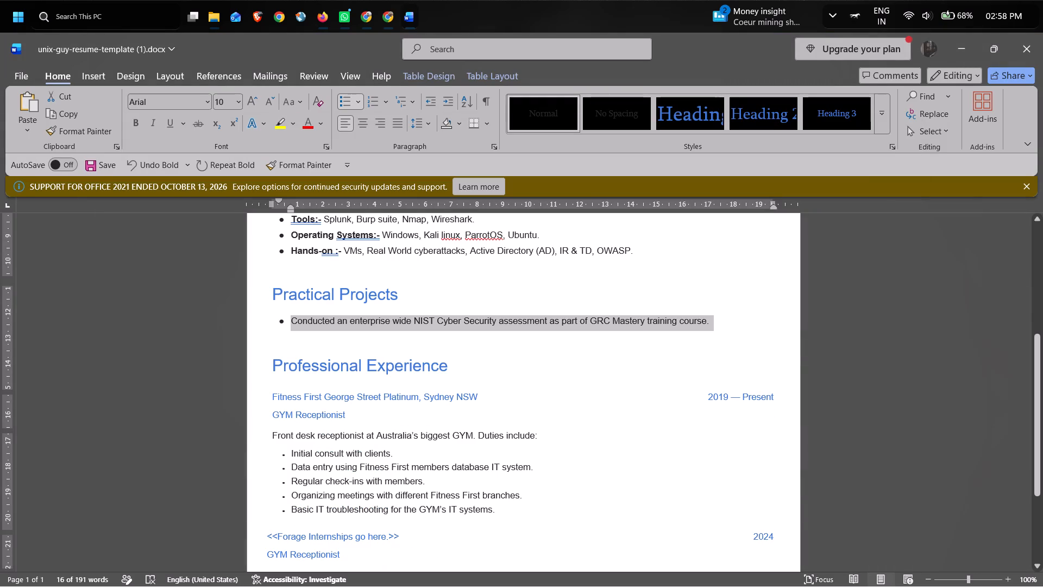
Replace the selected NIST assessment bullet with the copied project title ending in "Industrial IoT Environments".
key(ctrl+v)
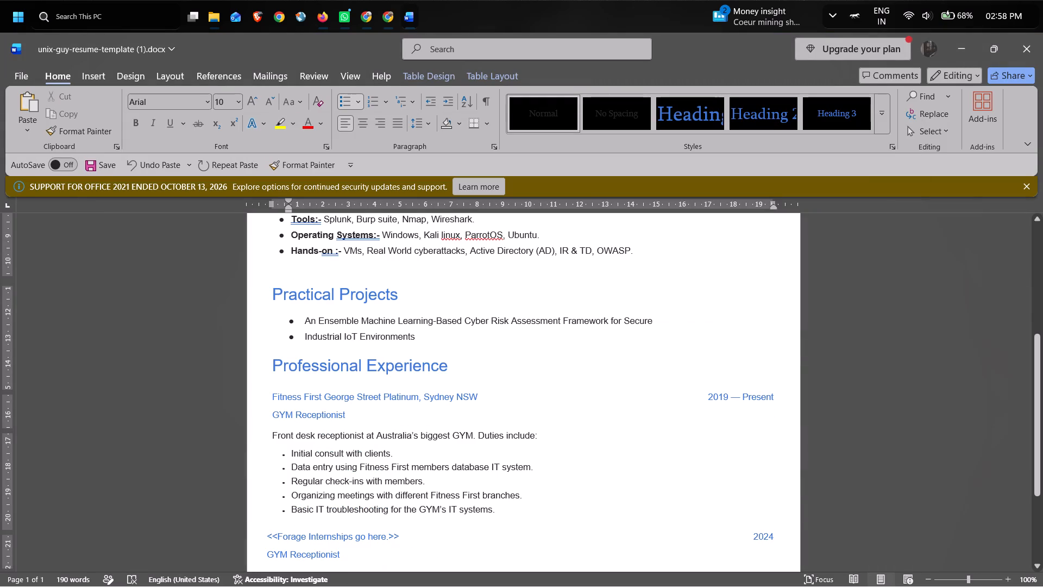
Remove the bullet from the "Industrial IoT Environments" line and align it beneath the first line of the project title.
key(Left)
key(Left)
key(Left)
key(Left)
key(Left)
key(Left)
key(Left)
key(Left)
key(Left)
key(Left)
key(Left)
key(Left)
key(Left)
key(Left)
key(Left)
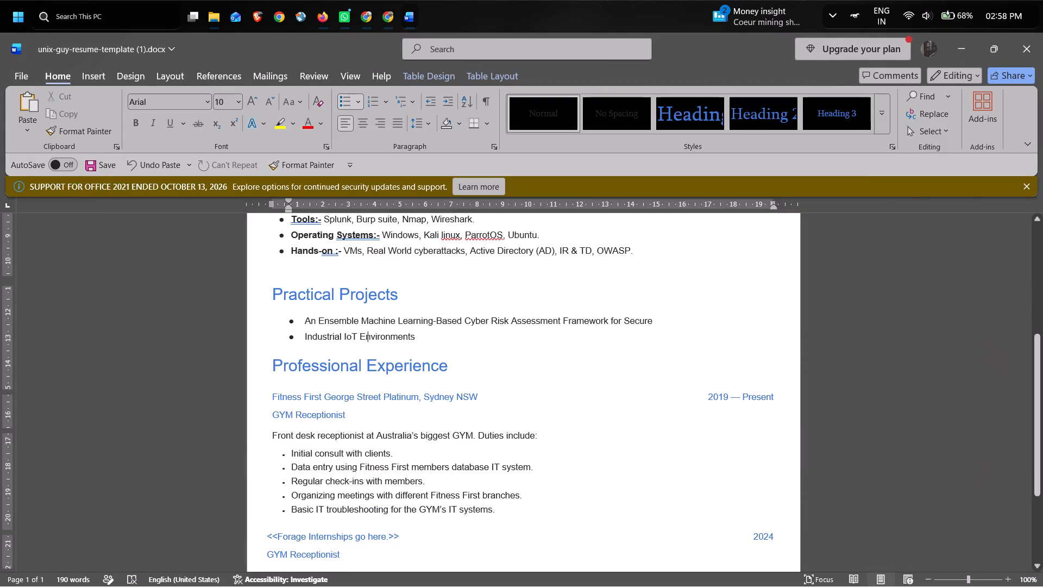
key(Left)
key(Left)
key(Left)
key(Left)
key(Left)
key(Left)
key(Left)
key(Left)
key(Left)
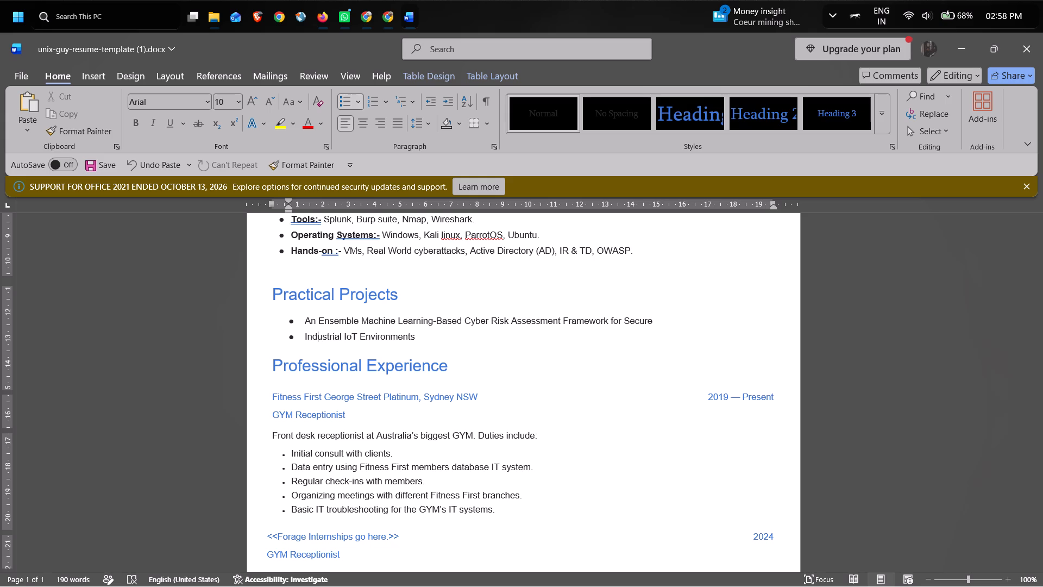
key(Left)
key(Left)
key(Left)
key(Left)
key(Right)
key(BackSpace)
key(BackSpace)
key(BackSpace)
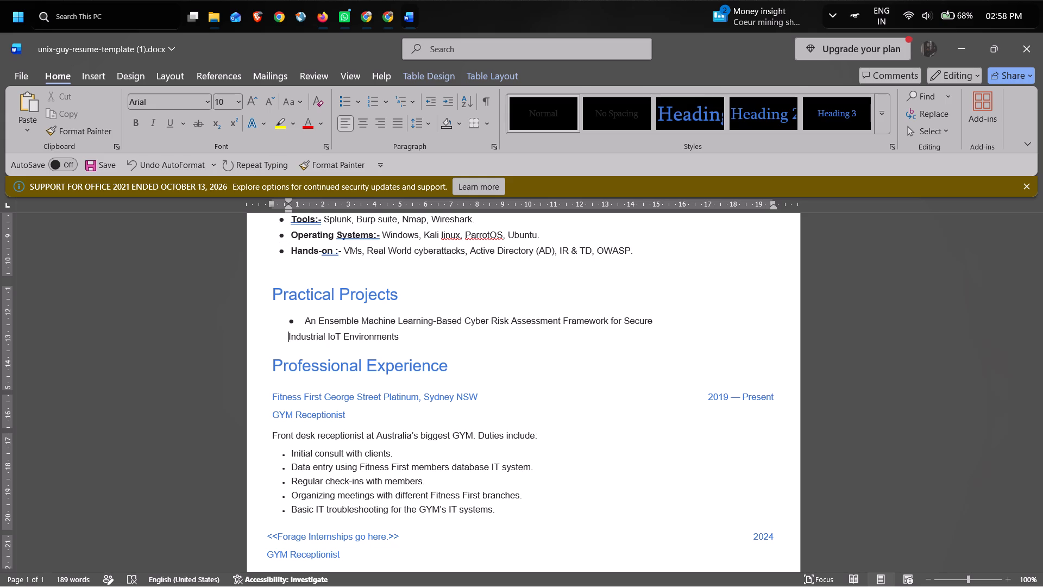
key(BackSpace)
key(BackSpace)
key(BackSpace)
key(BackSpace)
key(BackSpace)
key(BackSpace)
key(BackSpace)
key(BackSpace)
key(space)
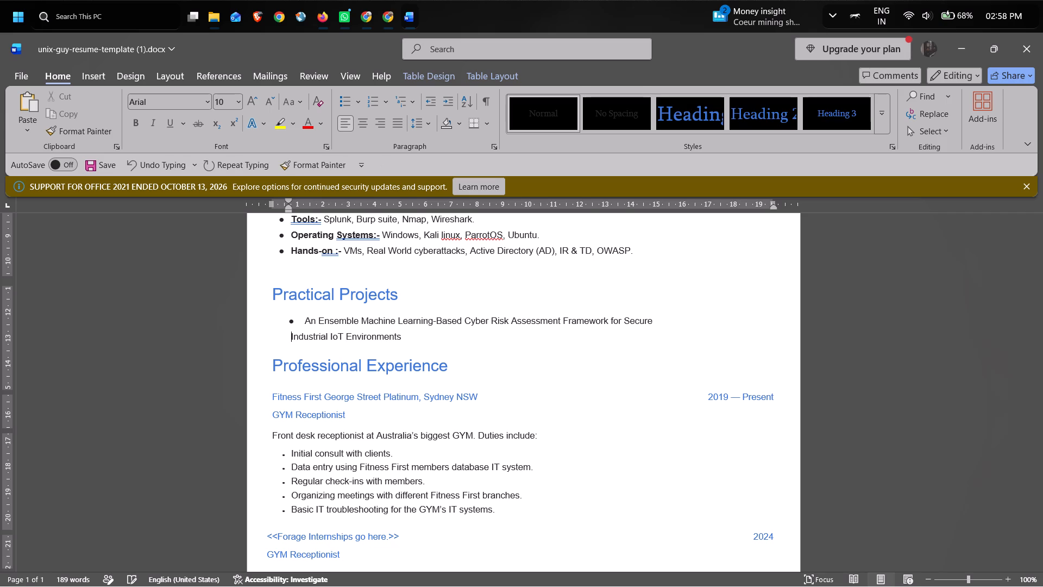
key(space)
key(BackSpace)
key(BackSpace)
key(BackSpace)
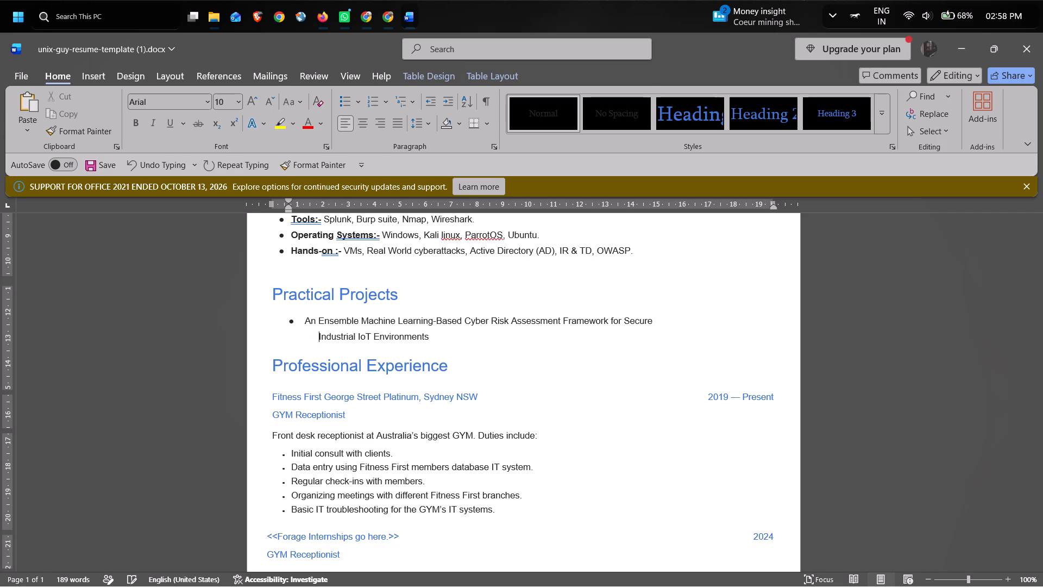
key(BackSpace)
key(BackSpace)
key(BackSpace)
key(BackSpace)
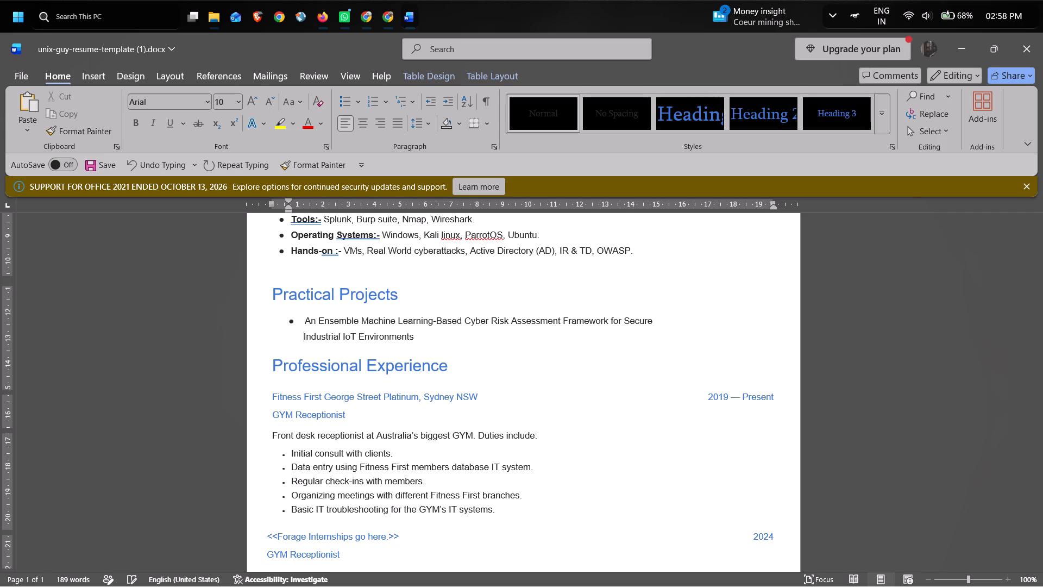
key(space)
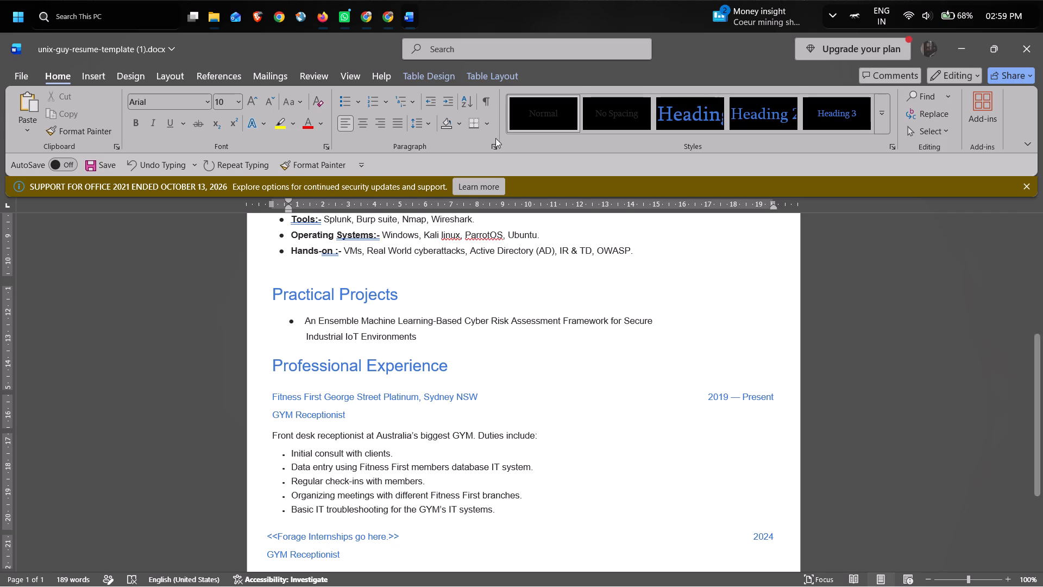
Shorten the "Practical Projects" heading to "Projects".
click(337, 291)
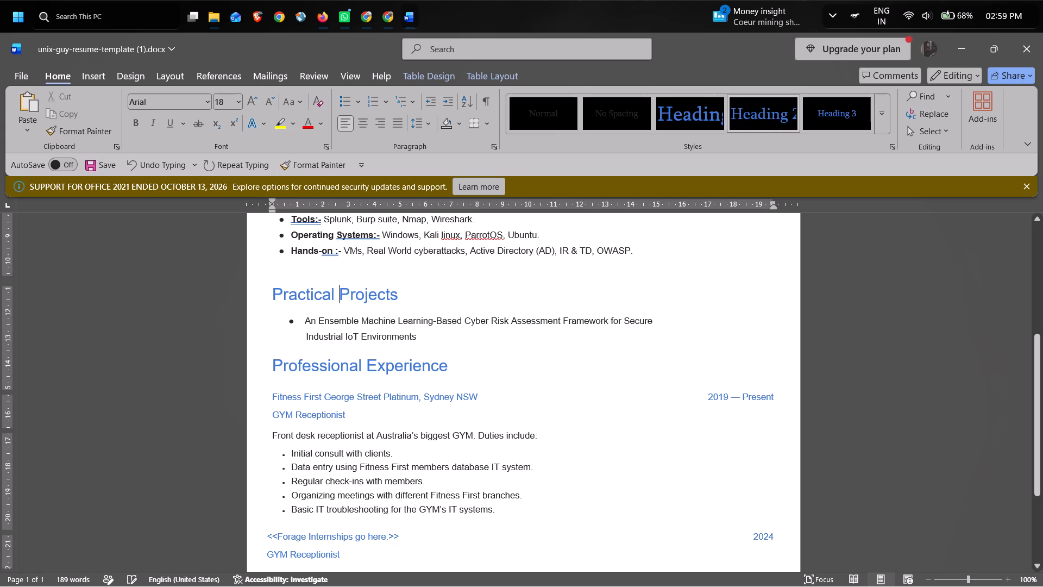
key(BackSpace)
key(BackSpace)
key(BackSpace)
key(BackSpace)
key(BackSpace)
key(BackSpace)
key(BackSpace)
key(BackSpace)
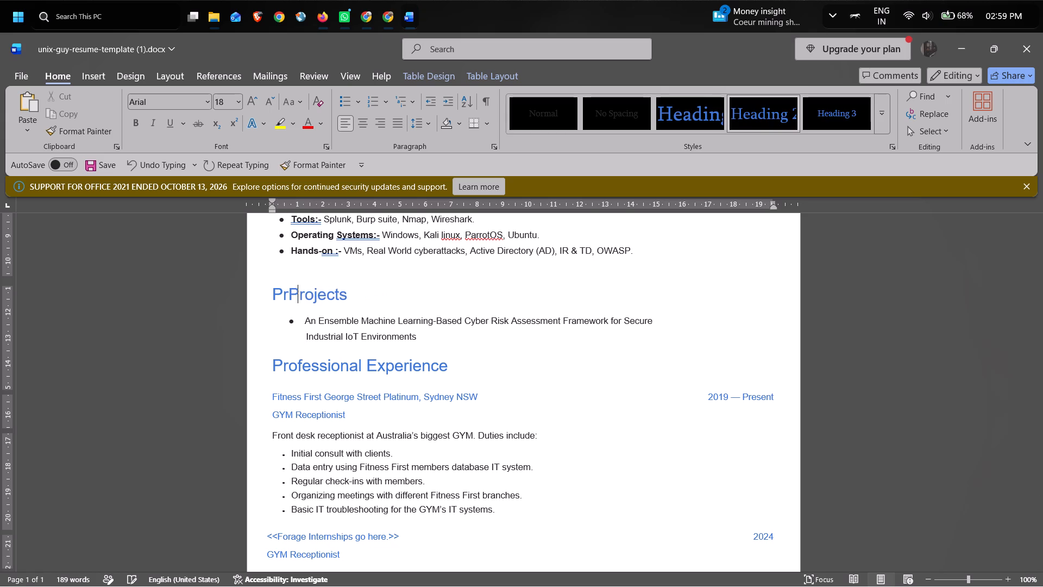
key(BackSpace)
key(BackSpace)
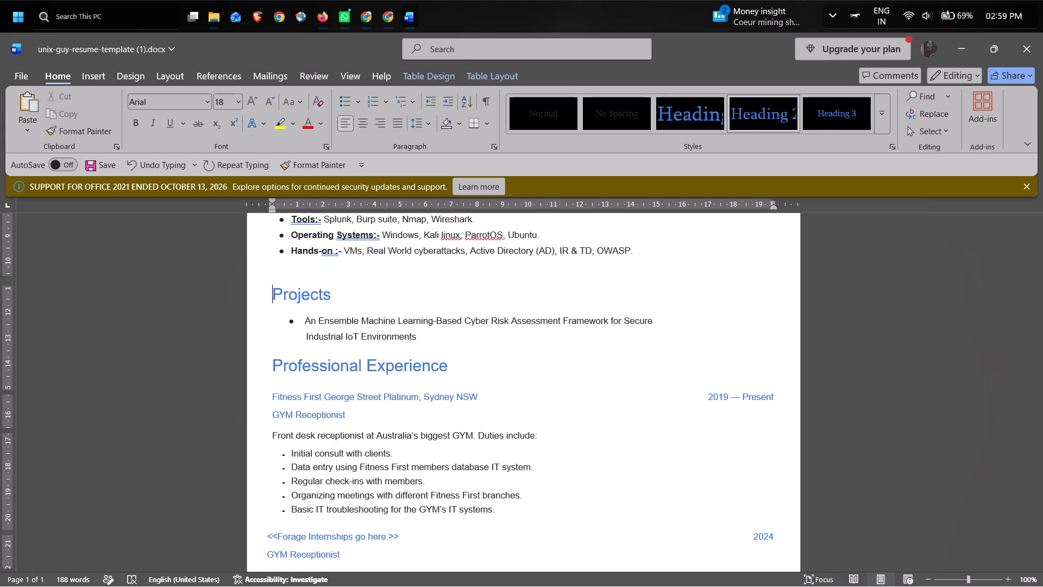
click(324, 17)
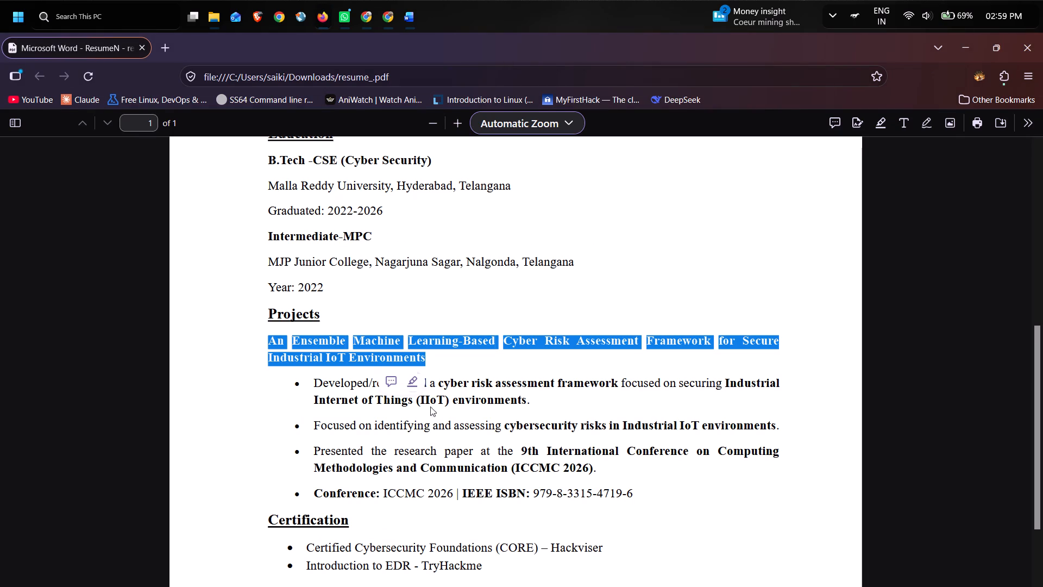
click(436, 413)
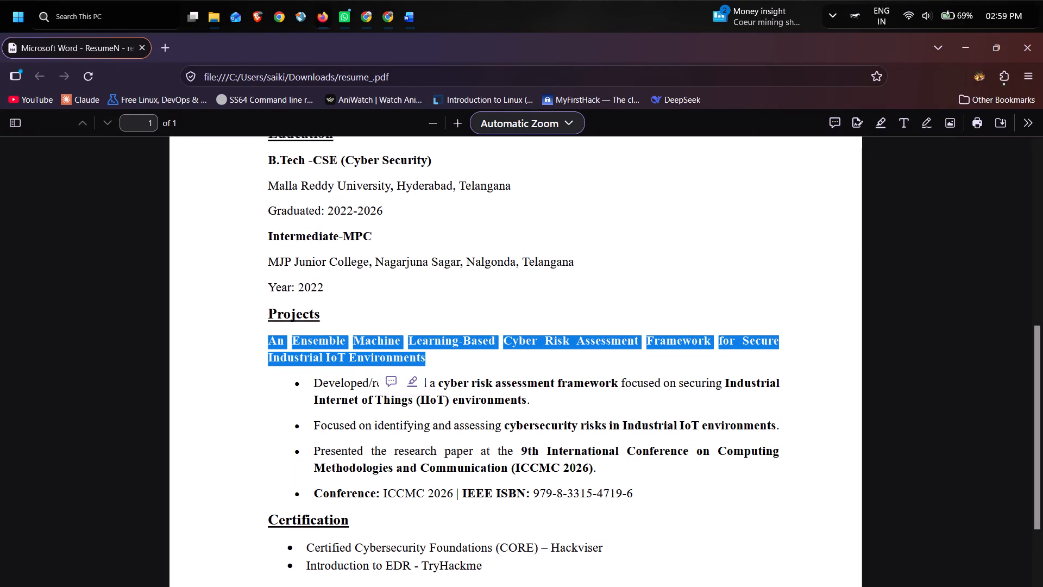
drag(318, 492, 620, 505)
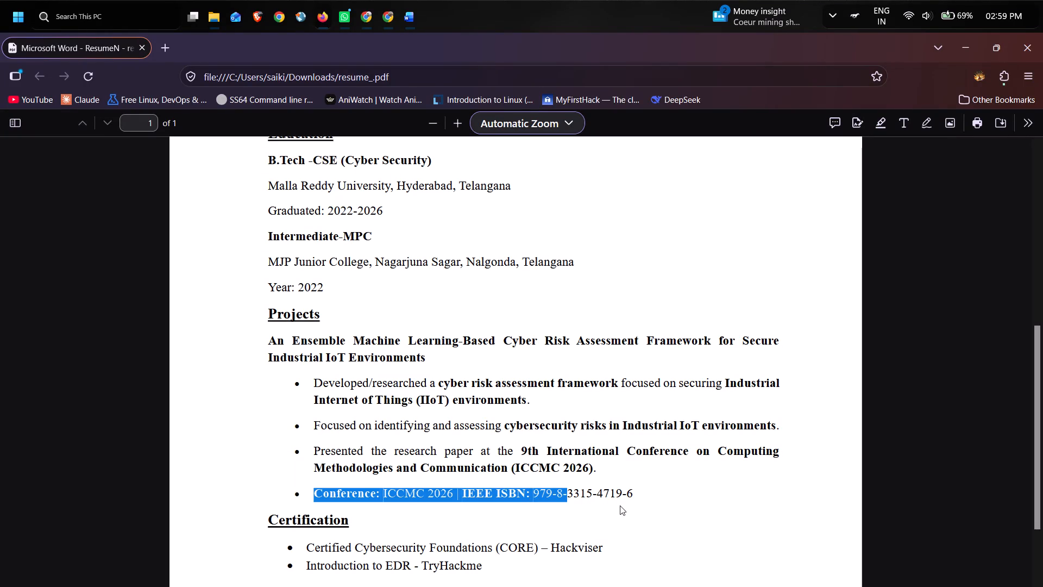
drag(620, 505, 636, 492)
key(ctrl+c)
key(alt+Tab)
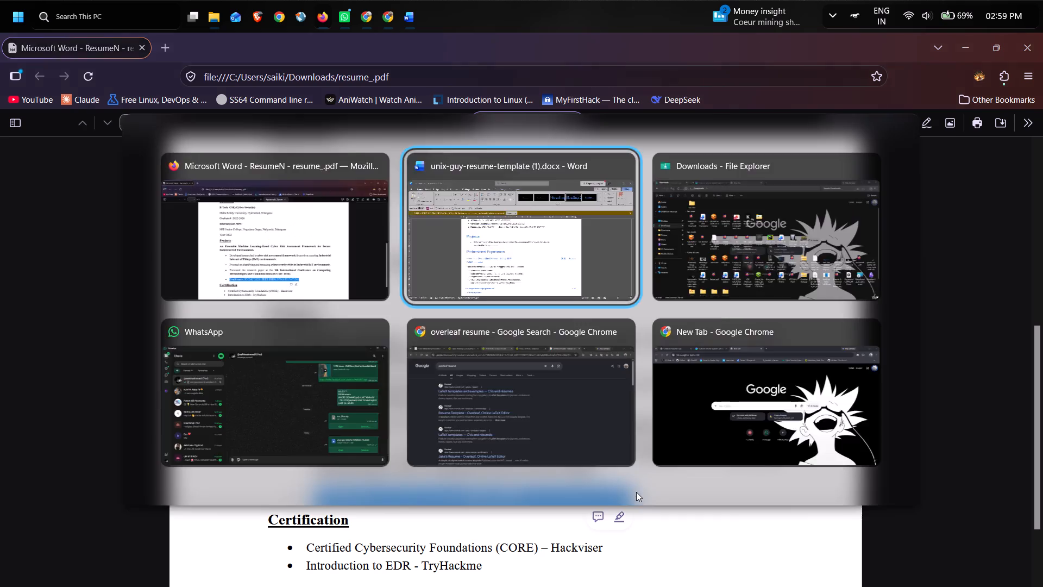
click(458, 334)
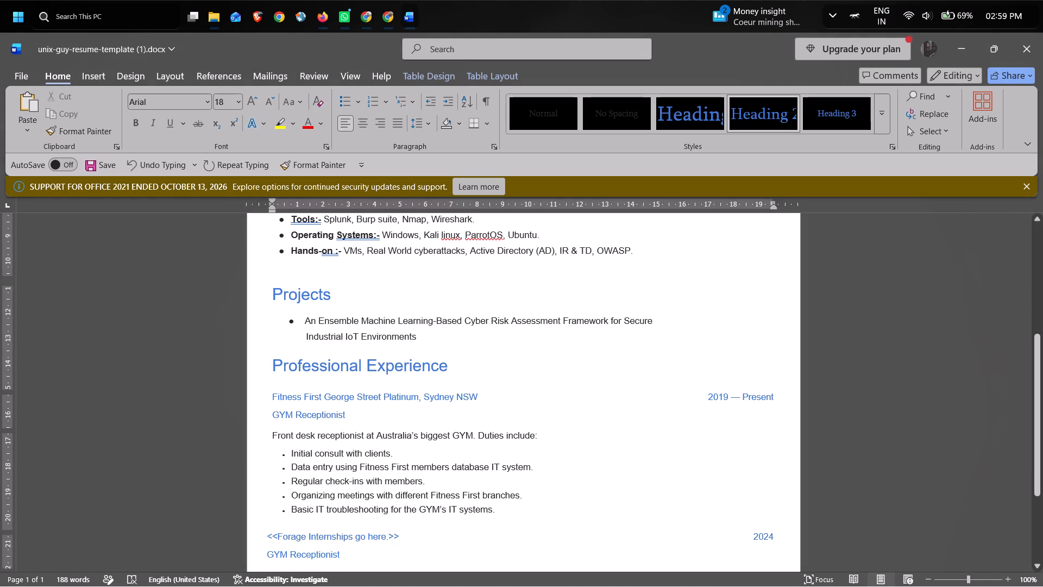
key(Return)
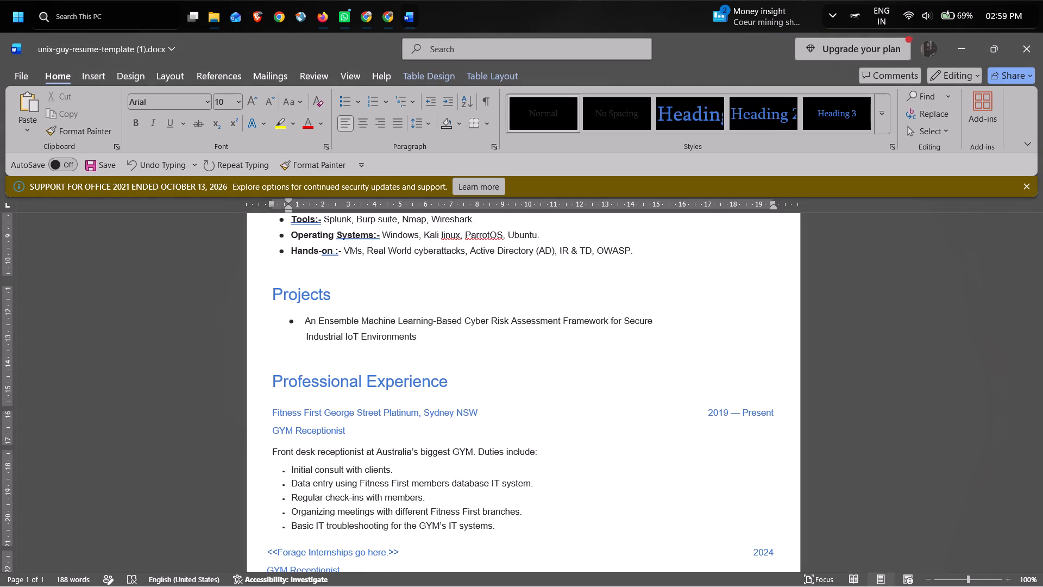
key(space)
key(space)
key(space)
key(ctrl+v)
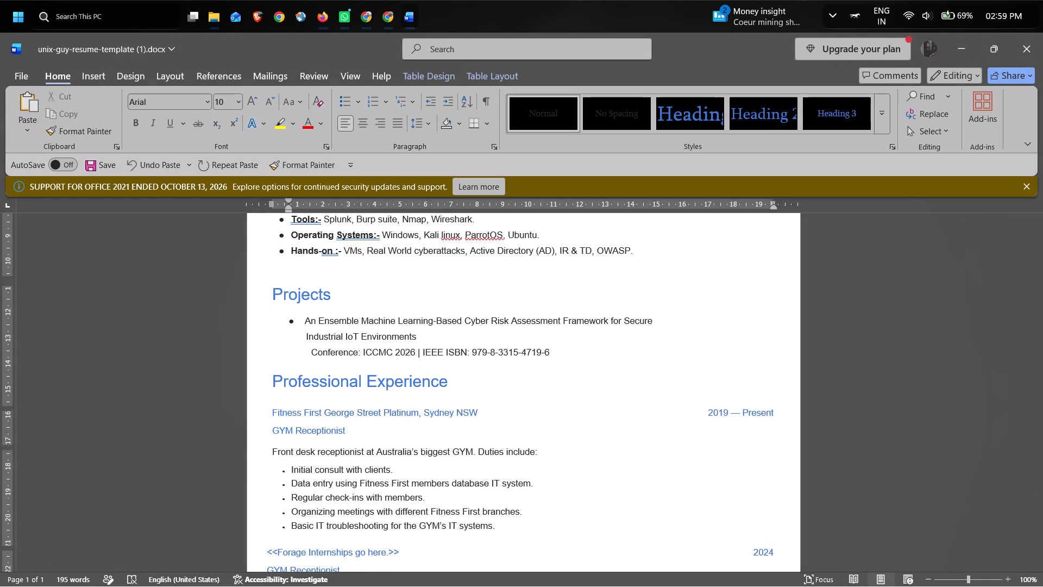
click(313, 352)
key(BackSpace)
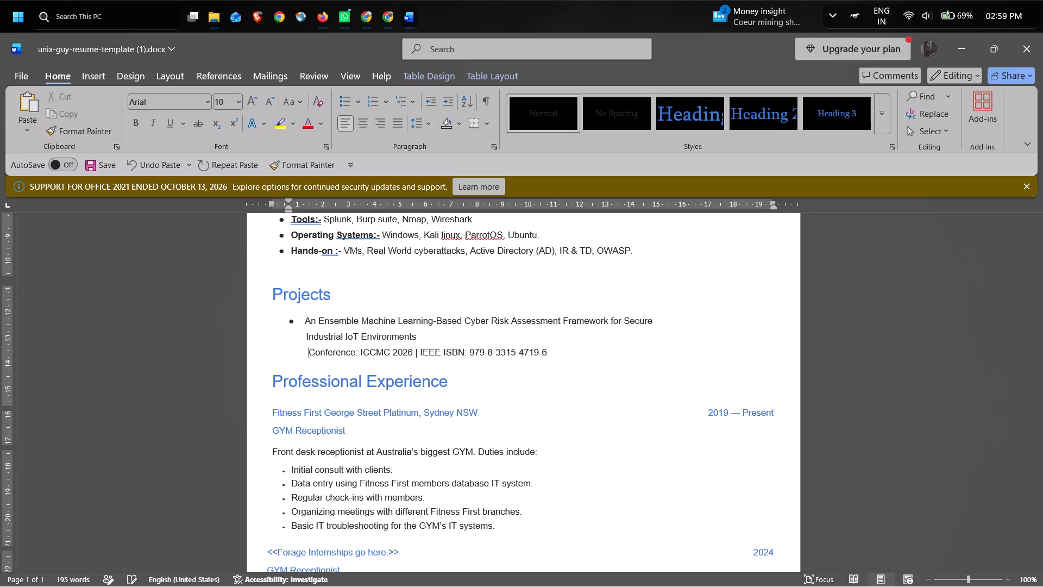
key(BackSpace)
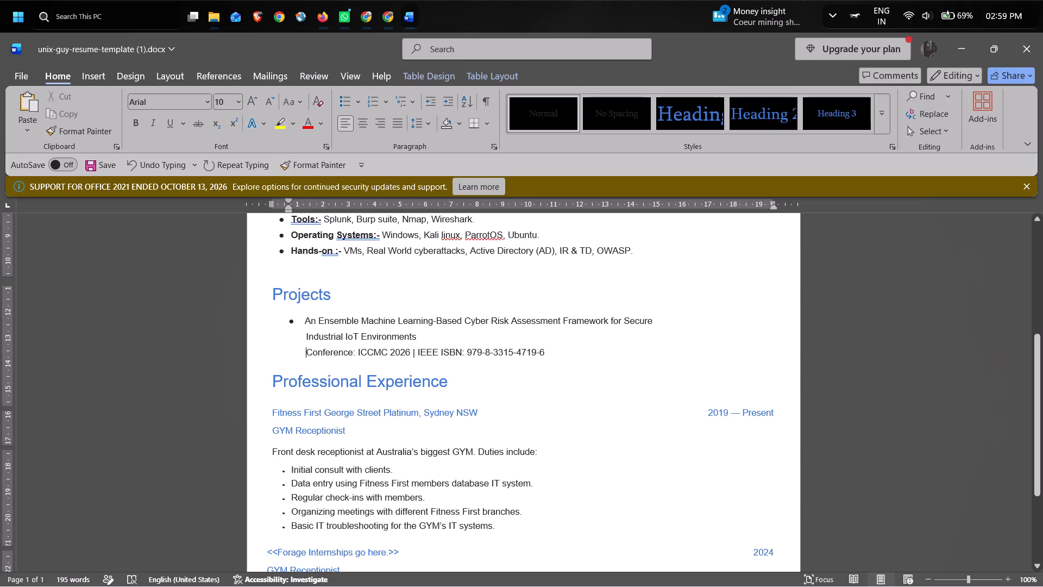
Review the whole Word resume, from the header and certifications through Projects to the remaining Professional Experience placeholders.
scroll(498, 333, up, 1)
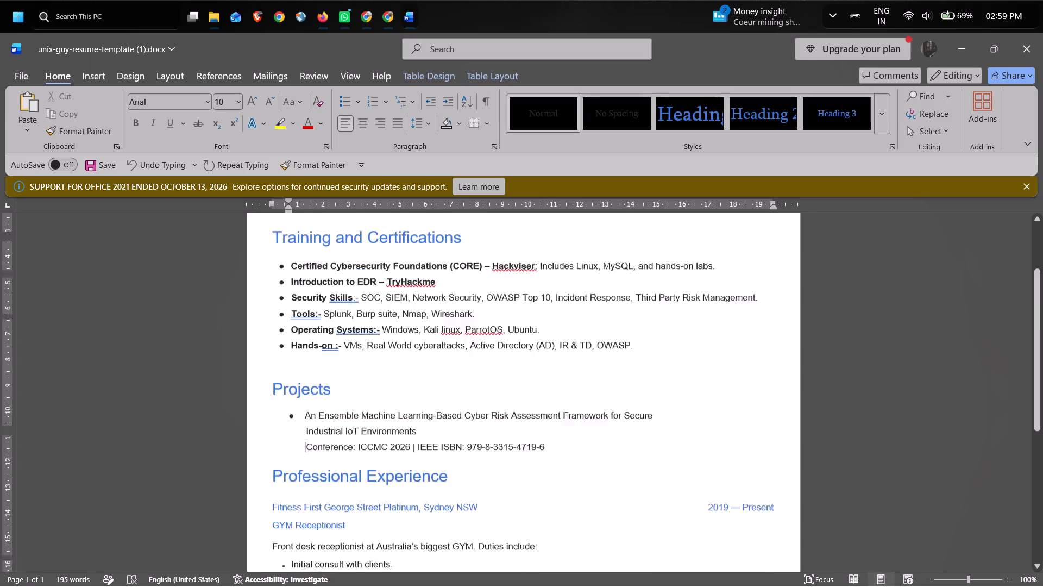
scroll(498, 333, up, 1)
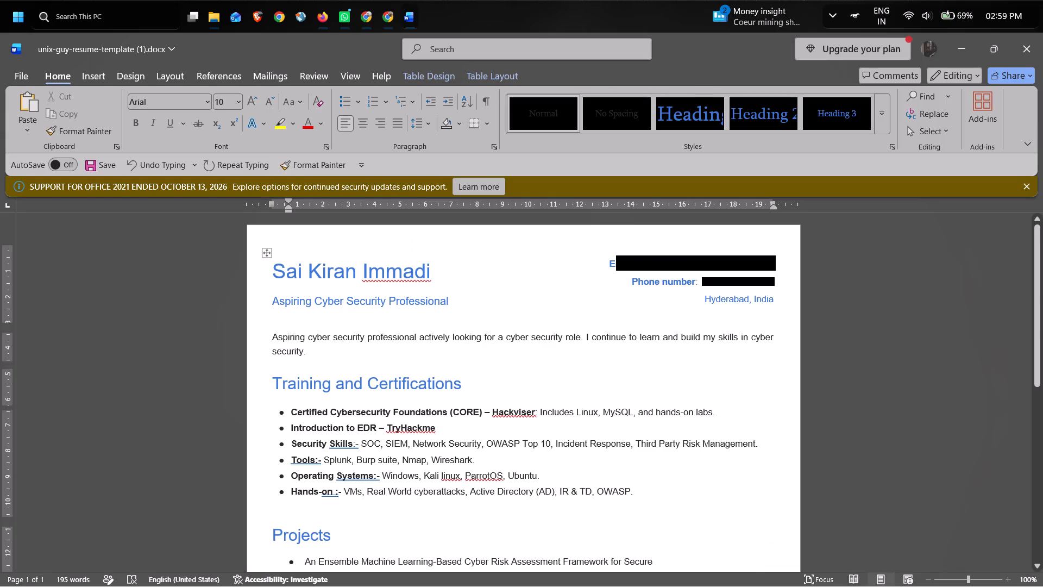
scroll(498, 333, down, 4)
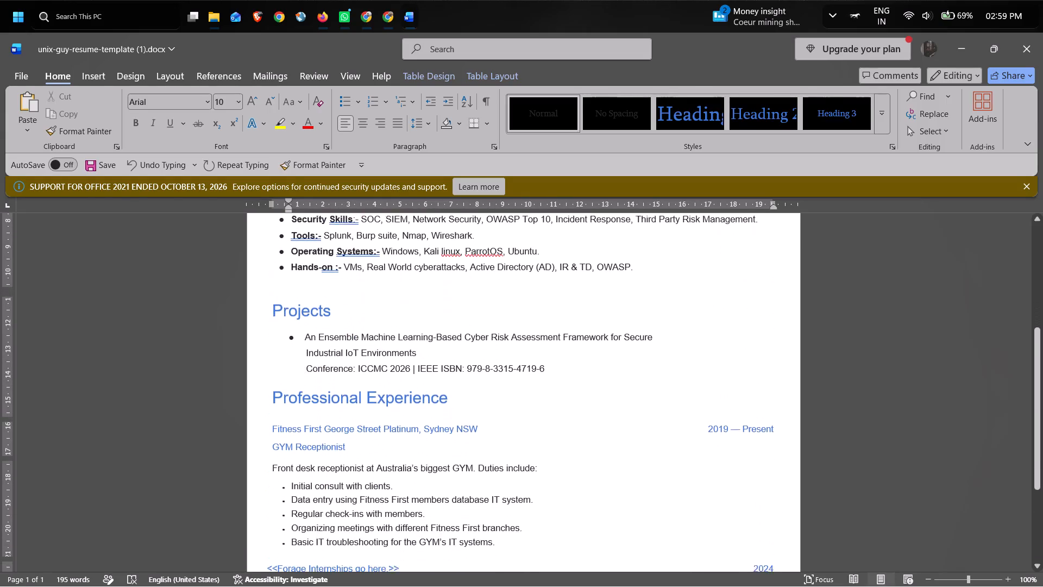
scroll(498, 333, down, 1)
scroll(467, 410, down, 1)
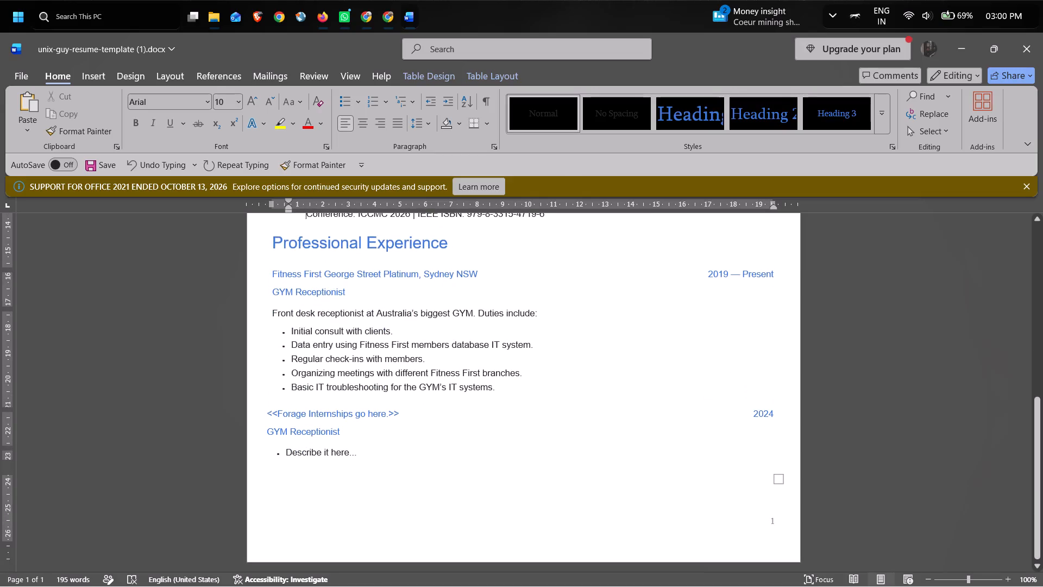
scroll(440, 392, up, 2)
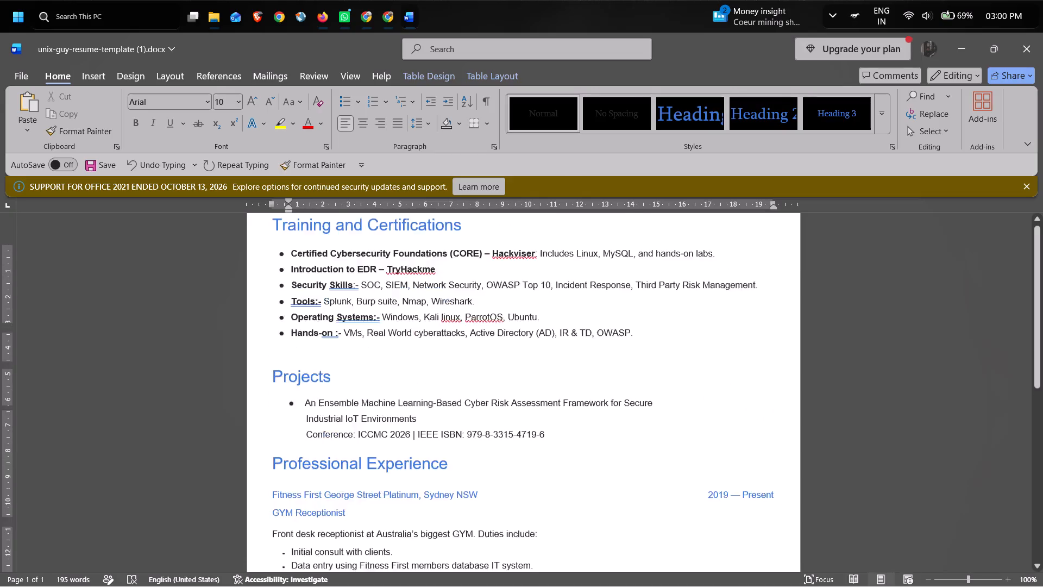
scroll(440, 392, up, 1)
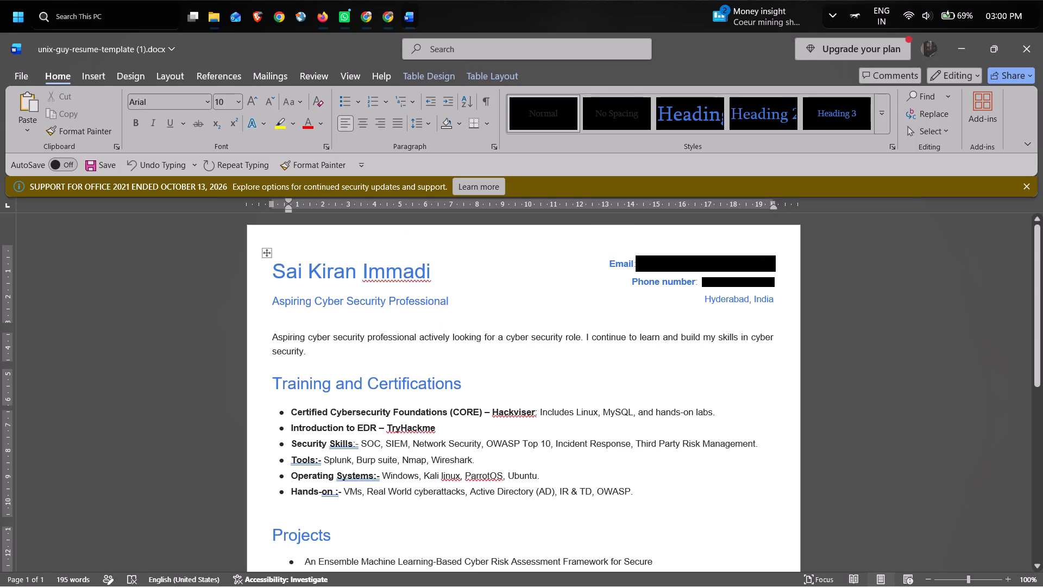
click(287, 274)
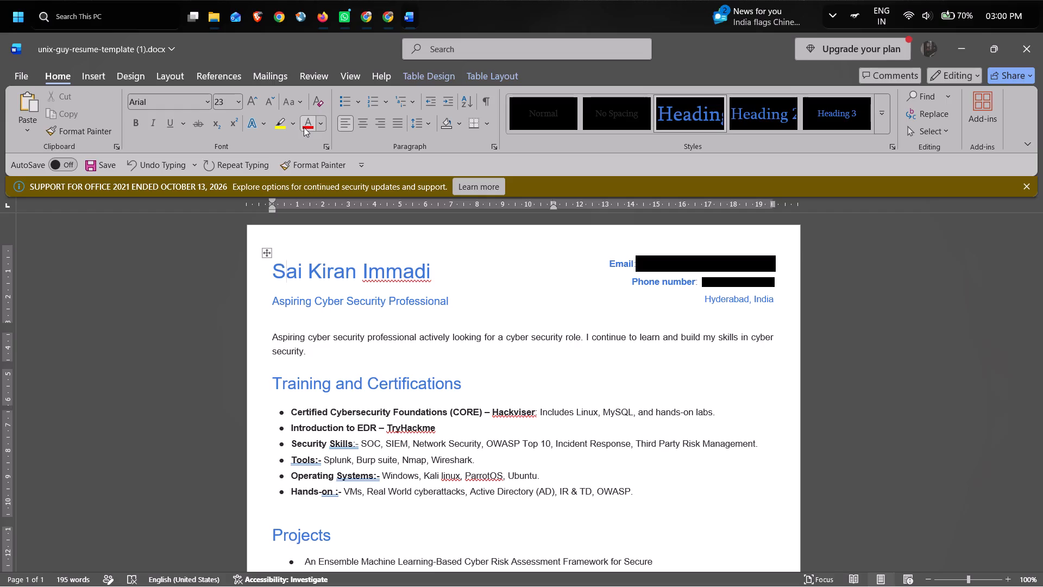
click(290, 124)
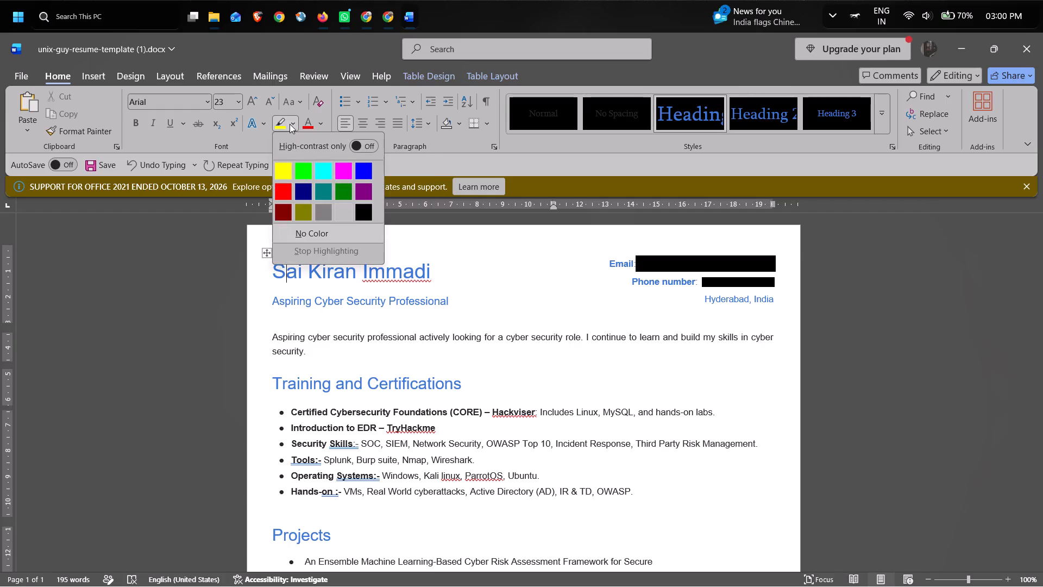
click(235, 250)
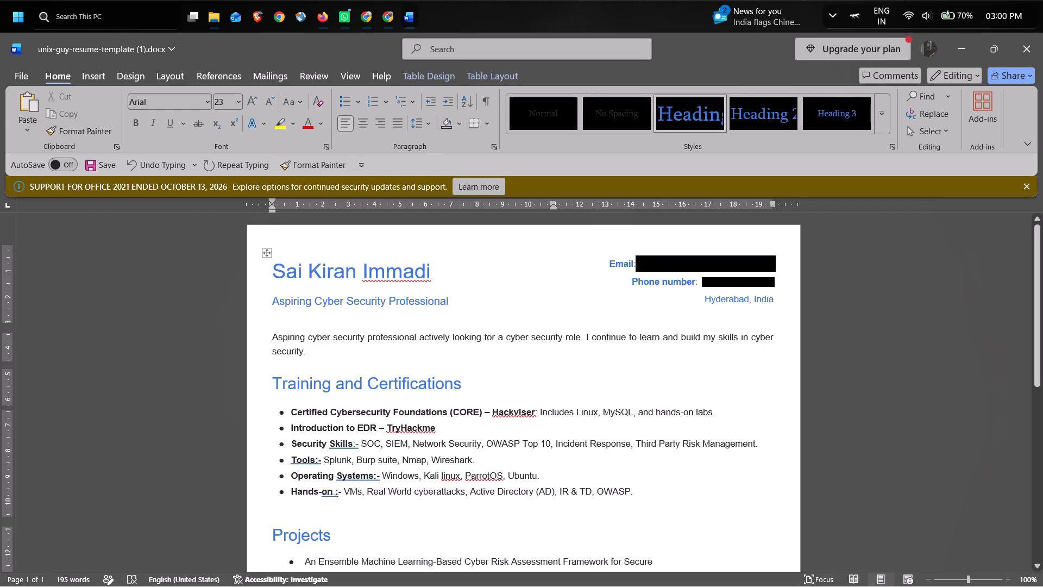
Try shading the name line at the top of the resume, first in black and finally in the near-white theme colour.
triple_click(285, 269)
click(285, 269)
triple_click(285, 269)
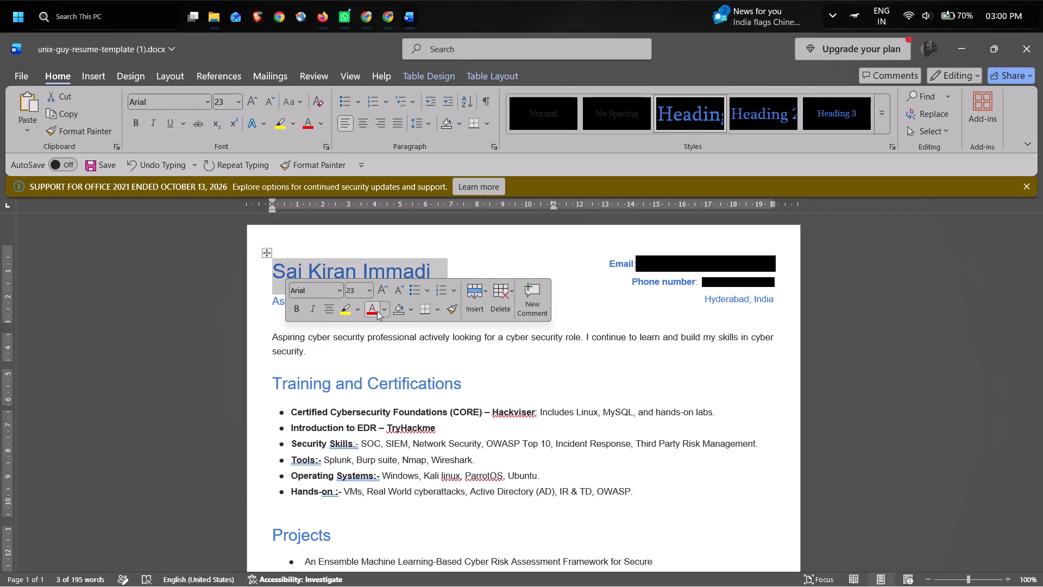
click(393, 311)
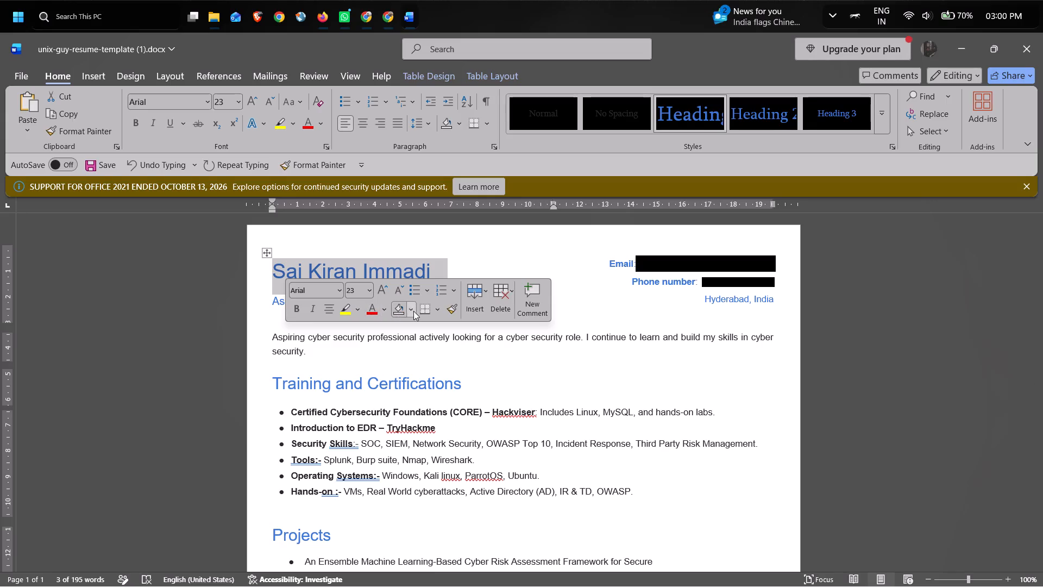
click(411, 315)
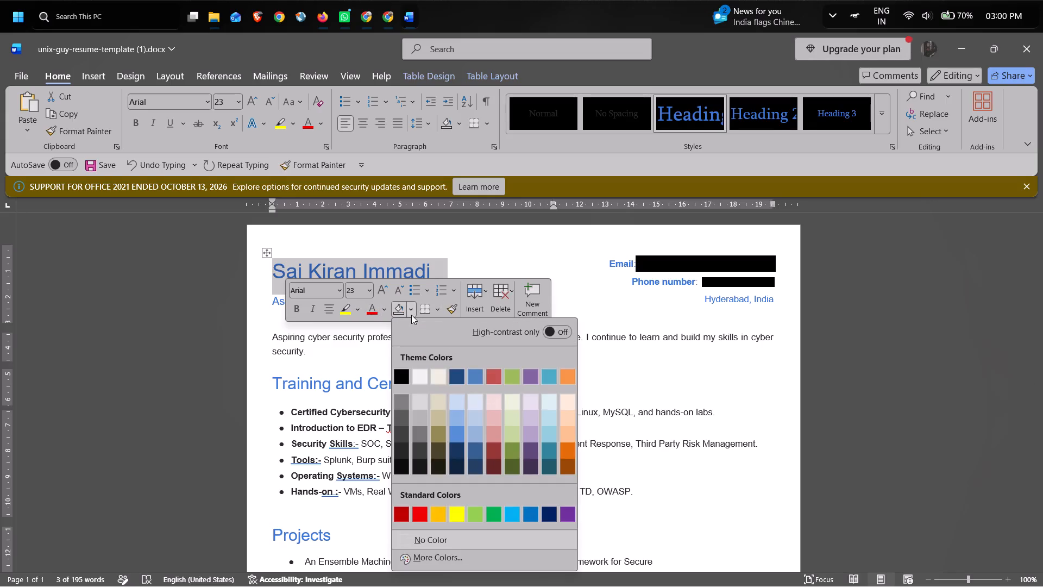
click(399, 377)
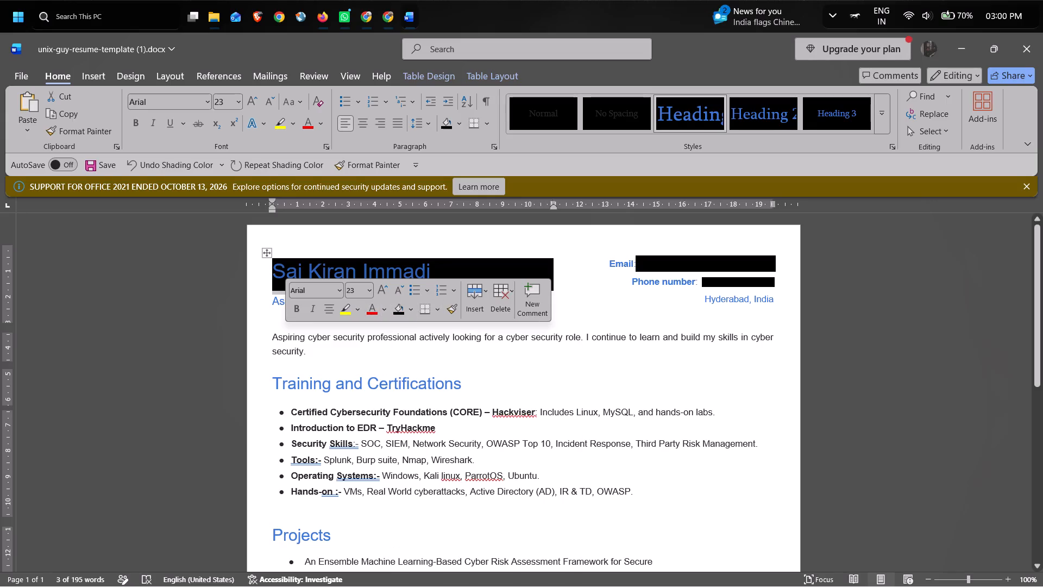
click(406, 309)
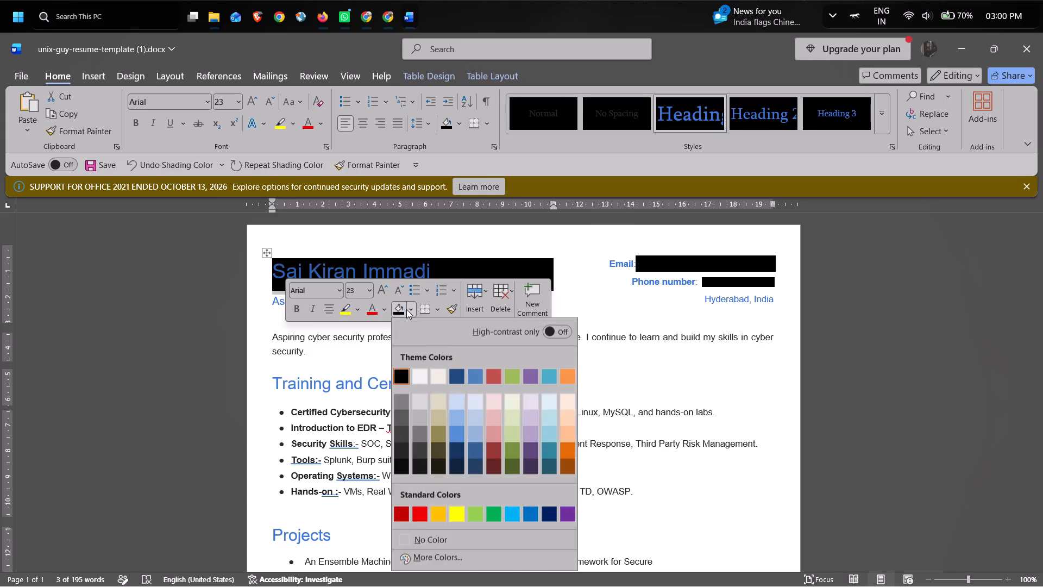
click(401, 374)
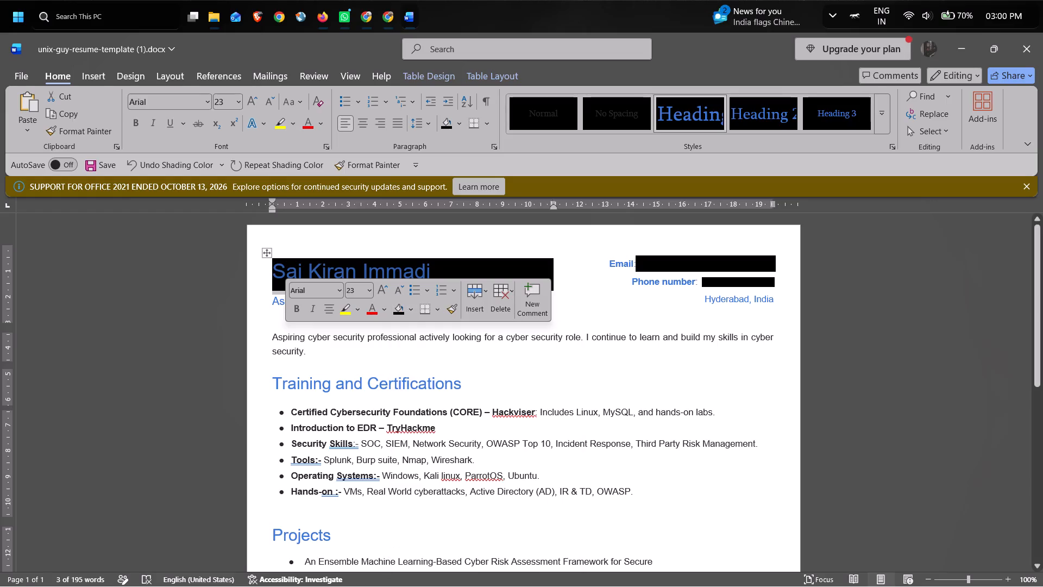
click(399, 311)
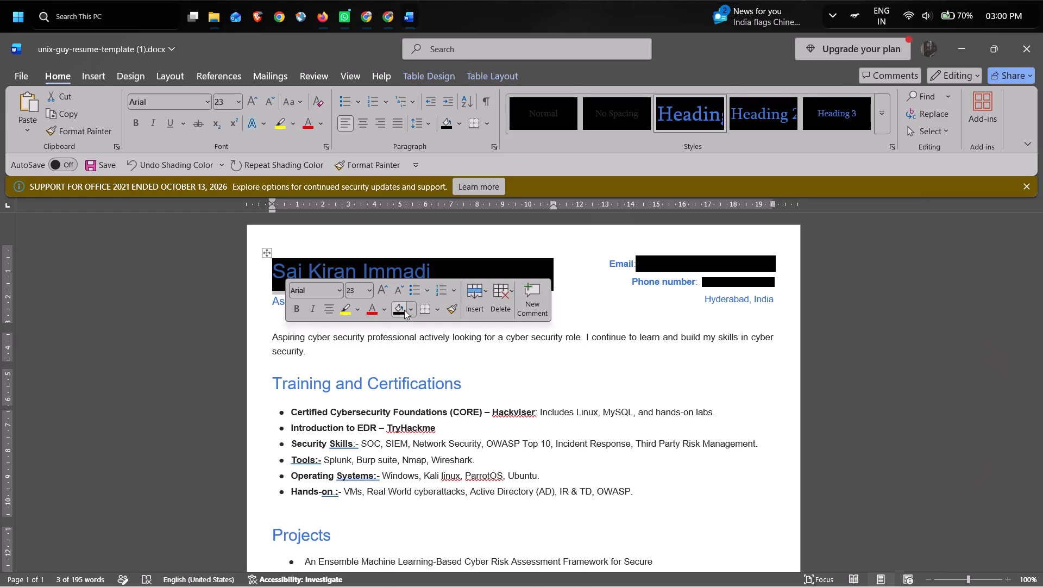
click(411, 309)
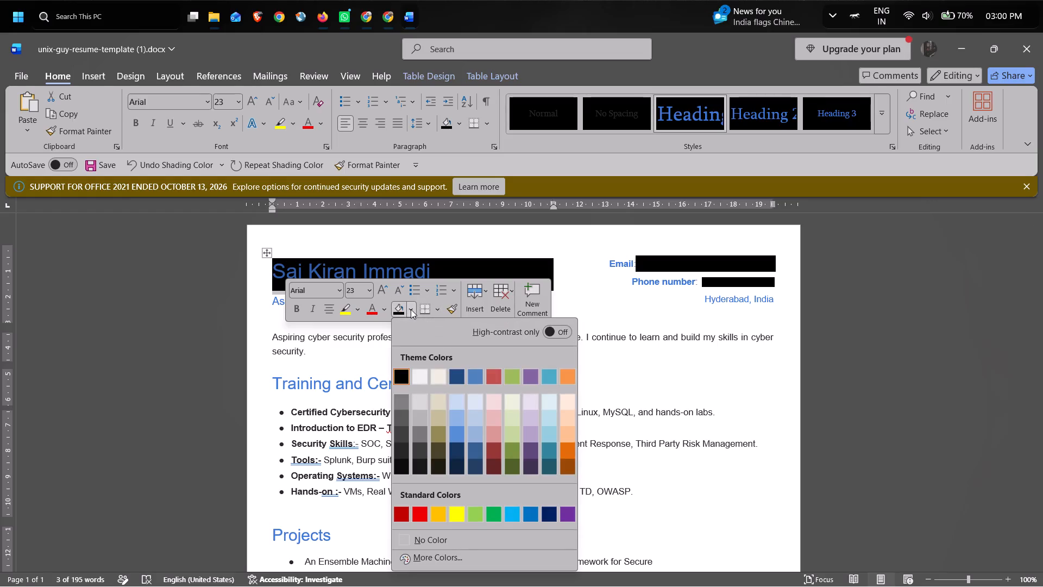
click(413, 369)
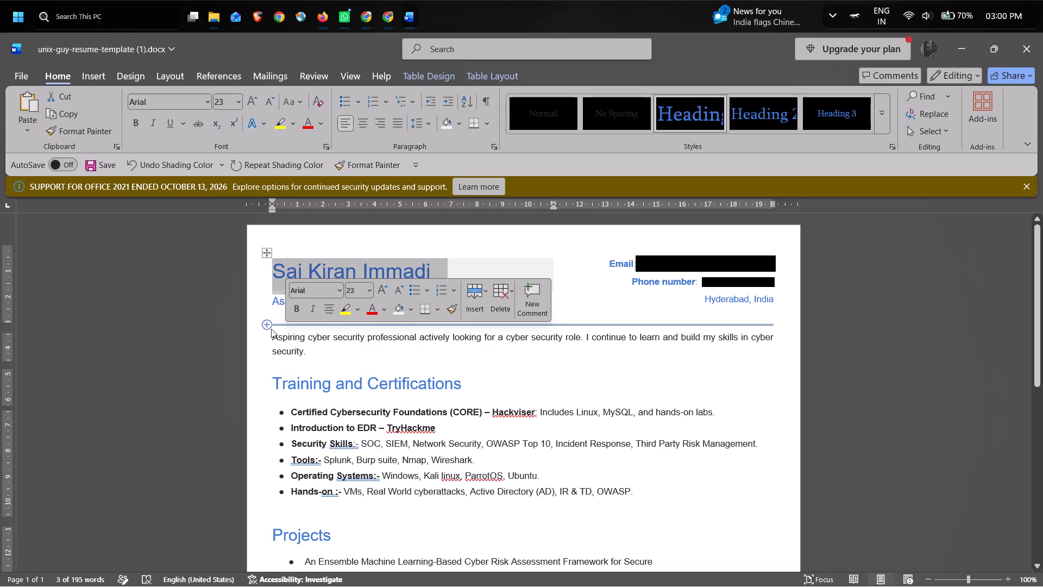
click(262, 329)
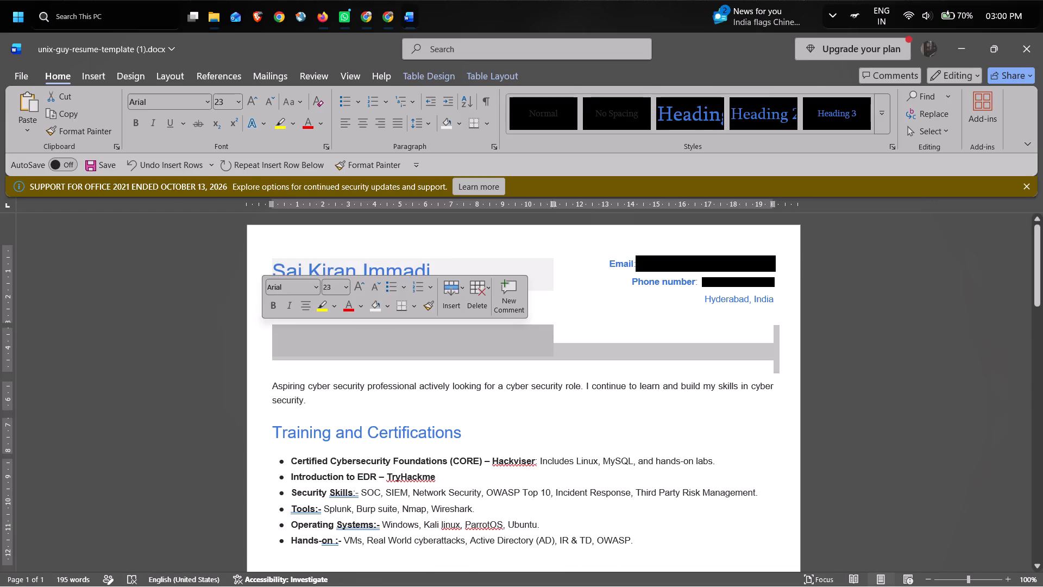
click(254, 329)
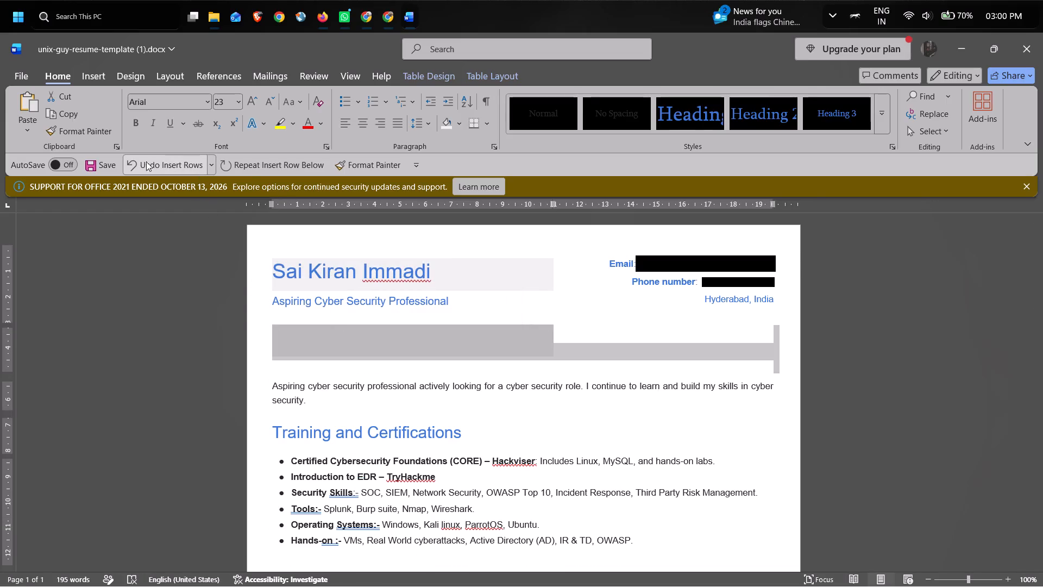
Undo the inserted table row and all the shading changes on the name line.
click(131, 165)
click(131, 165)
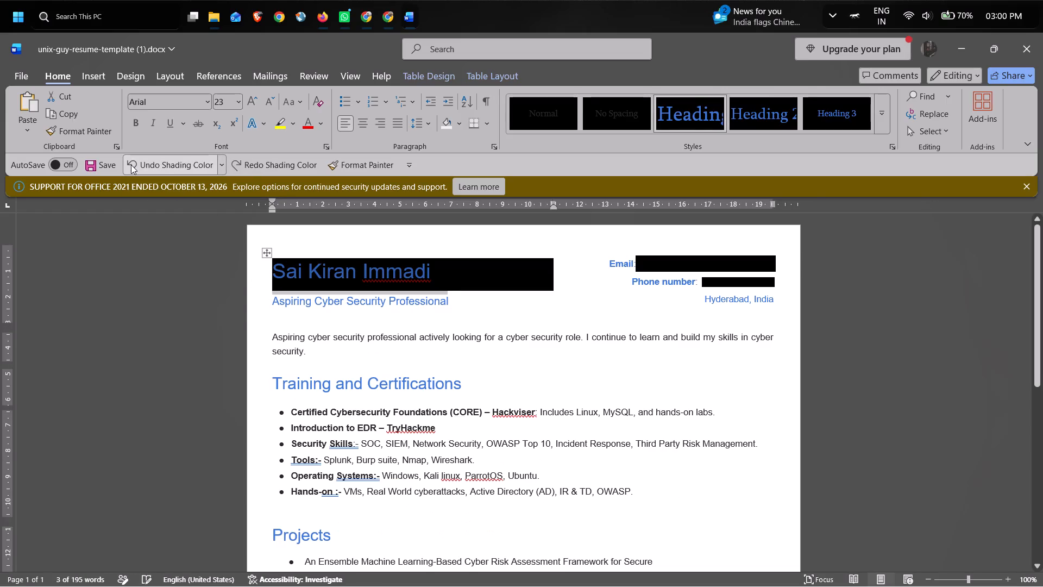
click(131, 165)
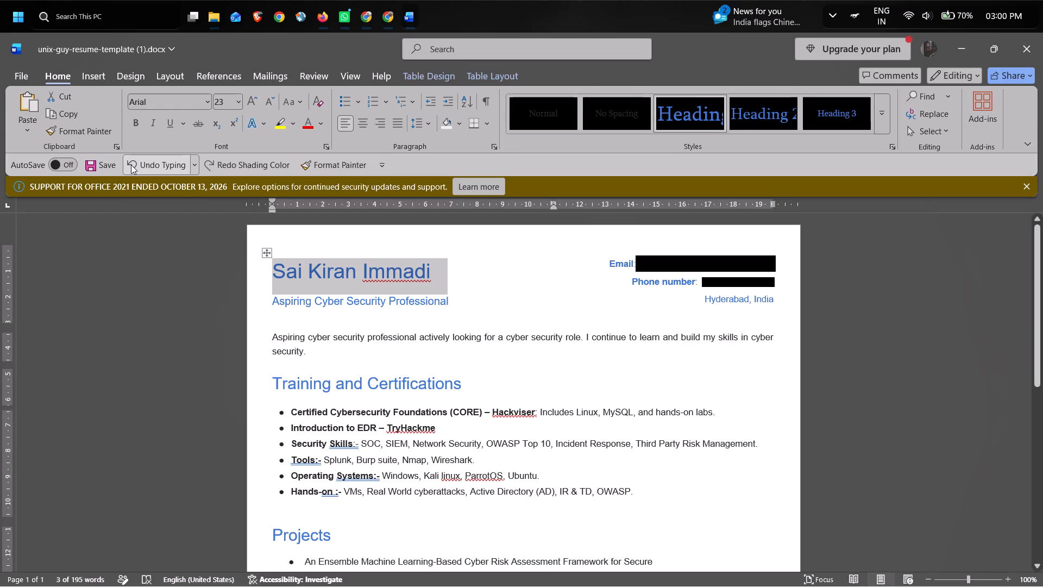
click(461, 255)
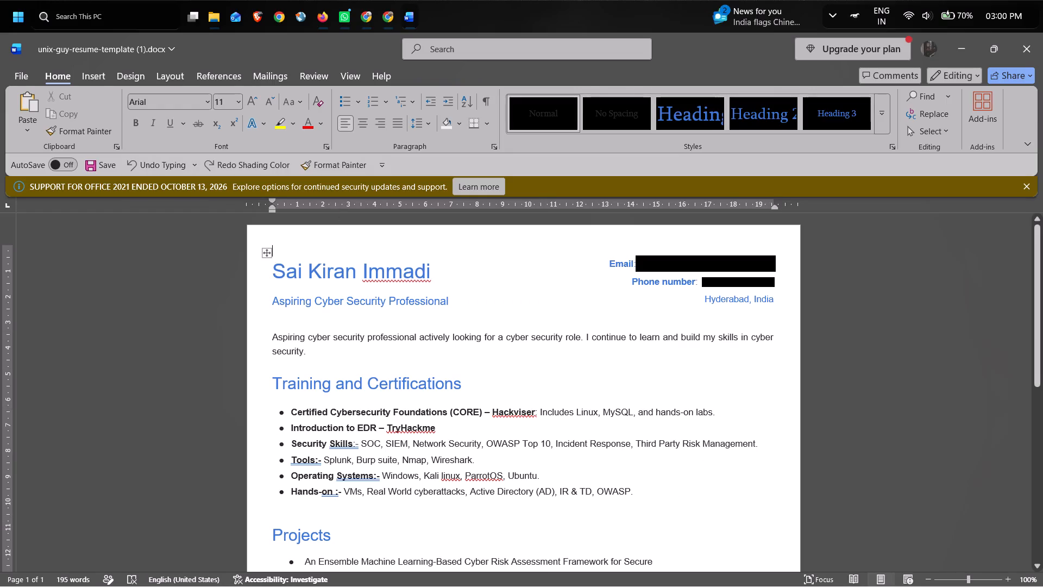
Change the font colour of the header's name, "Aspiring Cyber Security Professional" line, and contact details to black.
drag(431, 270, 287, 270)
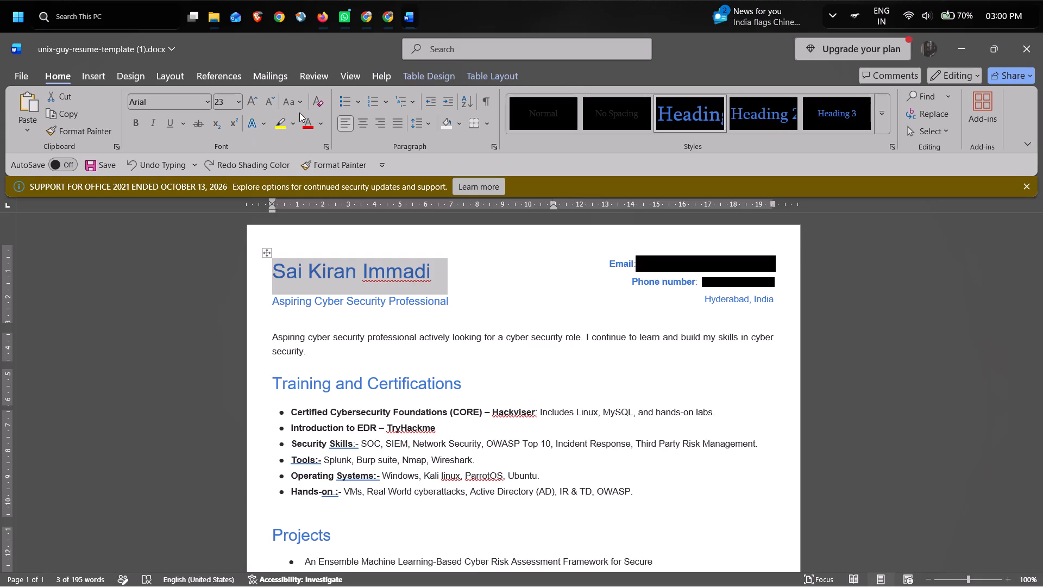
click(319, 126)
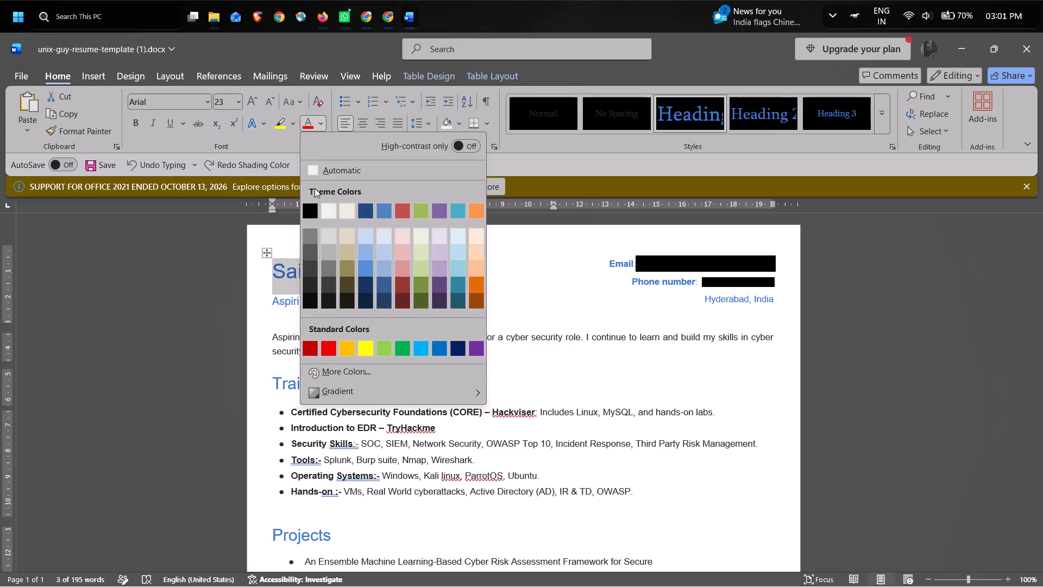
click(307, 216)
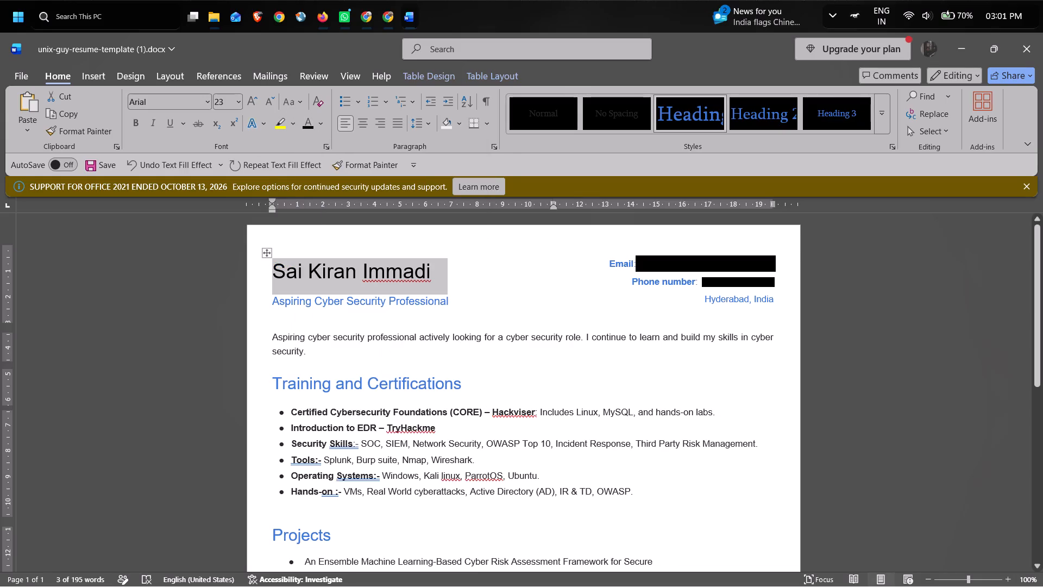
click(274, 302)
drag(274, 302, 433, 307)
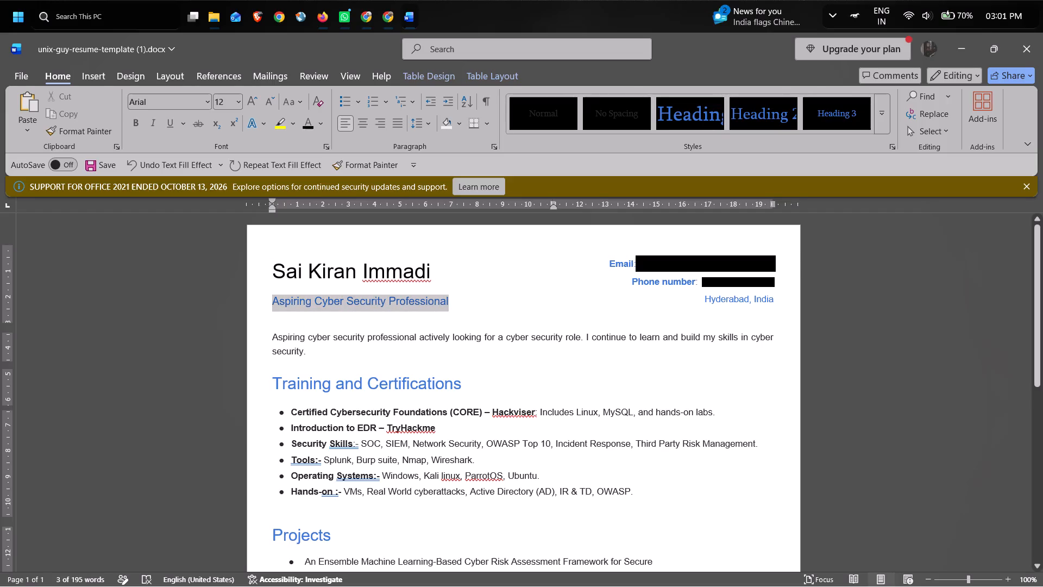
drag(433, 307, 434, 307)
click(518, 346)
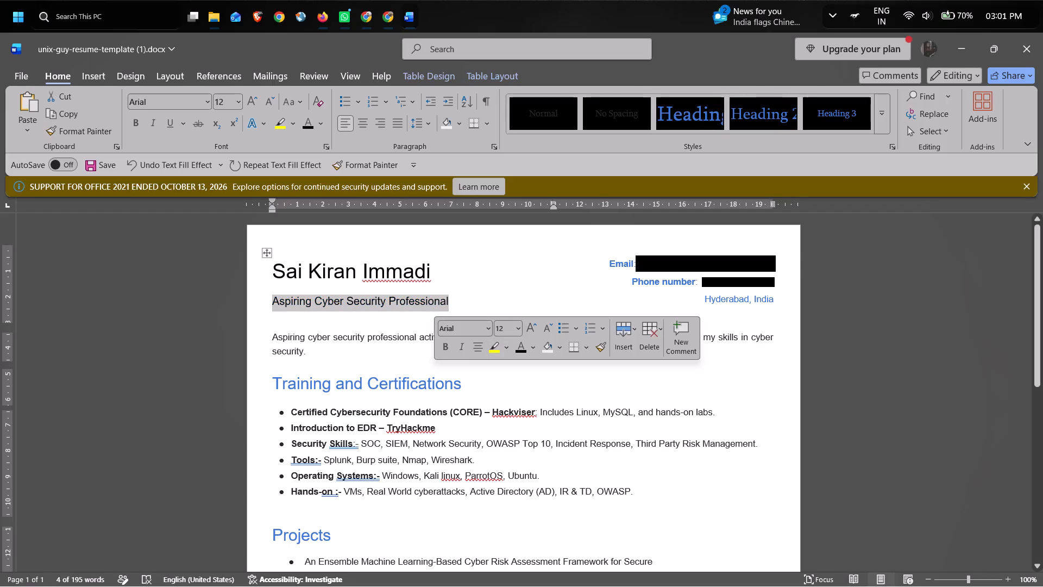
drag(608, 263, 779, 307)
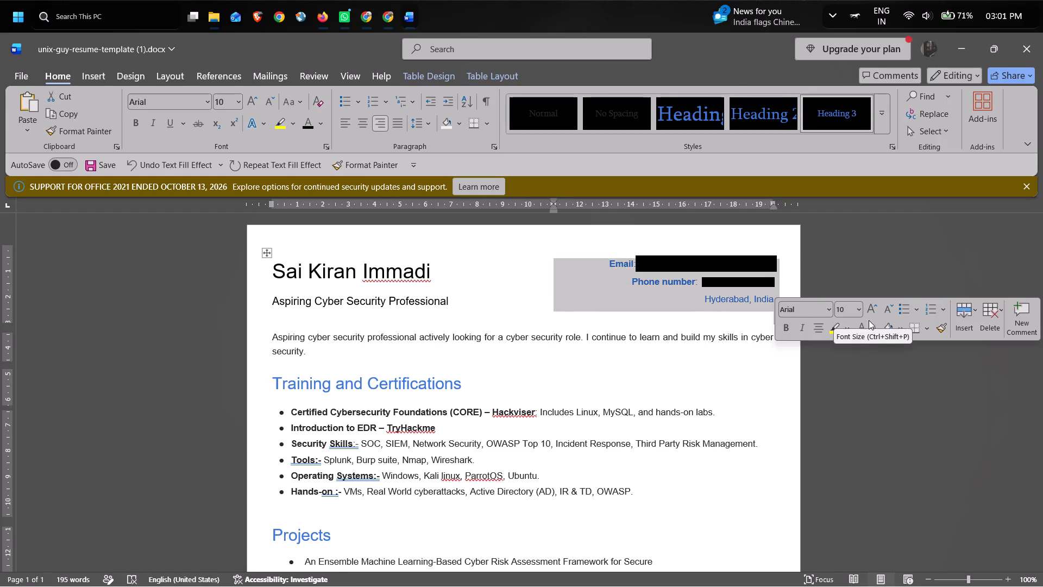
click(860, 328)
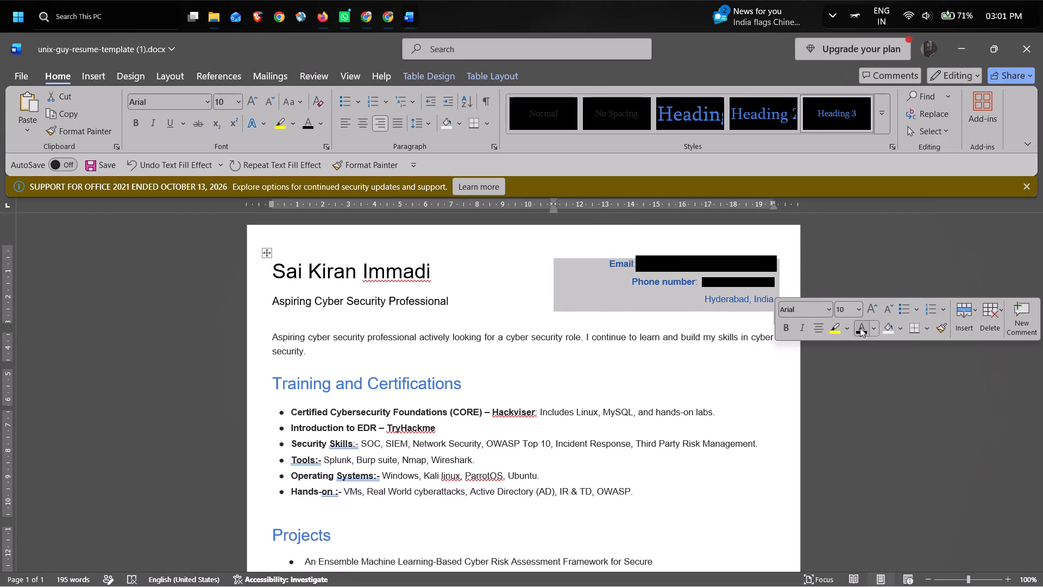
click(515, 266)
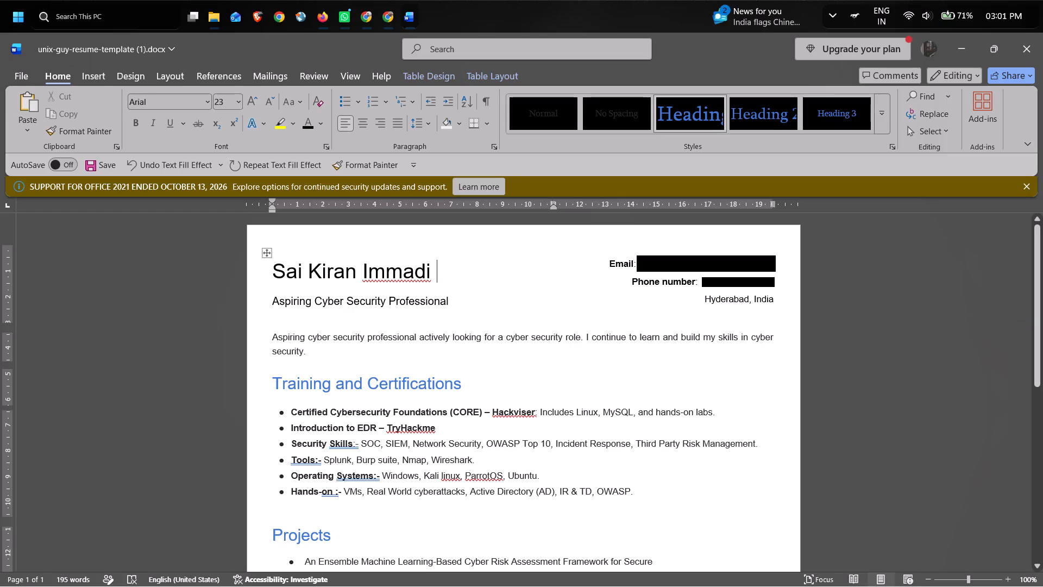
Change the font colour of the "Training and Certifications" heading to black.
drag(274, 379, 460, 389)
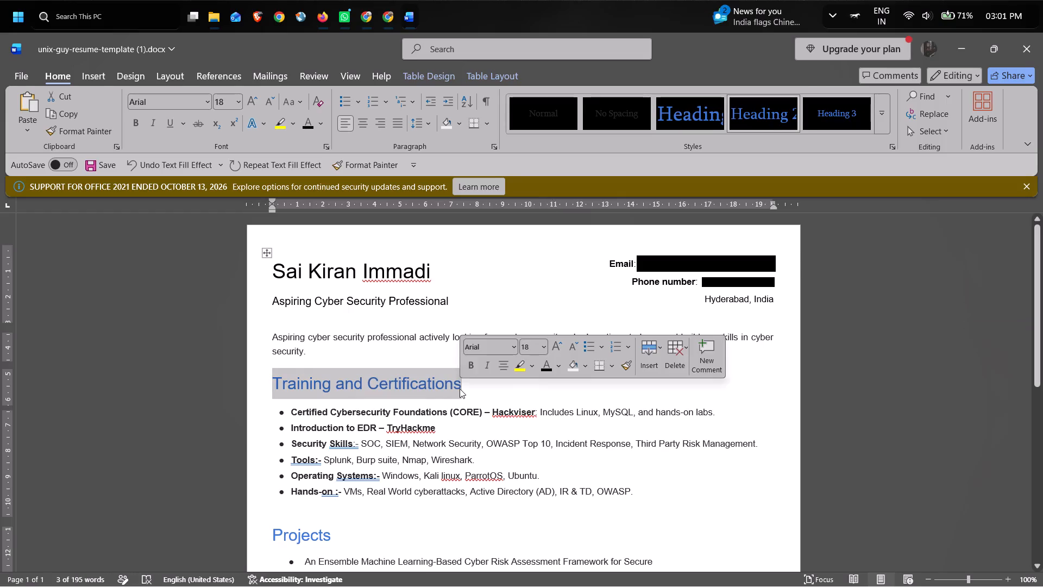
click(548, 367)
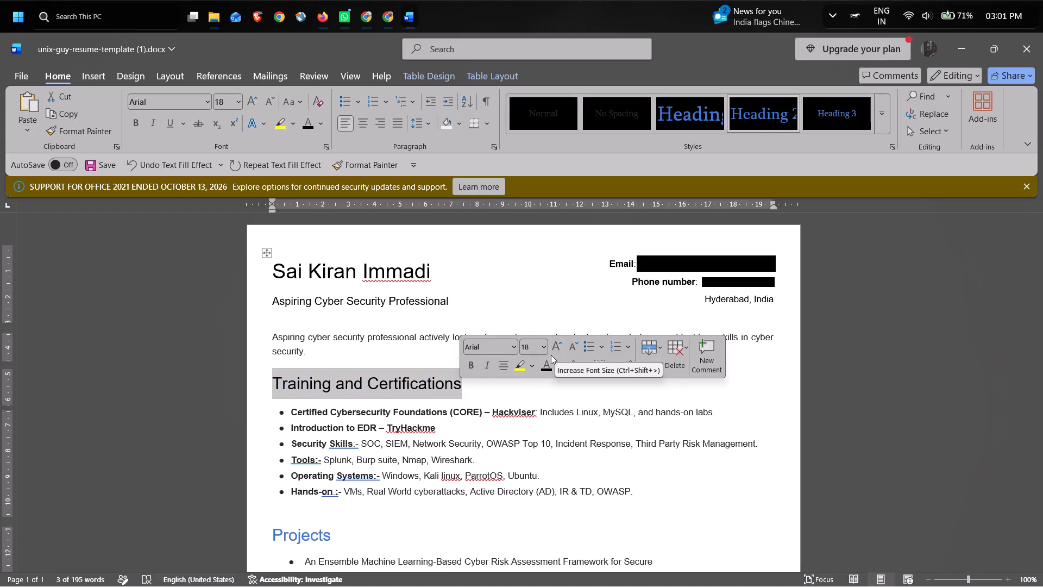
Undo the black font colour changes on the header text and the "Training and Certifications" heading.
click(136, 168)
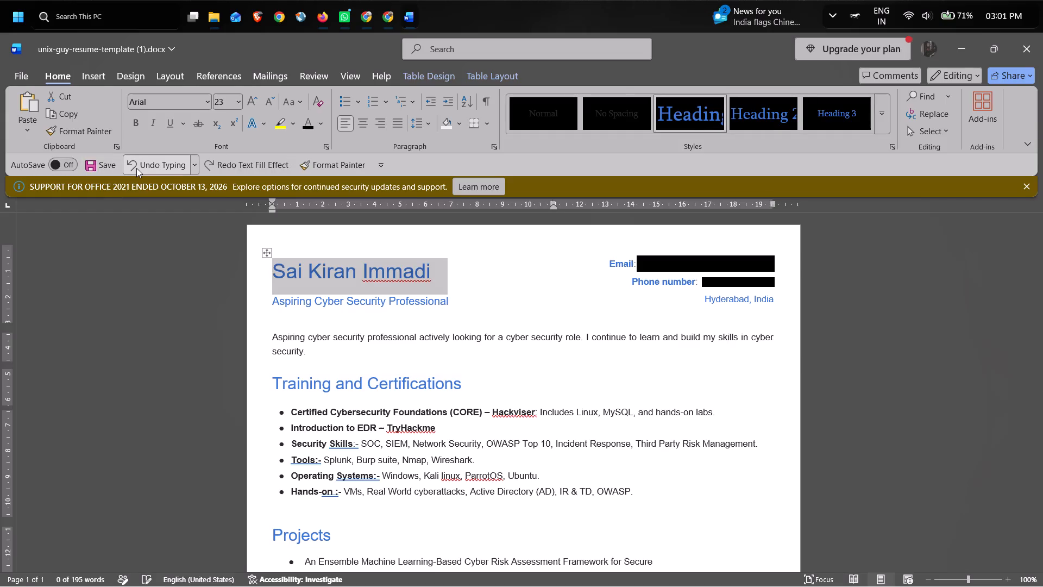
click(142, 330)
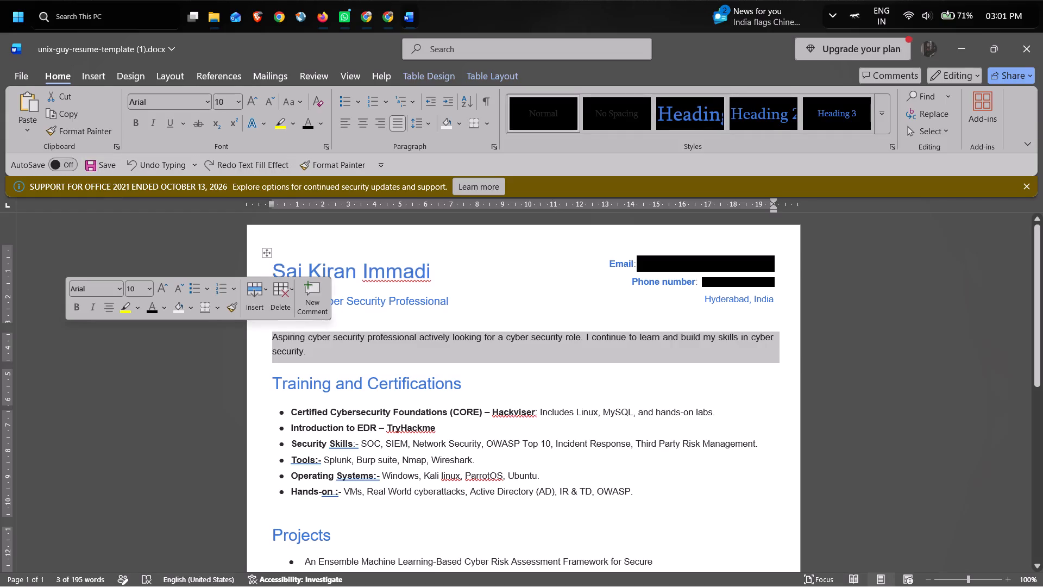
Make the two-line project title under Projects bold, from "An Ensemble Machine Learning-Based" through "Industrial IoT Environments".
scroll(407, 410, down, 1)
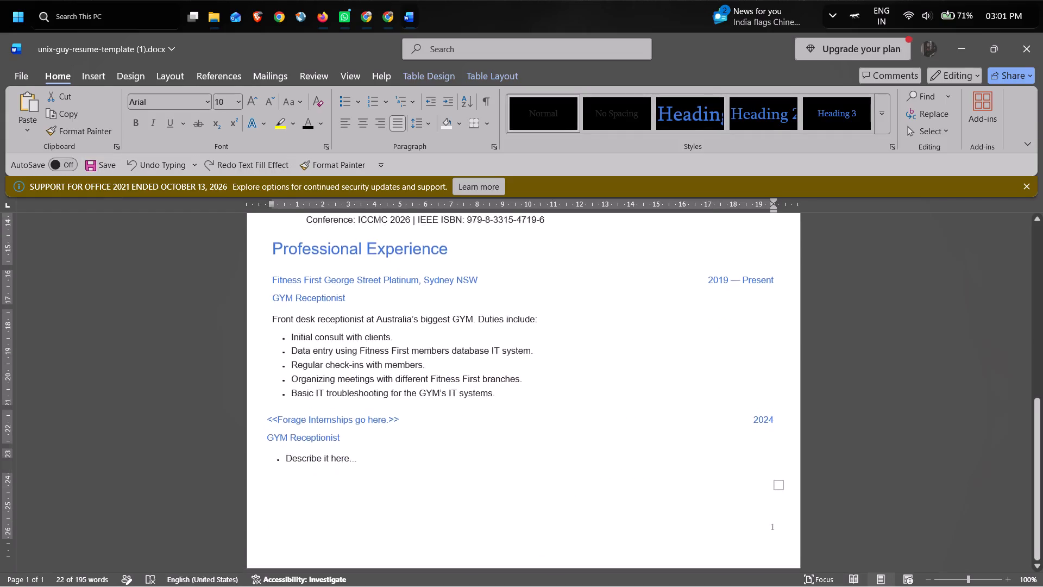
scroll(407, 410, down, 2)
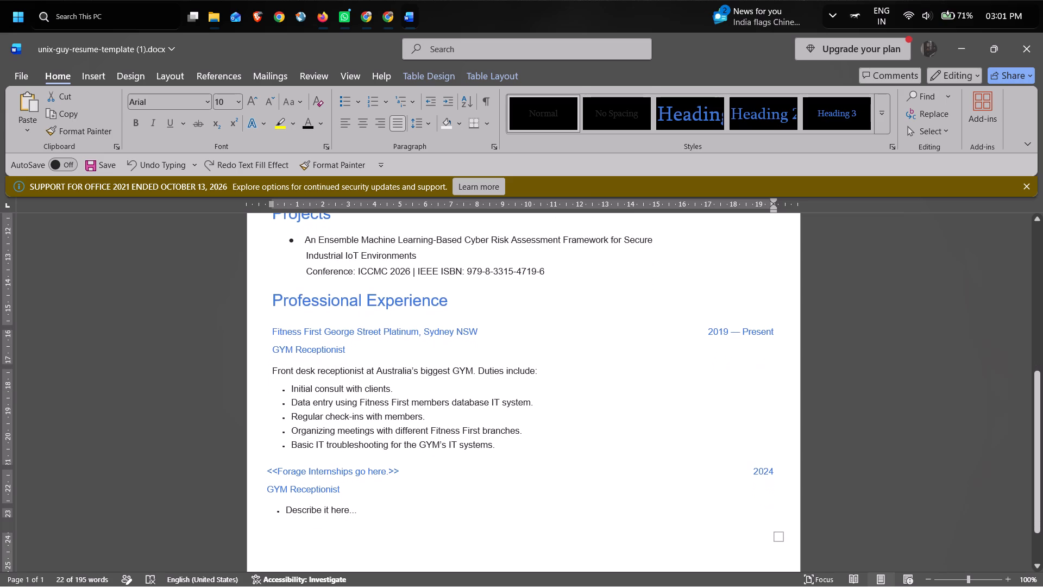
scroll(407, 410, down, 1)
scroll(389, 346, up, 1)
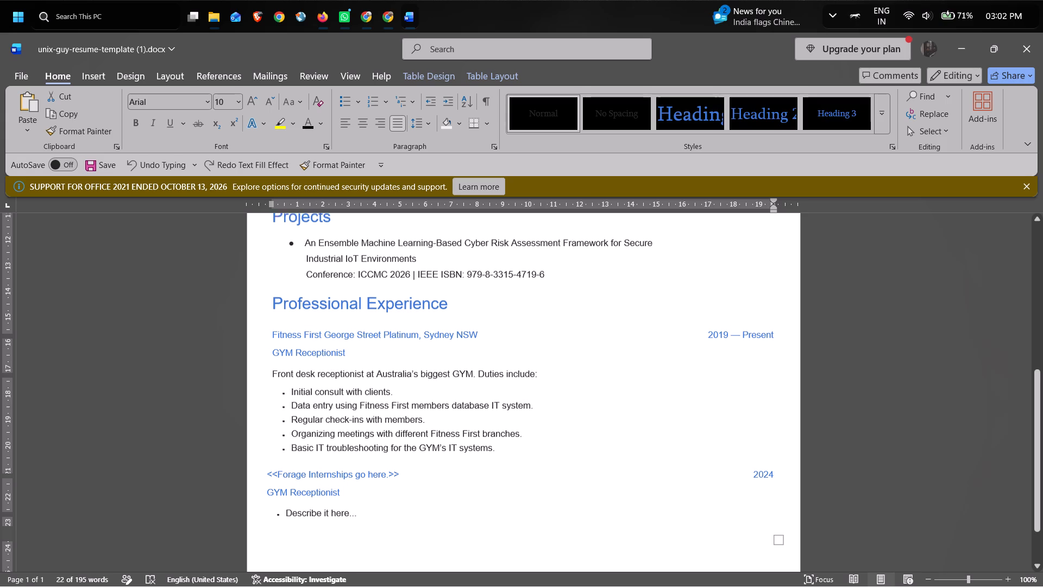
scroll(389, 346, up, 1)
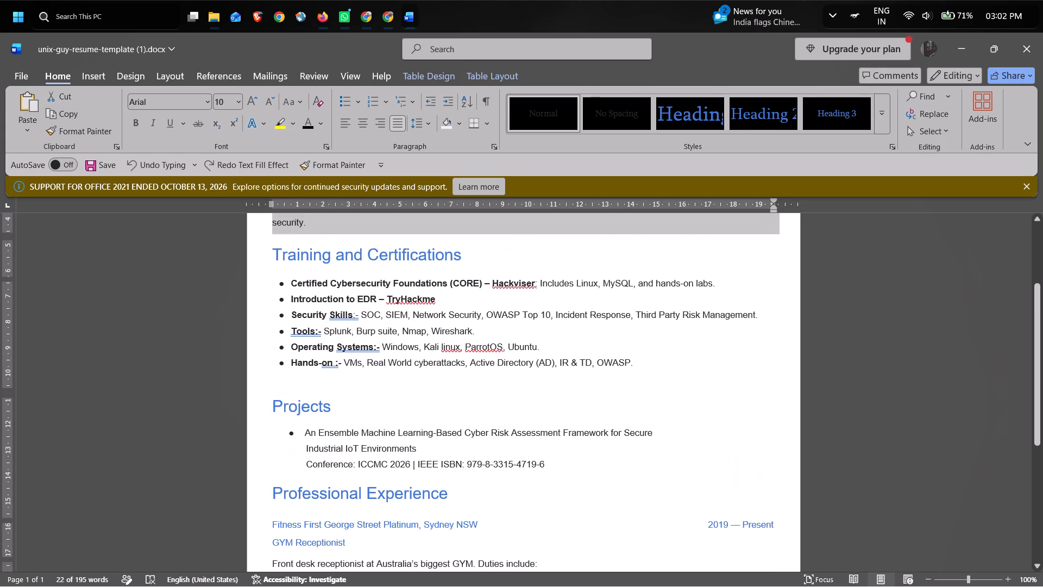
drag(417, 449, 398, 443)
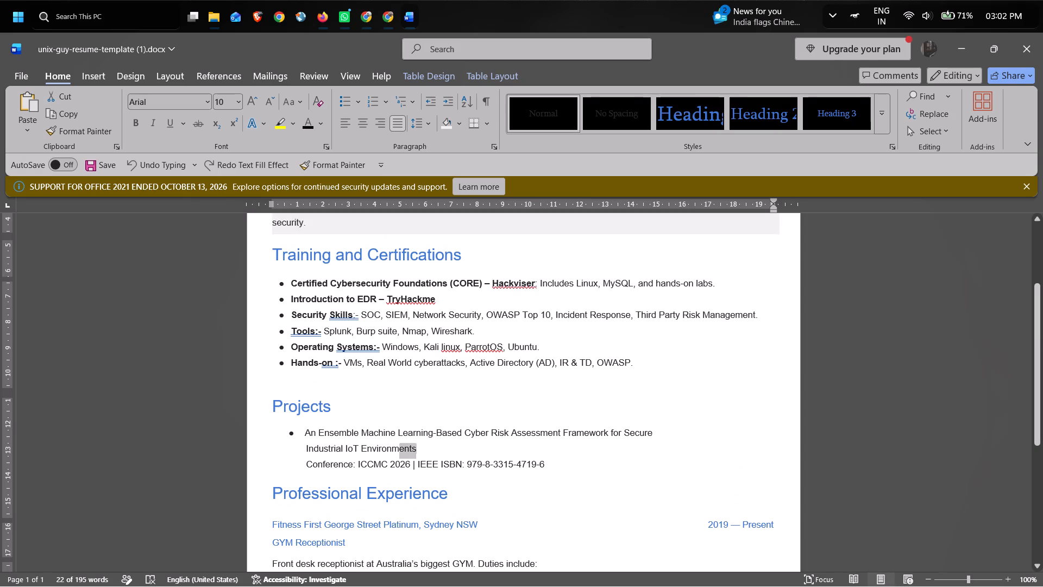
drag(398, 443, 307, 431)
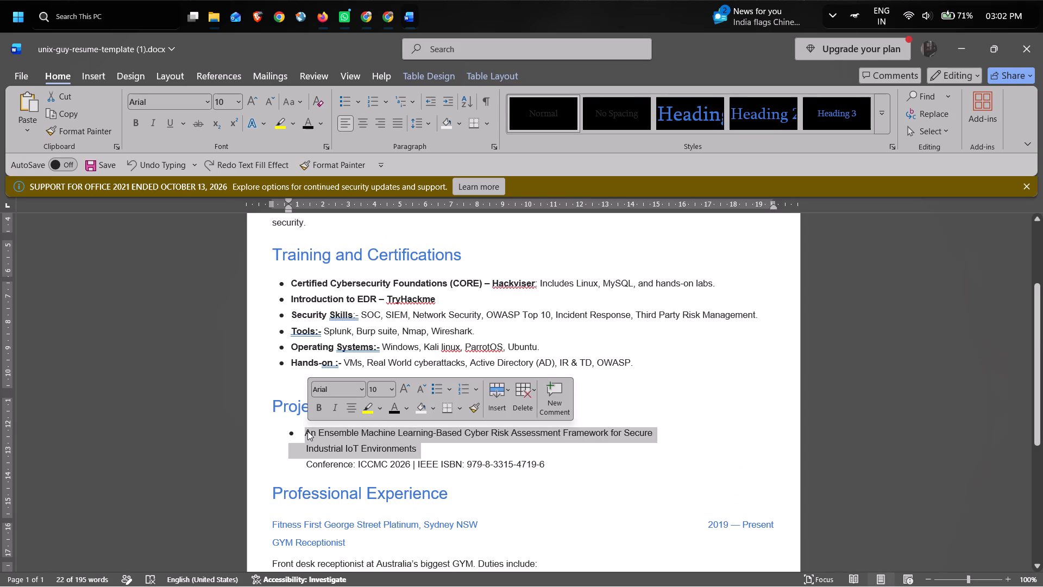
key(ctrl+b)
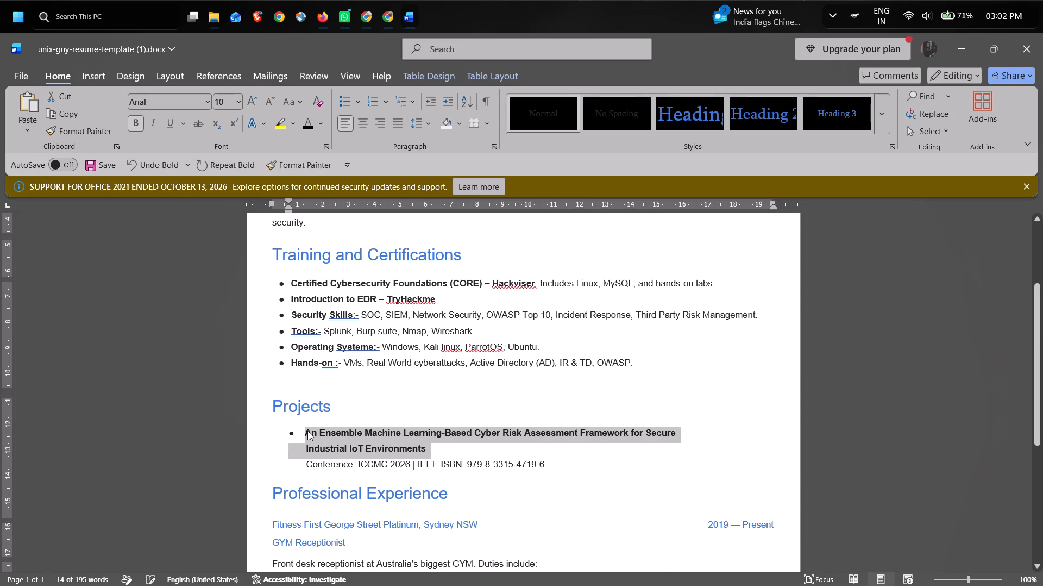
click(554, 455)
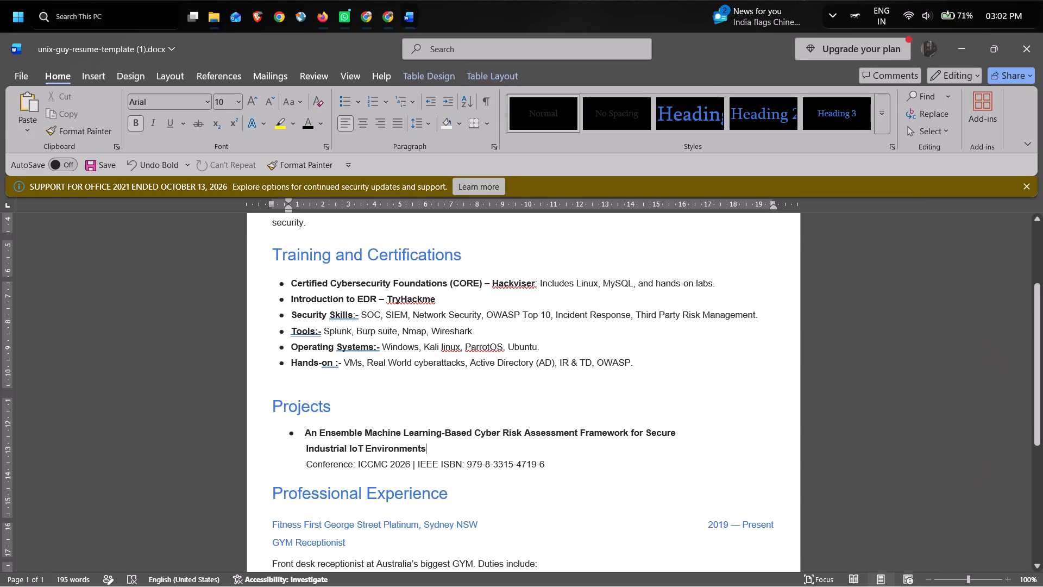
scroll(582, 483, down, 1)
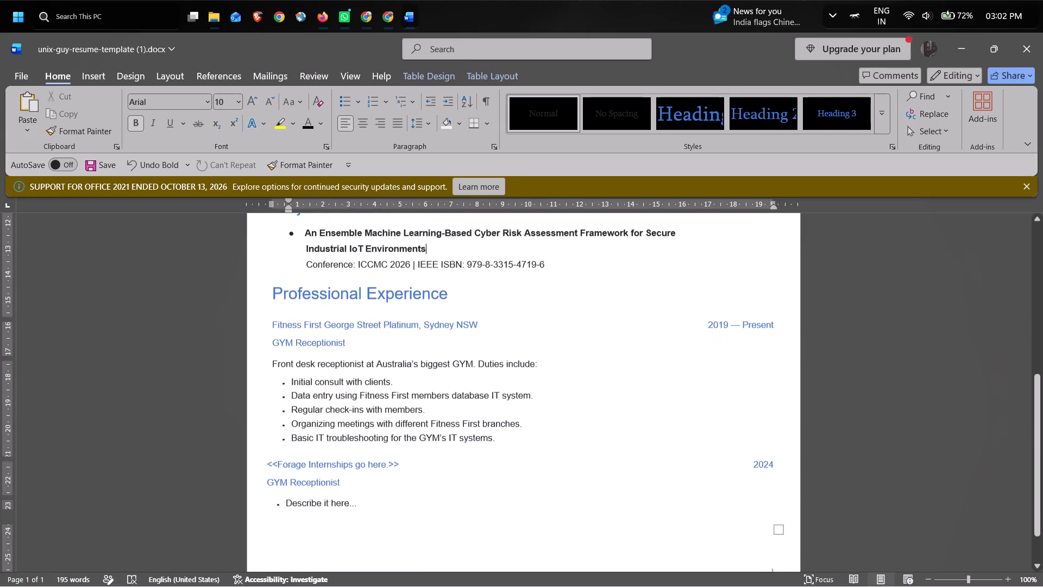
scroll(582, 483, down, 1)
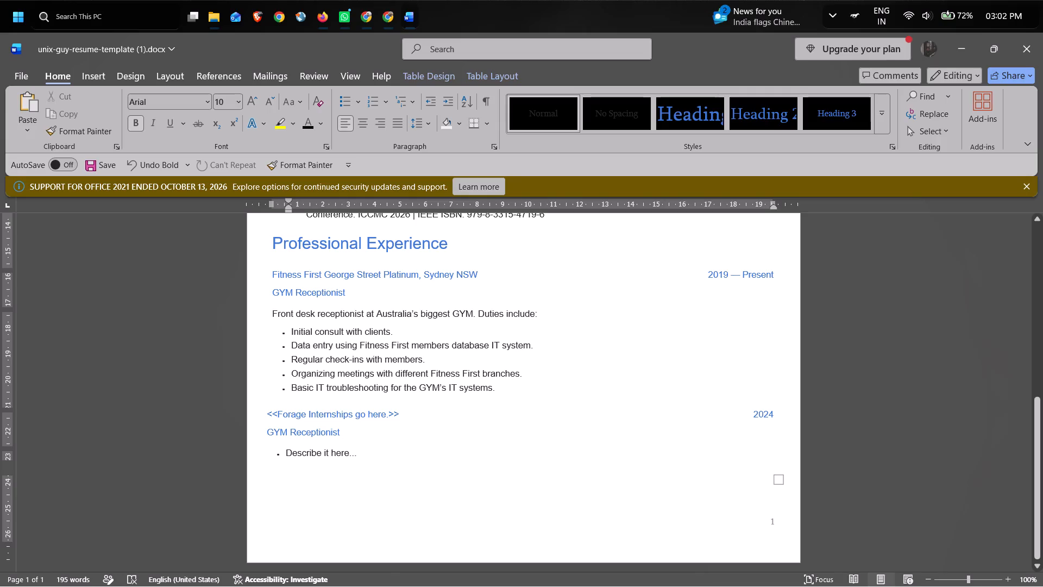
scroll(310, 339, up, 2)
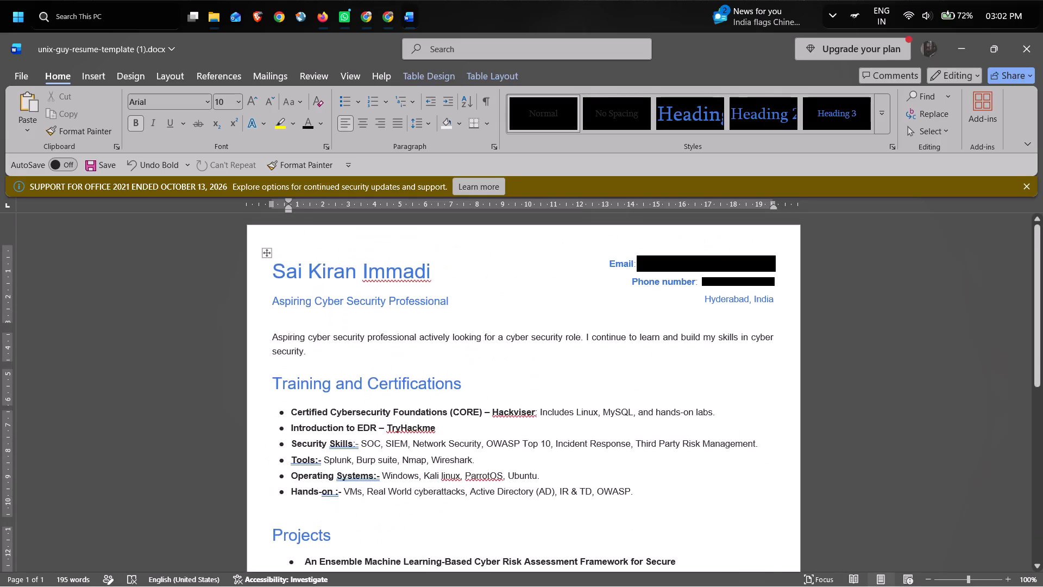
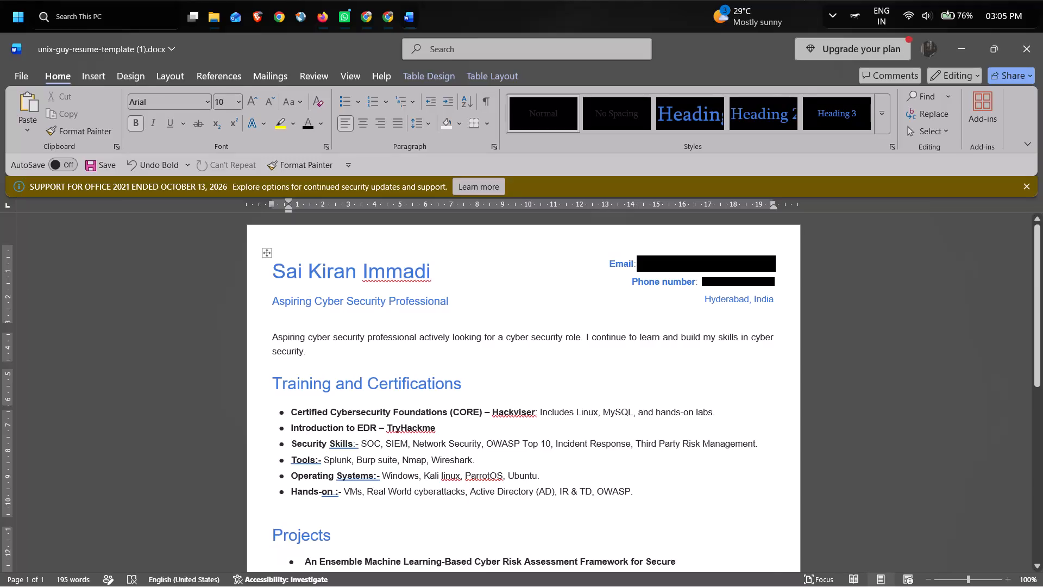
Shorten the "Professional Experience" section heading to "Experience".
scroll(382, 465, down, 2)
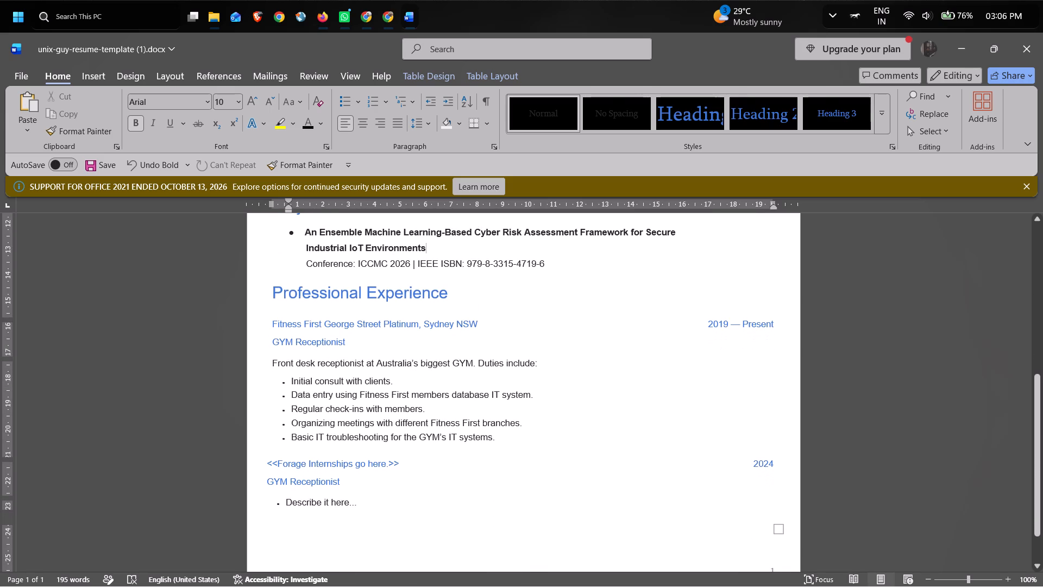
click(370, 292)
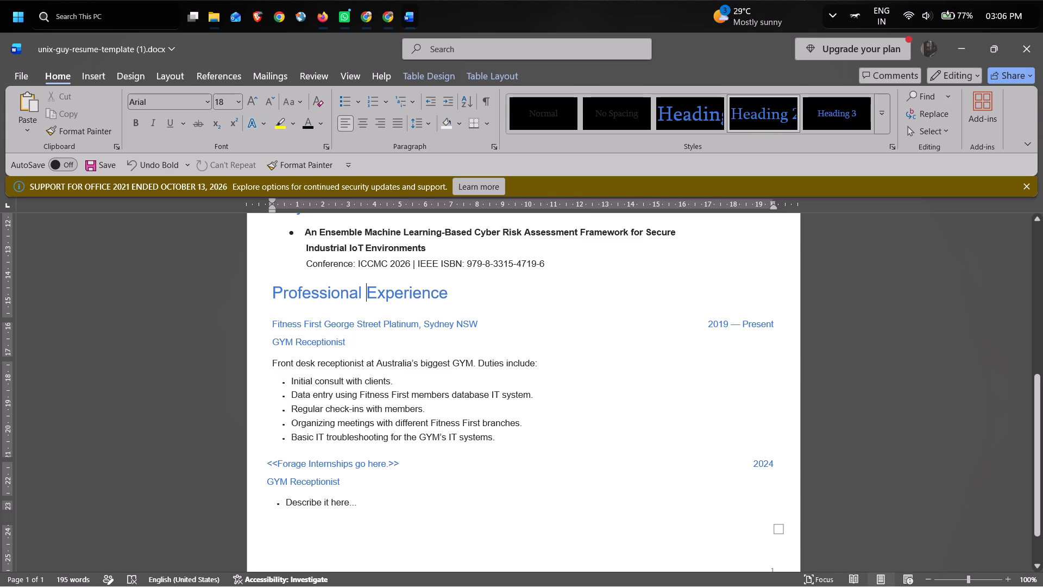
key(BackSpace)
key(BackSpace)
key(BackSpace)
key(BackSpace)
key(BackSpace)
key(BackSpace)
key(BackSpace)
key(BackSpace)
key(BackSpace)
key(BackSpace)
key(BackSpace)
key(BackSpace)
key(BackSpace)
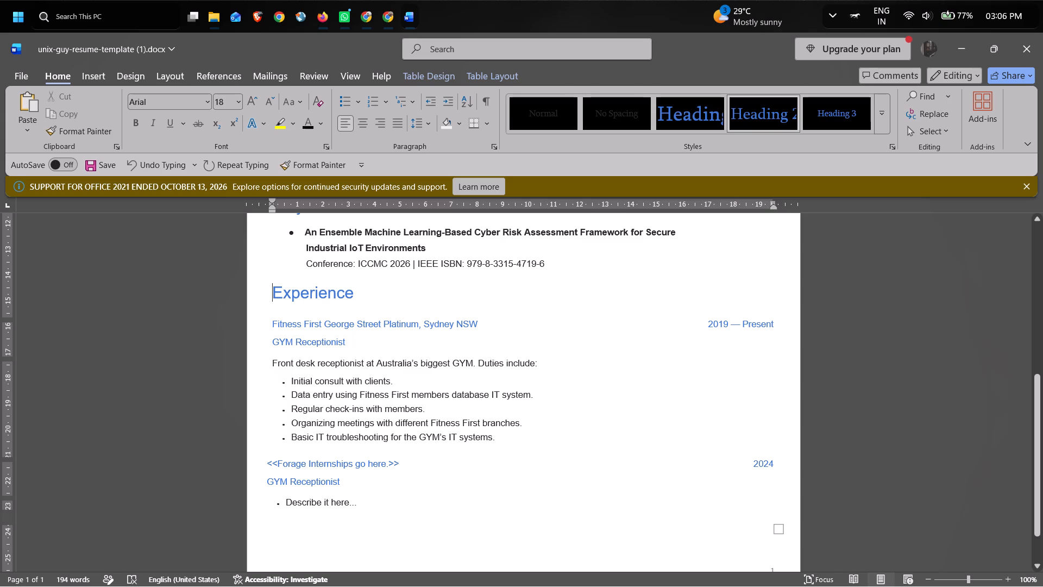
Switch to the Chrome window with the Google results and search for "hackerschool hyderabad" instead.
click(273, 321)
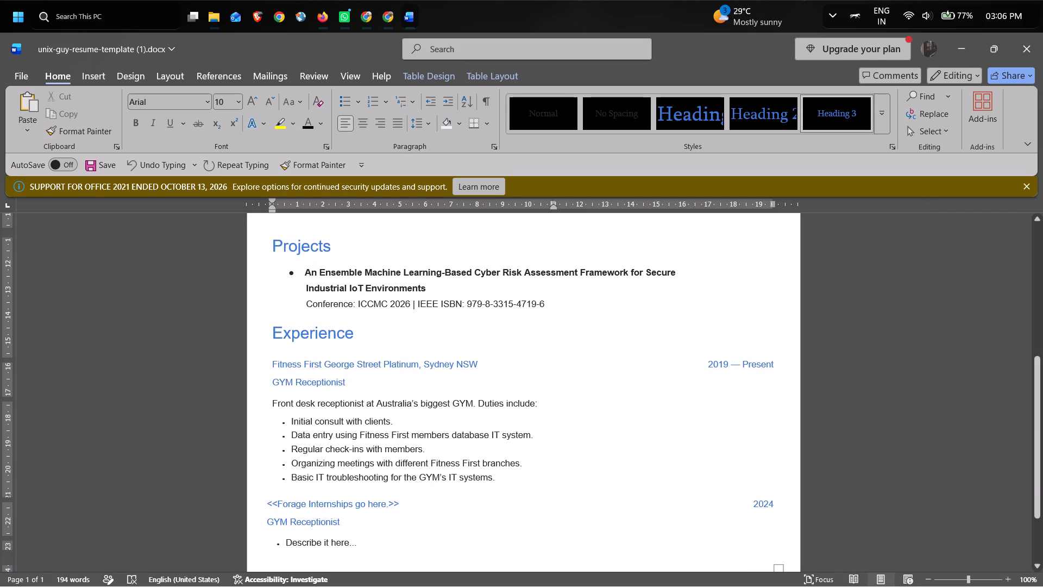
click(385, 16)
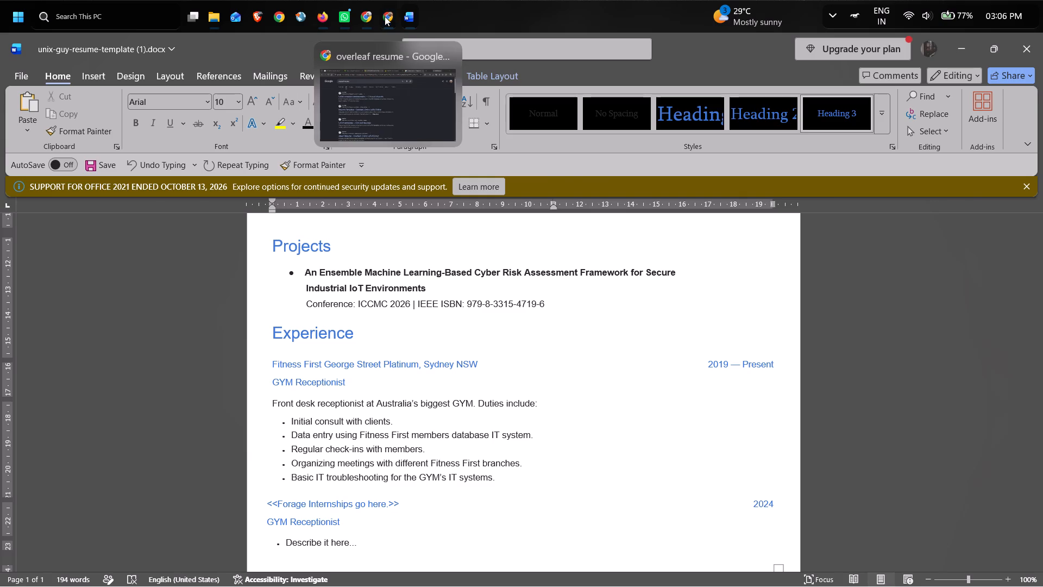
click(380, 136)
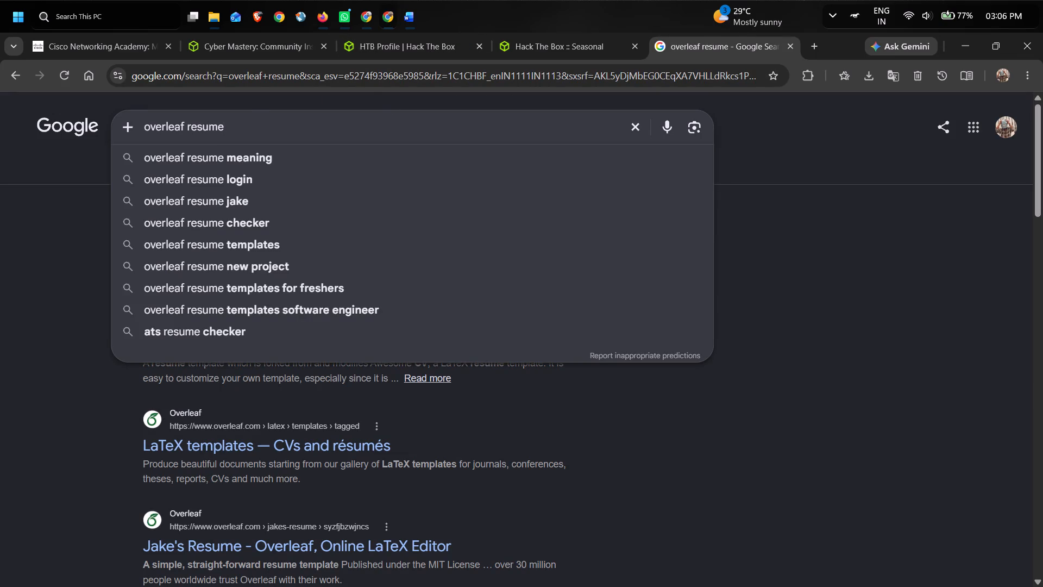
key(BackSpace)
key(BackSpace)
key(BackSpace)
key(BackSpace)
key(BackSpace)
key(BackSpace)
key(BackSpace)
key(BackSpace)
key(BackSpace)
key(BackSpace)
key(BackSpace)
key(BackSpace)
key(BackSpace)
key(BackSpace)
key(BackSpace)
key(BackSpace)
key(BackSpace)
key(BackSpace)
key(BackSpace)
key(BackSpace)
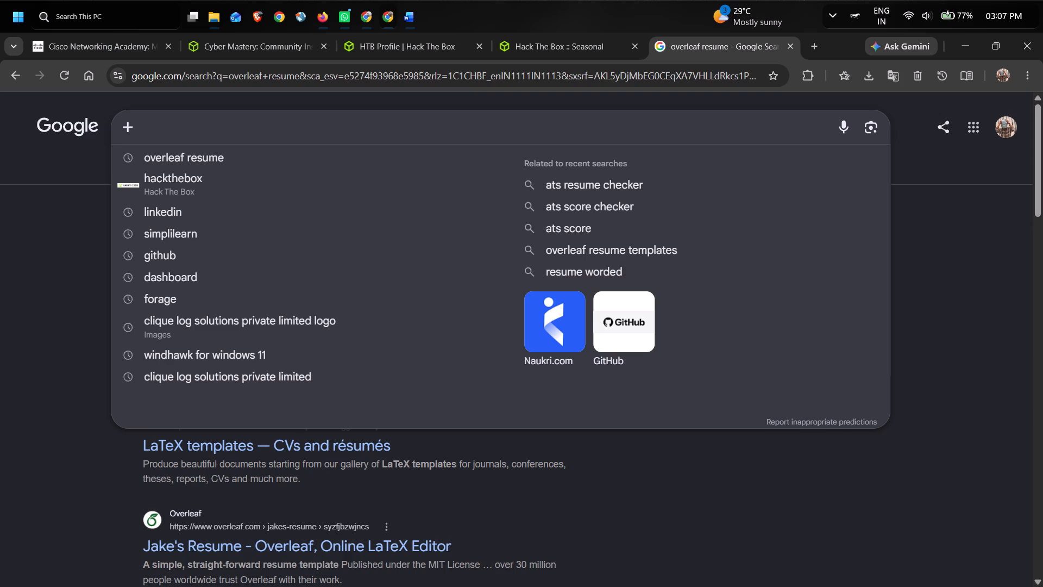
text(hacker)
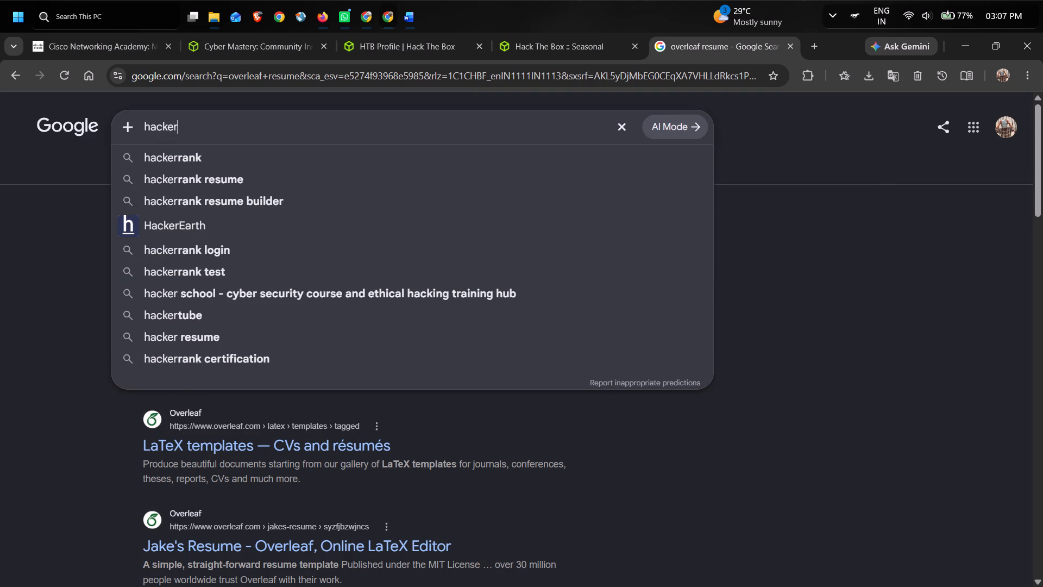
text(school)
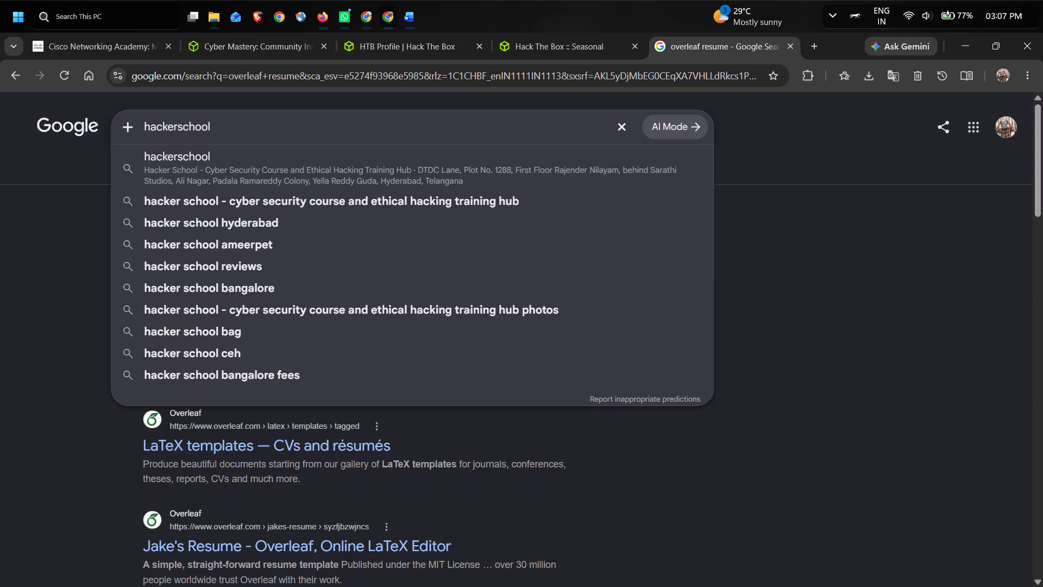
key(space)
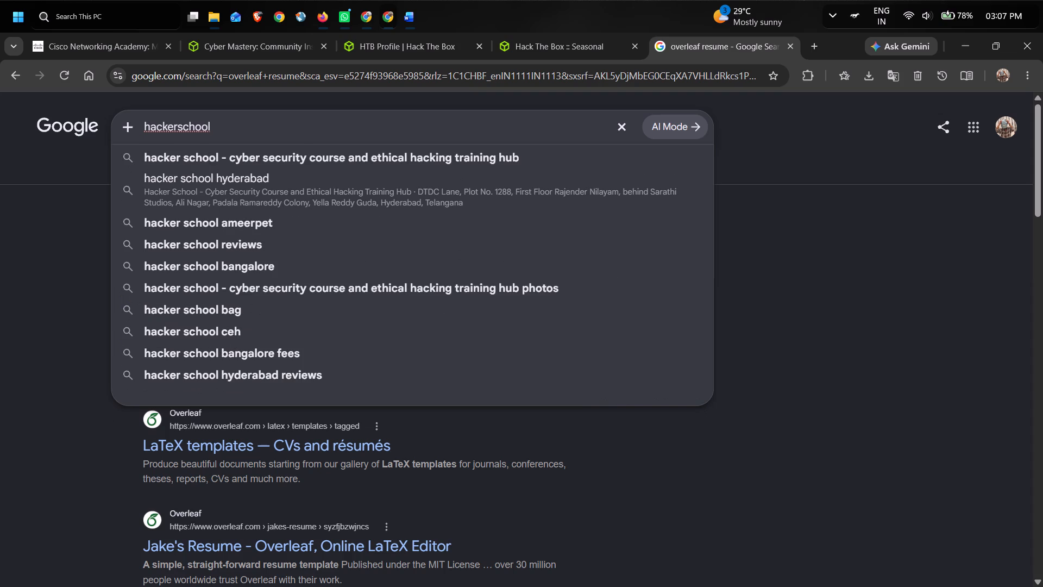
text(hyd)
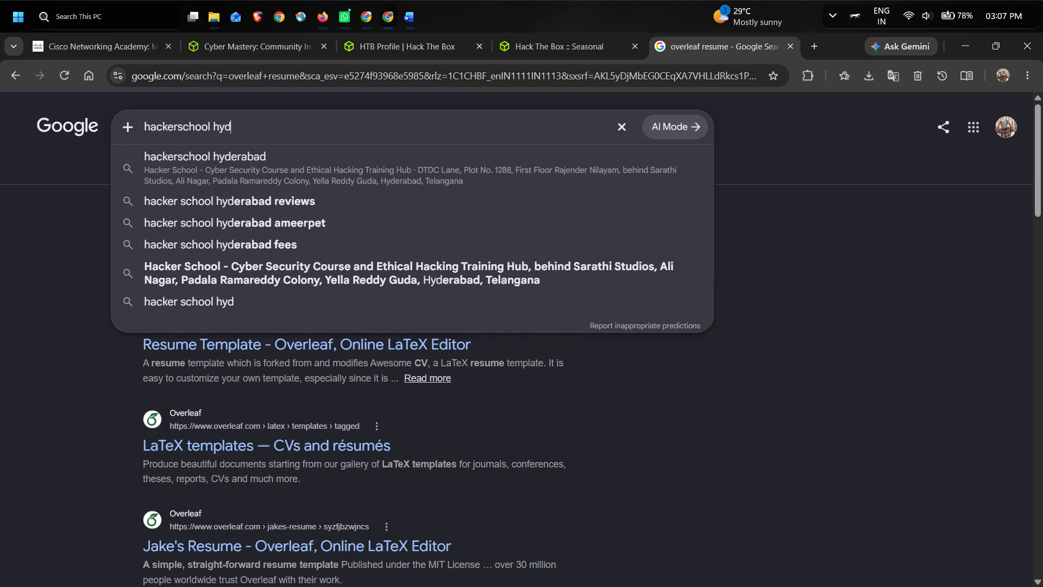
click(349, 181)
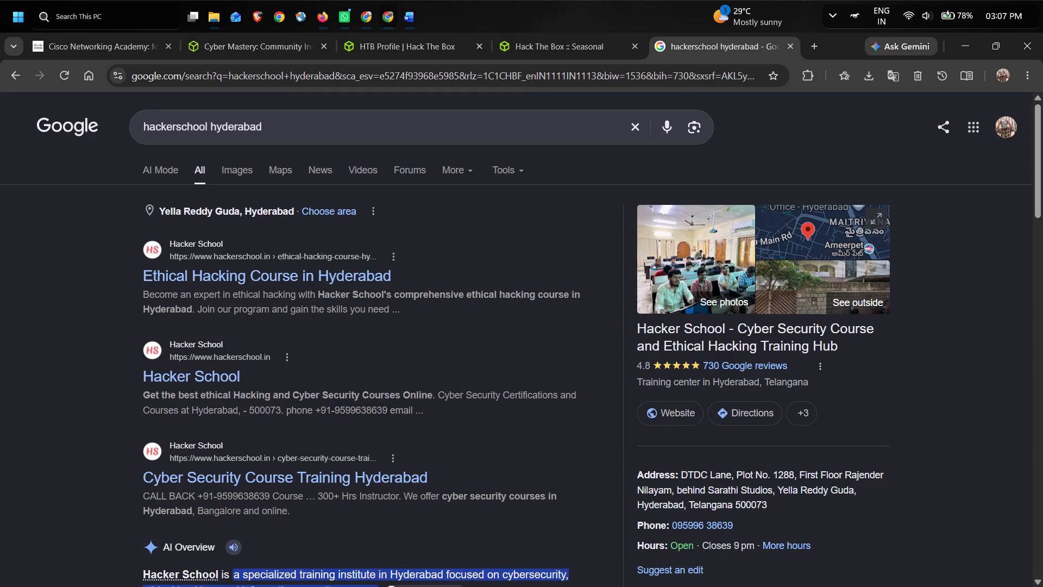
Copy "Hacker School - Cyber Security Course" from the business listing and paste it in Word over "Fitness First George Street Platinum" under Experience.
drag(635, 328, 994, 332)
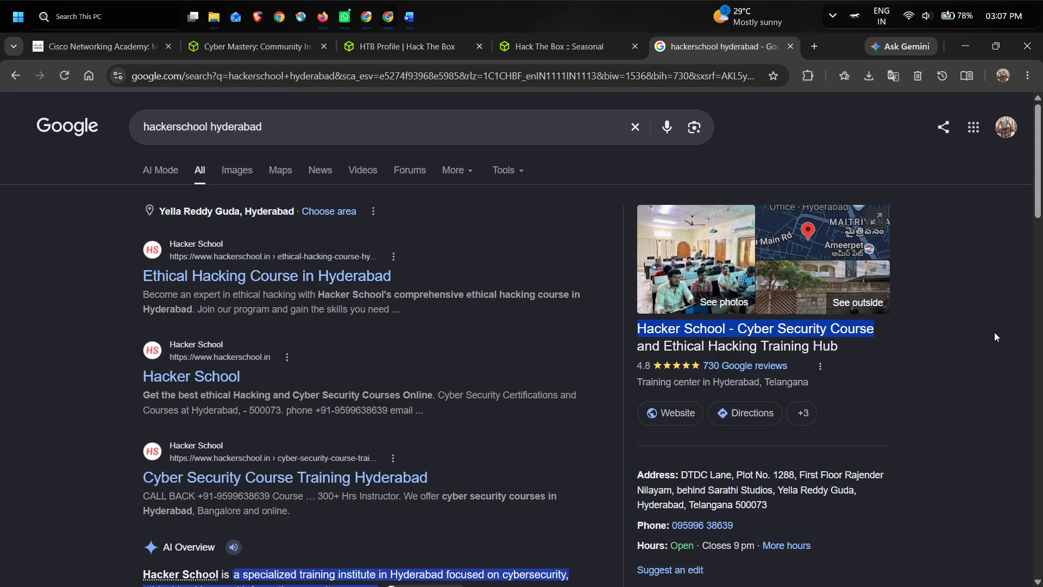
drag(994, 332, 884, 327)
key(ctrl+c)
key(alt+Tab)
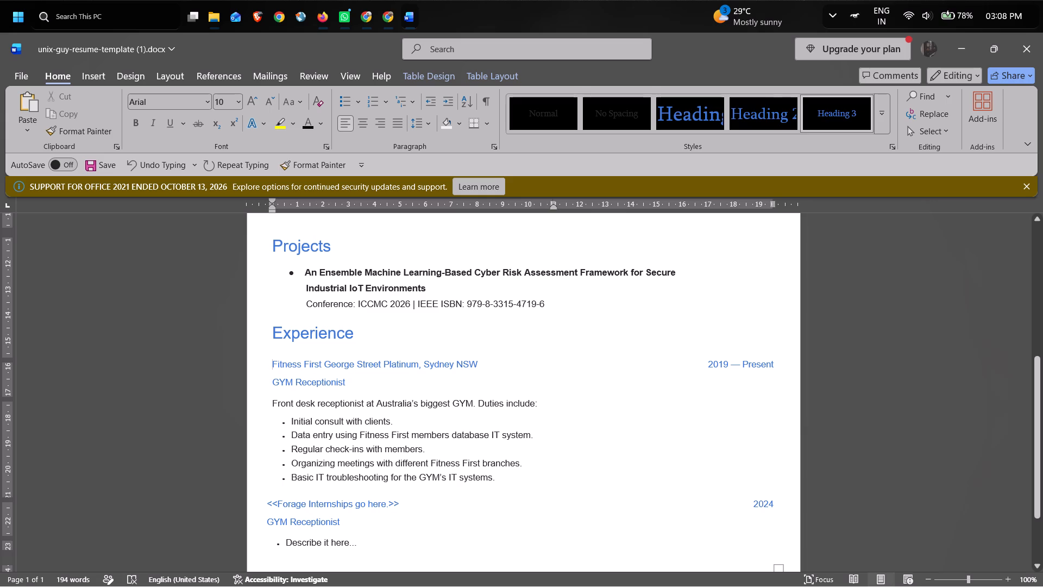
drag(416, 364, 276, 360)
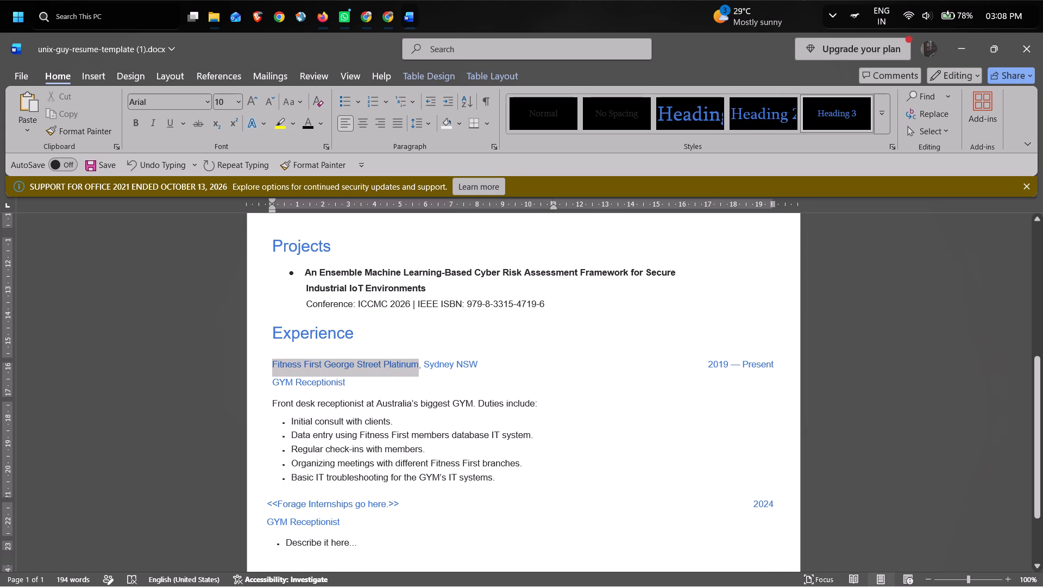
drag(276, 360, 274, 360)
key(ctrl+v)
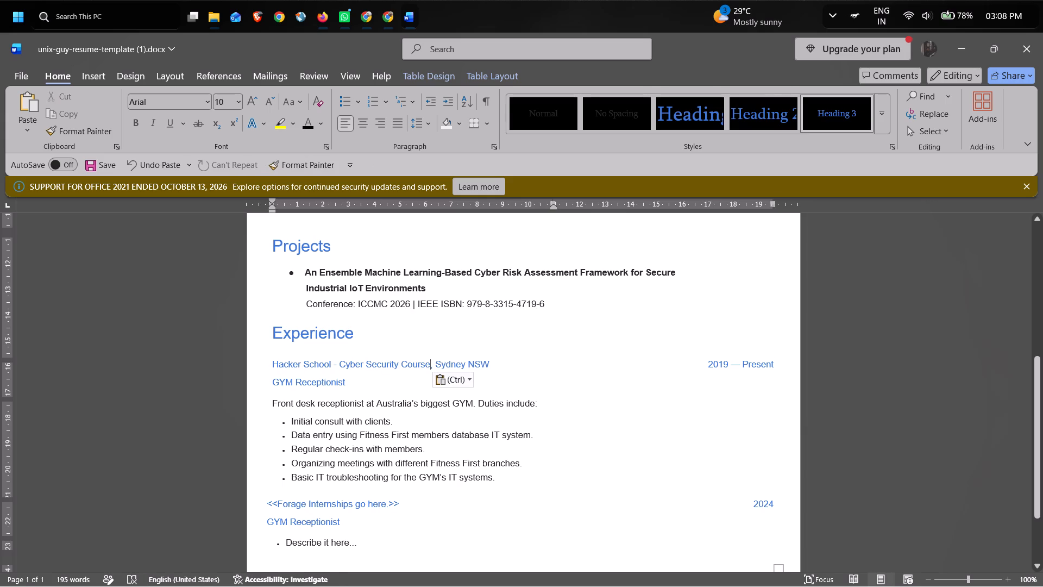
Replace the "Sydney NSW" location in the first Experience entry with "Hyderabad", keeping the job title on its own line.
drag(437, 365, 458, 365)
drag(458, 365, 500, 365)
key(BackSpace)
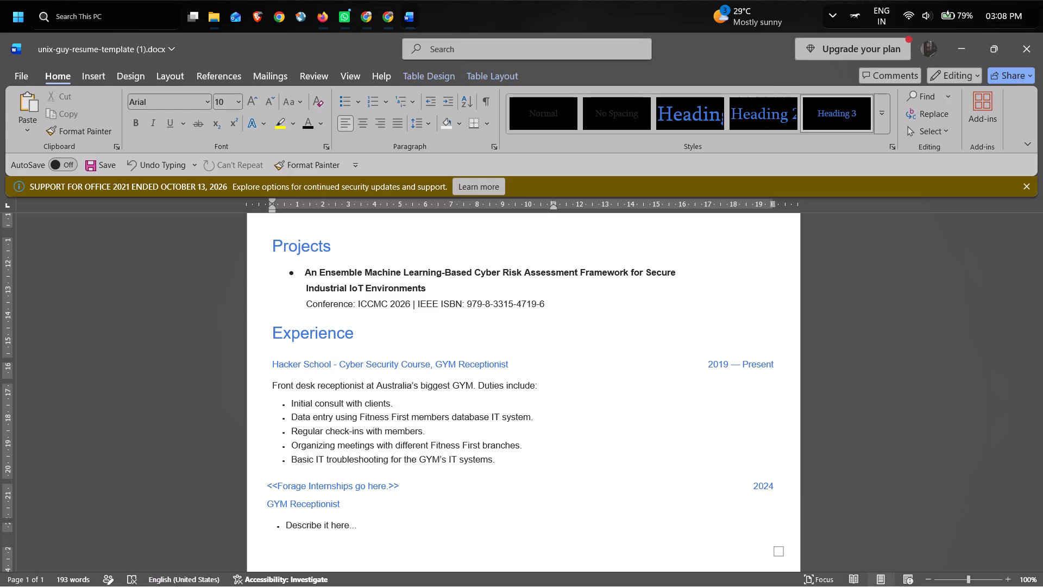
text(Hy)
key(d)
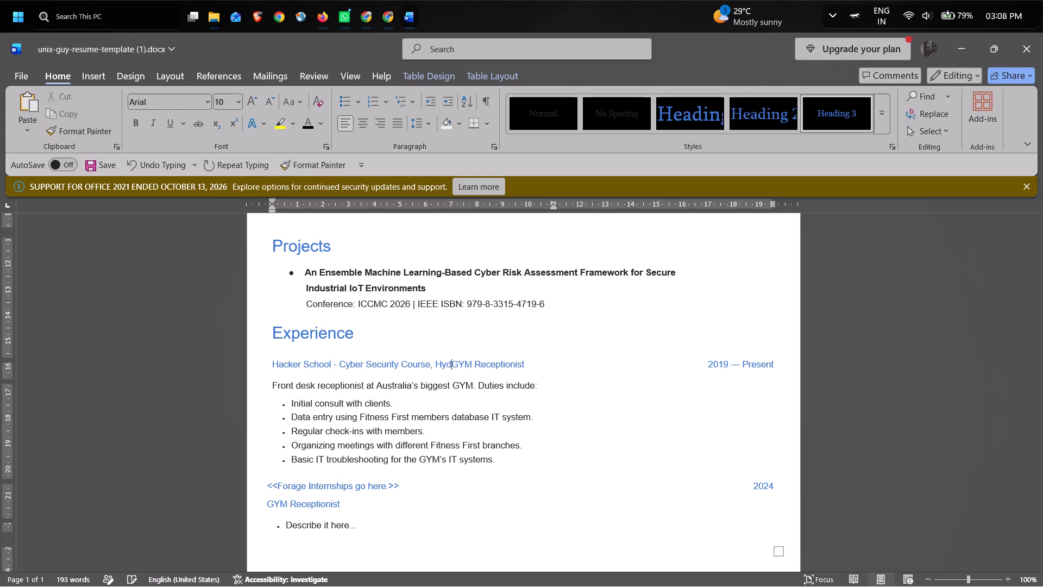
scroll(595, 378, up, 1)
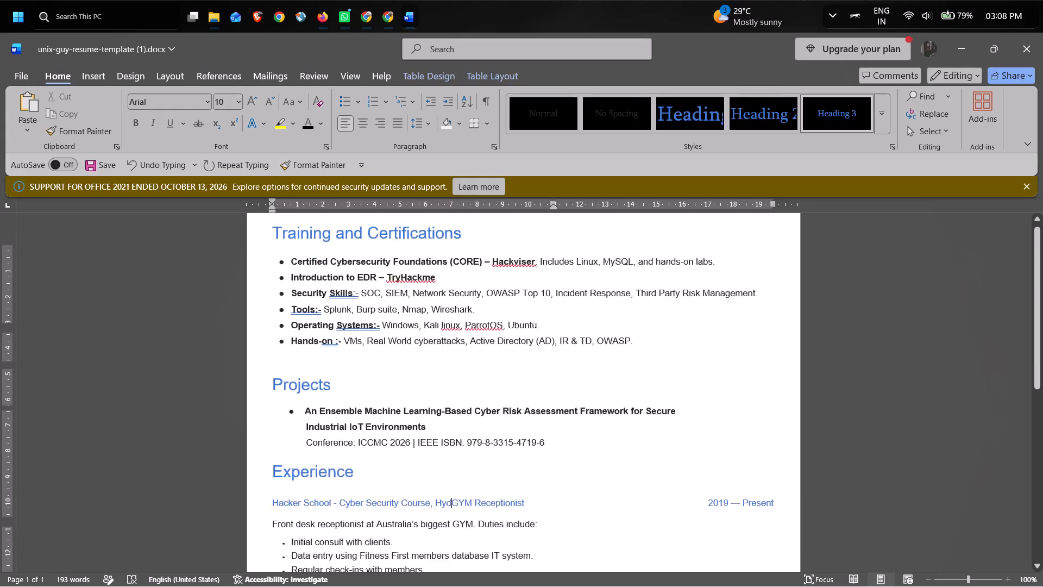
scroll(595, 378, up, 1)
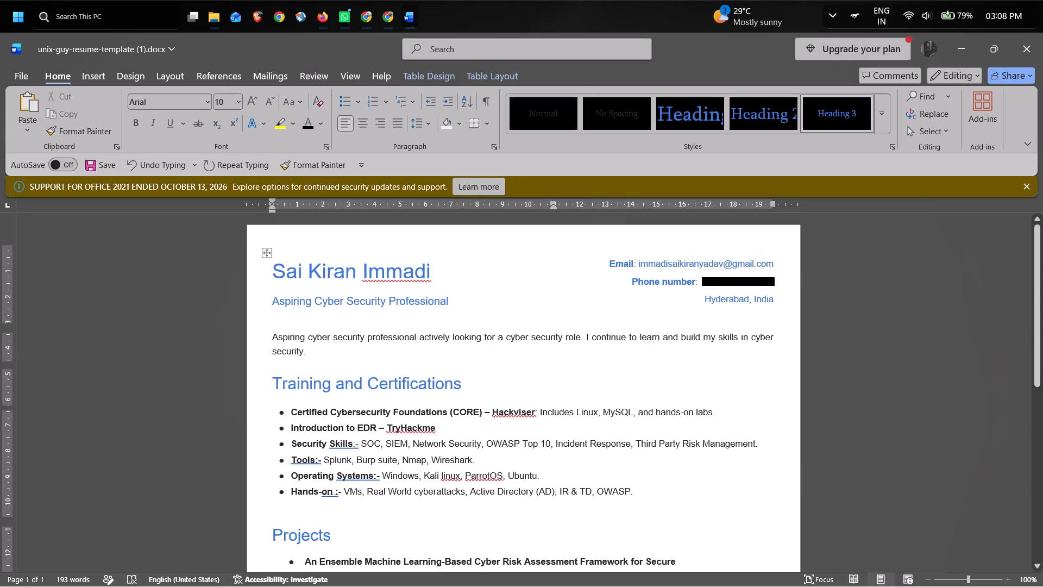
text(er)
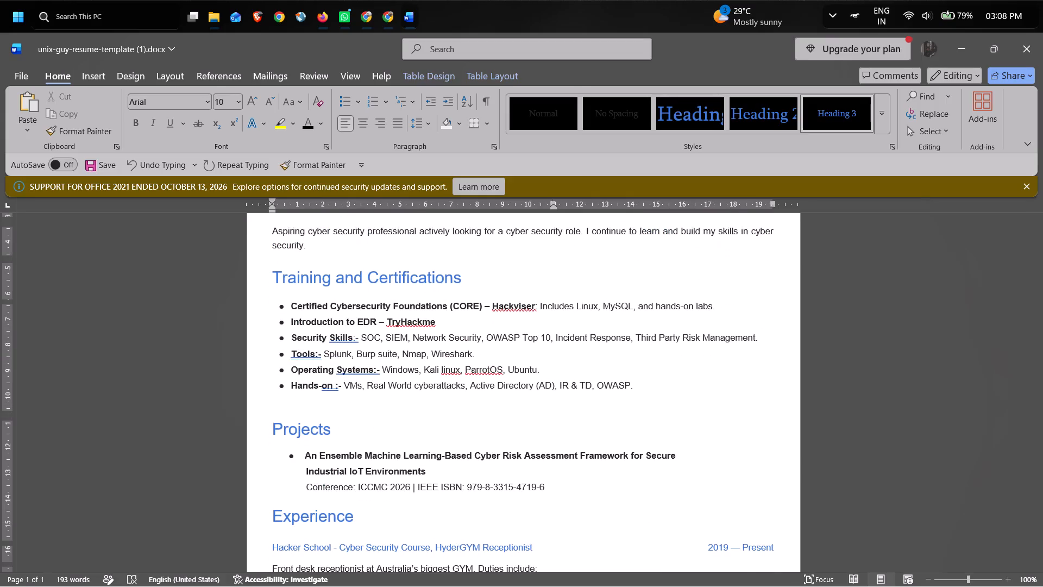
key(a)
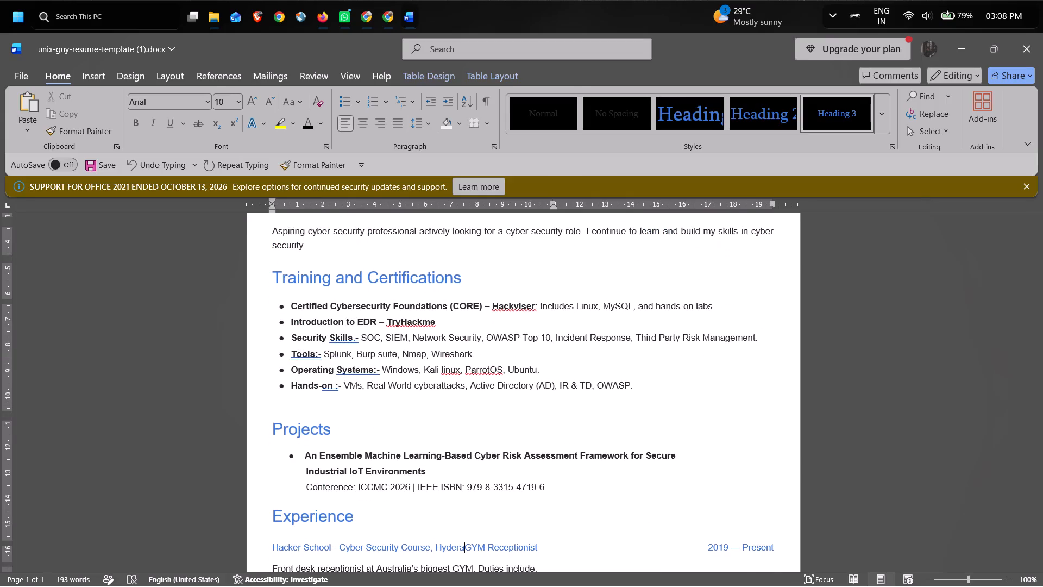
text(bad)
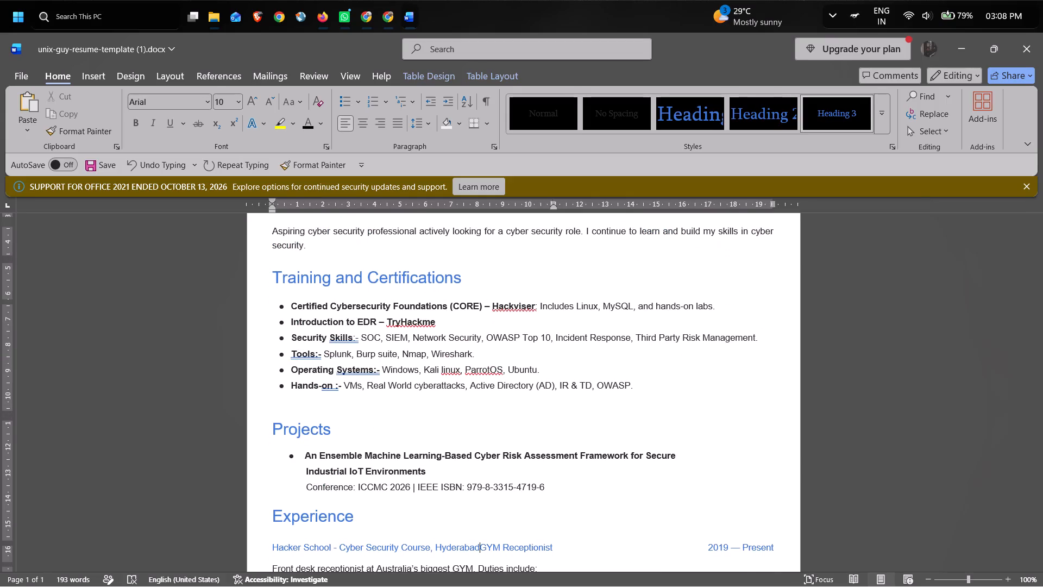
key(comma)
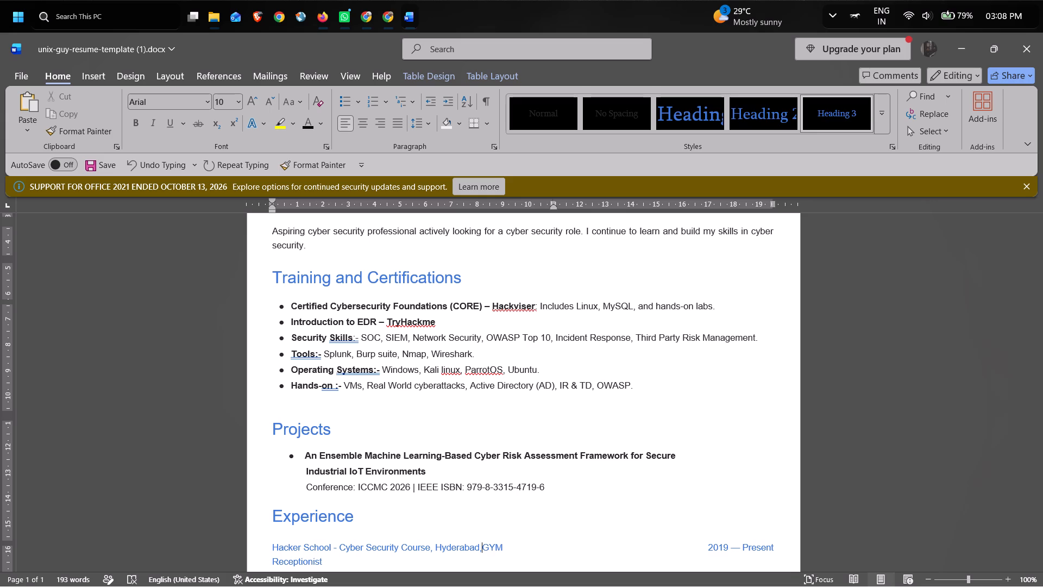
key(Right)
key(Left)
key(BackSpace)
key(Return)
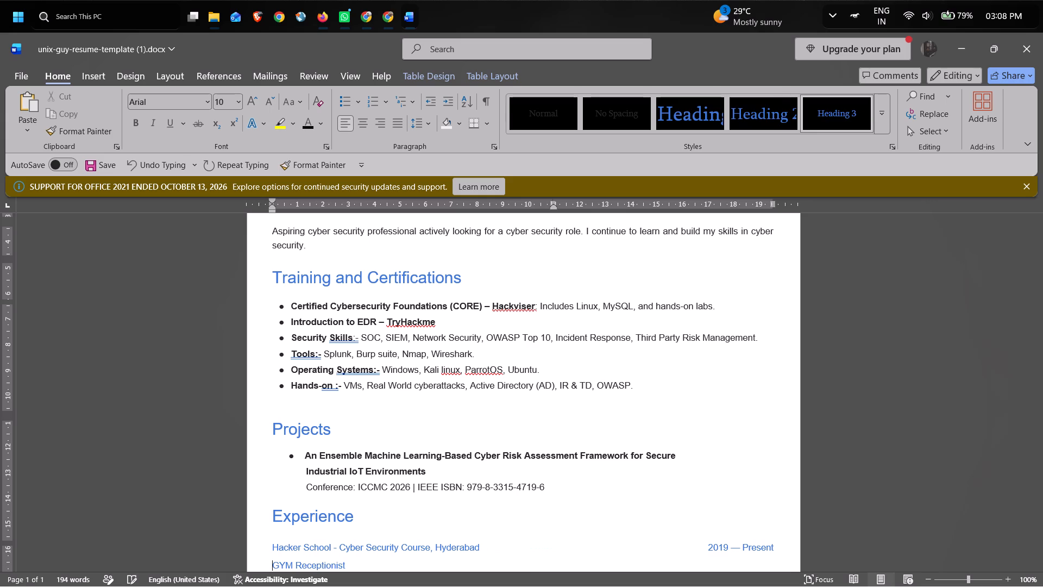
Replace the "GYM Receptionist" job title under the Hacker School entry with text starting "CSP".
scroll(595, 378, down, 2)
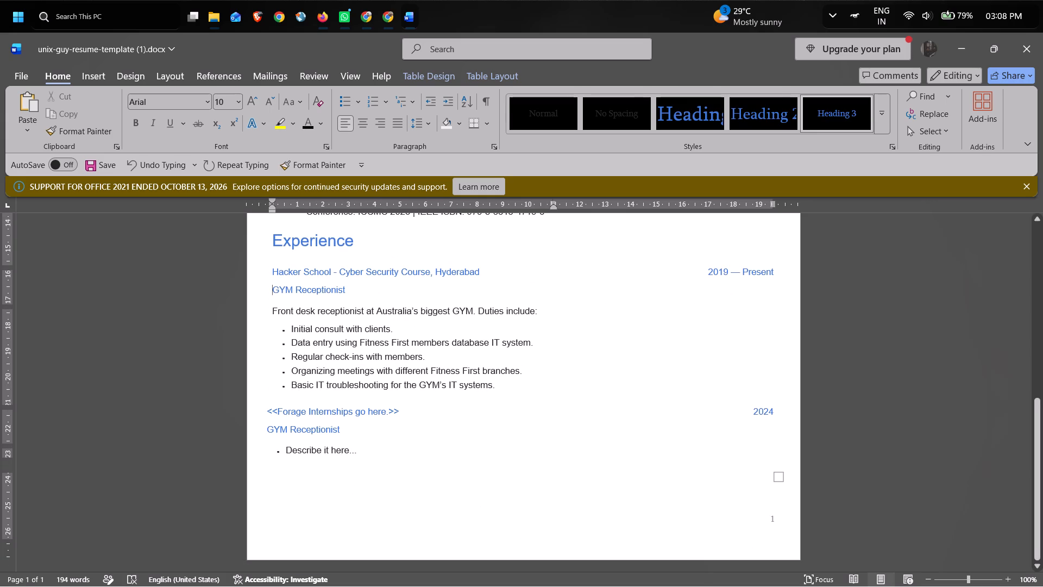
triple_click(342, 293)
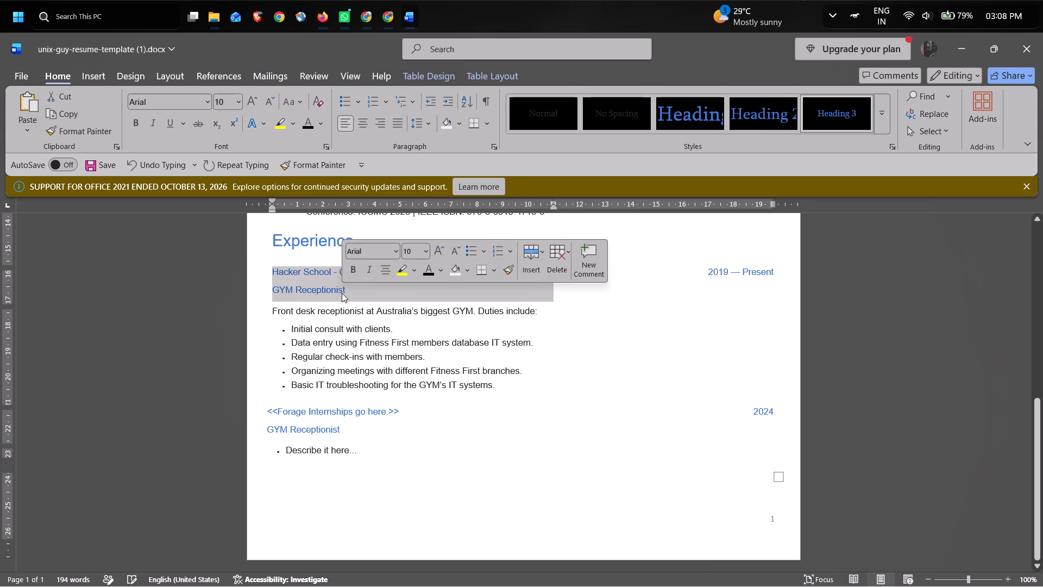
click(342, 293)
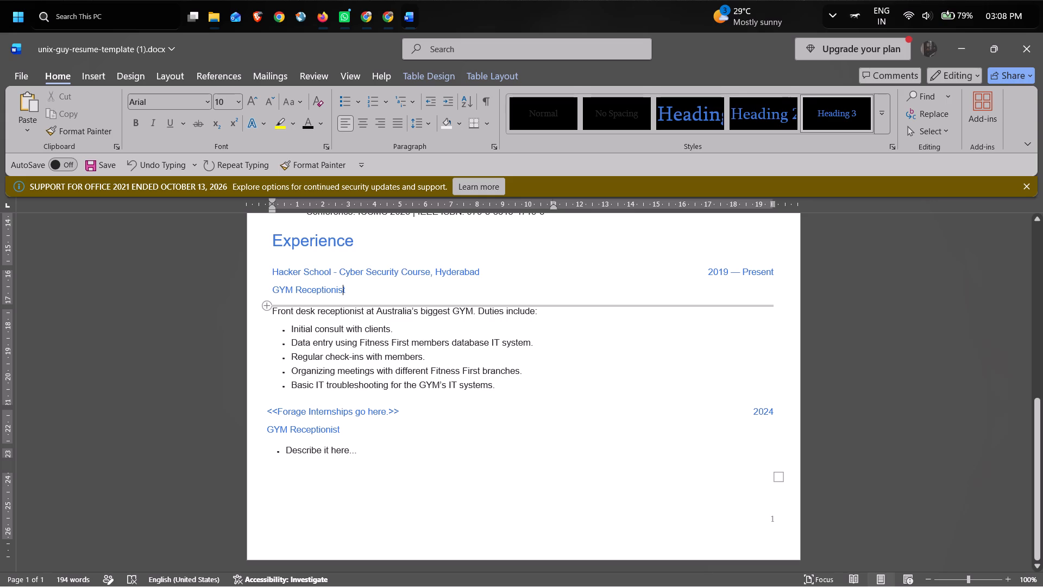
drag(273, 291, 335, 293)
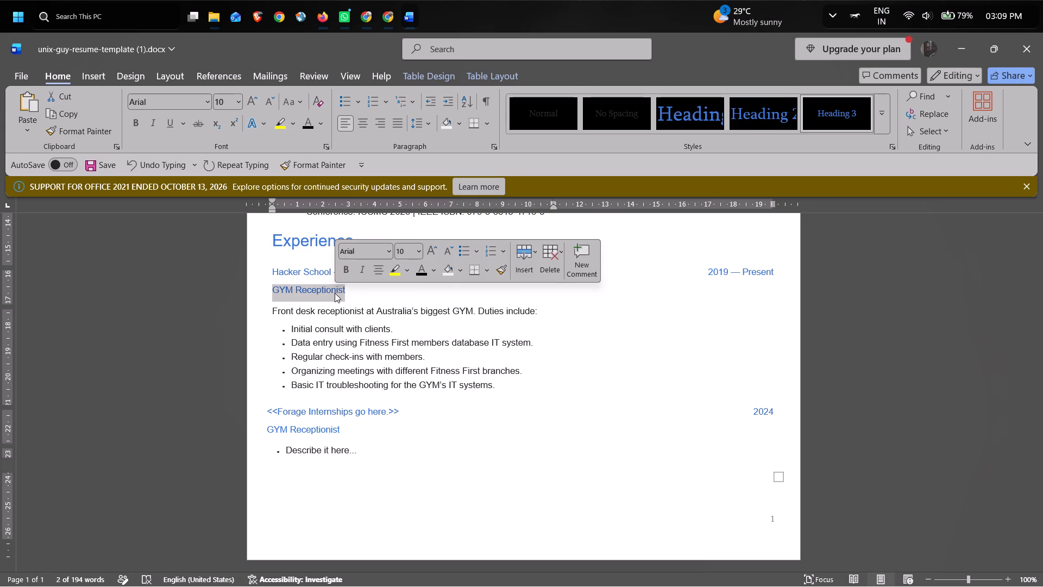
key(BackSpace)
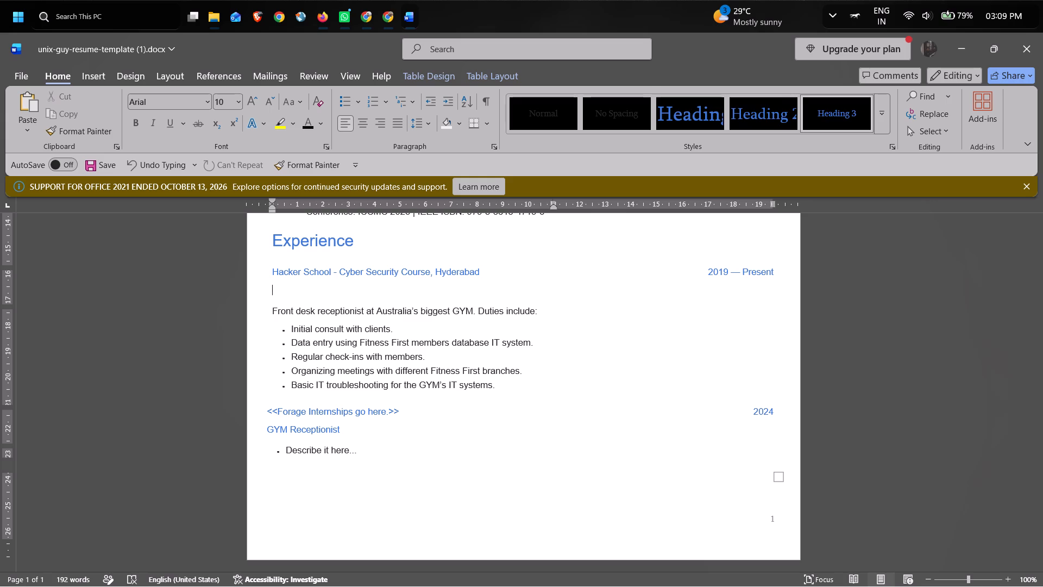
text(CSP)
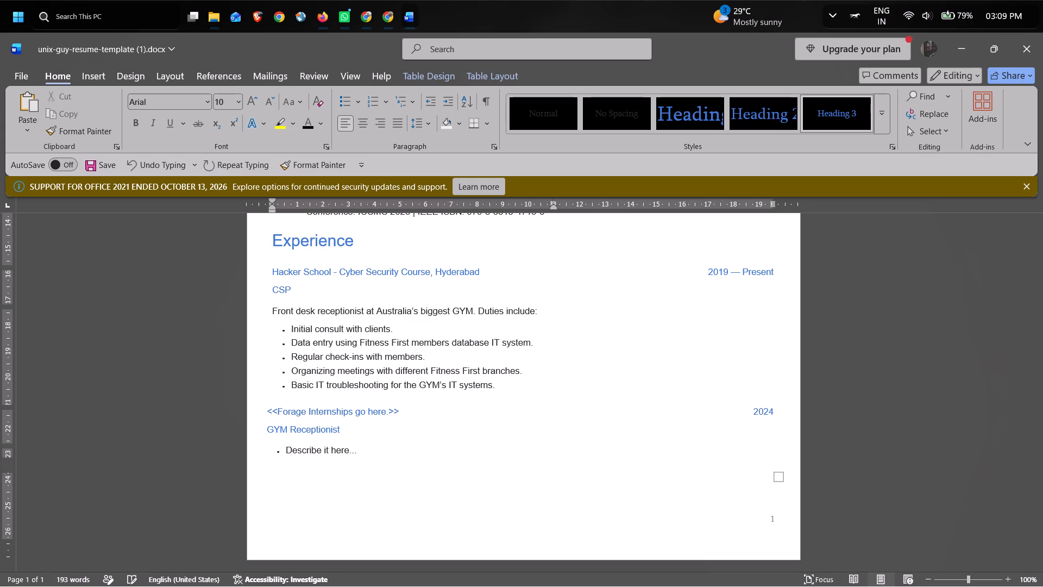
key(space)
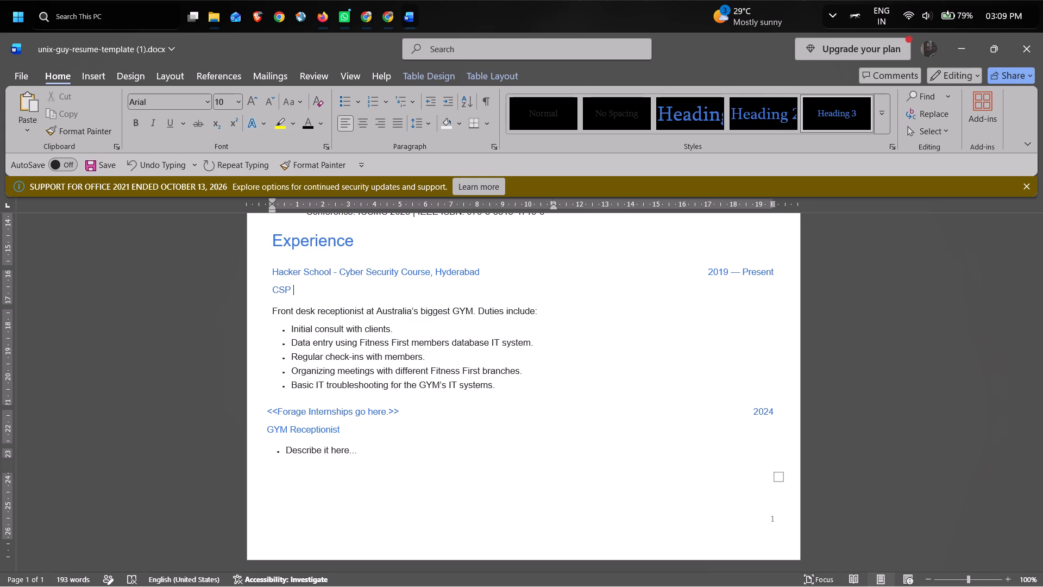
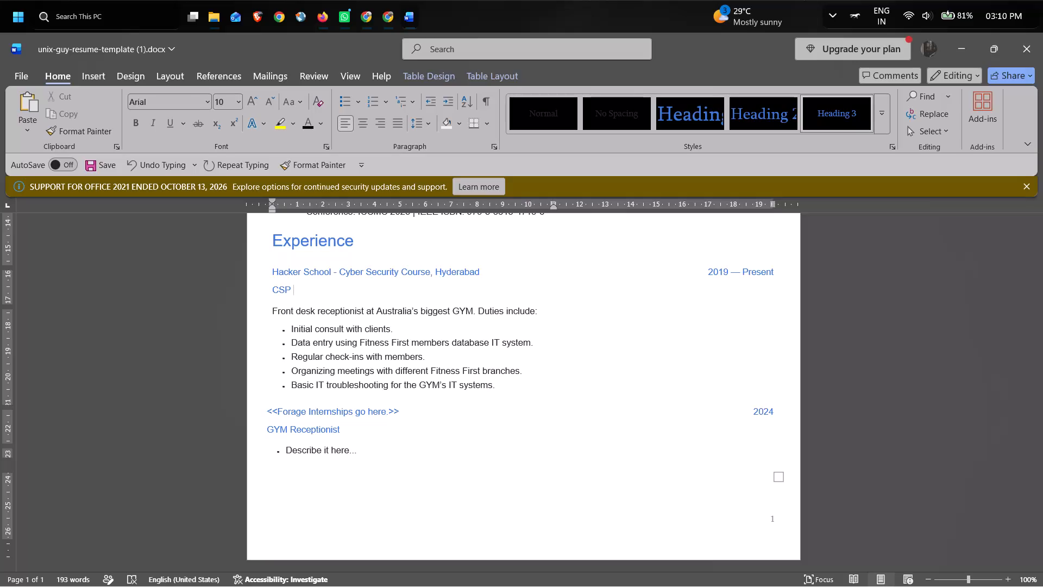
Complete the title line under the Hacker School entry by adding "(Cyber Security provisional)" after "CSP".
text(())
key(Left)
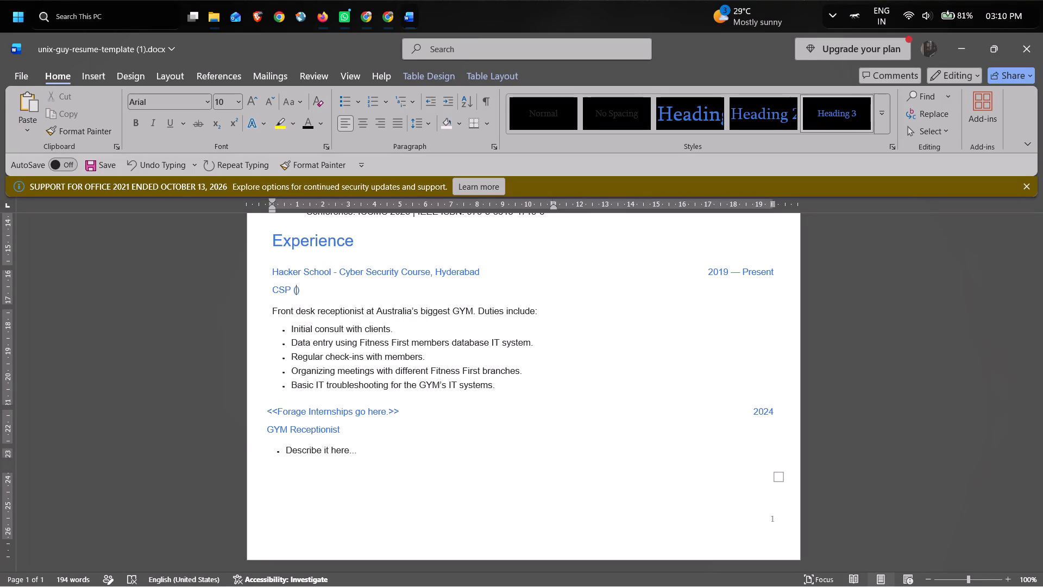
key(shift+c)
text(yber)
key(space)
text(Security)
key(space)
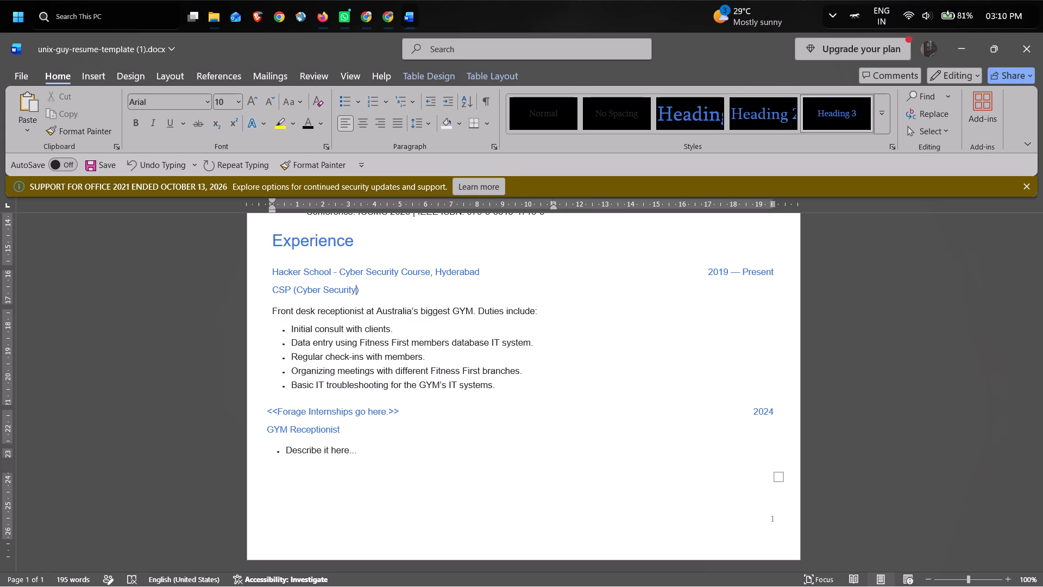
text(profi)
key(BackSpace)
key(BackSpace)
text(vis)
key(i)
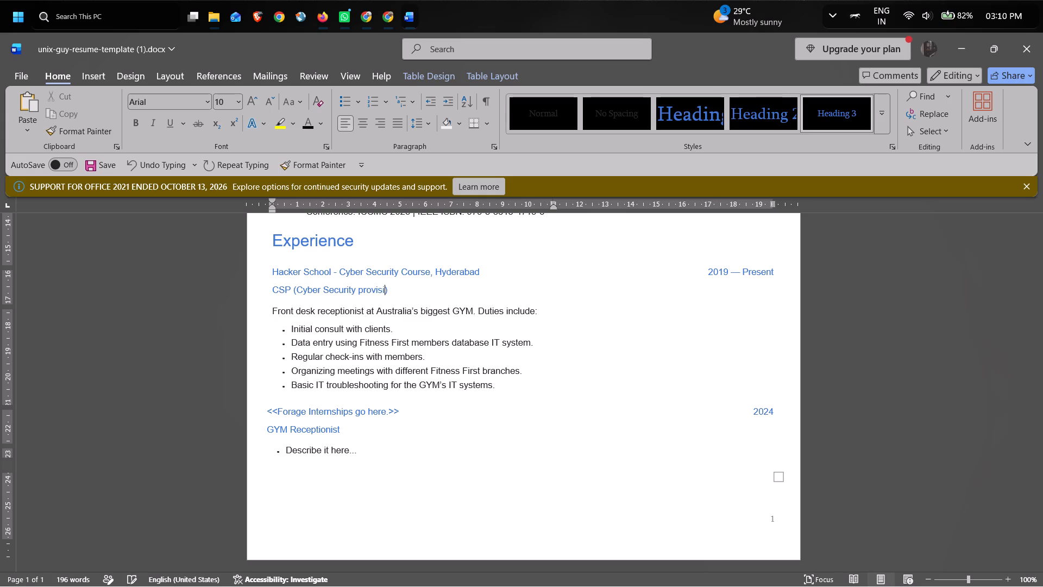
text(onal)
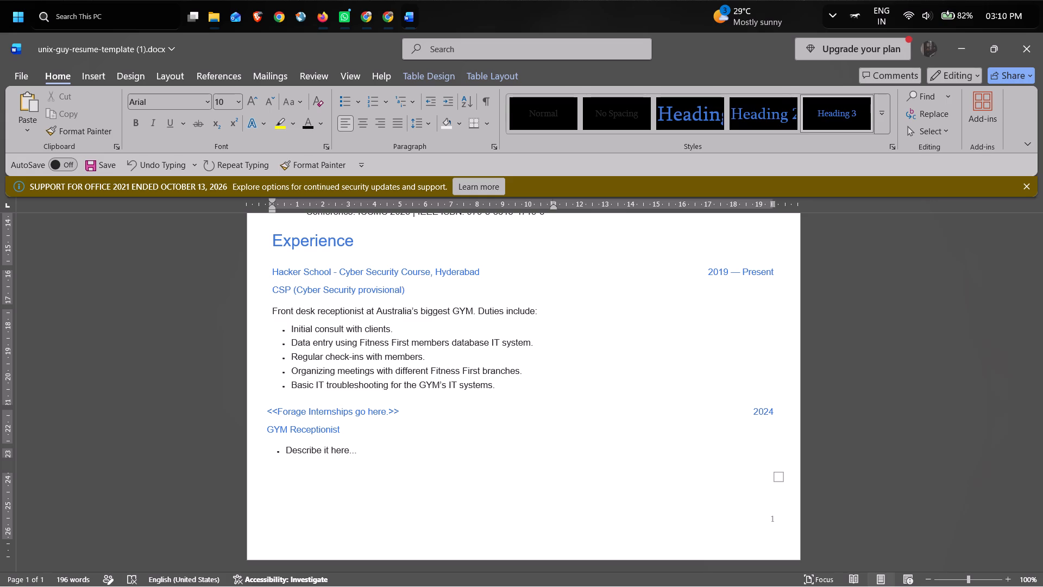
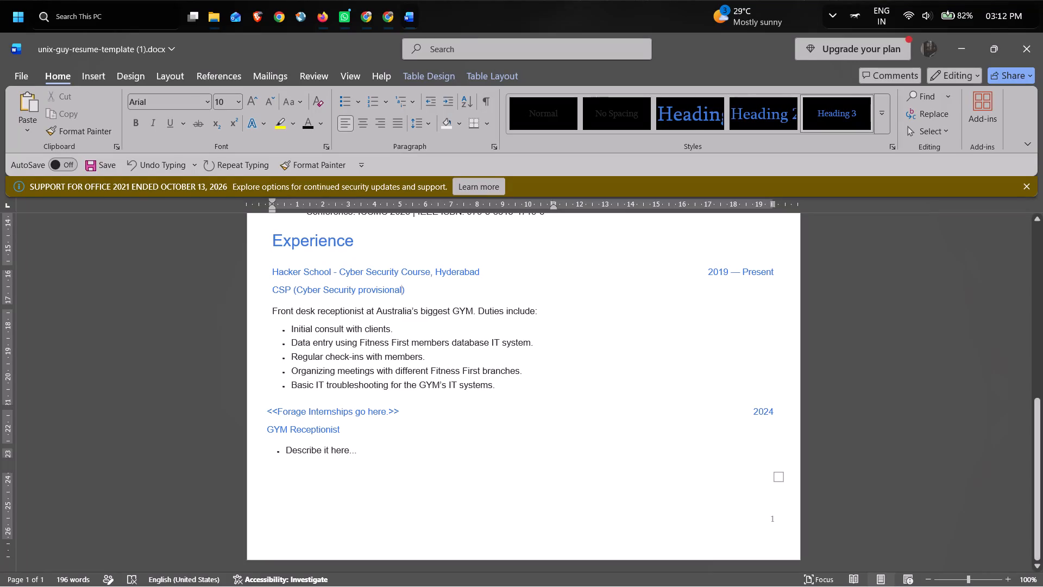
Replace the start year in the Hacker School entry's date range with "May".
drag(728, 273, 701, 274)
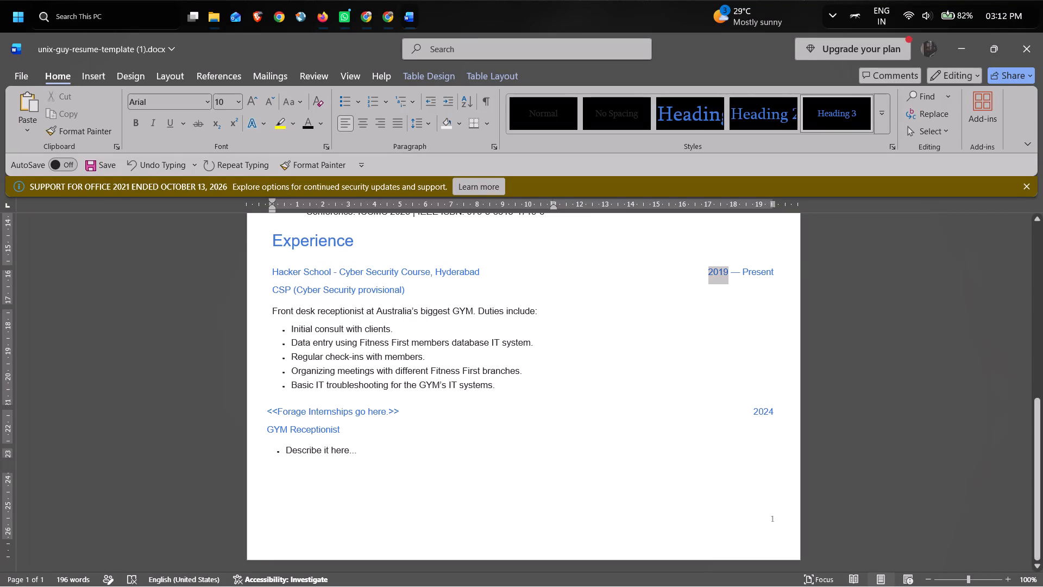
drag(701, 274, 701, 274)
key(BackSpace)
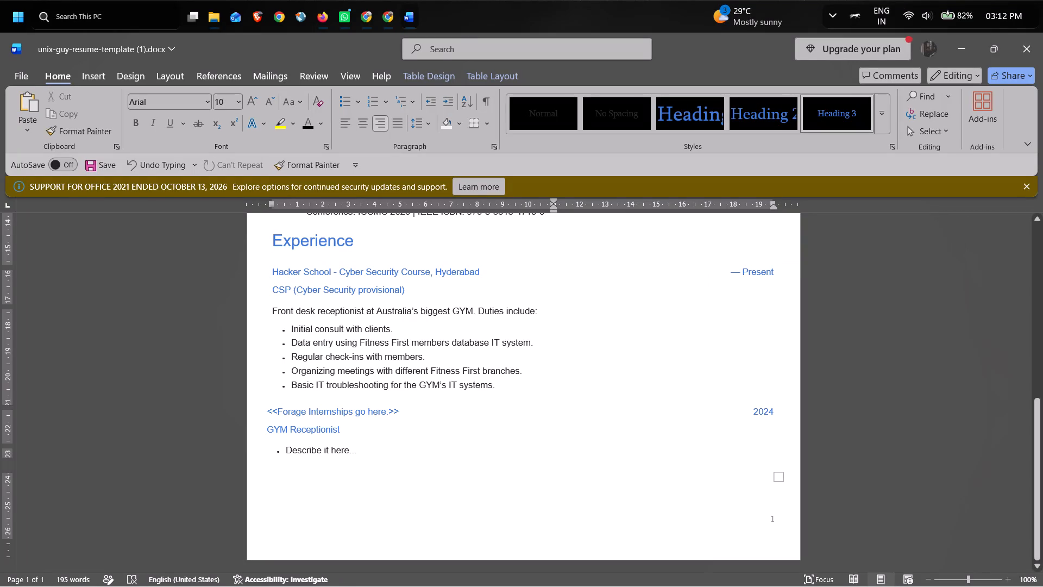
text(18)
key(BackSpace)
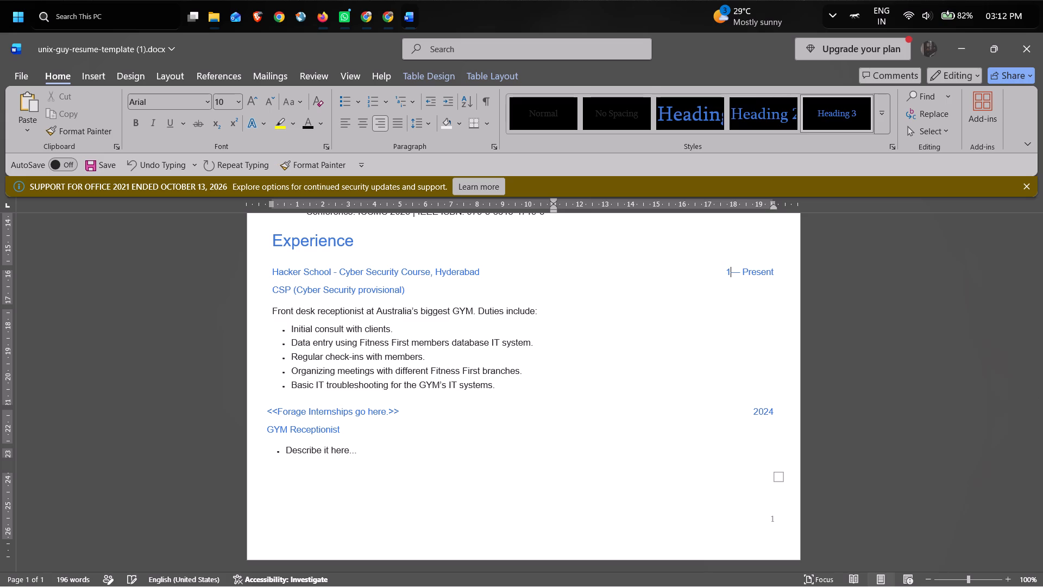
text(may)
key(BackSpace)
key(BackSpace)
key(BackSpace)
key(BackSpace)
text(May)
Replace the end of the Hacker School entry's date range with "Nov 2026".
key(Right)
key(Right)
key(Right)
key(Right)
key(Right)
key(Right)
key(Right)
key(Right)
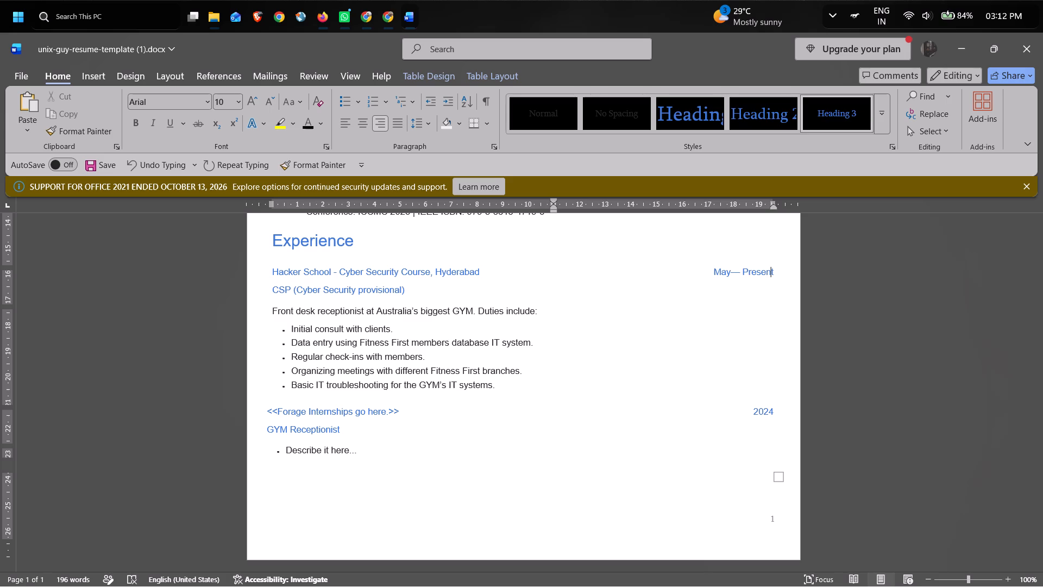
key(Right)
key(BackSpace)
key(BackSpace)
key(BackSpace)
key(BackSpace)
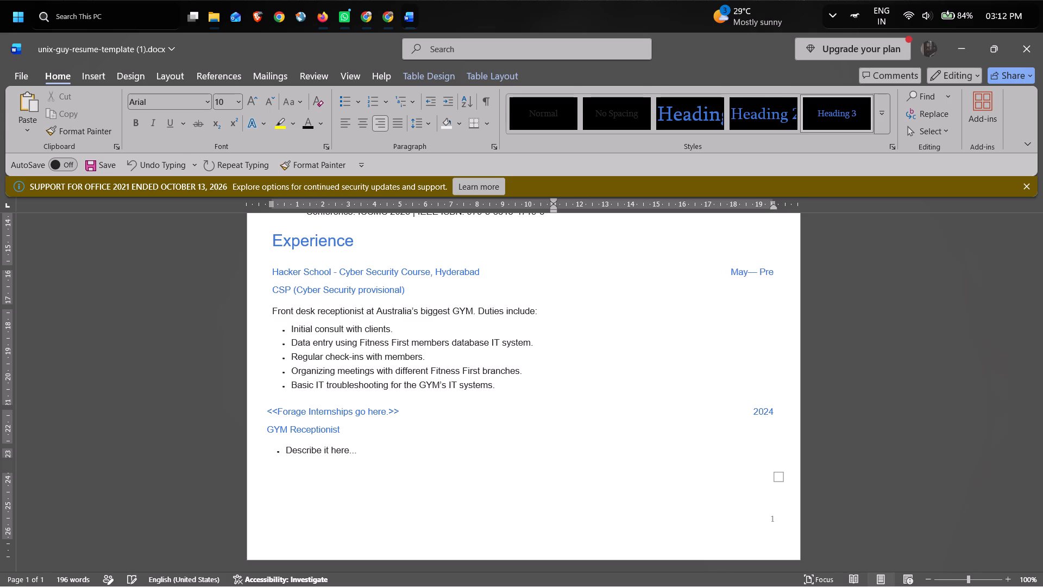
key(BackSpace)
key(BackSpace)
key(BackSpace)
text(Nov)
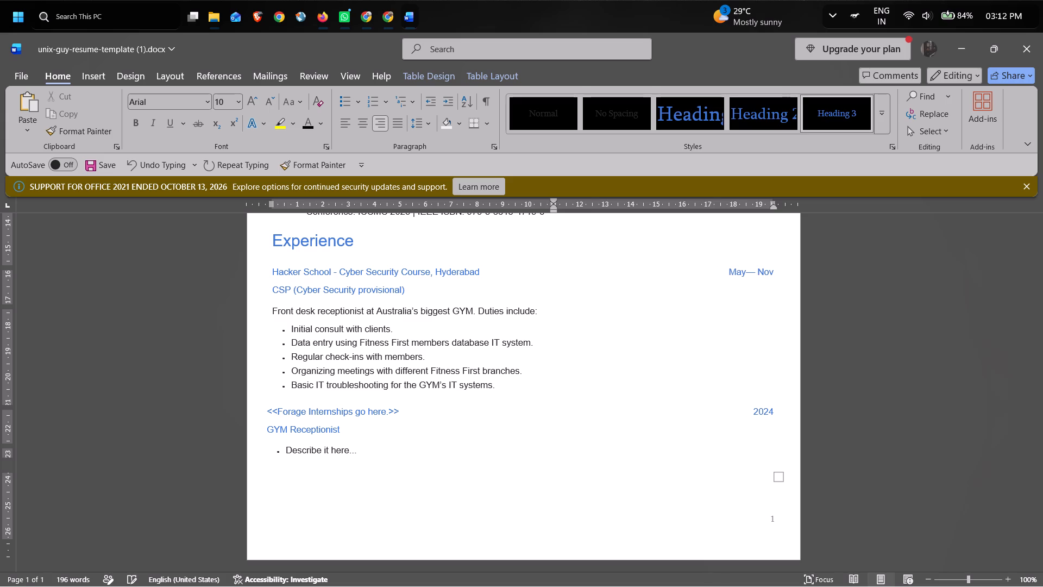
key(space)
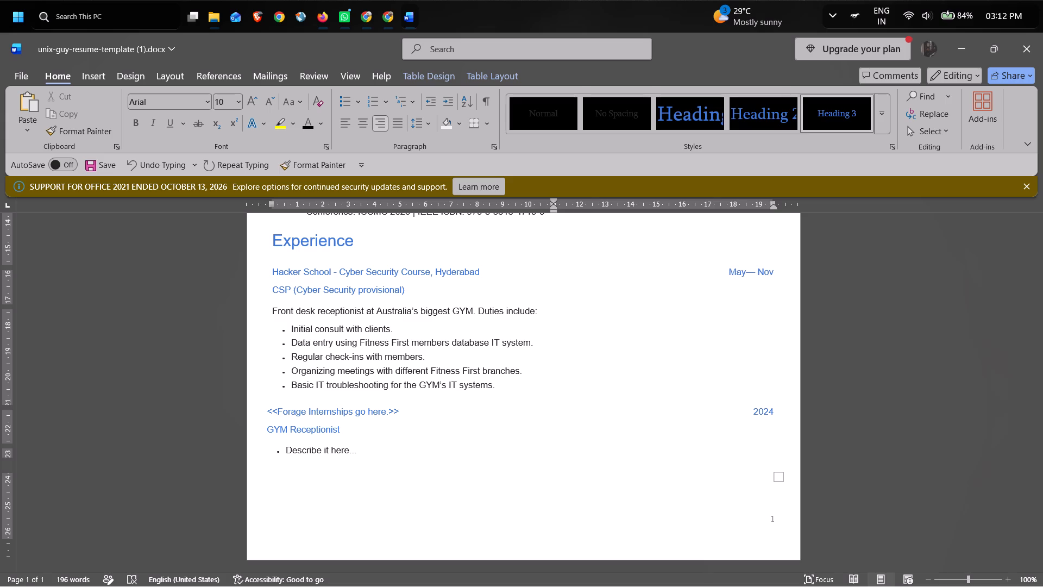
text(202)
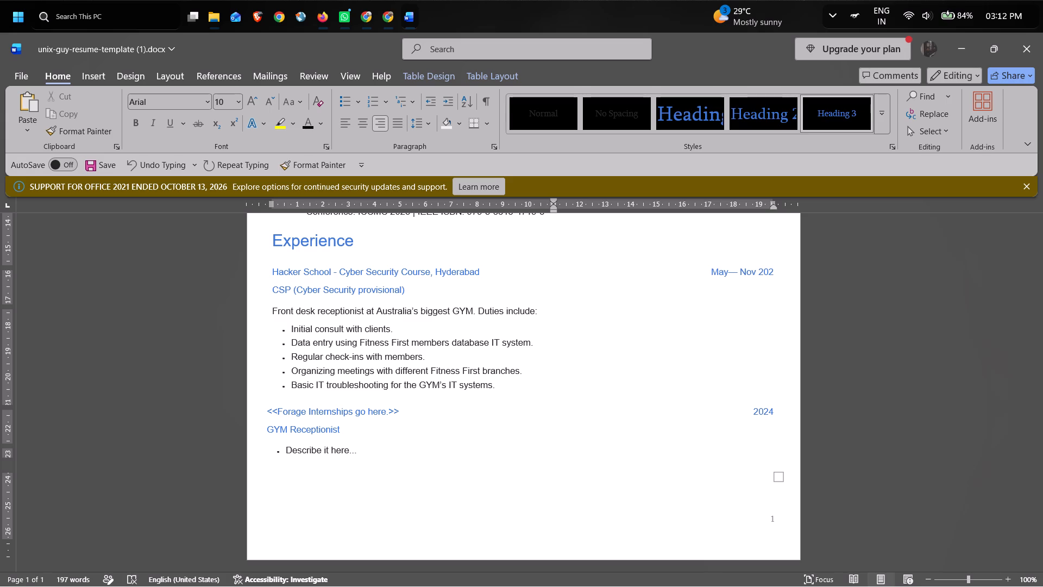
key(0)
key(BackSpace)
key(6)
Enclose the Hacker School entry's date range in parentheses.
key(shift+parenright)
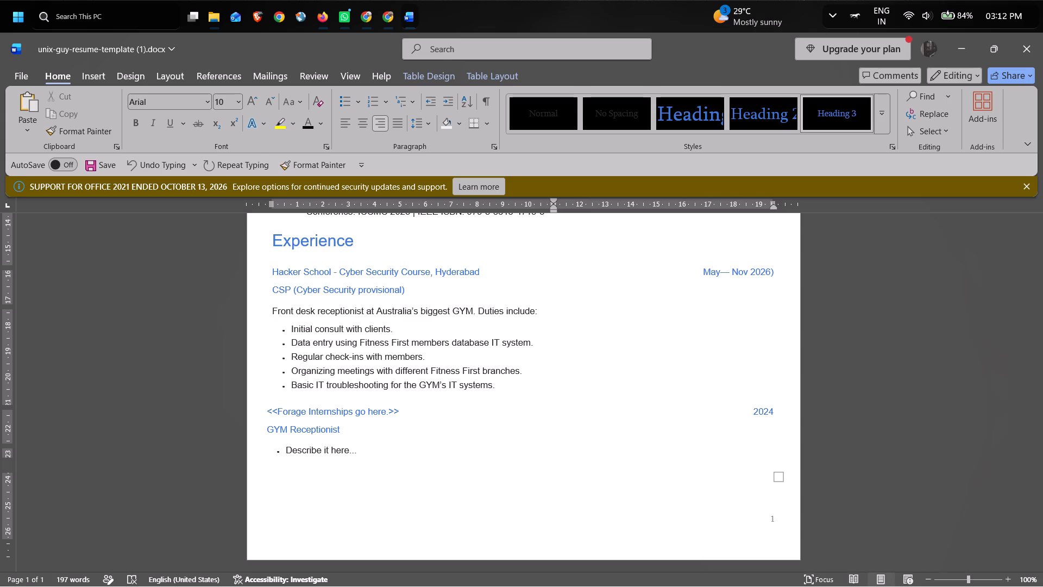
key(Left)
key(Left)
key(Left)
key(Left)
key(Left)
key(Left)
key(Left)
key(Left)
key(Left)
key(Left)
key(Left)
key(Left)
key(Left)
key(Left)
key(Left)
key(Right)
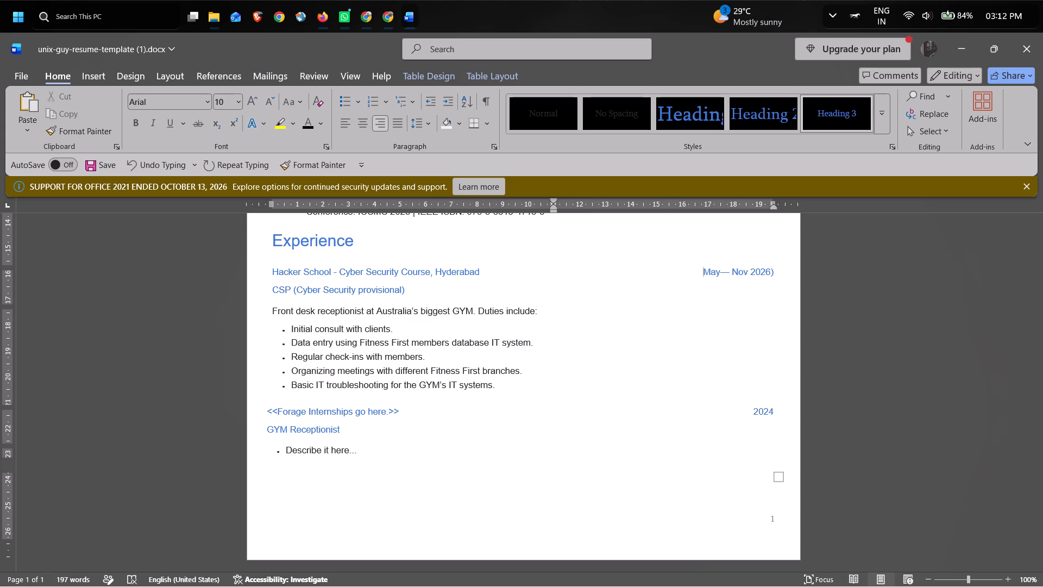
key(shift+parenleft)
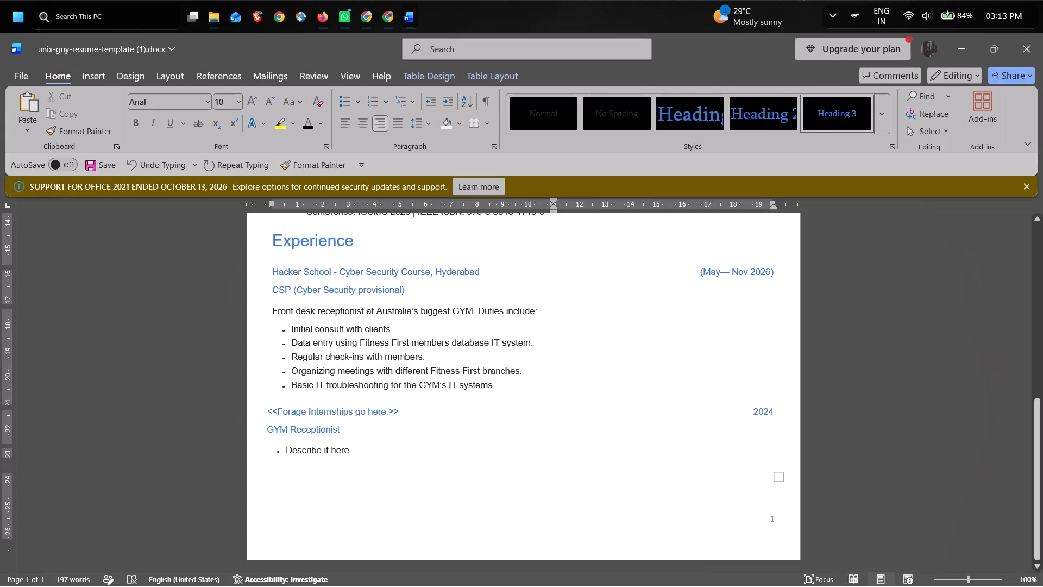
Review the resume from the header and Training and Certifications section down to the Experience entries.
scroll(463, 328, down, 1)
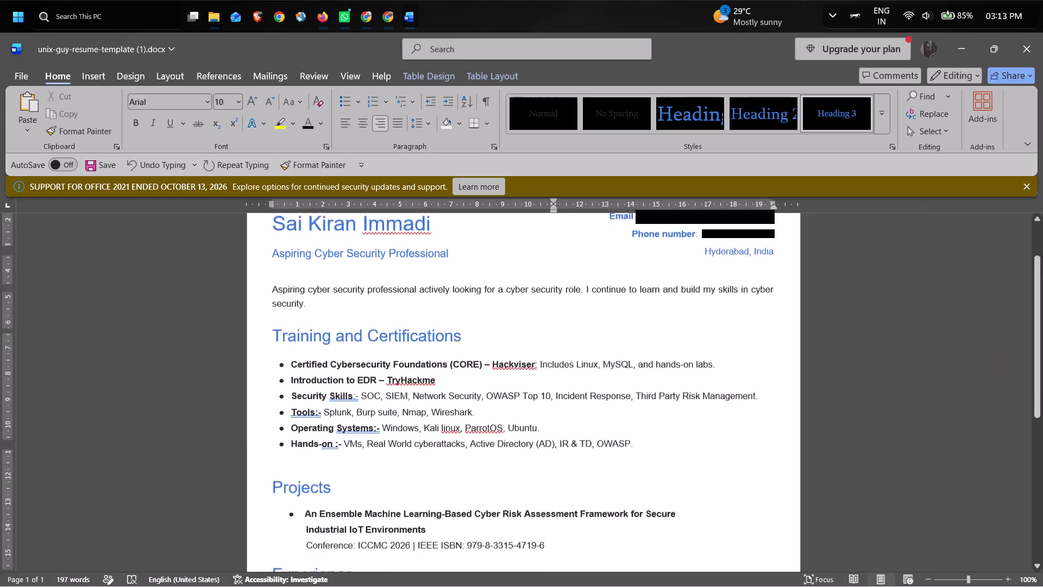
scroll(463, 328, down, 1)
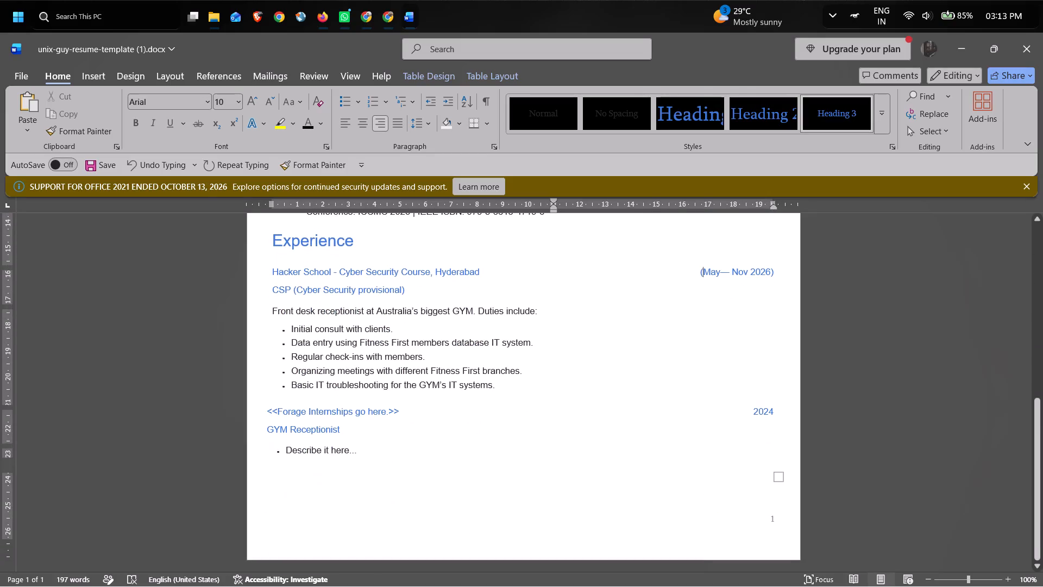
scroll(463, 328, down, 1)
scroll(463, 328, right, 1)
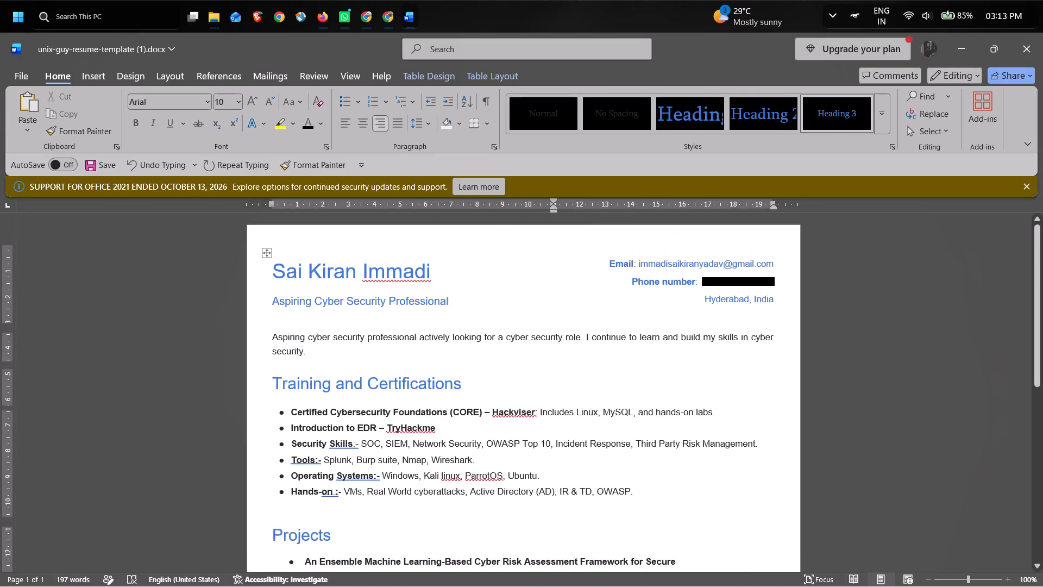
scroll(463, 328, right, 3)
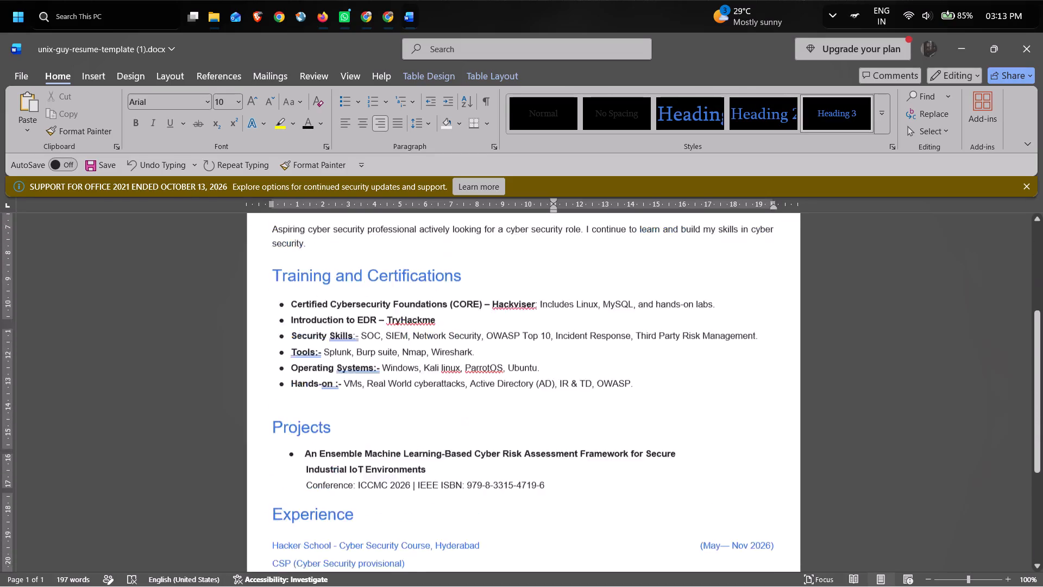
scroll(463, 328, right, 1)
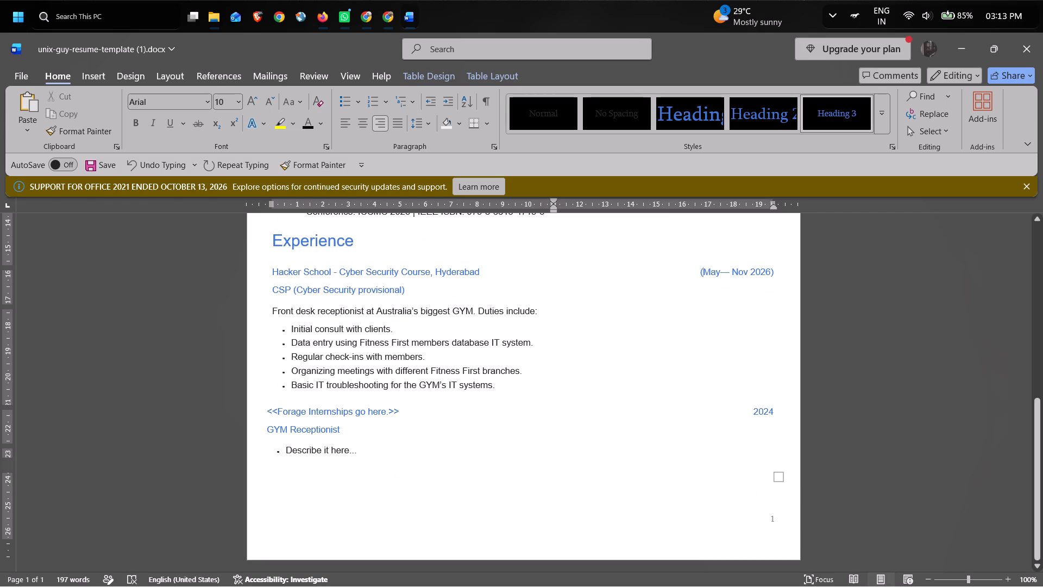
Delete the "Front desk receptionist" introductory line beneath the CSP title in the Hacker School entry.
click(272, 310)
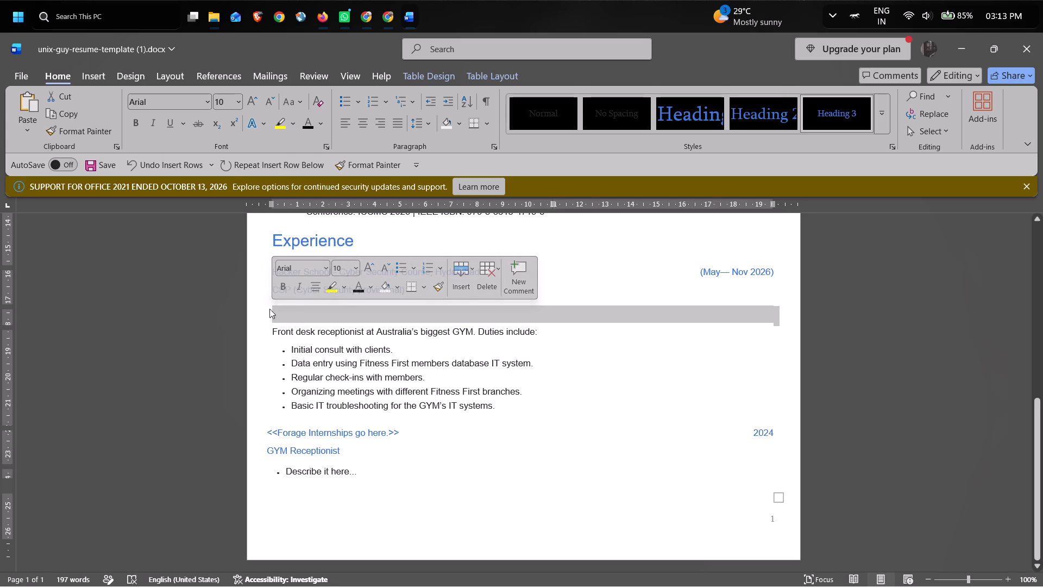
click(169, 162)
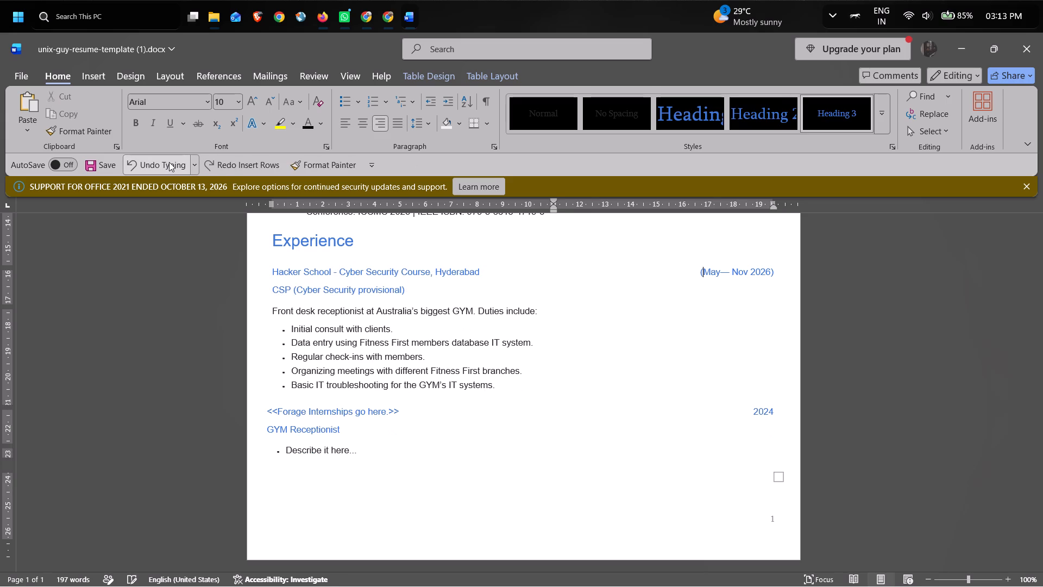
click(298, 311)
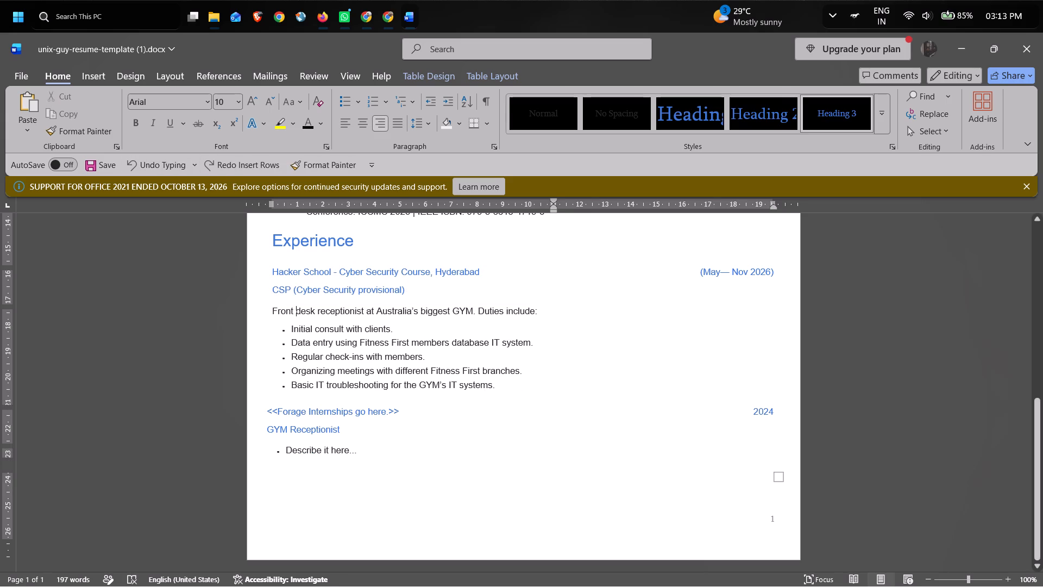
key(Left)
key(Left)
key(Left)
key(Left)
key(Left)
key(Left)
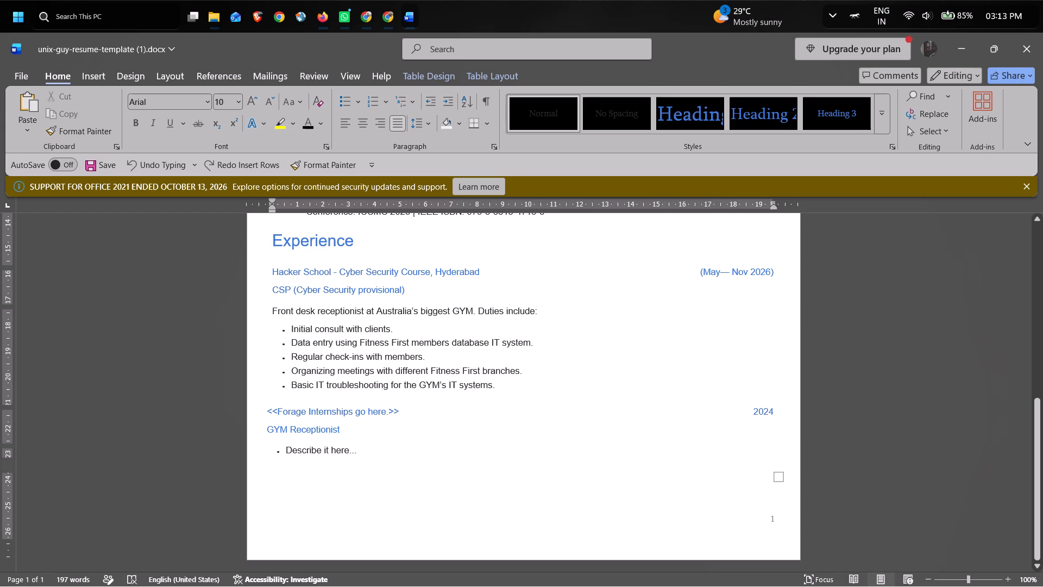
drag(275, 312, 546, 308)
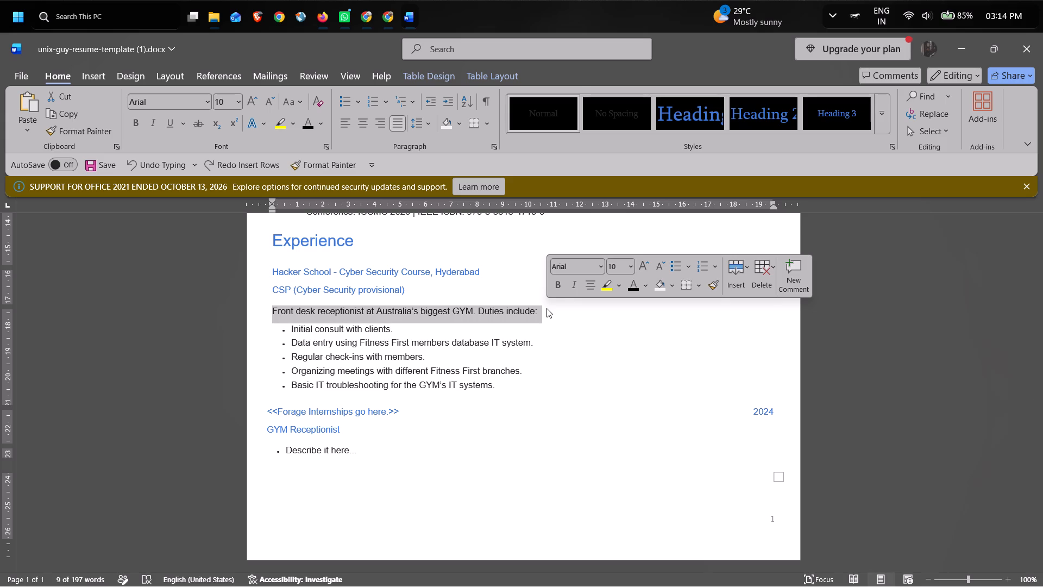
key(BackSpace)
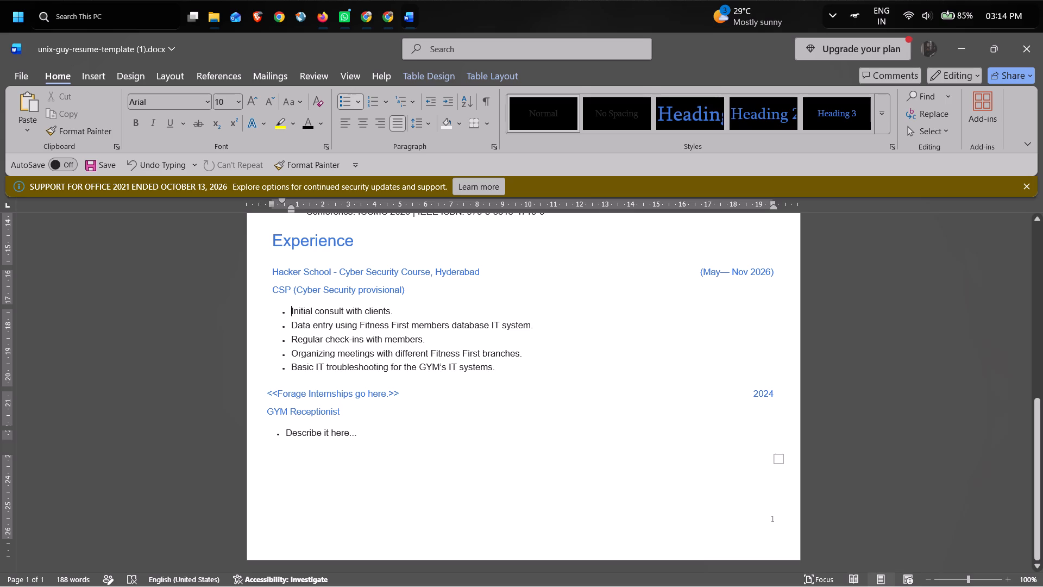
Clear the text of all the placeholder gym duty bullets under the Hacker School entry, keeping one empty bullet.
drag(293, 311, 502, 378)
key(BackSpace)
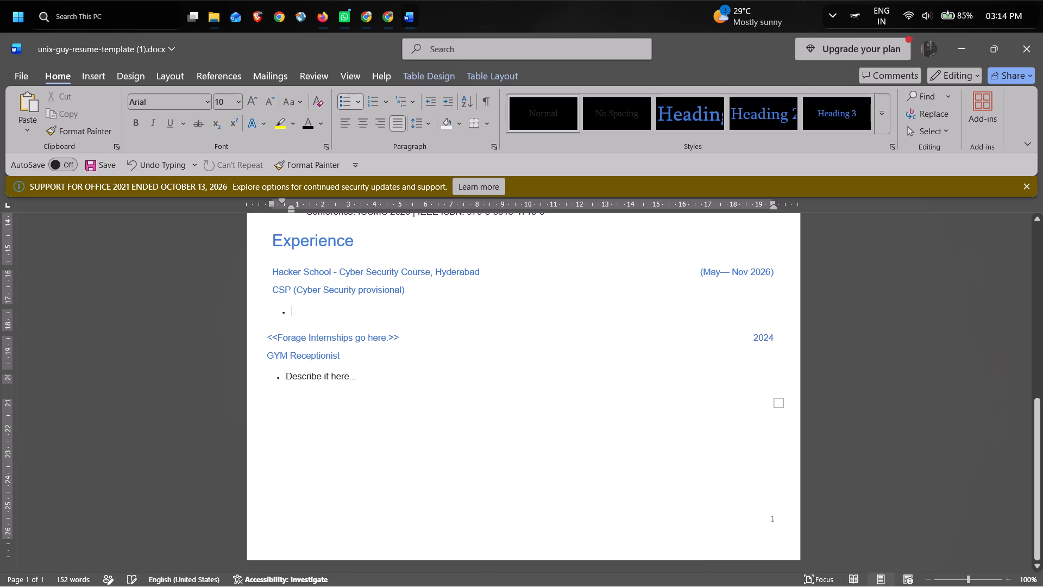
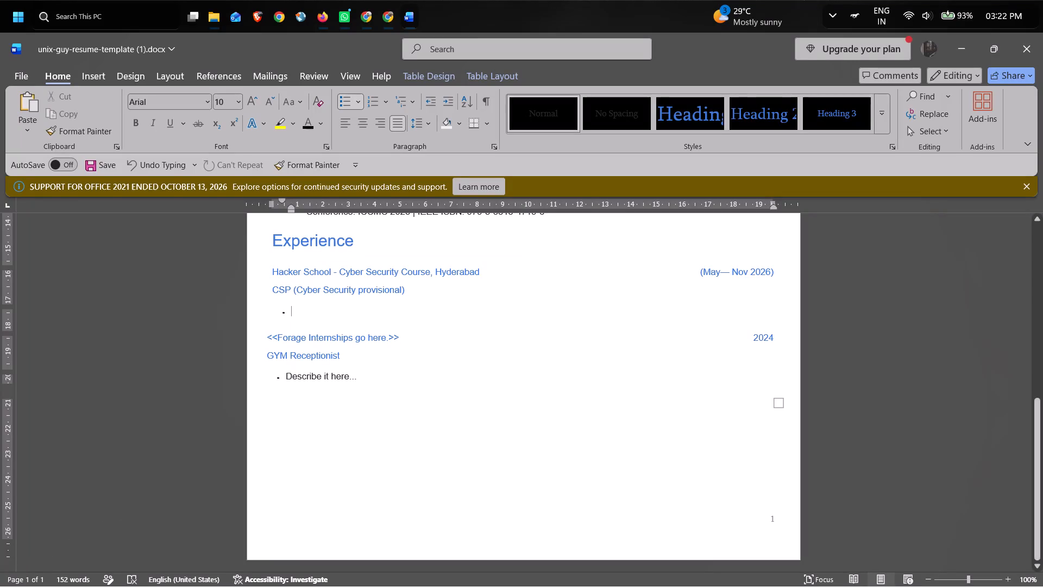
Shorten the first Experience entry's heading to "Hacker School, Hyderabad" by removing the "- Cyber Security Course" wording.
click(429, 270)
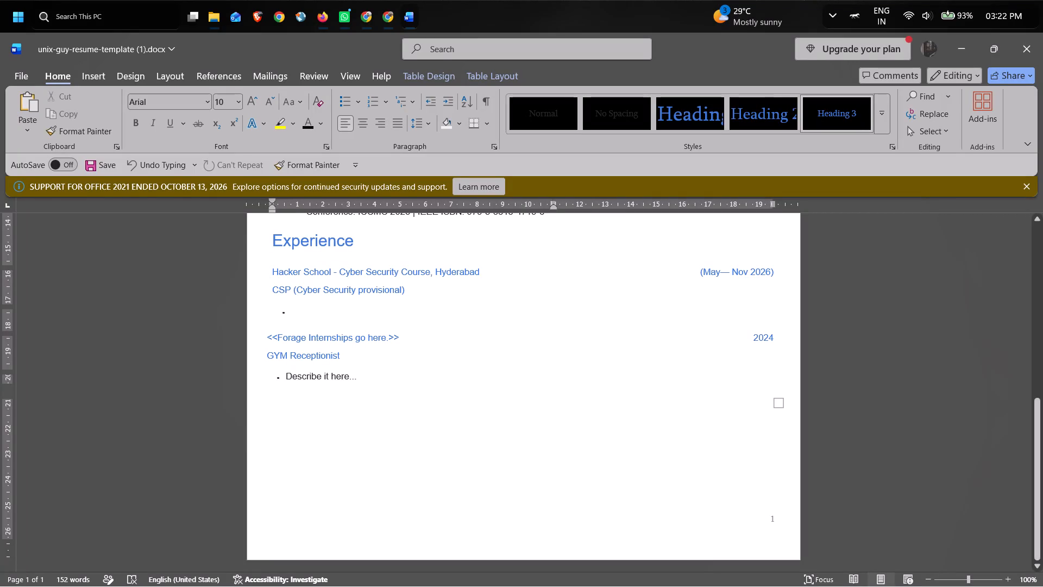
key(BackSpace)
key(BackSpace)
key(BackSpace)
key(BackSpace)
key(BackSpace)
key(BackSpace)
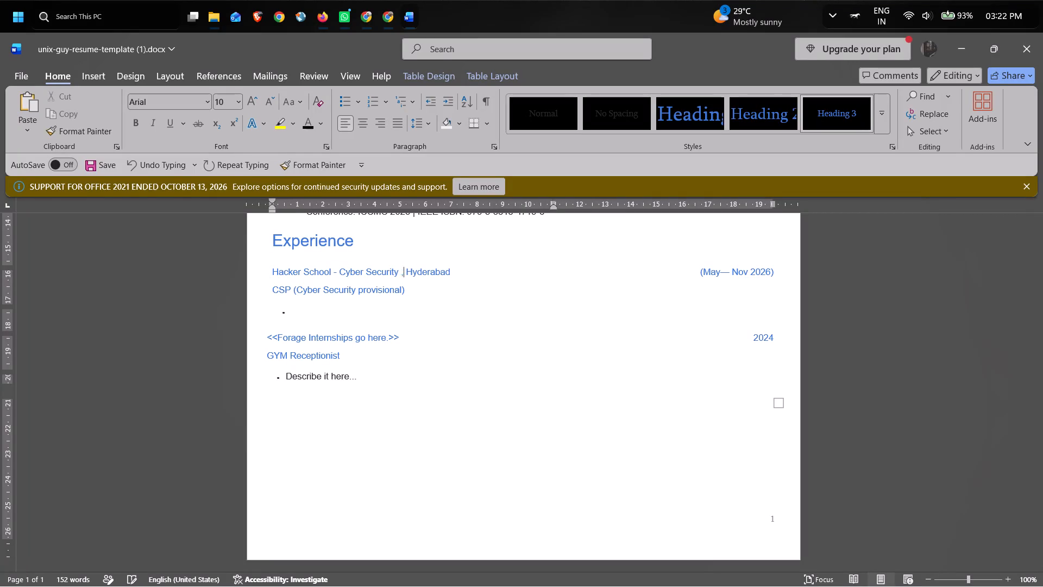
key(BackSpace)
key(BackSpace)
key(BackSpace)
key(BackSpace)
key(BackSpace)
key(BackSpace)
key(BackSpace)
key(BackSpace)
key(BackSpace)
key(BackSpace)
key(BackSpace)
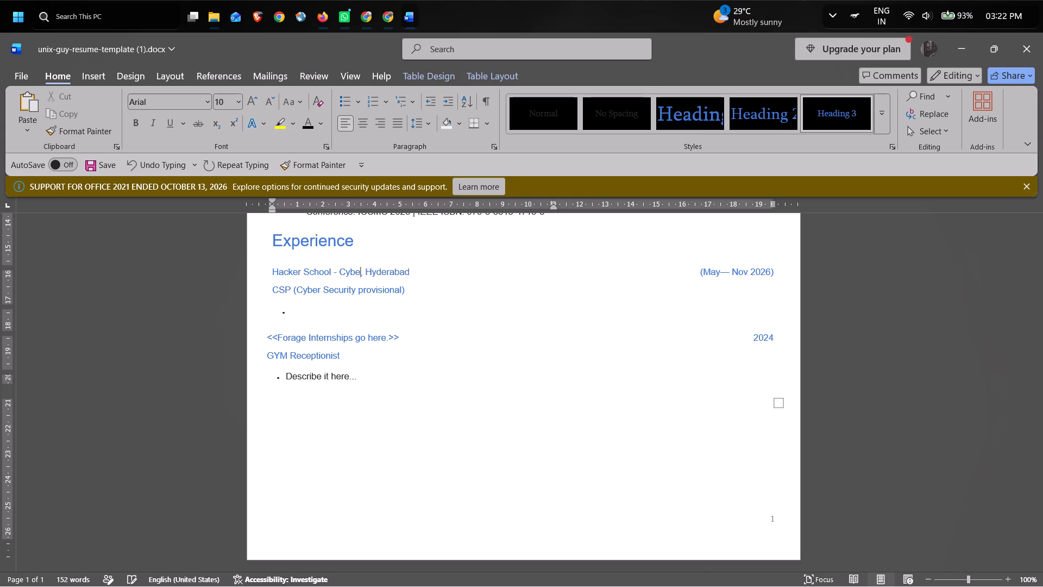
key(BackSpace)
key(BackSpace)
key(BackSpace)
key(BackSpace)
key(BackSpace)
key(BackSpace)
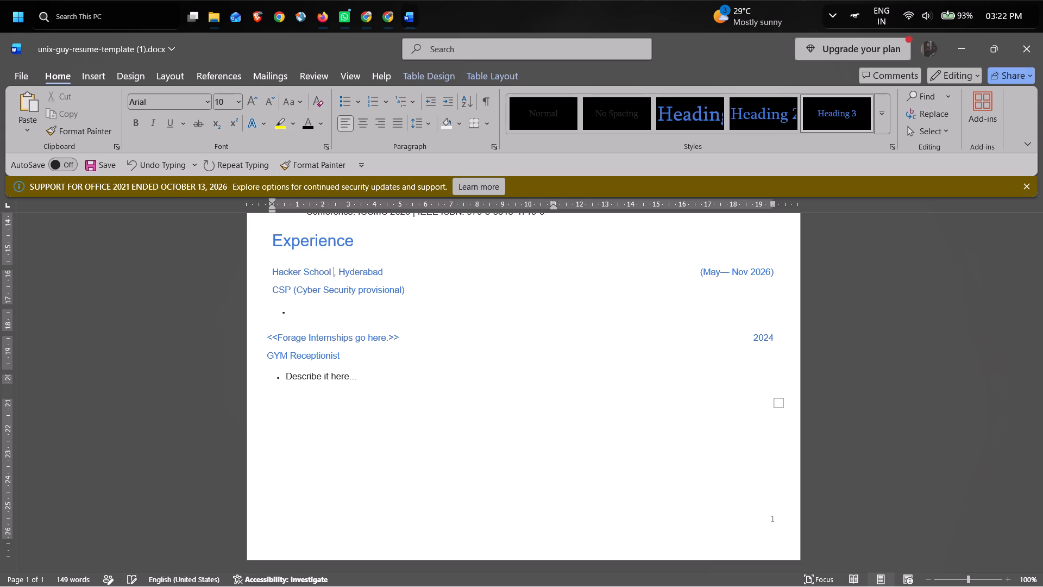
key(BackSpace)
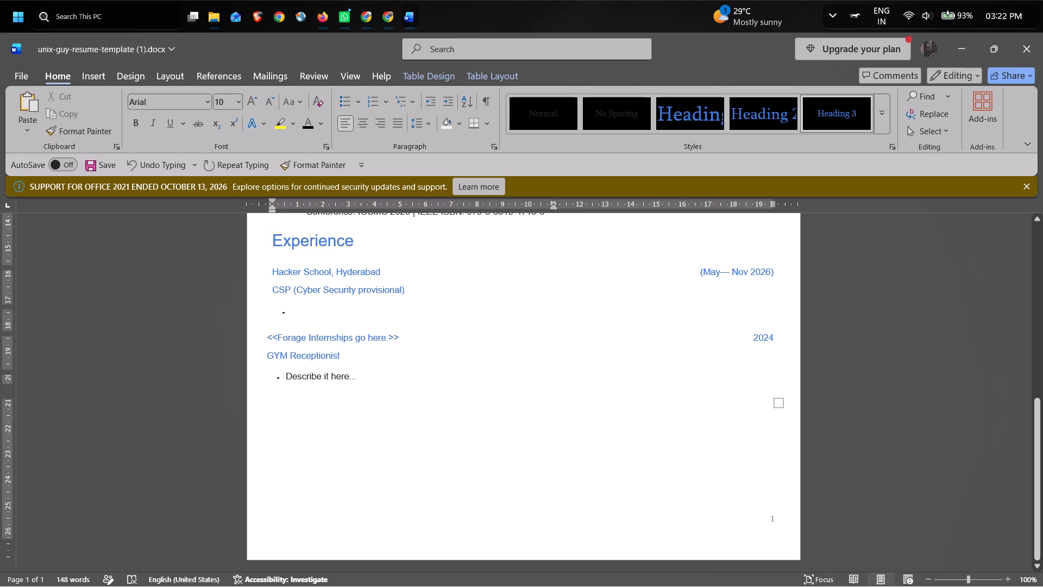
Append "| 6 Months" to the CSP (Cyber Security provisional) title line in the Hacker School entry.
click(435, 289)
key(space)
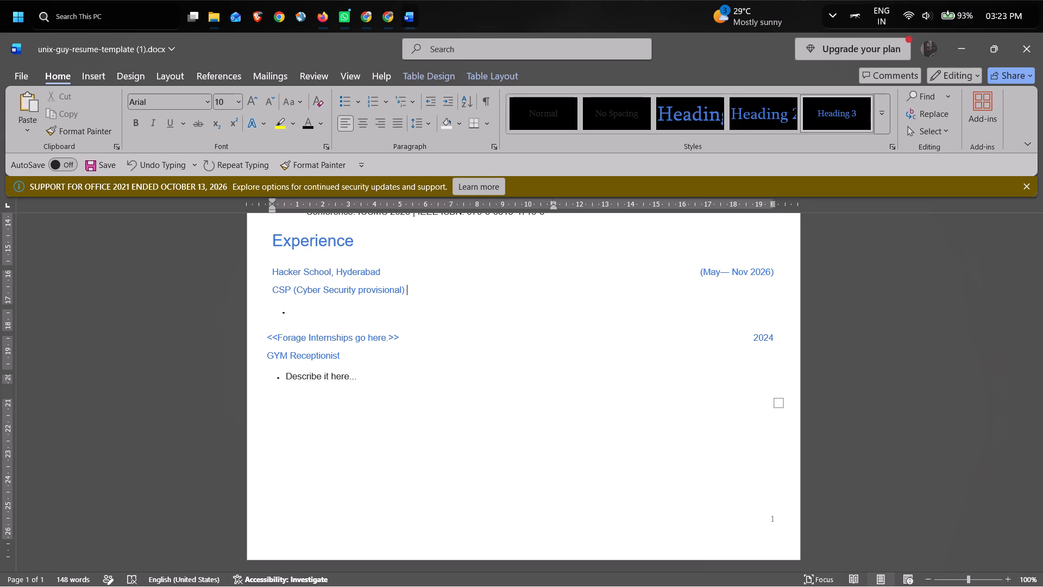
key(shift+bar)
key(space)
key(6)
key(space)
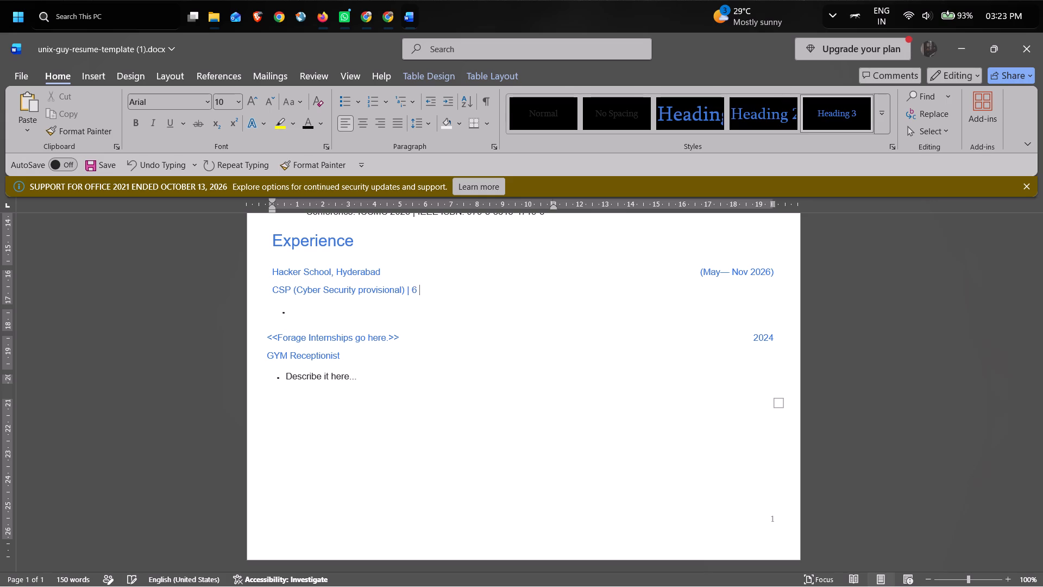
key(shift+m)
text(on)
text(ths)
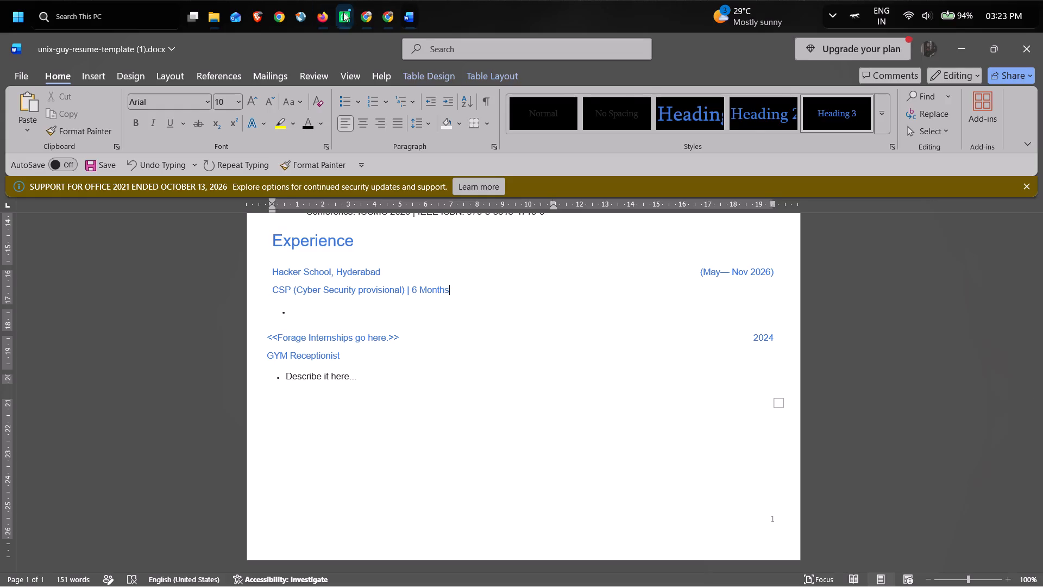
click(355, 20)
click(365, 20)
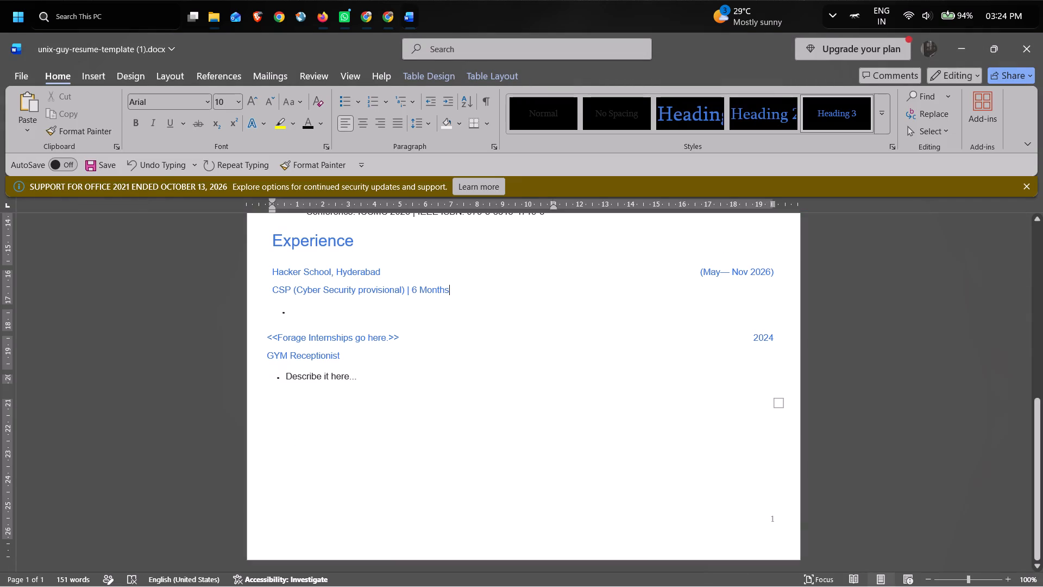
click(412, 308)
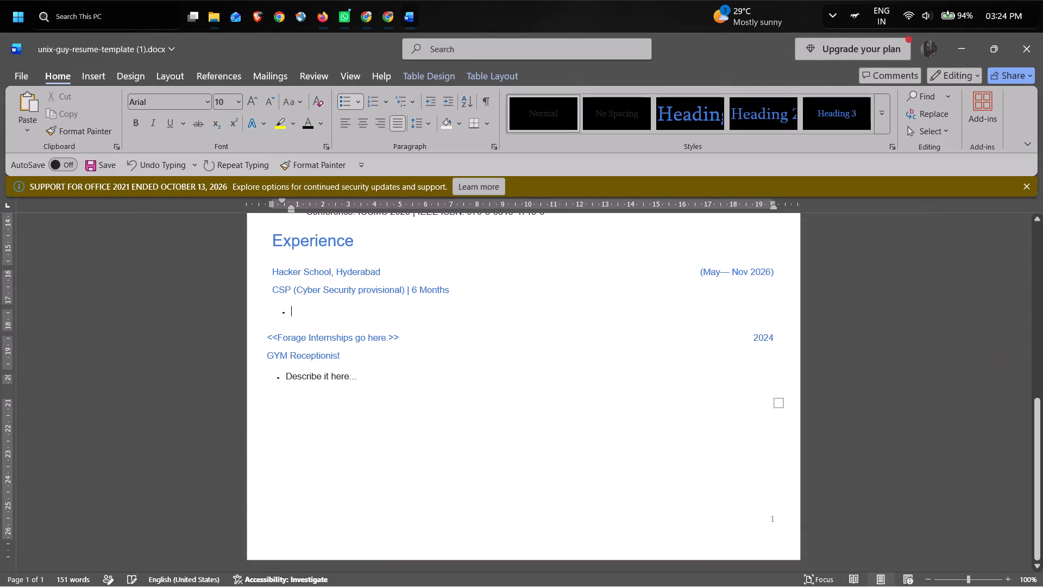
key(ctrl+v)
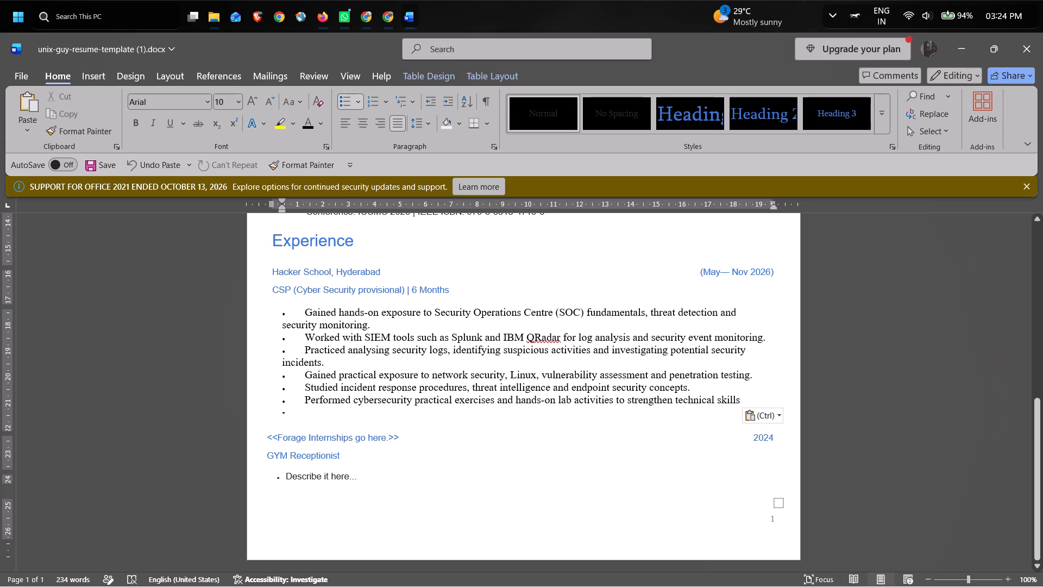
Try to adjust the wrapping of the first pasted duty bullet by adding spaces after "threat detection and".
click(742, 320)
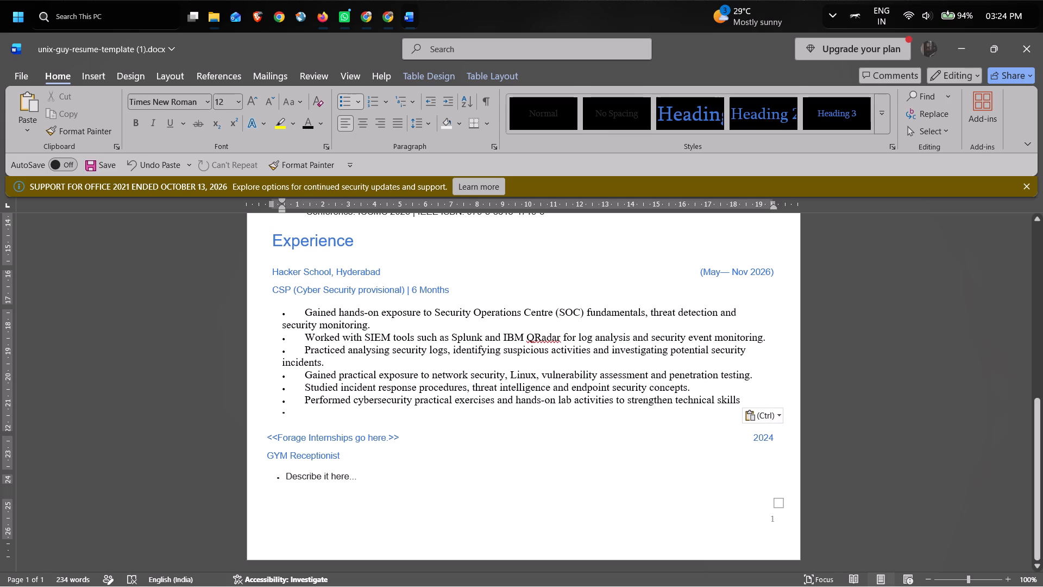
click(740, 316)
key(BackSpace)
key(space)
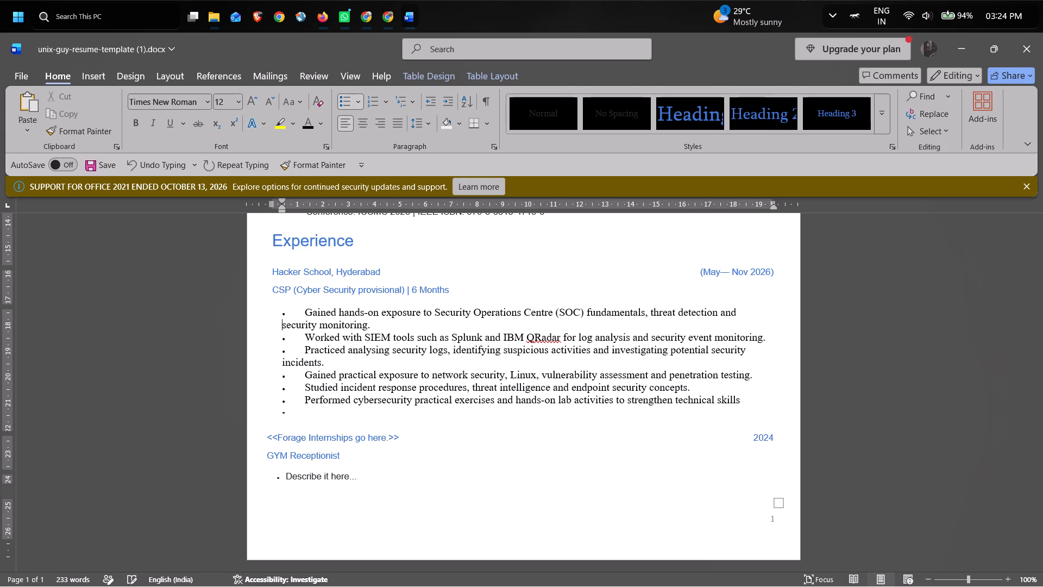
key(space)
key(space)
key(space)
key(space)
text(nbm)
key(BackSpace)
key(BackSpace)
key(BackSpace)
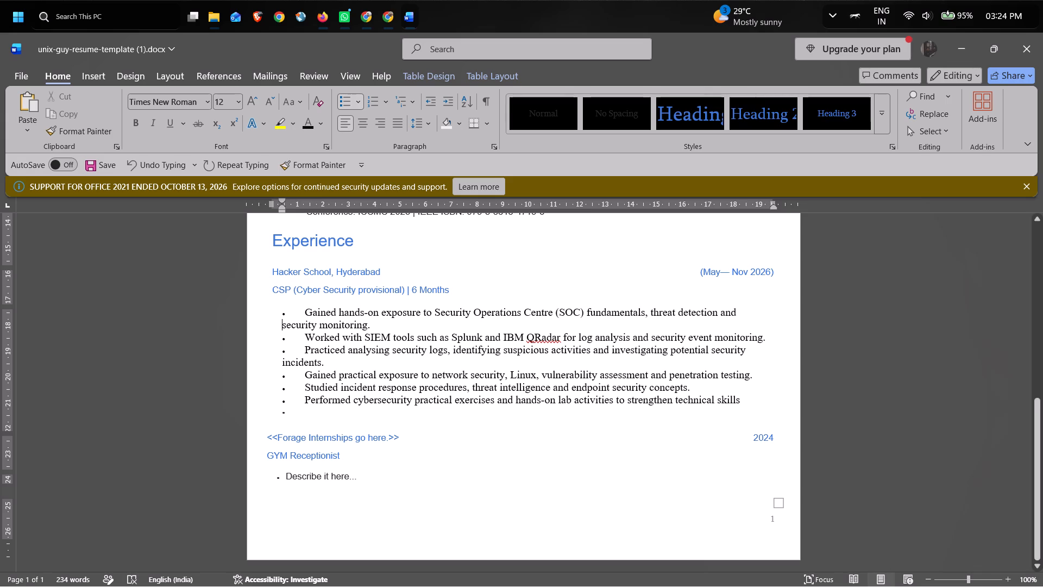
Cut and re-paste the six duty bullets under the CSP title, removing the leftover empty bullet.
drag(287, 313, 490, 424)
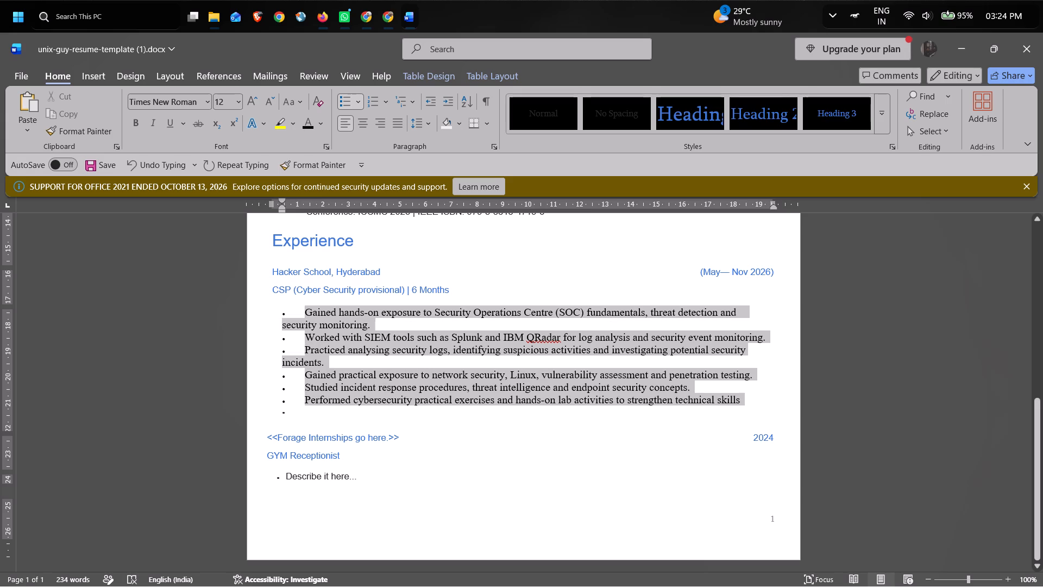
drag(490, 424, 631, 423)
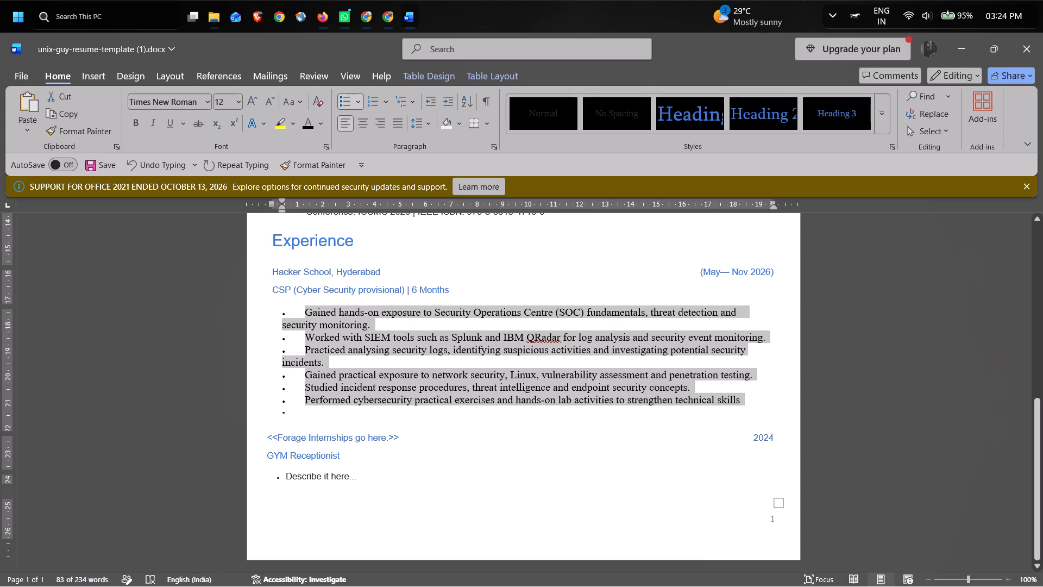
key(ctrl+x)
key(BackSpace)
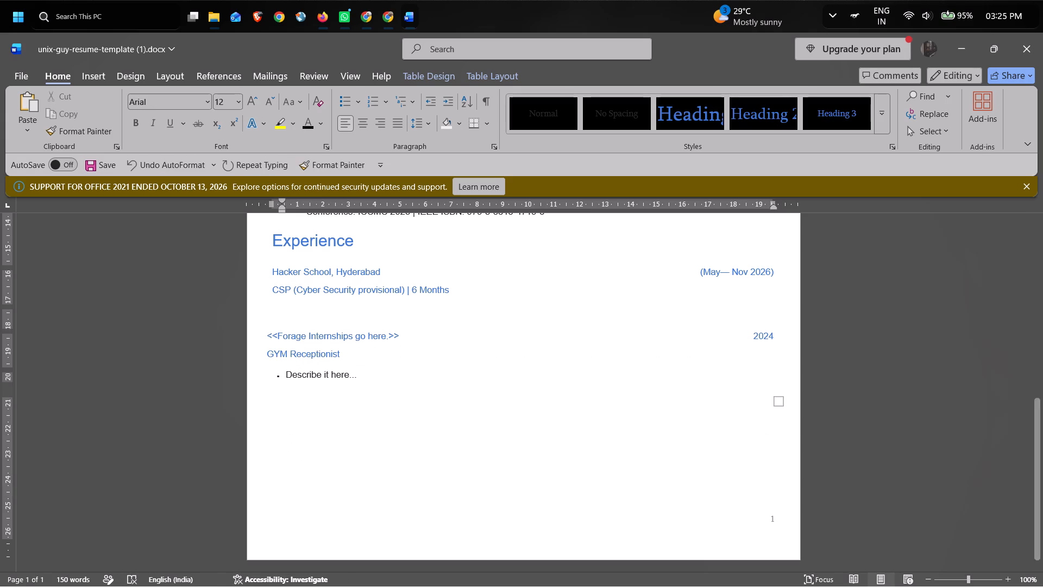
key(ctrl+v)
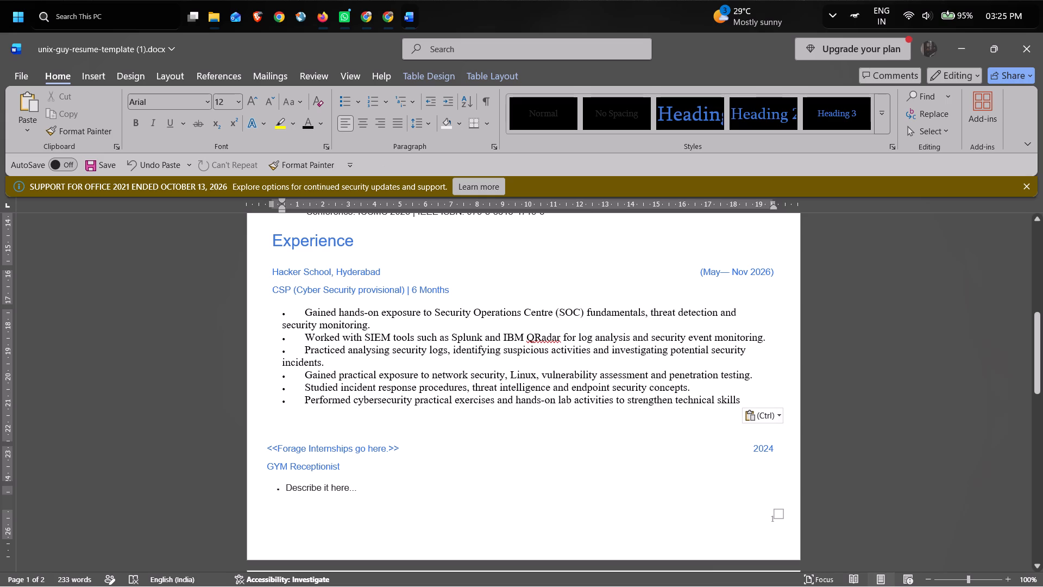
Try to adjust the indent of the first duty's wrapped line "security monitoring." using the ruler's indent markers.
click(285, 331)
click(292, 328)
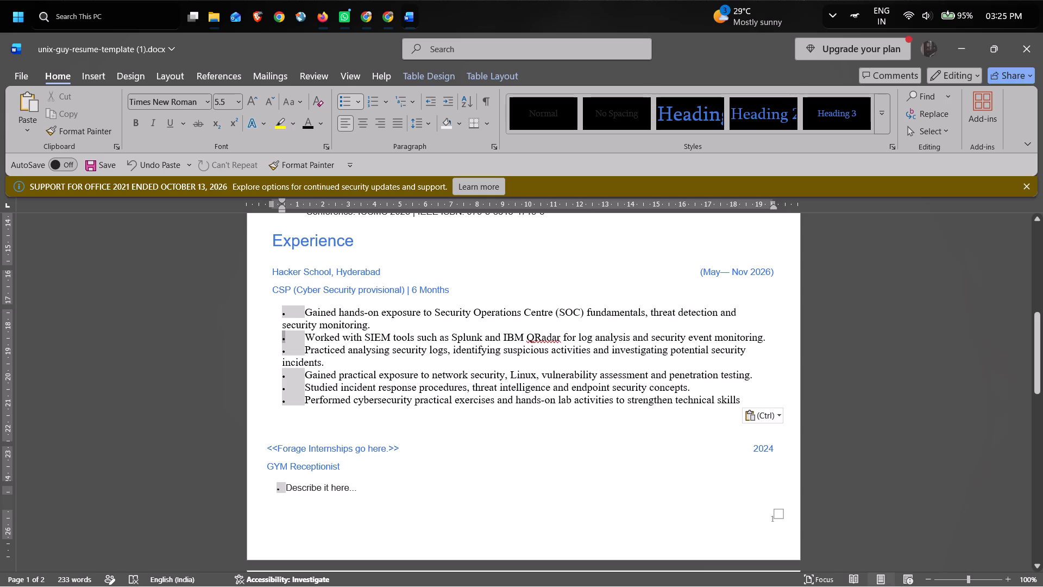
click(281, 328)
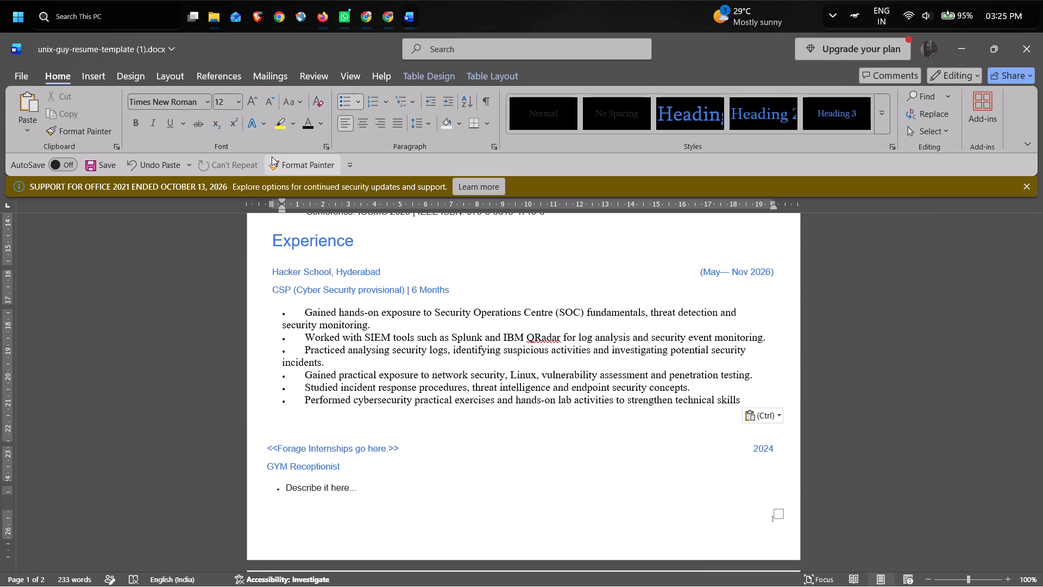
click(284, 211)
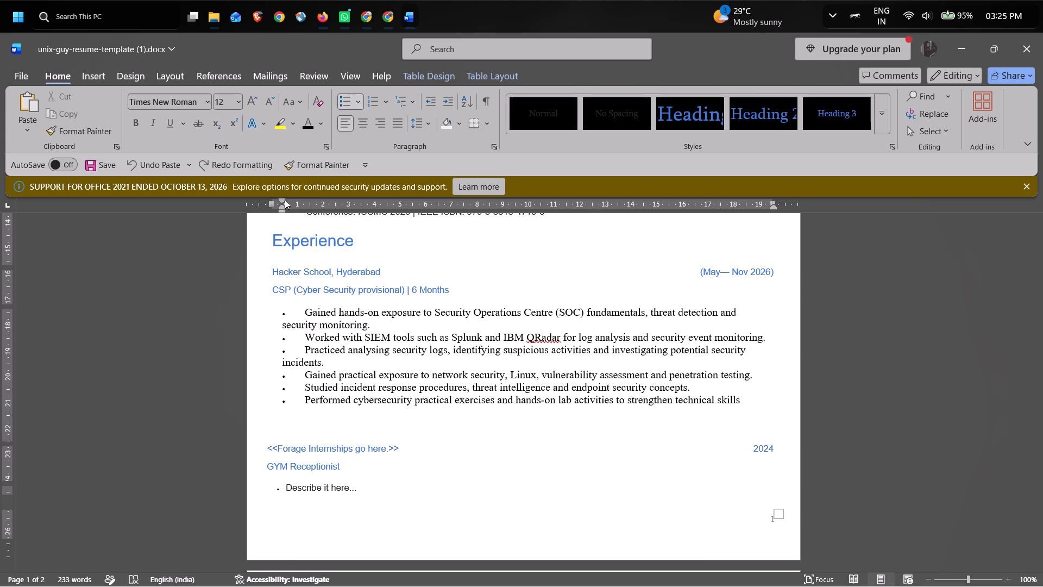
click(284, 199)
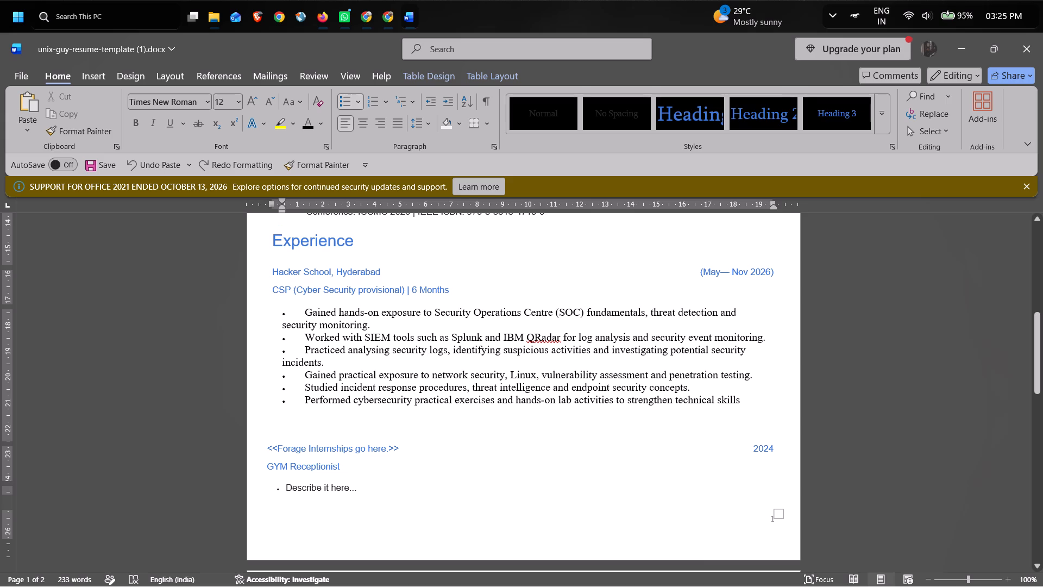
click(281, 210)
Try to indent the first duty's wrapped line by adding spaces before "security monitoring.".
key(space)
key(space)
key(space)
key(space)
key(space)
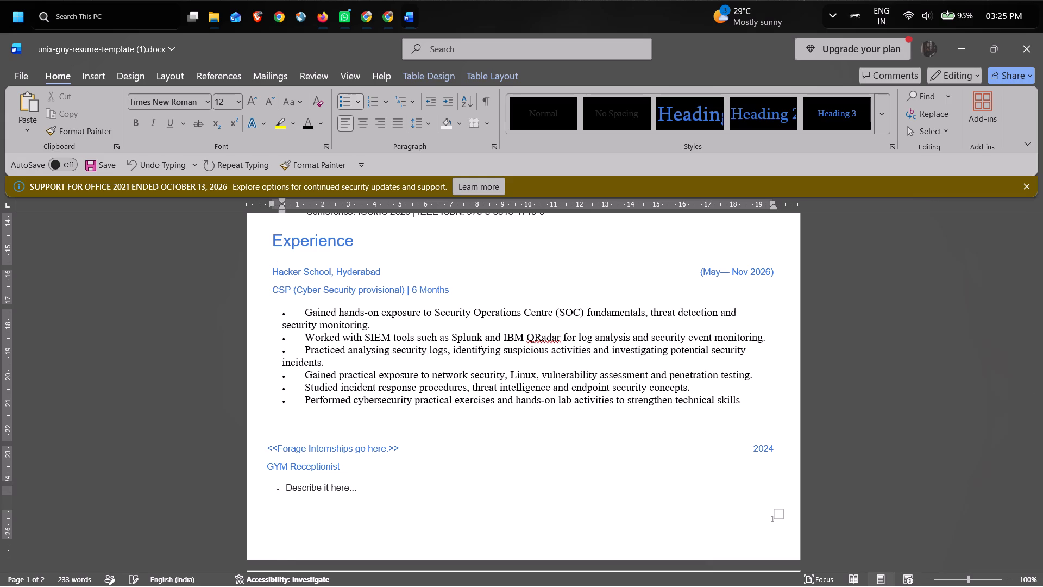
key(space)
key(space)
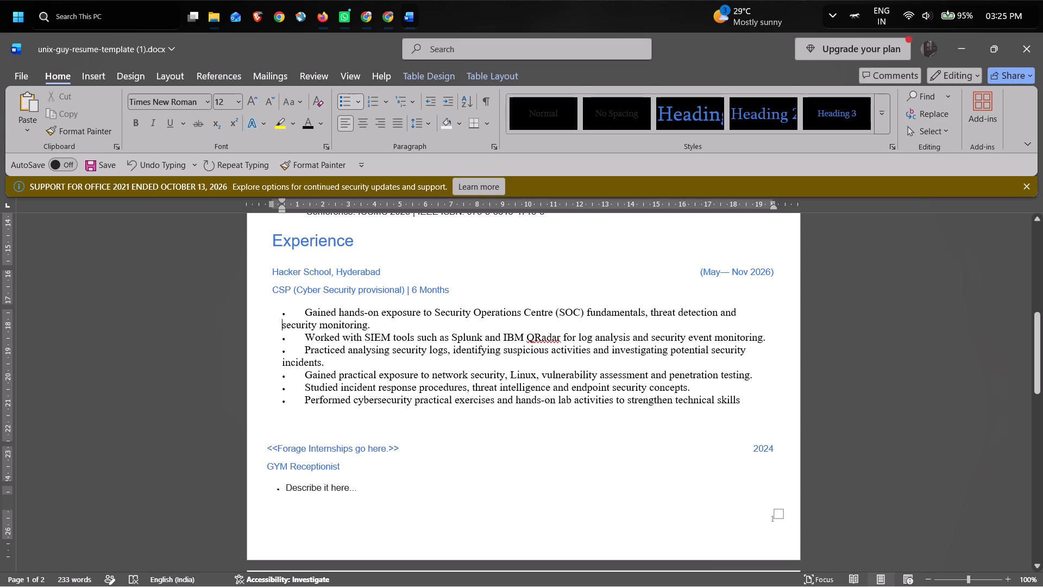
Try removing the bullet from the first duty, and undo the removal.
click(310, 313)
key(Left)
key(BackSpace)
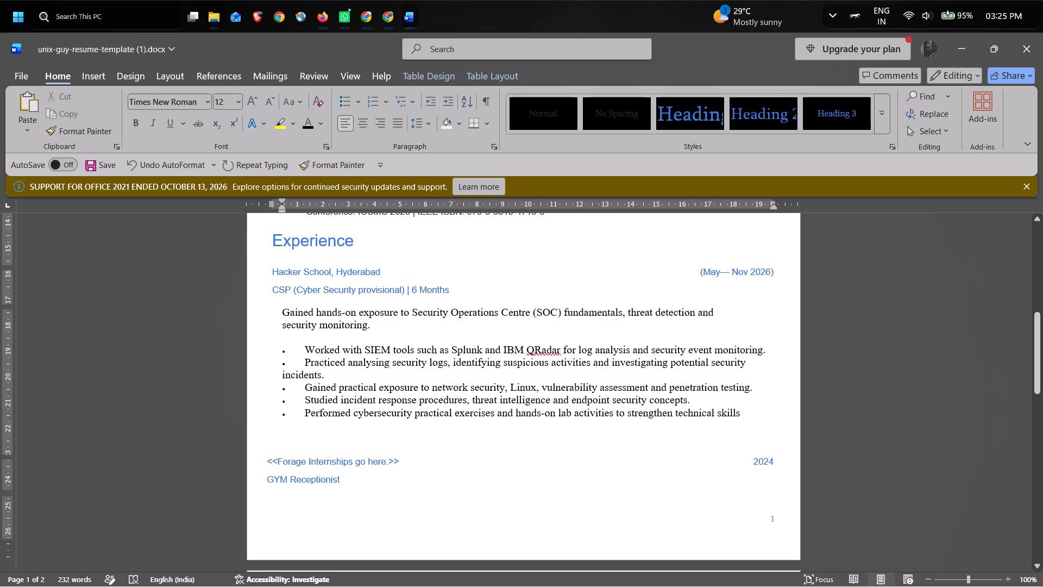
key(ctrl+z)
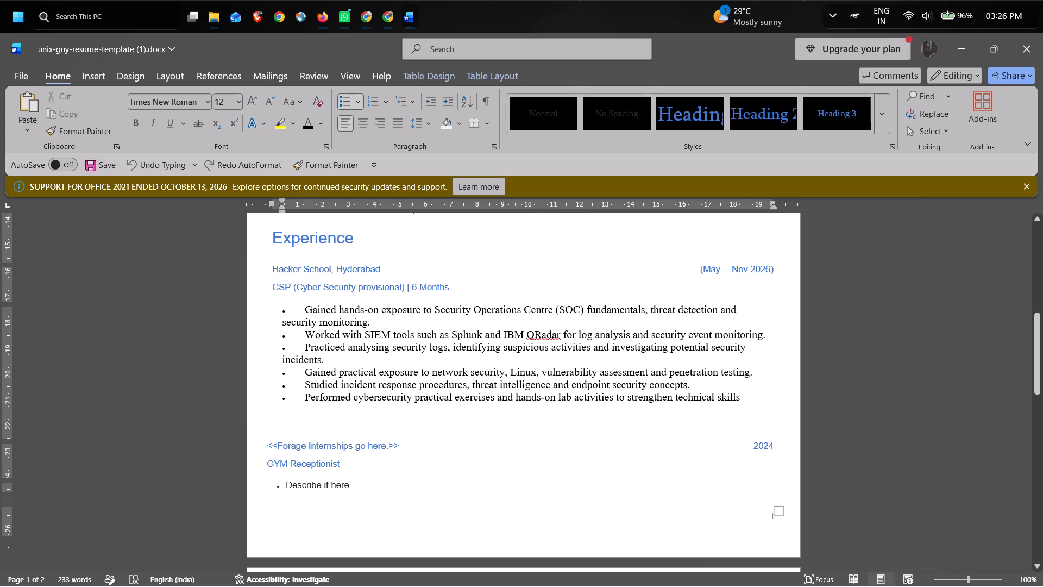
Delete the last three Hacker School duties, from "Gained practical exposure to network security" onward, along with the empty lines left behind.
drag(306, 376, 687, 413)
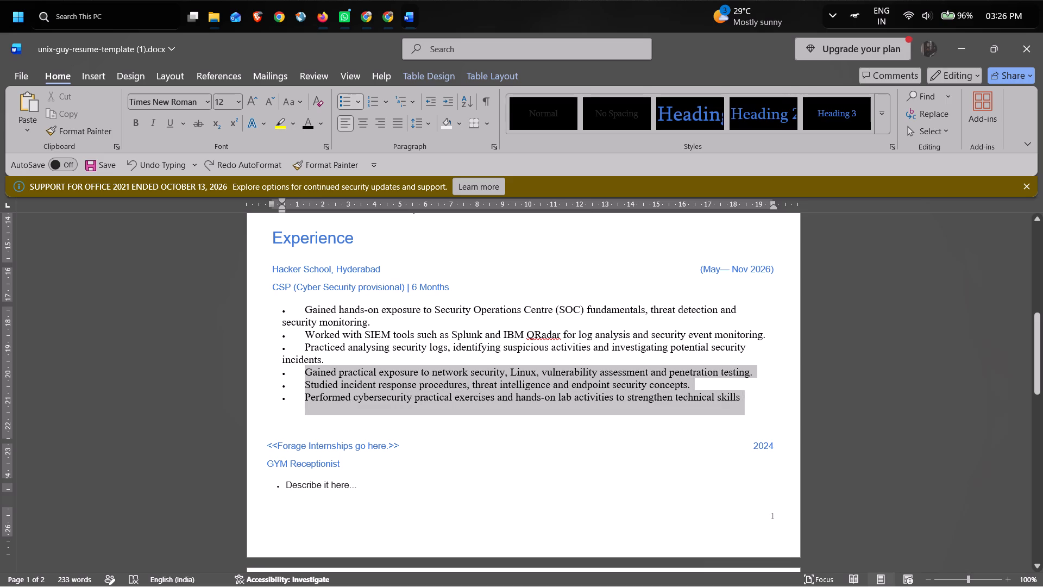
drag(687, 413, 755, 390)
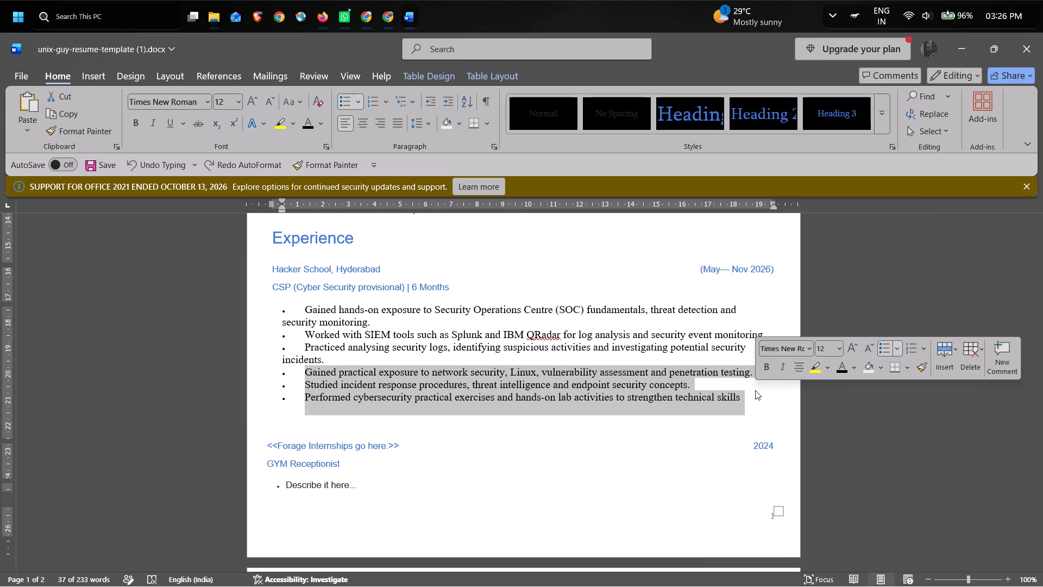
key(Return)
key(Return)
key(BackSpace)
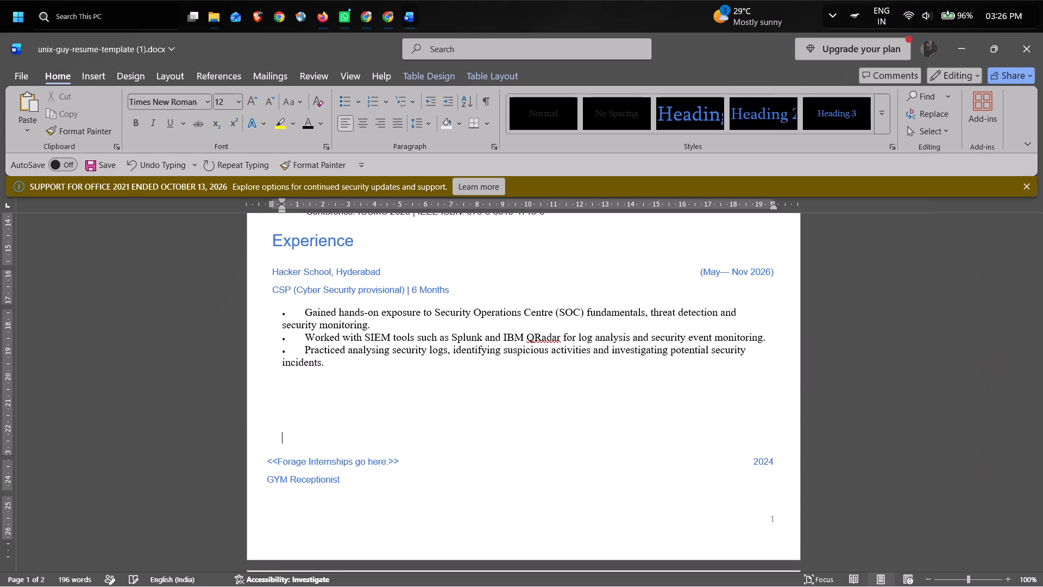
key(BackSpace)
key(BackSpace)
key(BackSpace)
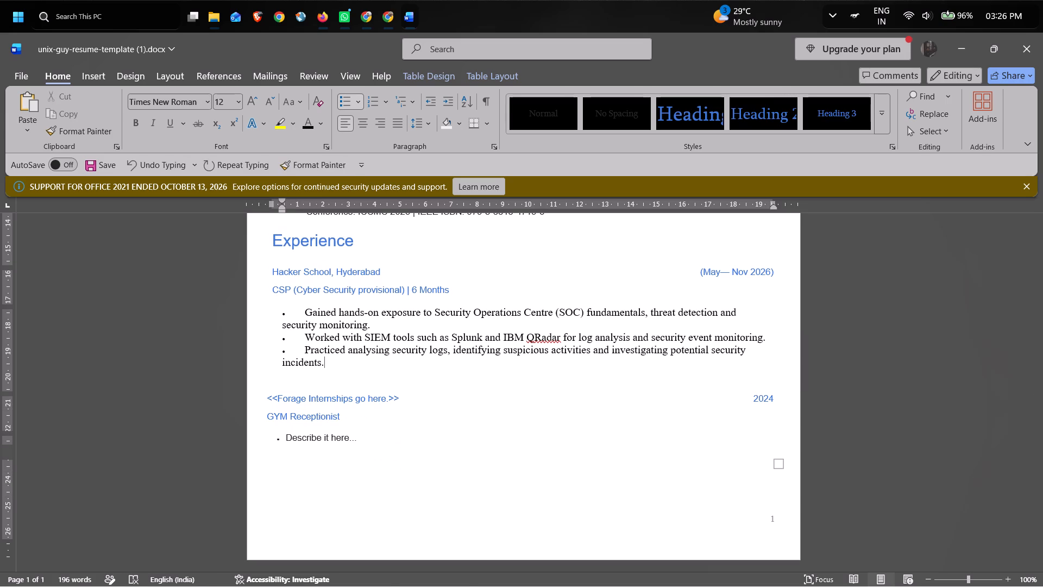
Try to indent the third duty's wrapped word by adding three spaces between "security" and "incidents.".
key(Left)
key(Left)
key(Left)
key(Left)
key(Left)
key(Left)
key(Left)
key(Left)
key(Left)
key(Left)
key(space)
key(space)
key(space)
key(BackSpace)
key(BackSpace)
key(BackSpace)
key(BackSpace)
key(space)
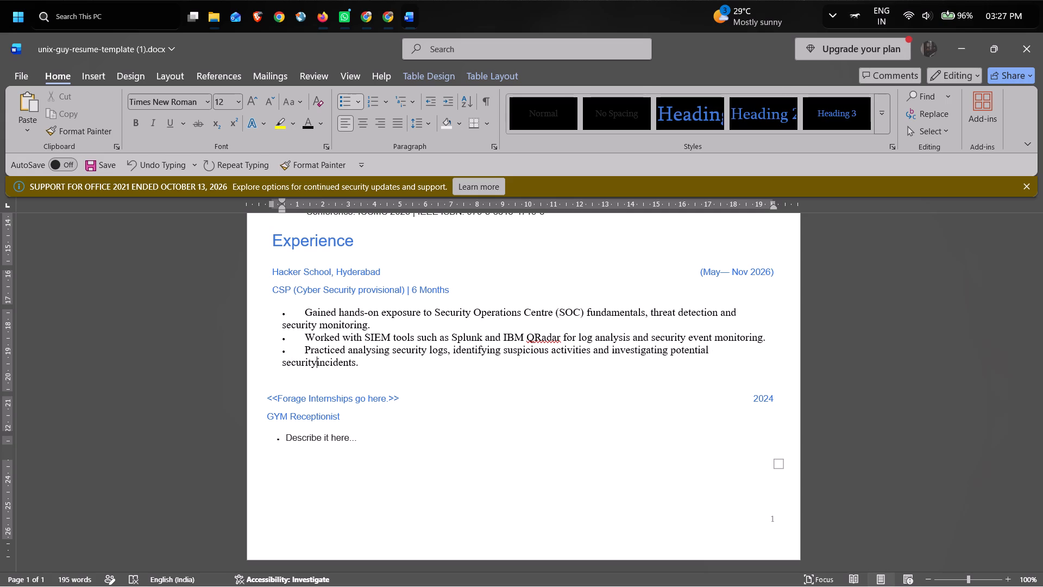
key(space)
key(space)
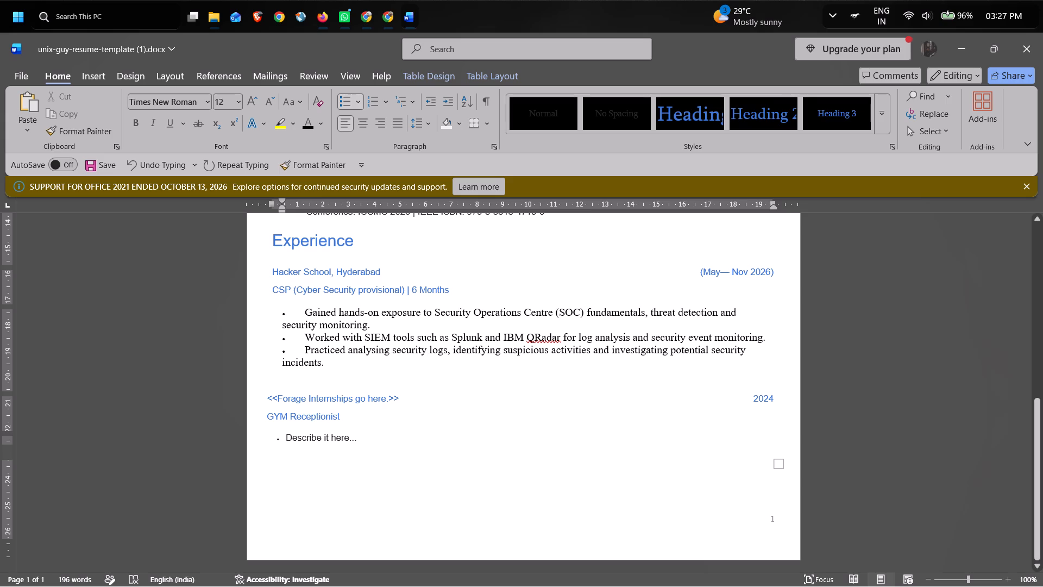
Remove the pasted bullets from the three remaining Hacker School duties, working from the third up to the first.
click(288, 355)
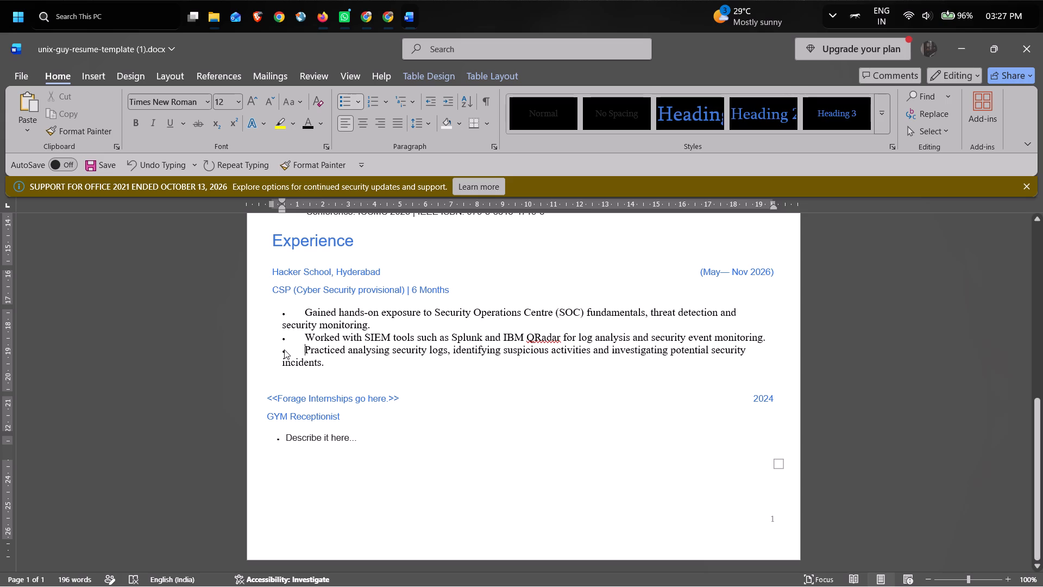
click(284, 349)
key(BackSpace)
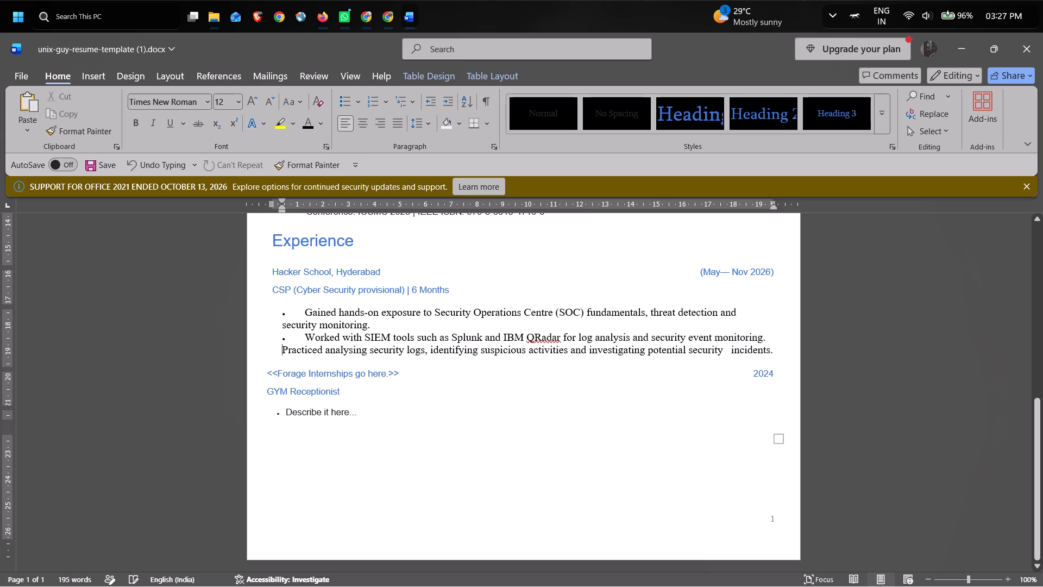
key(Up)
key(BackSpace)
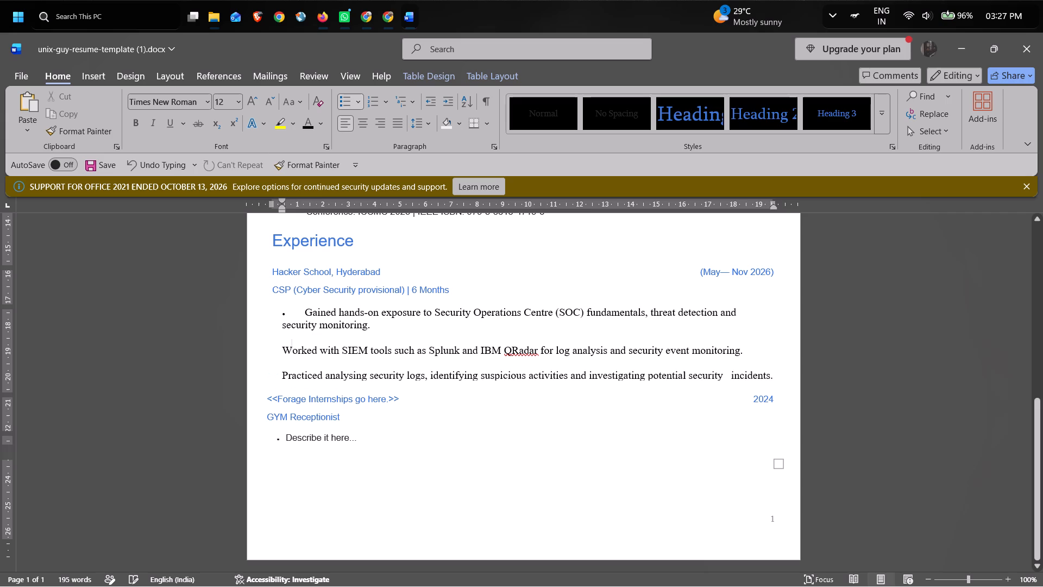
key(Up)
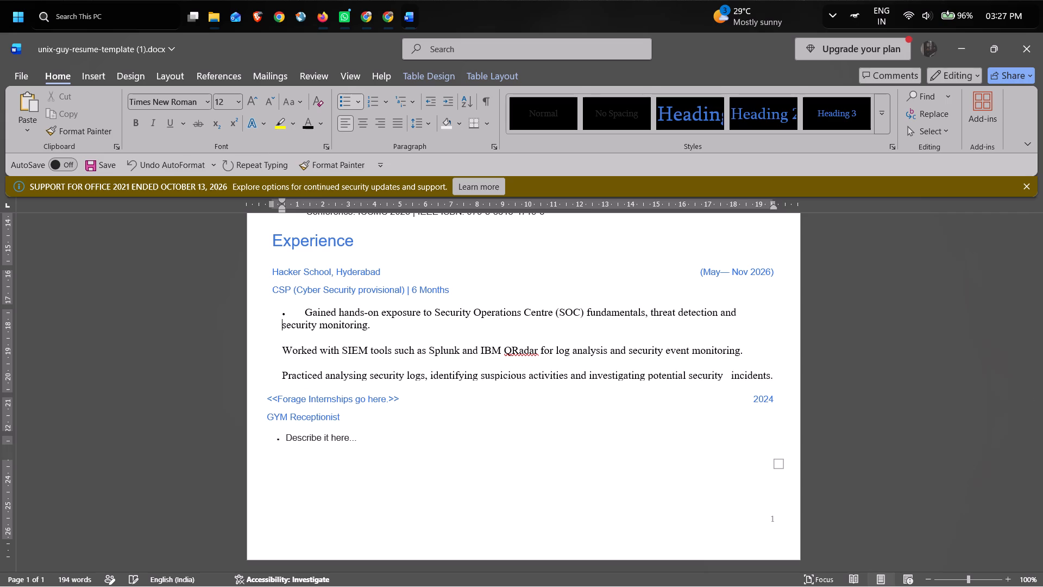
key(Up)
key(BackSpace)
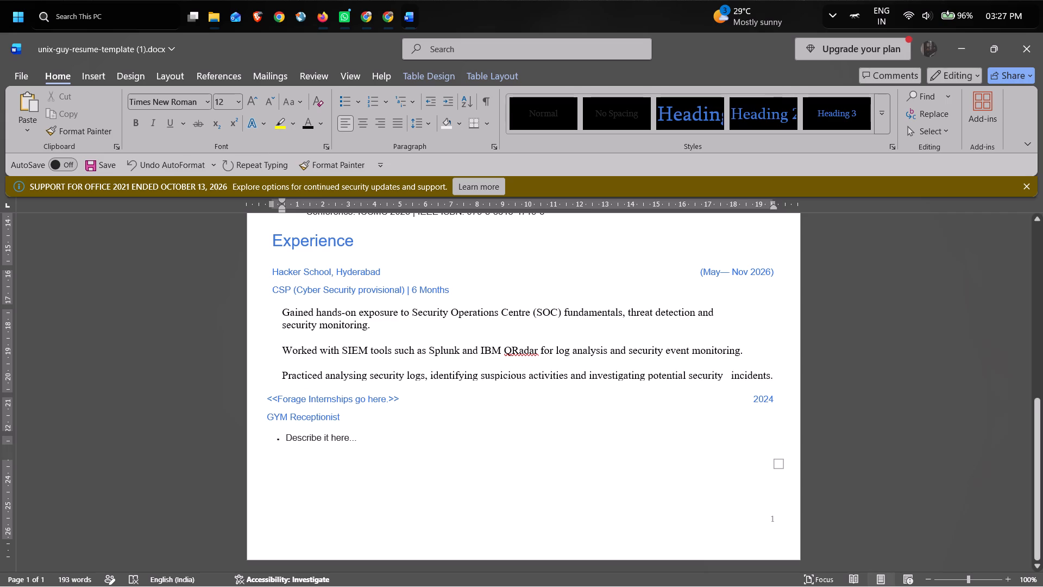
Format the three Hacker School duties as a bulleted list with the default round bullet.
drag(282, 308, 703, 377)
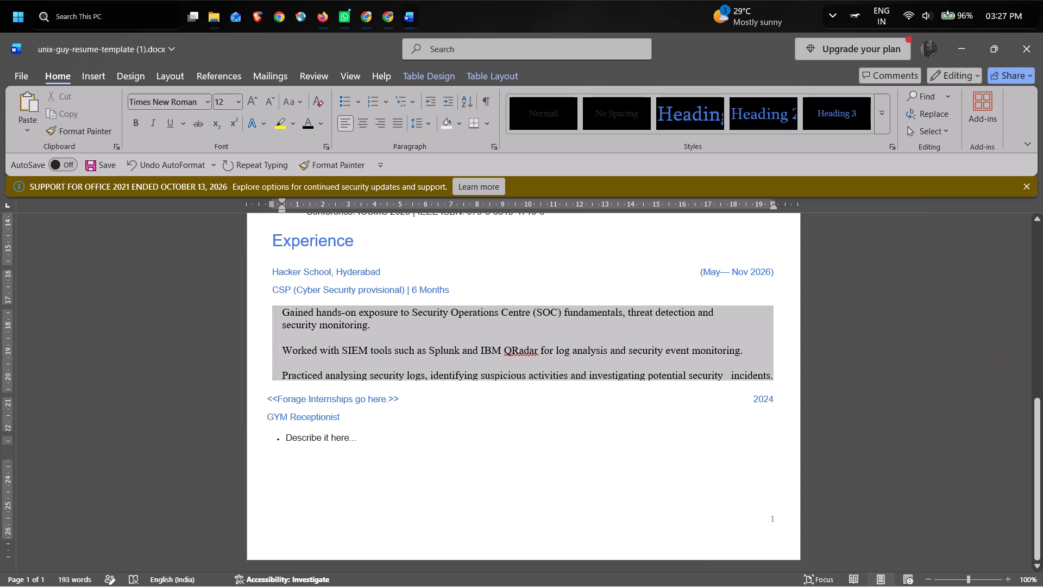
drag(703, 377, 774, 367)
drag(774, 367, 767, 358)
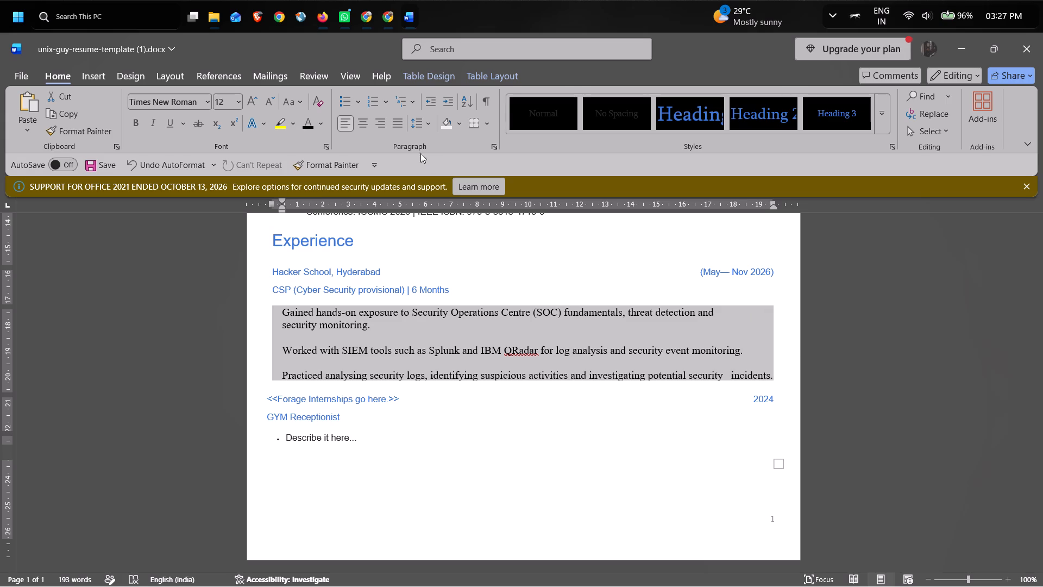
click(349, 95)
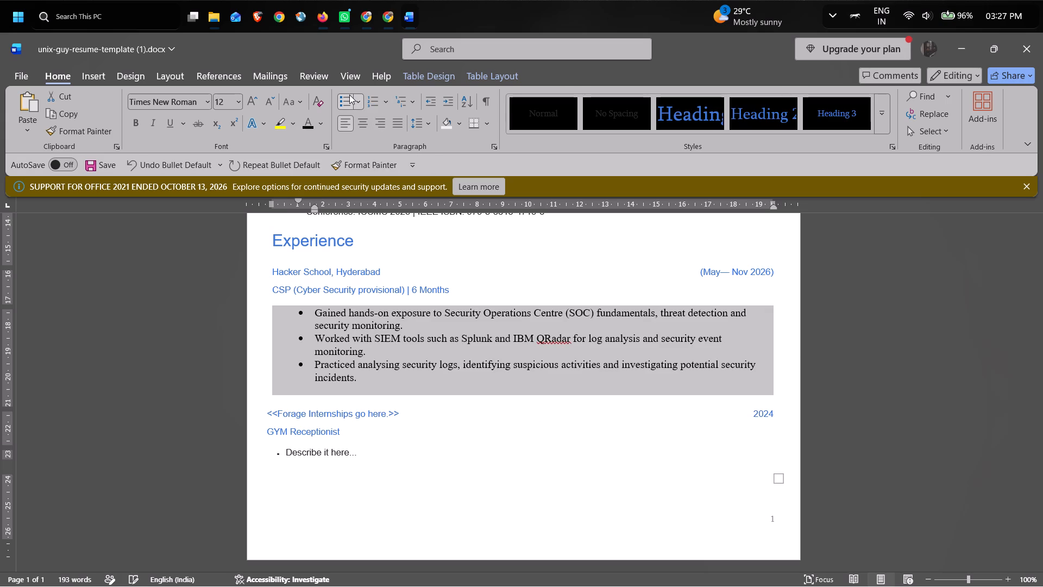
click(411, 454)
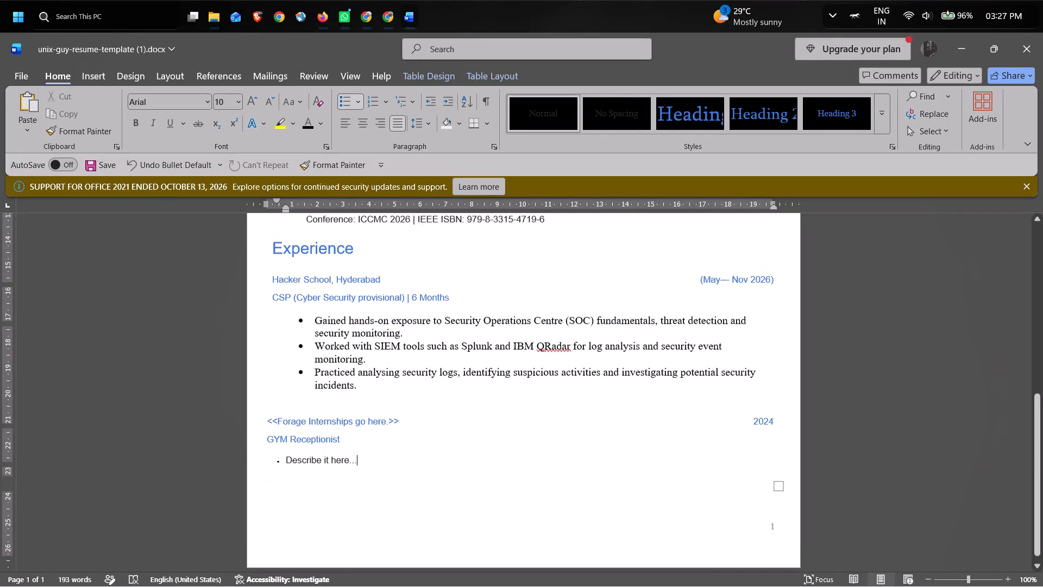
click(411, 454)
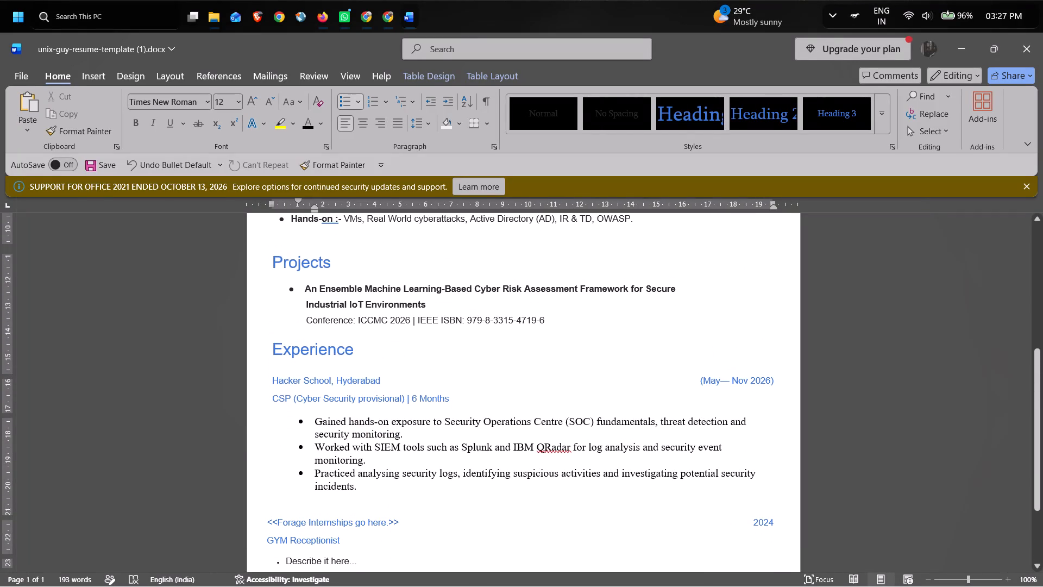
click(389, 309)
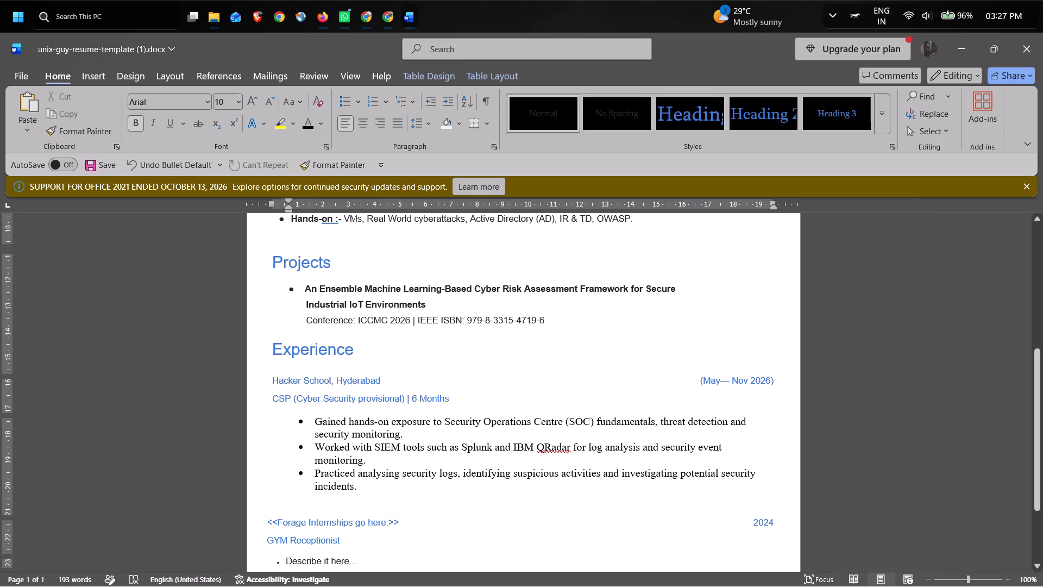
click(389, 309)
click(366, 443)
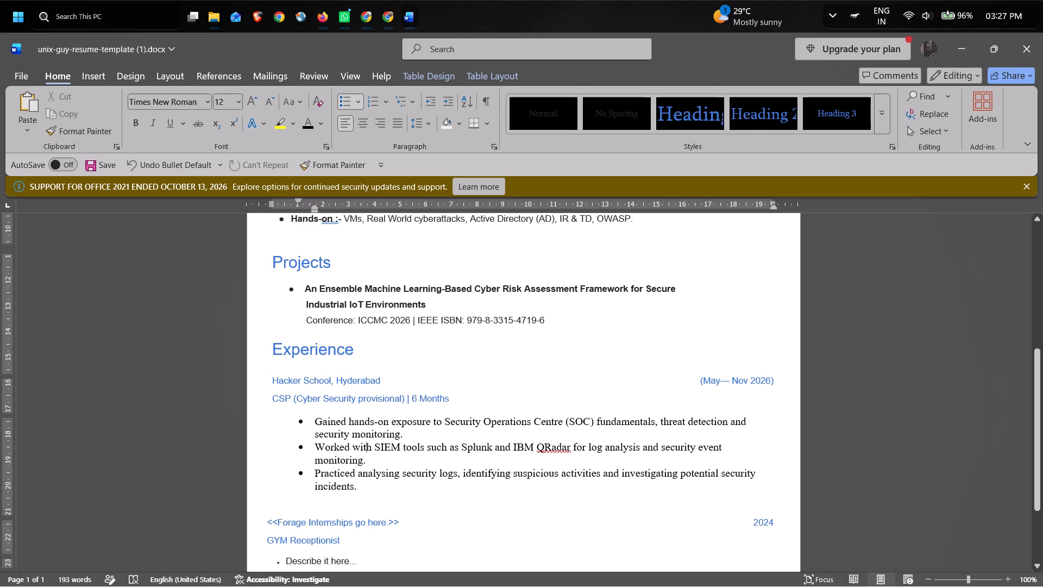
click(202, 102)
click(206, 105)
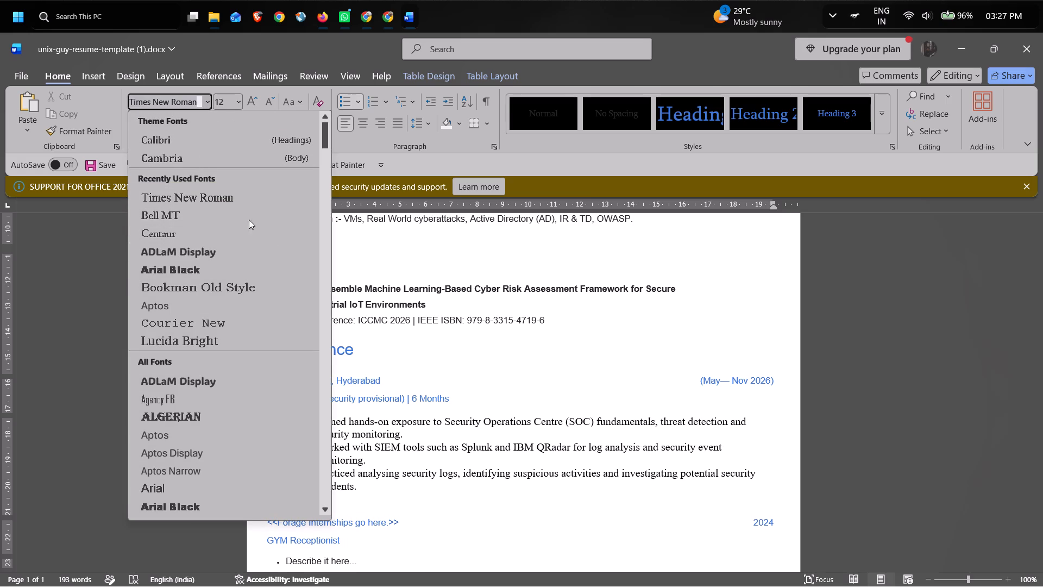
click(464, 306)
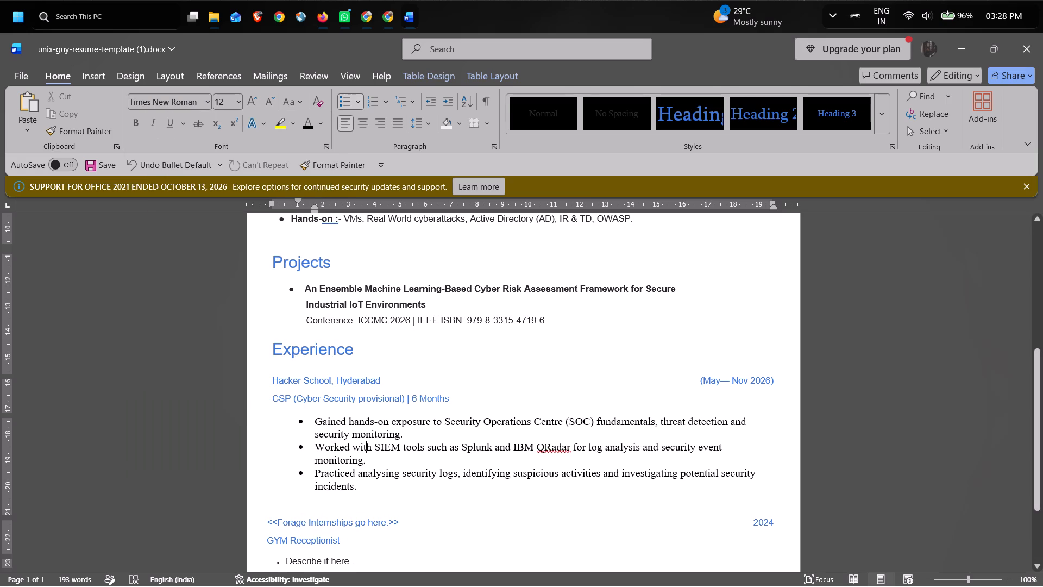
Set the font size of the three bulleted Hacker School duties to 10.
drag(309, 423, 374, 491)
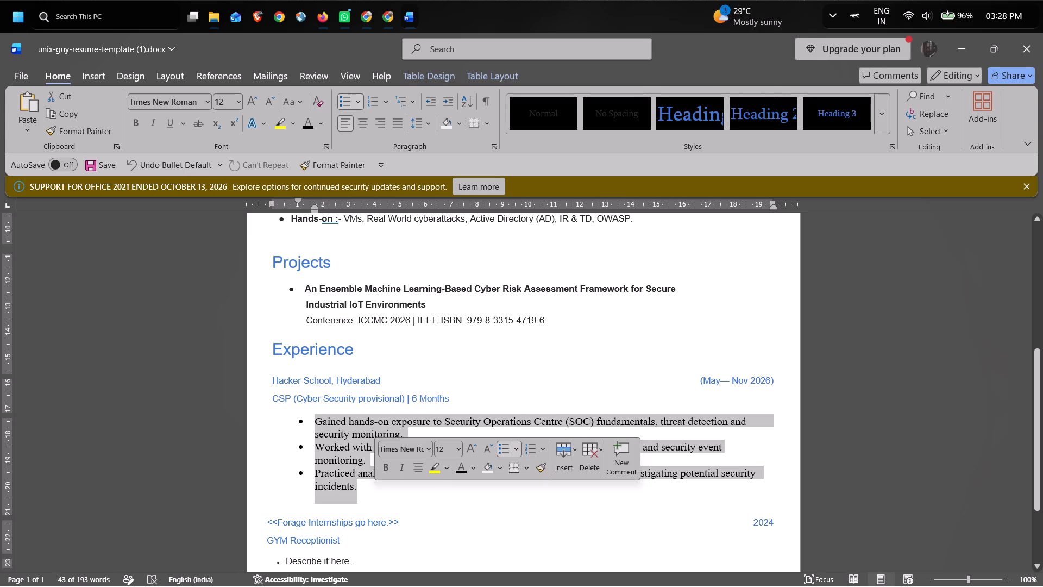
click(455, 453)
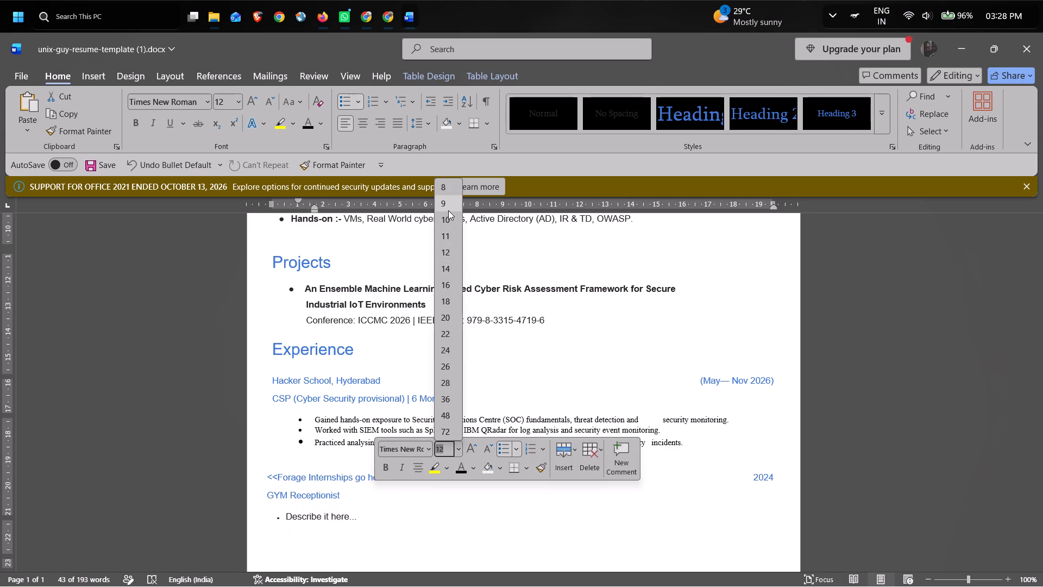
click(448, 215)
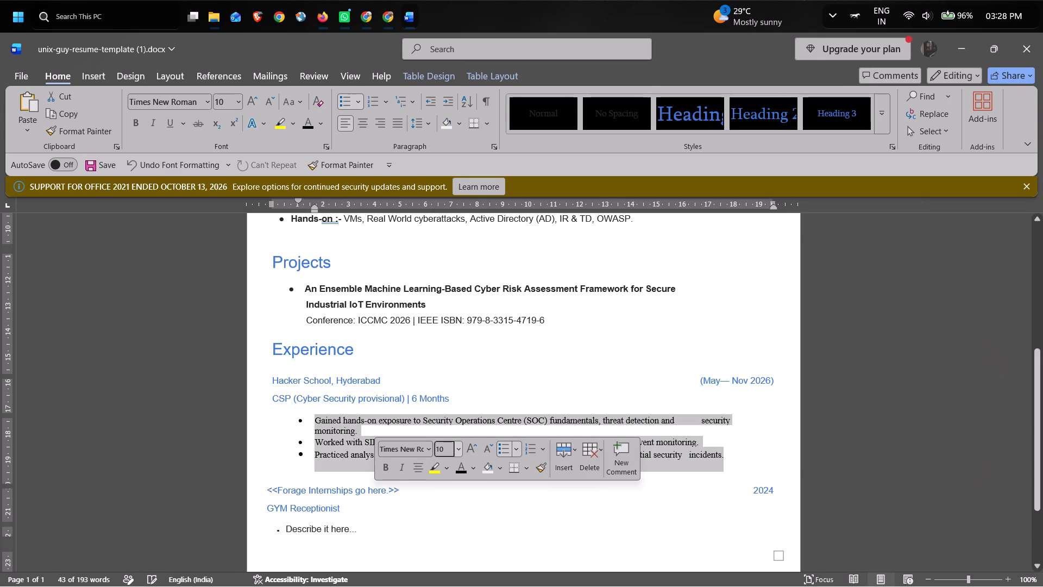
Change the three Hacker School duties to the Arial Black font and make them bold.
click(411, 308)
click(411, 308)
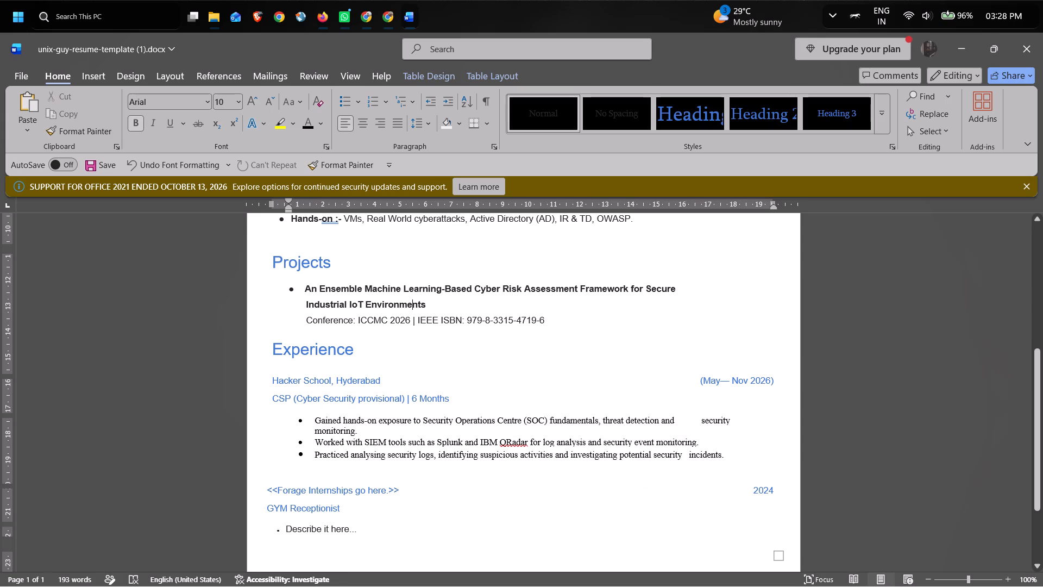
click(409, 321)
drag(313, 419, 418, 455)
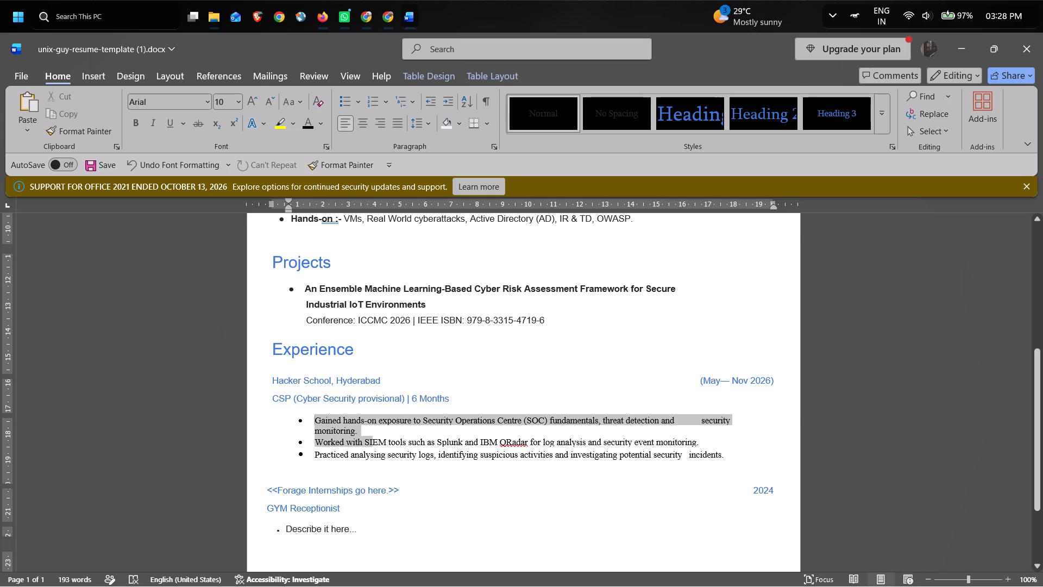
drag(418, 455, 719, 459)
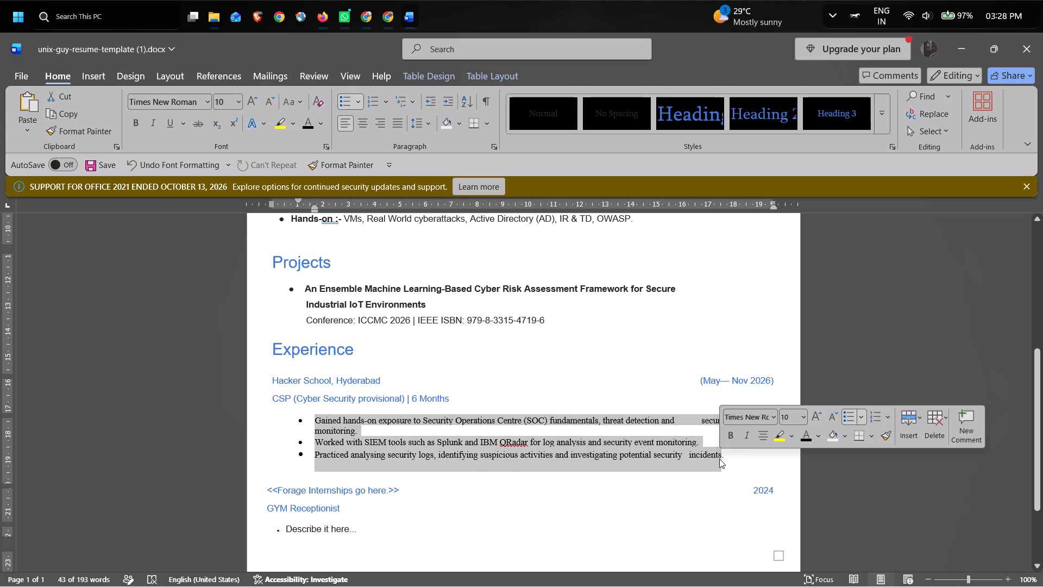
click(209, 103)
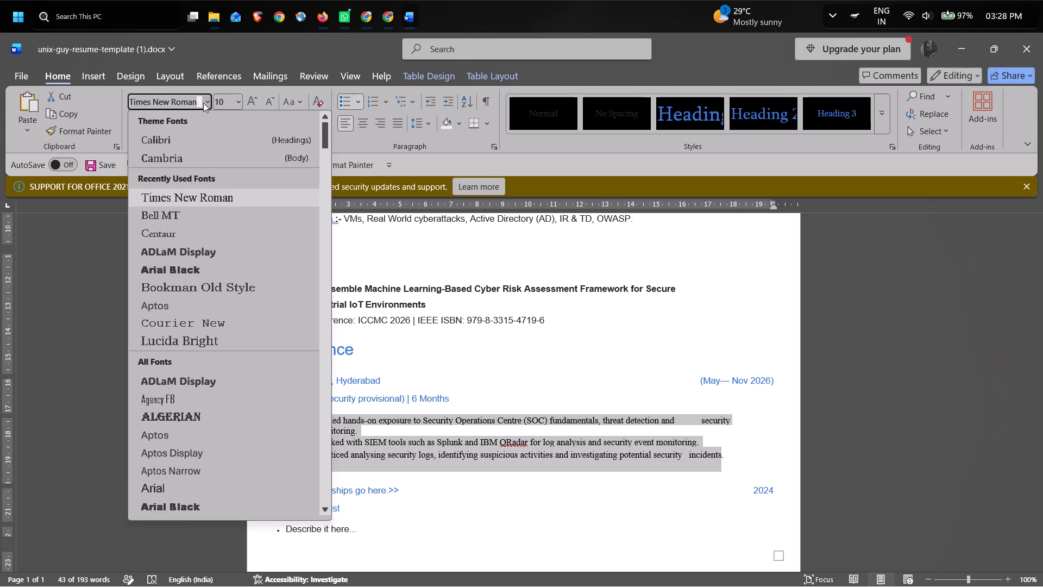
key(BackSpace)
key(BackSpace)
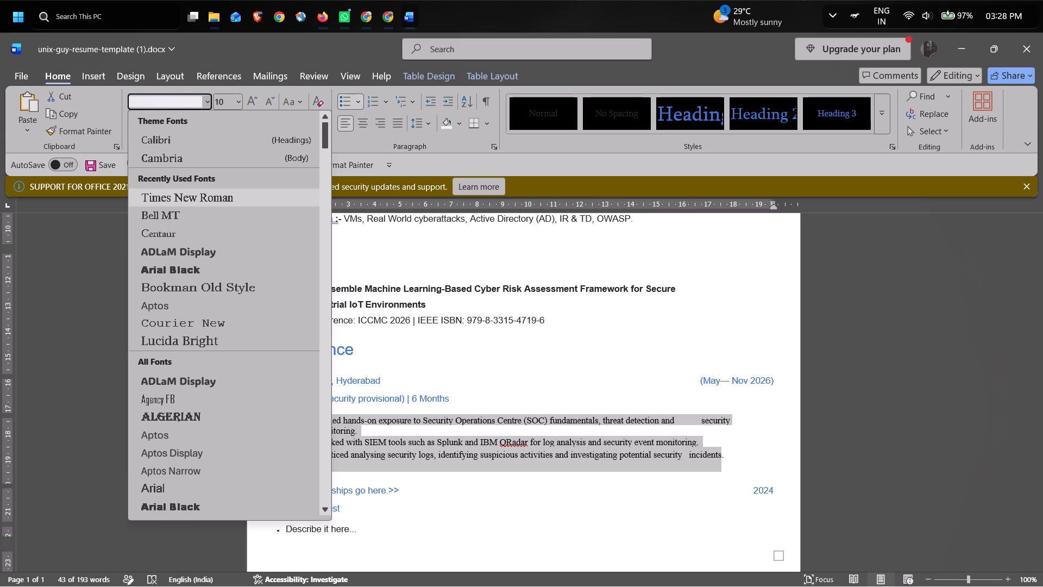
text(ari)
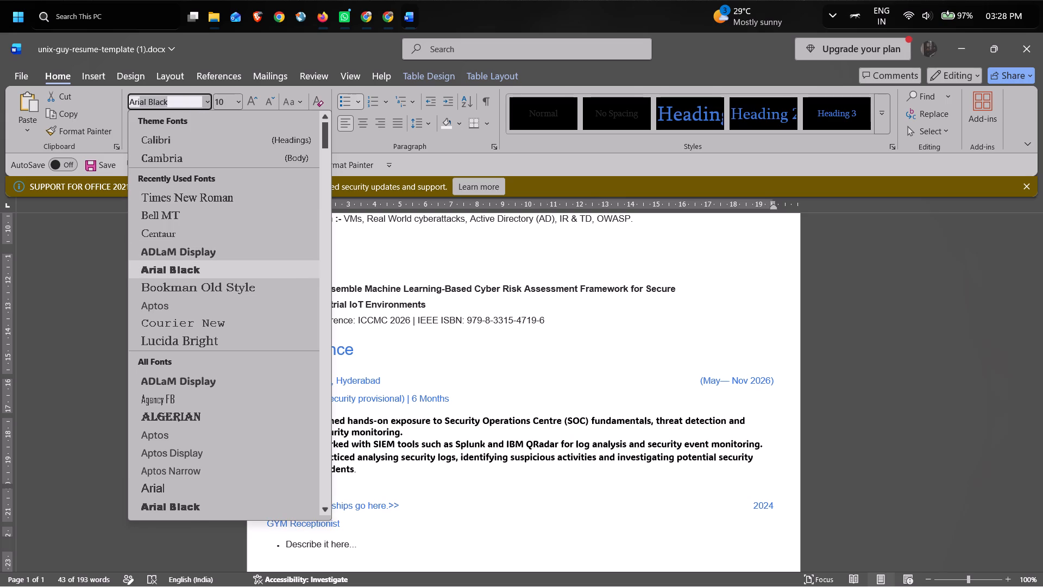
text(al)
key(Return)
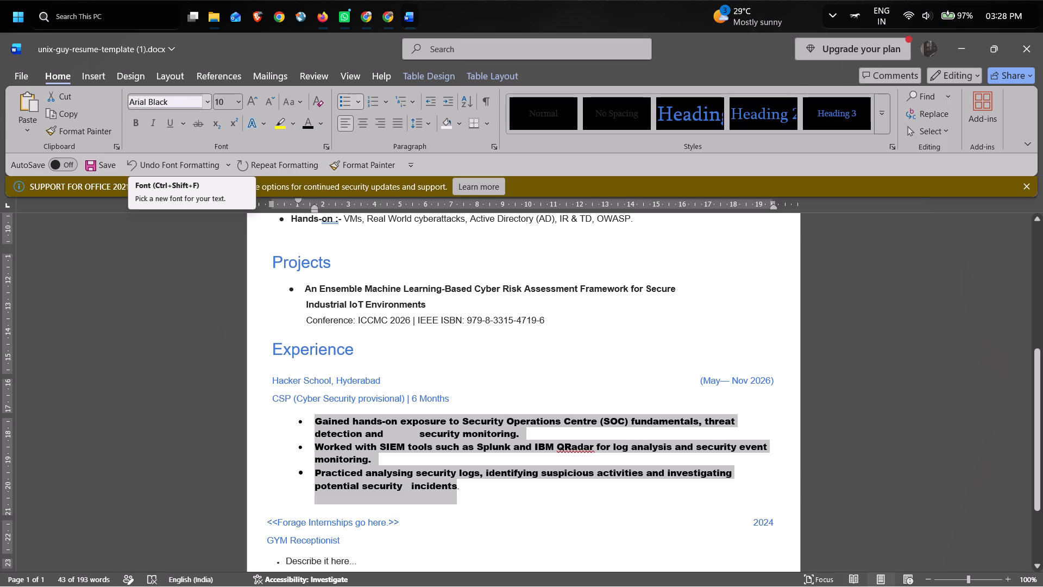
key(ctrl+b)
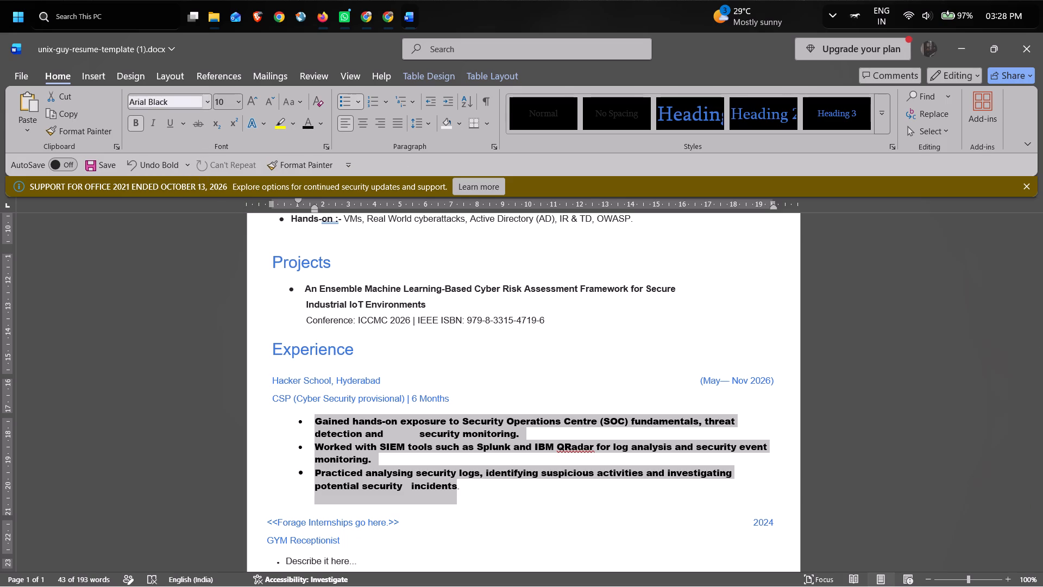
Change the font of the three Hacker School duties to Arial and remove their bold formatting.
click(192, 103)
click(192, 103)
key(BackSpace)
key(BackSpace)
key(BackSpace)
key(BackSpace)
key(BackSpace)
key(BackSpace)
key(Return)
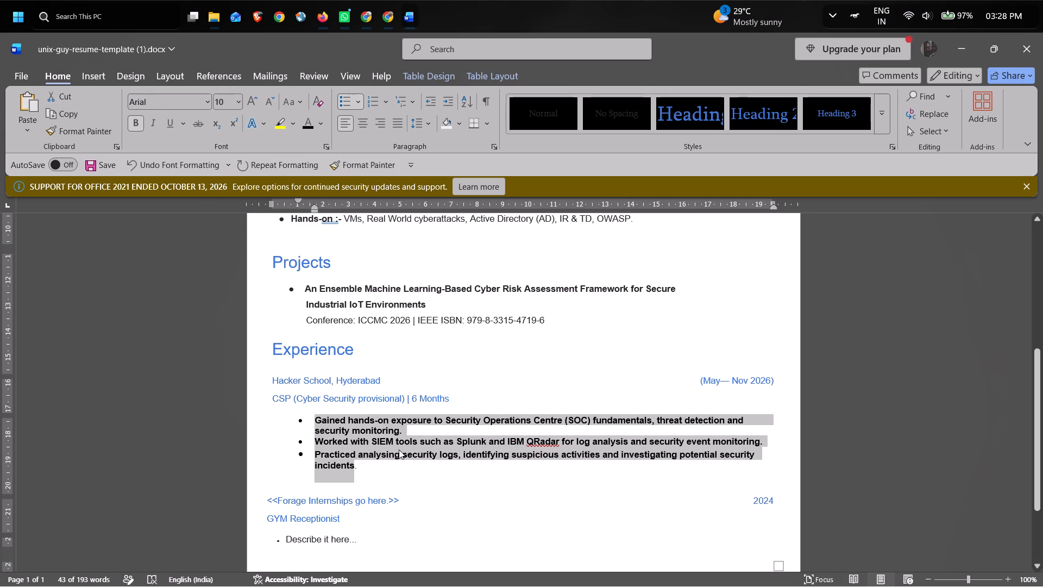
key(ctrl+b)
click(513, 517)
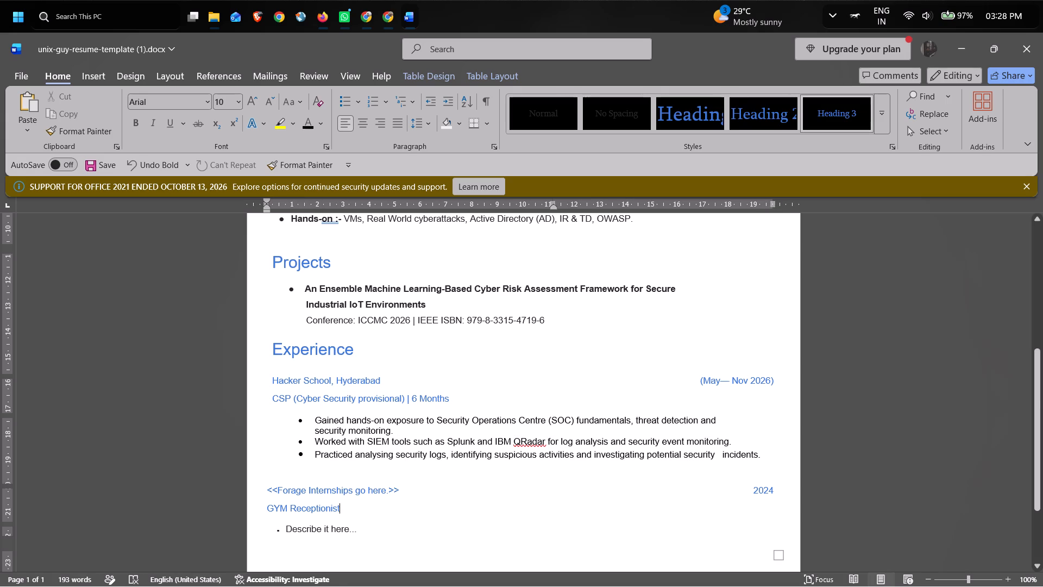
scroll(669, 393, down, 1)
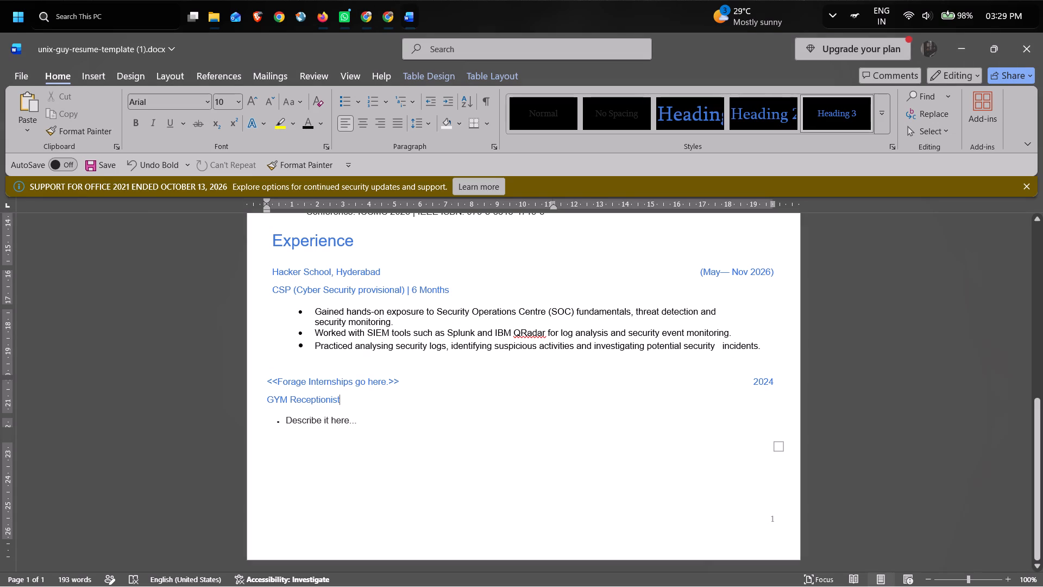
click(356, 357)
triple_click(331, 370)
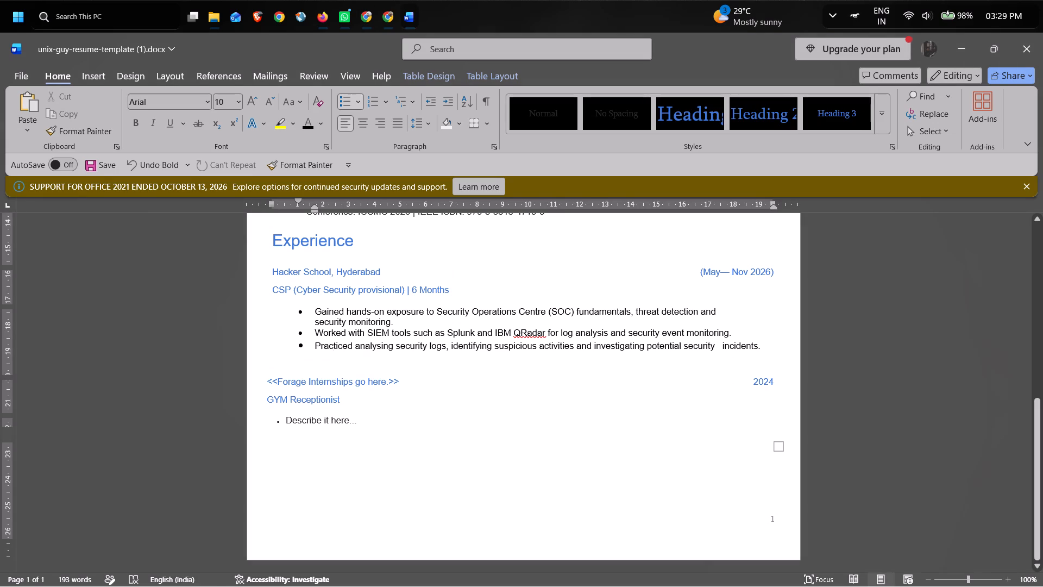
click(377, 370)
click(770, 345)
key(Return)
key(BackSpace)
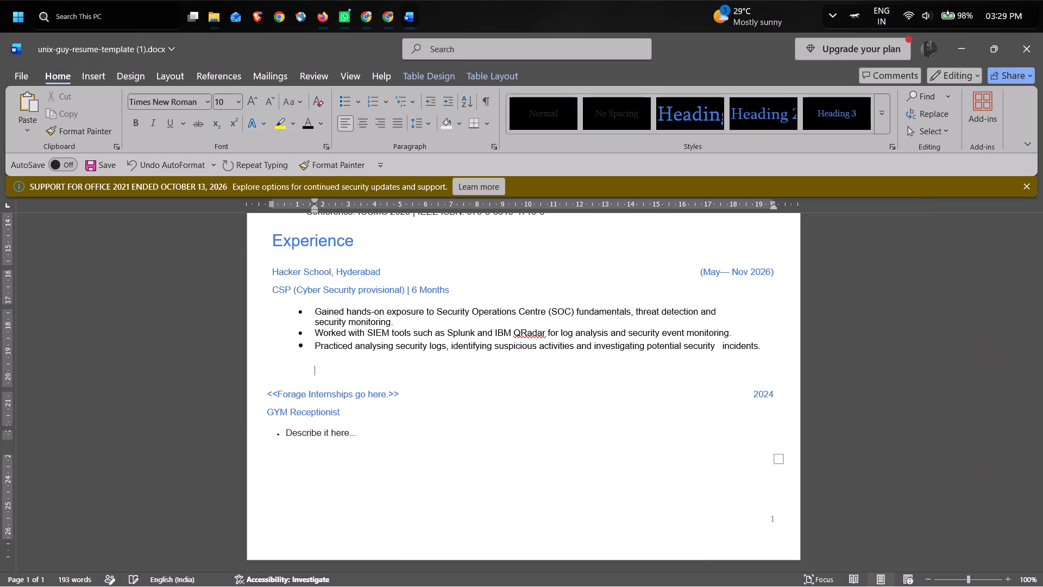
key(BackSpace)
key(ctrl+v)
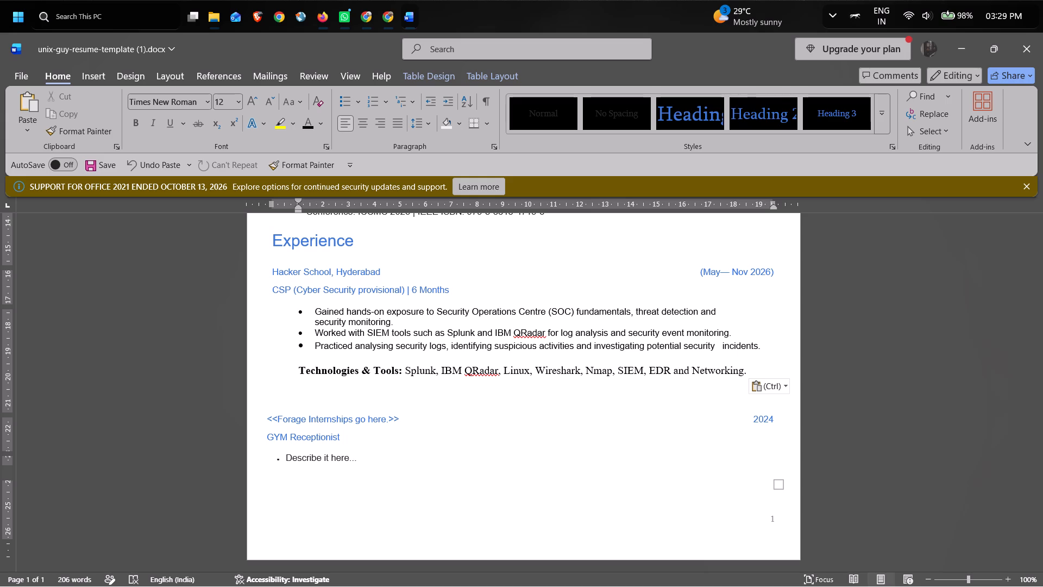
key(BackSpace)
key(BackSpace)
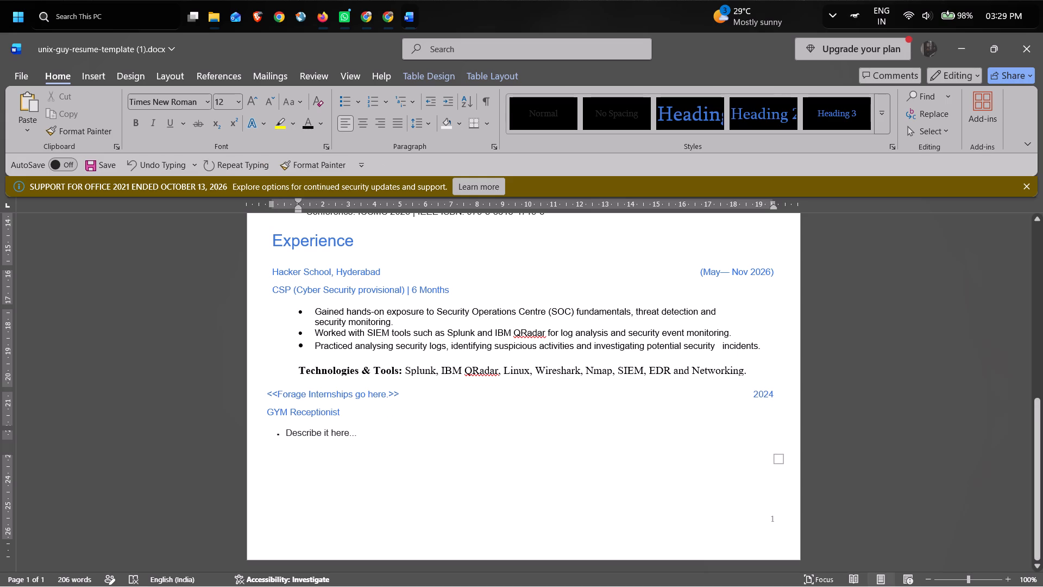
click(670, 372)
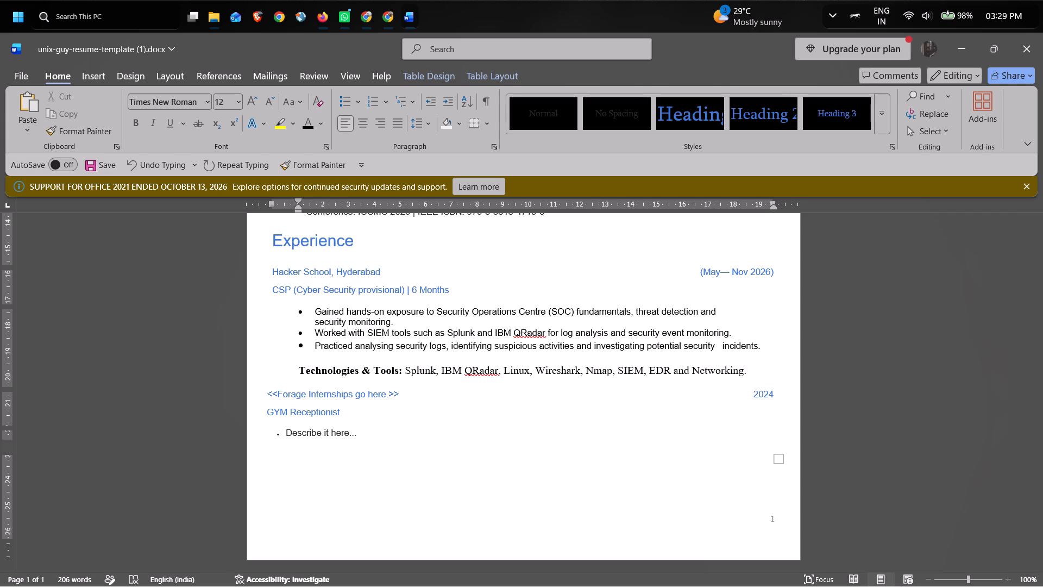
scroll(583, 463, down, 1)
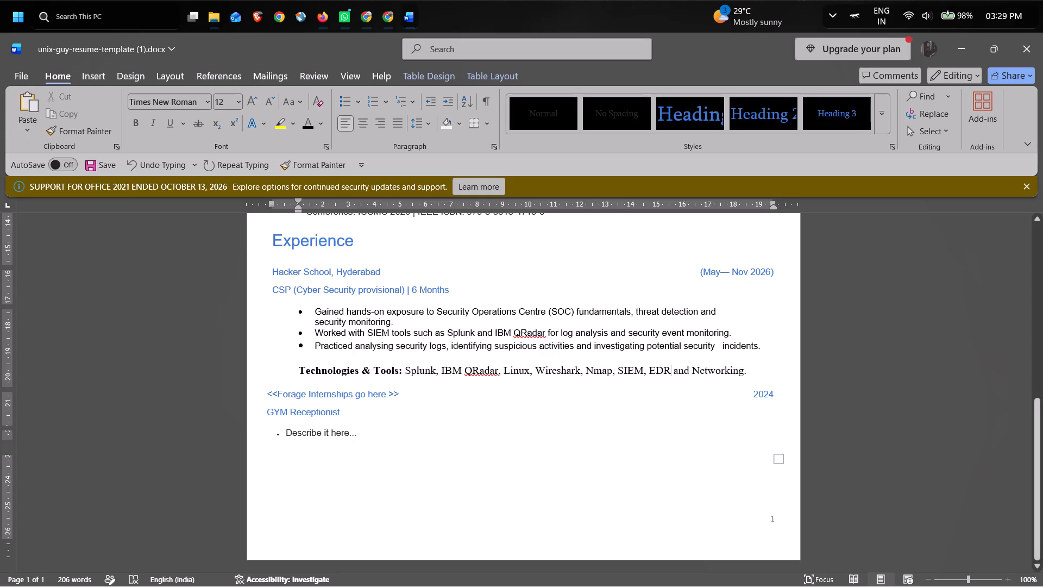
Review the resume from the Training and Certifications section down to the remaining placeholder entry under Experience.
scroll(583, 463, down, 1)
scroll(583, 463, up, 1)
scroll(583, 463, down, 1)
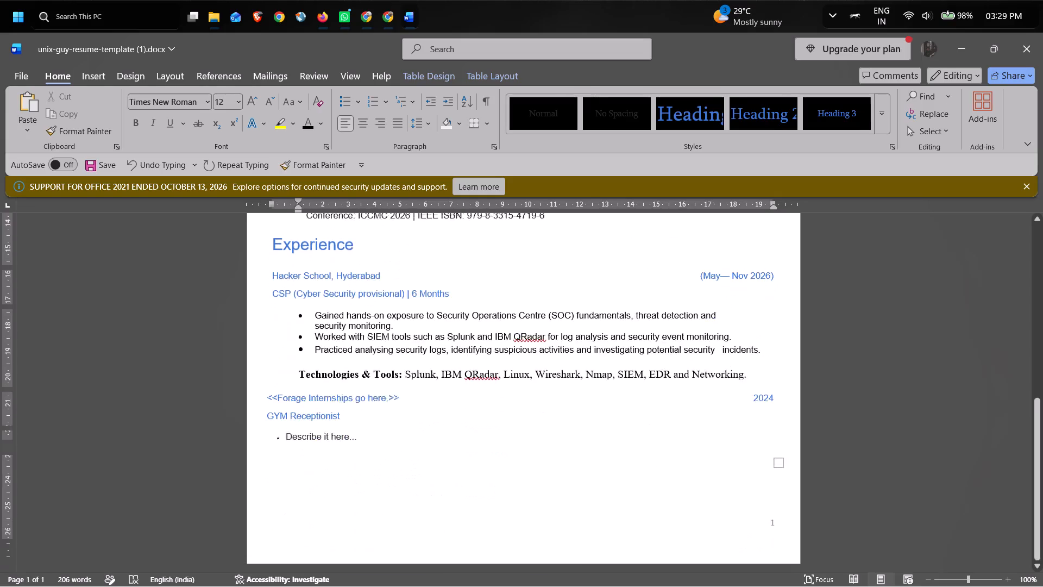
scroll(583, 463, down, 2)
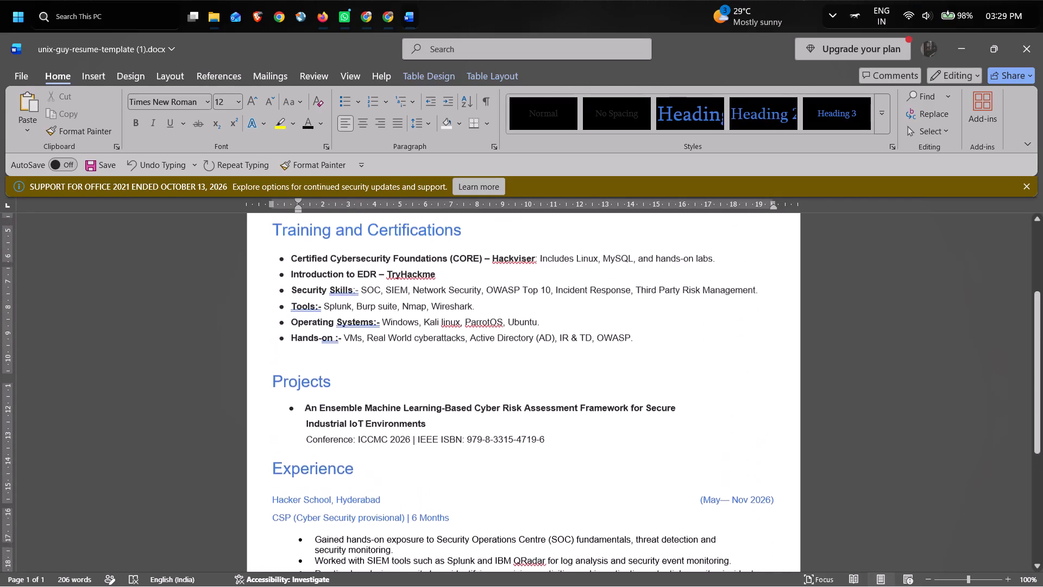
scroll(583, 463, down, 3)
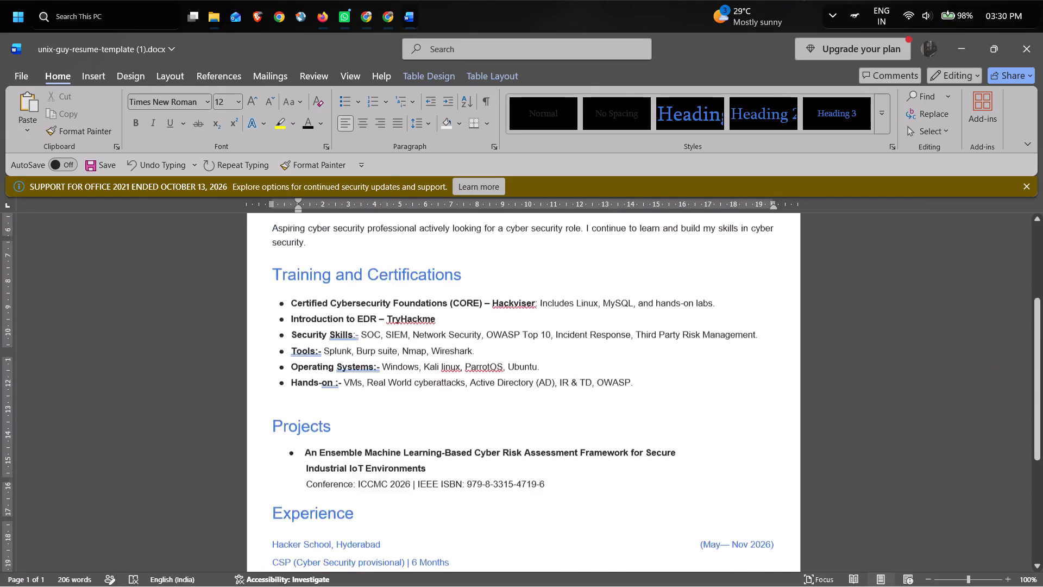
scroll(583, 463, down, 1)
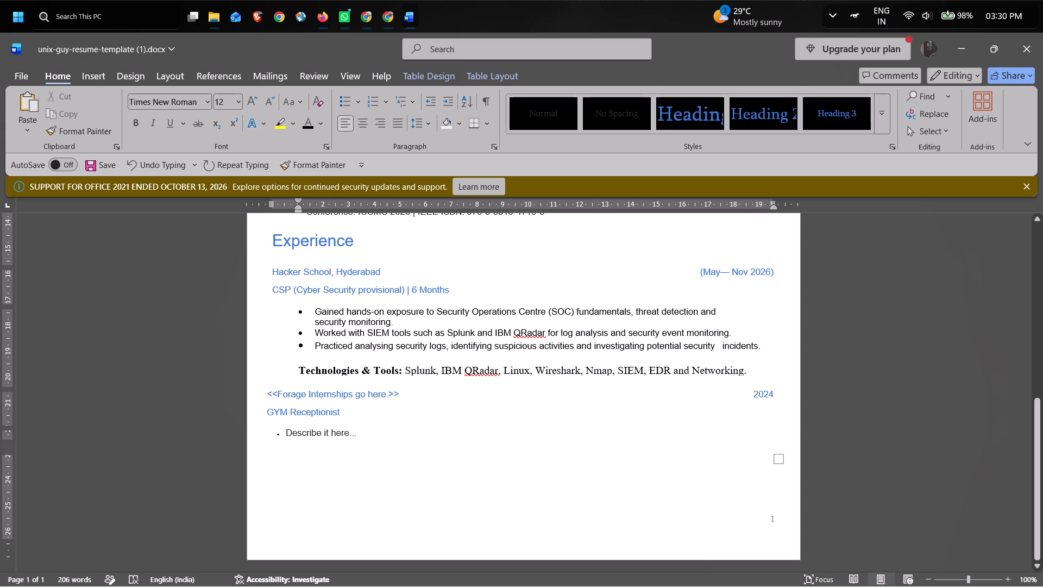
Delete the whole "<<Forage Internships go here.>>" placeholder below the "Technologies & Tools" line.
click(386, 394)
key(Right)
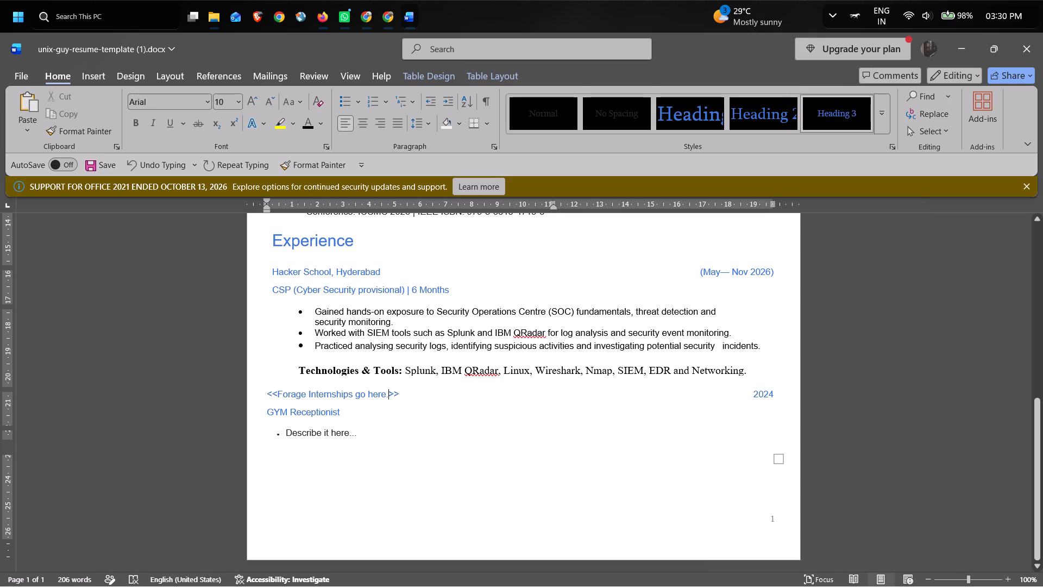
key(Right)
key(Right)
key(BackSpace)
key(BackSpace)
key(BackSpace)
key(BackSpace)
key(BackSpace)
key(BackSpace)
key(BackSpace)
key(BackSpace)
key(BackSpace)
key(BackSpace)
key(BackSpace)
key(BackSpace)
key(BackSpace)
key(BackSpace)
key(BackSpace)
key(BackSpace)
key(BackSpace)
key(BackSpace)
key(BackSpace)
key(BackSpace)
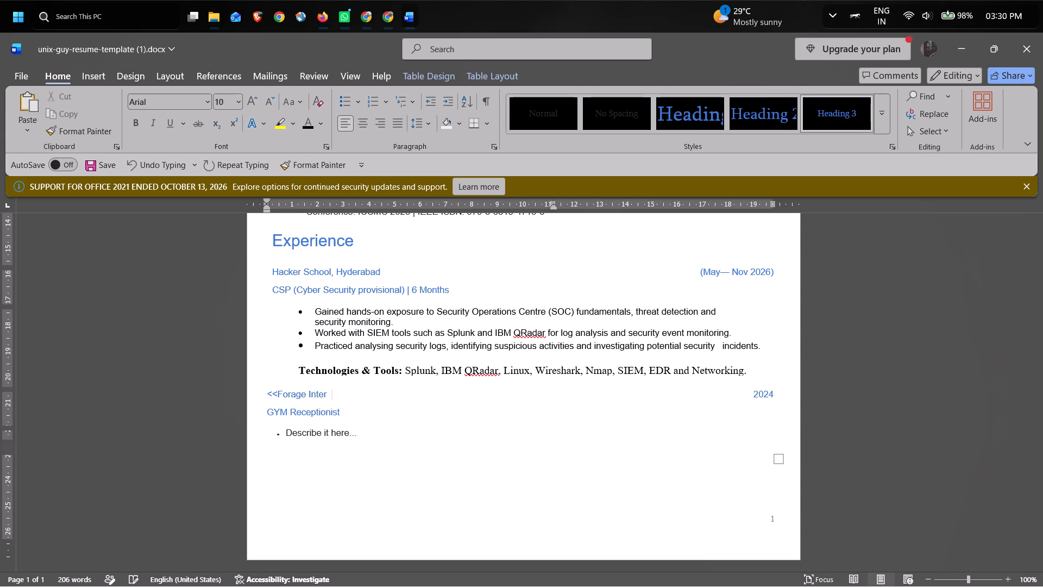
key(BackSpace)
key(BackSpace)
key(BackSpace)
key(BackSpace)
key(BackSpace)
key(BackSpace)
key(BackSpace)
key(BackSpace)
key(BackSpace)
key(BackSpace)
key(BackSpace)
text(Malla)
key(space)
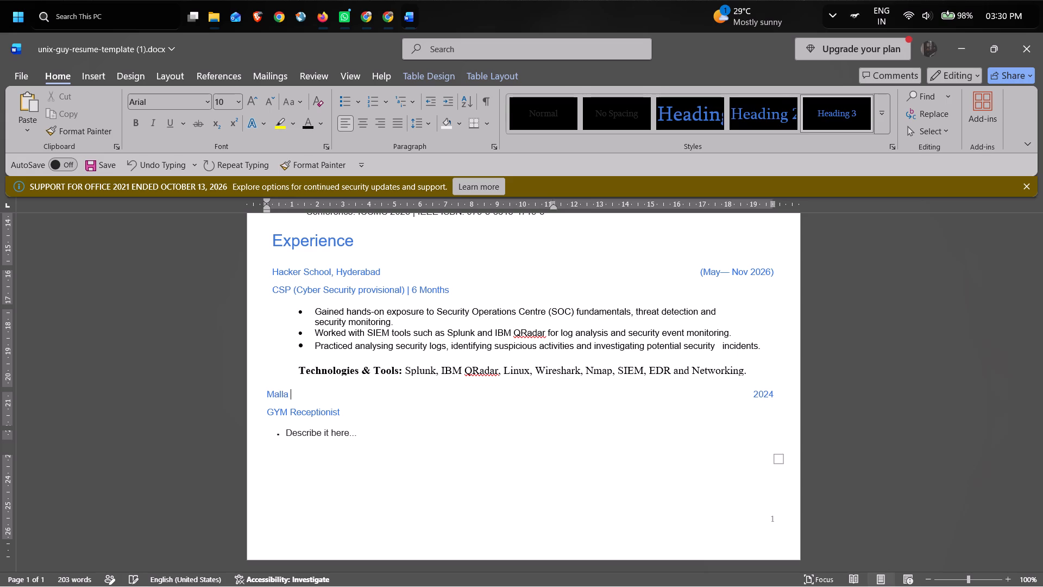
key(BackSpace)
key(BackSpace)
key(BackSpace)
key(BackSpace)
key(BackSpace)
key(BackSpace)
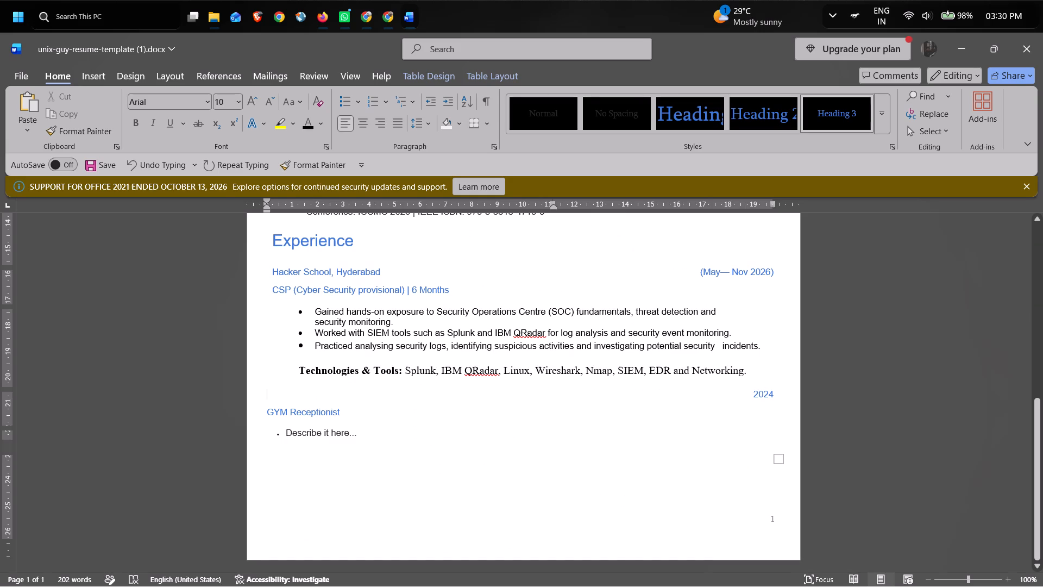
Check the font formatting of the Experience heading, the 2024 date and the emptied placeholder line.
click(335, 243)
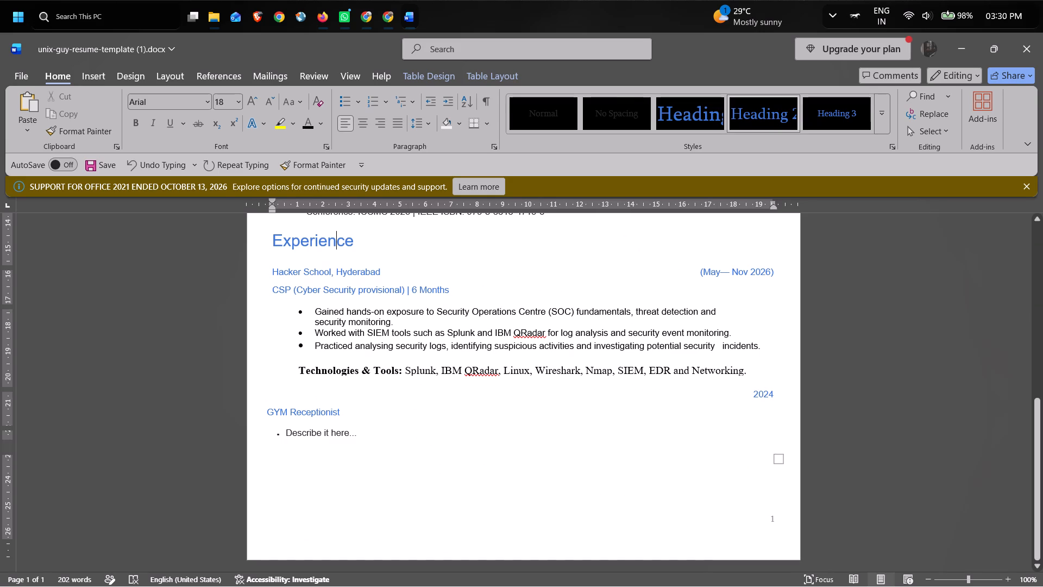
click(774, 391)
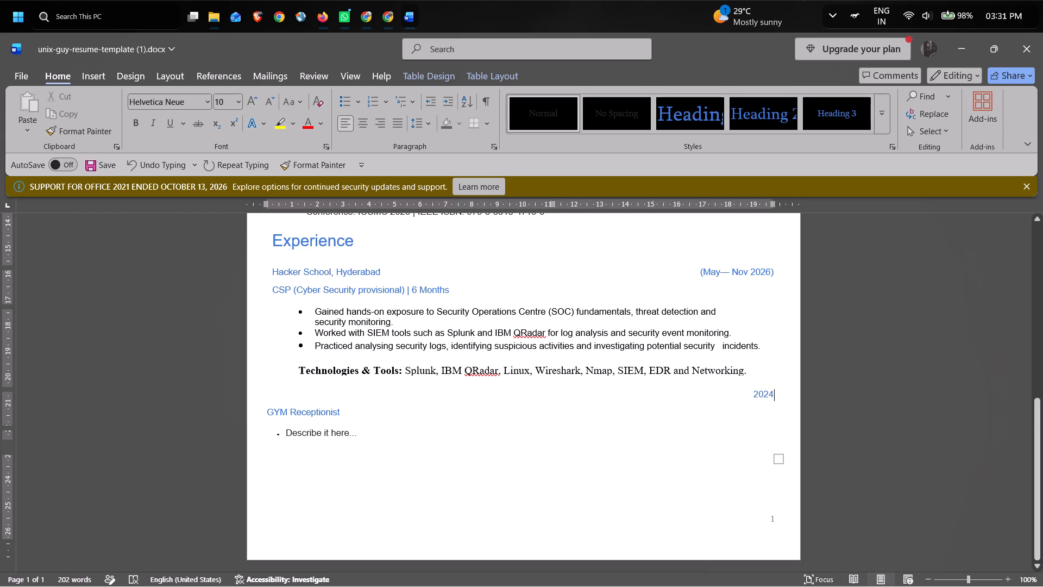
click(351, 242)
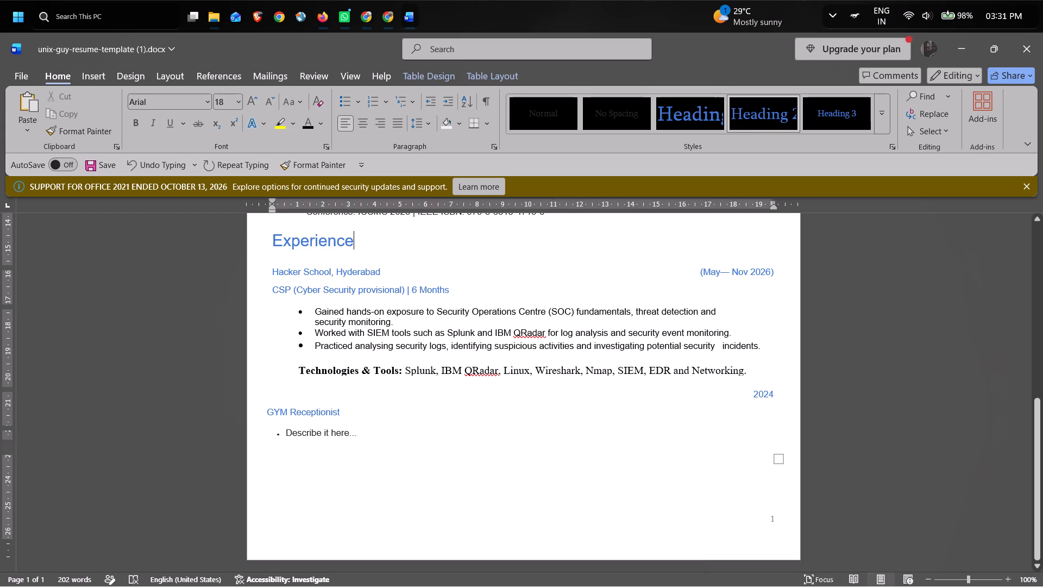
click(290, 393)
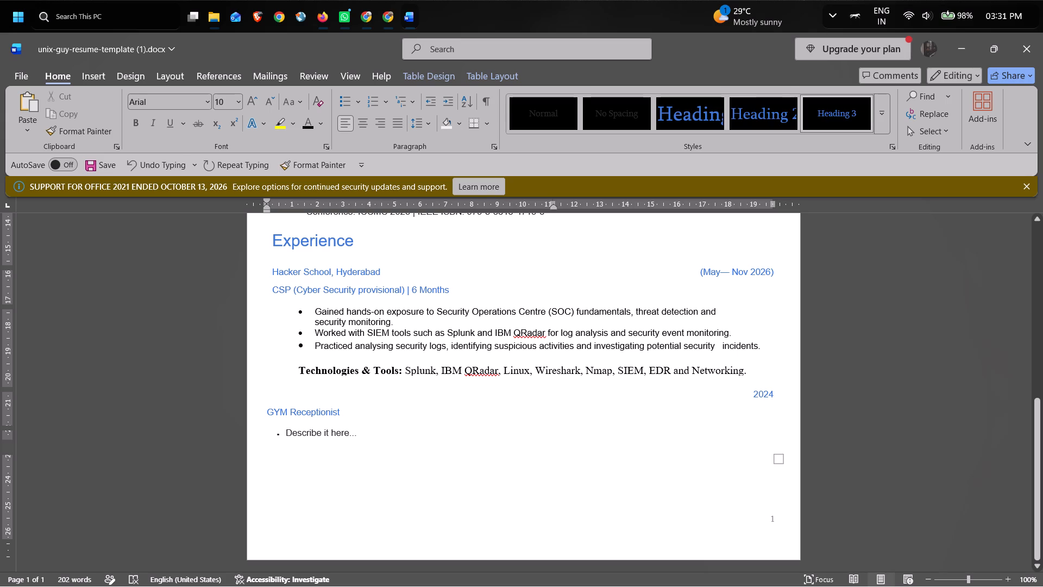
Switch to Chrome, search Google for "education" in a new tab and copy the search word.
click(369, 17)
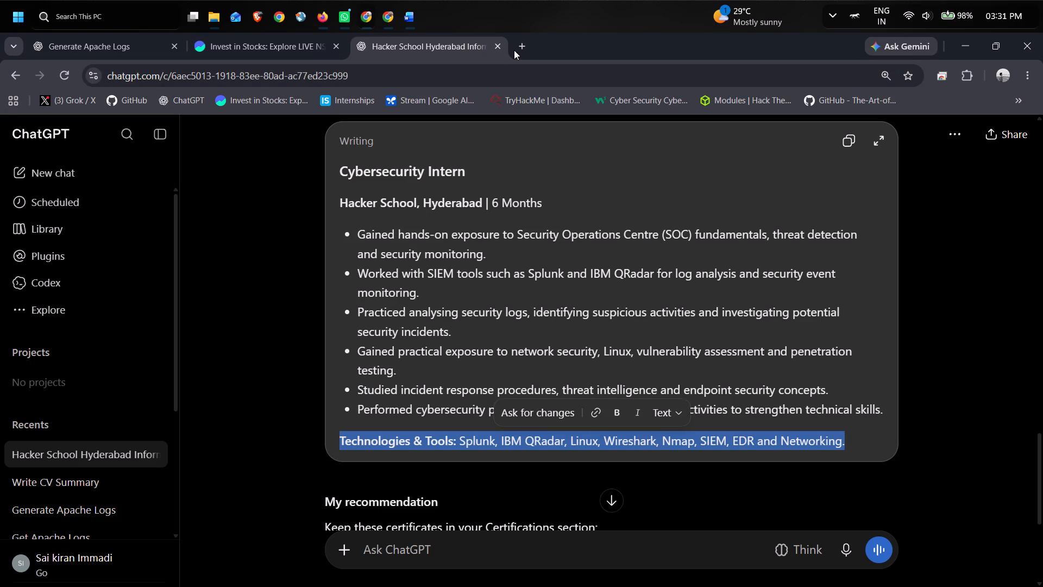
click(521, 50)
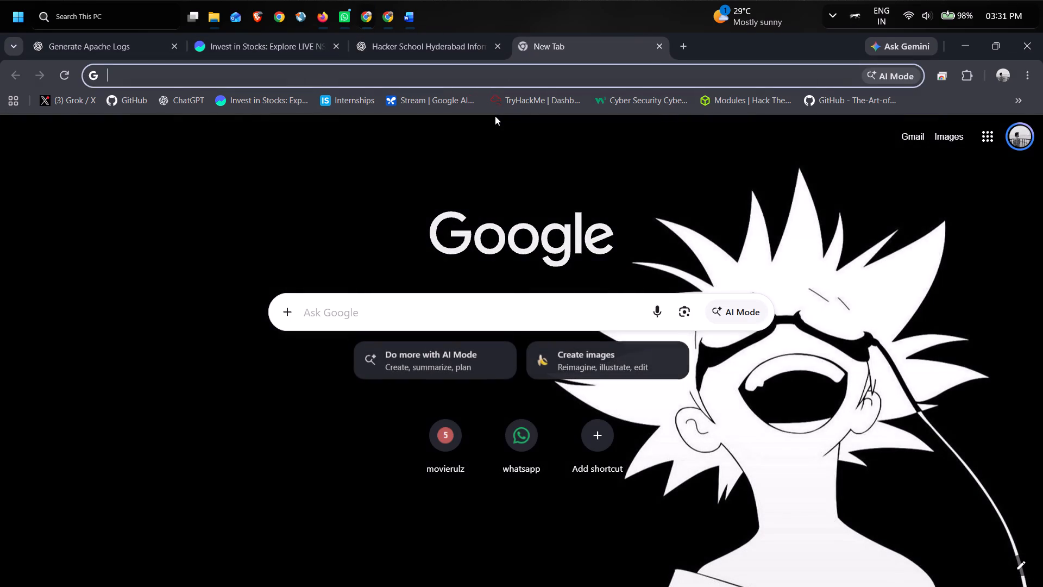
text(education)
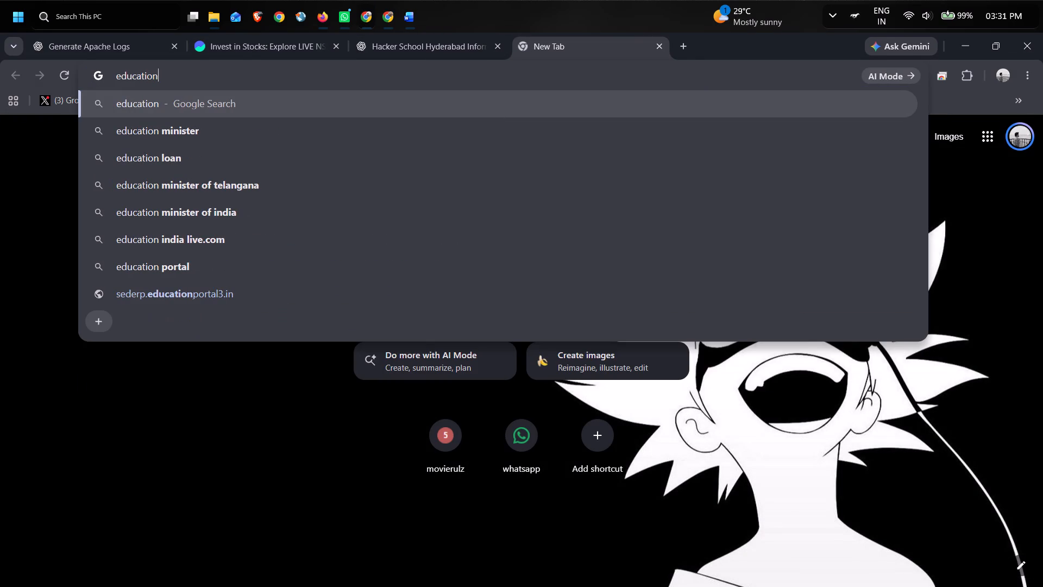
key(space)
key(Return)
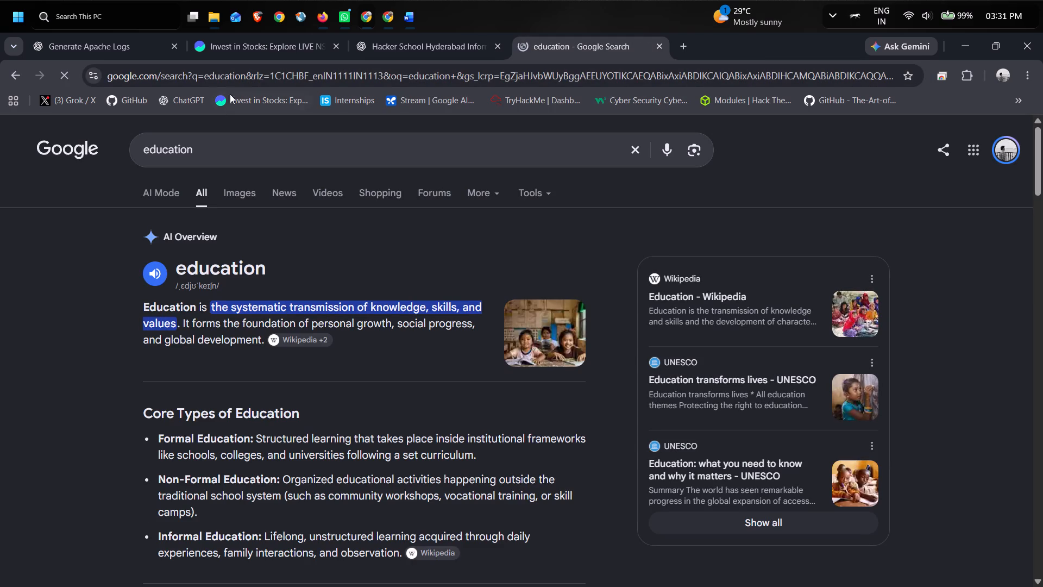
triple_click(172, 148)
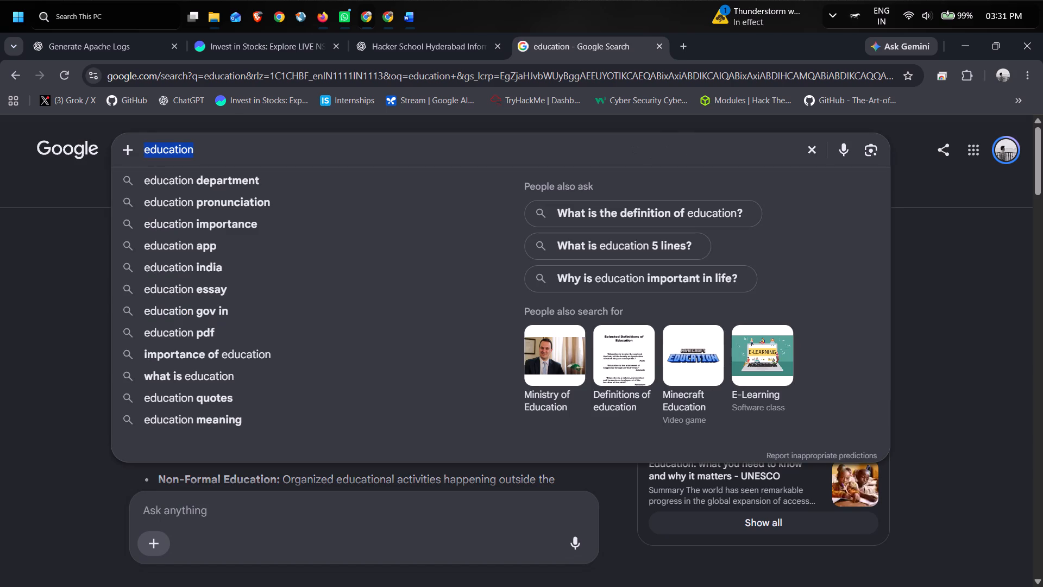
key(ctrl+c)
Back in Word, enter "Education" in the emptied placeholder line and set its font size to 18.
key(alt+Tab)
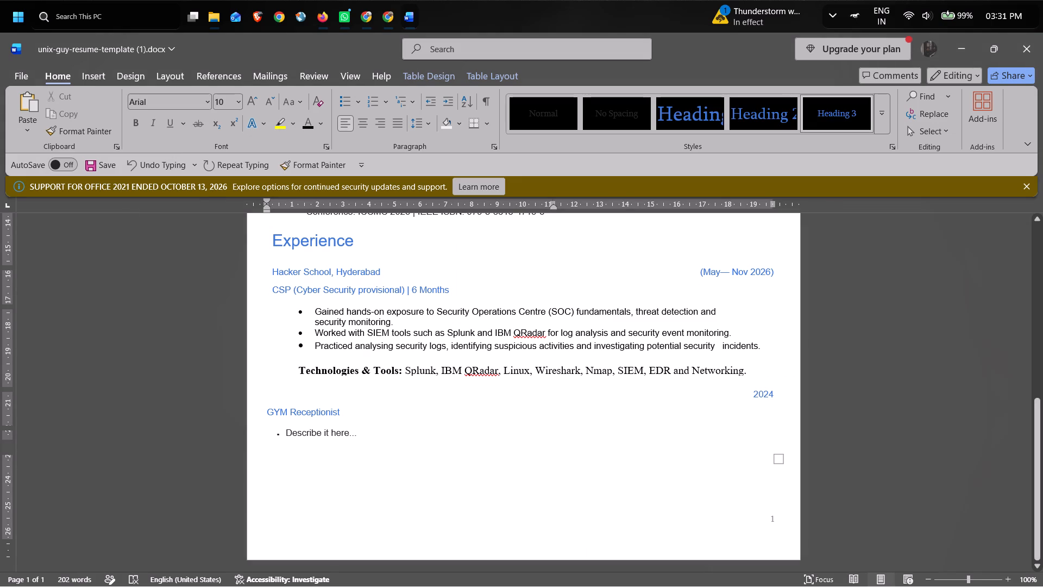
text(Education)
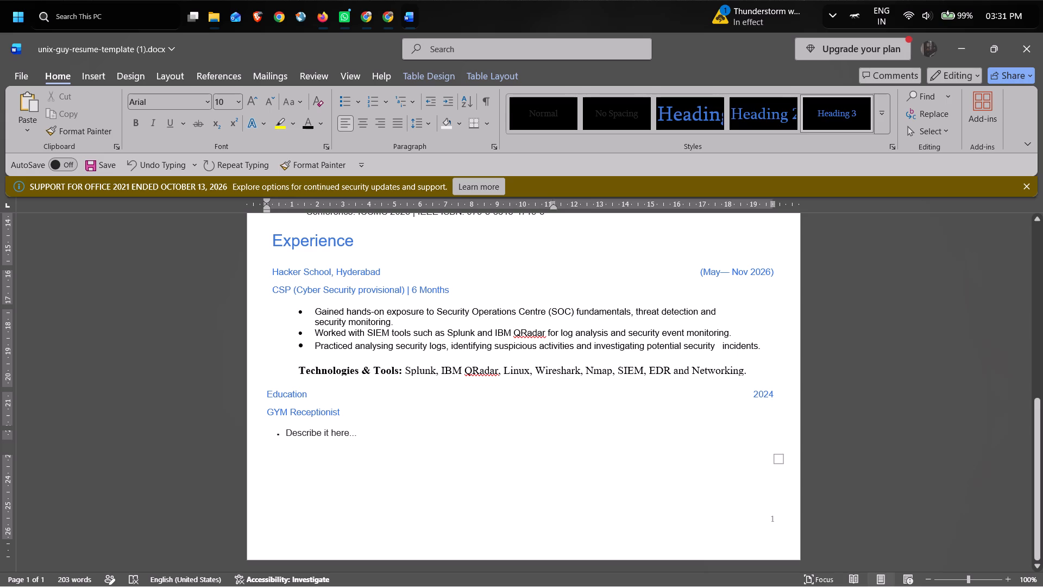
drag(308, 392, 259, 392)
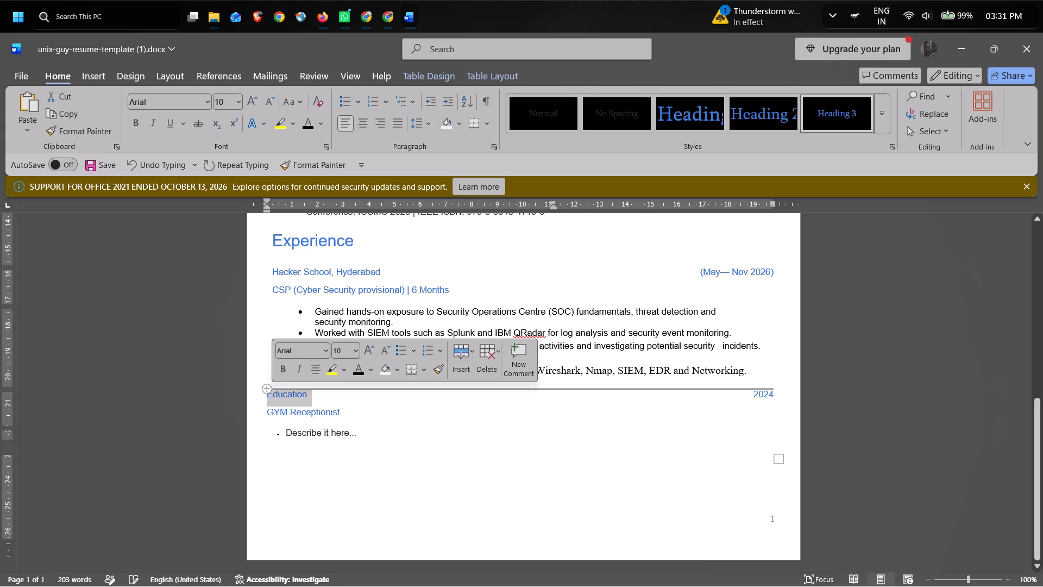
click(358, 354)
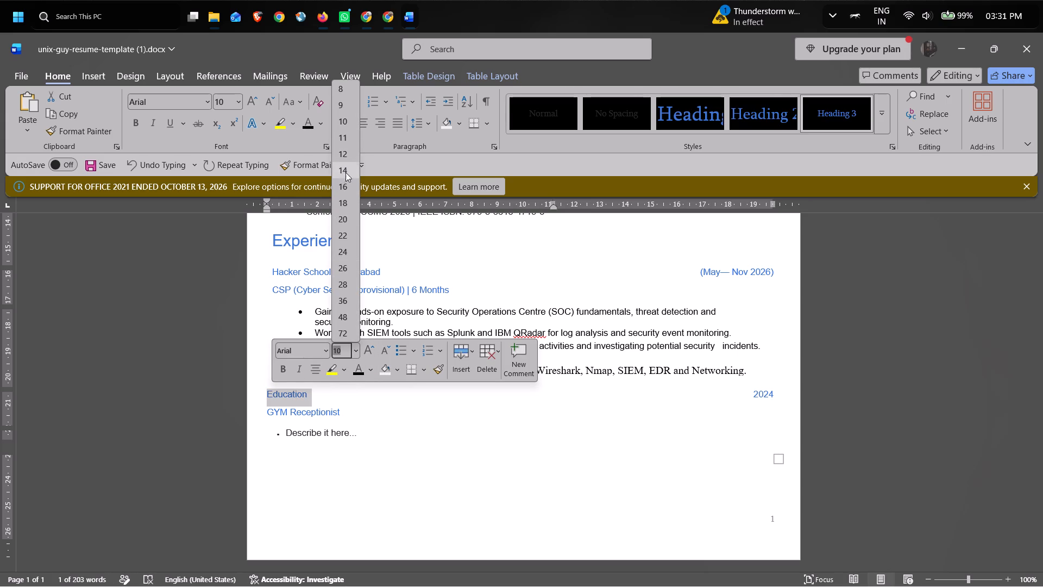
click(342, 201)
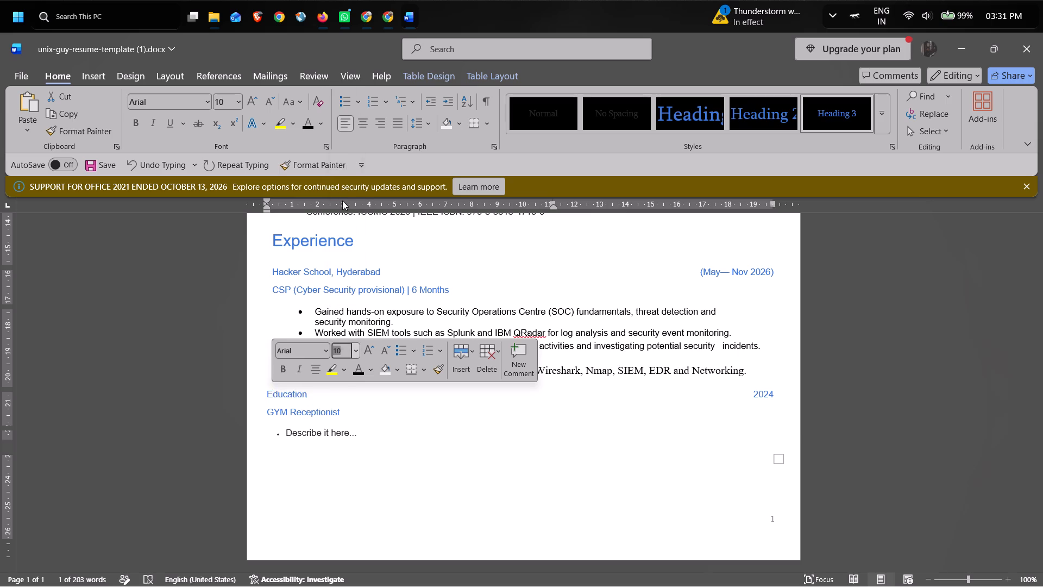
click(377, 401)
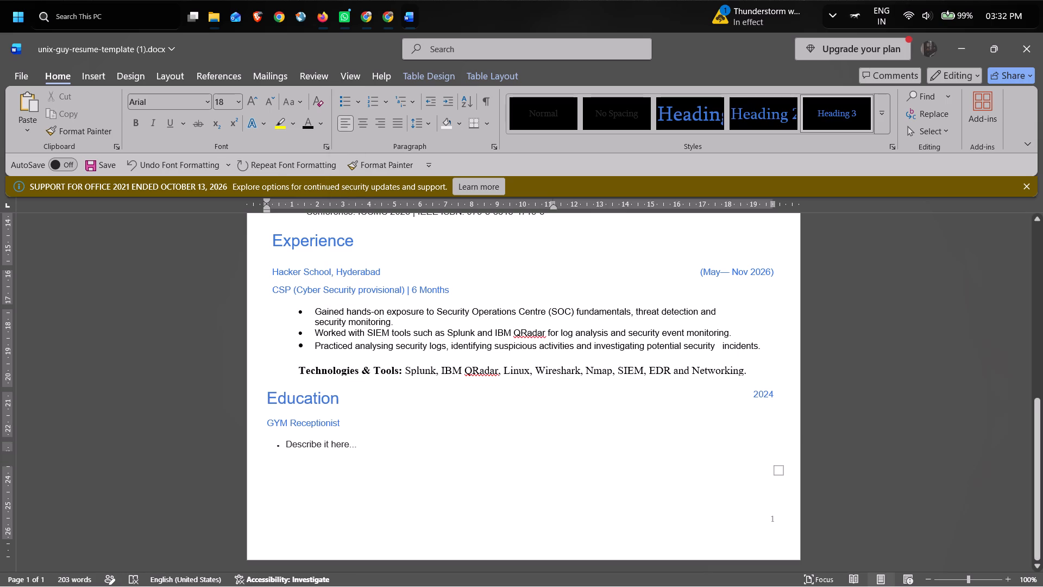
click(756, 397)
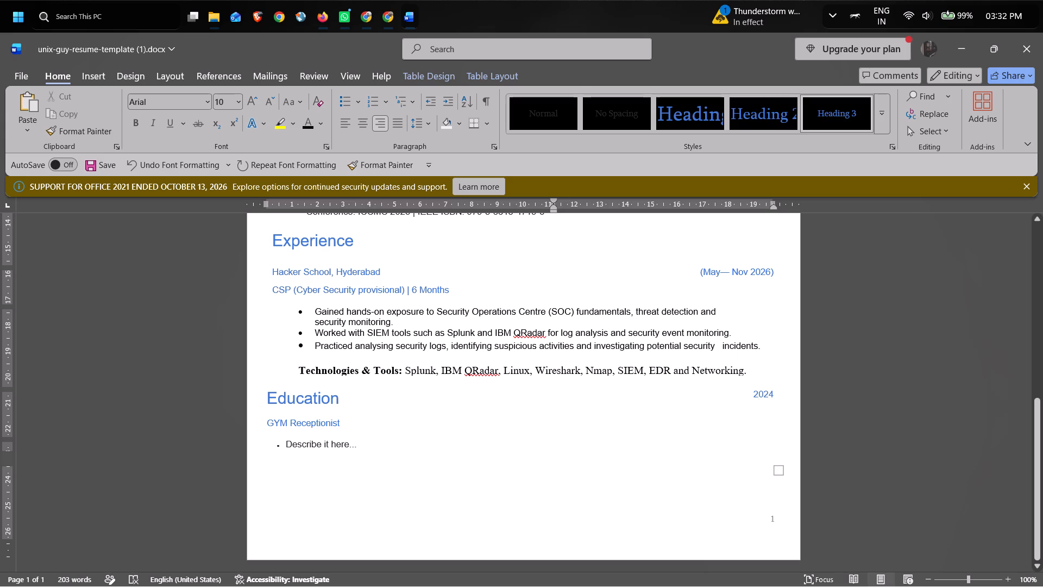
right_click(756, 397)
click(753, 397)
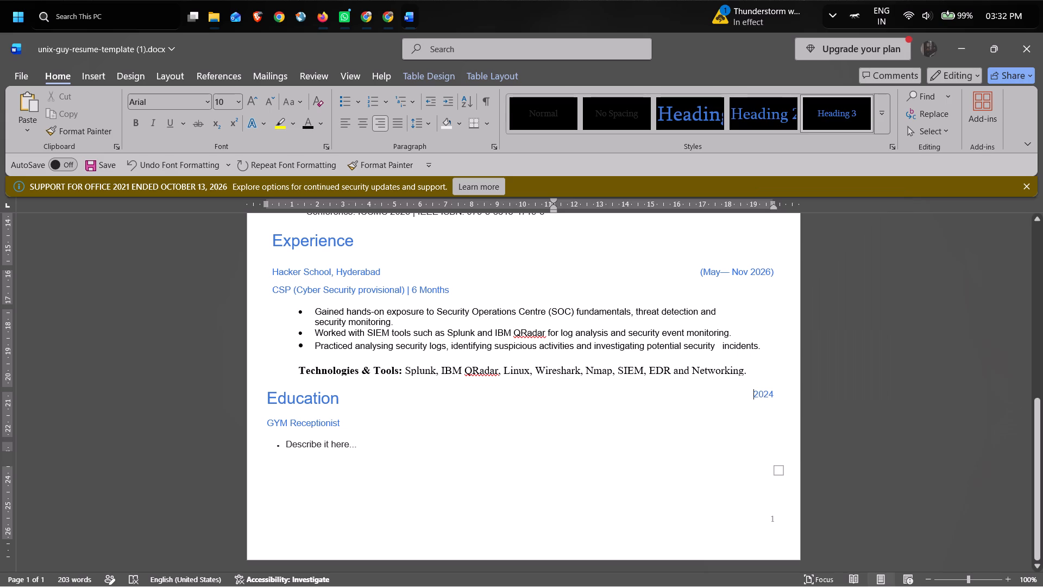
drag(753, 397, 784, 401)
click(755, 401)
Replace "GYM Receptionist" below the Education heading with "Malla Reddy University".
click(347, 424)
key(BackSpace)
key(BackSpace)
key(BackSpace)
key(BackSpace)
key(BackSpace)
key(BackSpace)
key(BackSpace)
key(BackSpace)
key(BackSpace)
key(BackSpace)
key(BackSpace)
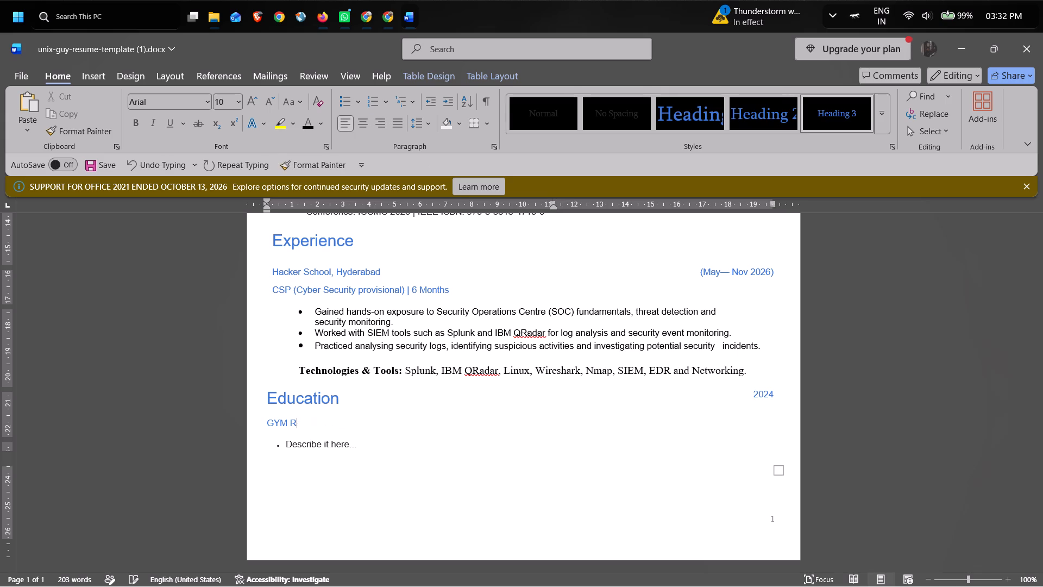
key(BackSpace)
key(BackSpace)
key(BackSpace)
key(BackSpace)
key(BackSpace)
text(Malla)
key(space)
key(shift+r)
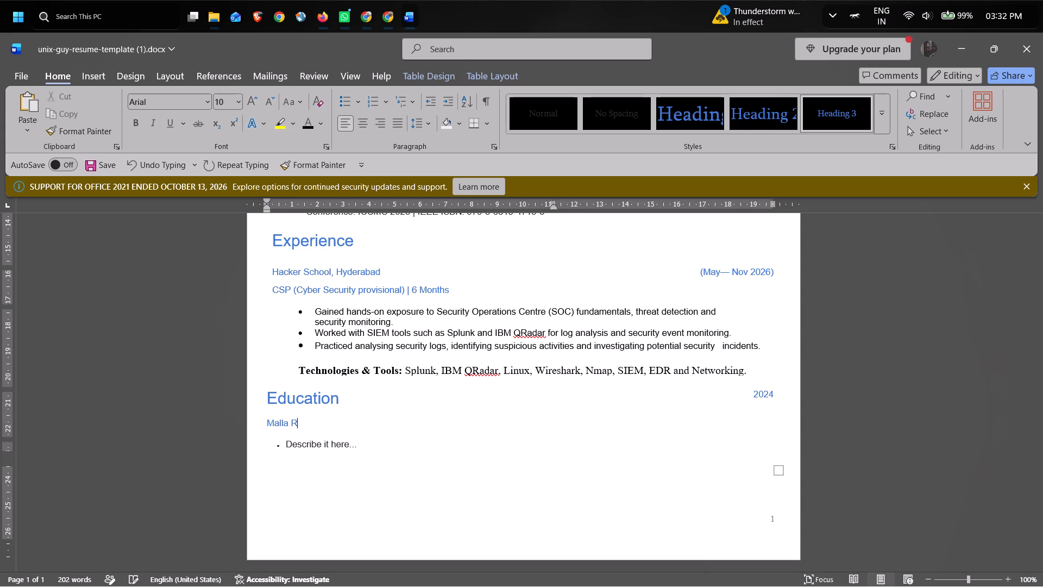
key(e)
text(ddy)
key(space)
key(shift+u)
text(niversity)
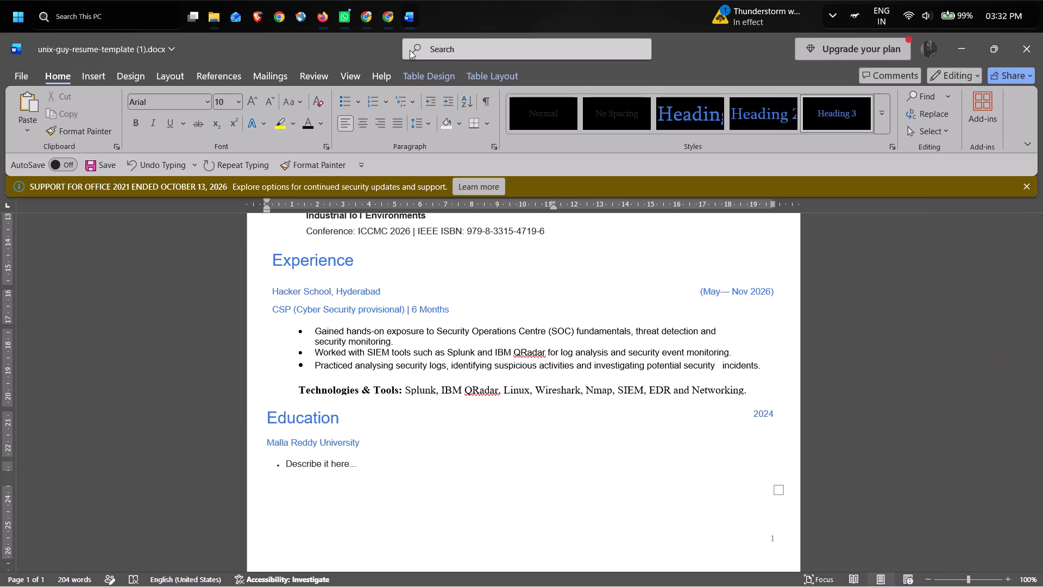
Switch to Firefox and copy "B.Tech -CSE (Cyber Security)" from the Education section of the resume PDF.
click(319, 18)
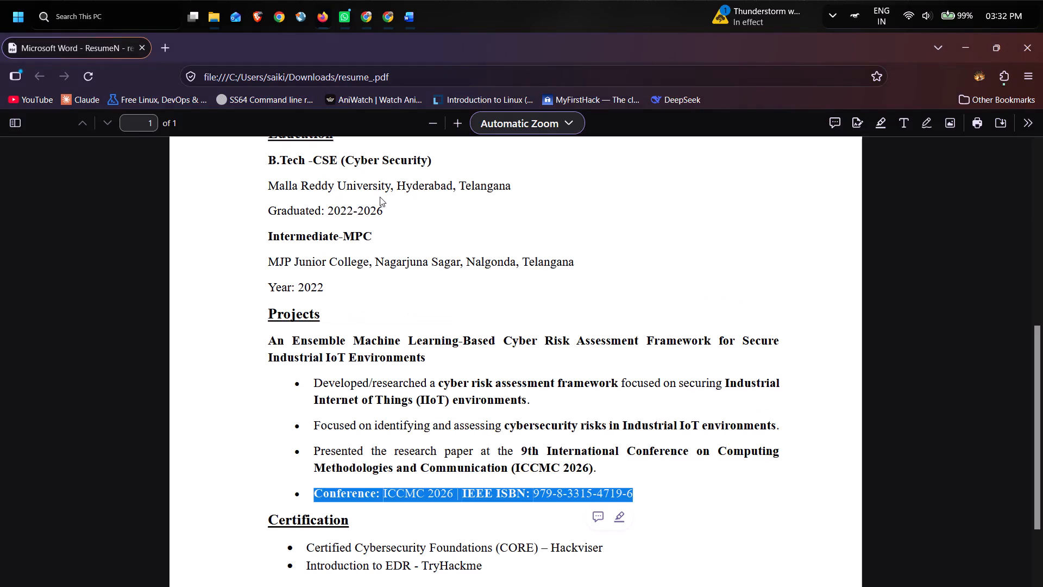
scroll(409, 380, up, 1)
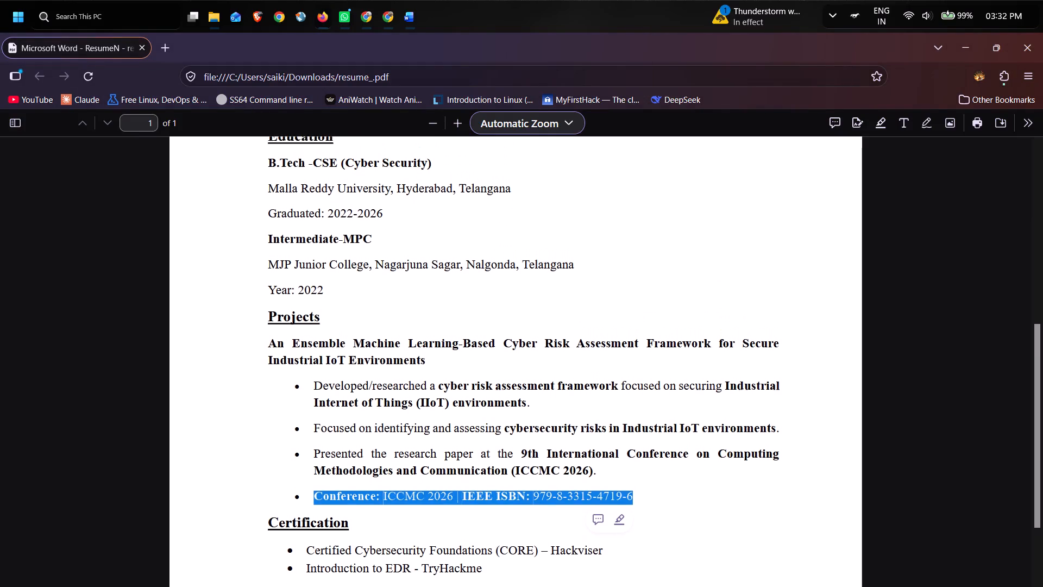
scroll(409, 380, up, 1)
scroll(409, 380, down, 3)
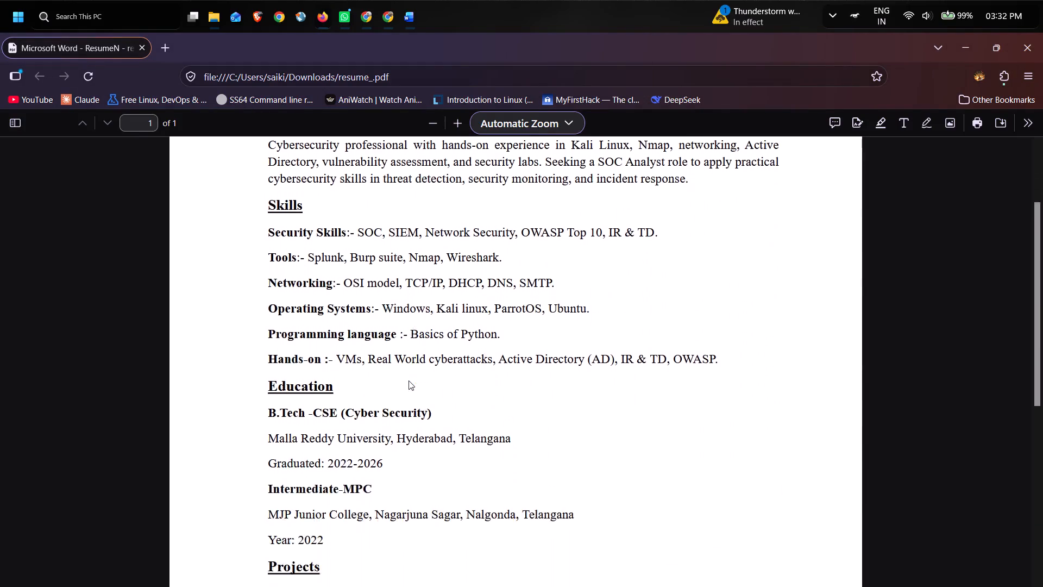
scroll(409, 380, down, 3)
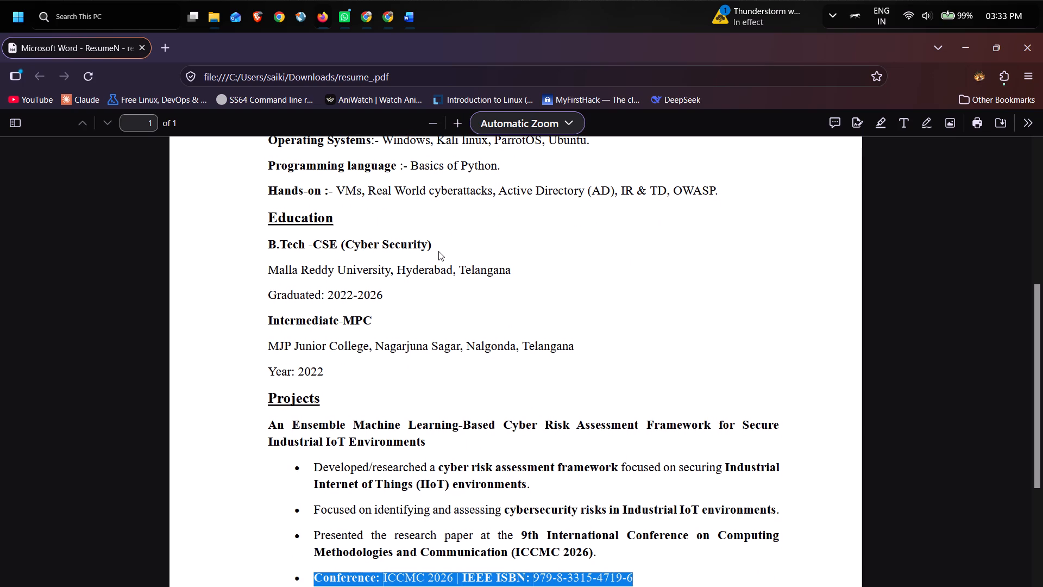
drag(452, 247, 268, 242)
drag(268, 242, 455, 245)
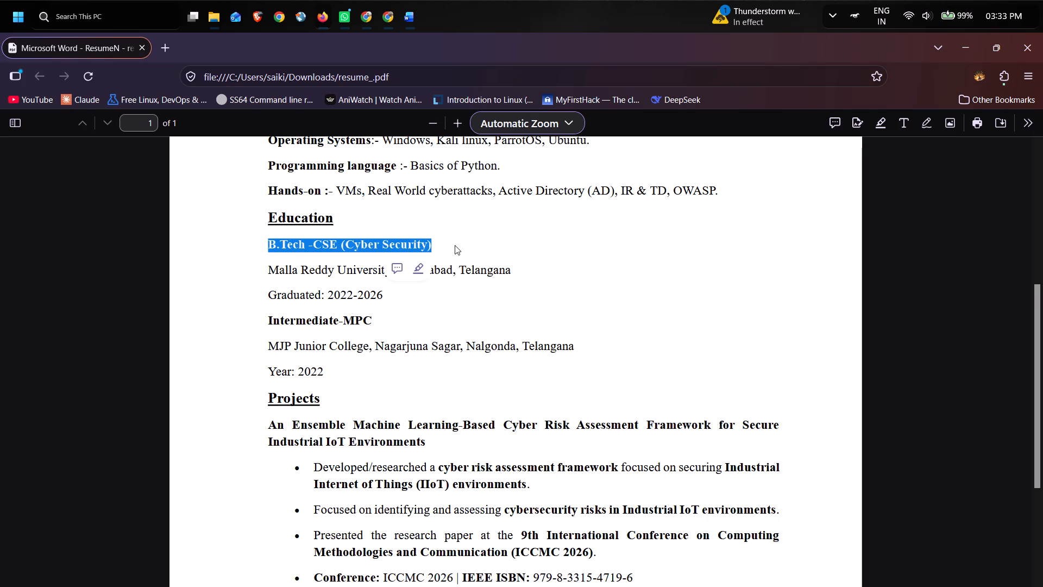
key(ctrl+c)
Back in Word, replace the bulleted "Describe it here..." placeholder with the copied "B.Tech -CSE (Cyber Security)" as an unbulleted line.
key(alt+Tab)
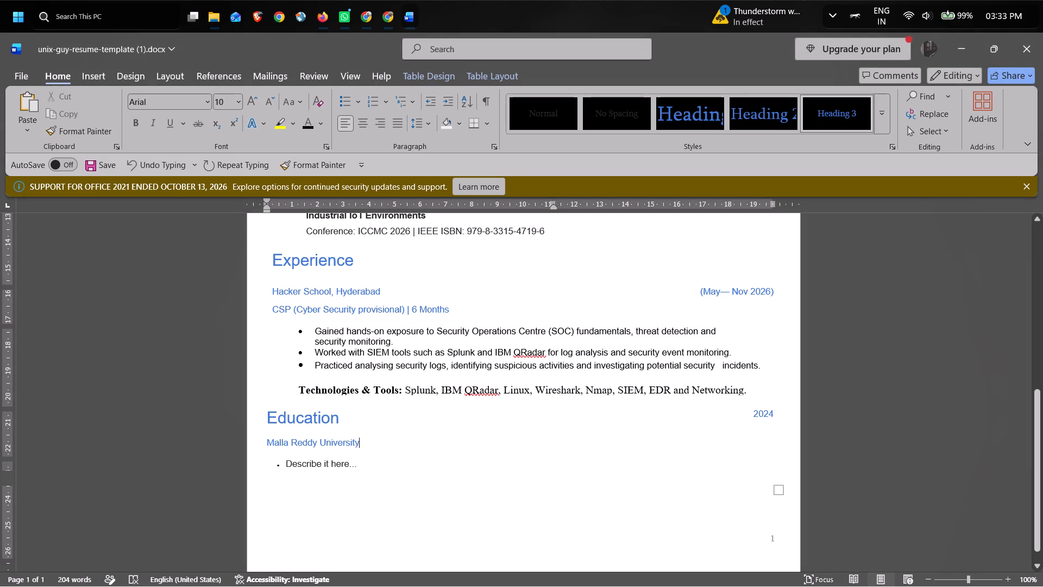
click(357, 466)
key(BackSpace)
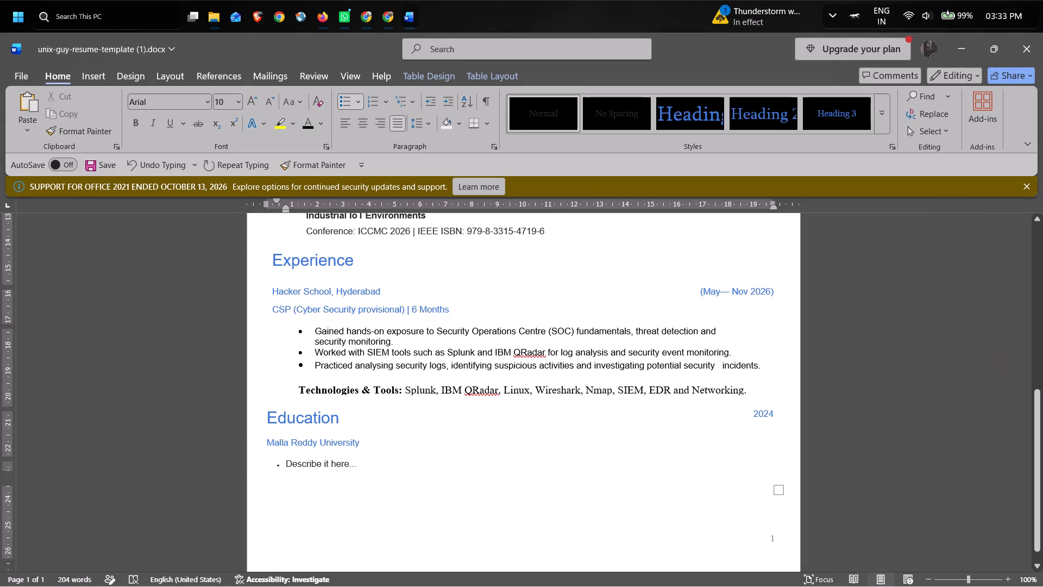
key(BackSpace)
key(BackSpace)
key(BackSpace)
key(BackSpace)
key(BackSpace)
key(BackSpace)
key(BackSpace)
key(BackSpace)
key(BackSpace)
key(BackSpace)
key(BackSpace)
key(BackSpace)
key(BackSpace)
key(BackSpace)
key(BackSpace)
key(BackSpace)
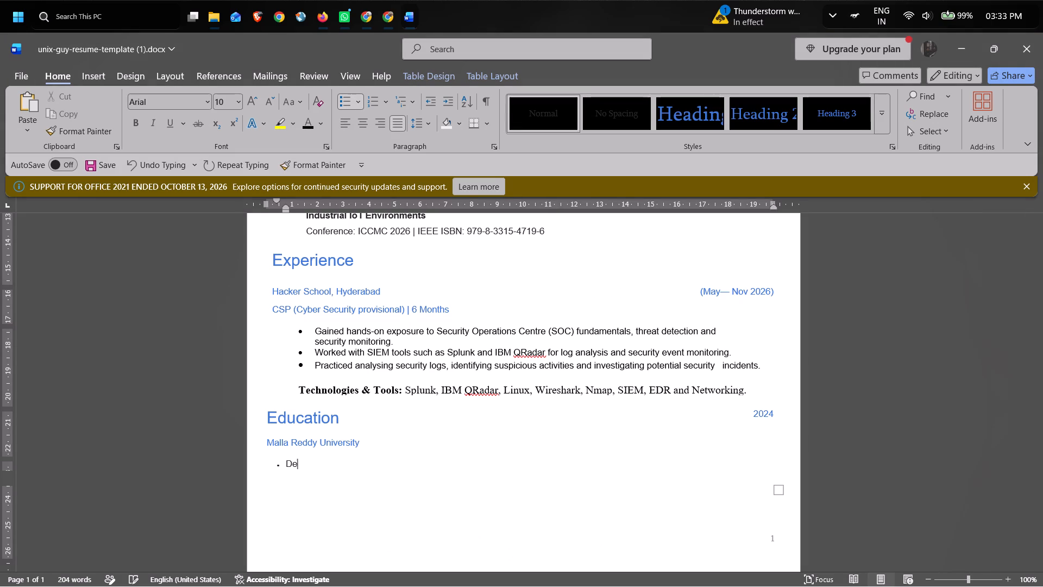
key(BackSpace)
key(BackSpace)
key(BackSpace)
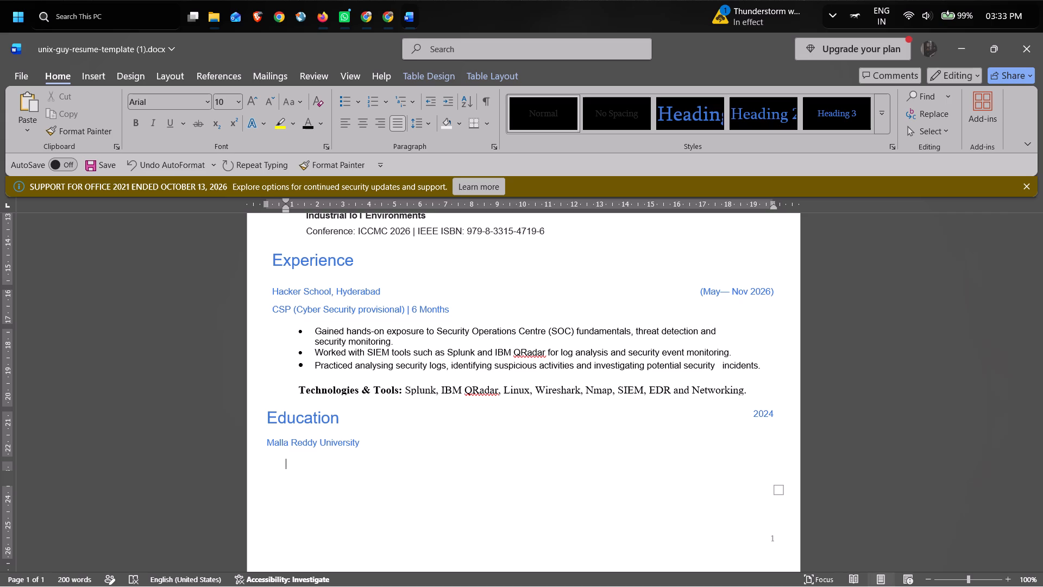
key(ctrl+v)
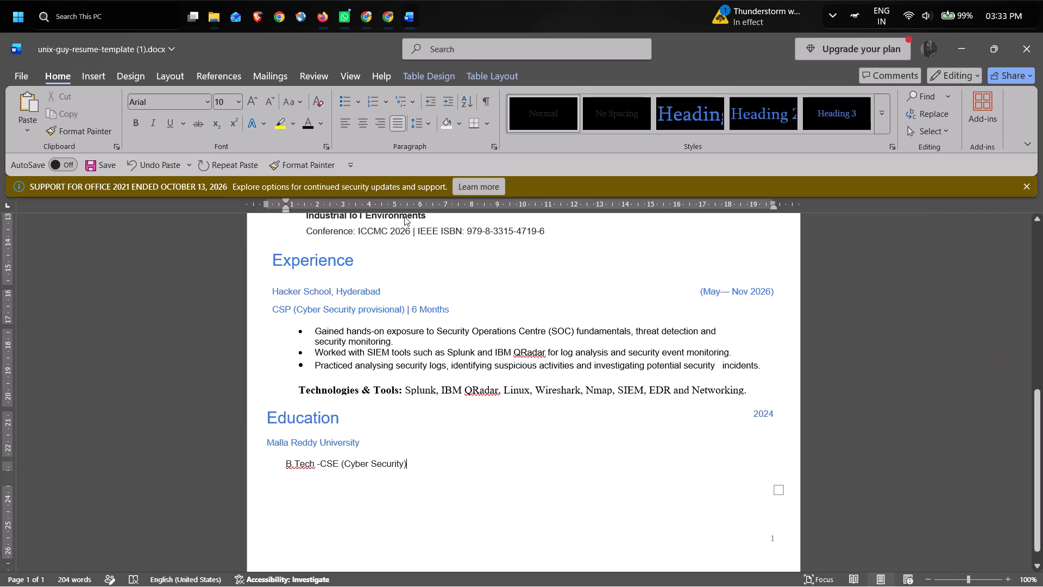
Switch to Firefox and check the Education details in the resume PDF.
click(317, 16)
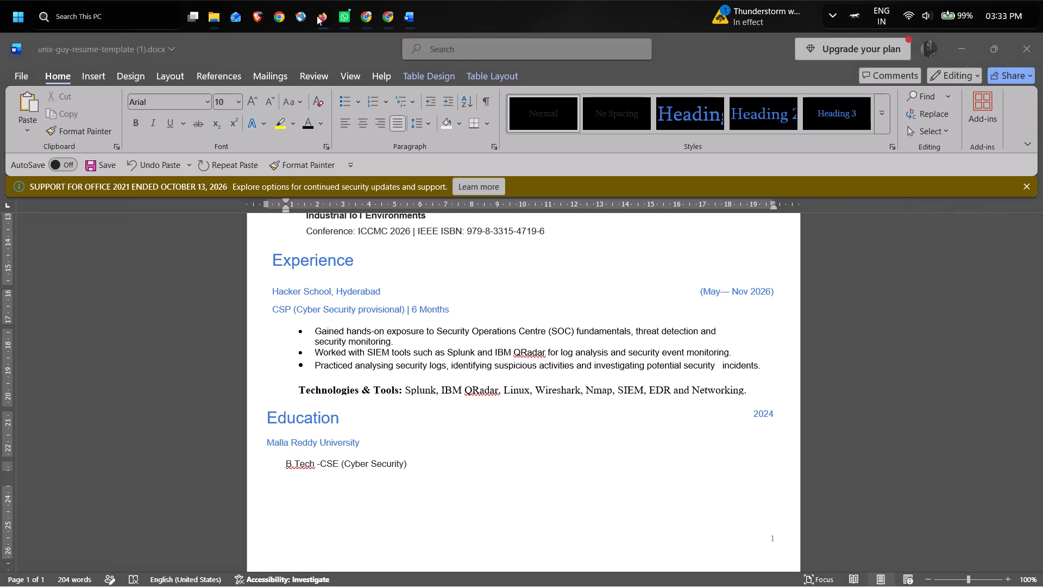
click(337, 291)
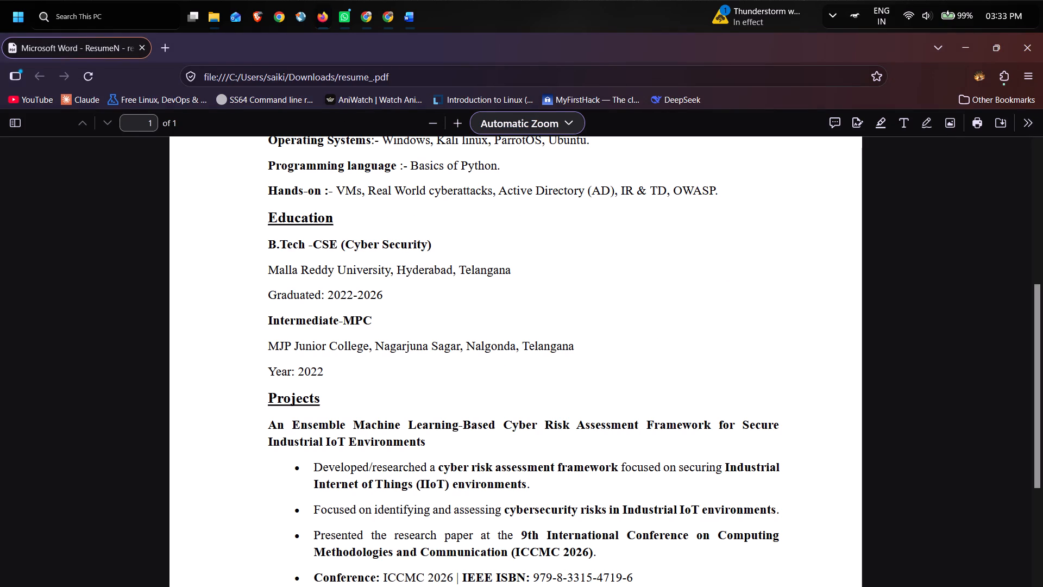
Back in Word, add an empty line below "B.Tech -CSE (Cyber Security)".
key(alt+Tab)
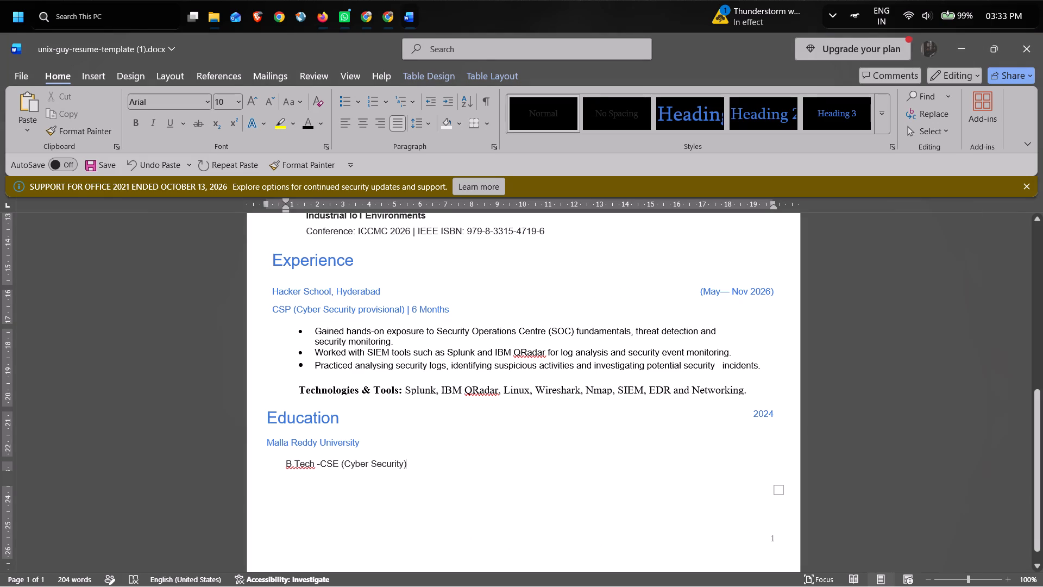
key(Return)
scroll(337, 291, down, 1)
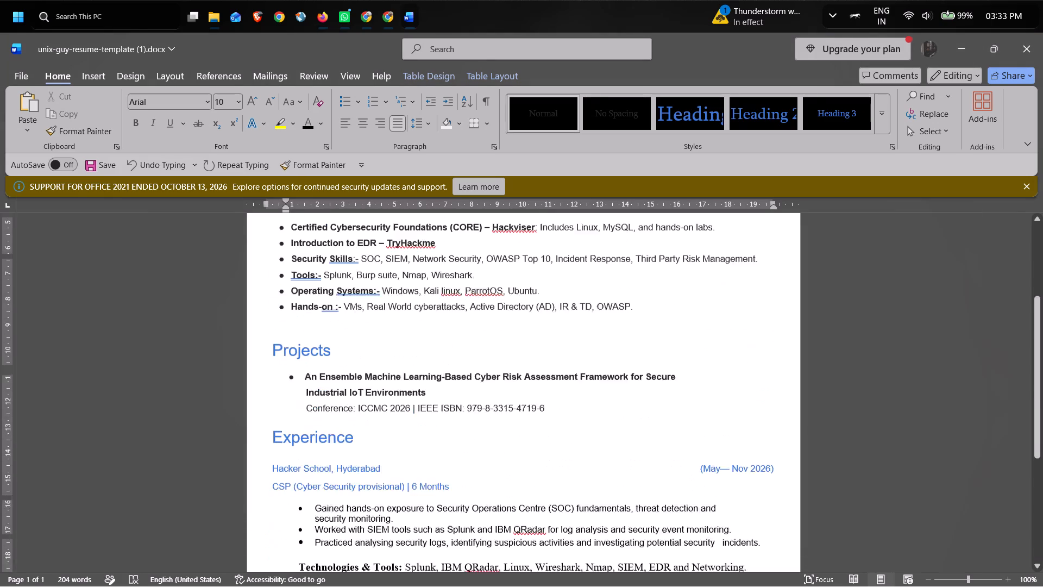
scroll(337, 291, down, 1)
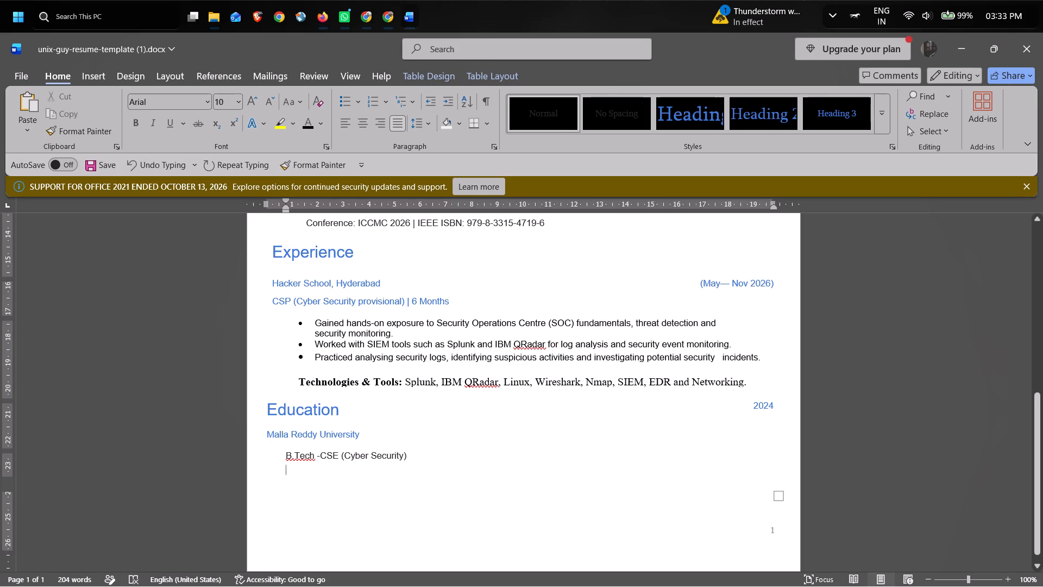
Move the 2024 date down two lines beside "Malla Reddy University" and left-align it in its table cell.
click(751, 405)
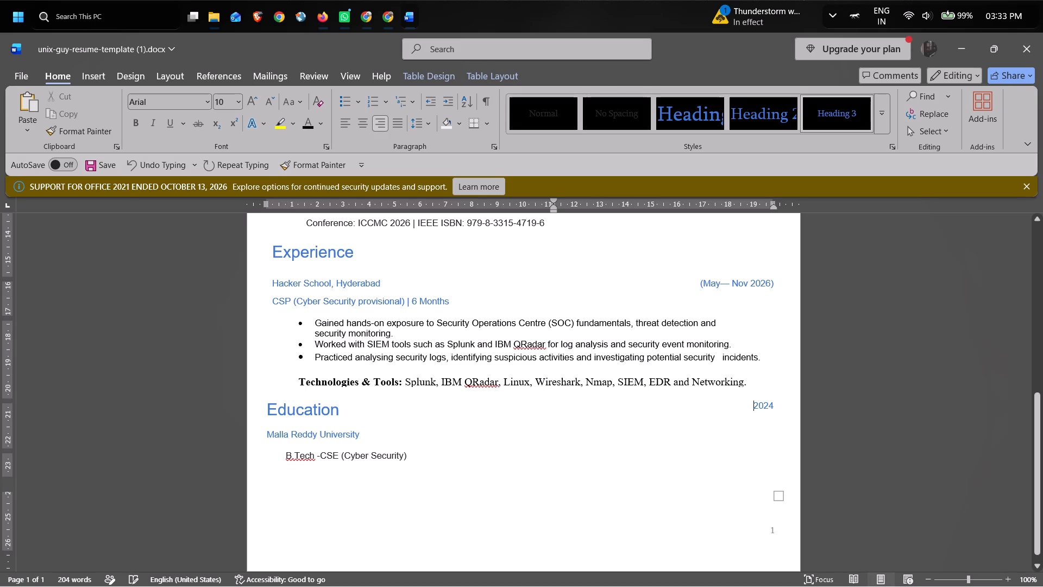
key(Return)
key(Return)
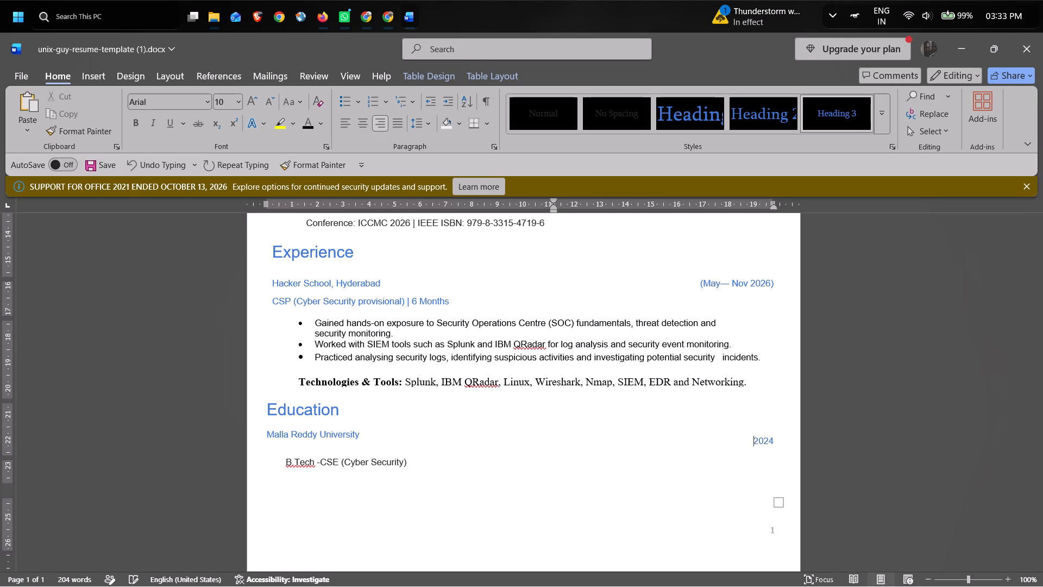
key(BackSpace)
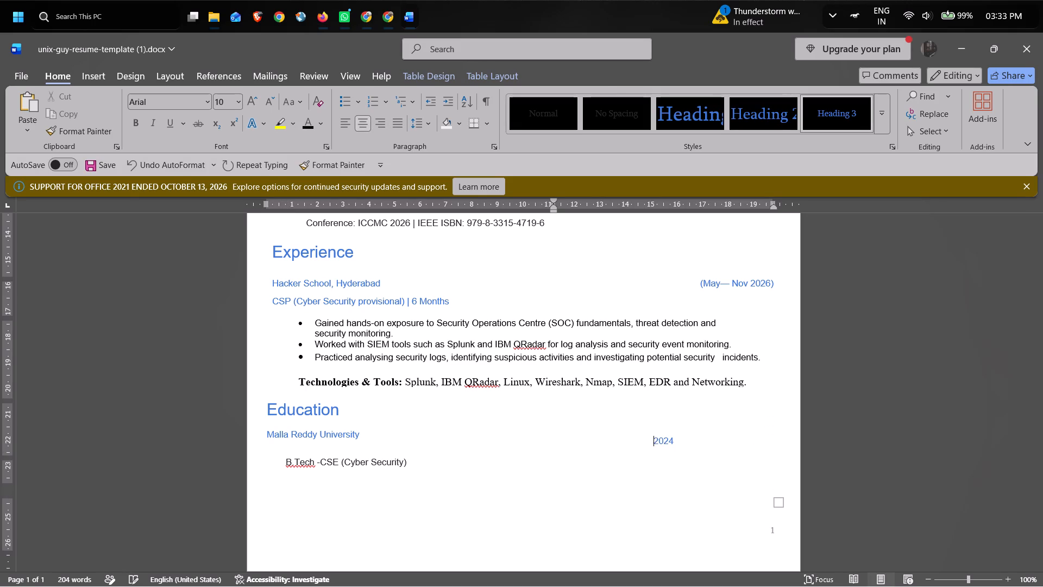
key(BackSpace)
key(BackSpace)
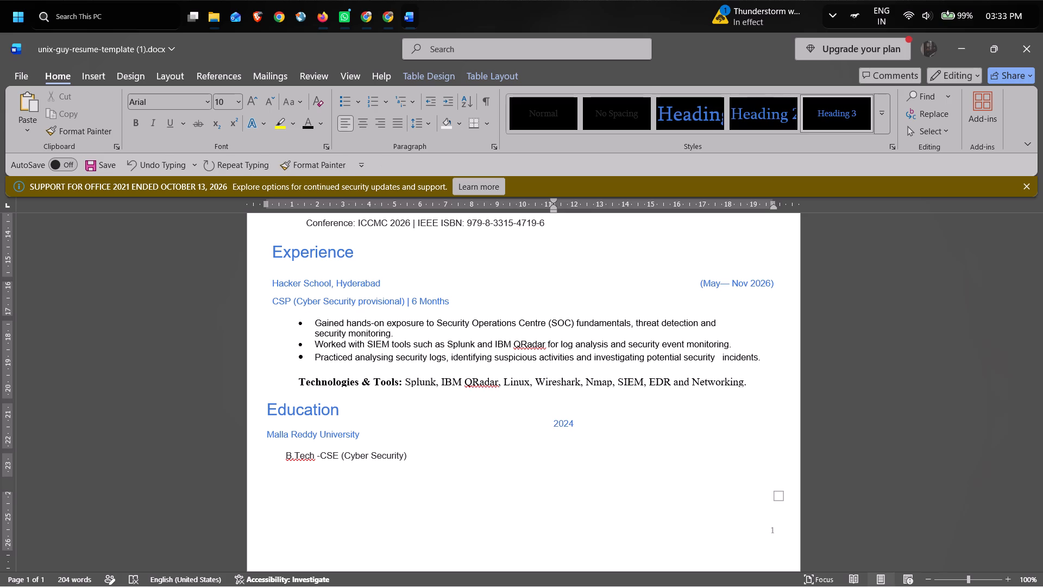
key(Down)
key(Up)
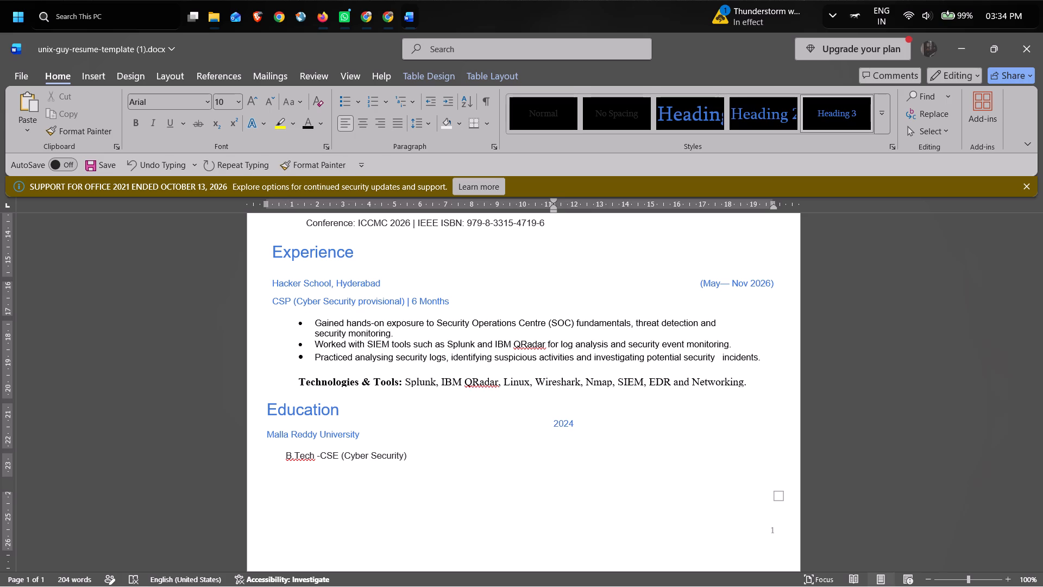
key(Return)
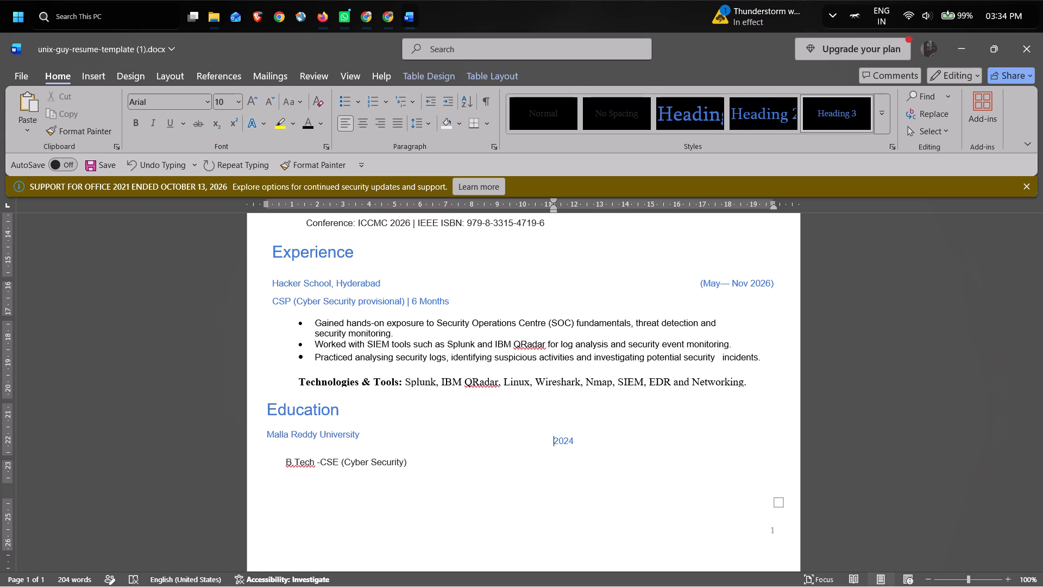
Pad the 2024 date with leading spaces until it sits at the page's right margin.
key(Up)
key(Up)
key(Down)
key(Down)
key(Left)
key(Down)
key(space)
key(space)
key(space)
key(space)
key(space)
key(space)
key(space)
key(space)
key(space)
key(space)
key(space)
key(space)
key(space)
key(space)
key(space)
key(space)
key(space)
key(space)
key(space)
key(space)
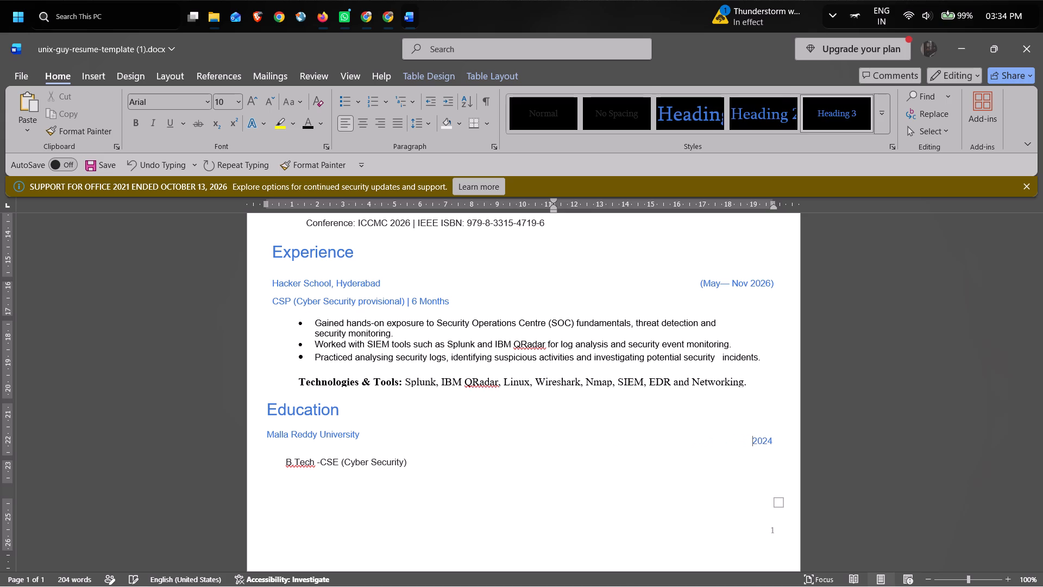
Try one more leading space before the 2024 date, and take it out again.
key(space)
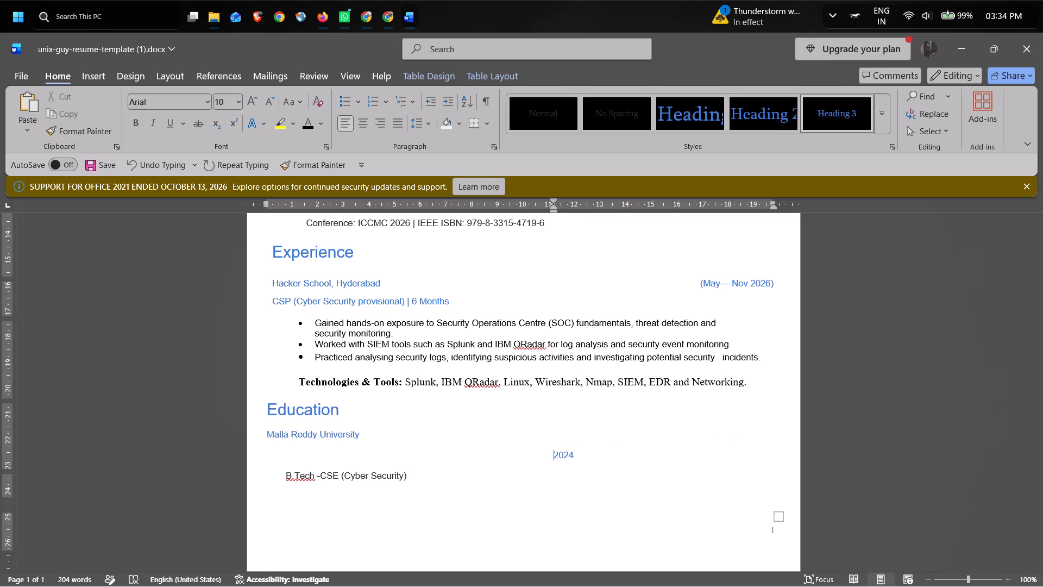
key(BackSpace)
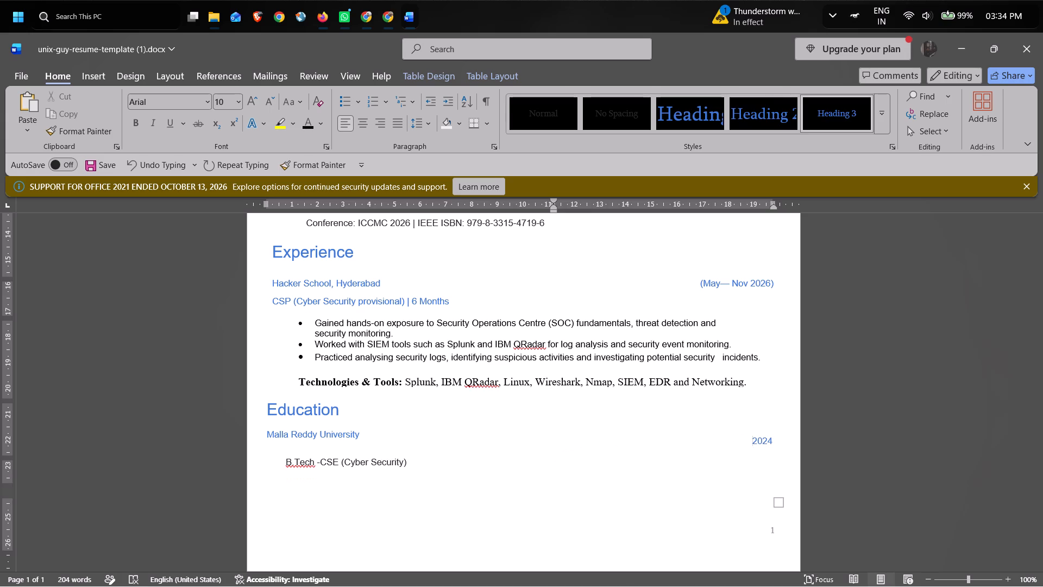
Remove the indent before "B.Tech -CSE (Cyber Security)" so the degree line starts flush with "Malla Reddy University".
click(287, 464)
key(BackSpace)
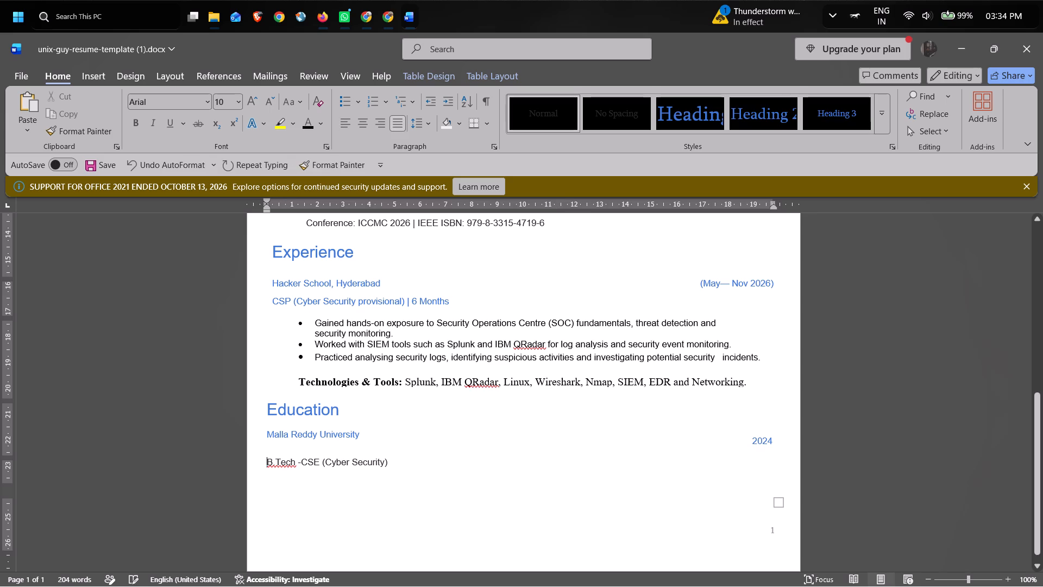
key(BackSpace)
key(BackSpace)
key(BackSpace)
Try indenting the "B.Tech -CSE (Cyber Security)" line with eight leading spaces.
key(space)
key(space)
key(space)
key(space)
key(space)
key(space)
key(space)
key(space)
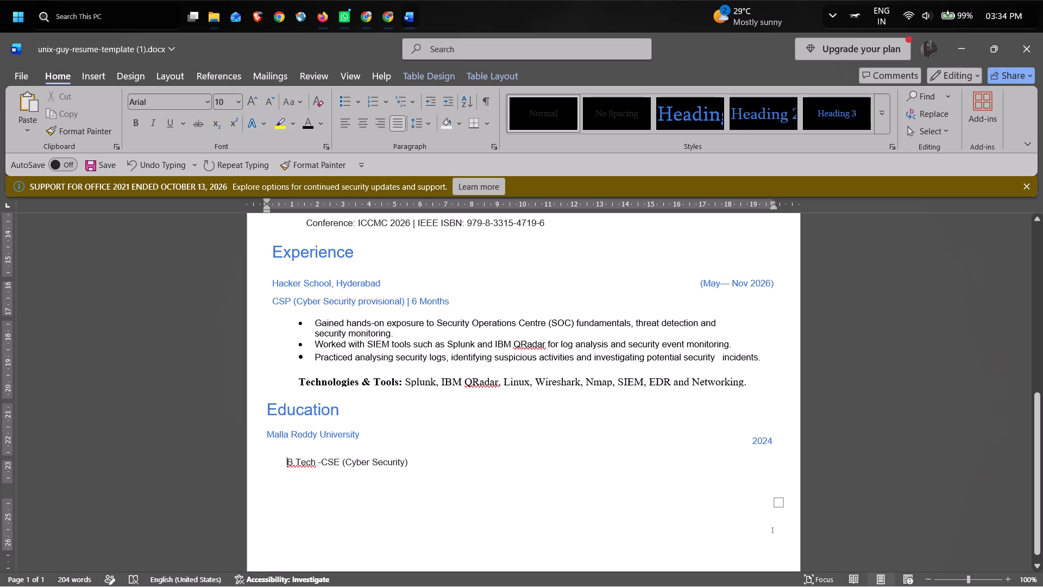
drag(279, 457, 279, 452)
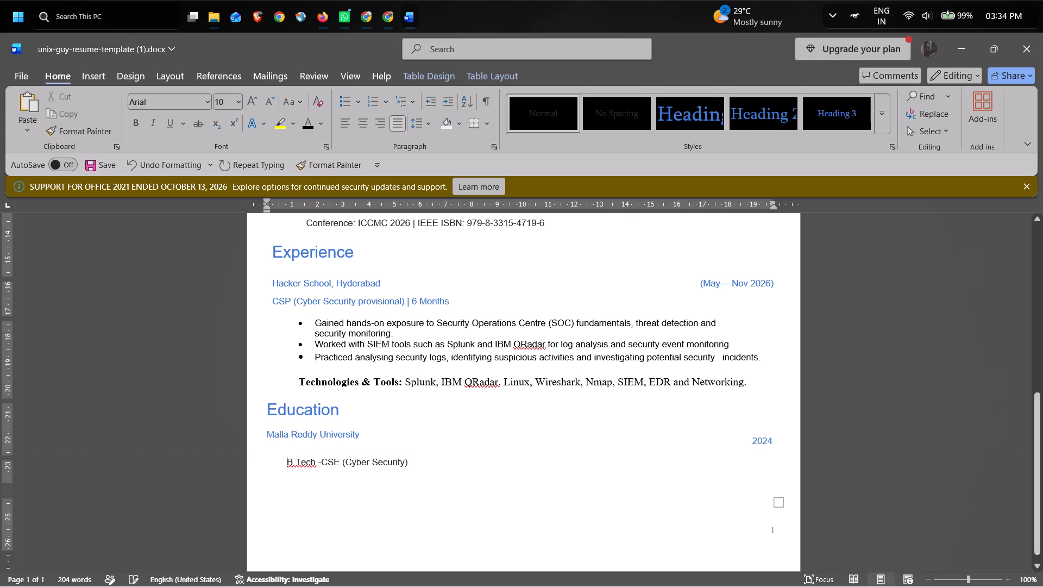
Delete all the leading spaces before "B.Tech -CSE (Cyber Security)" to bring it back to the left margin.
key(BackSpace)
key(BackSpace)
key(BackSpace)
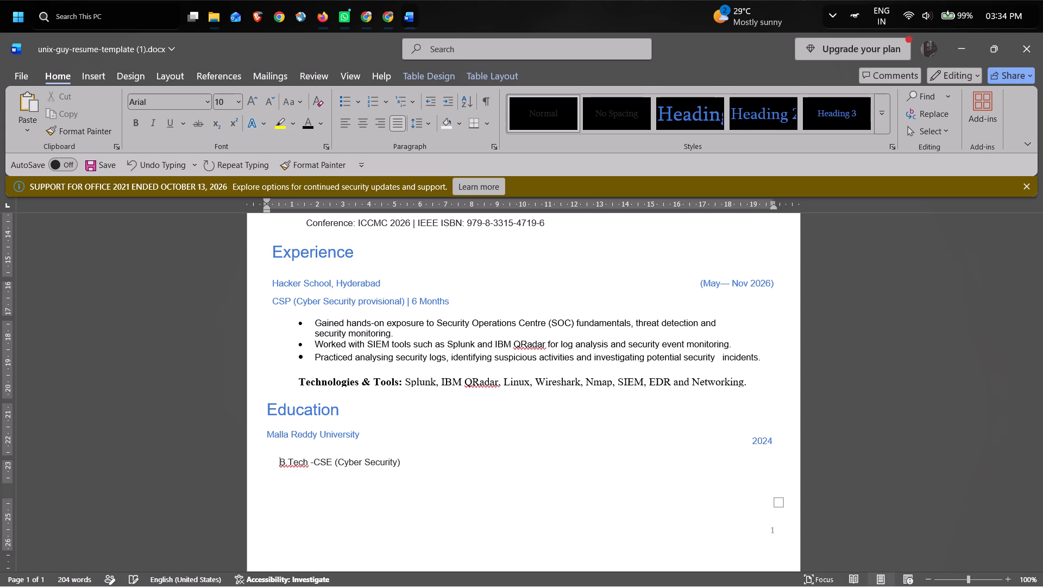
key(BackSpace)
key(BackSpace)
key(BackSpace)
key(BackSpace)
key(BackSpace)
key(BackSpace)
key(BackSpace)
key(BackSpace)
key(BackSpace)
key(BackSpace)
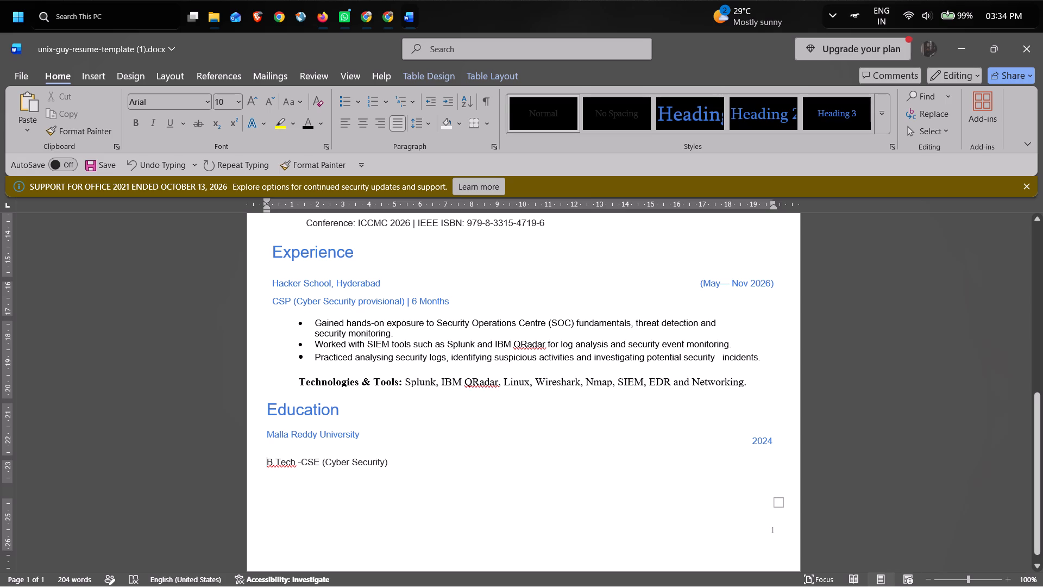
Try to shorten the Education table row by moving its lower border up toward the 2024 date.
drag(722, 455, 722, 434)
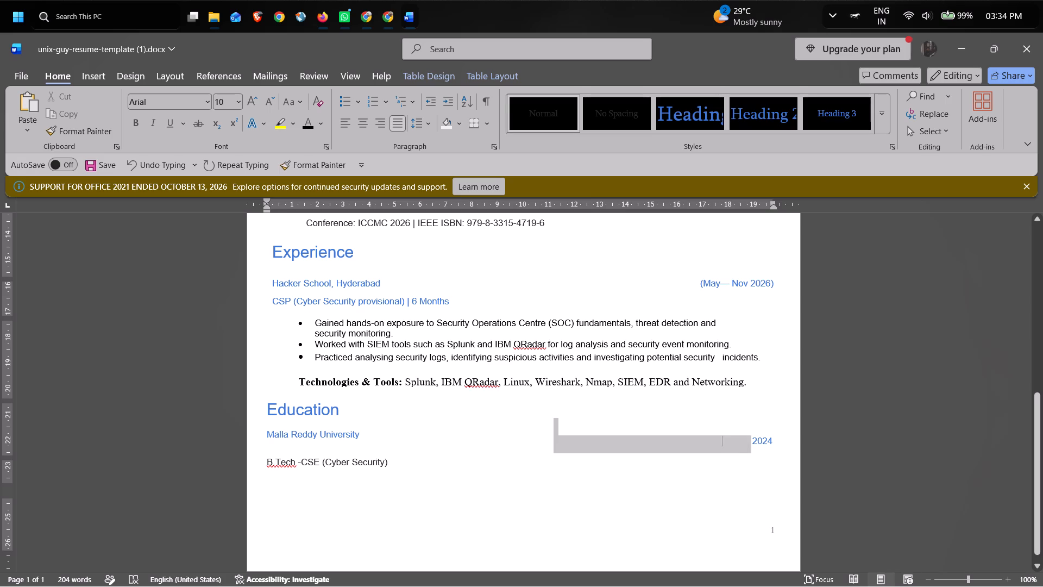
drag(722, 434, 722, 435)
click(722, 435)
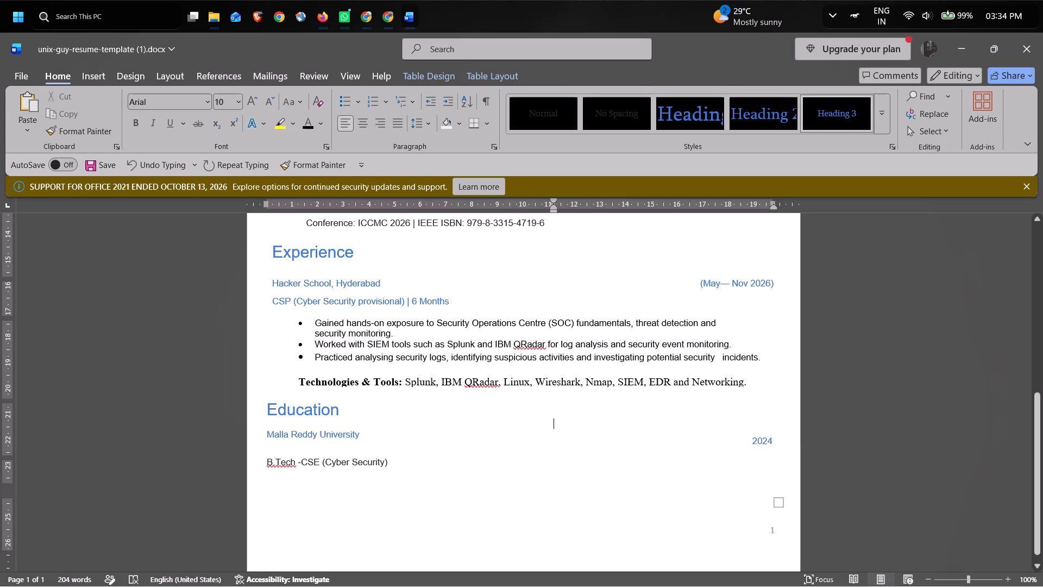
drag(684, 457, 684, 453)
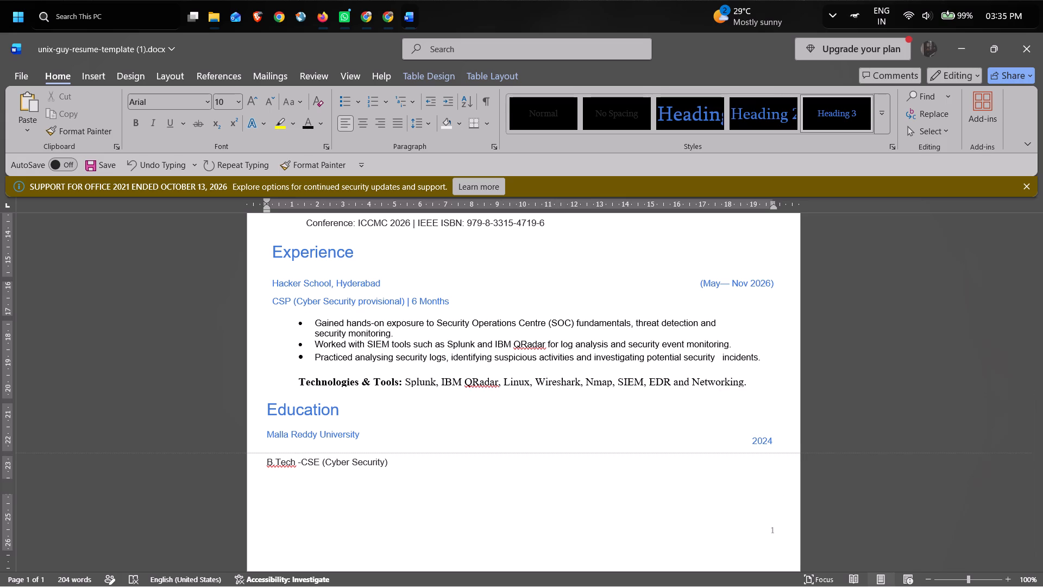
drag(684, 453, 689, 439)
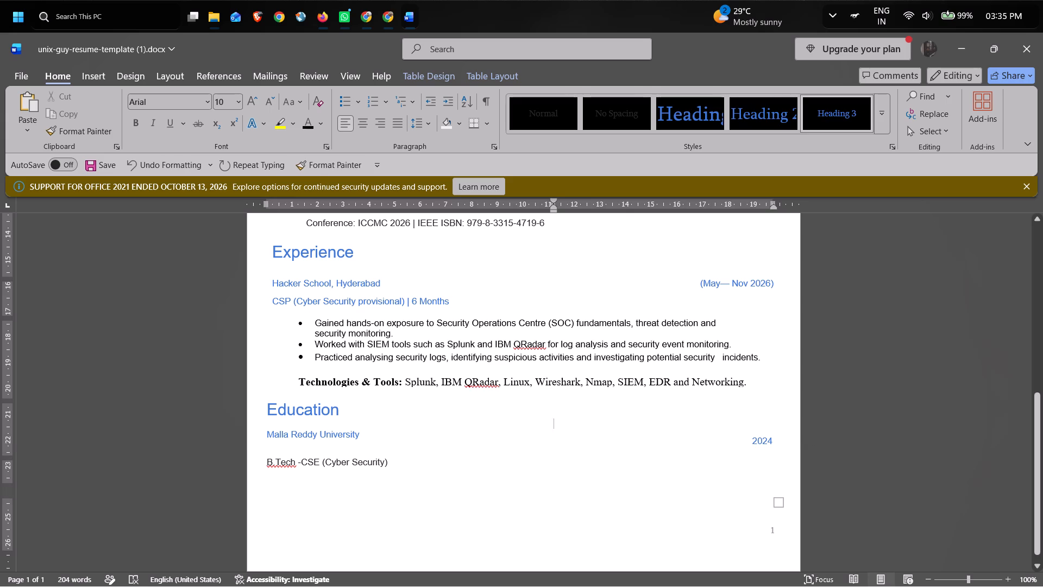
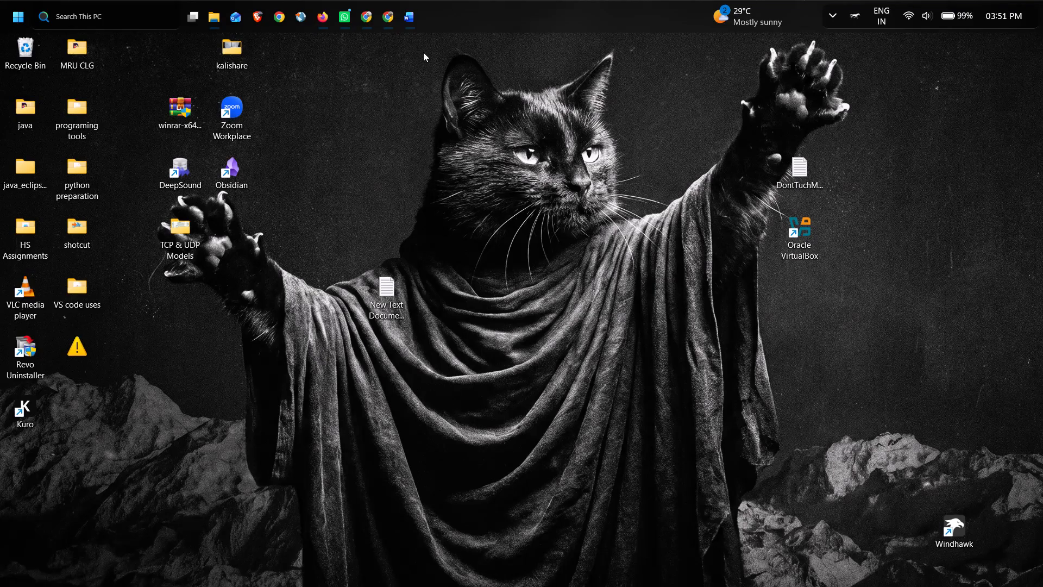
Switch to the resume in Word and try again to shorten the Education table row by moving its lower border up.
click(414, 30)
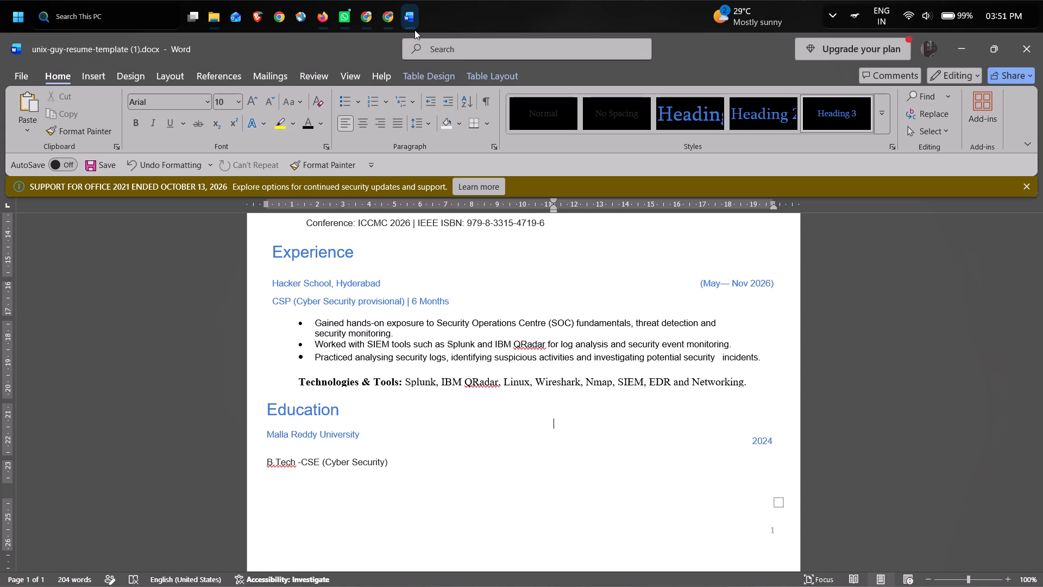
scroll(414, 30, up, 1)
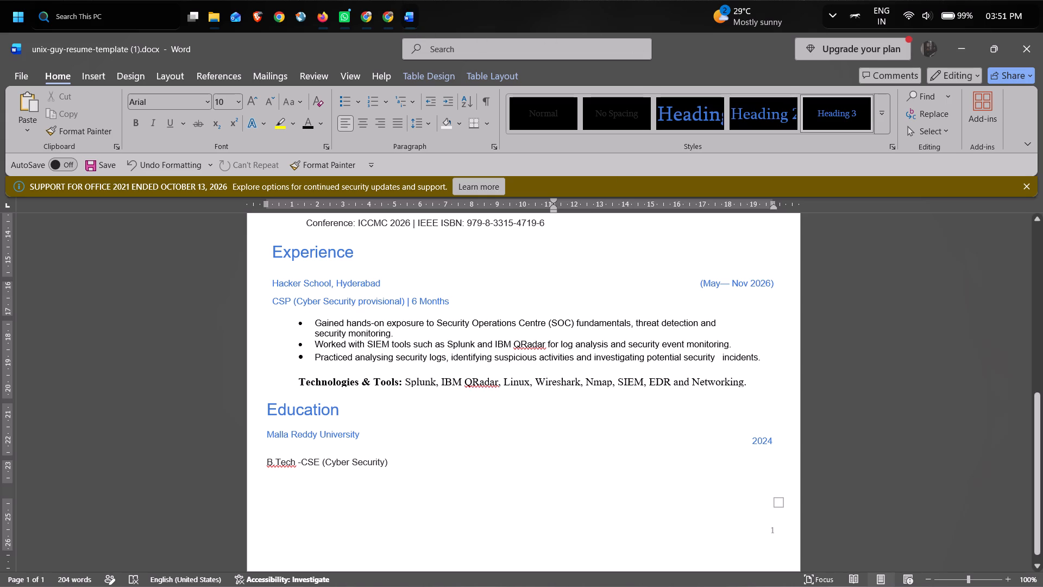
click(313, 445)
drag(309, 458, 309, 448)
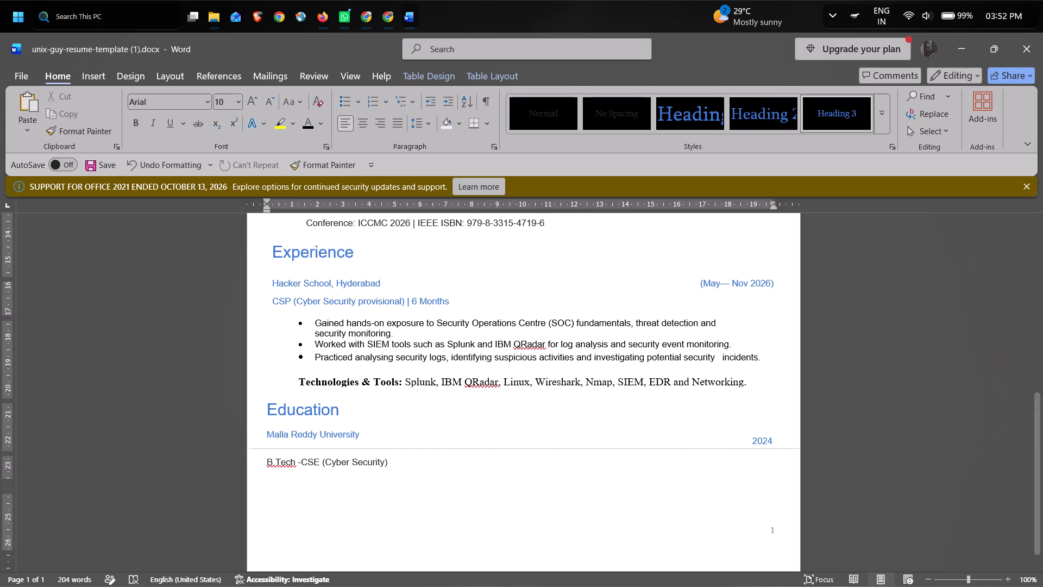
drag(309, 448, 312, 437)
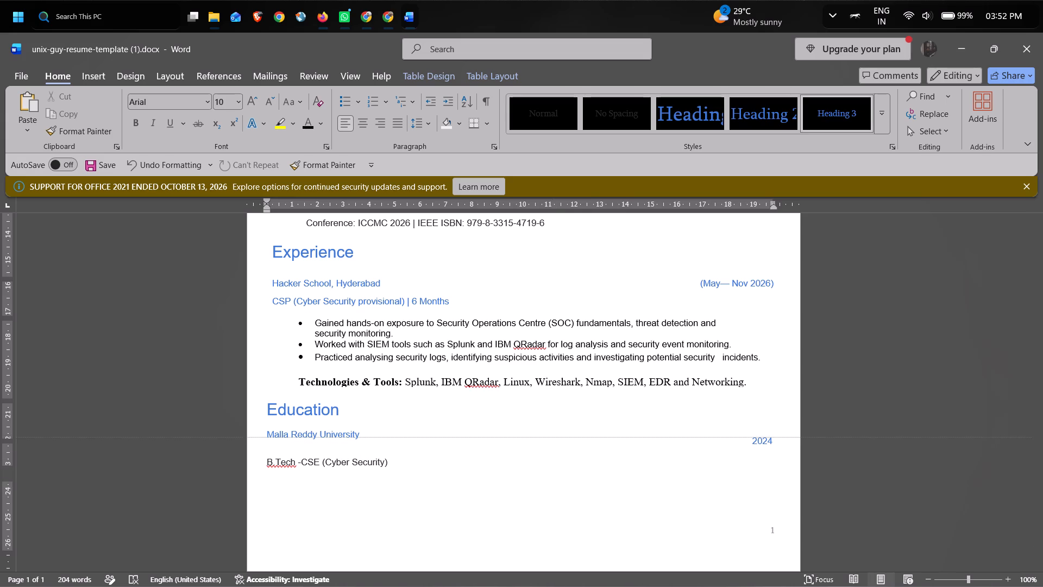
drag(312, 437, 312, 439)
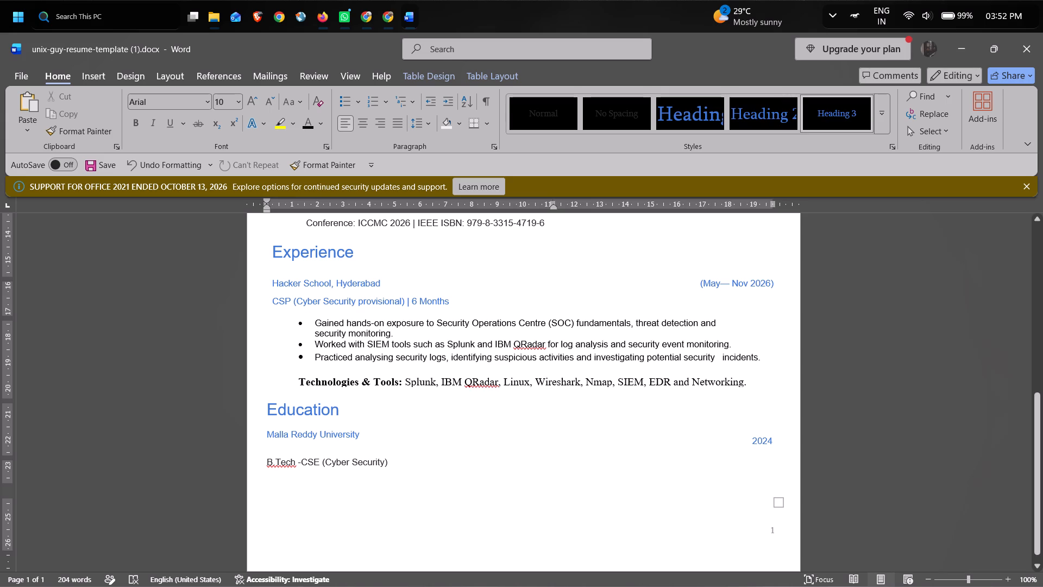
Delete the 2024 date from the Education row.
click(772, 441)
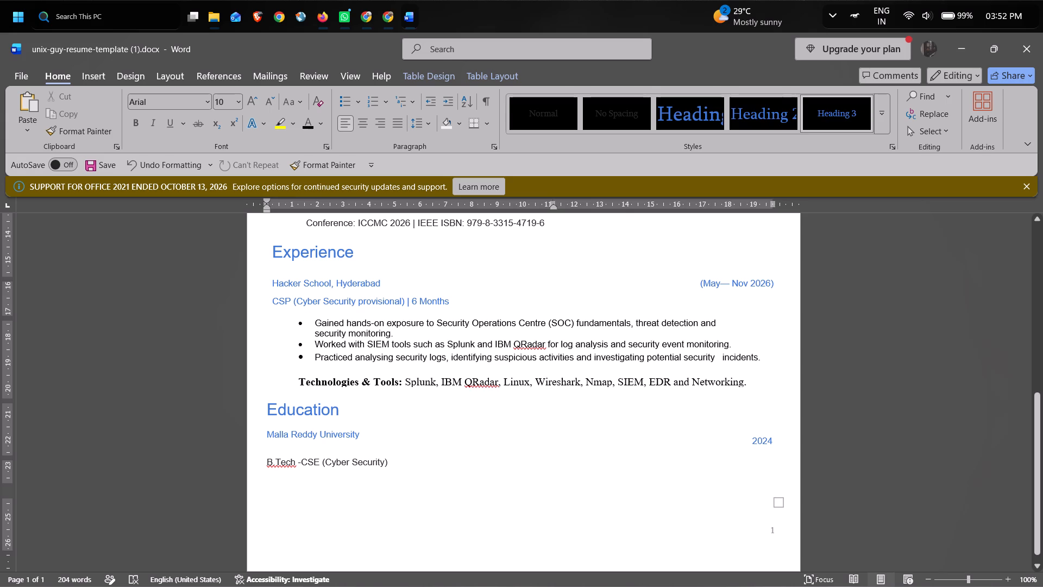
click(753, 441)
key(Right)
key(Right)
key(Right)
key(Right)
key(BackSpace)
key(BackSpace)
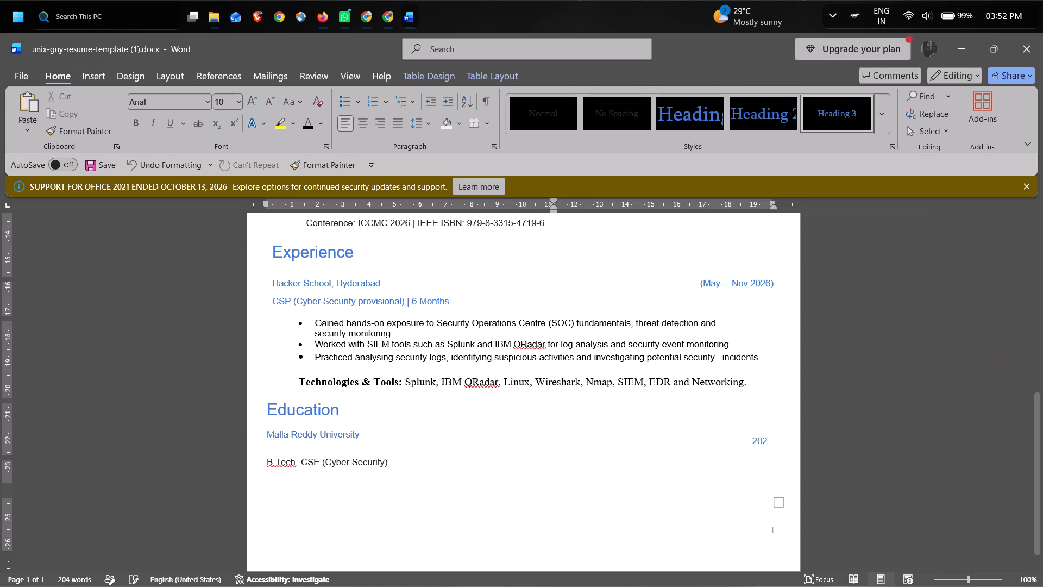
key(BackSpace)
key(BackSpace)
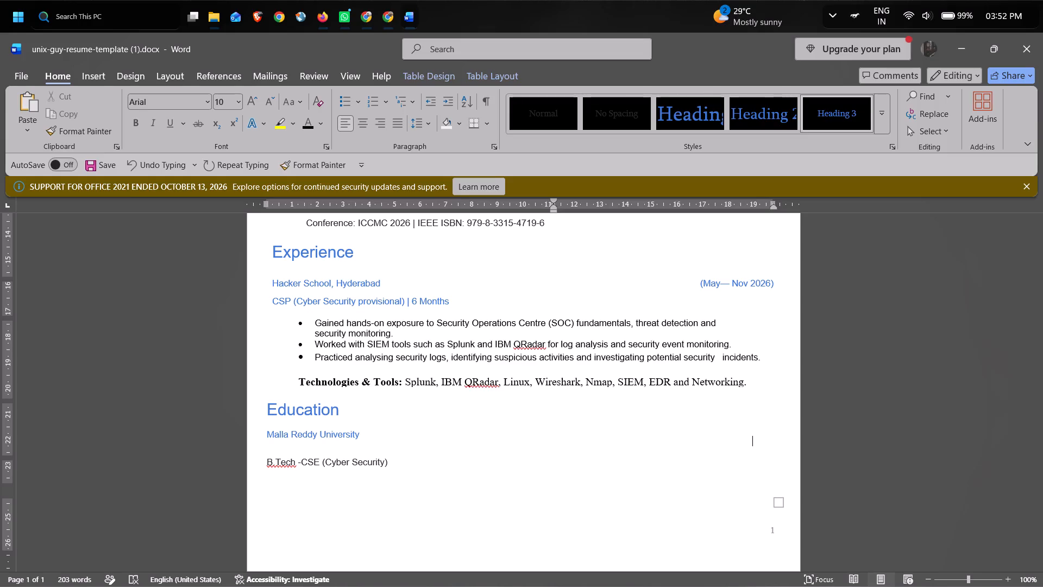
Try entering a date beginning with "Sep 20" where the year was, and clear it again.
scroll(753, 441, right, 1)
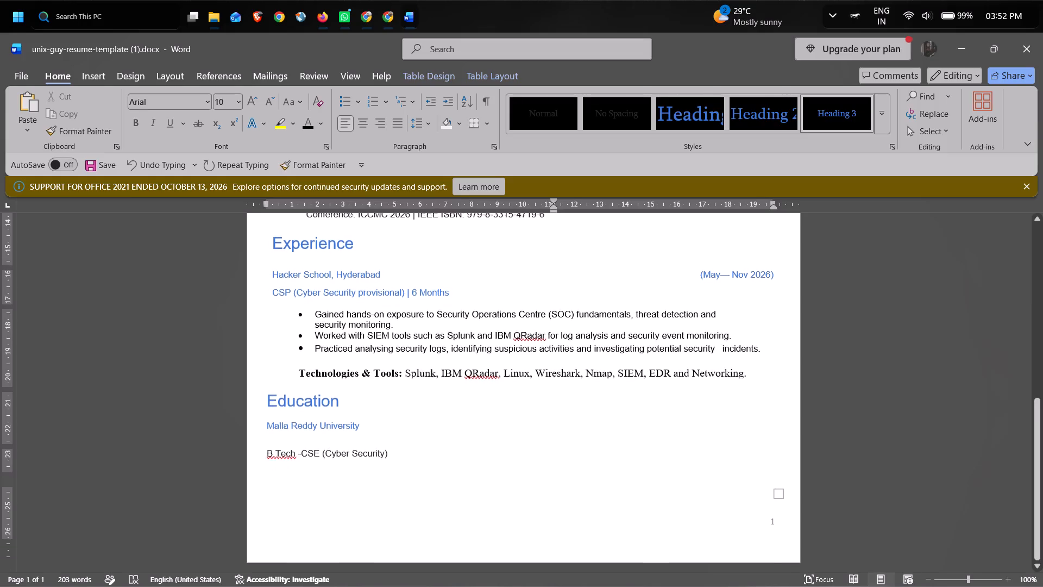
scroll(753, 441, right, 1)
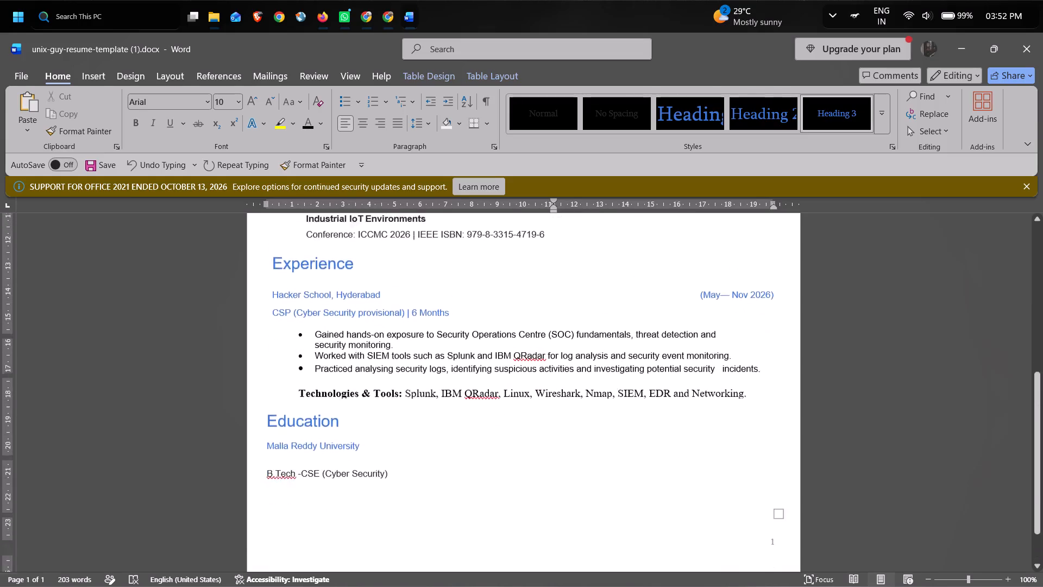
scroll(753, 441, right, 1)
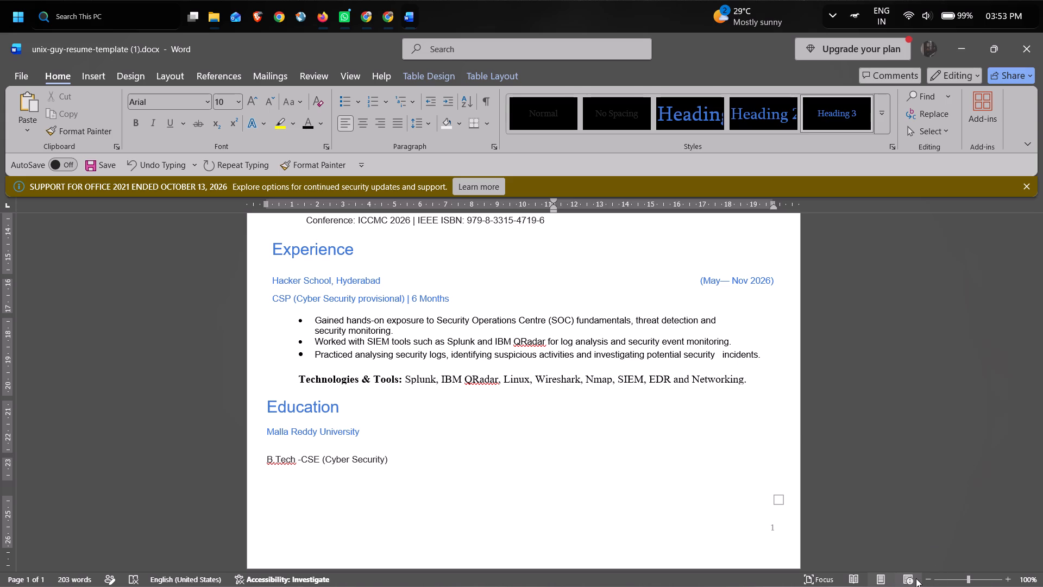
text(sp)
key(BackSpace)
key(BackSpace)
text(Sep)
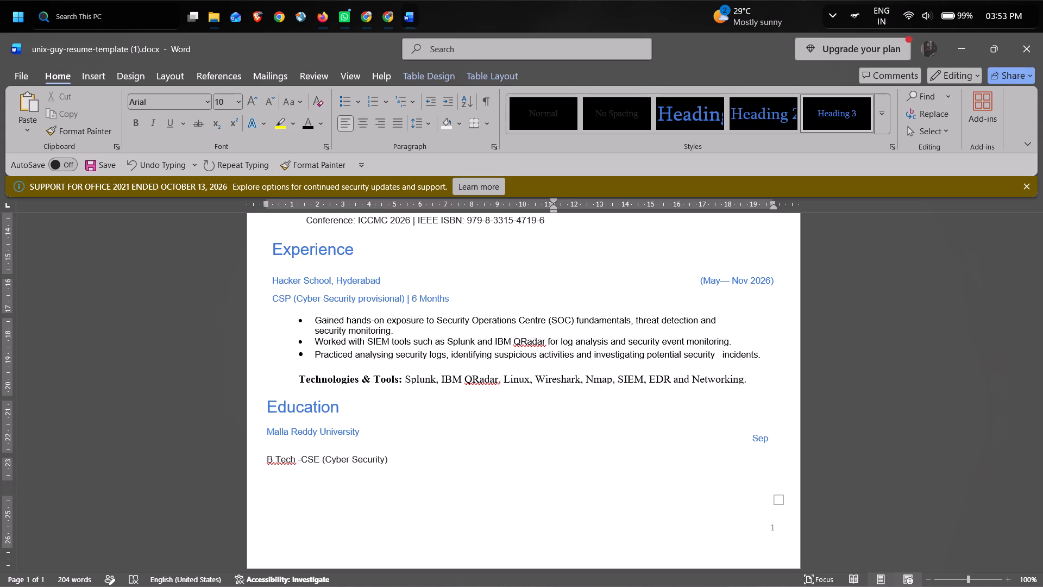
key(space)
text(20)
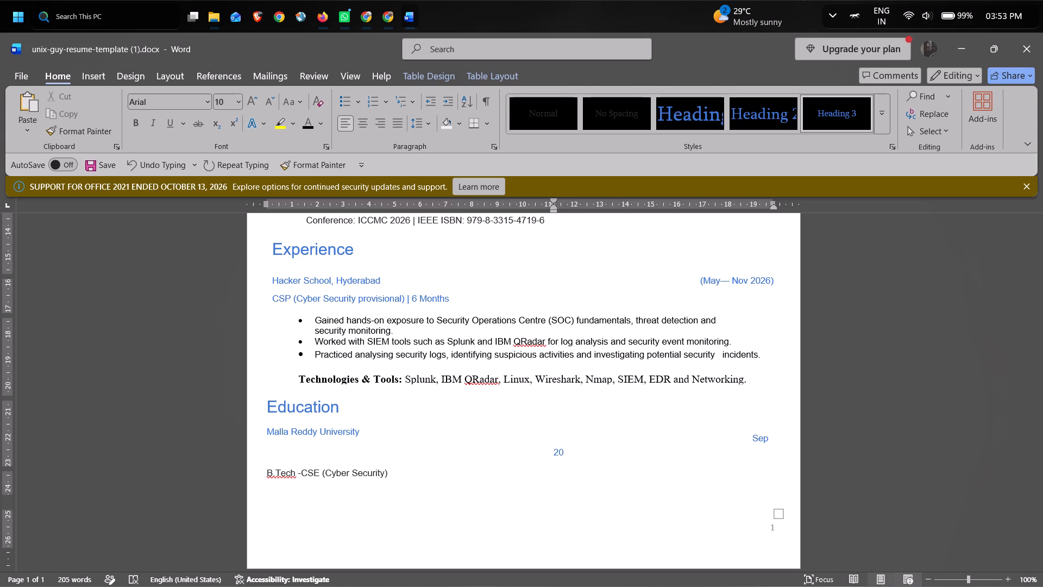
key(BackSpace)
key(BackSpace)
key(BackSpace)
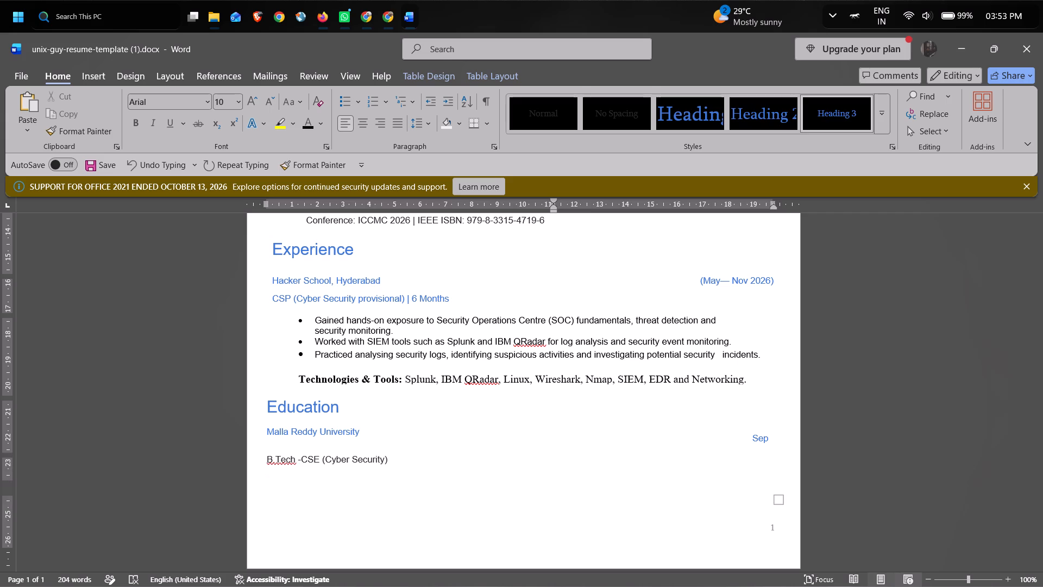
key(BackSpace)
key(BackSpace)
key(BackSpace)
Delete about 21 of the leading spaces in the Education date cell to make room for a longer date.
key(BackSpace)
key(BackSpace)
key(BackSpace)
key(BackSpace)
key(BackSpace)
key(BackSpace)
key(BackSpace)
key(BackSpace)
key(BackSpace)
key(BackSpace)
key(BackSpace)
key(BackSpace)
key(BackSpace)
key(BackSpace)
key(BackSpace)
key(BackSpace)
key(BackSpace)
key(BackSpace)
key(BackSpace)
key(BackSpace)
key(BackSpace)
Enter the date range "Sep 2022 – May 2026" in the Education date cell.
text(Sp)
key(BackSpace)
text(ep)
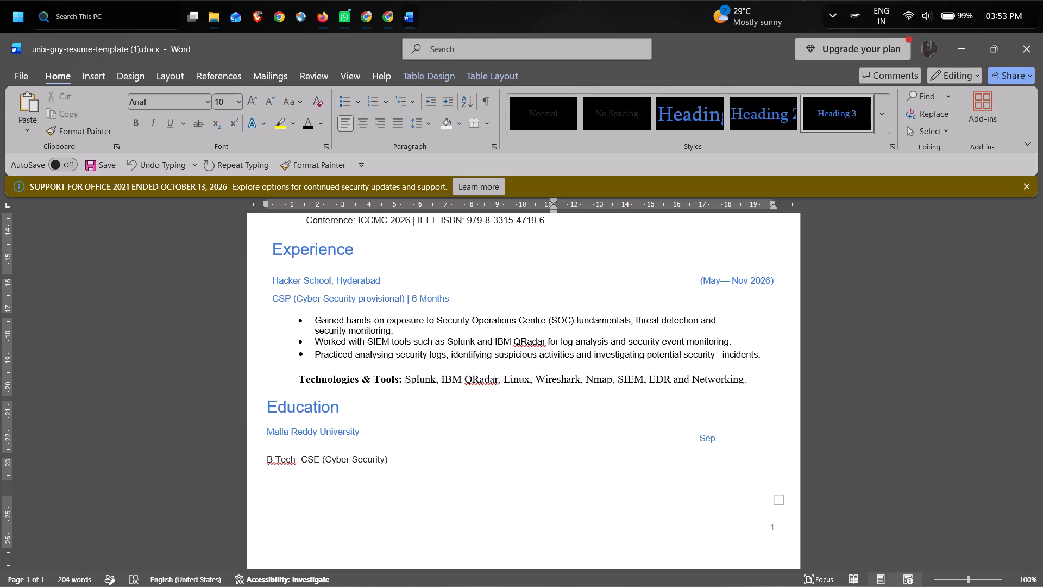
text(20)
key(BackSpace)
key(BackSpace)
key(space)
text(20)
key(0)
key(BackSpace)
text(26)
key(BackSpace)
key(2)
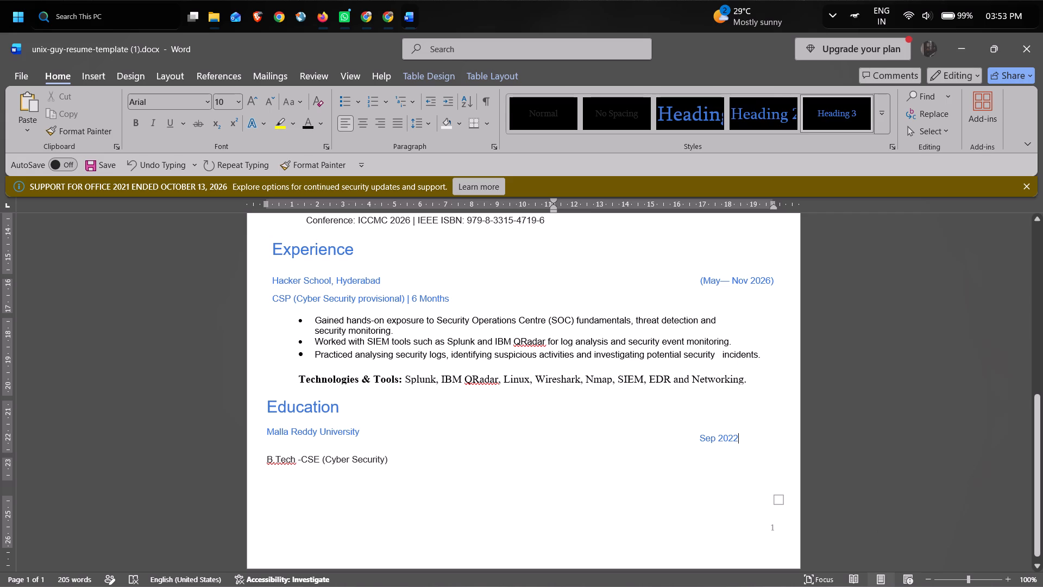
key(space)
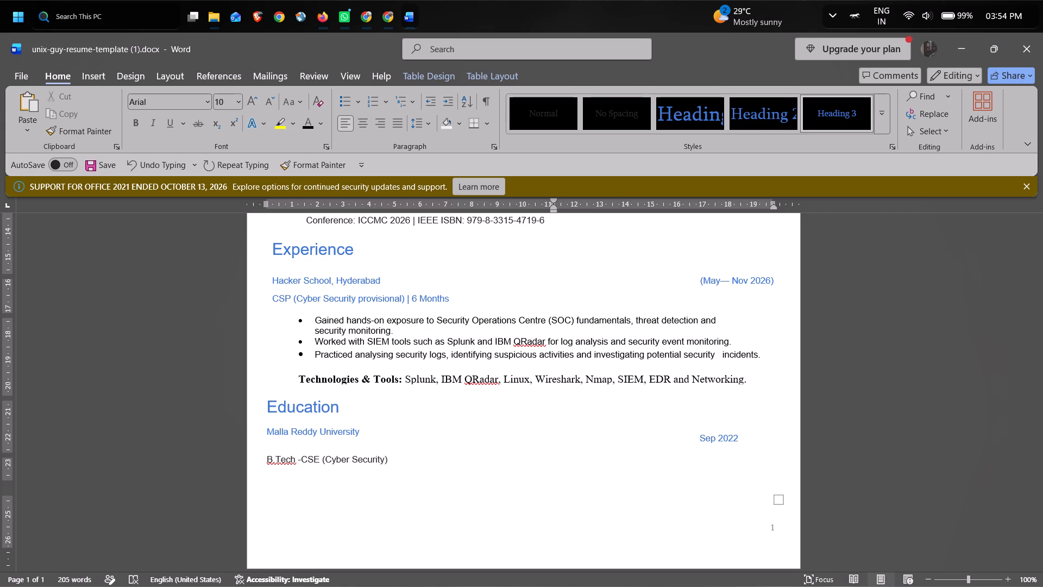
key(minus)
key(space)
text(May)
key(space)
text(20)
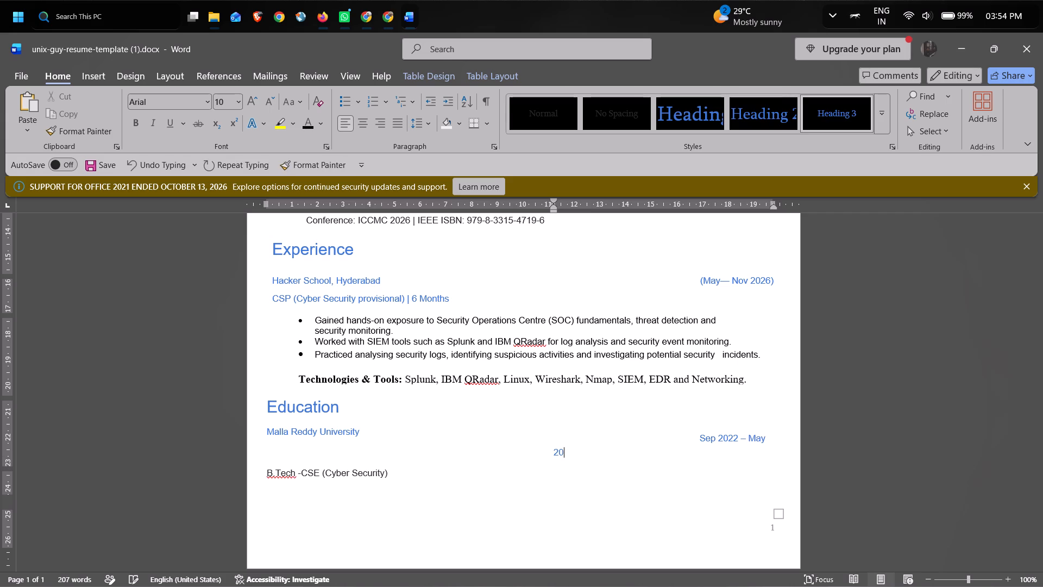
key(2)
key(6)
Remove several spaces before "Sep 2022 – May 2026" so the whole date range fits on one line.
key(Up)
key(Right)
key(Right)
key(Right)
key(Right)
key(Right)
key(Right)
key(Right)
key(Right)
key(Right)
key(Right)
key(Right)
key(Right)
key(Right)
key(Right)
key(Right)
key(Right)
key(Right)
key(Right)
key(Right)
key(Right)
key(BackSpace)
key(BackSpace)
key(BackSpace)
key(BackSpace)
key(BackSpace)
key(BackSpace)
key(BackSpace)
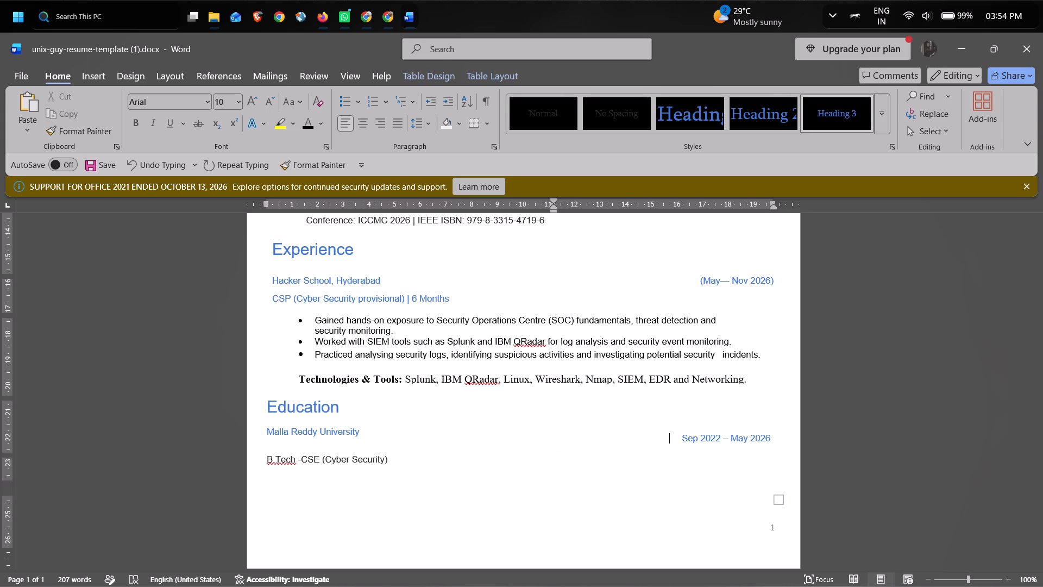
Delete more leading spacing before "Sep 2022 – May 2026" to bring the date range up level with the Education heading.
key(BackSpace)
key(BackSpace)
key(BackSpace)
key(BackSpace)
key(BackSpace)
key(BackSpace)
key(BackSpace)
key(BackSpace)
key(BackSpace)
key(BackSpace)
key(BackSpace)
key(BackSpace)
key(BackSpace)
key(BackSpace)
key(BackSpace)
key(BackSpace)
key(BackSpace)
key(BackSpace)
key(BackSpace)
key(BackSpace)
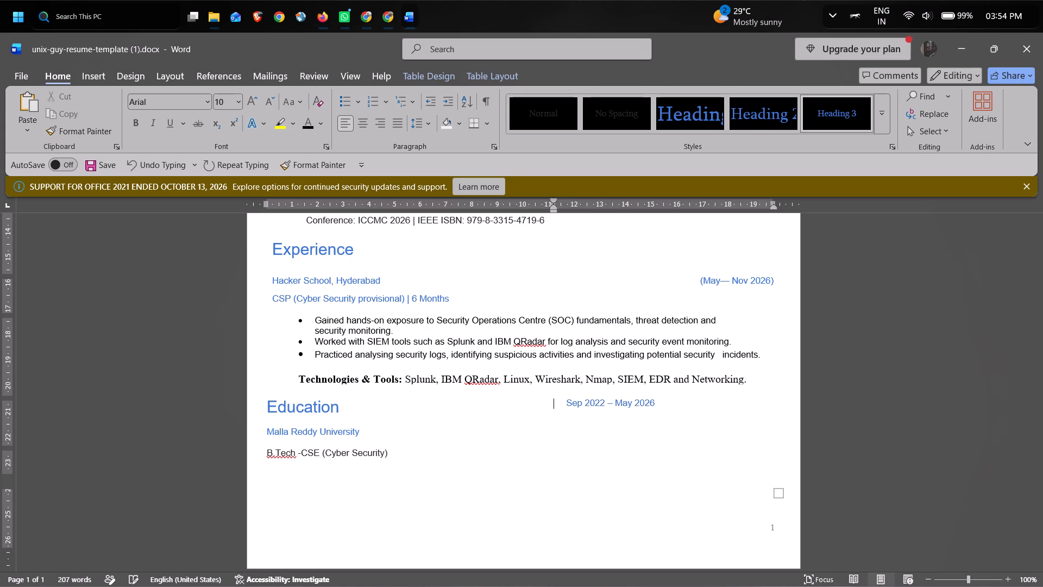
key(BackSpace)
Delete the remaining leading spaces before "Sep 2022 – May 2026" so it starts at the edge of its Education date cell.
key(Right)
key(Right)
key(Right)
key(Right)
key(Right)
key(BackSpace)
key(BackSpace)
key(BackSpace)
key(BackSpace)
key(BackSpace)
key(BackSpace)
key(BackSpace)
key(BackSpace)
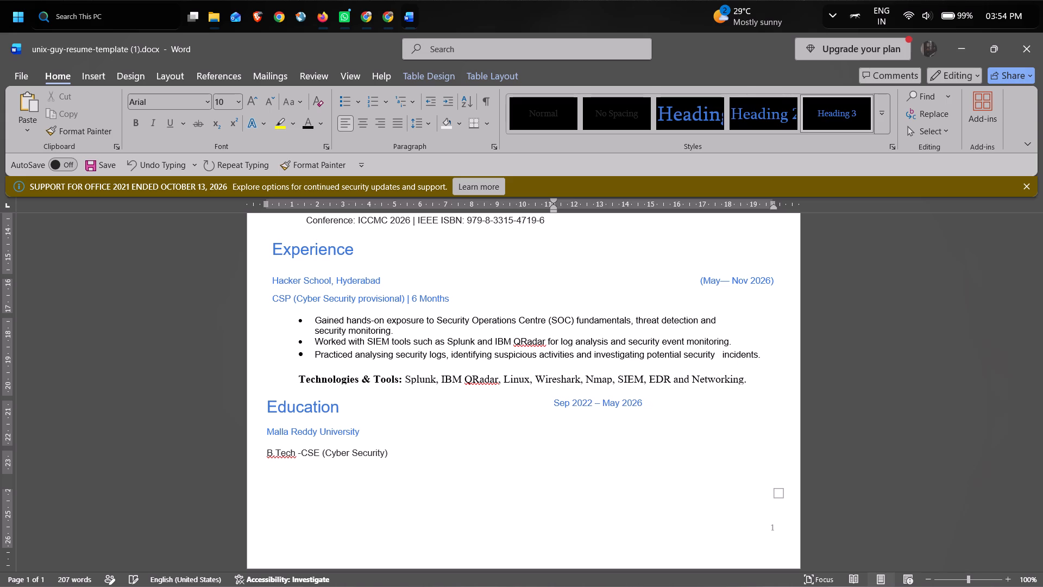
key(BackSpace)
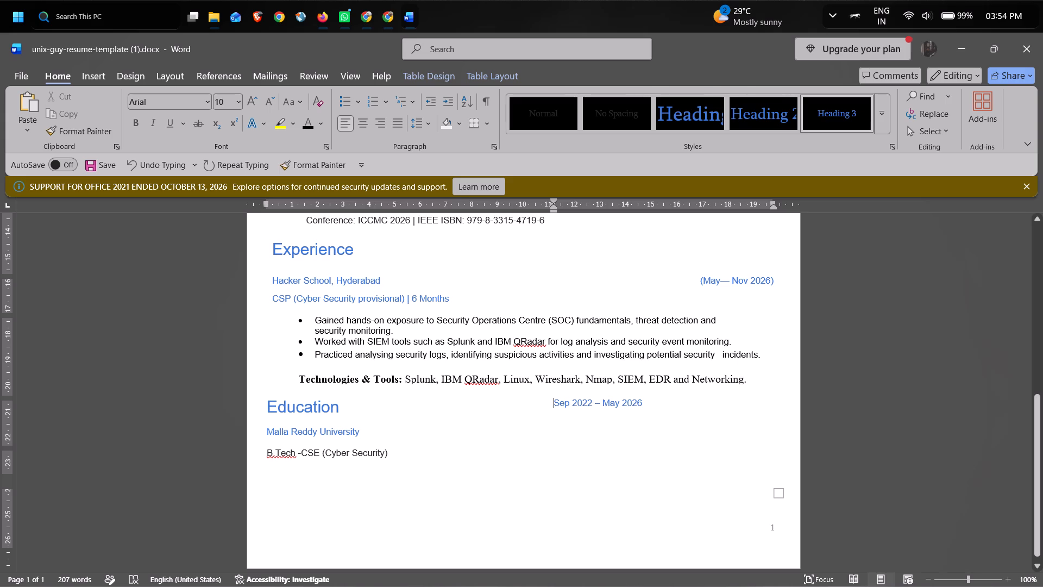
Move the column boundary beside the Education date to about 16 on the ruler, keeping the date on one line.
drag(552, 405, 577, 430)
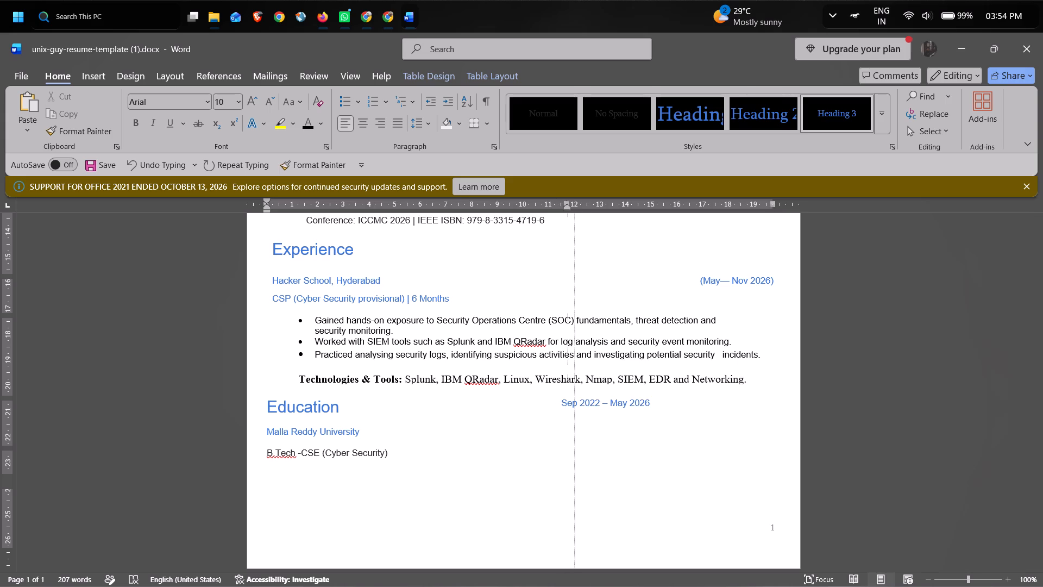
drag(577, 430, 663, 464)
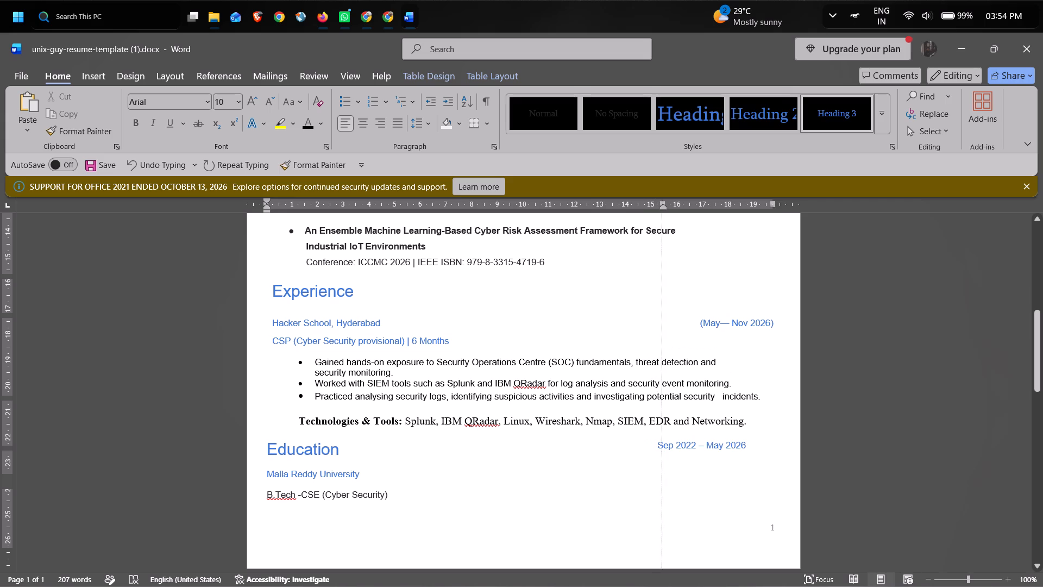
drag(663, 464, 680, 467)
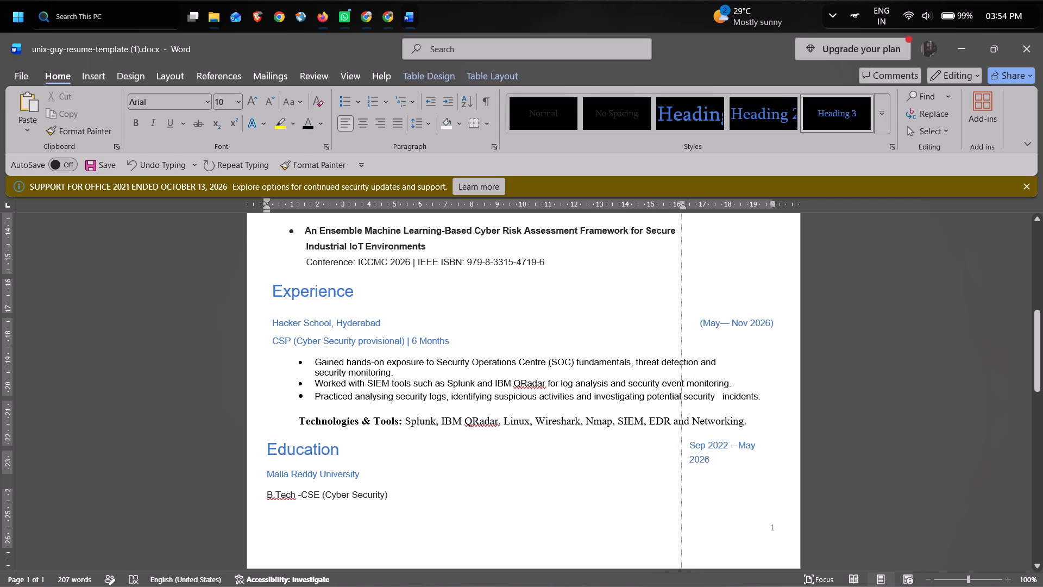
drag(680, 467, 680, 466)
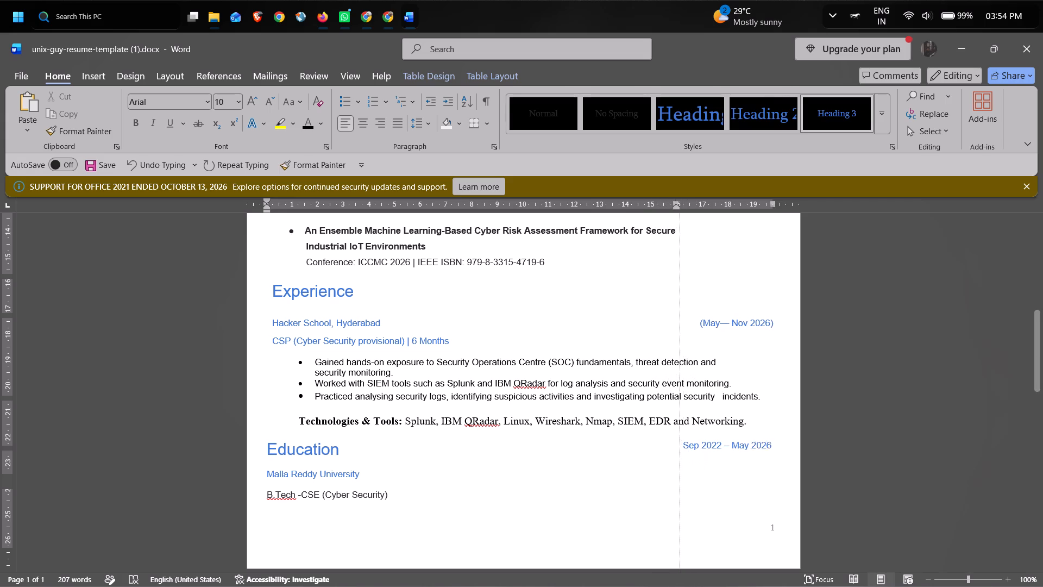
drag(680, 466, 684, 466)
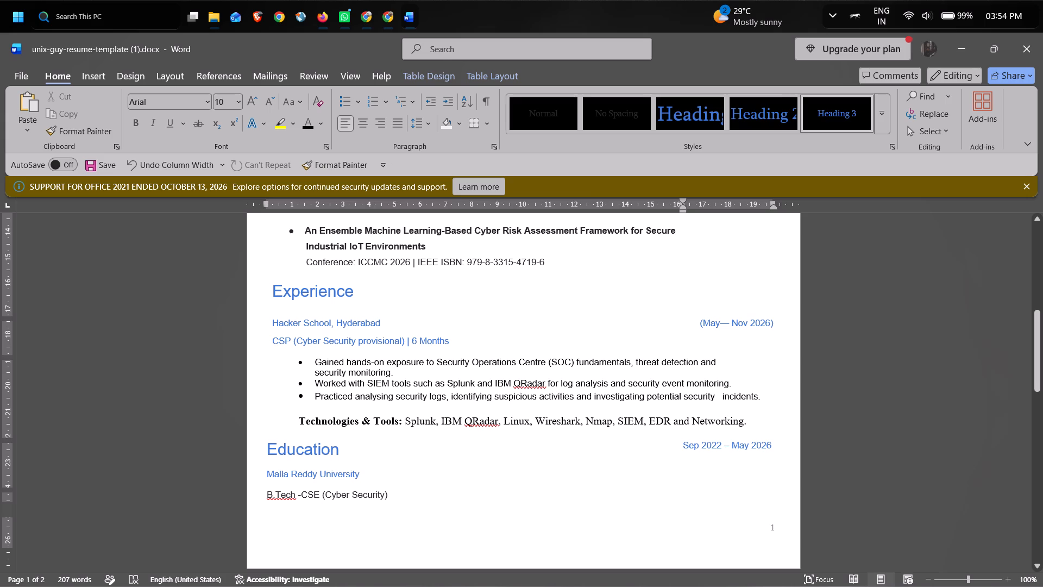
Insert one blank line above "Sep 2022 – May 2026" to lower the date below the Education heading's level.
click(692, 440)
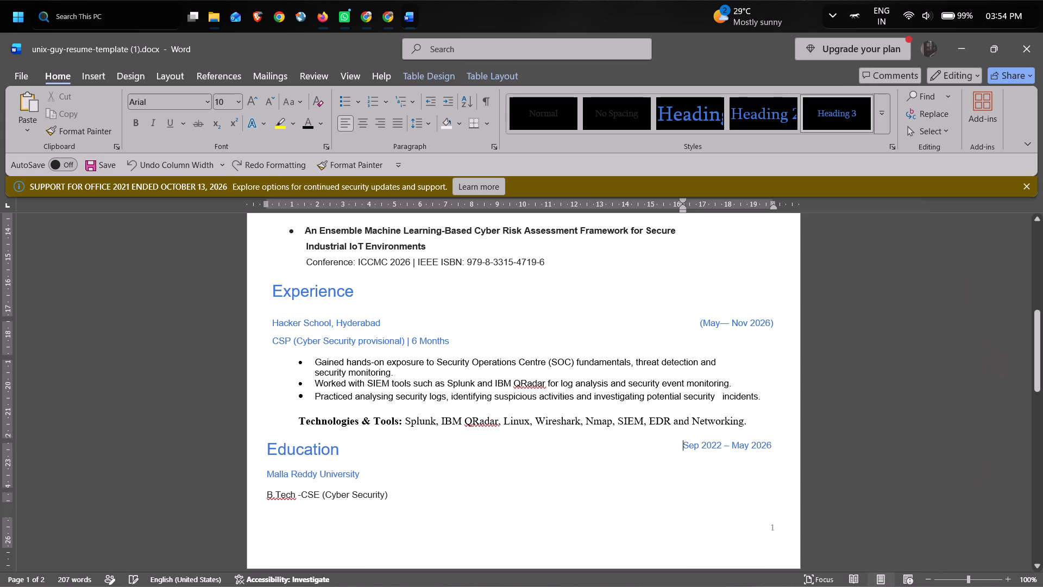
key(Return)
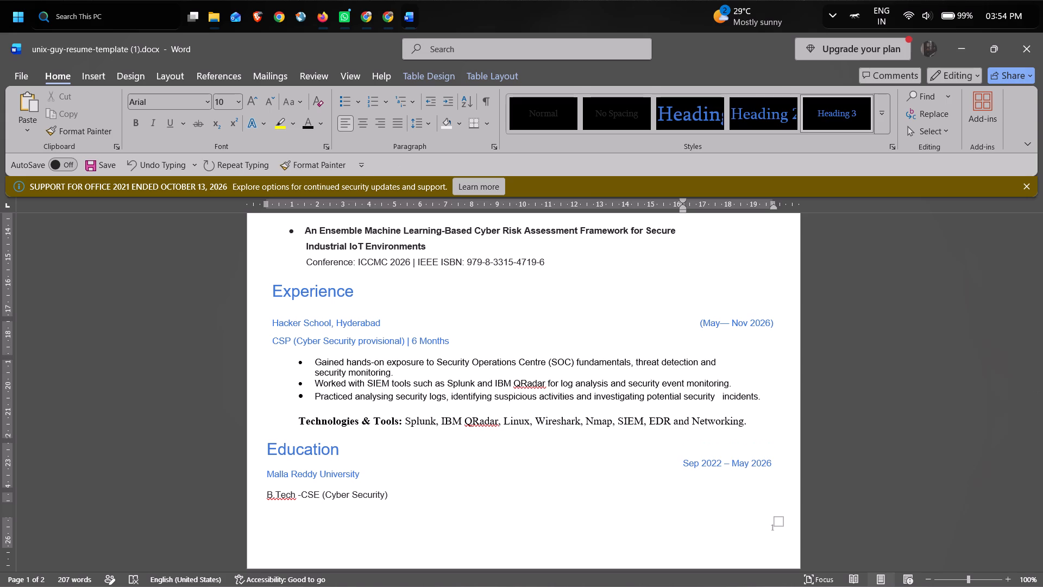
key(Return)
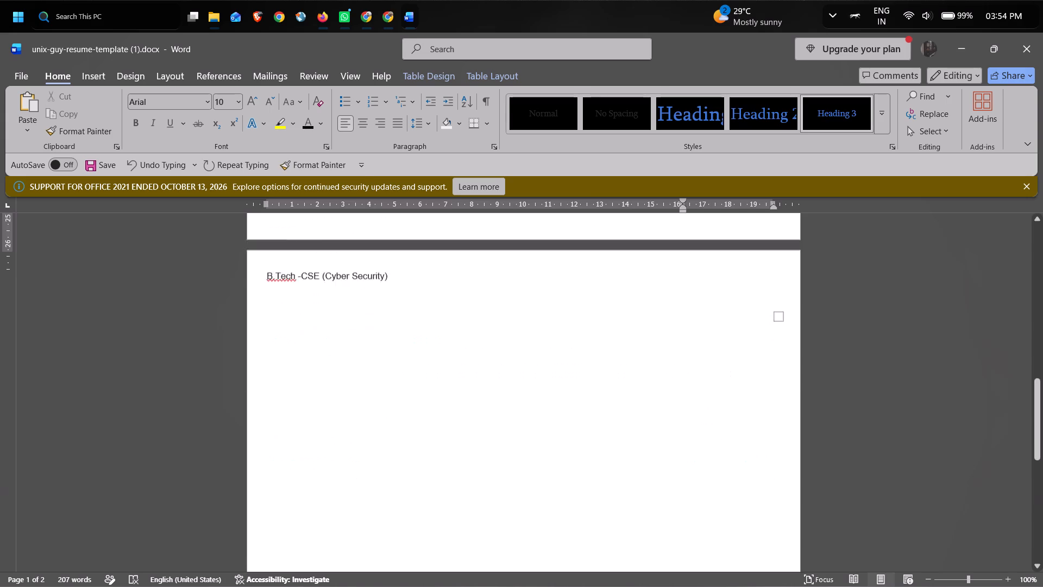
key(BackSpace)
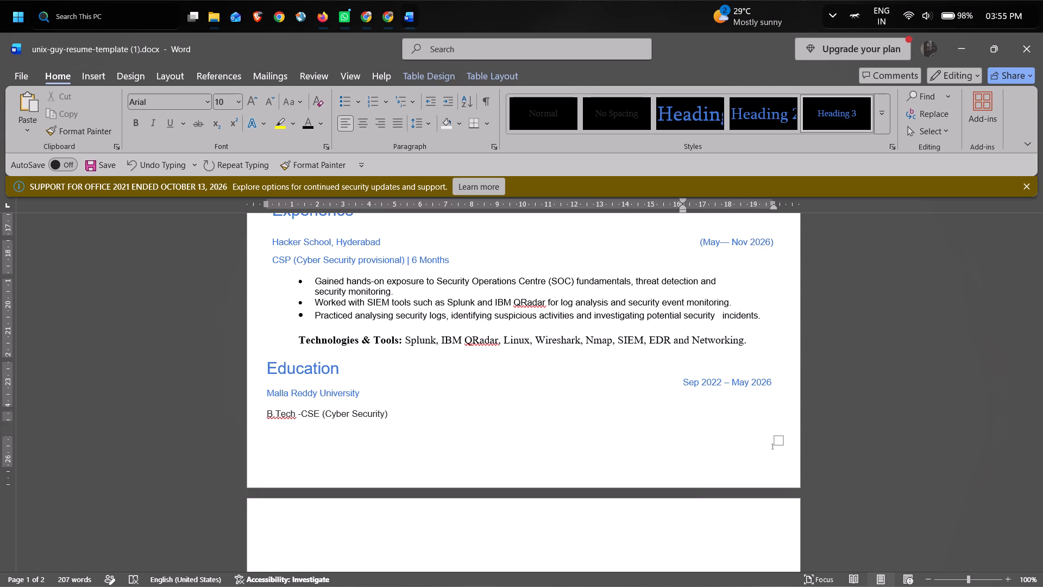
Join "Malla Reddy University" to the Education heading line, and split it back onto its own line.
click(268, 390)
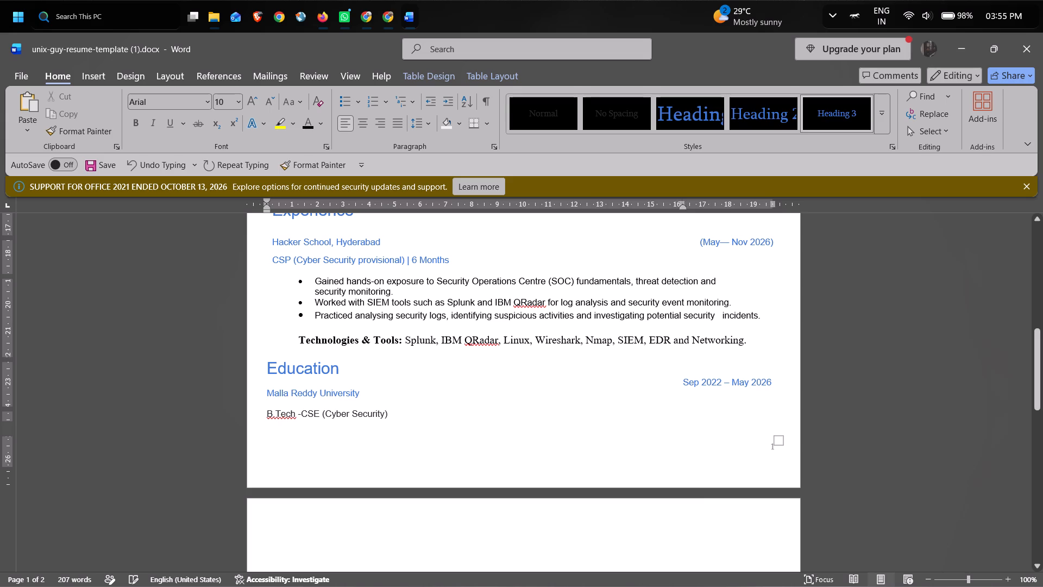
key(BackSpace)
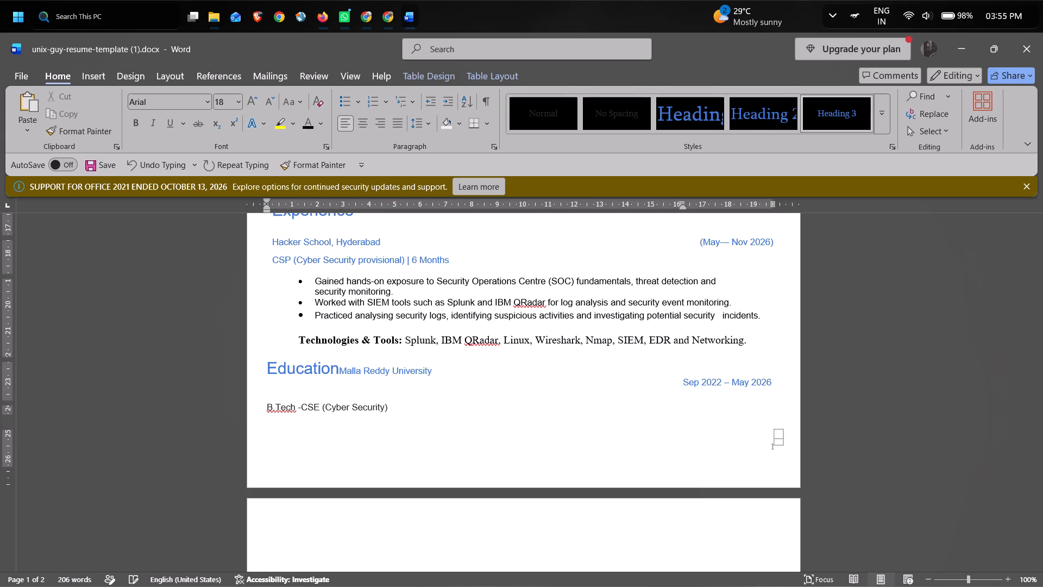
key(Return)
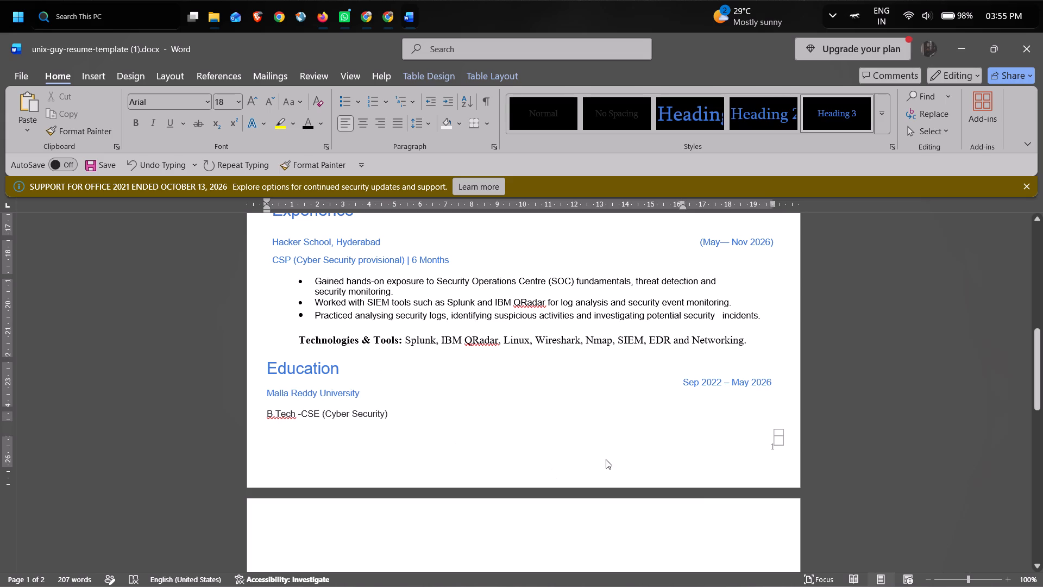
Add a blank line below the B.Tech entry in the Education section.
click(724, 463)
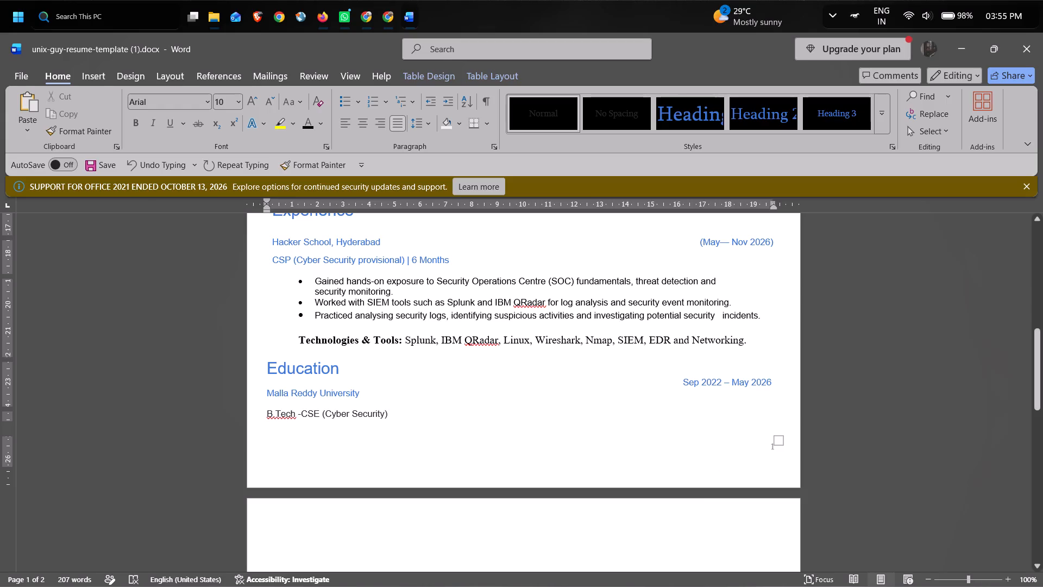
key(Return)
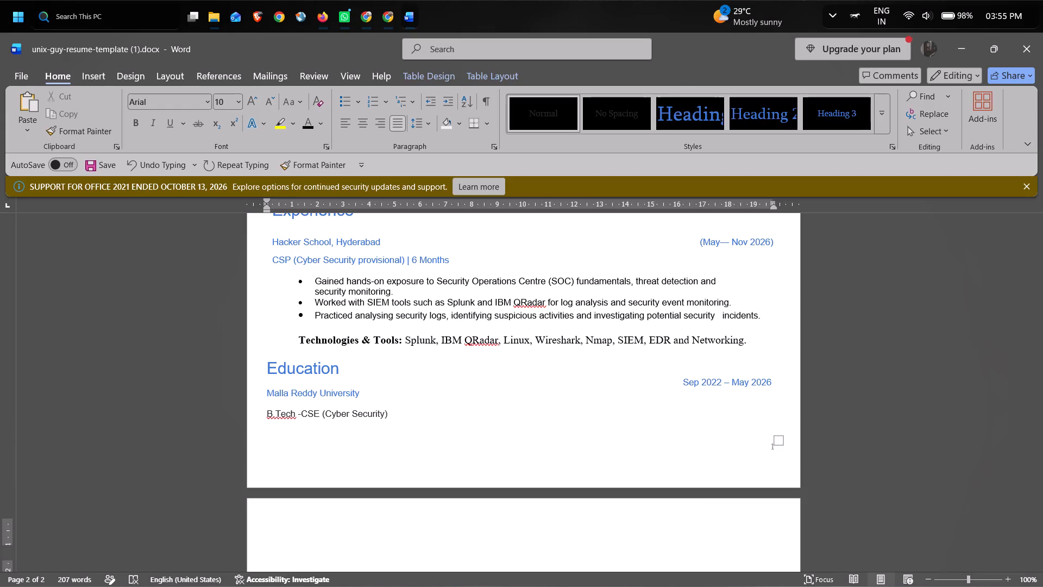
Look over the upper part of the resume, checking the layout of the name and contact details header.
scroll(651, 384, up, 1)
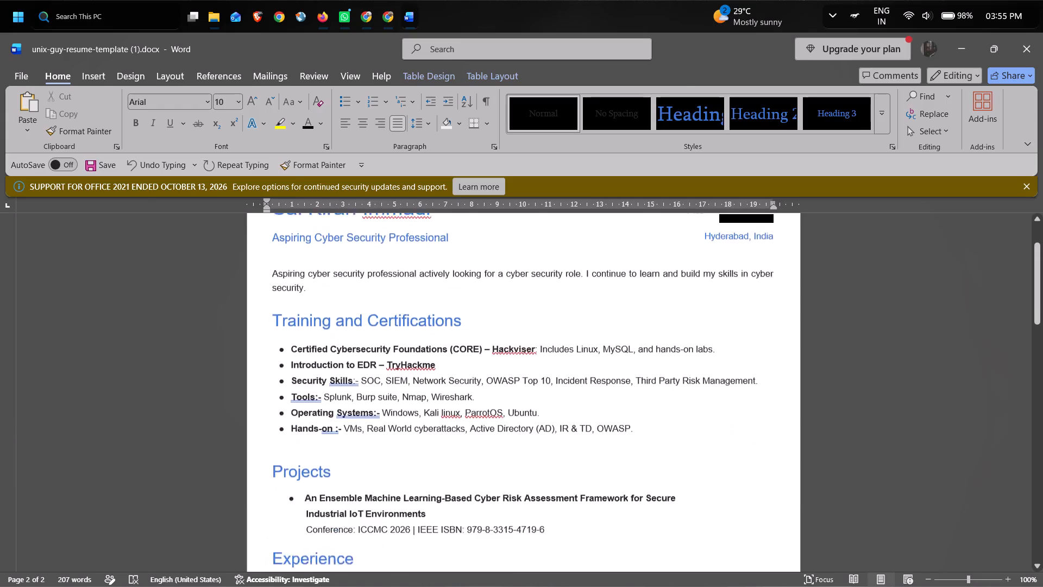
scroll(651, 384, up, 2)
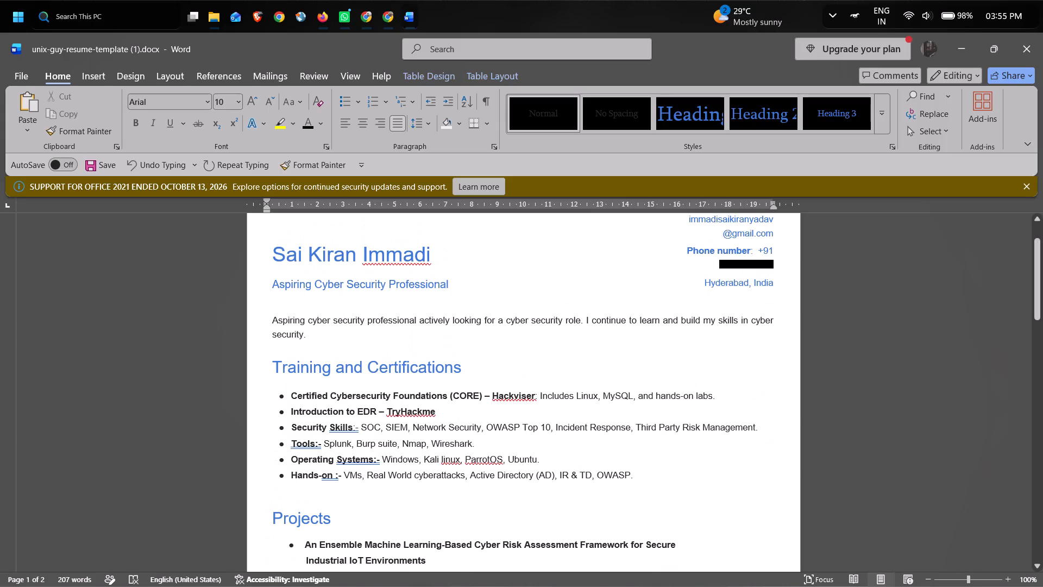
scroll(651, 384, up, 2)
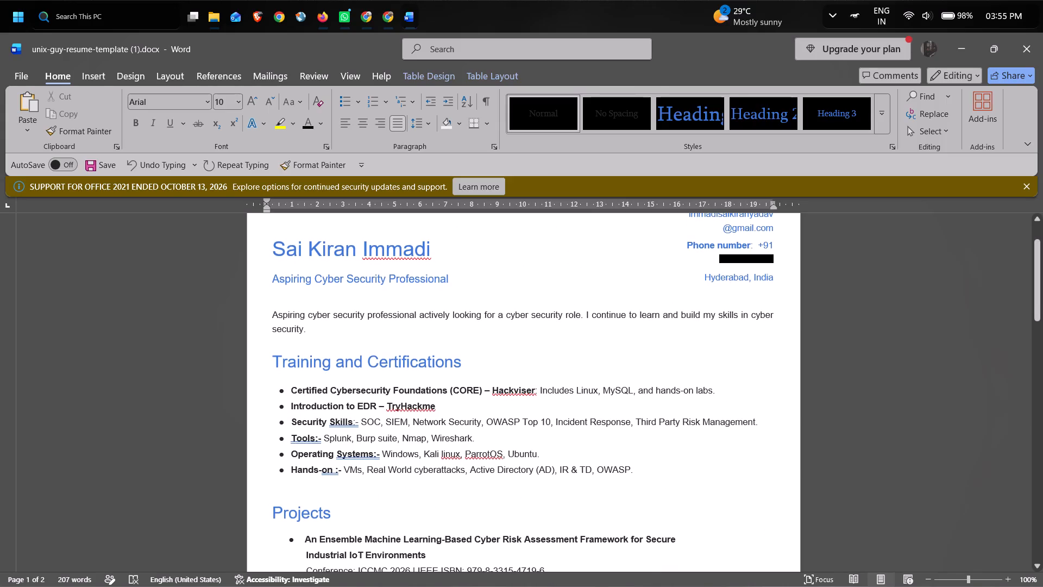
scroll(651, 384, up, 4)
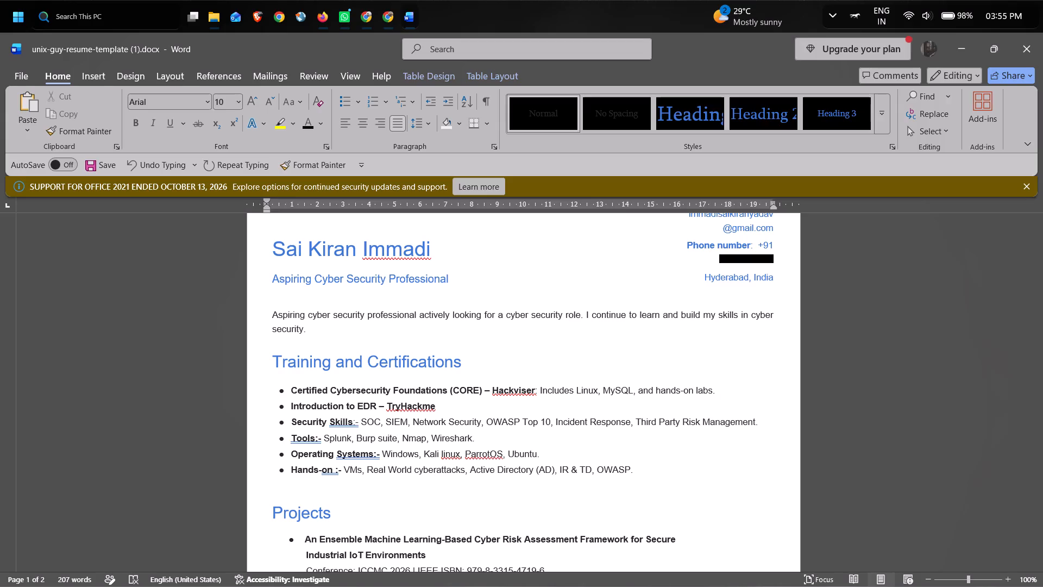
scroll(651, 384, up, 4)
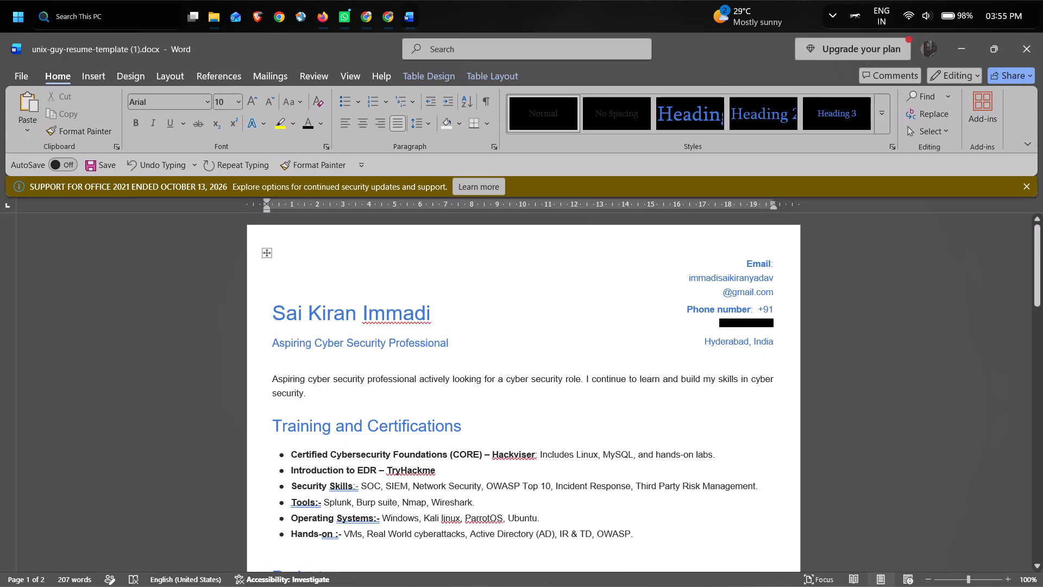
scroll(651, 384, up, 1)
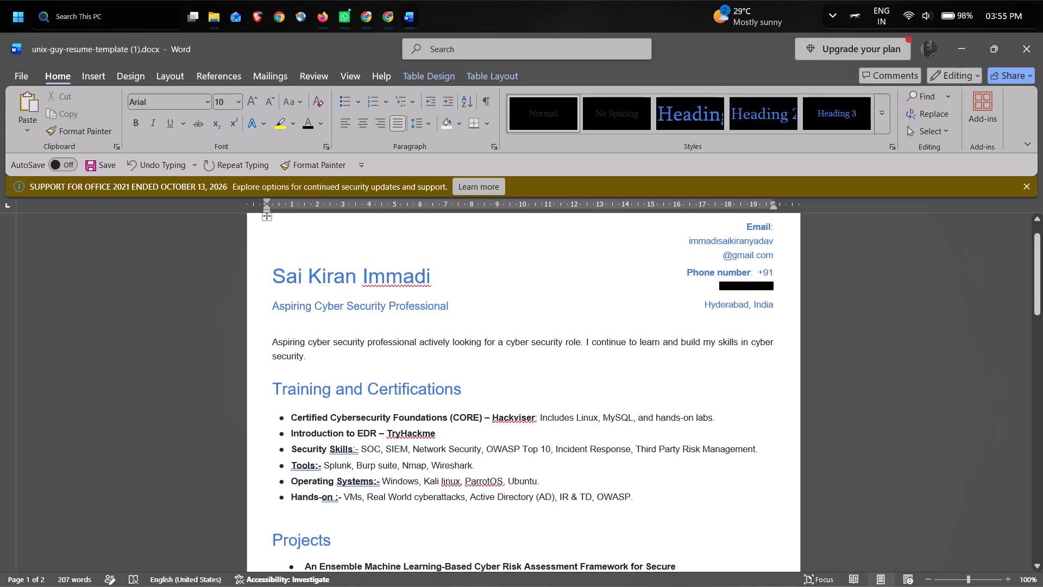
Move the column boundary beside the Education date back to about 12 on the ruler.
scroll(676, 384, down, 1)
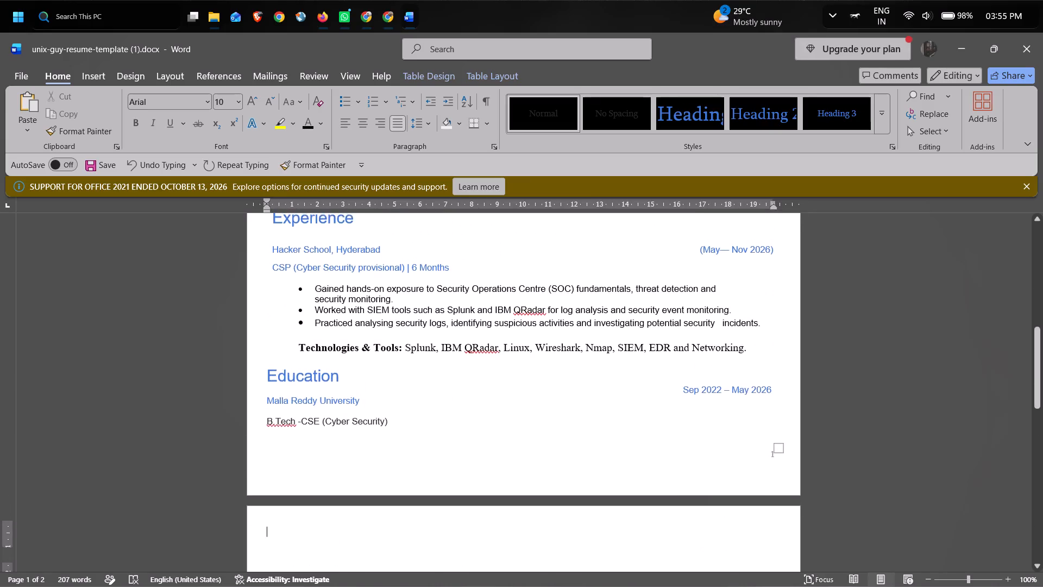
scroll(676, 384, down, 1)
click(687, 389)
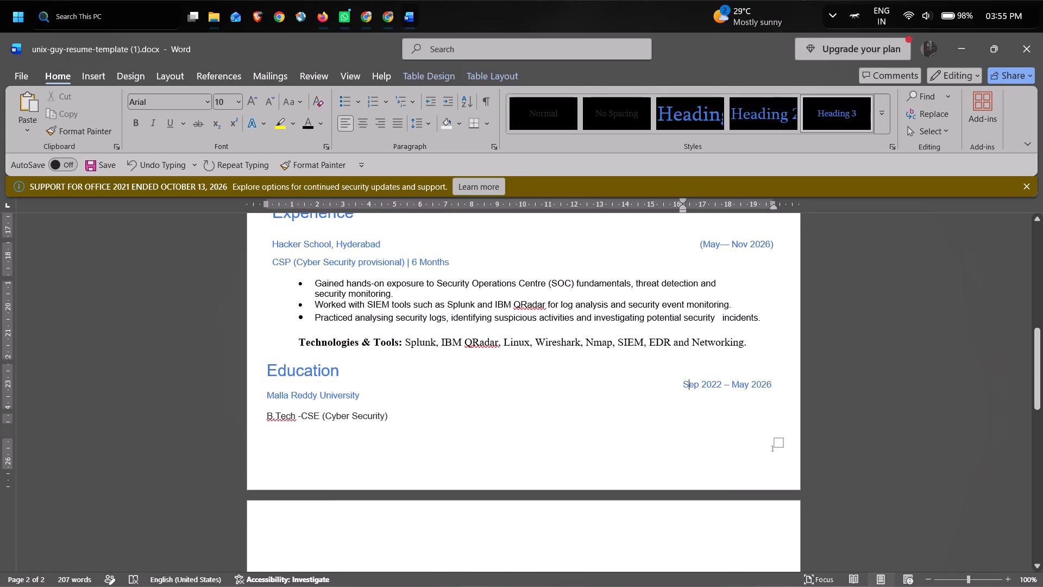
click(684, 387)
drag(682, 383, 577, 396)
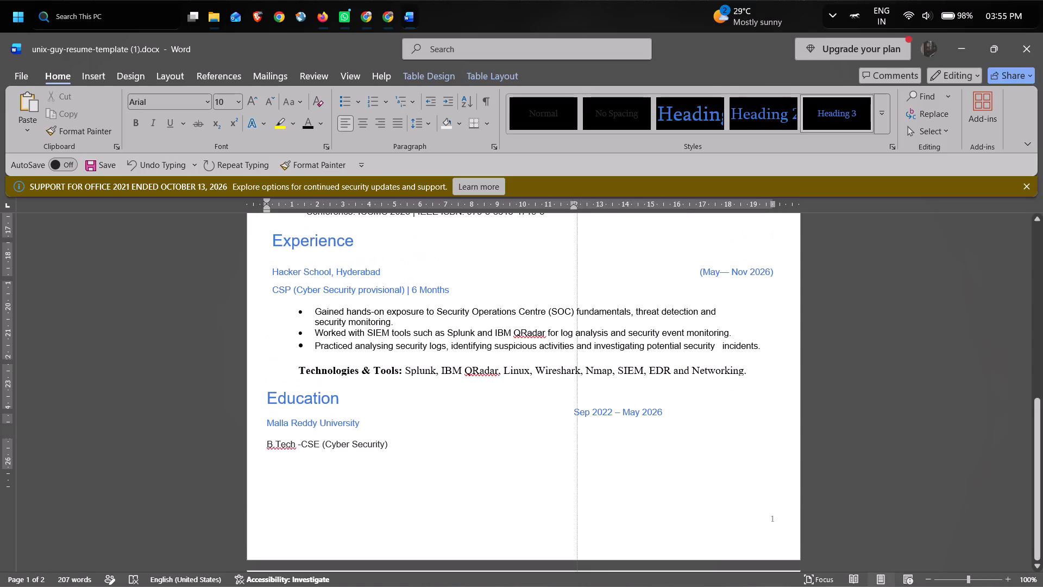
drag(577, 396, 572, 399)
Insert about 25 spaces before "Sep 2022 – May 2026" so its end lines up with the end of "(May— Nov 2026)" in Experience.
scroll(572, 399, up, 1)
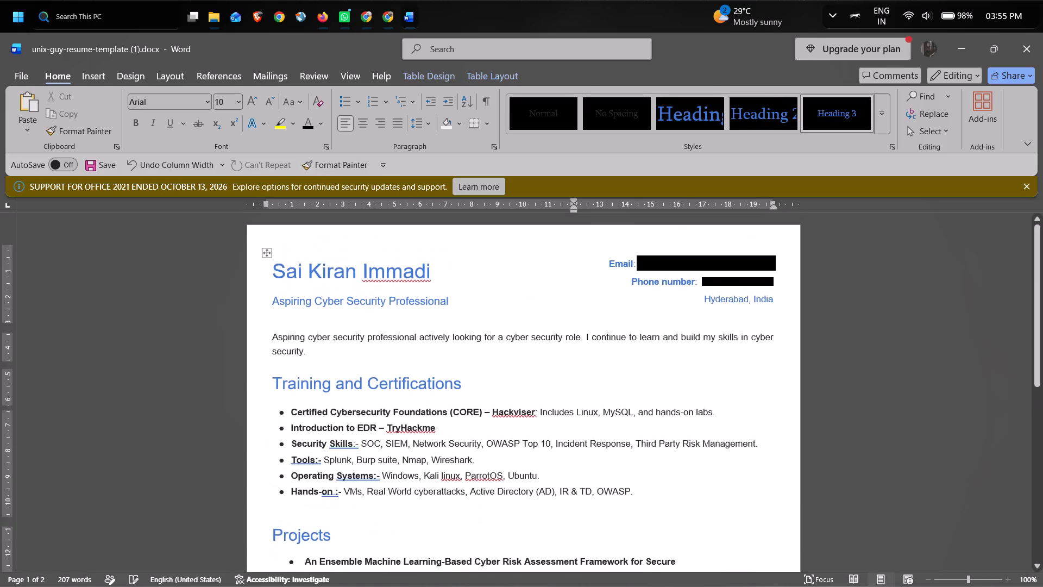
scroll(572, 399, up, 1)
scroll(572, 399, down, 1)
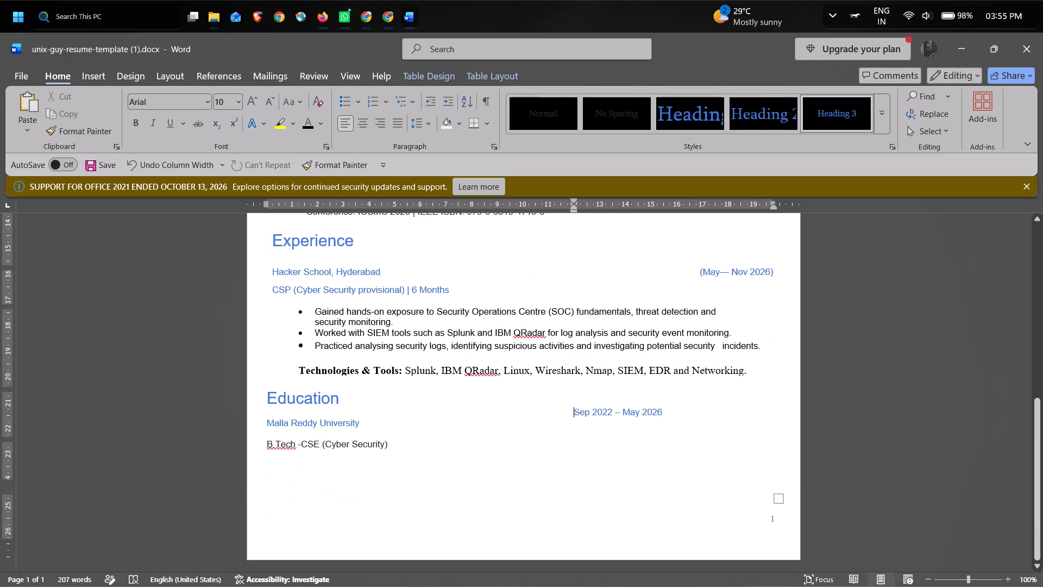
key(space)
key(space)
key(space)
key(space)
key(space)
key(space)
key(space)
key(space)
key(space)
key(space)
key(space)
key(space)
key(space)
key(space)
key(space)
key(space)
key(space)
key(space)
key(space)
key(space)
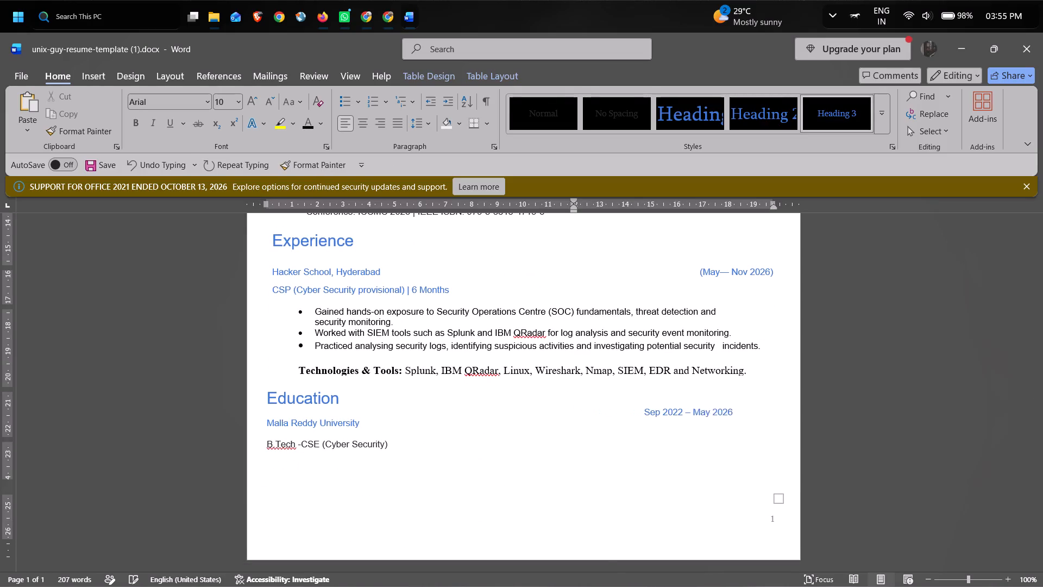
key(space)
key(space)
key(space)
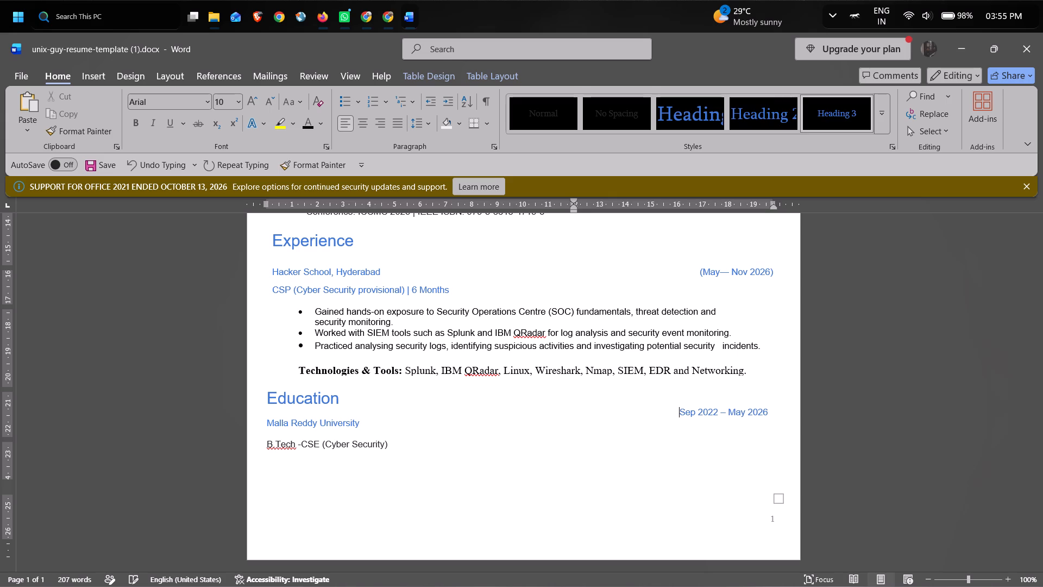
key(space)
key(space)
key(space)
key(BackSpace)
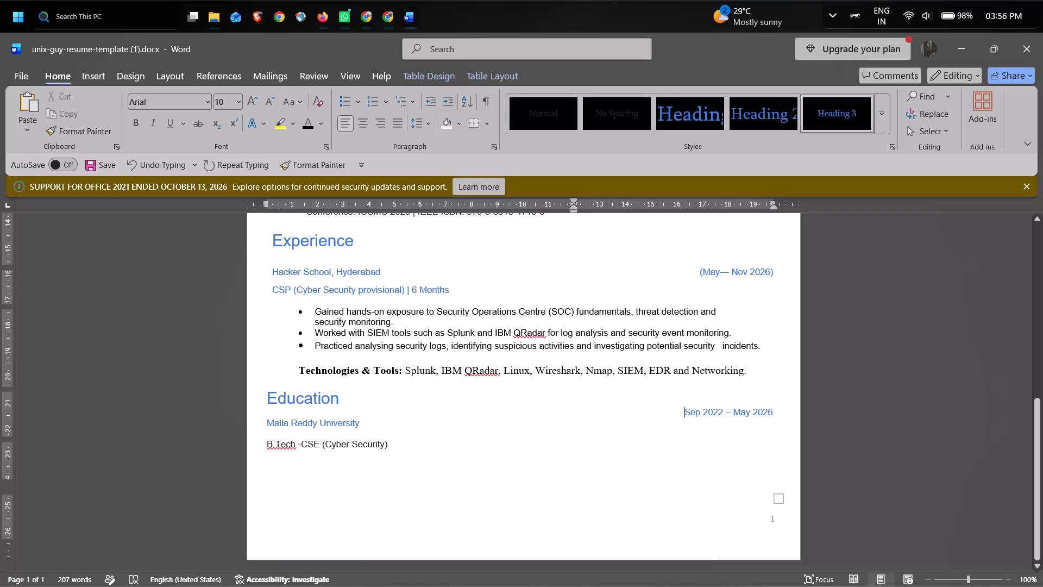
Look over the resume from the contact header to the Education section, checking the layout and date alignment.
scroll(412, 446, down, 2)
scroll(412, 446, up, 2)
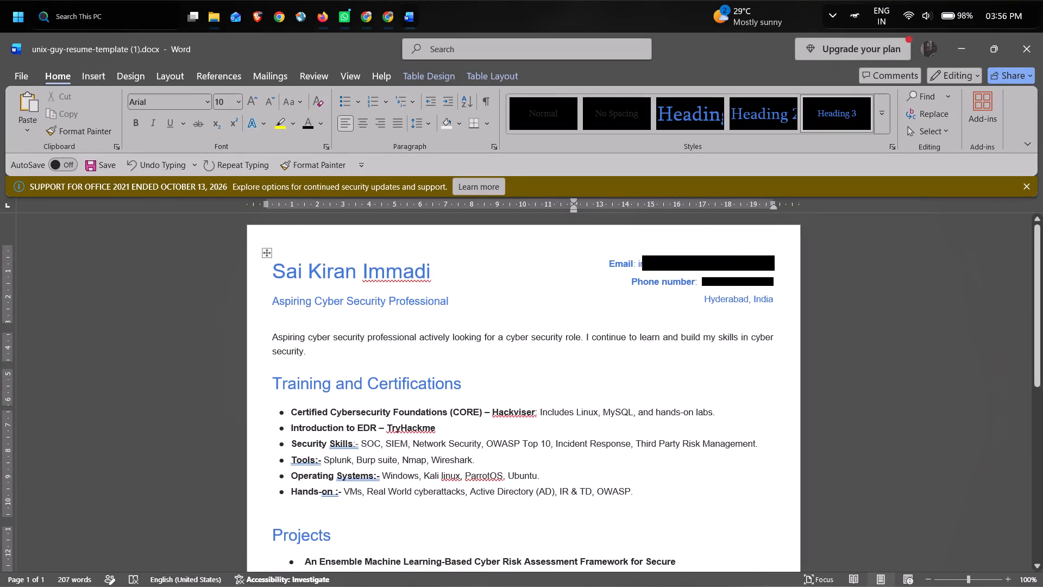
scroll(412, 446, up, 3)
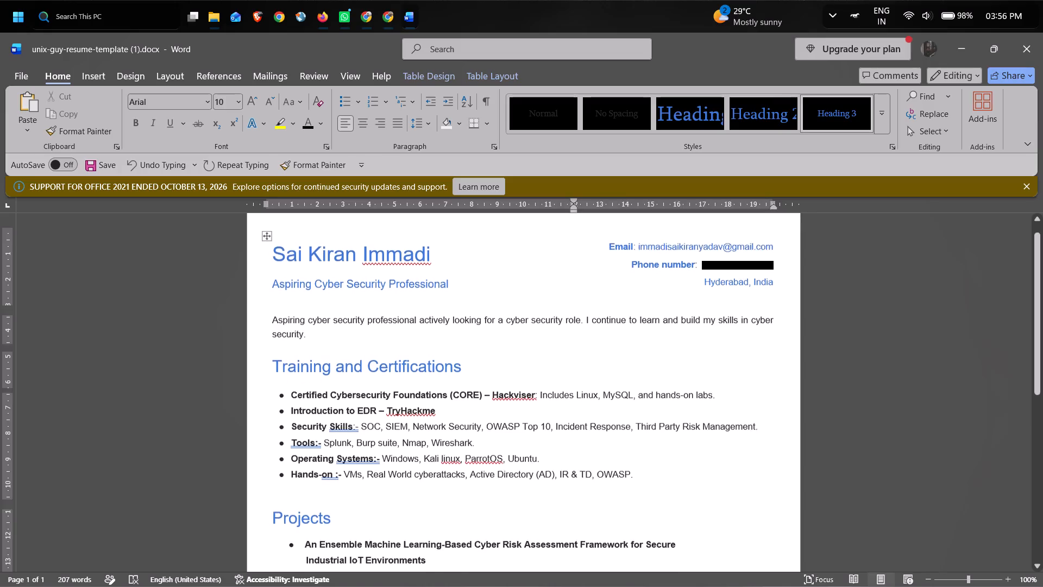
scroll(412, 446, up, 1)
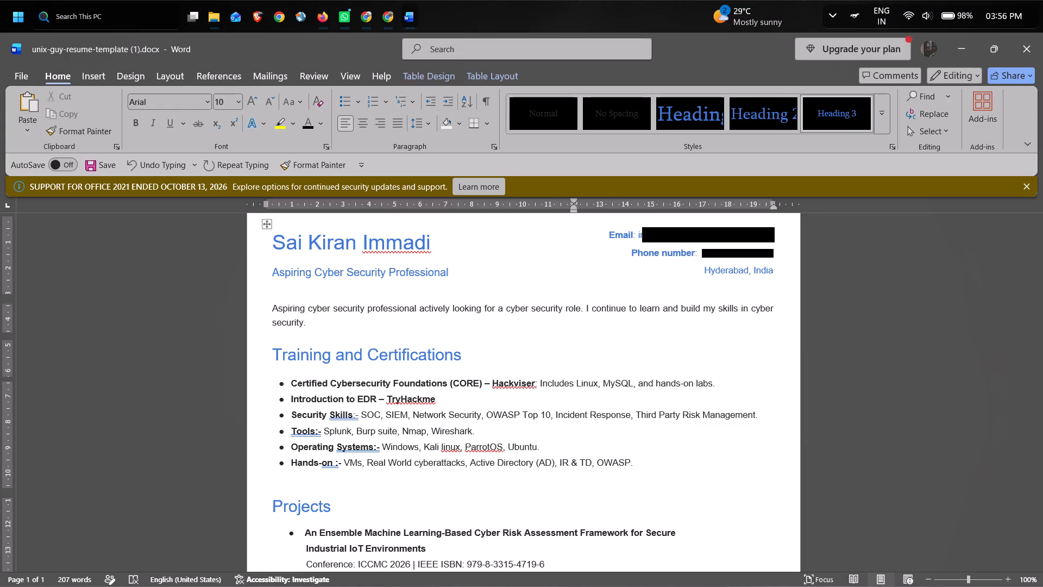
scroll(412, 446, down, 1)
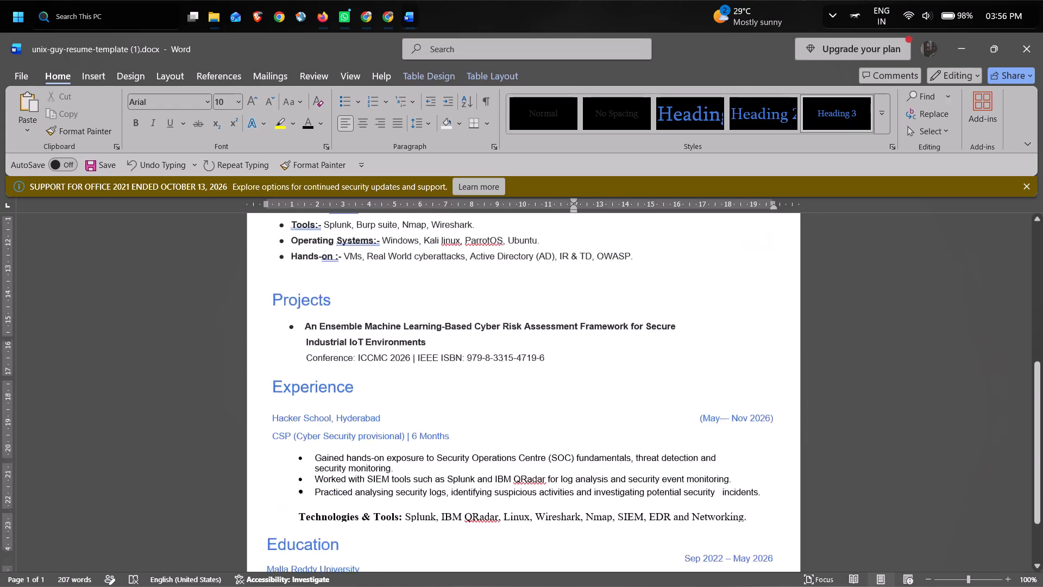
scroll(412, 446, down, 1)
Add a new blank line directly below "B.Tech -CSE (Cyber Security)" in the Education section.
click(412, 446)
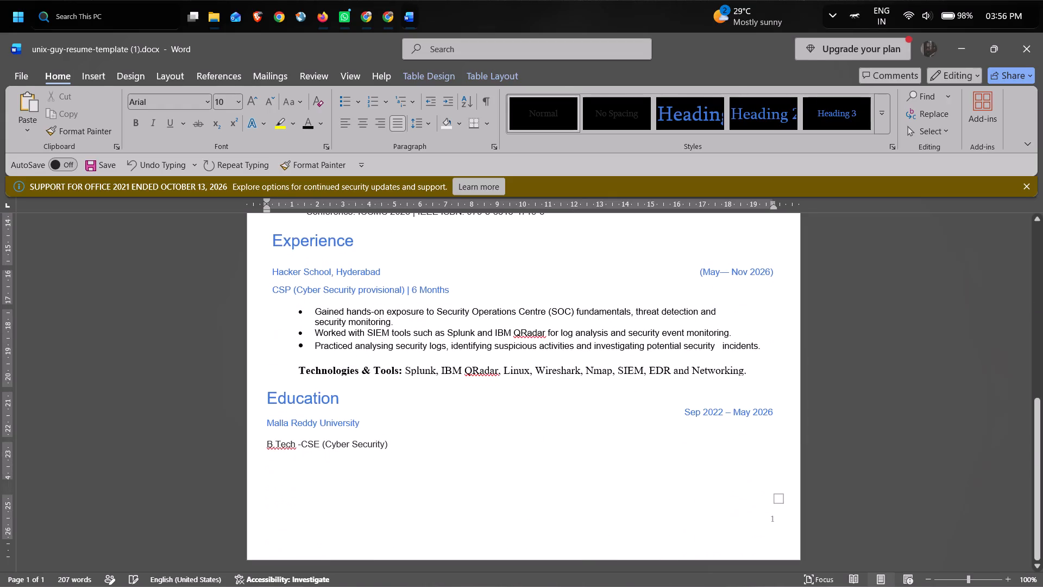
key(Return)
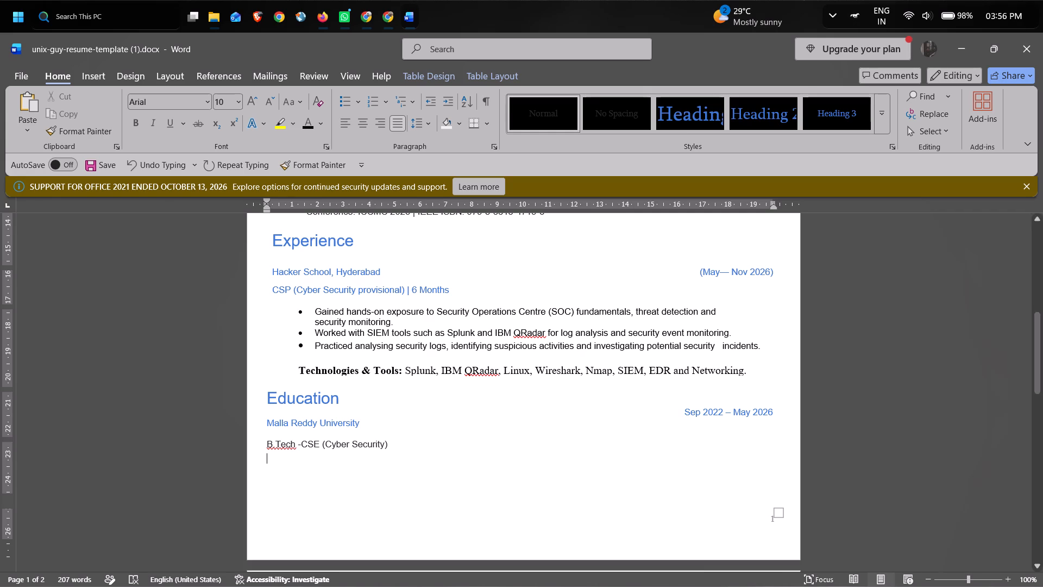
Check the Education details in the resume PDF in Firefox and append ", Hyderabad" after "Malla Reddy University" in the Word resume.
click(324, 26)
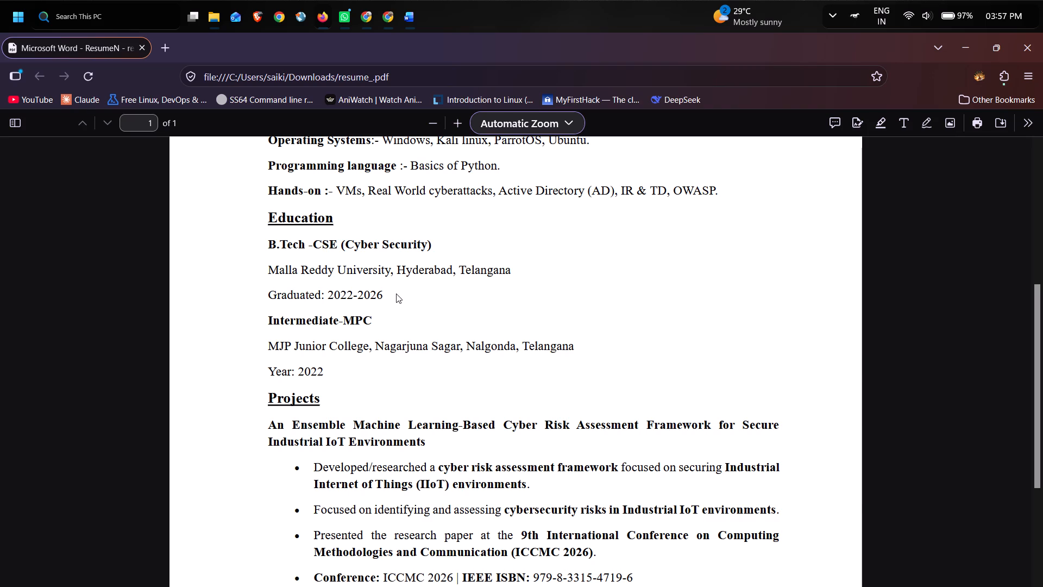
key(alt+Tab)
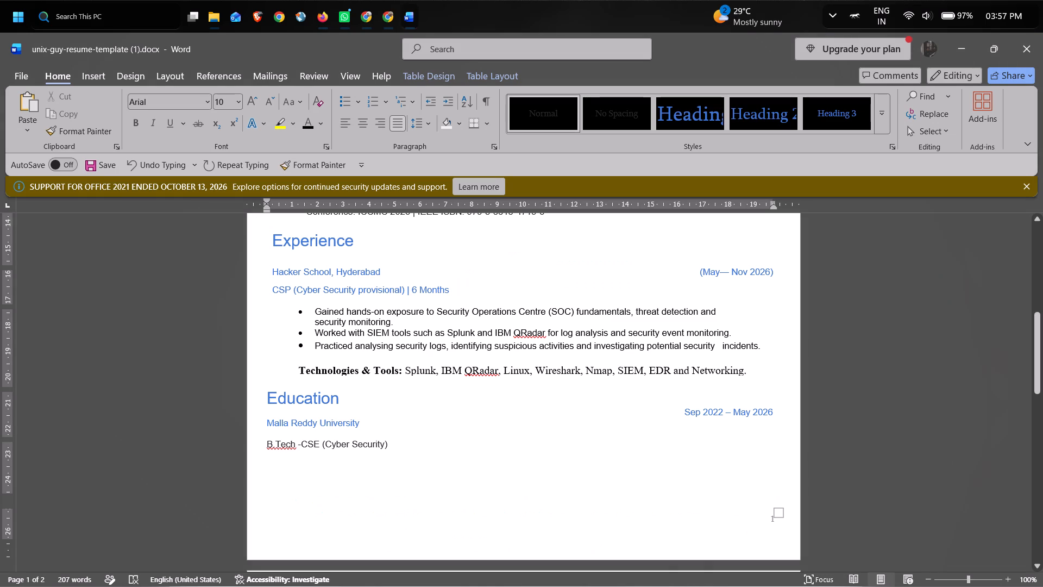
click(378, 422)
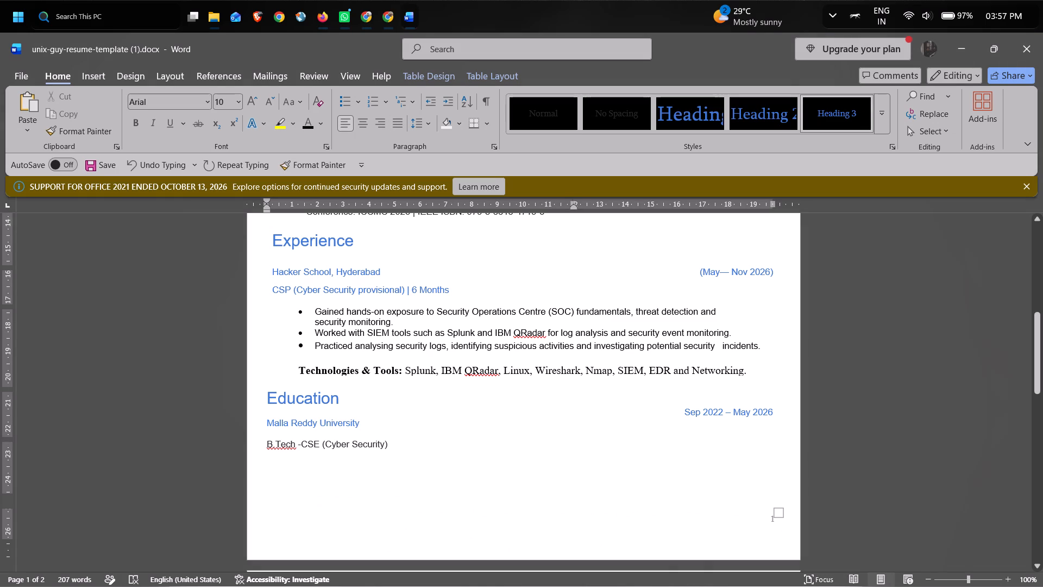
key(comma)
key(space)
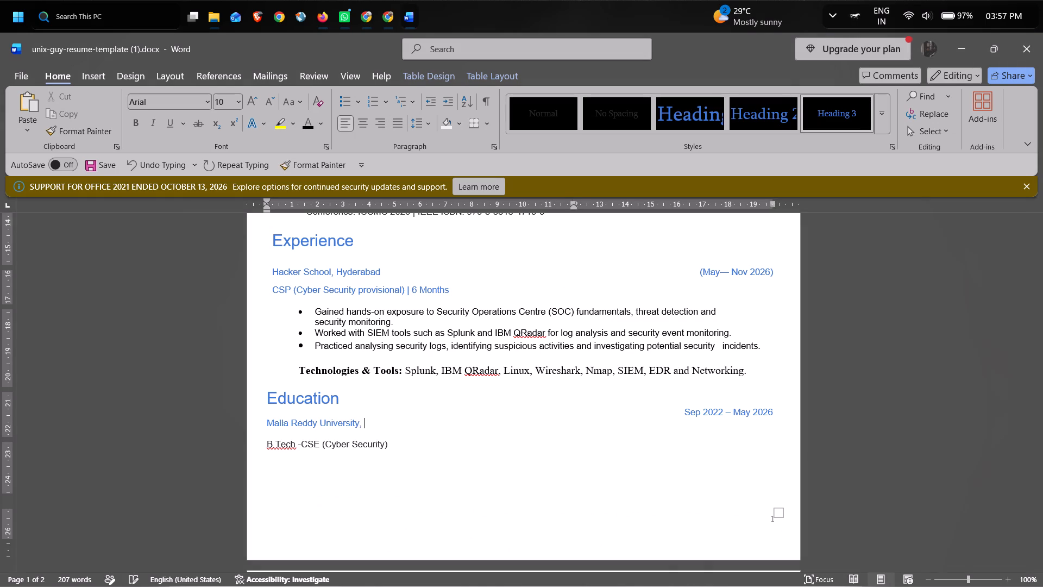
text(Hyd)
key(r)
key(BackSpace)
scroll(378, 422, up, 1)
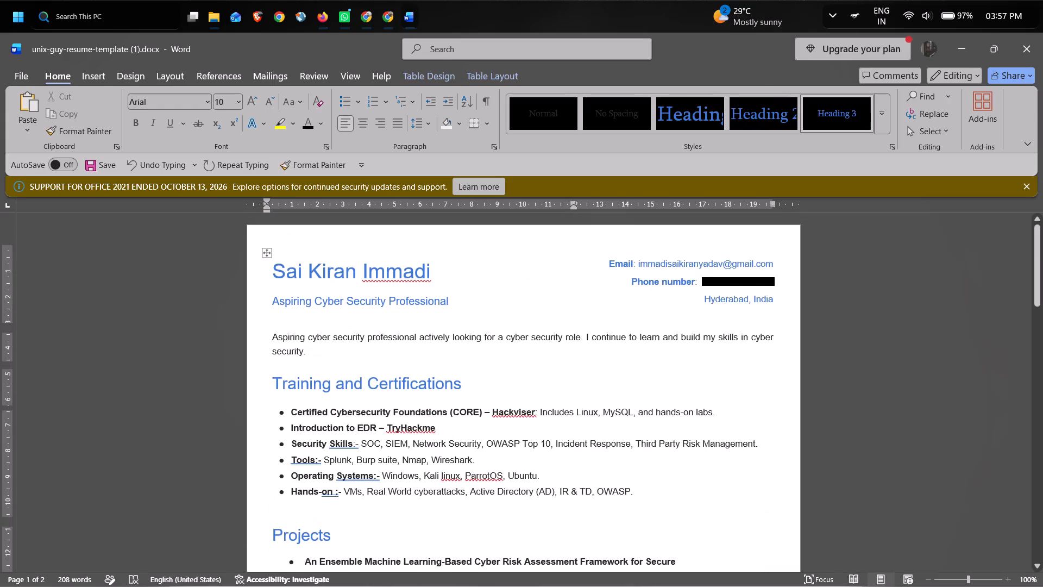
scroll(378, 422, up, 3)
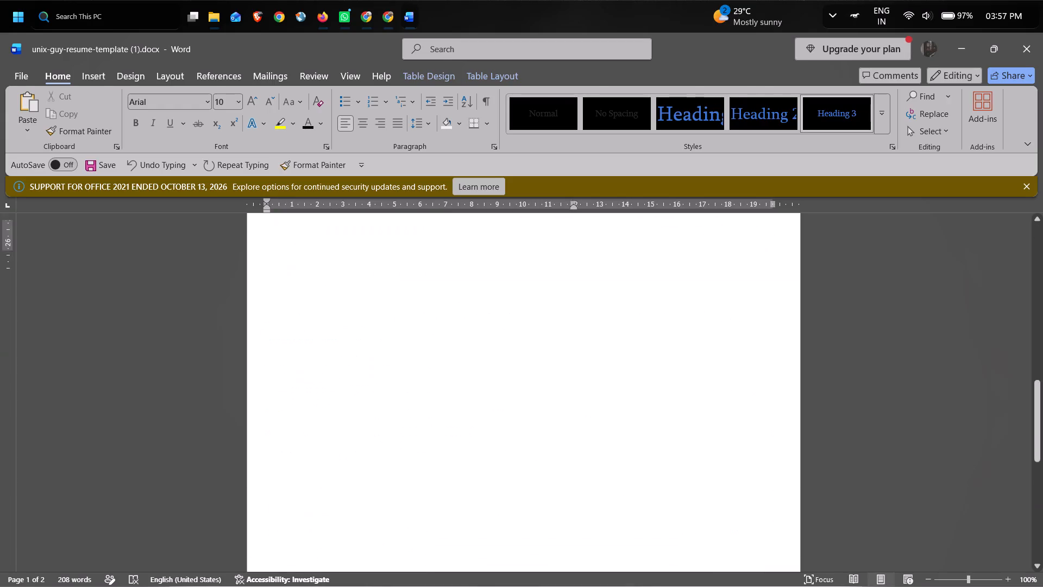
scroll(378, 422, up, 3)
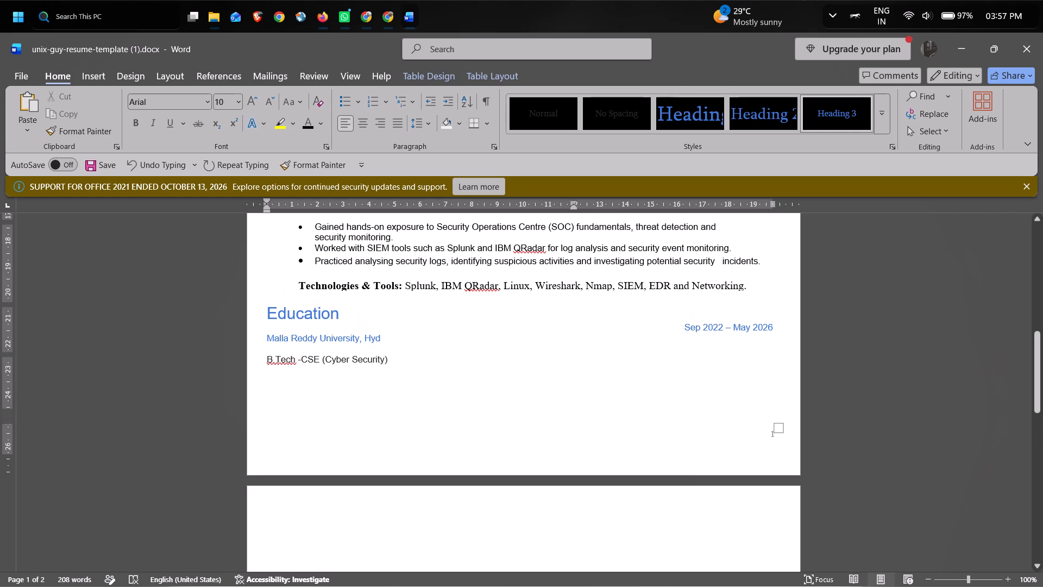
text(er)
key(a)
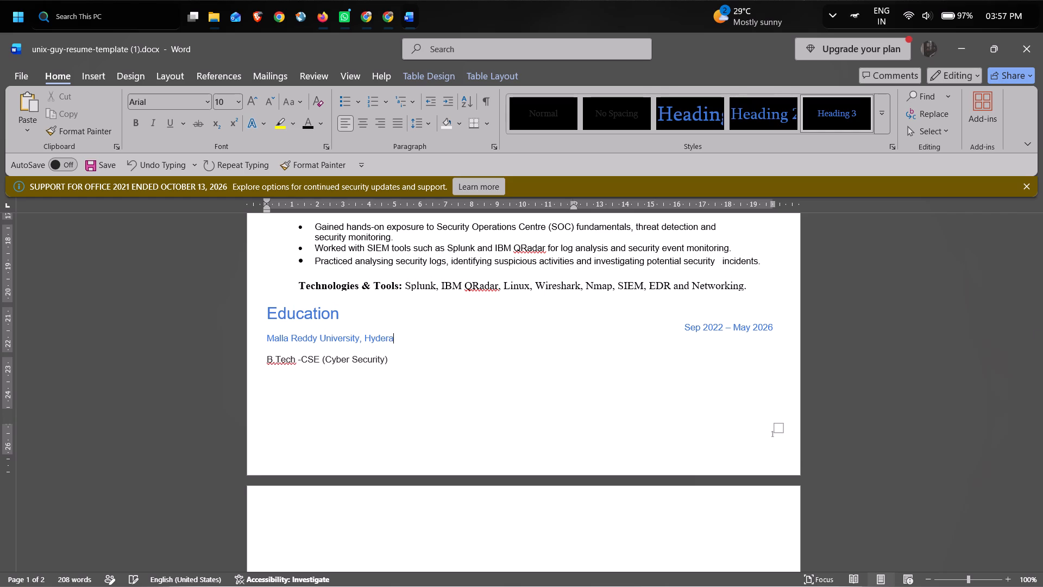
text(bad)
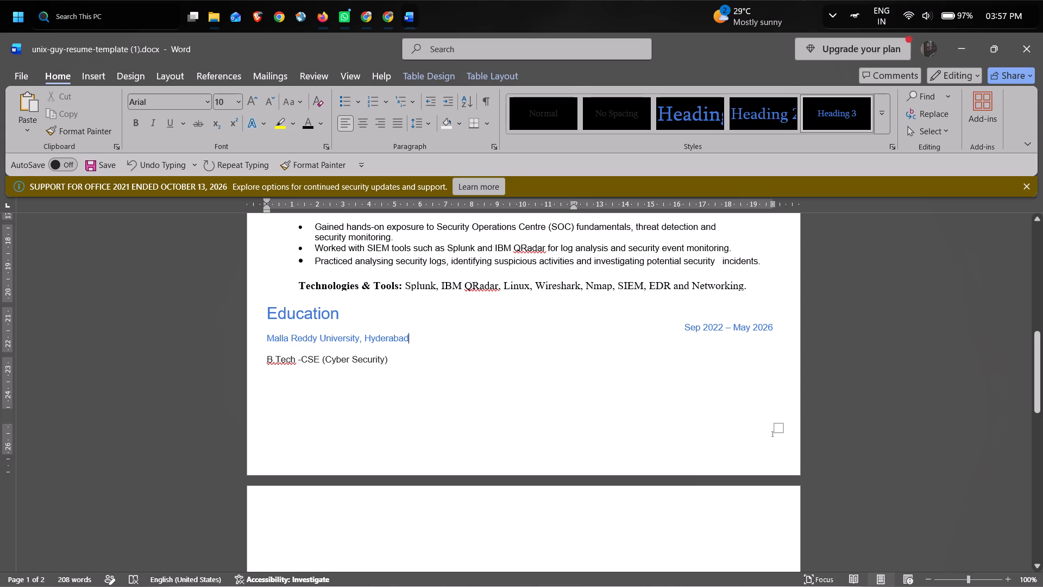
Copy "Graduated: 2022-2026" from the resume PDF in Firefox and paste it on a new line below the B.Tech entry in Word.
click(411, 361)
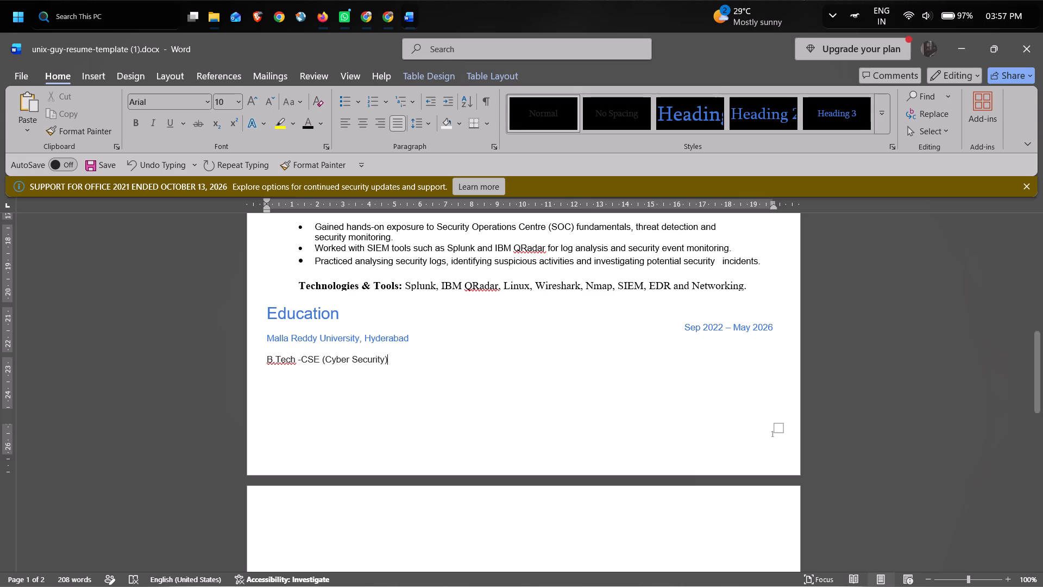
key(Return)
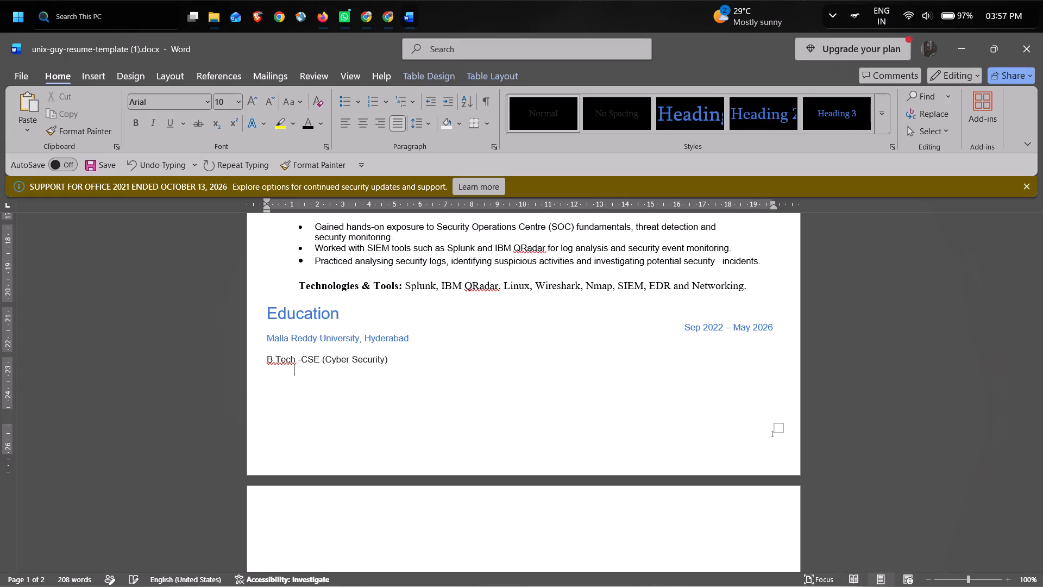
scroll(411, 361, up, 1)
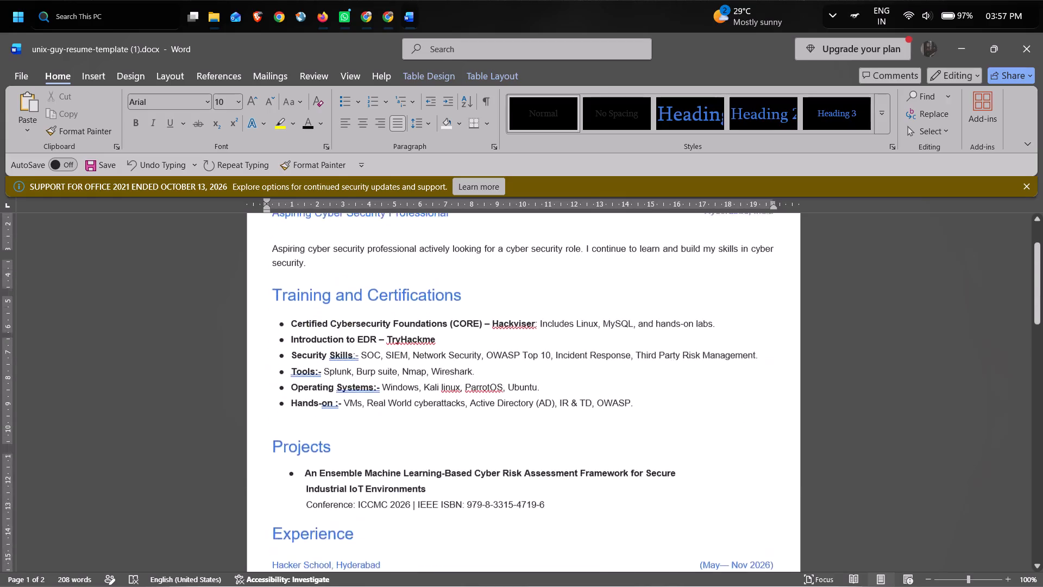
scroll(411, 361, up, 2)
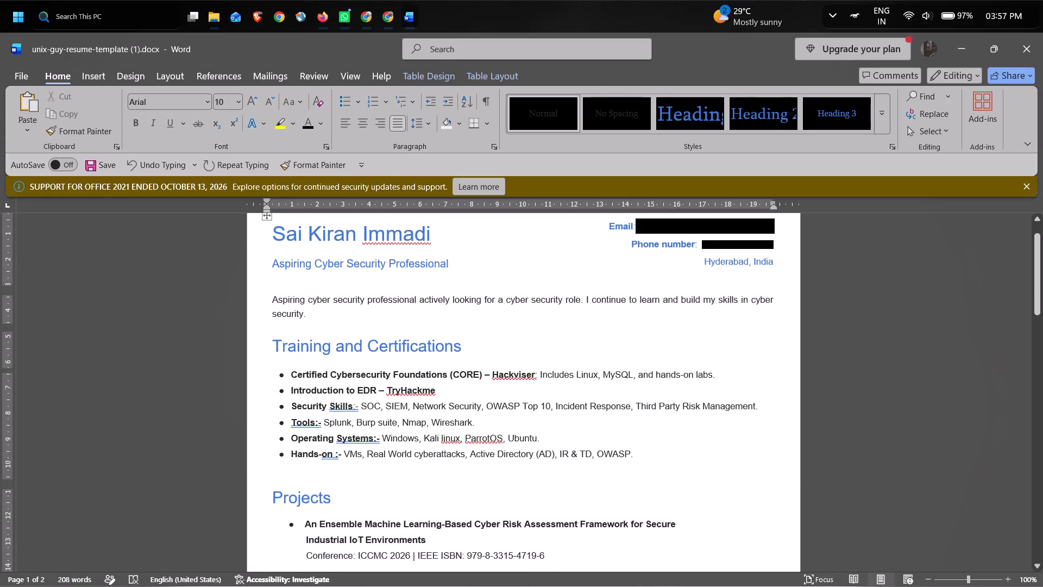
click(328, 20)
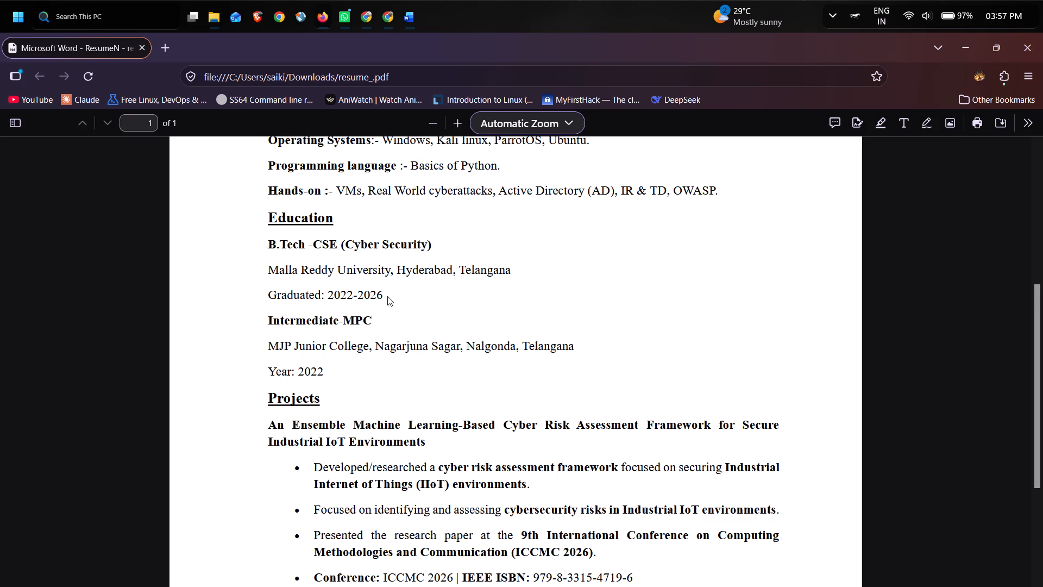
drag(387, 296, 272, 295)
drag(272, 295, 272, 295)
drag(272, 295, 386, 297)
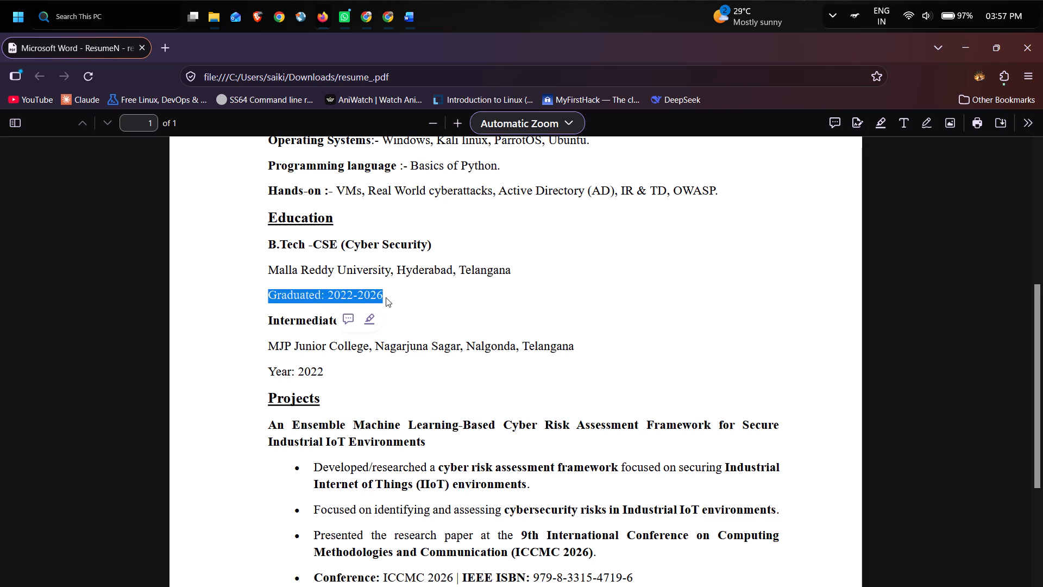
key(ctrl+c)
key(alt+Tab)
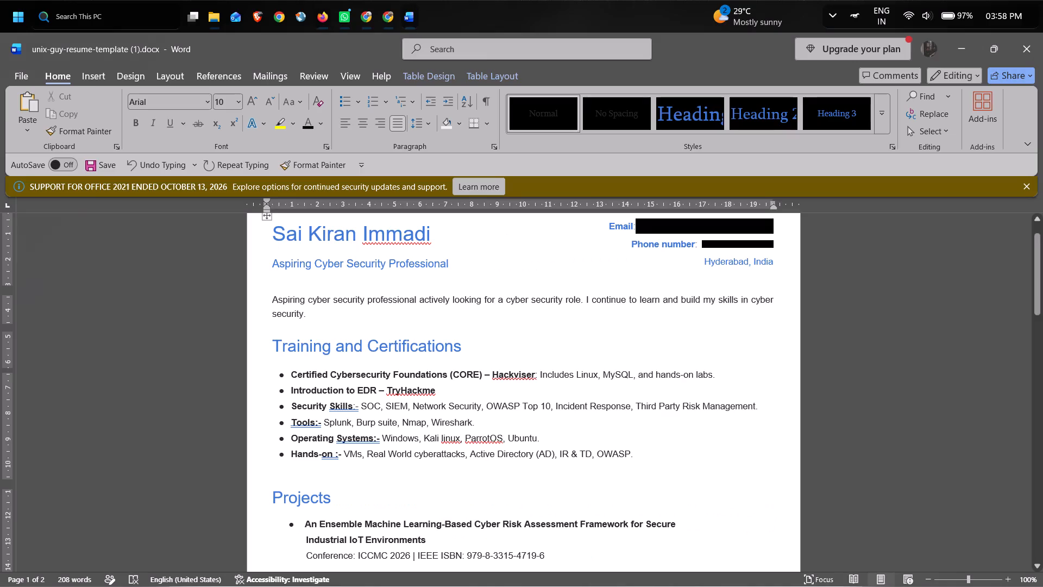
scroll(393, 355, down, 2)
scroll(393, 355, up, 1)
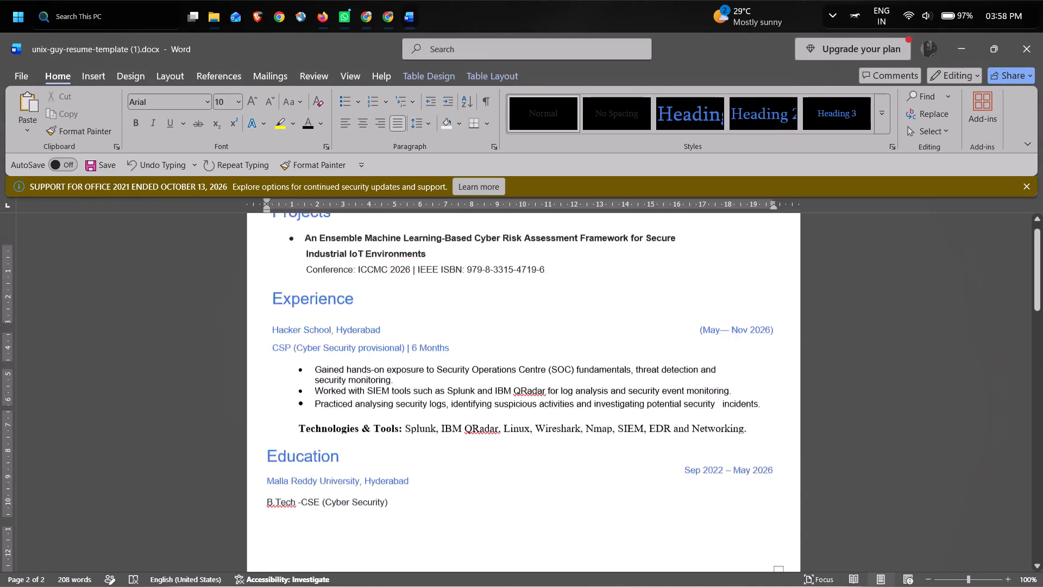
scroll(393, 355, up, 1)
scroll(393, 355, down, 1)
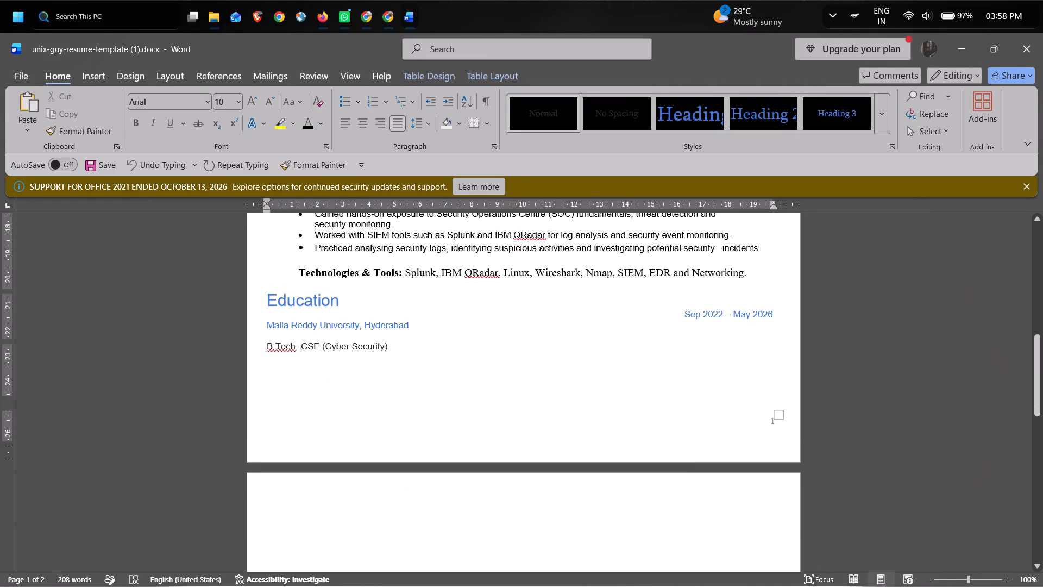
key(ctrl+v)
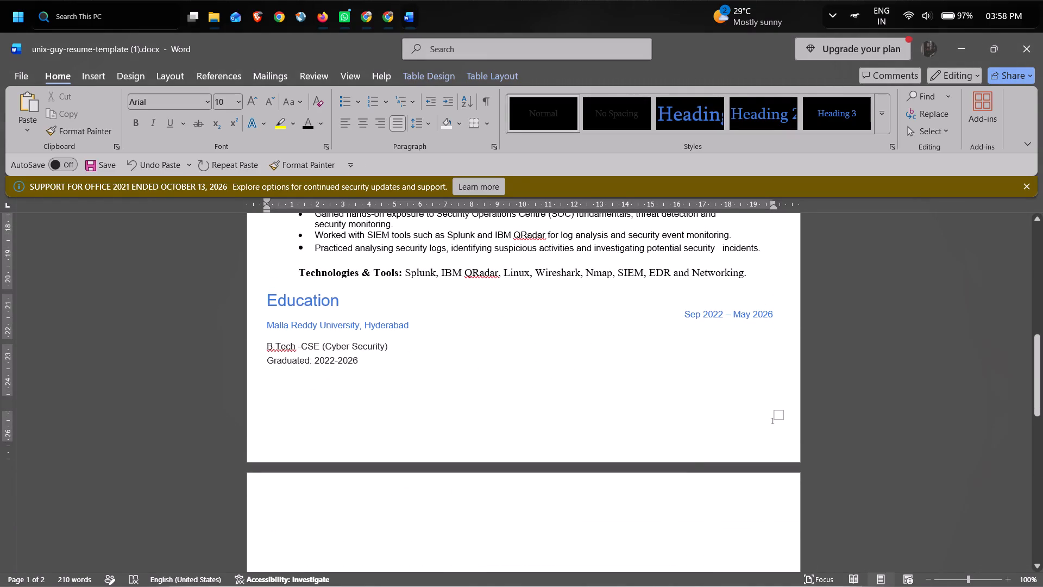
Edit the pasted graduation line below the B.Tech entry so it reads "Graduated - 2026".
key(Left)
key(Left)
key(Left)
key(Left)
key(BackSpace)
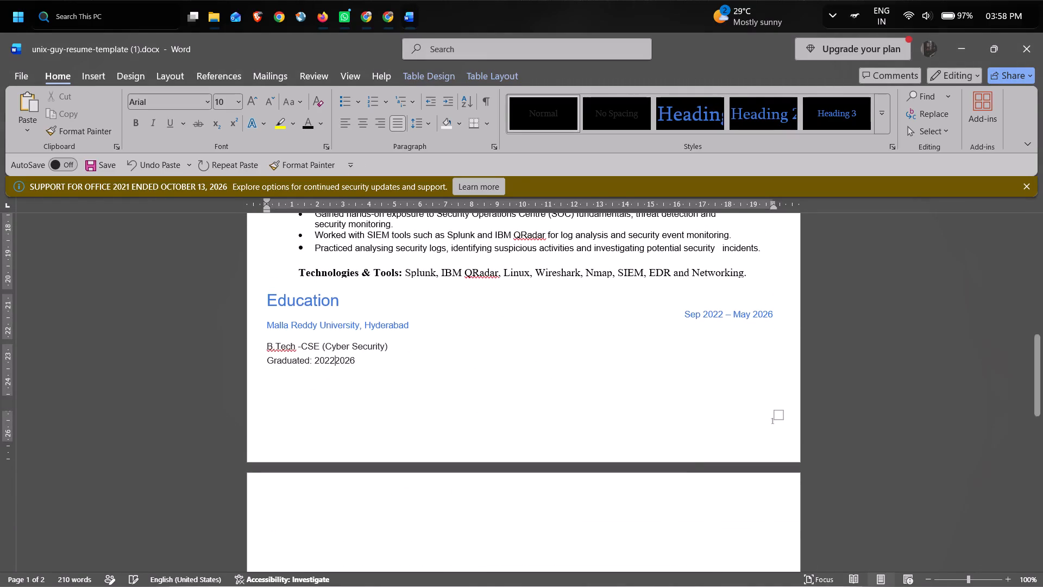
key(BackSpace)
key(BackSpace)
key(BackSpace)
key(BackSpace)
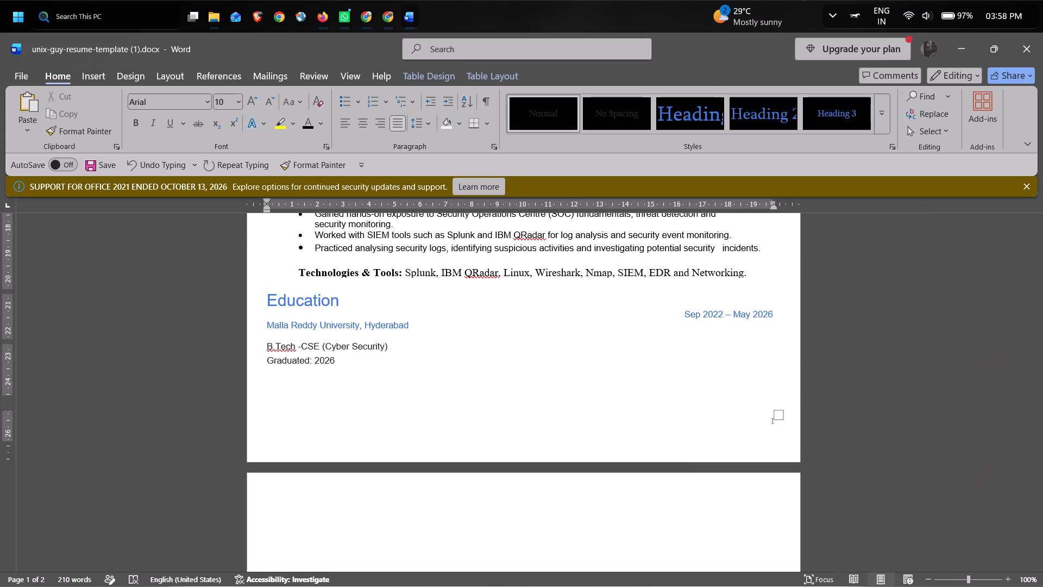
key(BackSpace)
key(BackSpace)
key(space)
key(minus)
key(space)
scroll(393, 355, up, 1)
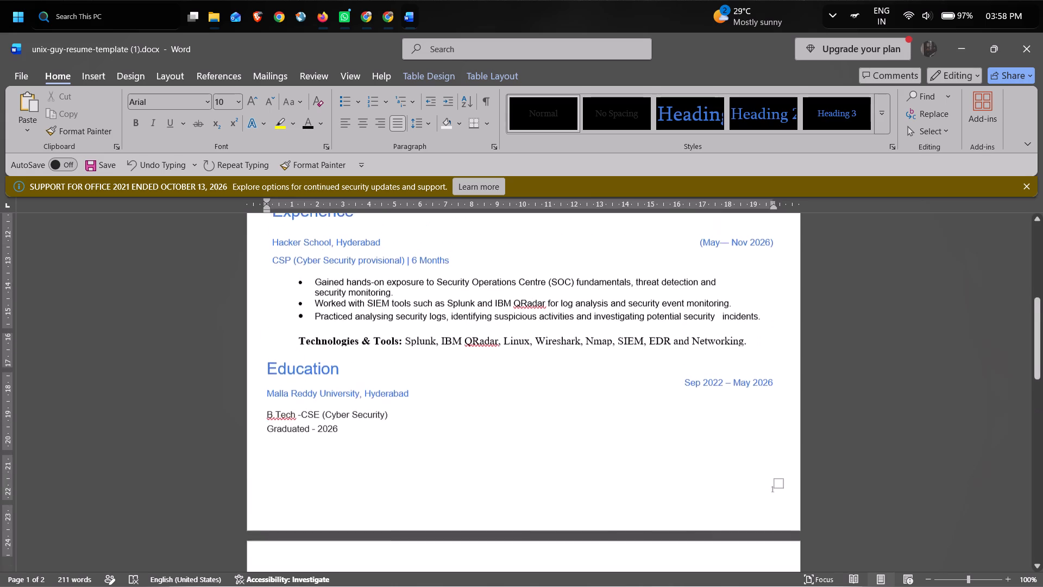
scroll(393, 355, up, 1)
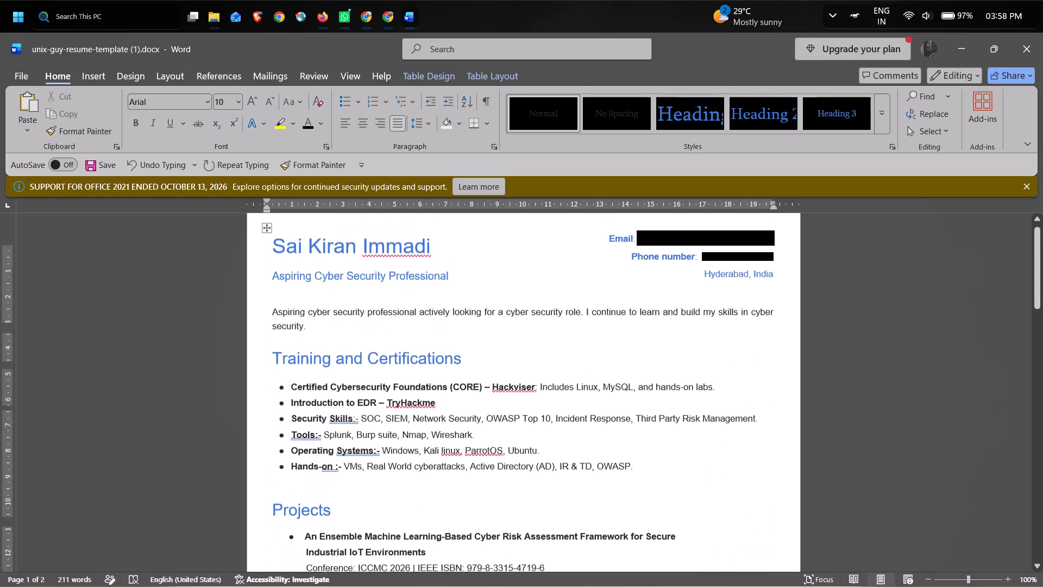
scroll(393, 355, up, 1)
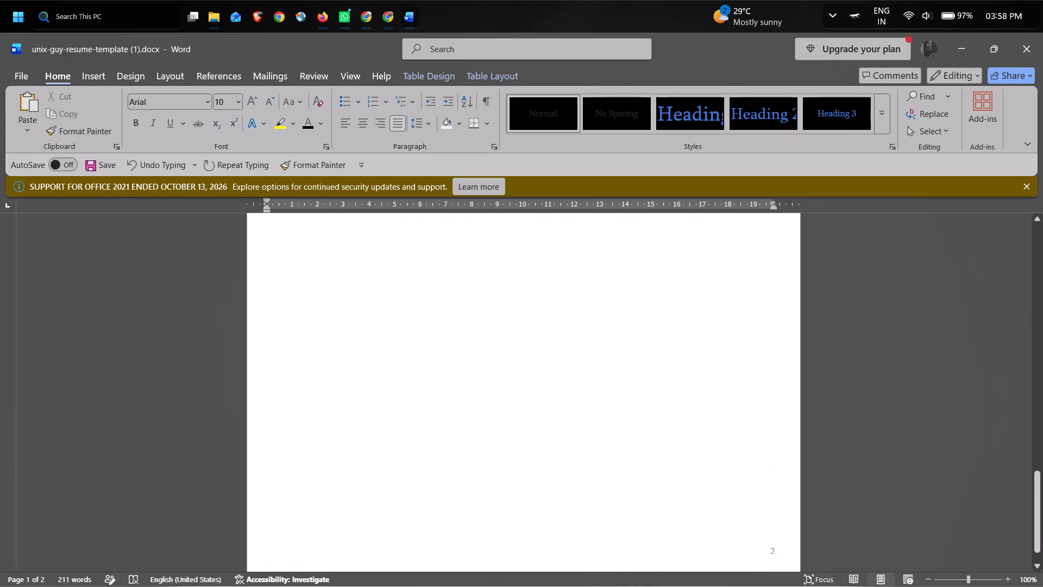
scroll(393, 355, up, 1)
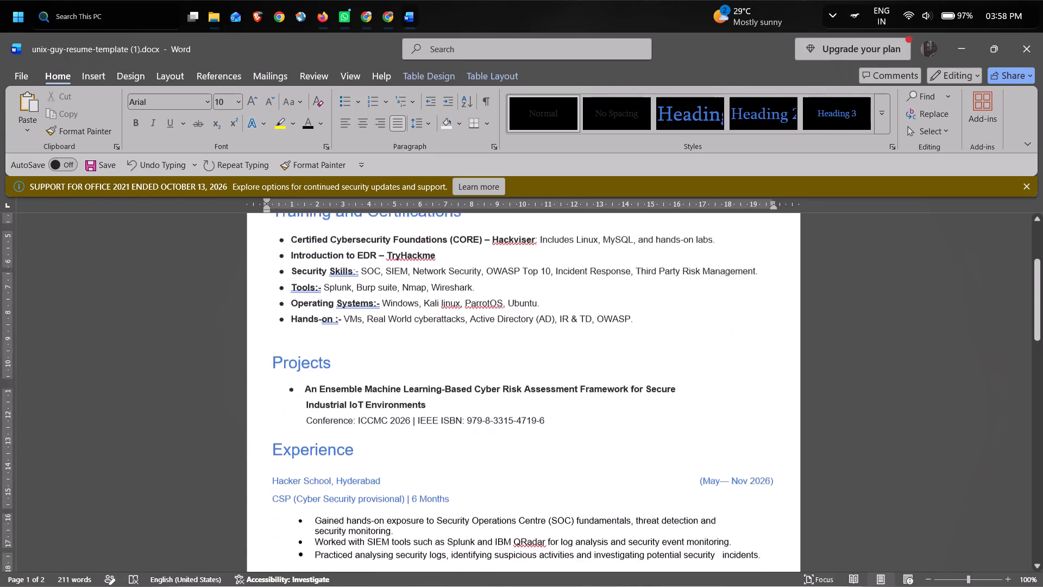
scroll(393, 355, up, 1)
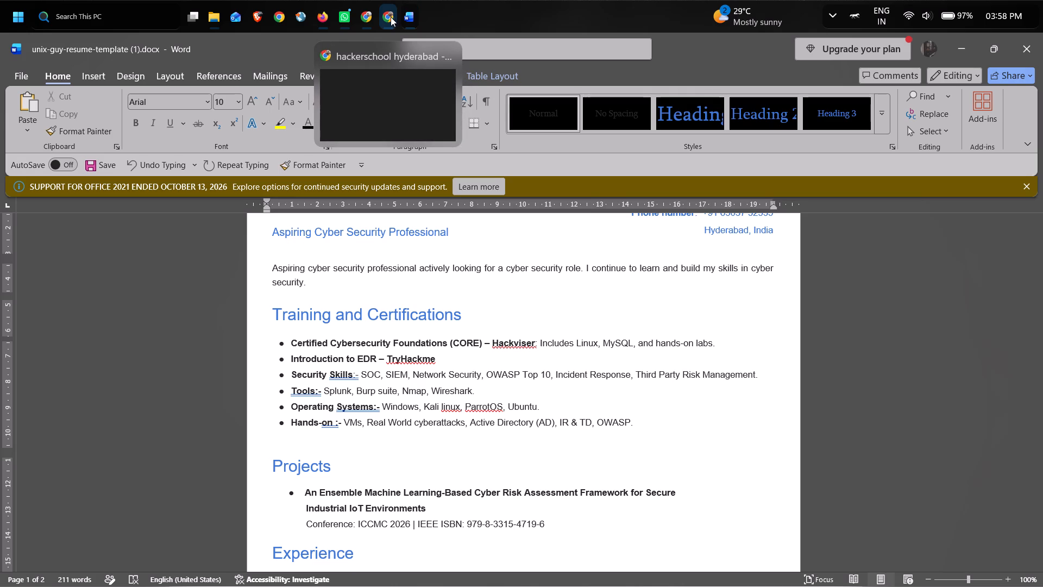
click(369, 20)
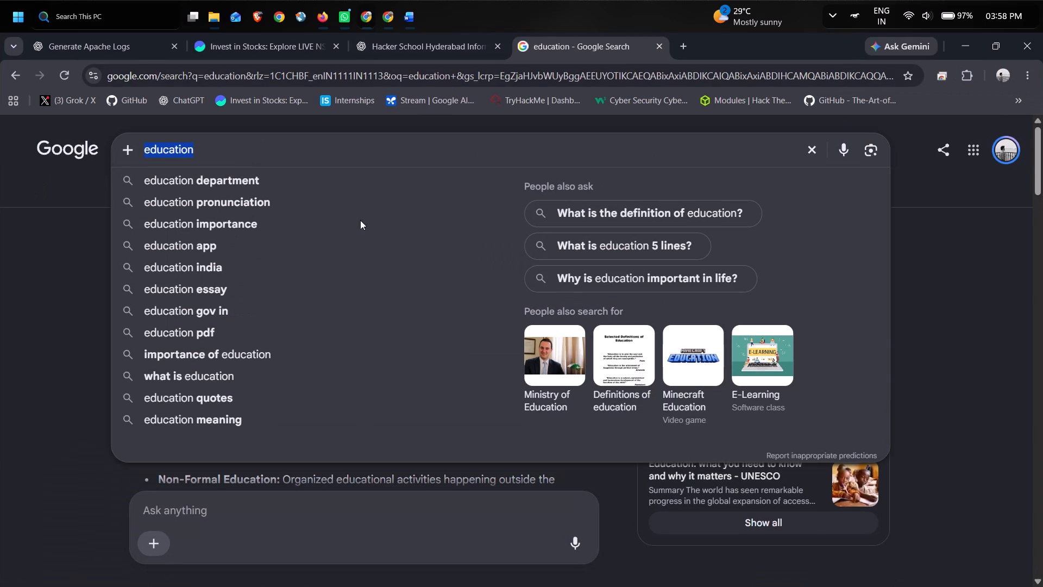
click(400, 40)
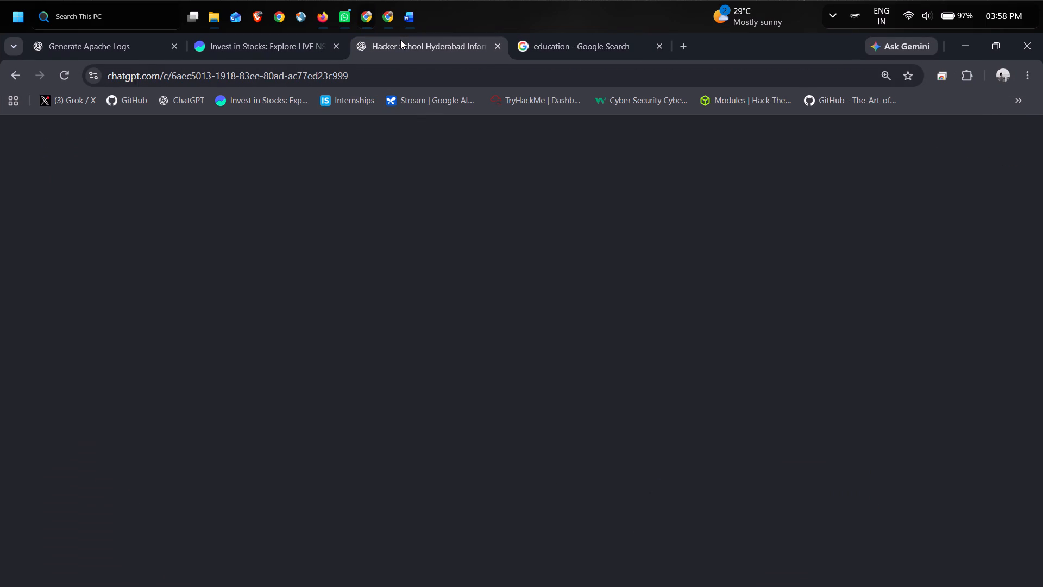
click(323, 334)
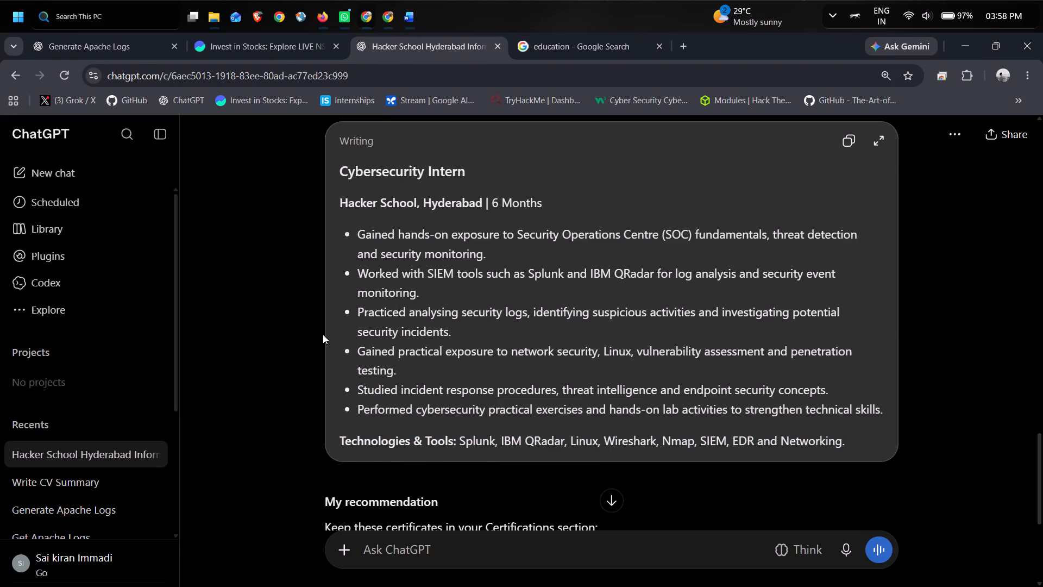
scroll(323, 334, down, 3)
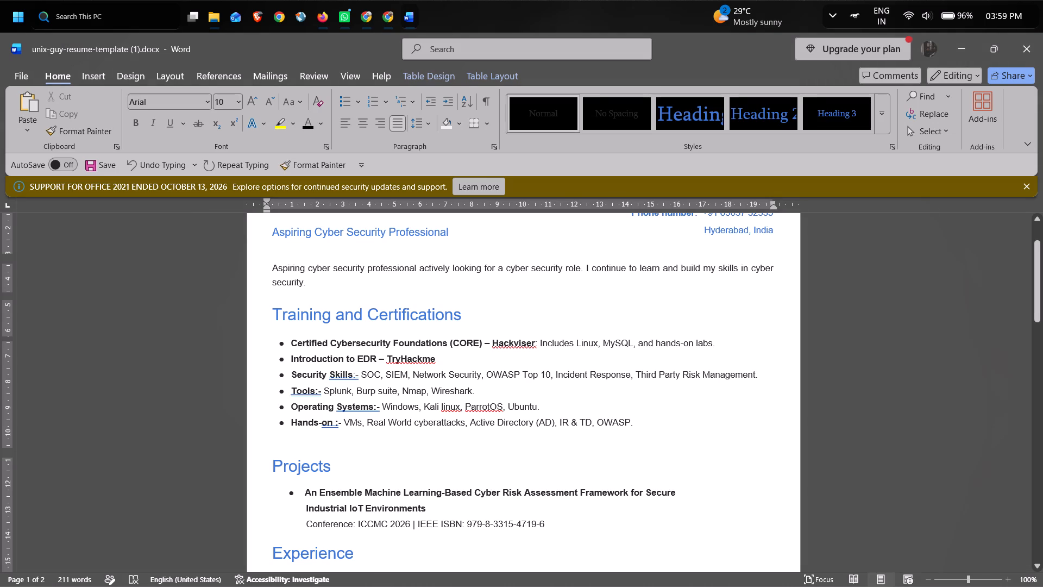
click(447, 368)
click(447, 368)
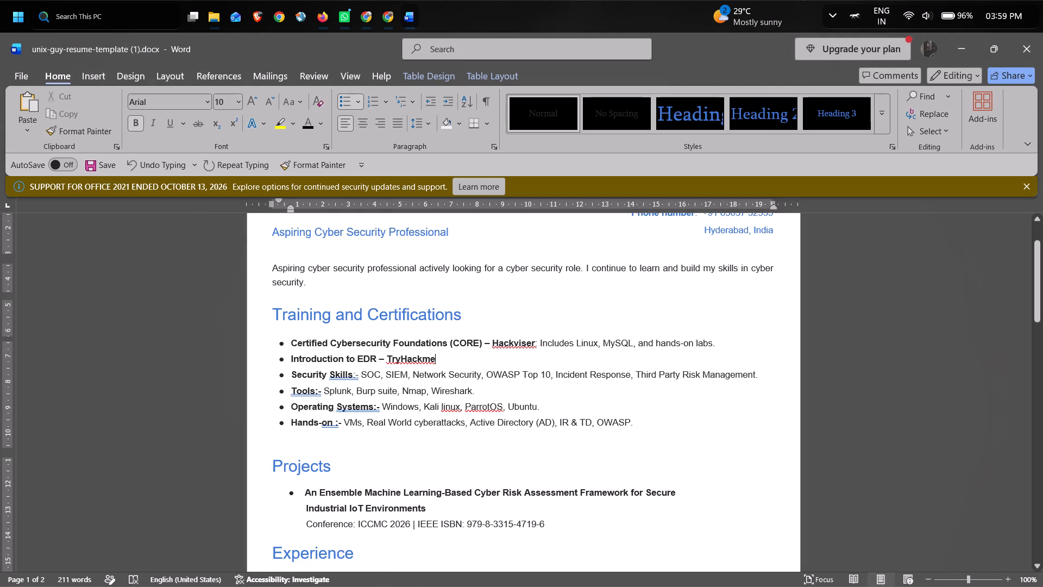
key(Return)
key(ctrl+v)
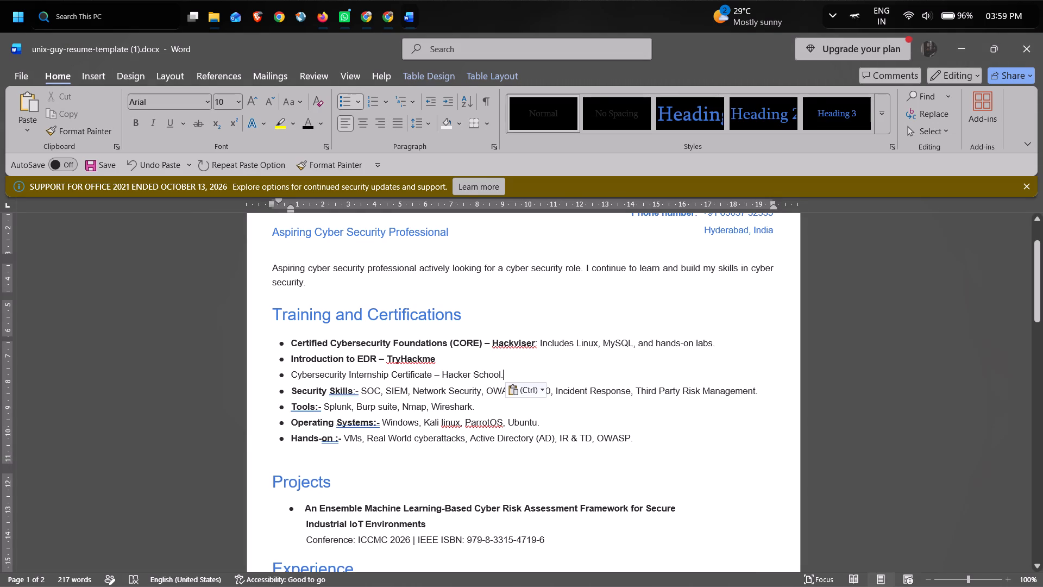
Make the "Cybersecurity Internship Certificate – Hacker School." bullet bold.
drag(511, 376, 379, 379)
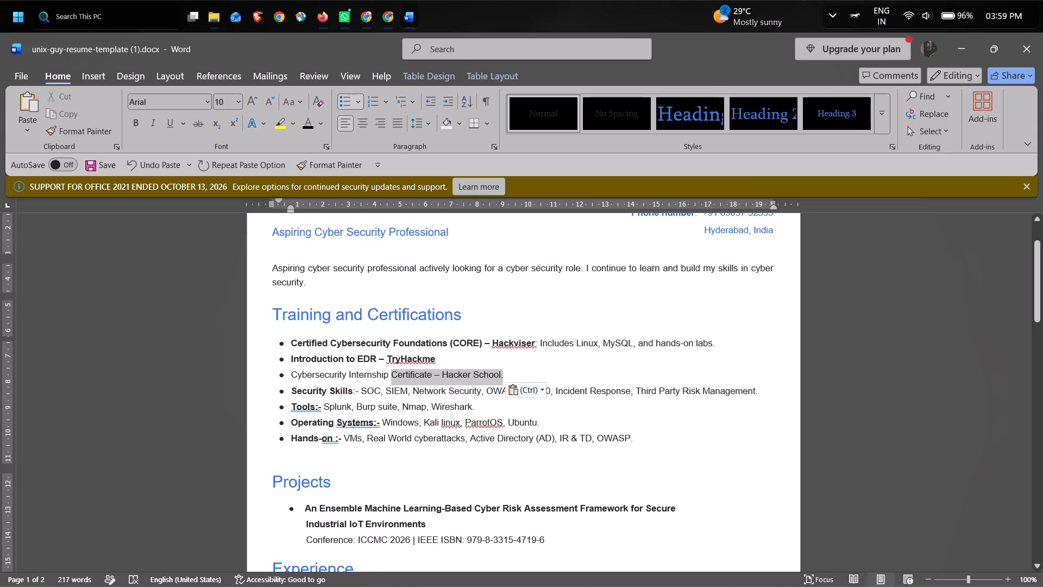
drag(379, 379, 307, 375)
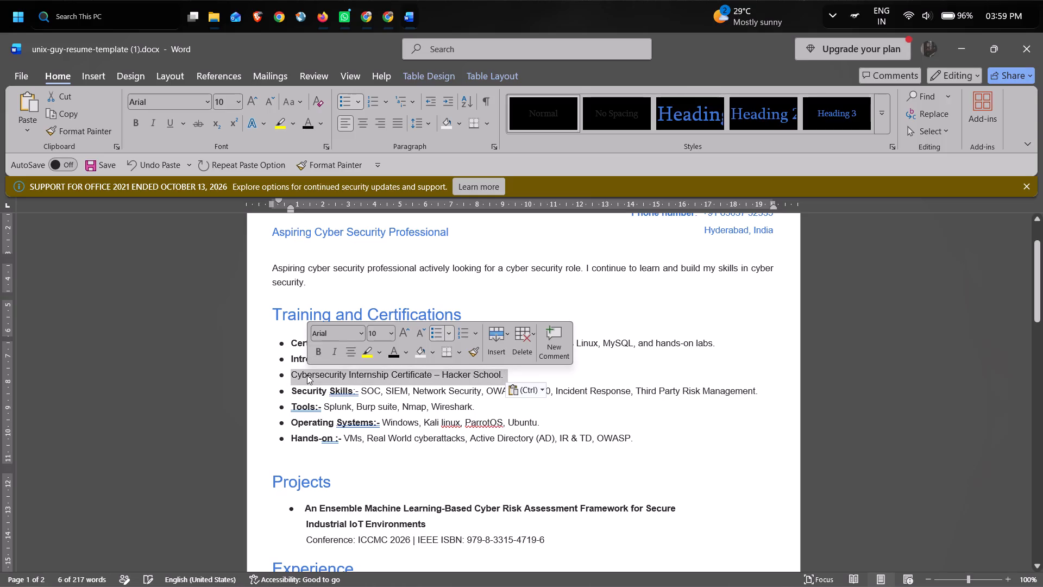
key(ctrl+b)
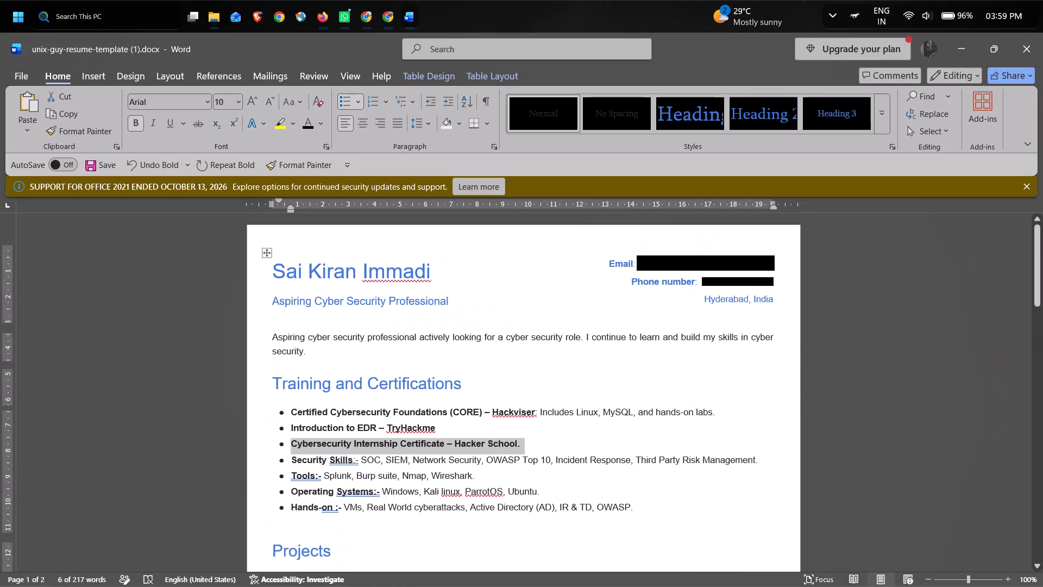
click(482, 379)
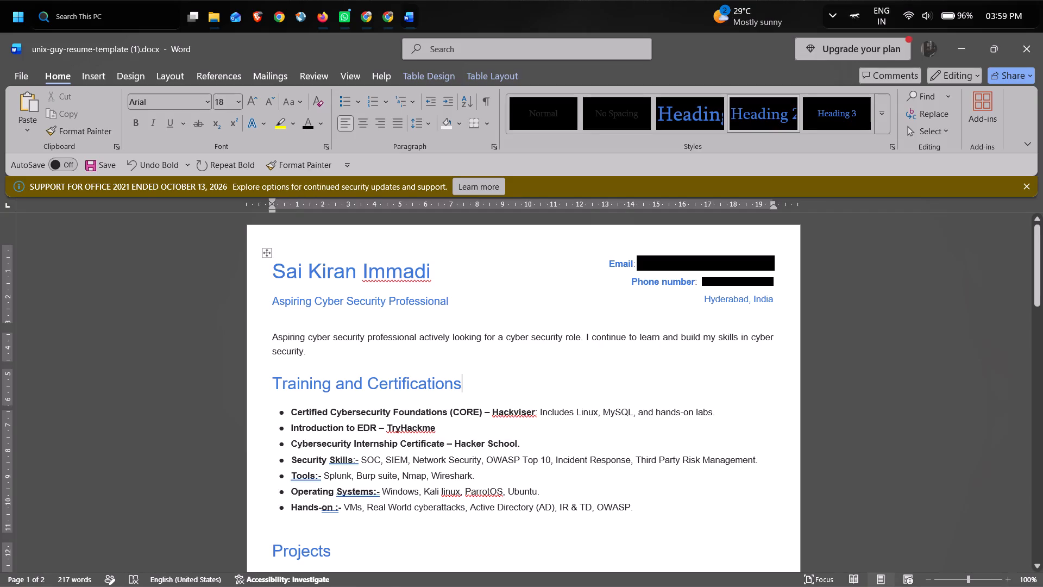
Insert a mailto hyperlink on the email address in the resume header, deleting the trailing "%20" from the link address.
scroll(482, 379, down, 1)
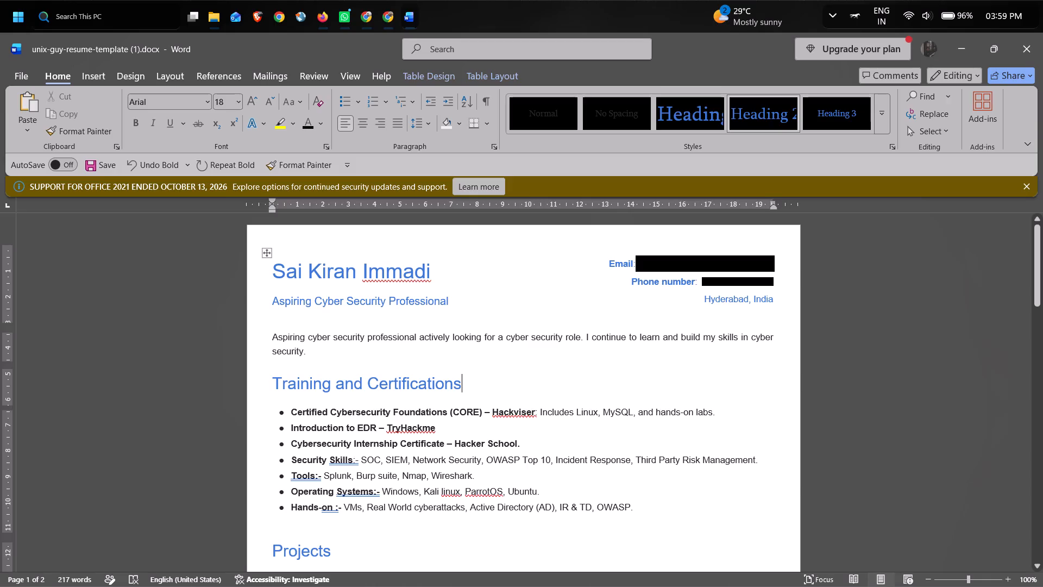
drag(638, 264, 771, 262)
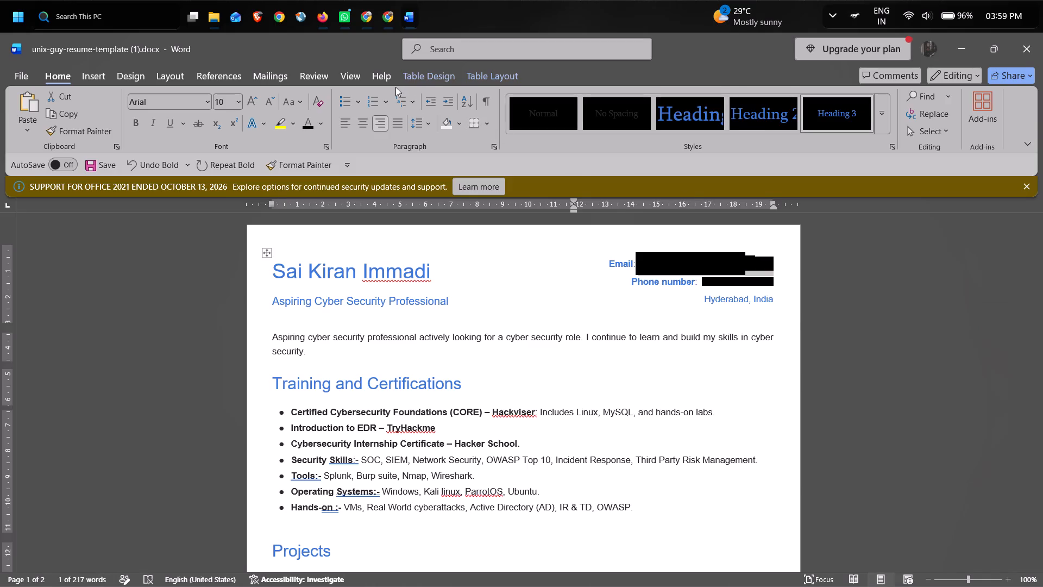
click(104, 75)
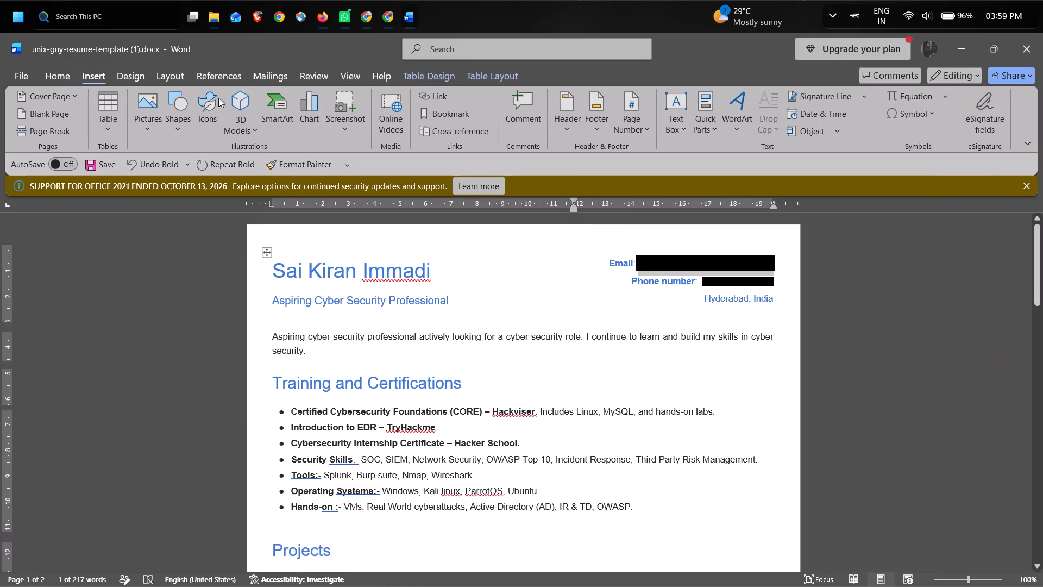
click(422, 96)
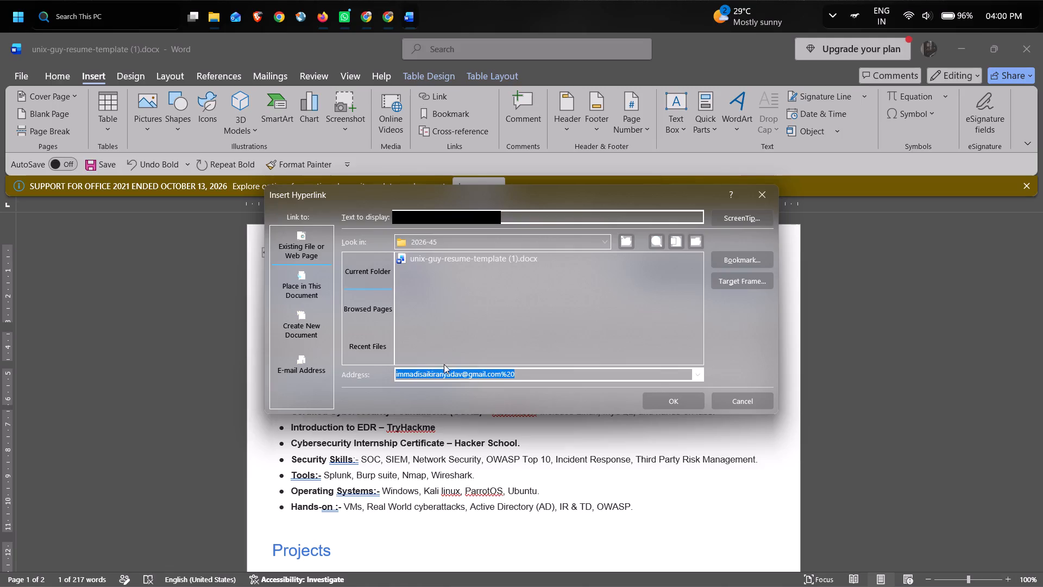
click(525, 378)
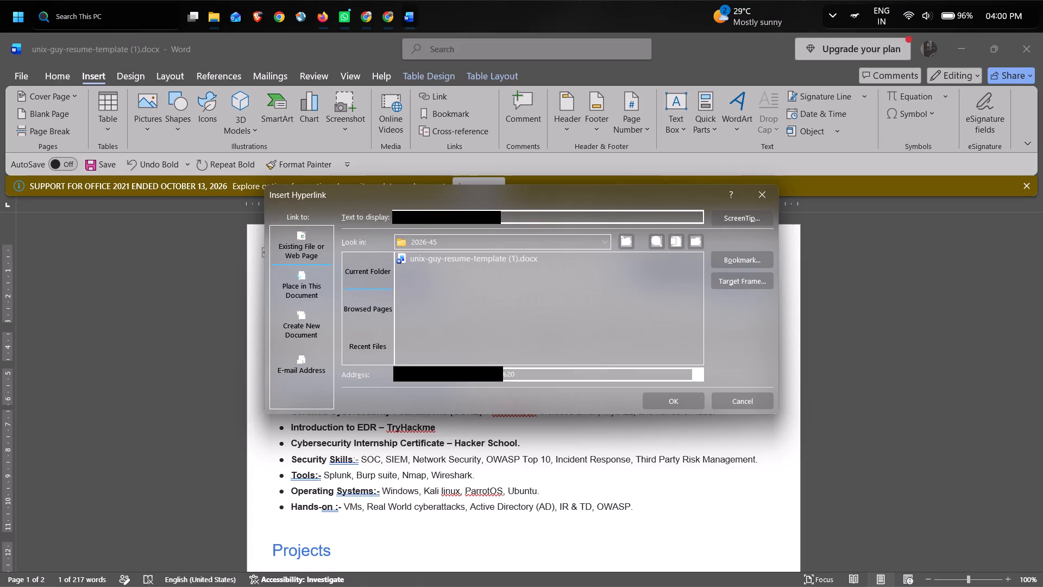
key(BackSpace)
key(BackSpace)
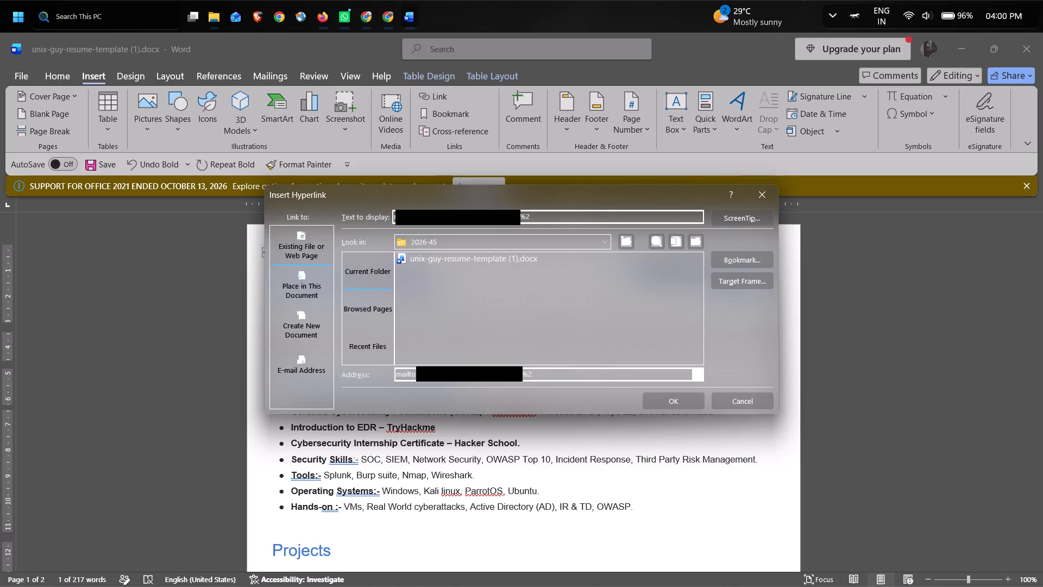
key(BackSpace)
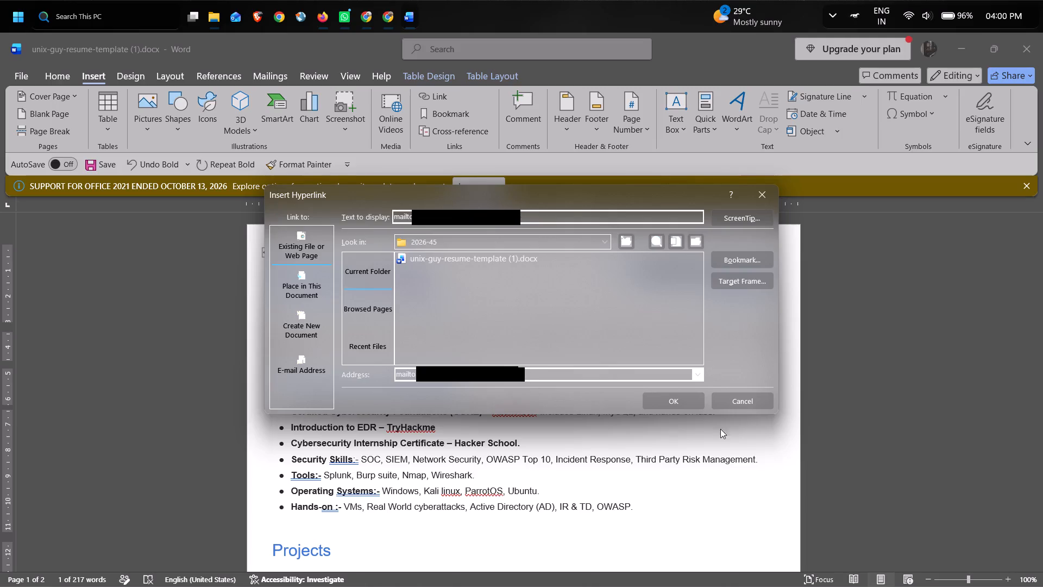
click(677, 404)
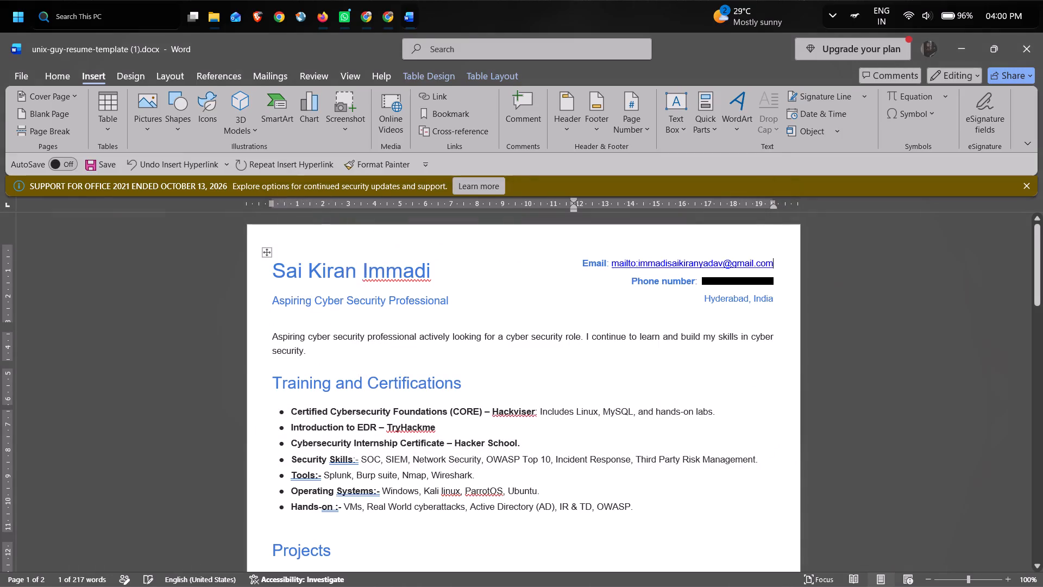
Edit the email hyperlink's display text to remove the "mailto:" prefix, leaving only the email address.
click(701, 263)
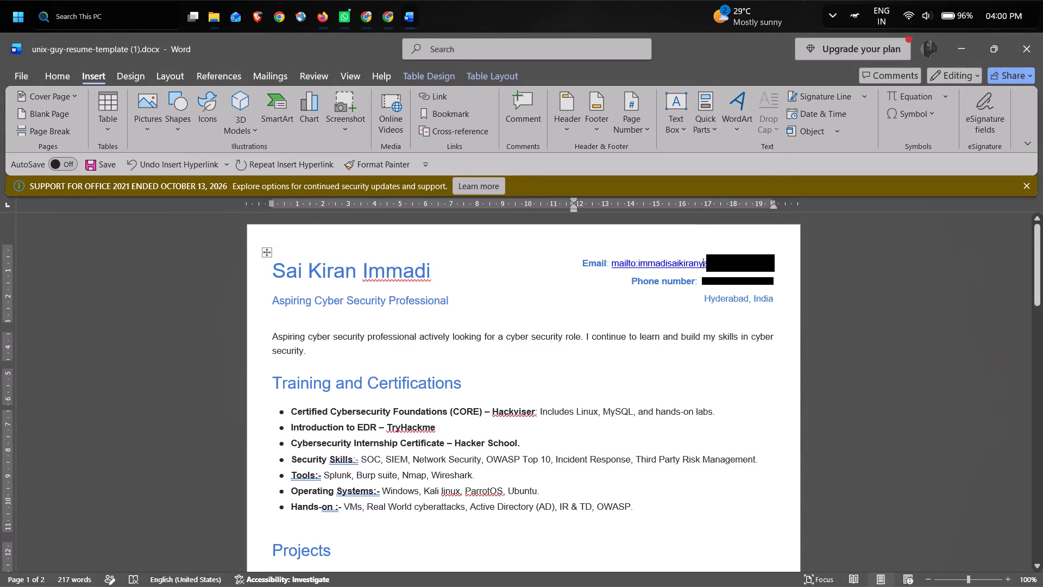
click(701, 263)
right_click(701, 263)
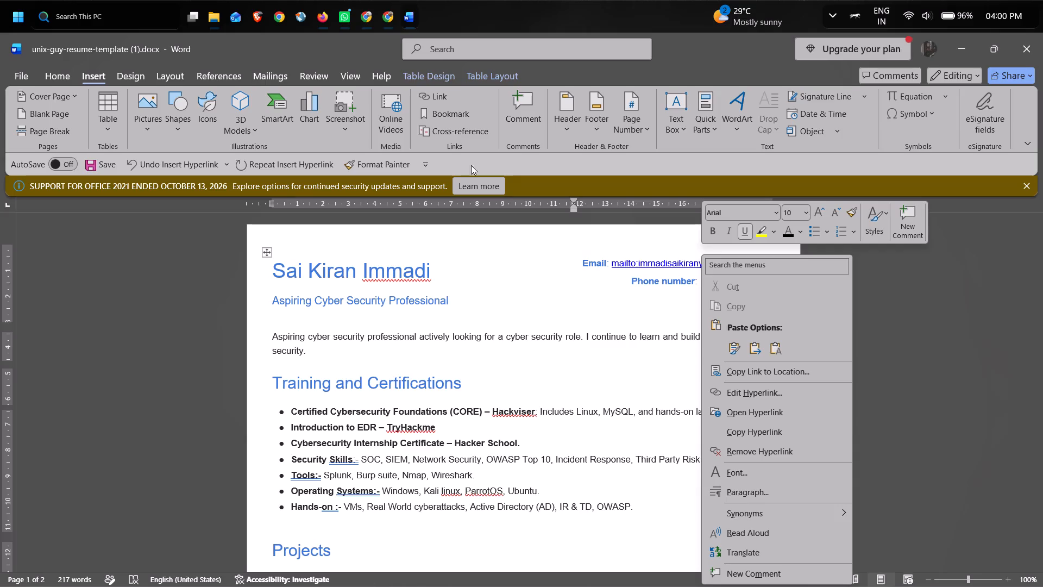
click(430, 92)
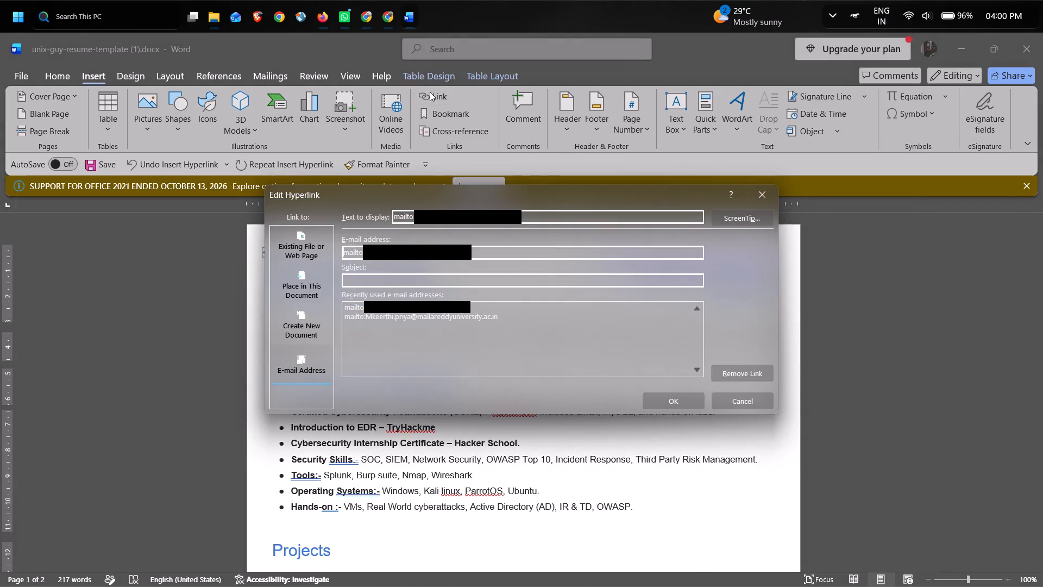
click(416, 215)
key(BackSpace)
key(BackSpace)
key(BackSpace)
key(BackSpace)
key(BackSpace)
key(BackSpace)
key(BackSpace)
key(BackSpace)
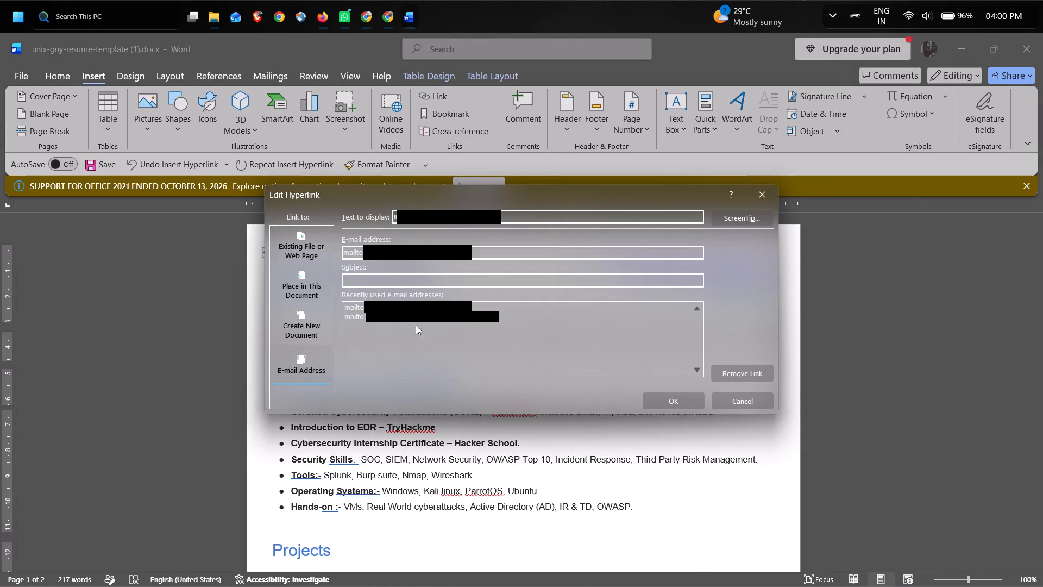
click(662, 398)
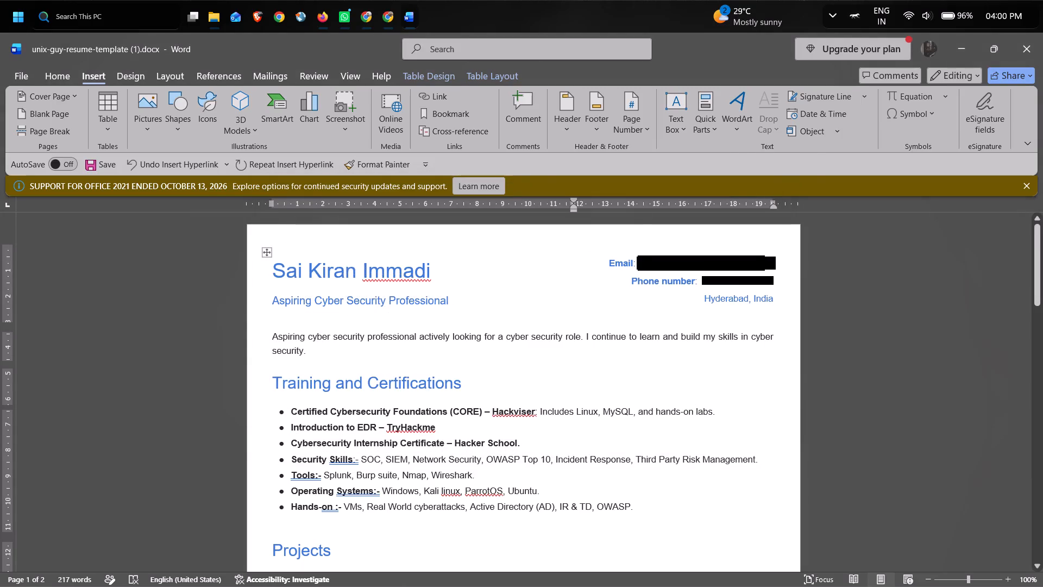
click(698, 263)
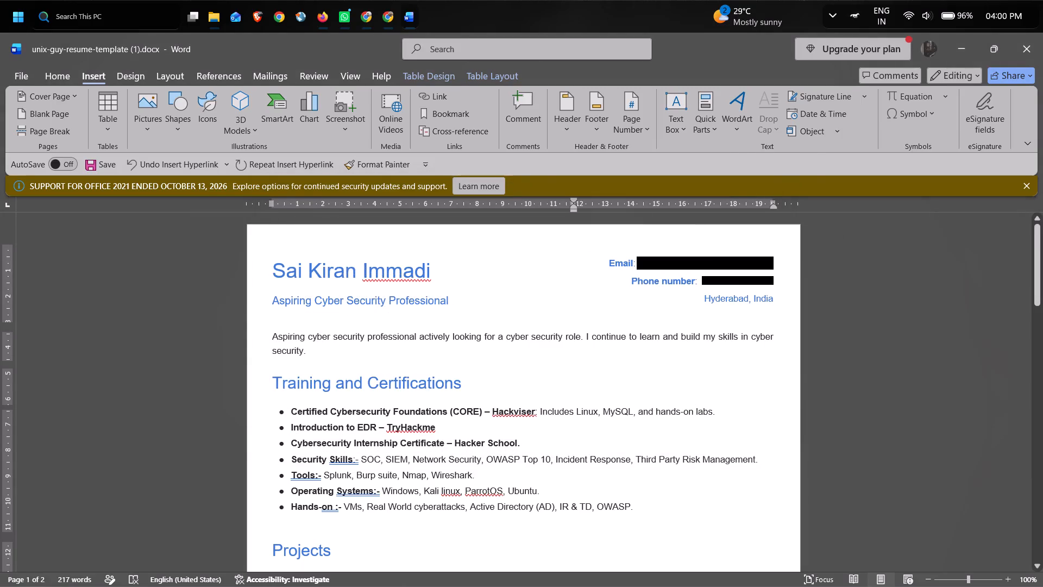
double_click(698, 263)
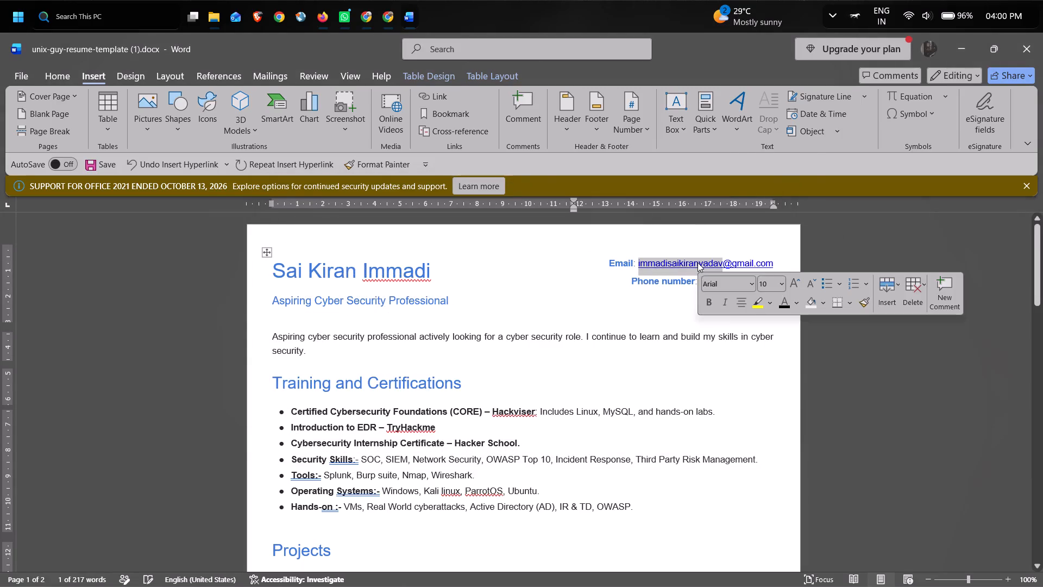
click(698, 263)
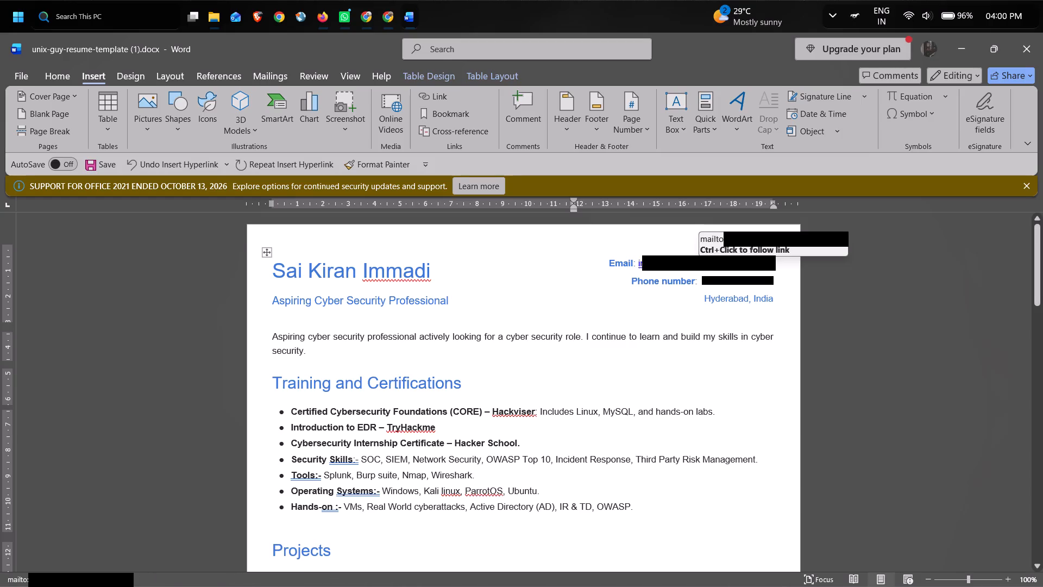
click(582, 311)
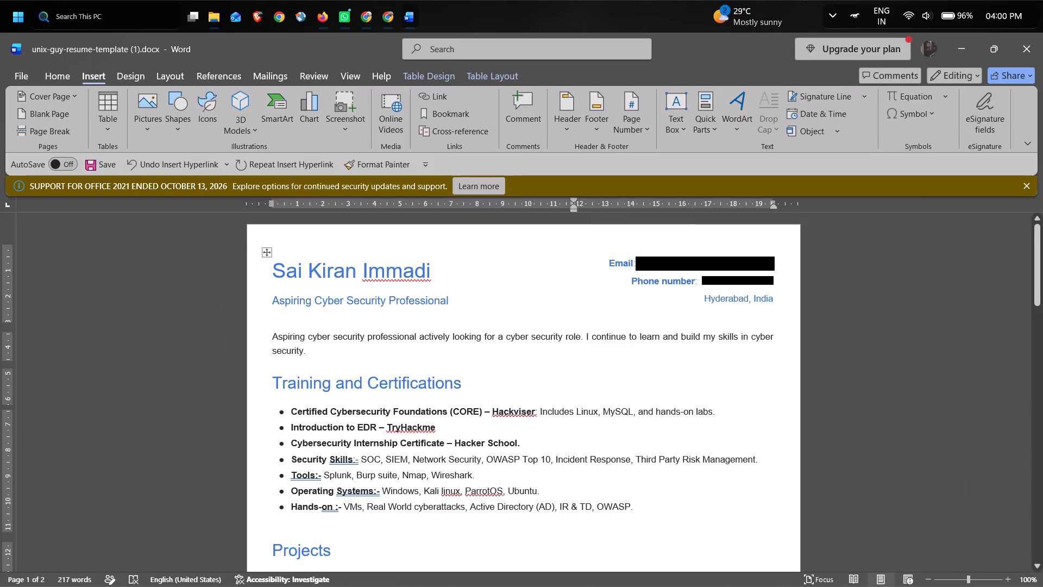
Remove the underline from the hyperlinked email address in the resume header.
triple_click(717, 260)
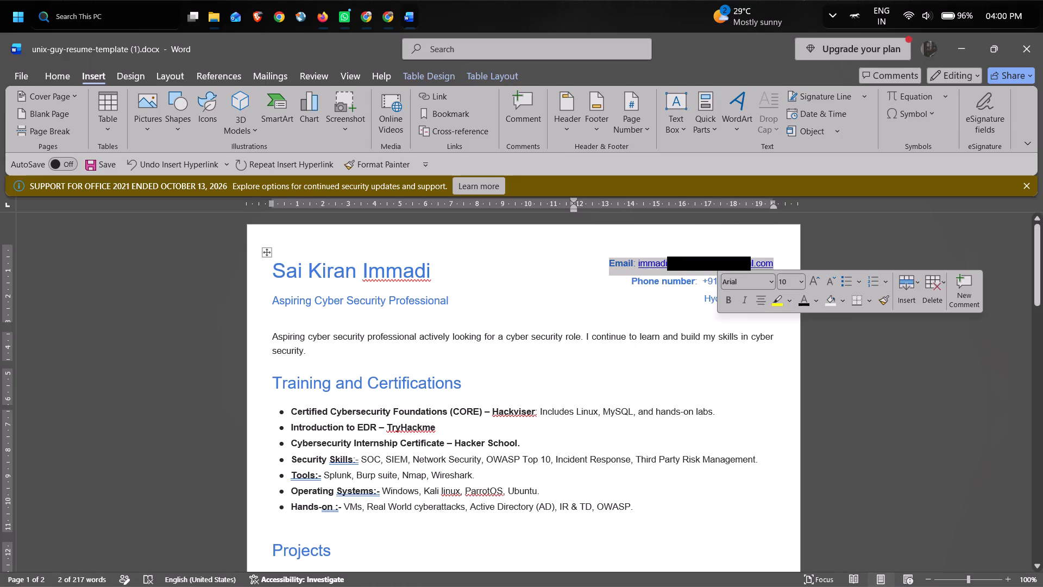
click(717, 260)
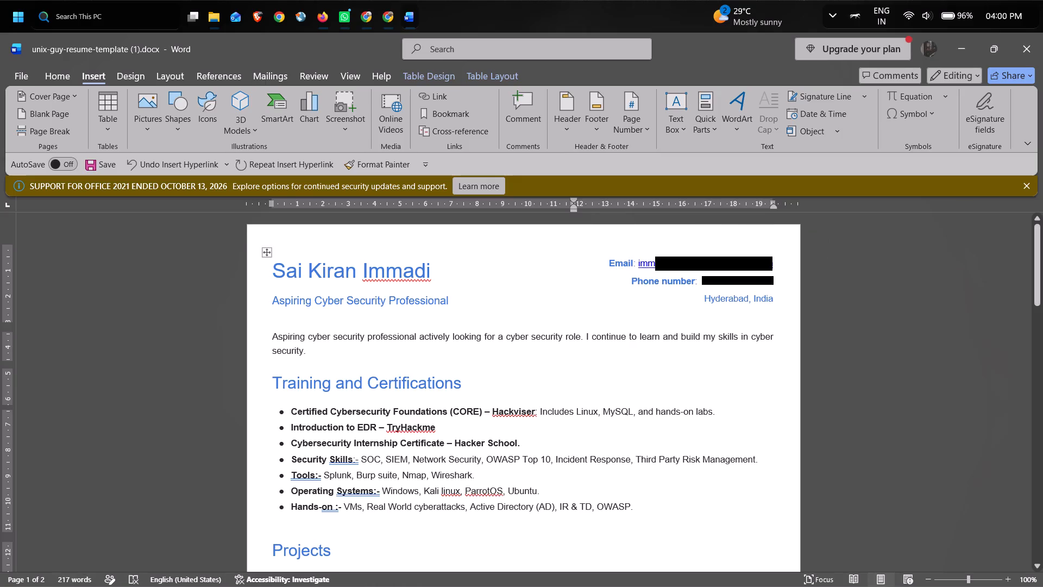
scroll(640, 323, down, 1)
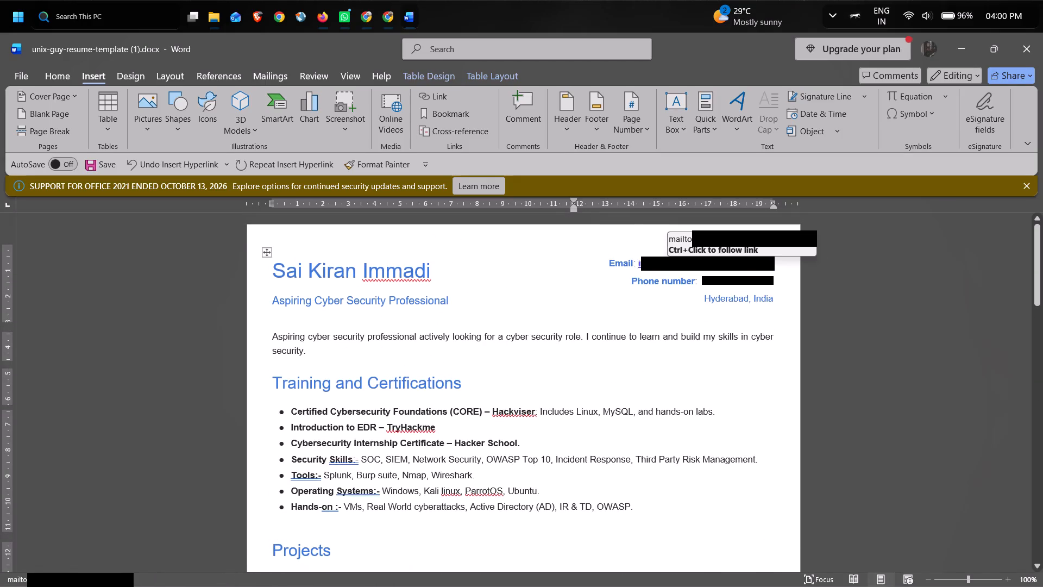
drag(639, 265, 762, 269)
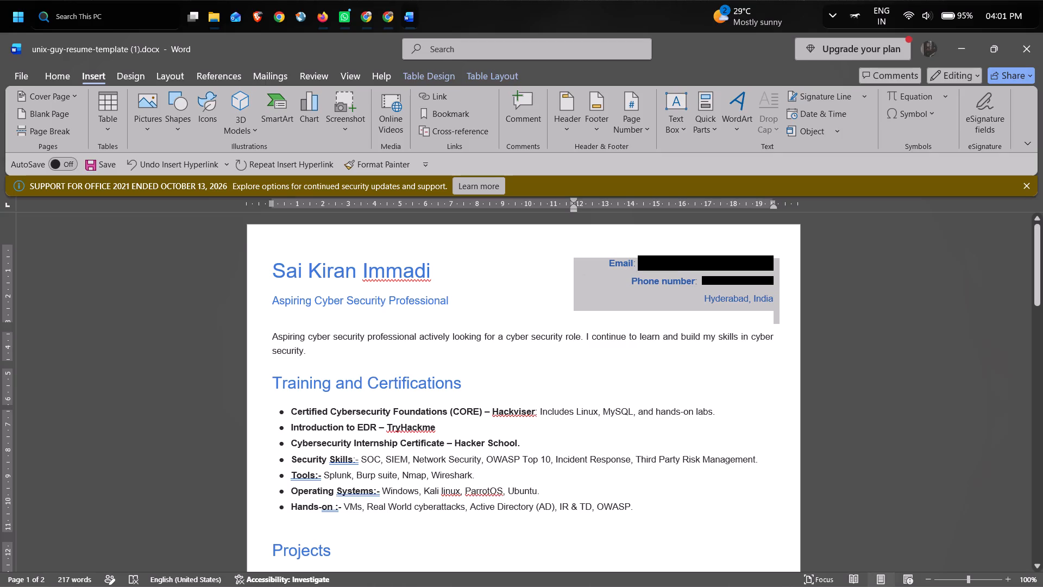
drag(762, 269, 774, 263)
click(774, 263)
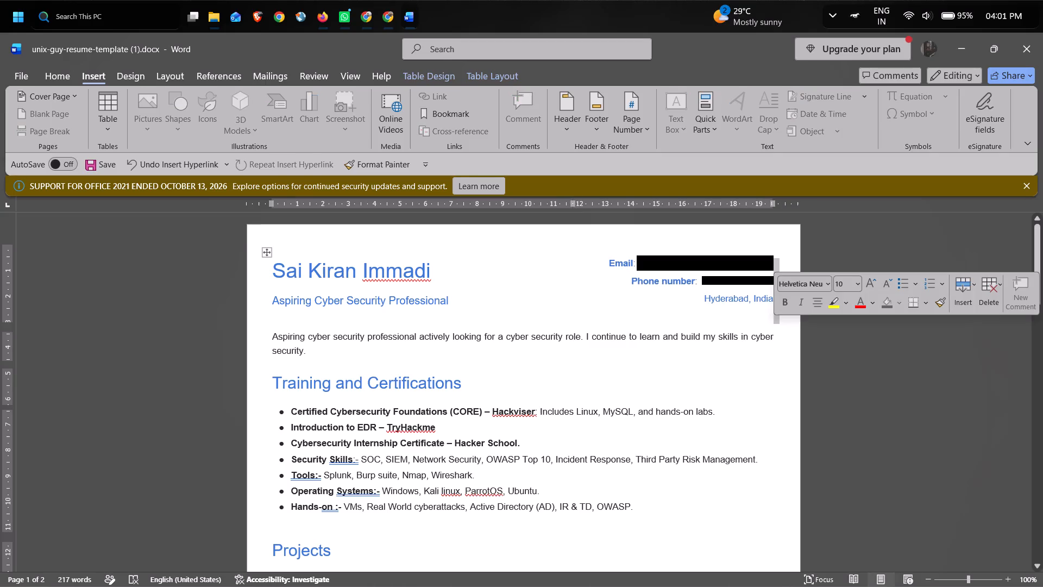
click(770, 267)
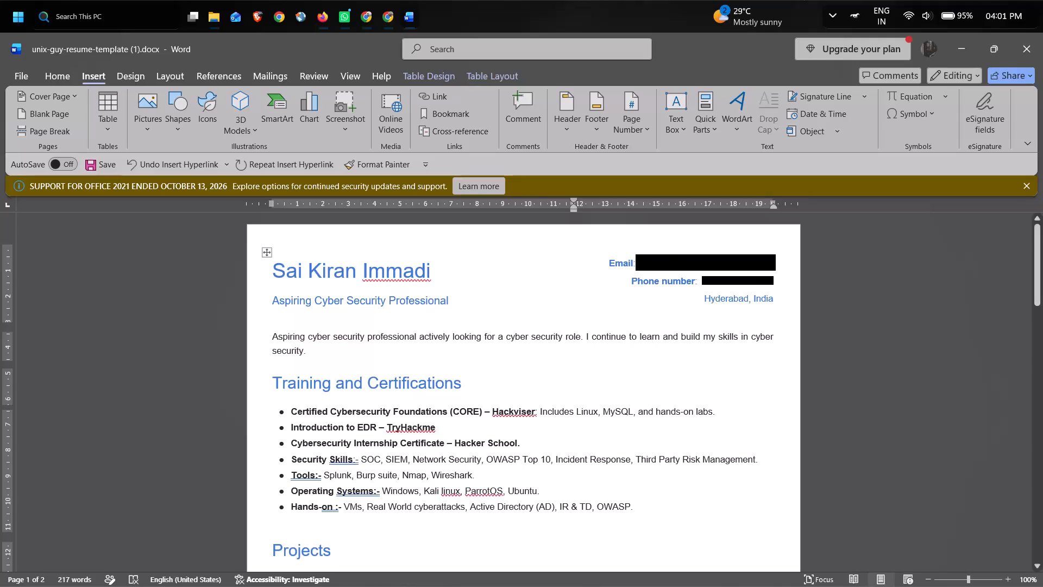
drag(774, 266, 742, 266)
click(742, 266)
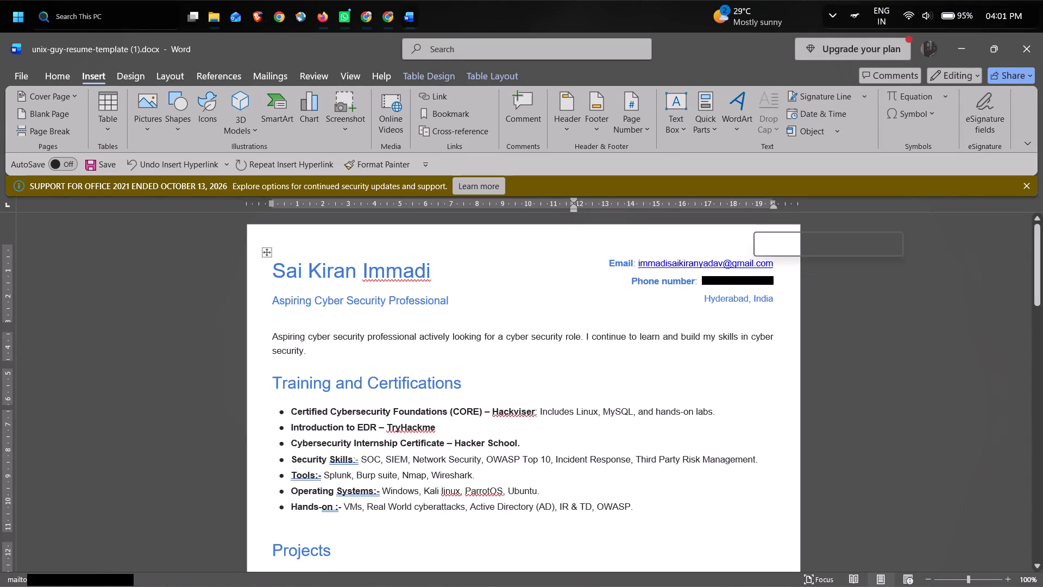
drag(638, 263, 725, 262)
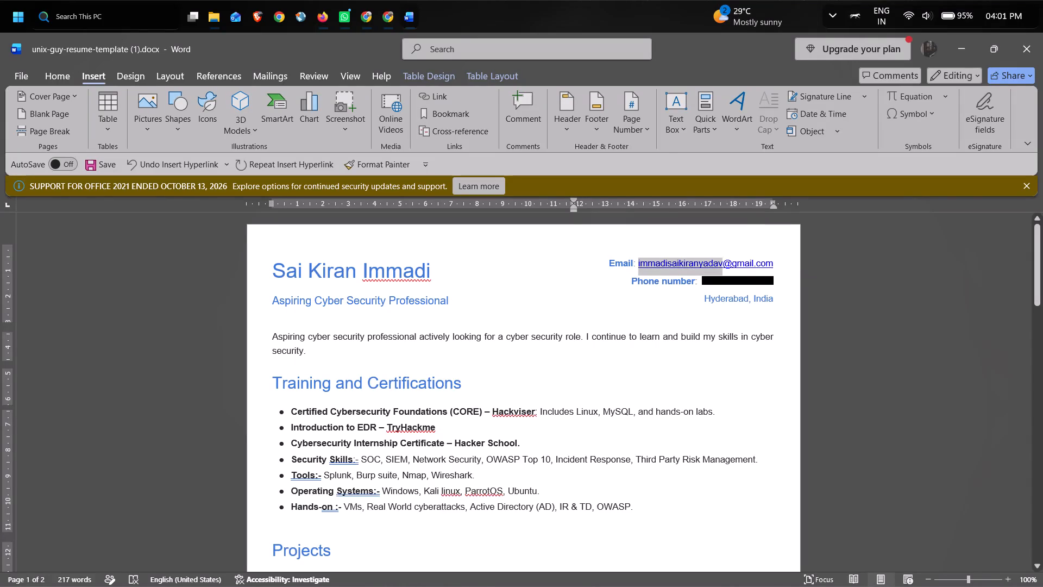
drag(725, 262, 772, 265)
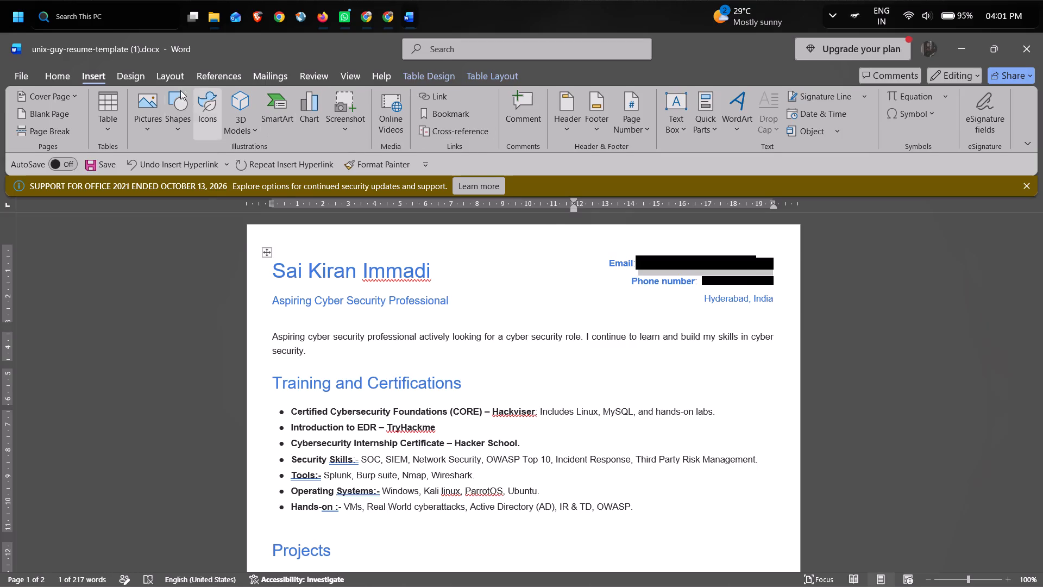
click(47, 74)
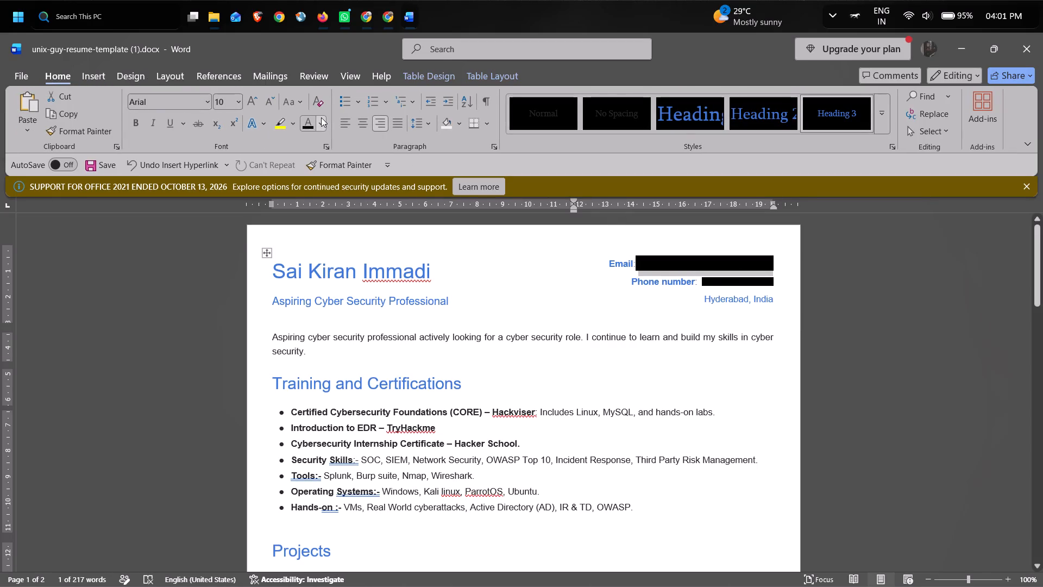
click(175, 129)
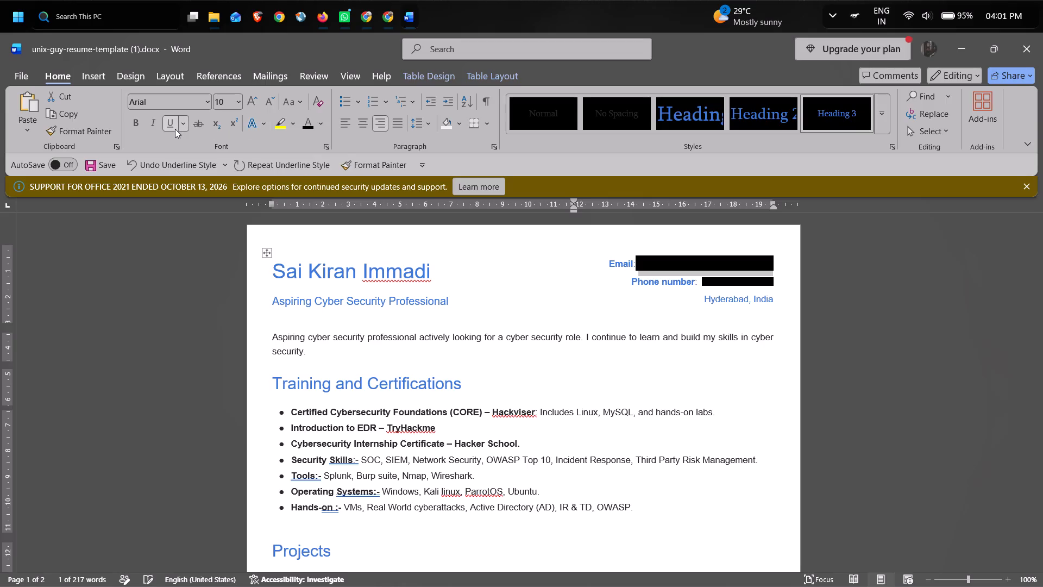
click(175, 129)
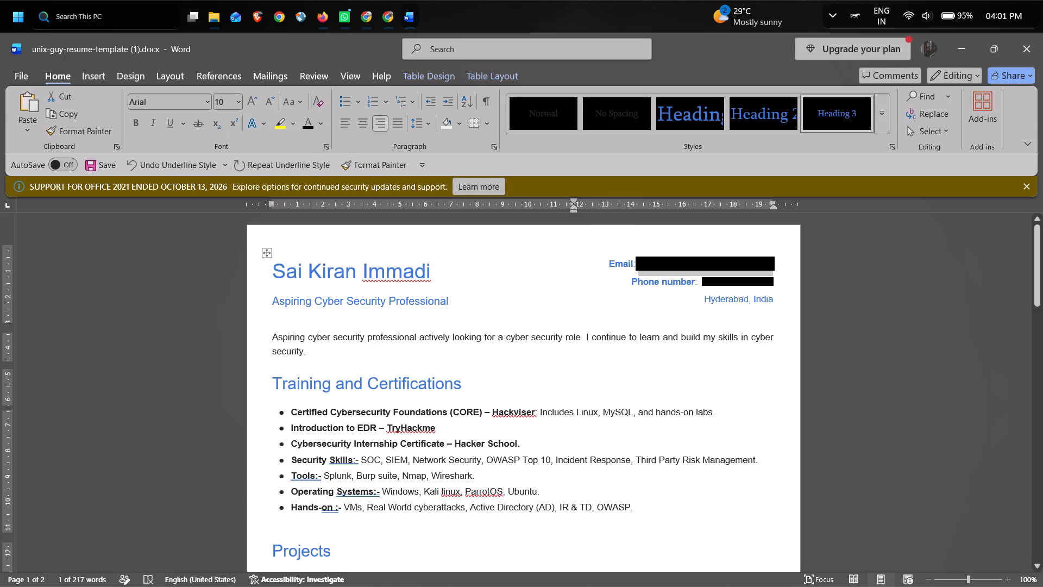
click(474, 311)
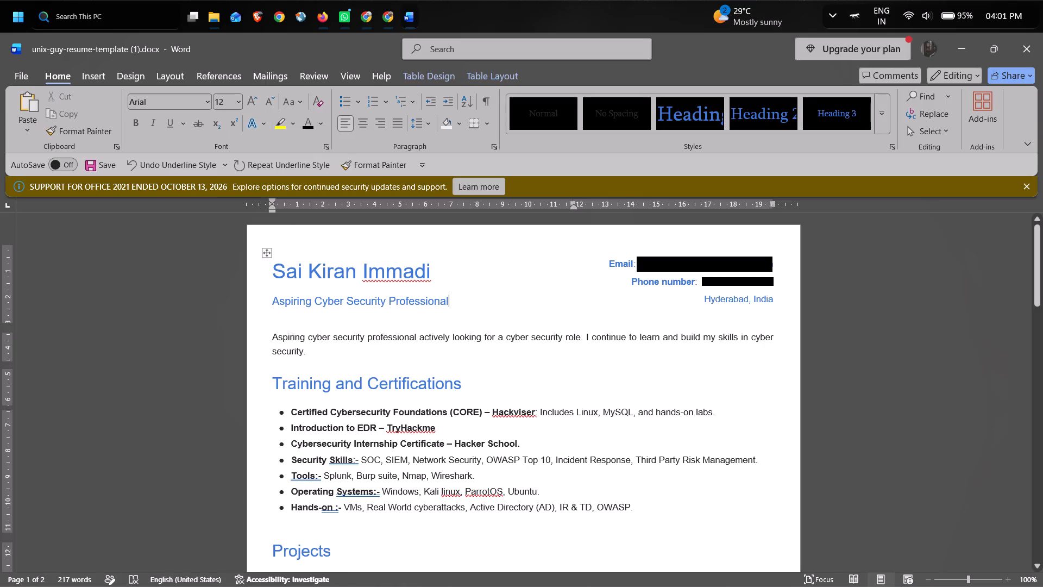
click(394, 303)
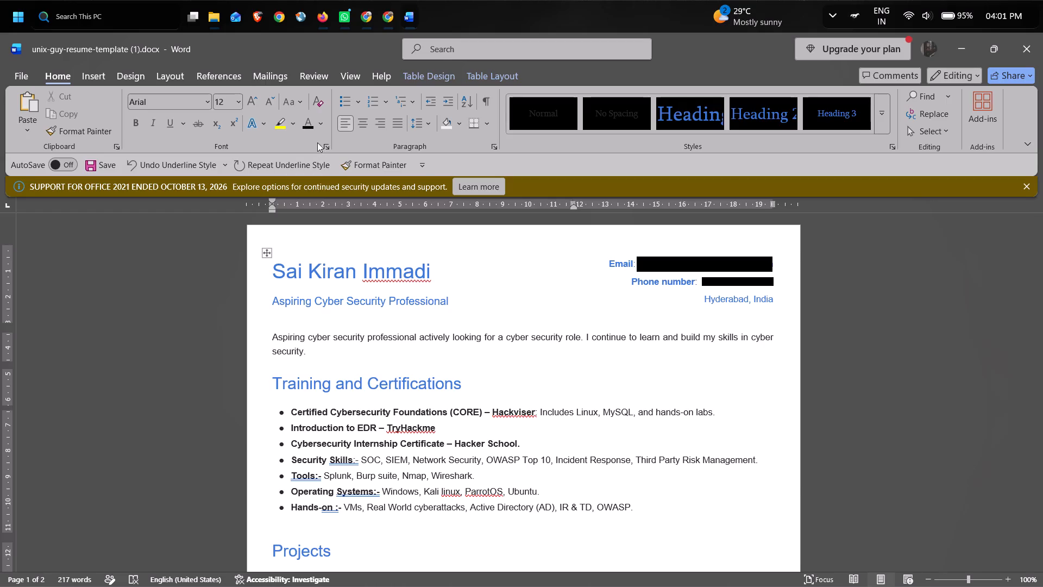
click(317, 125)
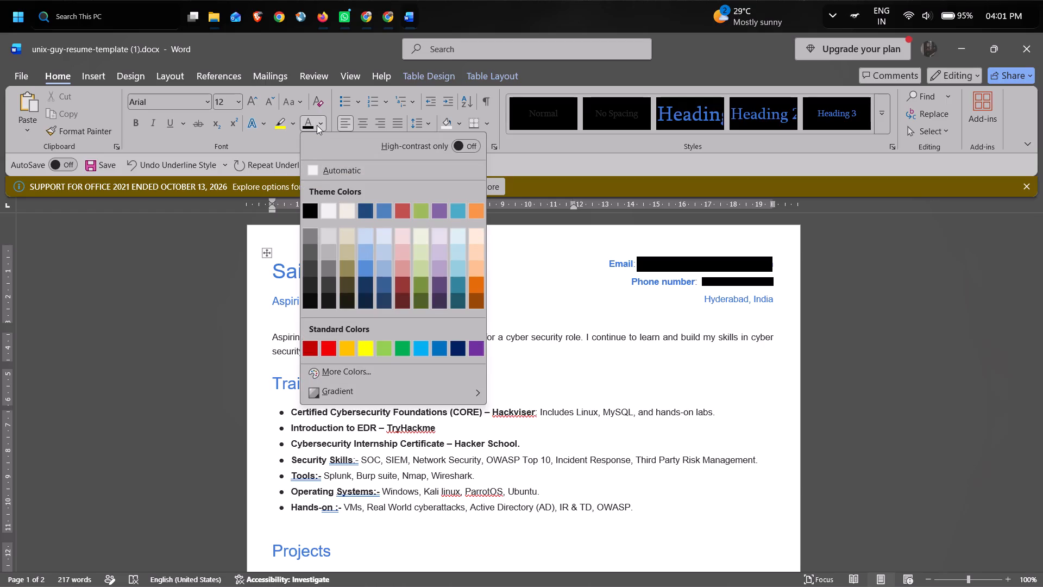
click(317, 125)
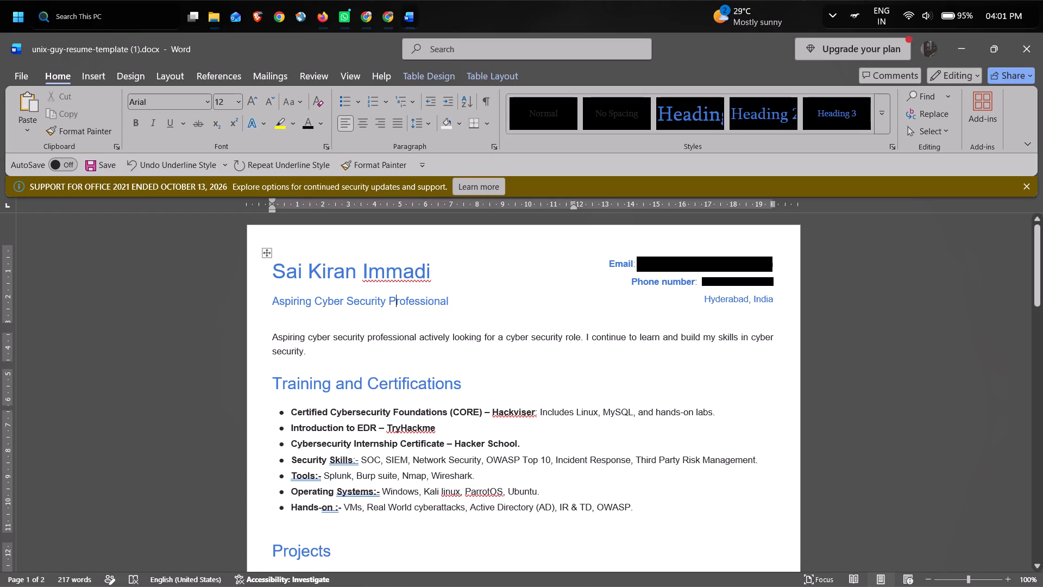
Set the font colour of the hyperlinked email address in the header to Dark Blue, Text 2, Lighter 40%.
click(695, 263)
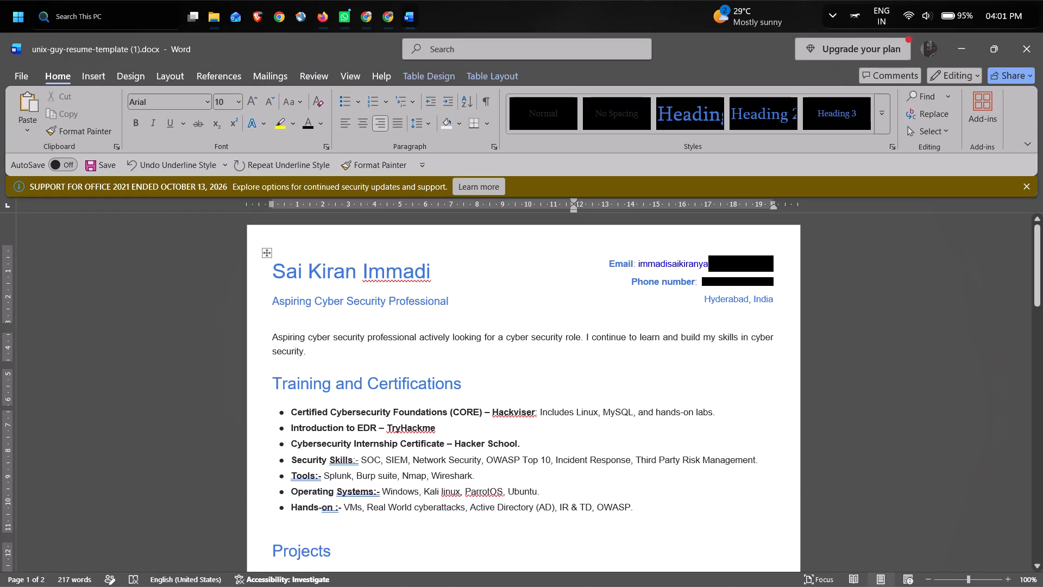
triple_click(652, 263)
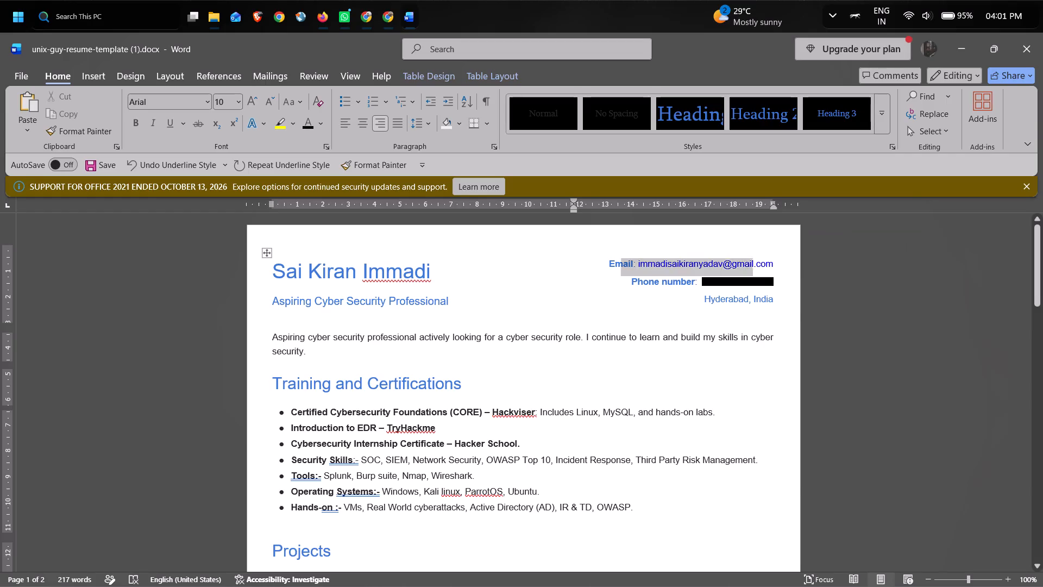
click(652, 263)
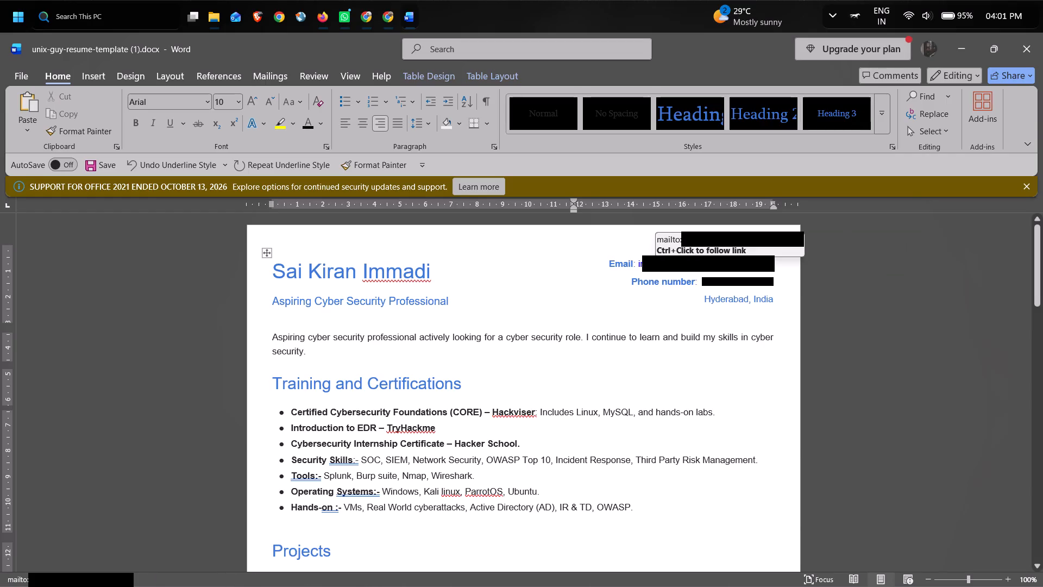
drag(638, 263, 744, 257)
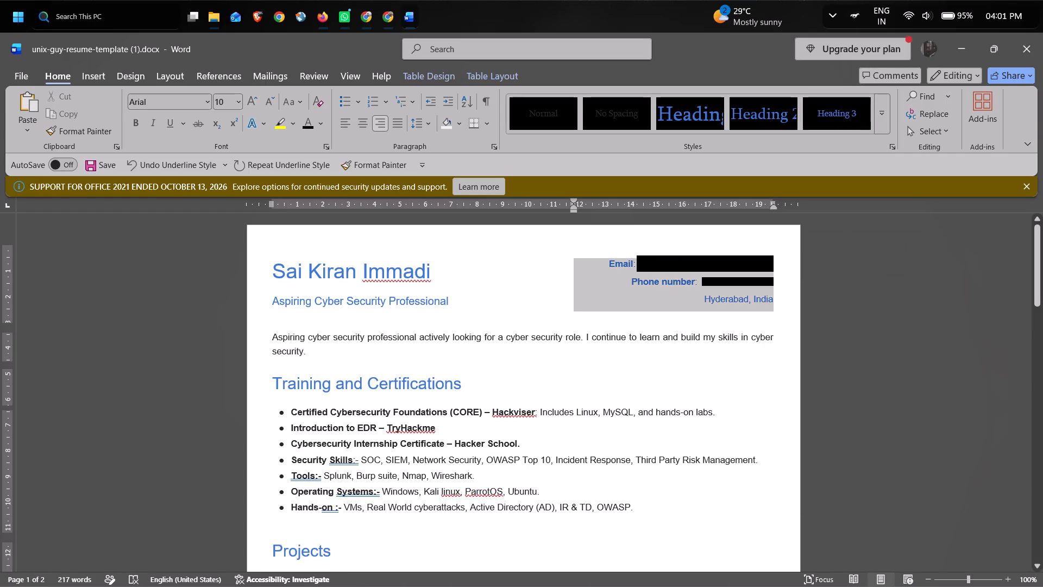
drag(744, 257, 761, 265)
click(761, 265)
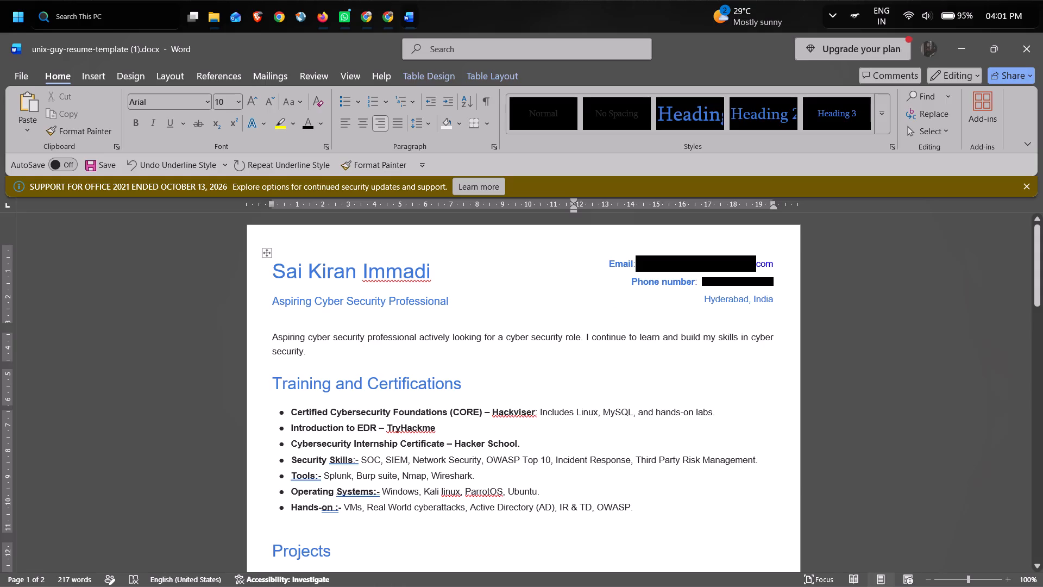
drag(638, 263, 691, 273)
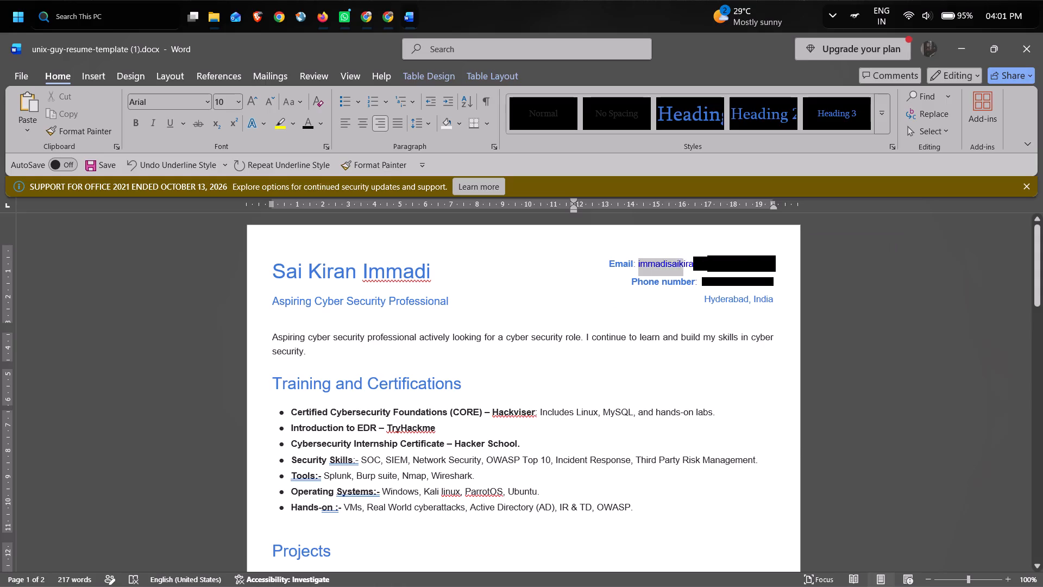
drag(691, 273, 755, 265)
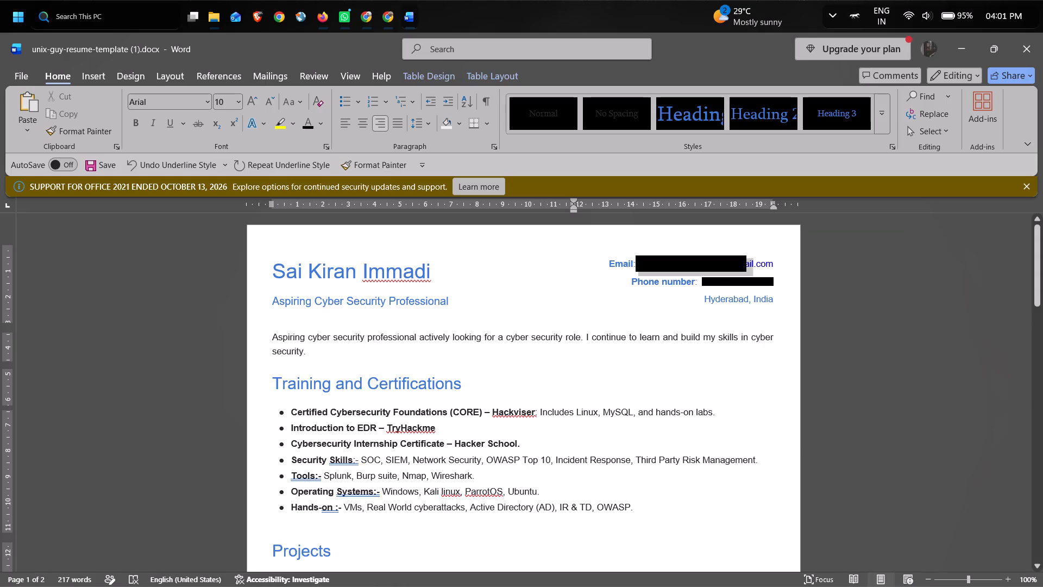
drag(755, 265, 768, 265)
drag(768, 265, 772, 265)
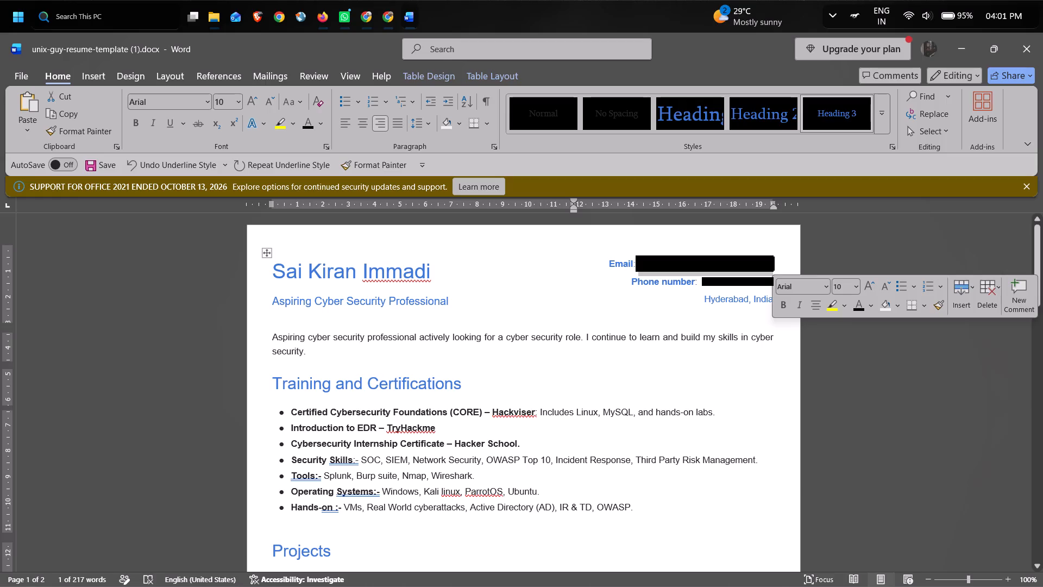
click(868, 311)
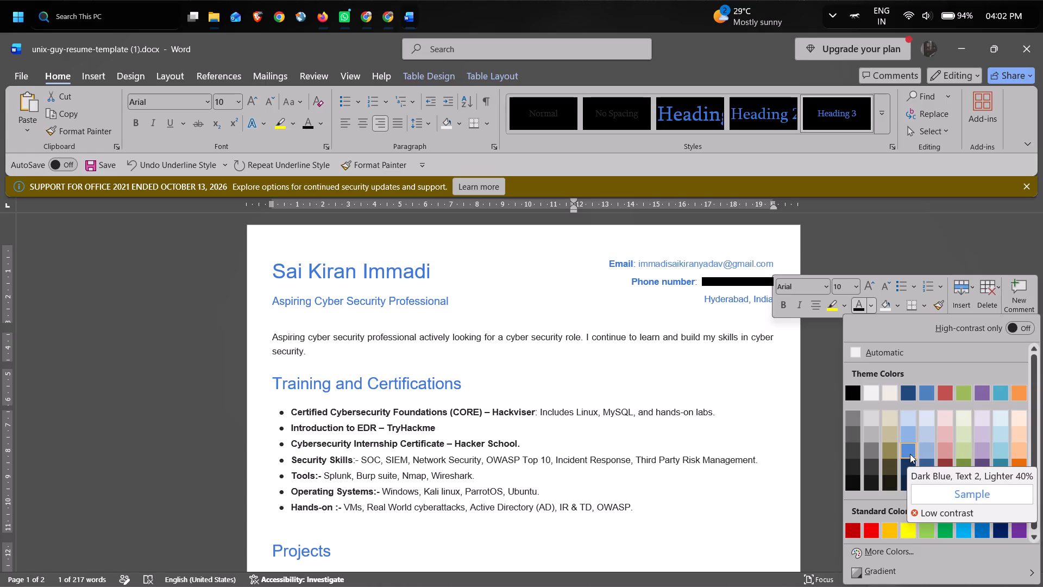
click(910, 454)
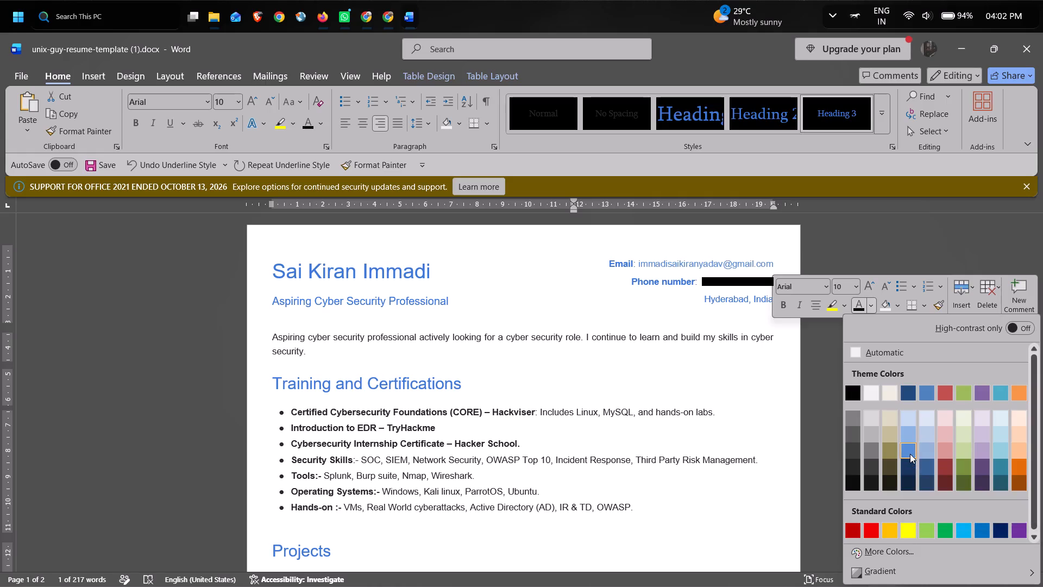
click(579, 270)
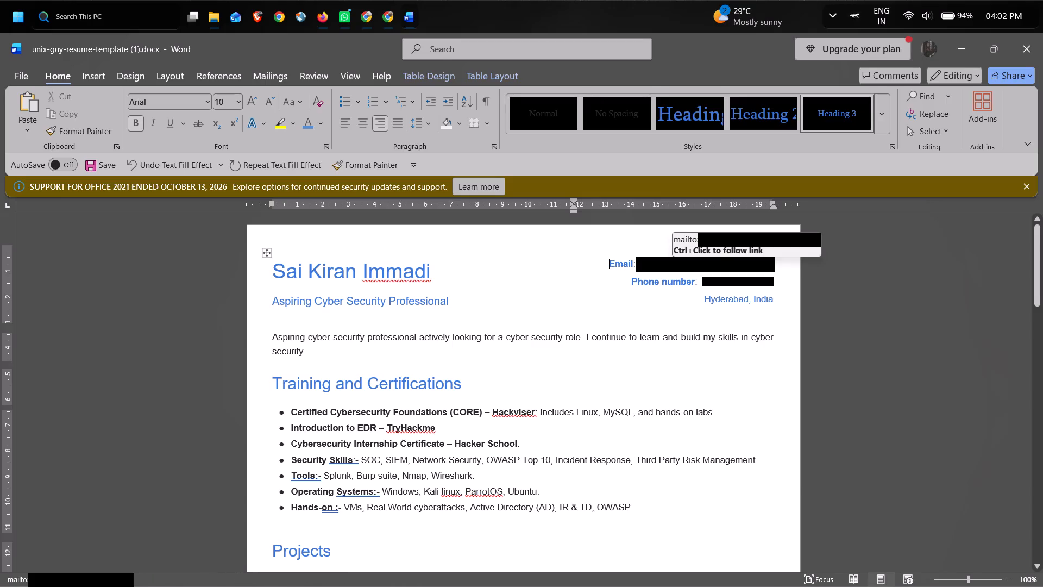
Print the resume with Microsoft Print to PDF, choosing the Desktop as the save location.
scroll(681, 263, down, 1)
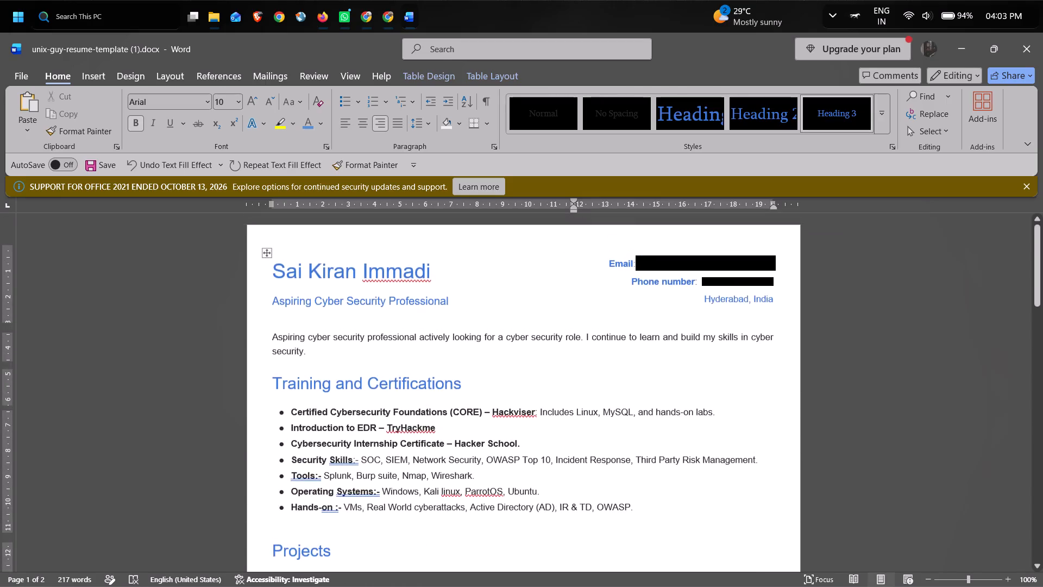
click(23, 74)
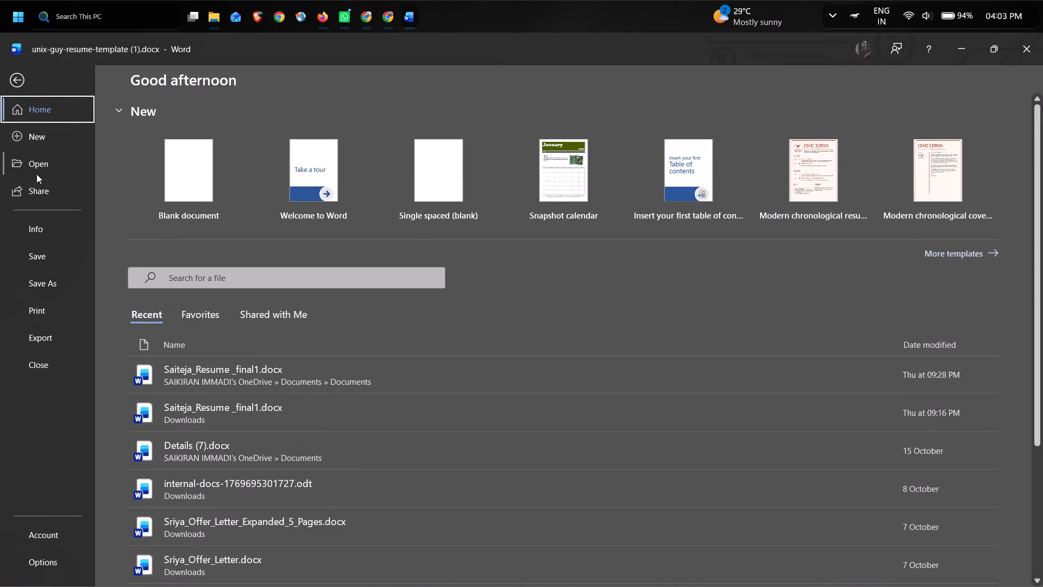
click(37, 304)
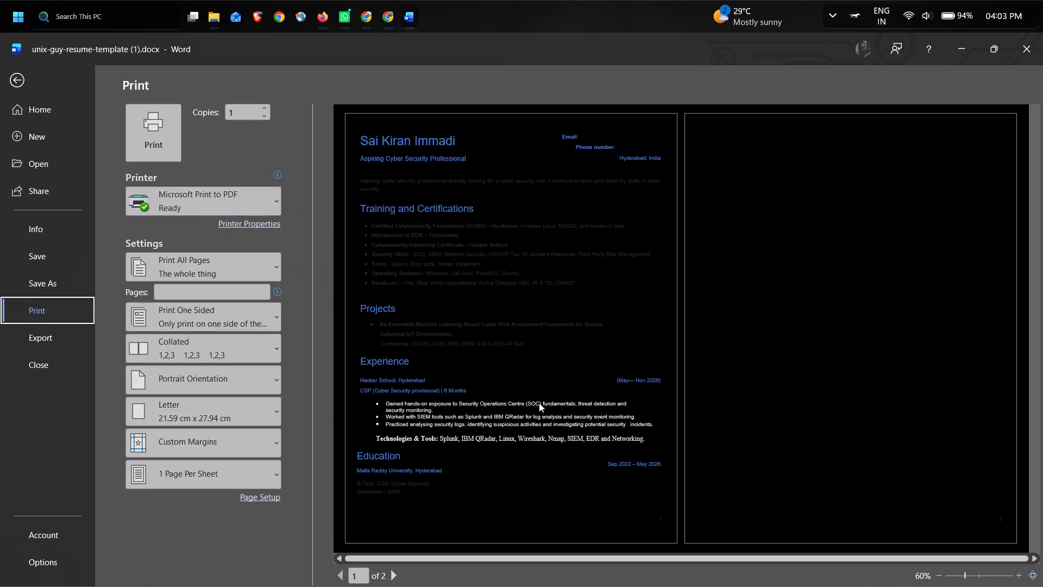
click(155, 148)
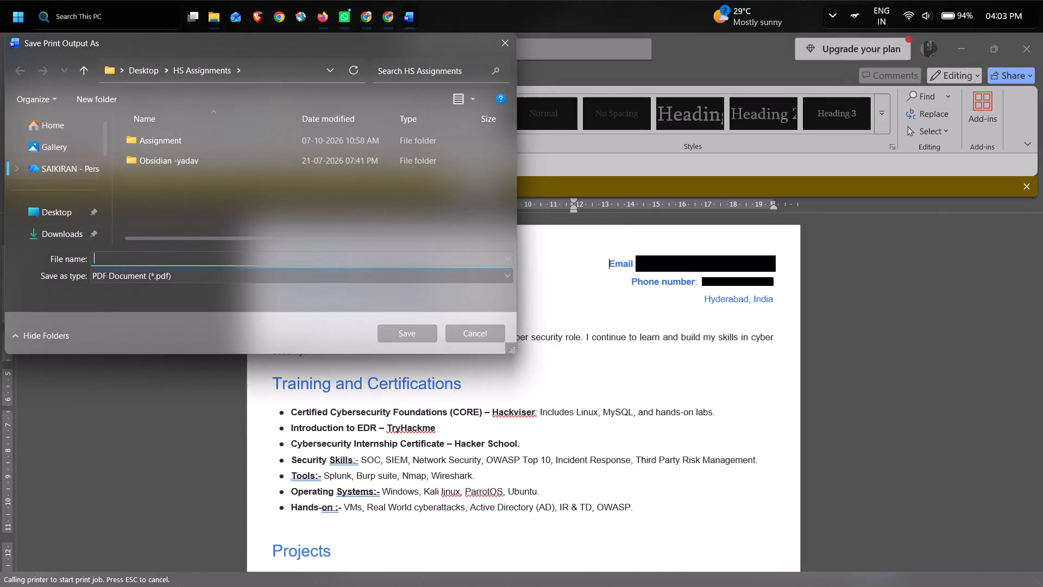
click(48, 210)
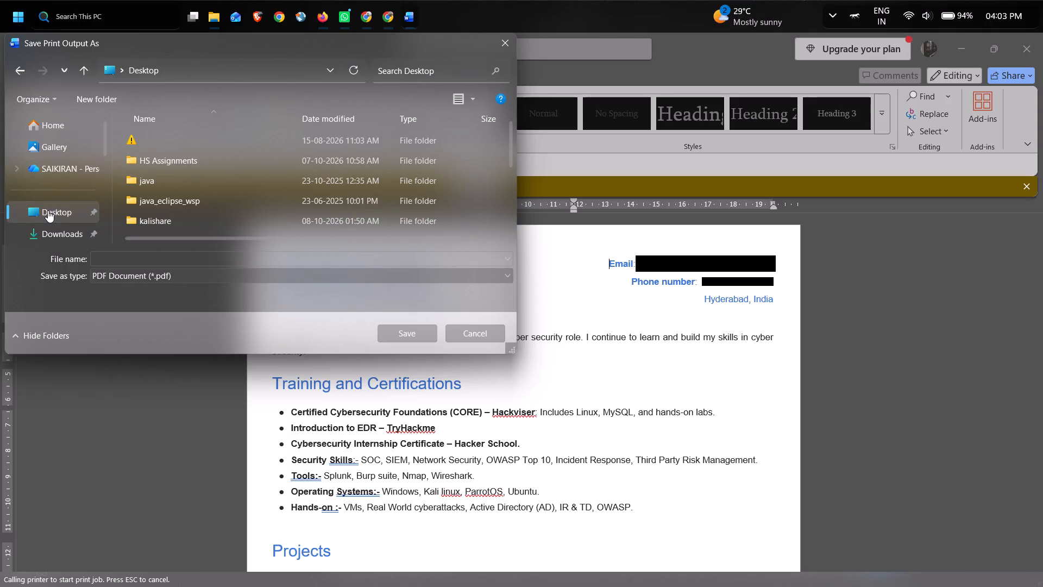
scroll(179, 182, down, 3)
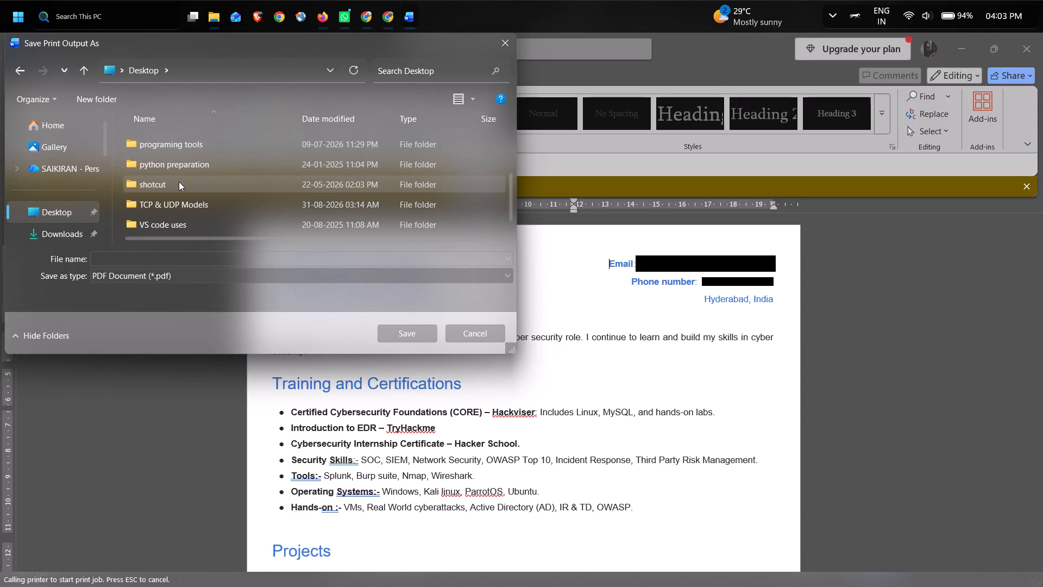
click(170, 255)
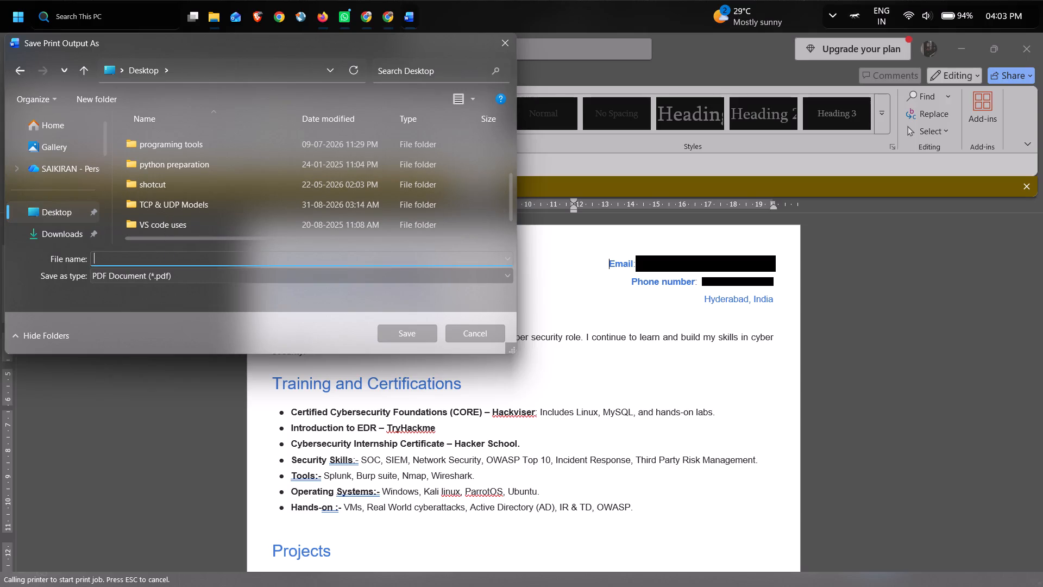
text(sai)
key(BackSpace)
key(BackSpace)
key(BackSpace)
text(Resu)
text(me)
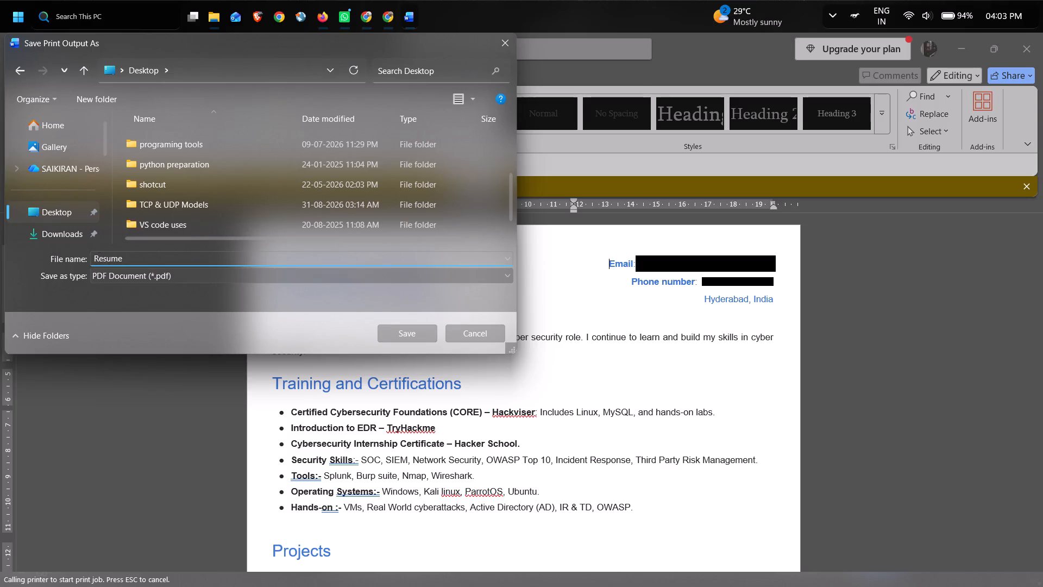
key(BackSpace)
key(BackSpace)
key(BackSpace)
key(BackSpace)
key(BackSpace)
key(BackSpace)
Save the PDF output under the file name Sai_Resume.
text(Sai)
key(shift+underscore)
text(Re)
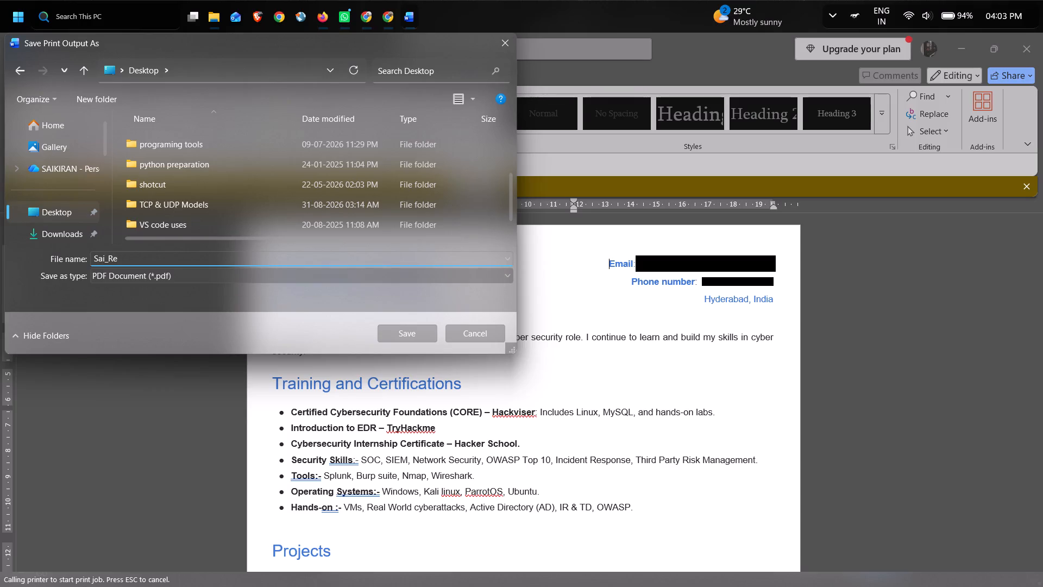
text(su)
text(me)
key(Return)
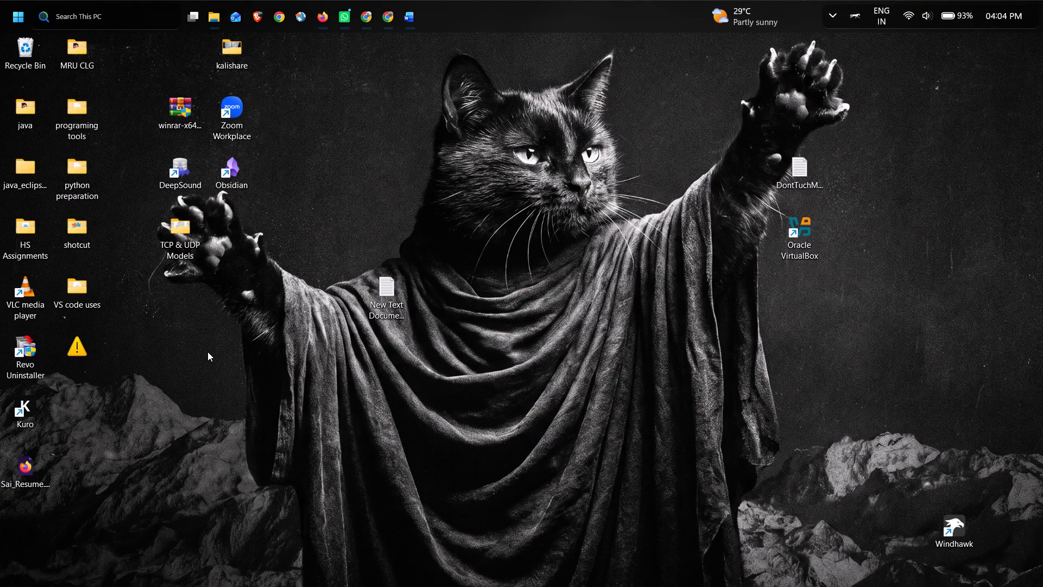
Refresh the desktop and open the exported Sai_Resume PDF to check the layout of its first page.
right_click(208, 352)
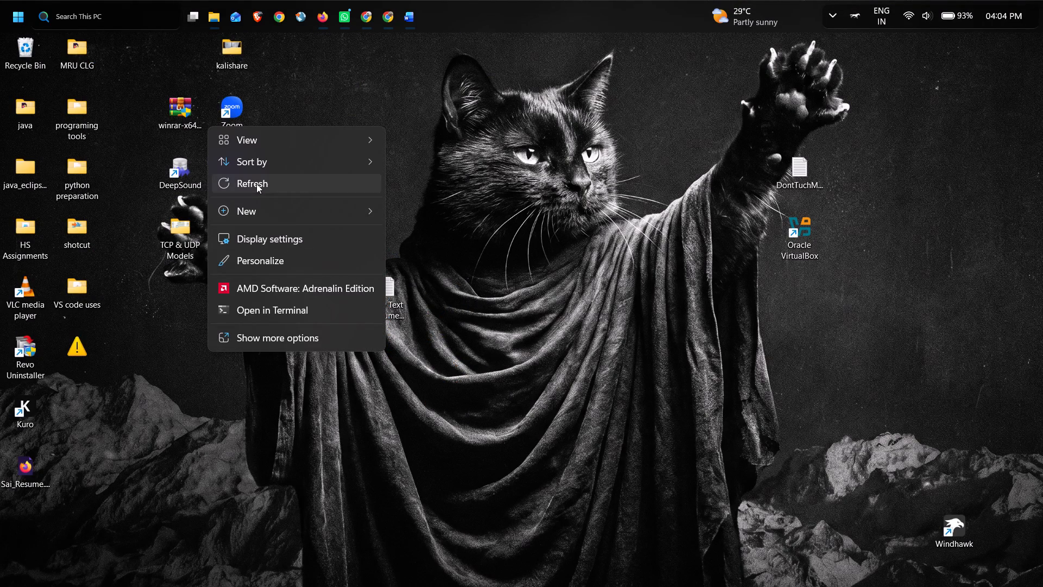
click(256, 184)
double_click(26, 471)
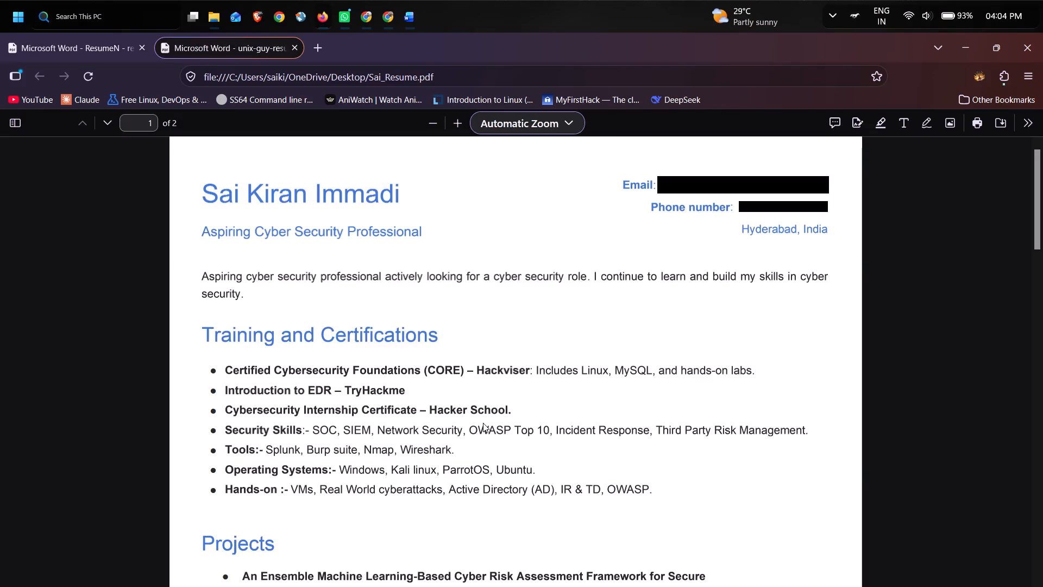
scroll(483, 423, down, 6)
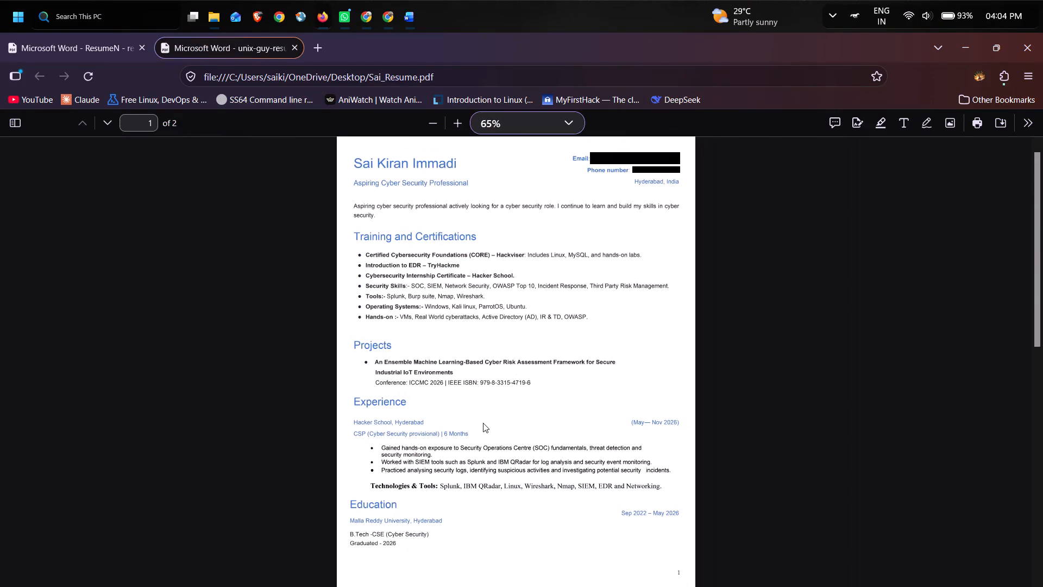
Look through both pages of the saved resume PDF in Firefox to check the layout.
scroll(483, 423, down, 2)
scroll(483, 423, up, 1)
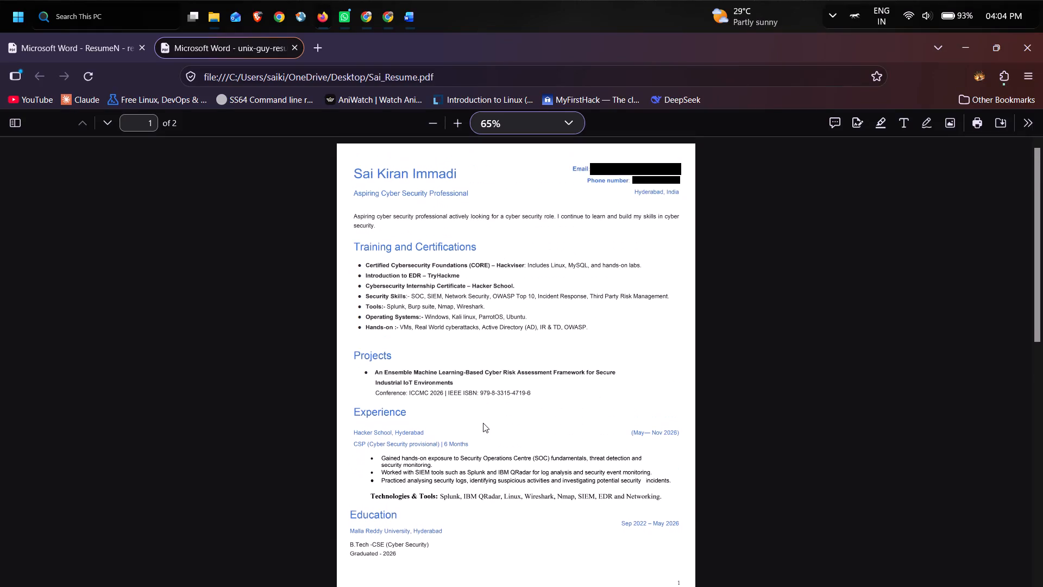
scroll(483, 423, up, 1)
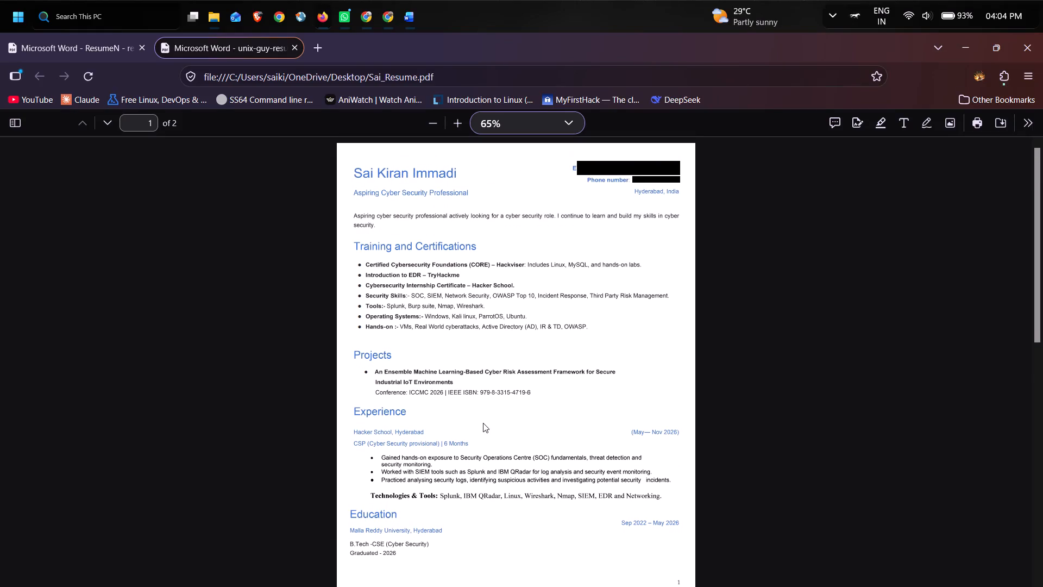
scroll(483, 423, down, 1)
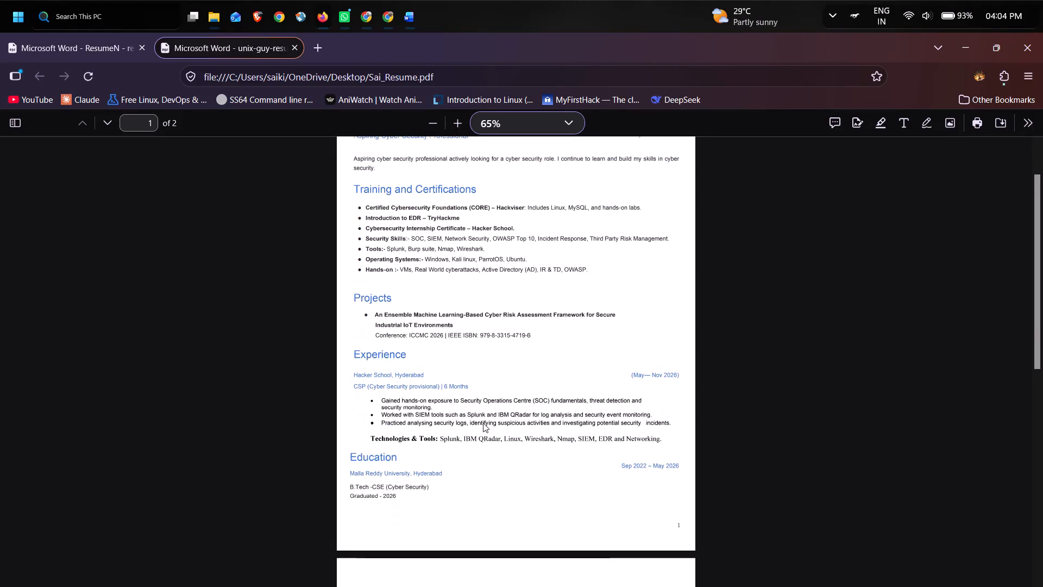
scroll(483, 423, down, 6)
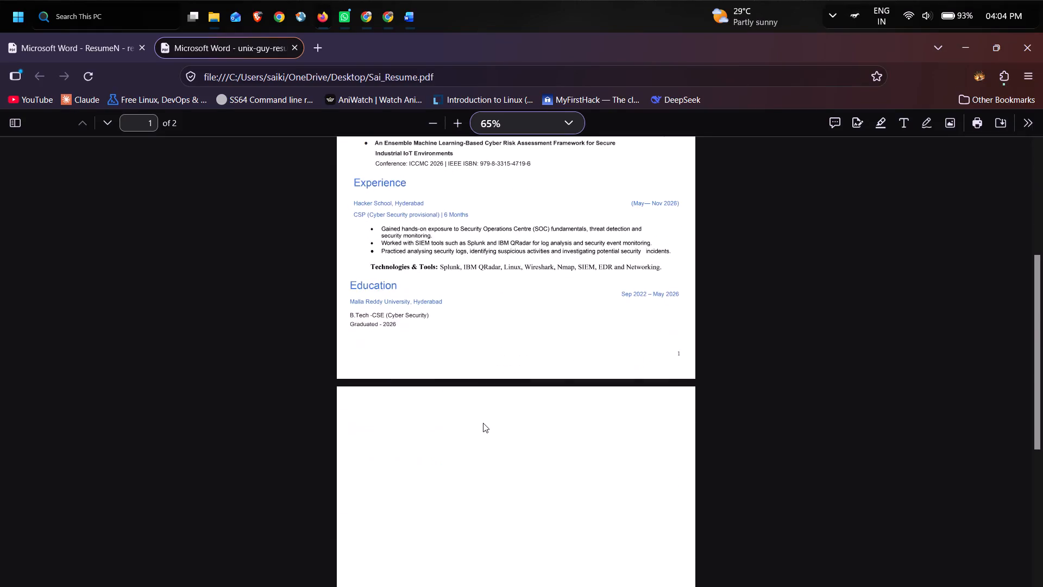
scroll(483, 423, down, 3)
Switch back to Word and place the cursor on the blank second page of the resume.
key(alt+Tab)
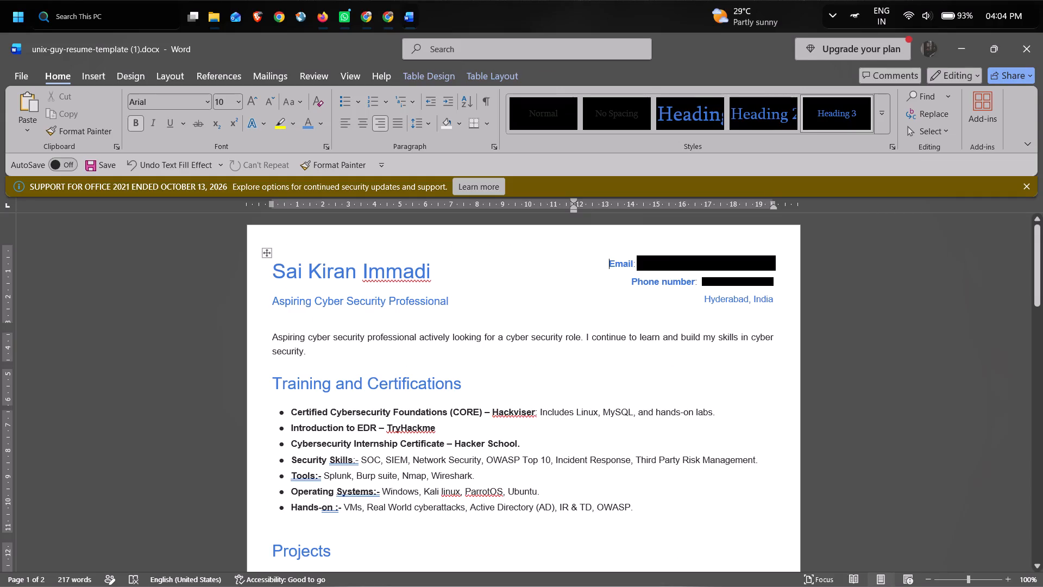
scroll(536, 494, down, 4)
click(536, 494)
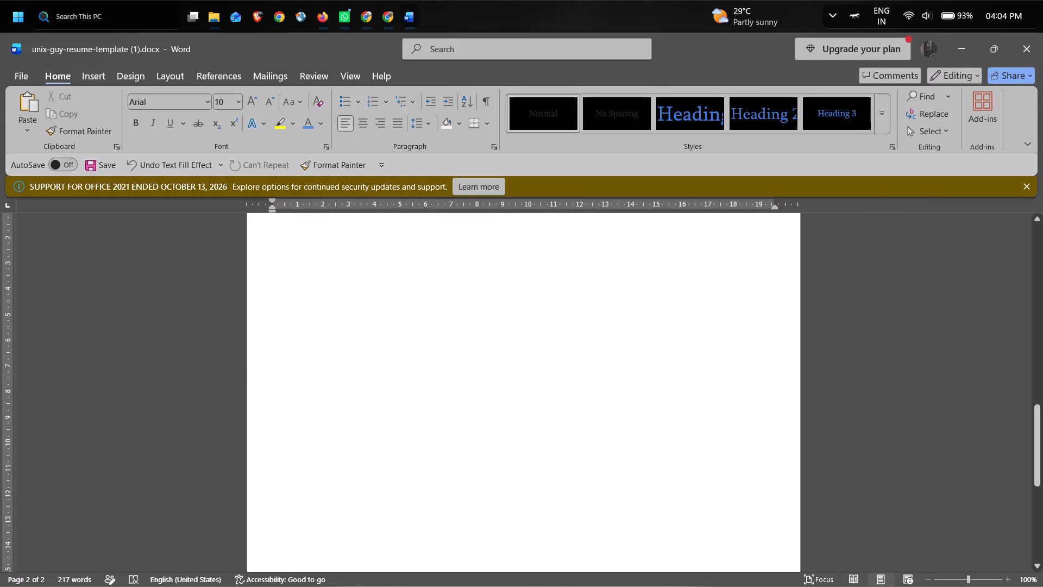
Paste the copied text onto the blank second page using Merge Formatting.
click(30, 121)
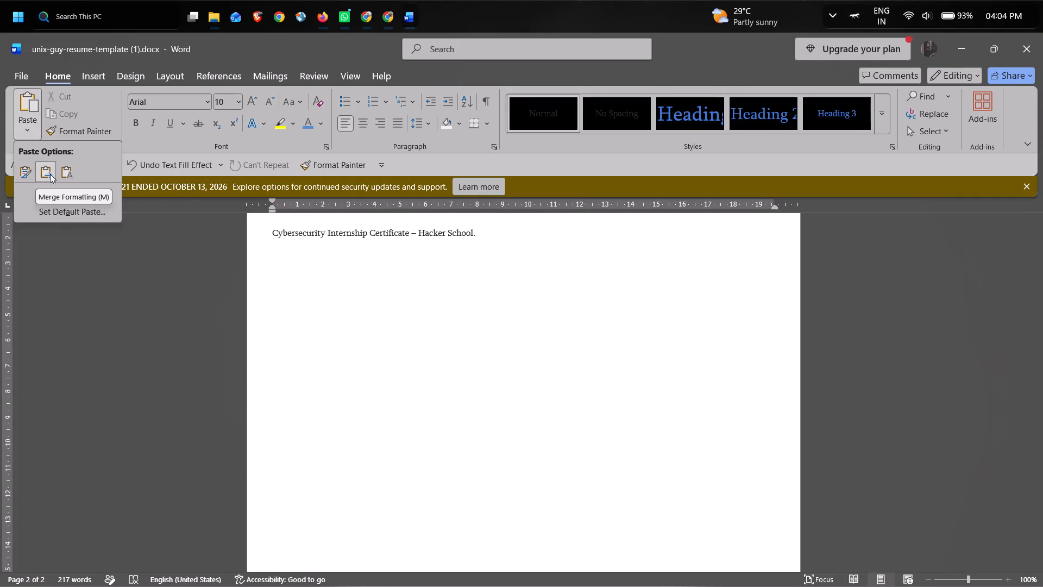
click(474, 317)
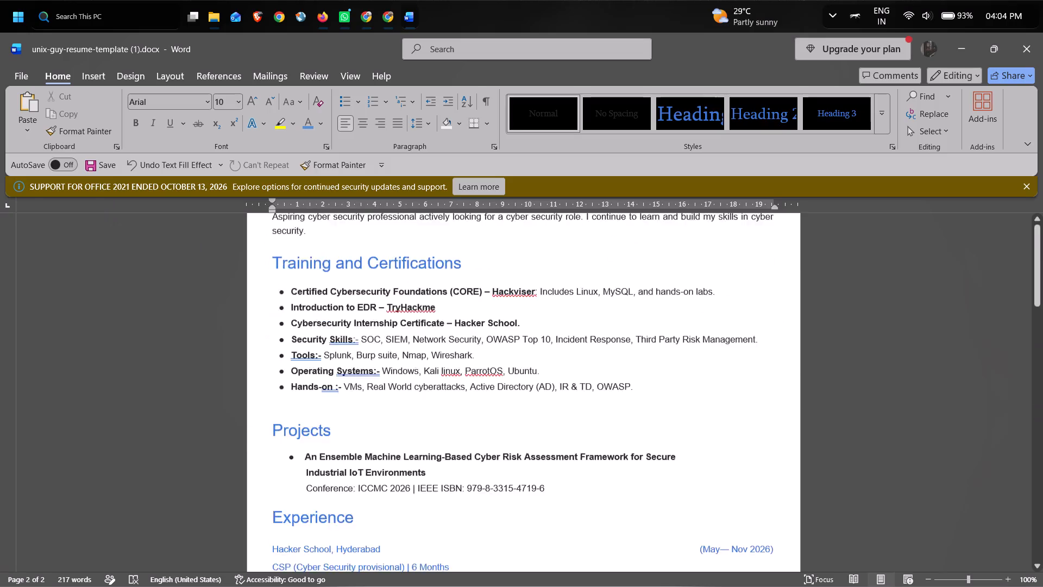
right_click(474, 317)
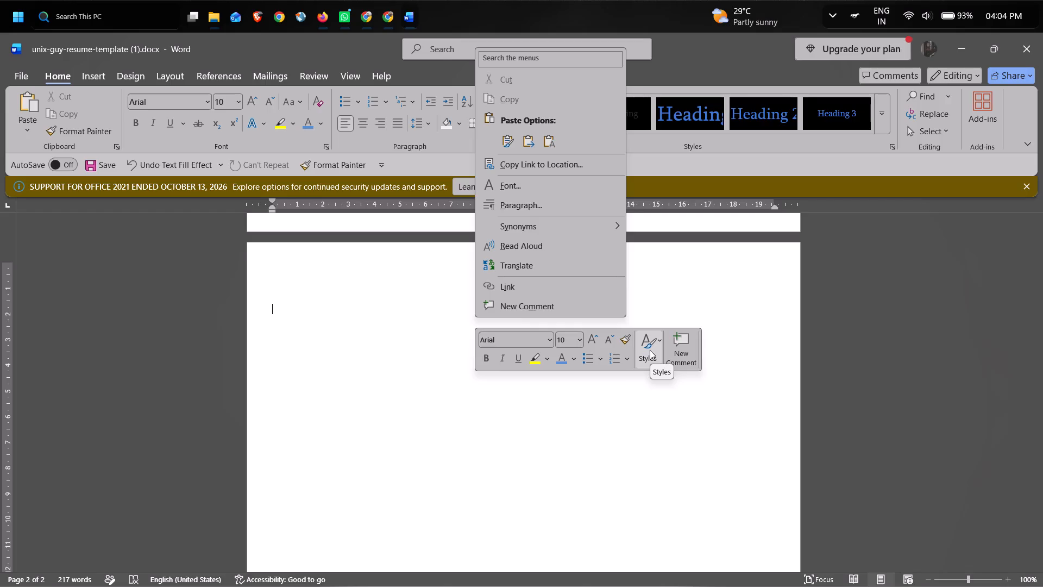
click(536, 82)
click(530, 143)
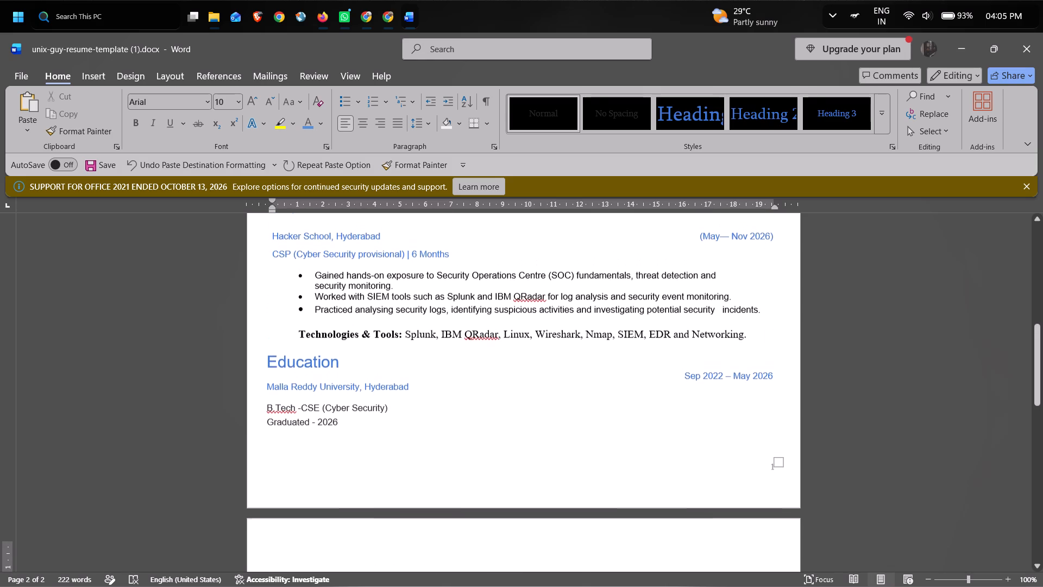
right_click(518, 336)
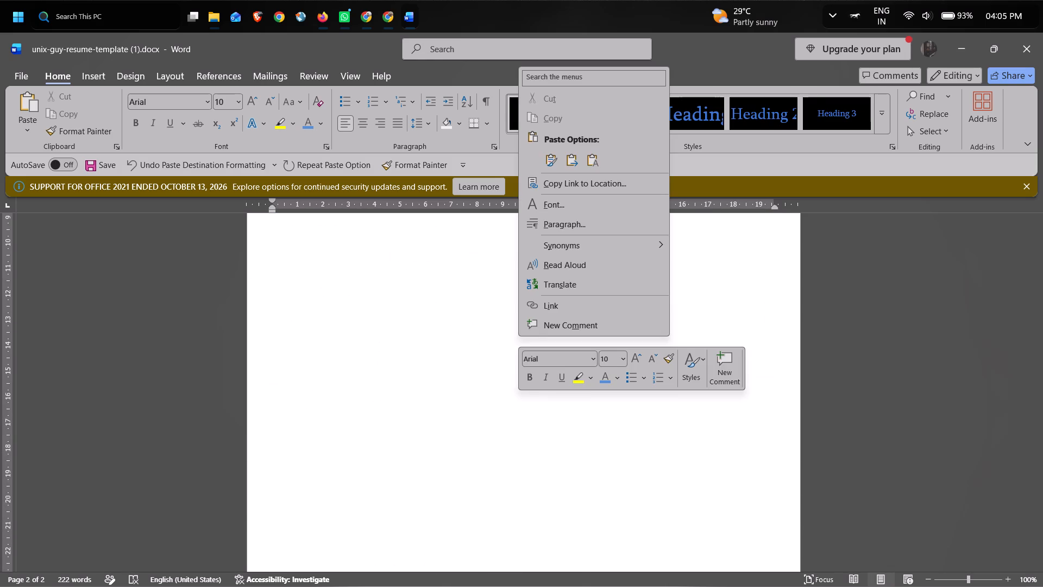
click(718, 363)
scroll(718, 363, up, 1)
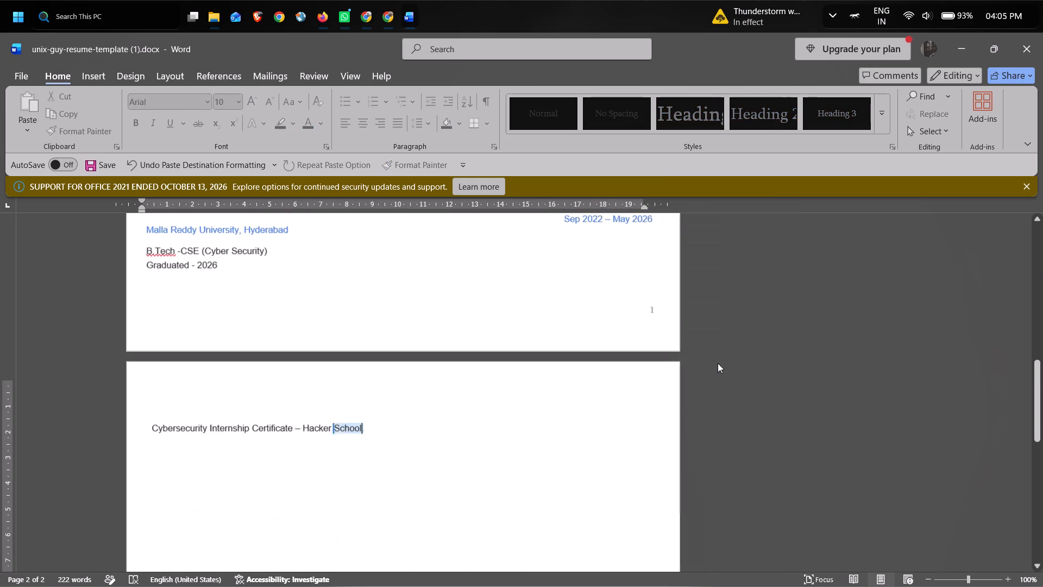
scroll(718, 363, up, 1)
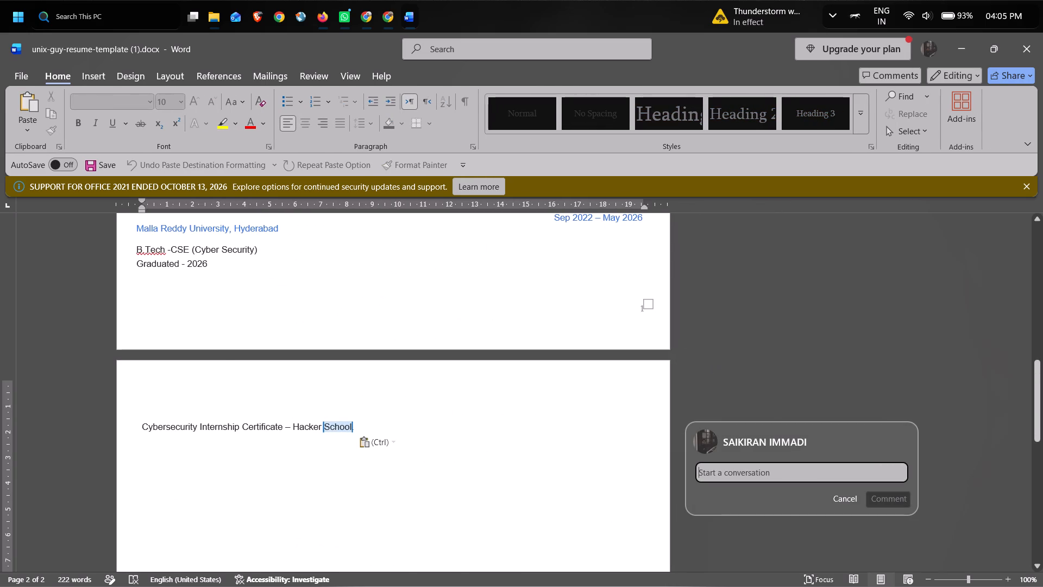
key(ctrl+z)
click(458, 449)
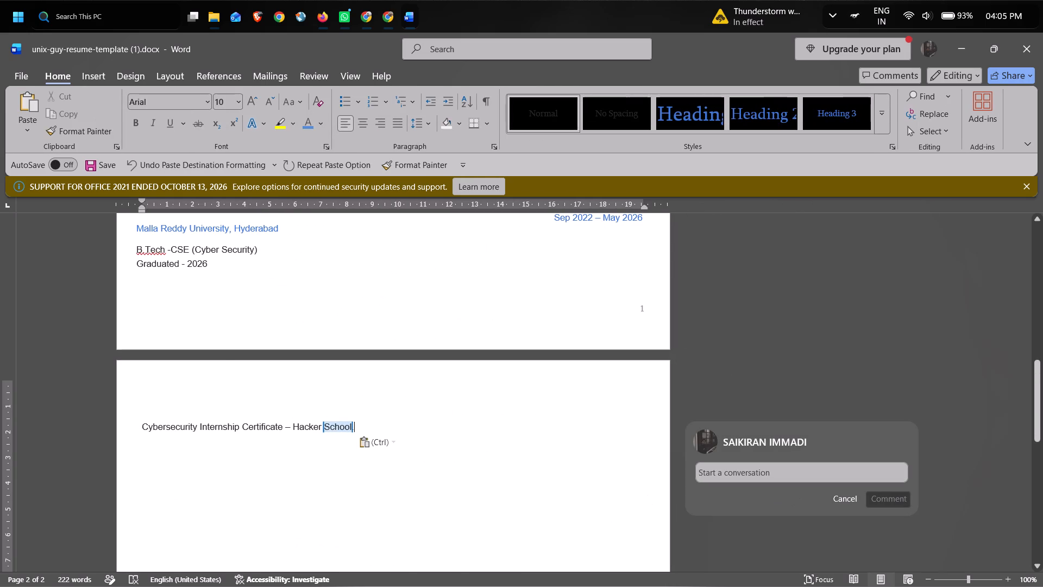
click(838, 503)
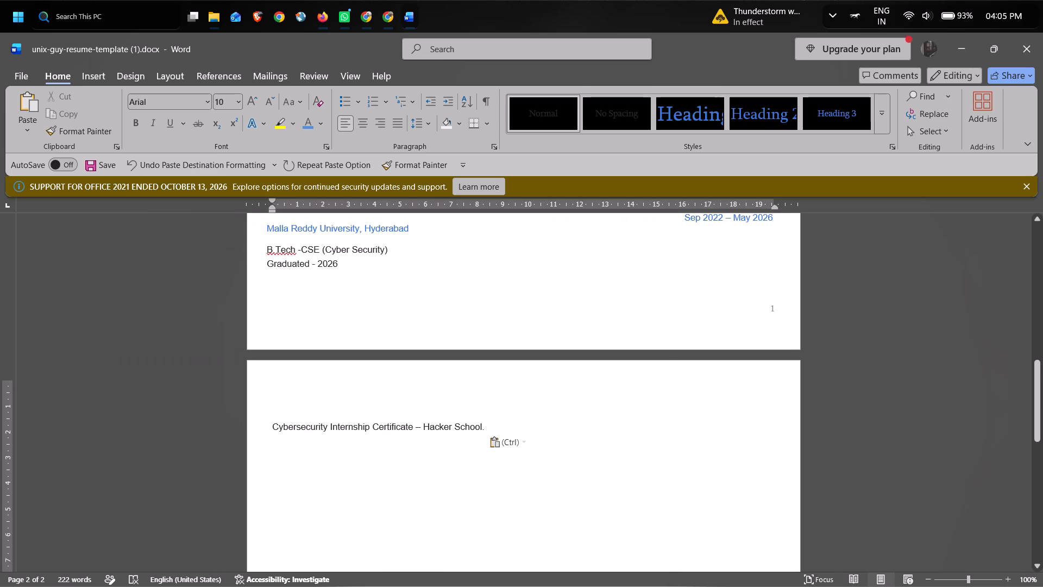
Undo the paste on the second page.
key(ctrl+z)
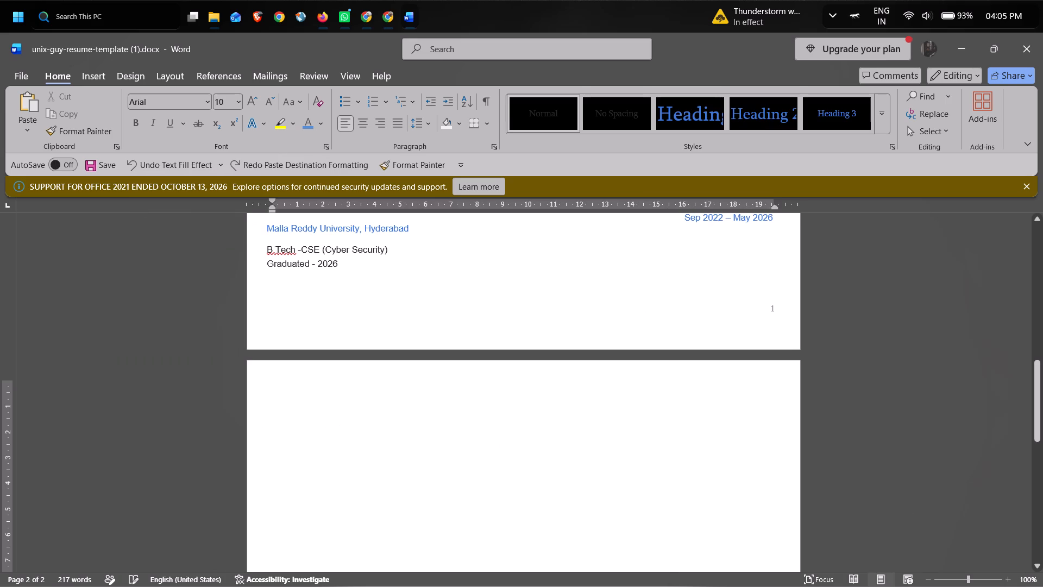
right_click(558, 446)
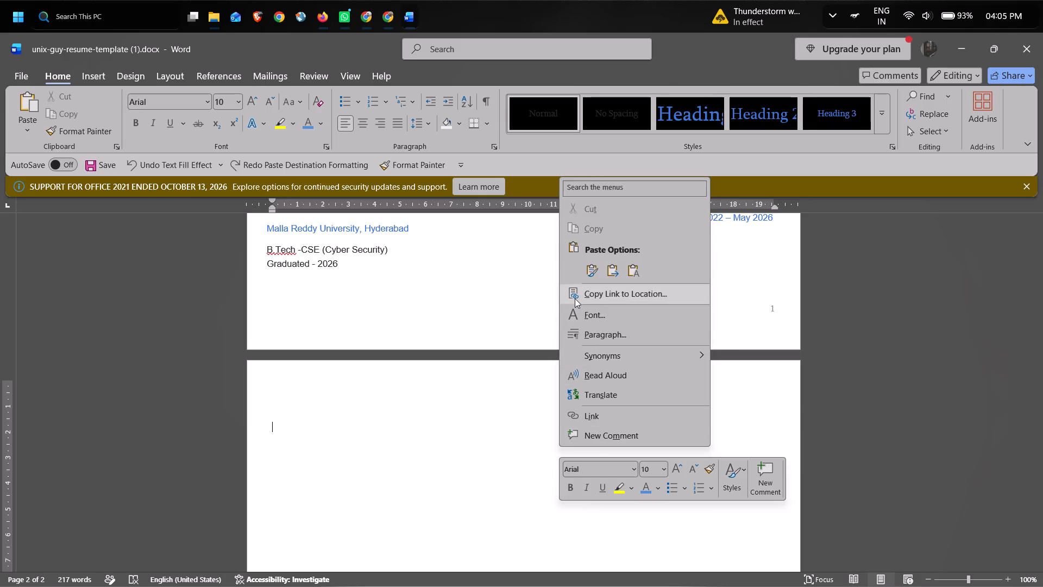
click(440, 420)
Open the hyperlink settings of the email address at the top of the resume and accept them.
scroll(440, 420, up, 2)
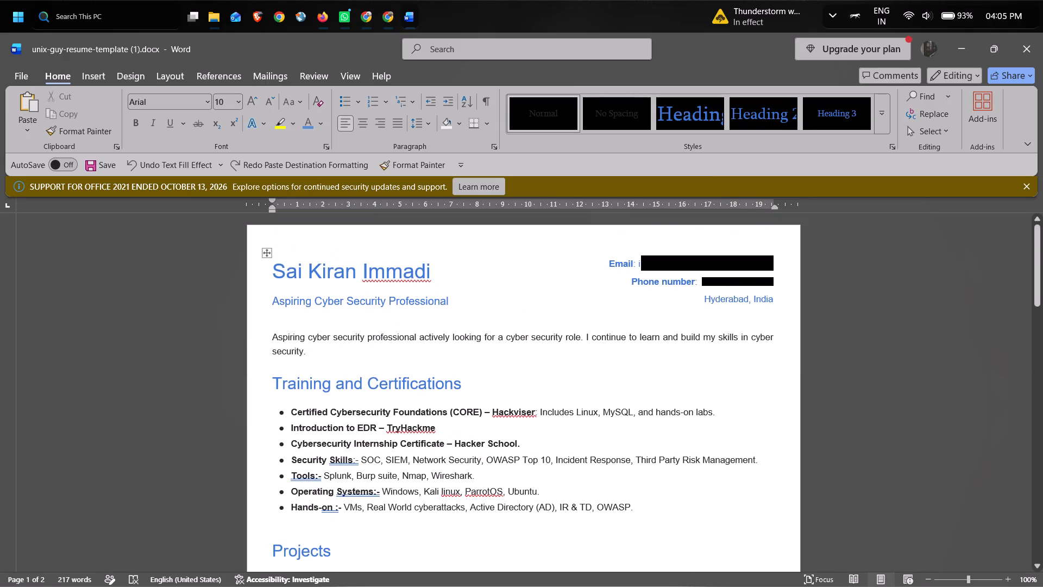
right_click(650, 263)
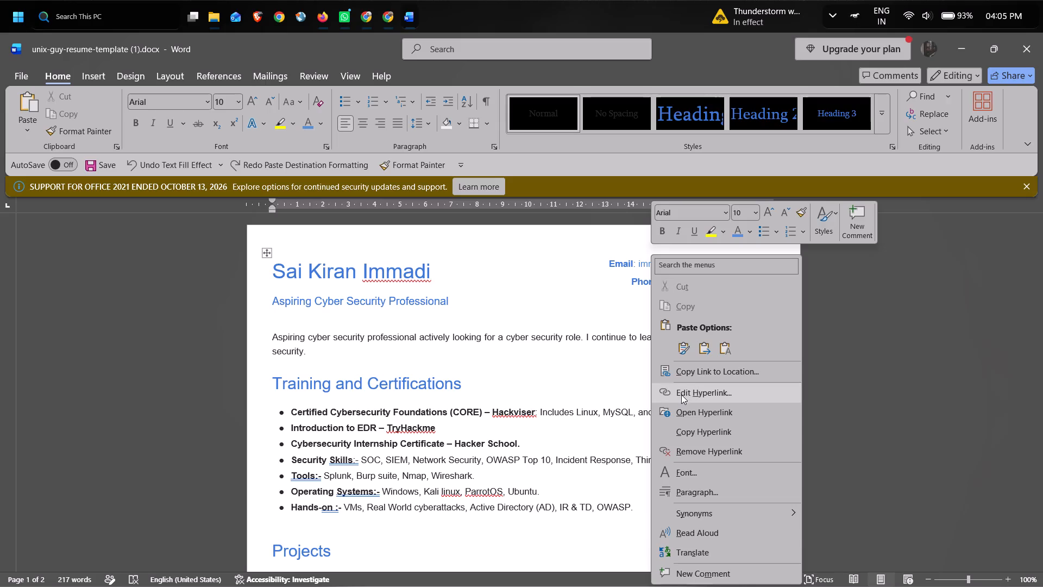
click(681, 395)
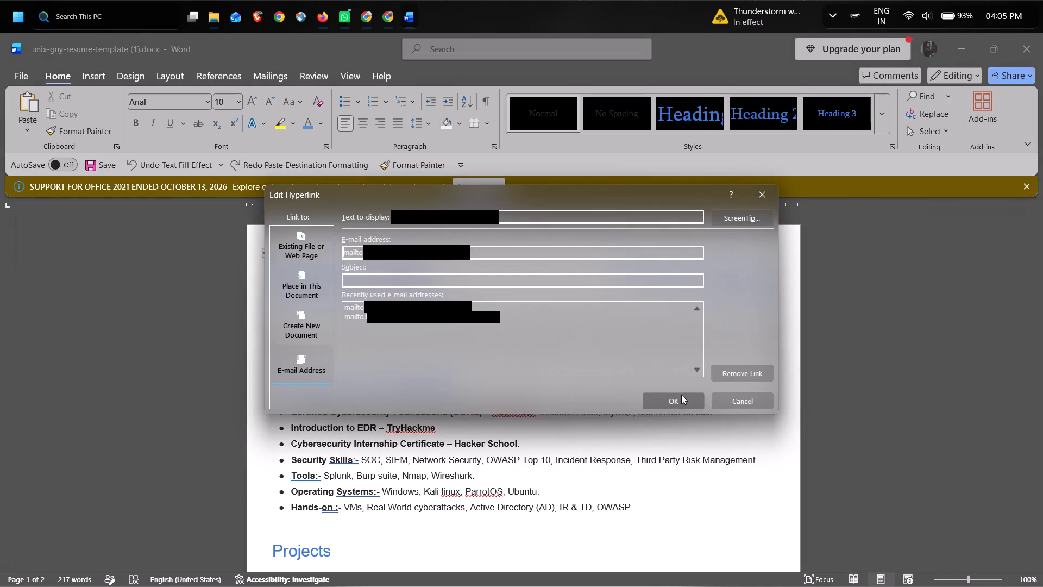
click(788, 470)
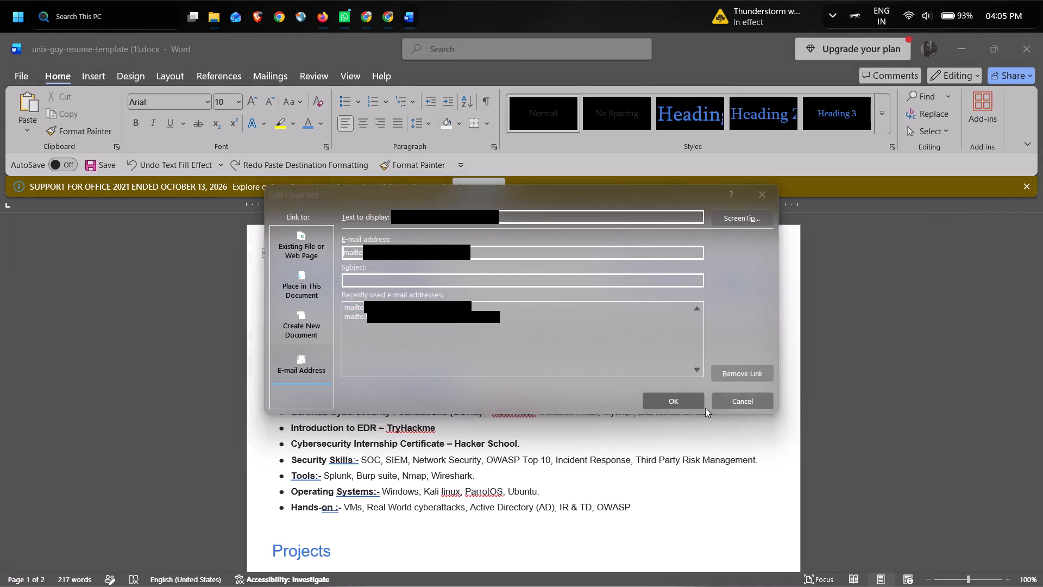
click(687, 410)
click(682, 404)
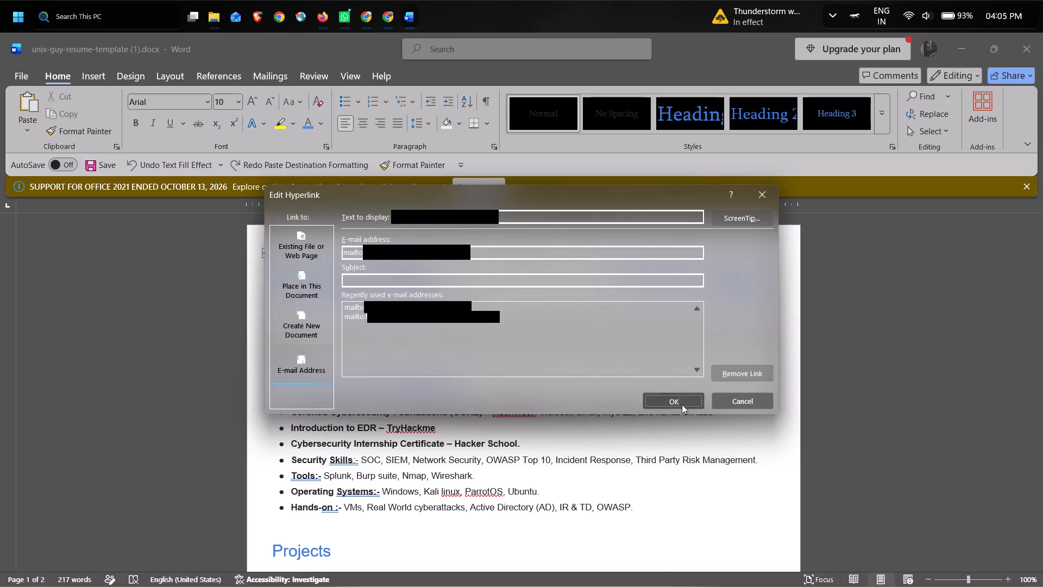
Paste the copied Cybersecurity Internship Certificate line onto the blank second page using Keep Source Formatting.
scroll(736, 440, down, 1)
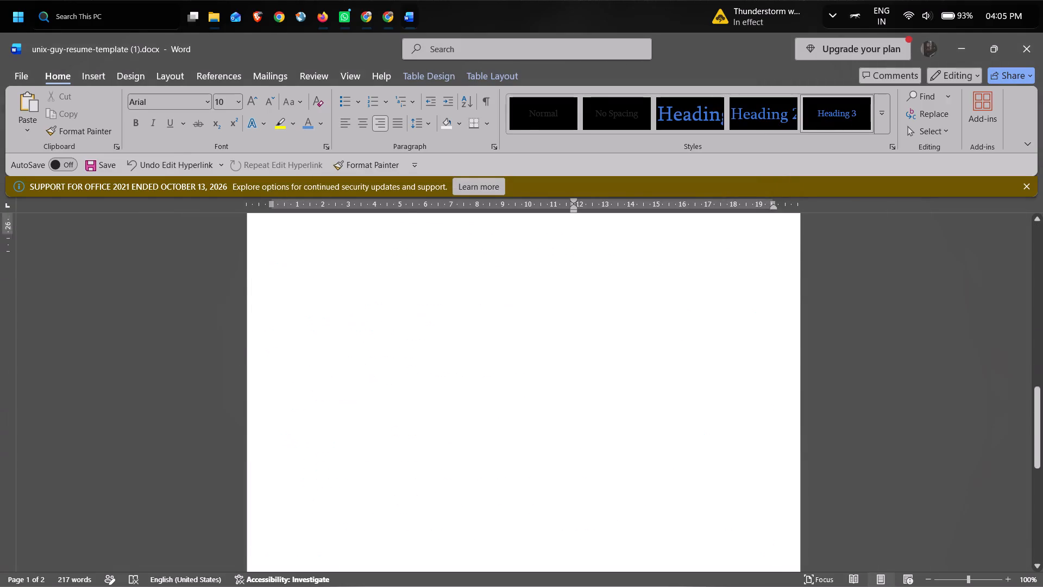
scroll(736, 440, down, 1)
right_click(736, 440)
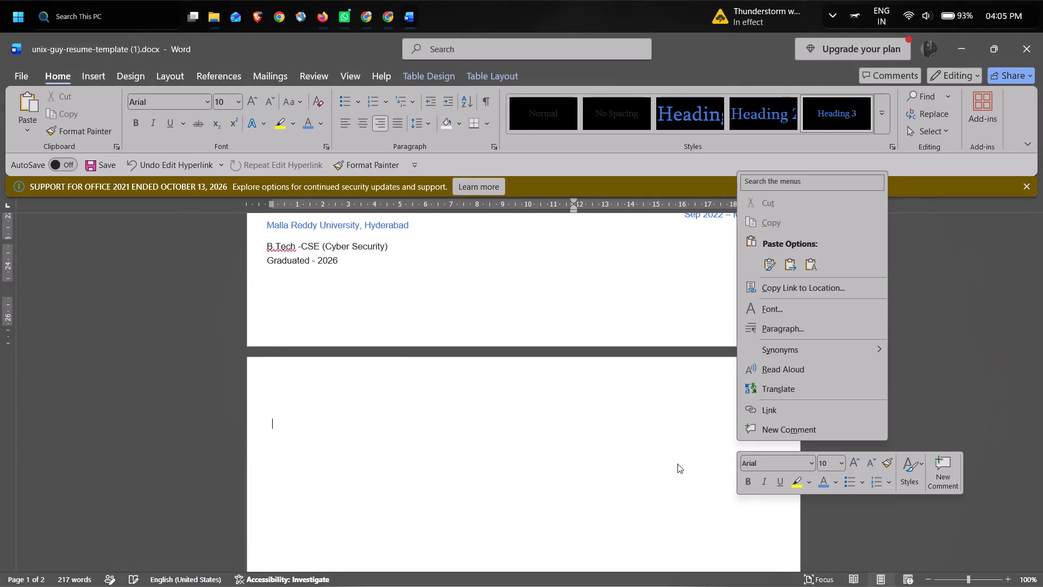
scroll(677, 464, down, 3)
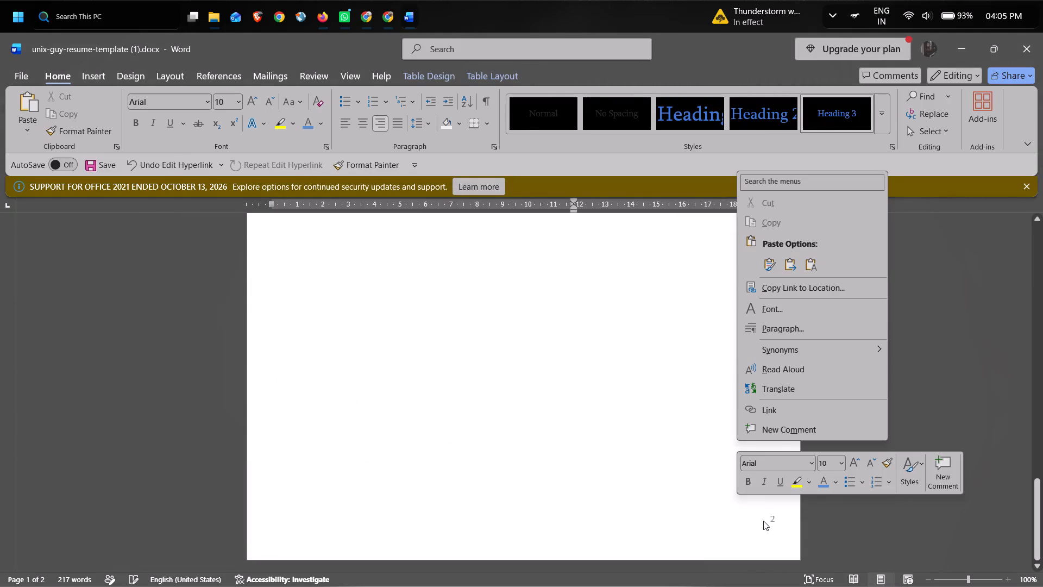
click(763, 521)
scroll(725, 518, up, 1)
scroll(725, 518, down, 1)
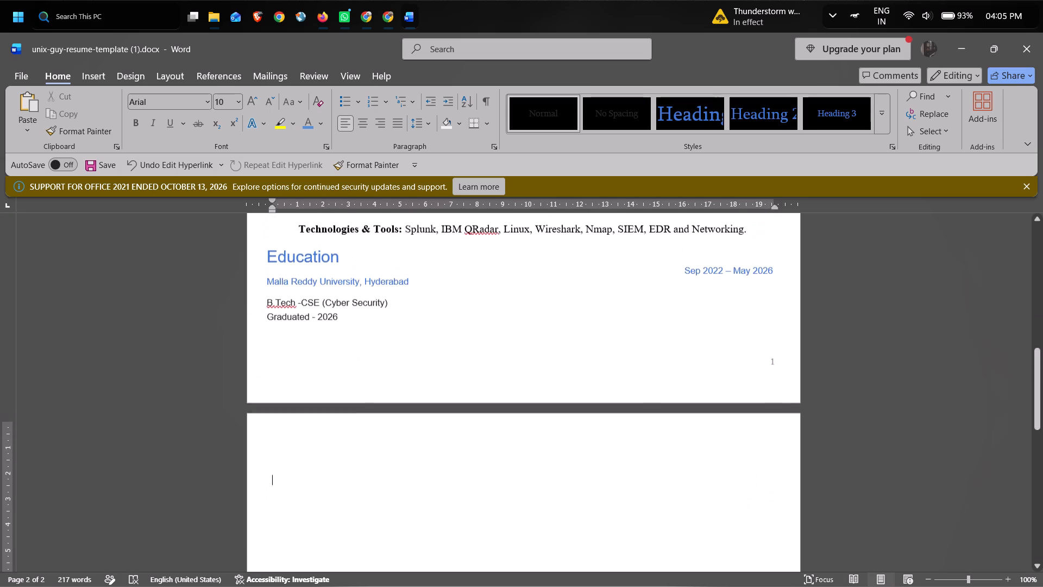
scroll(725, 518, down, 1)
right_click(725, 518)
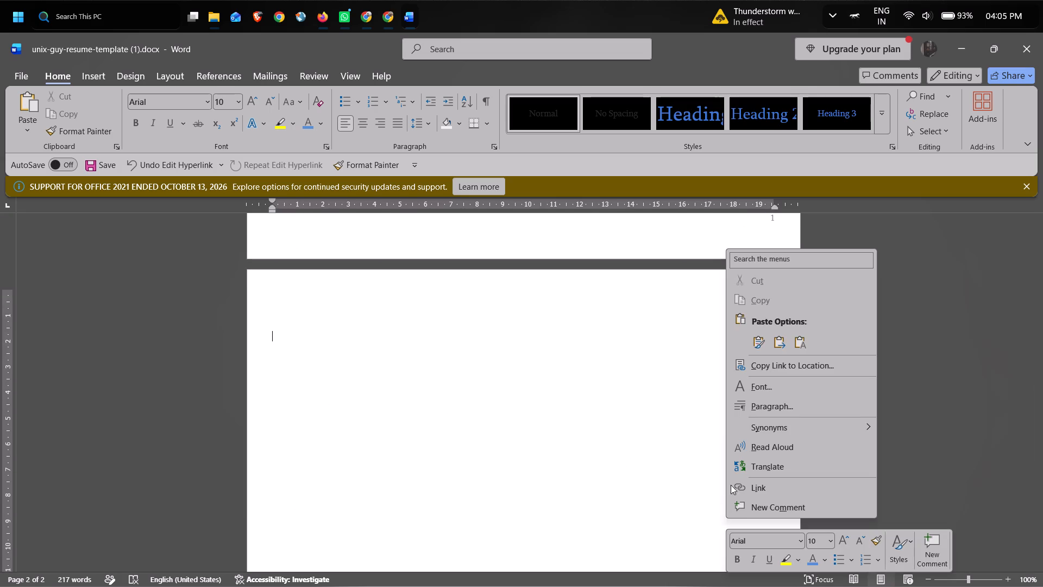
click(761, 341)
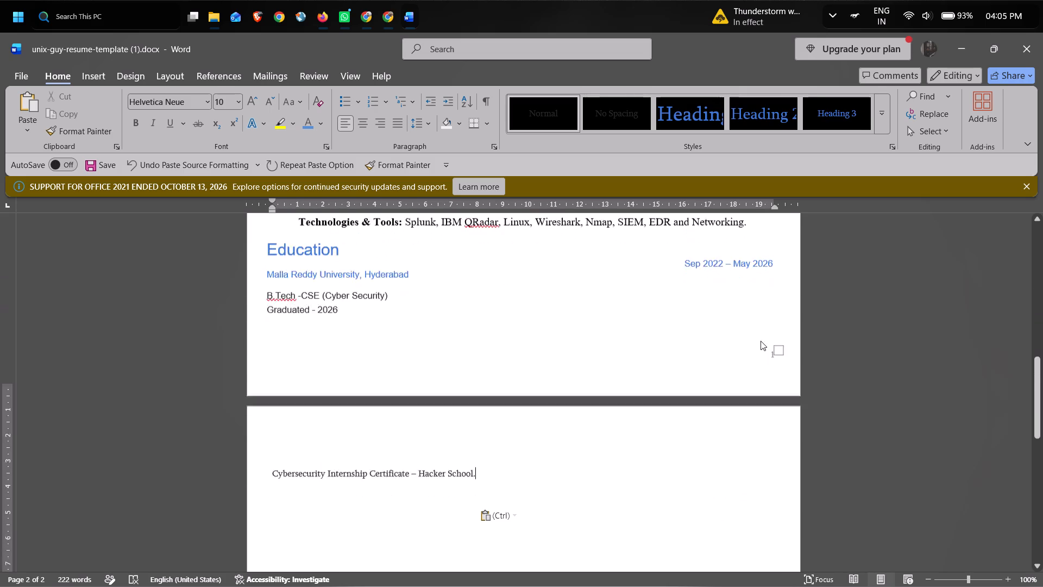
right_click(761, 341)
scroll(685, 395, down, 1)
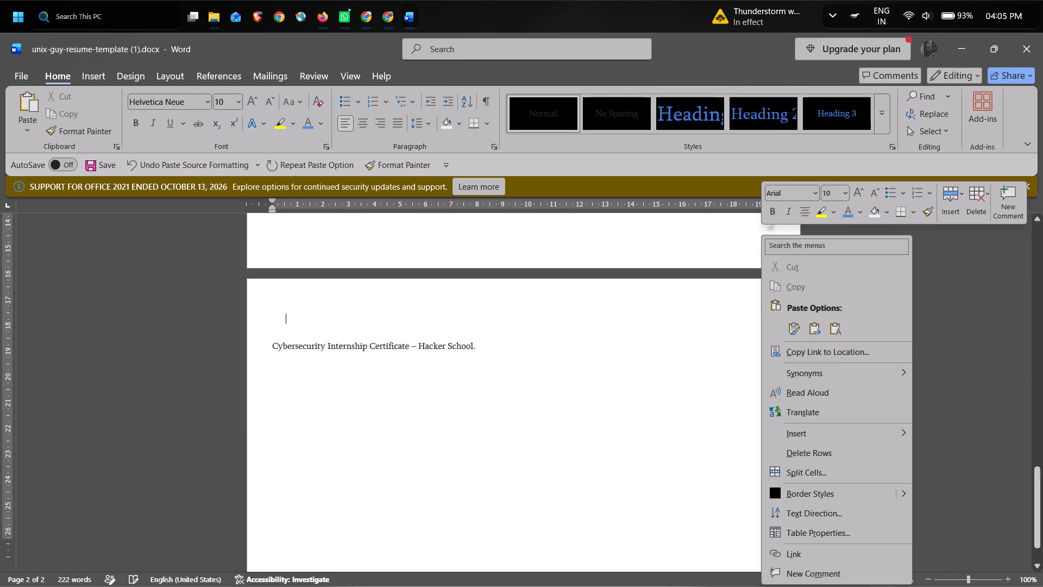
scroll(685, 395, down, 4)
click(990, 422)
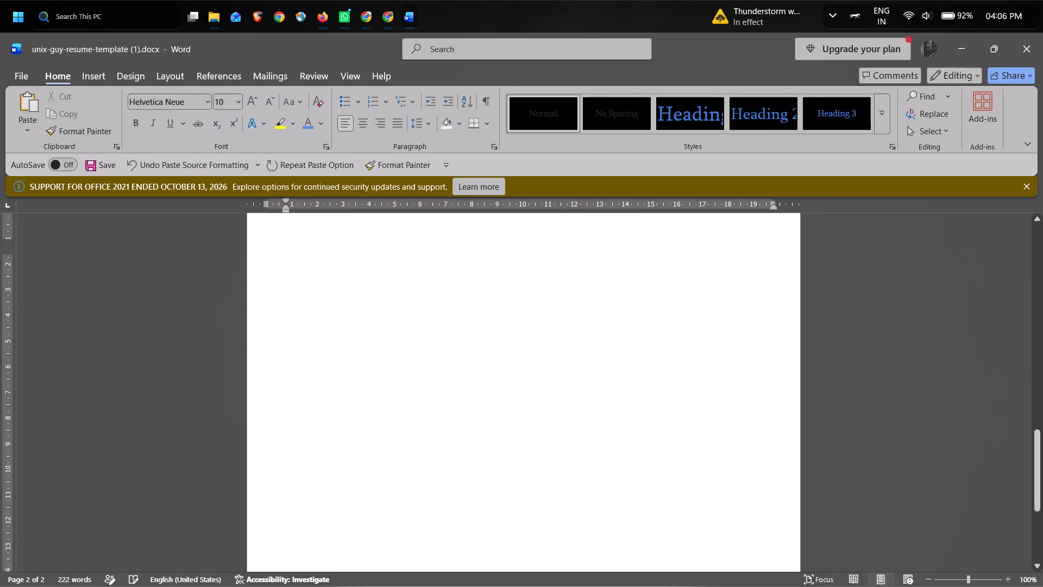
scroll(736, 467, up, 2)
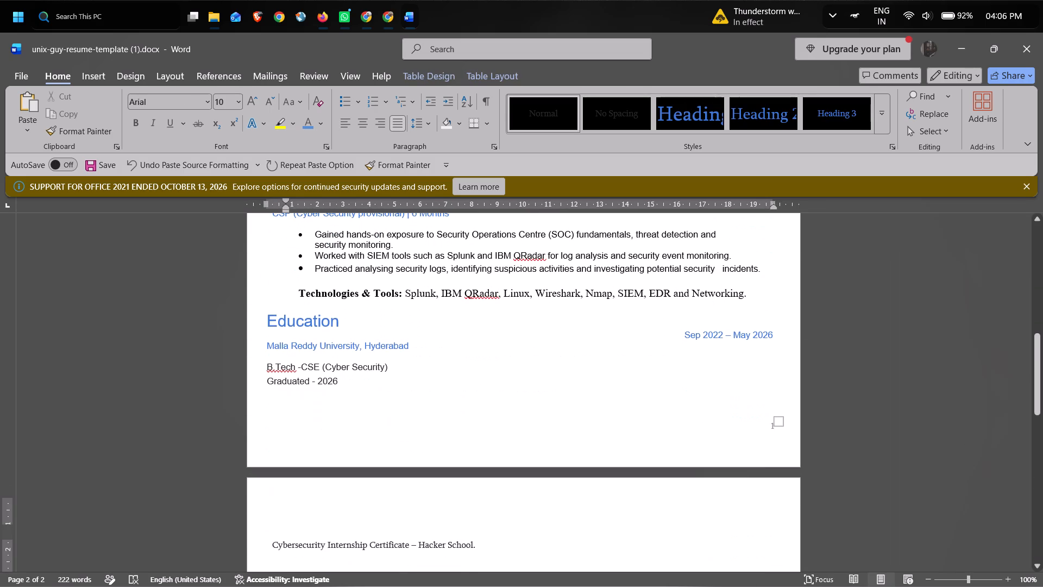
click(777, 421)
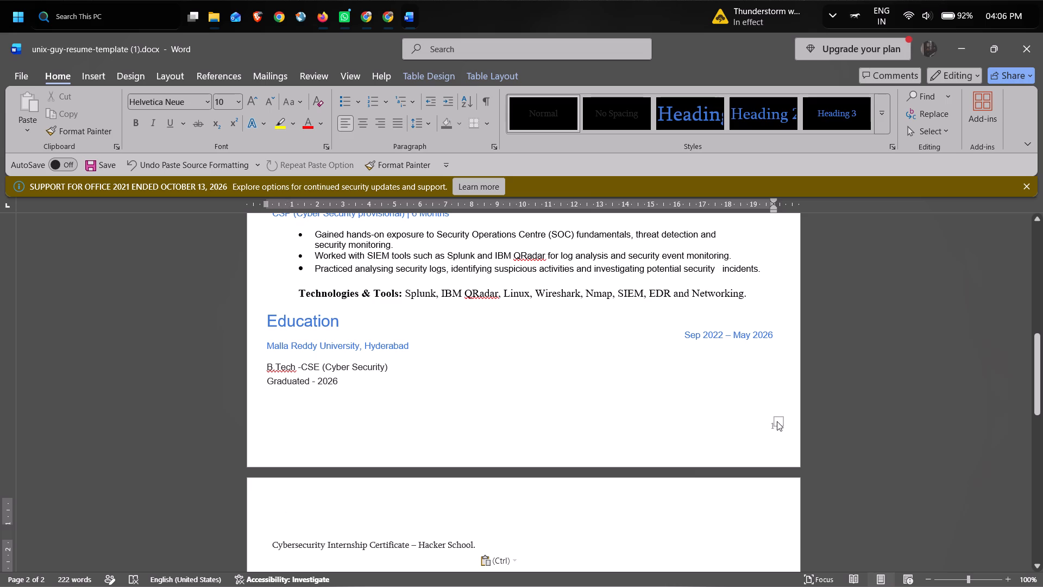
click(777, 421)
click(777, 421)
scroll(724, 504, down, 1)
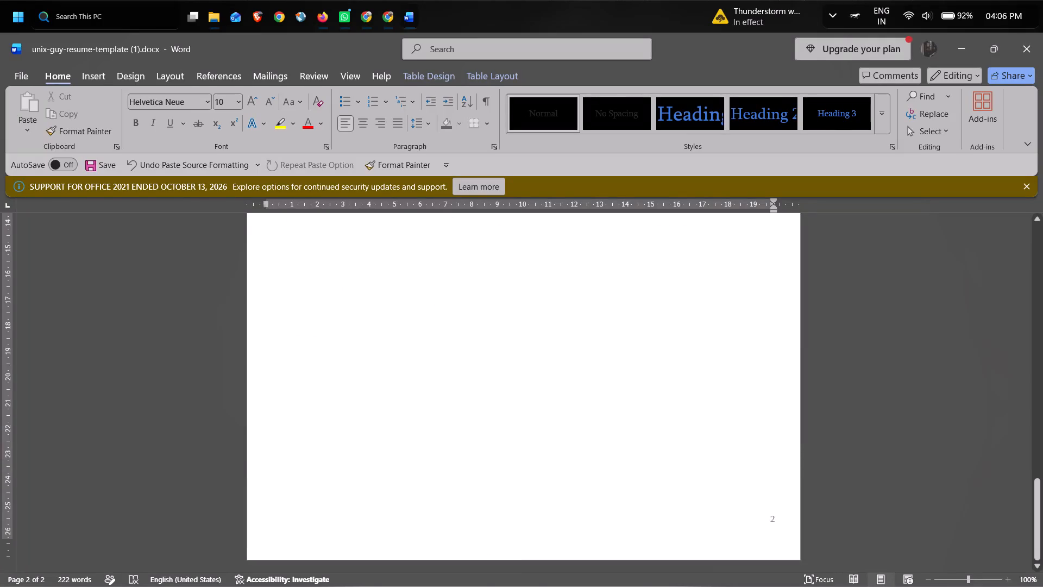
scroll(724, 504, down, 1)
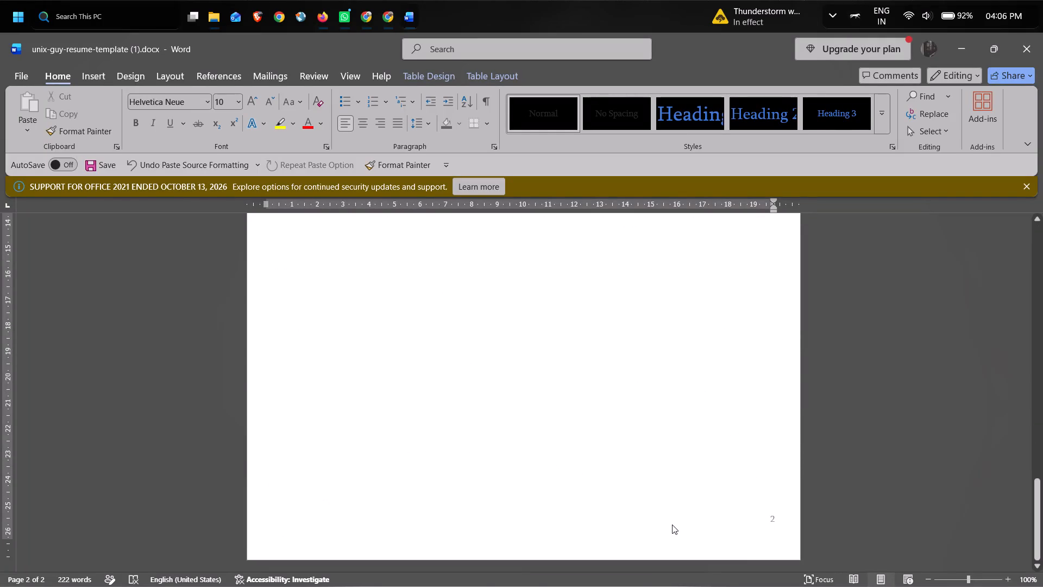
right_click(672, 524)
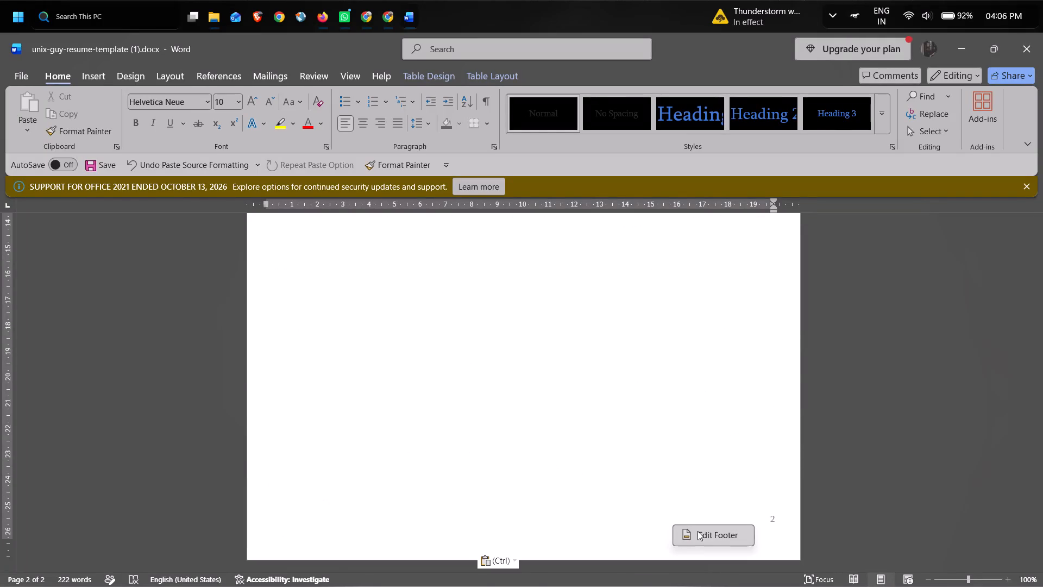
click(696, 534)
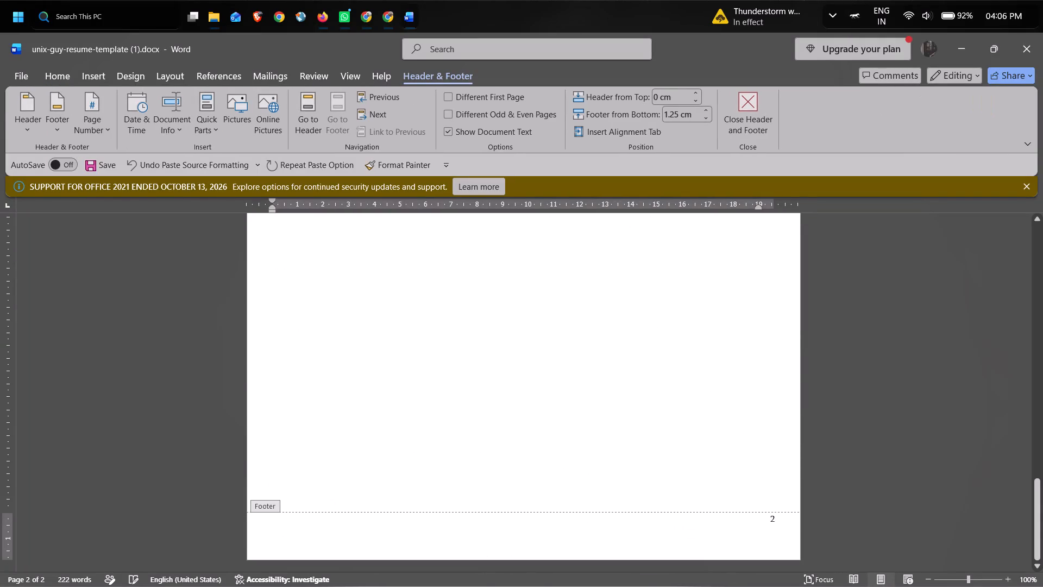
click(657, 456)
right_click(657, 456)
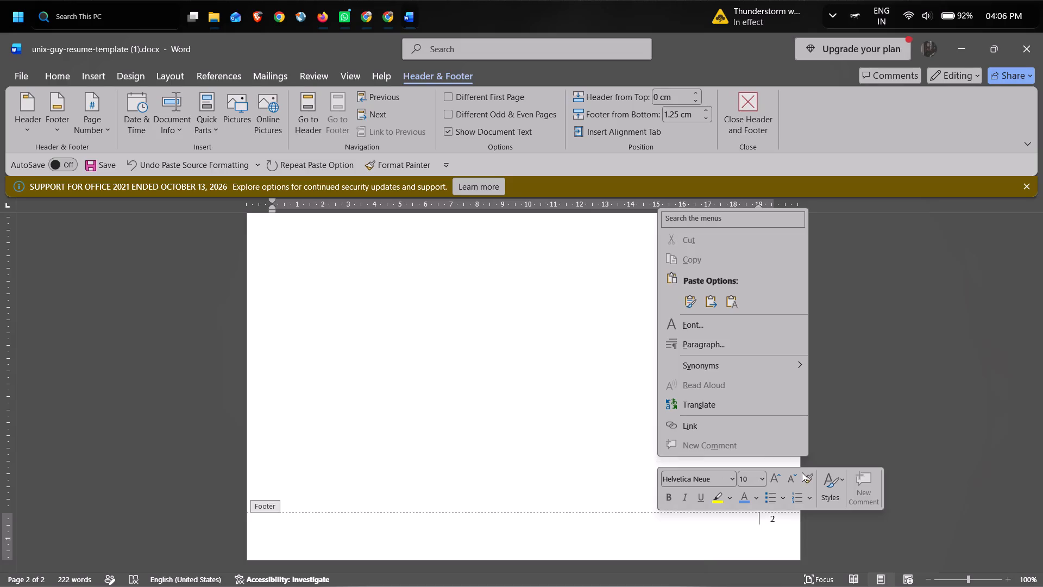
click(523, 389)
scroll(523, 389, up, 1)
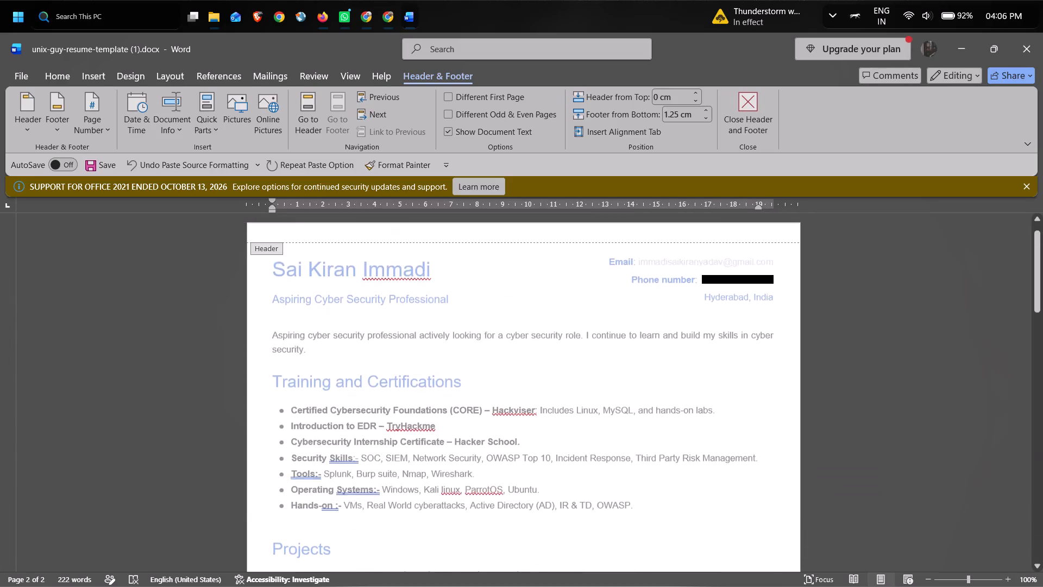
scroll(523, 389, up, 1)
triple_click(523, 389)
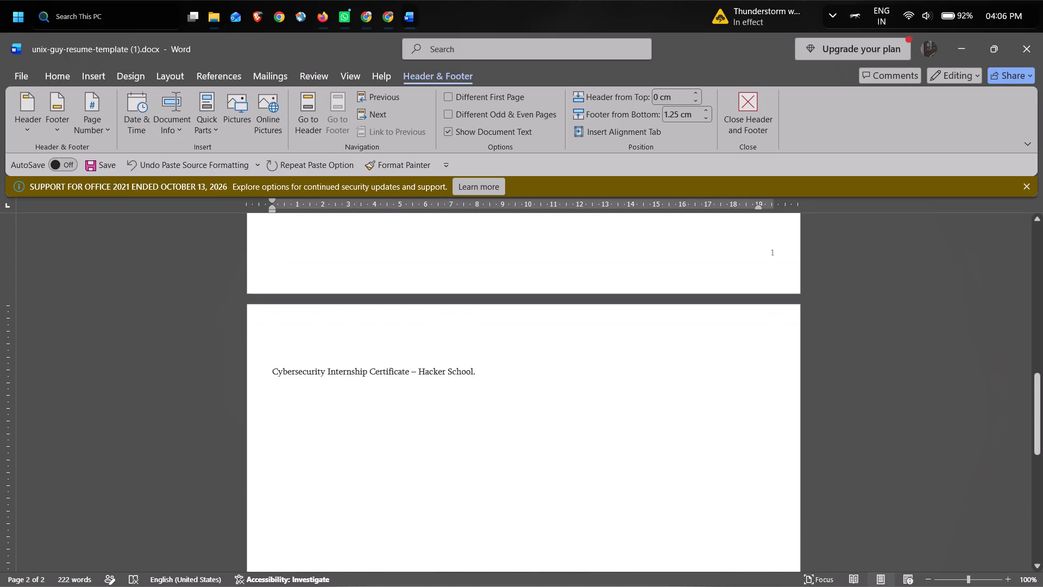
Look through the resume from its heading down to the second page to check the content and layout.
scroll(523, 389, up, 3)
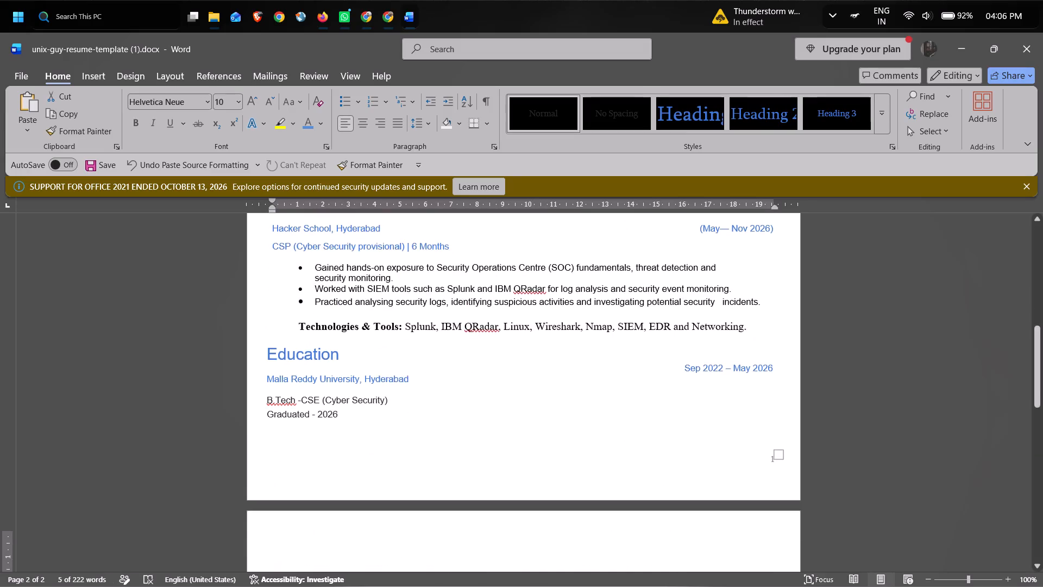
scroll(523, 389, up, 1)
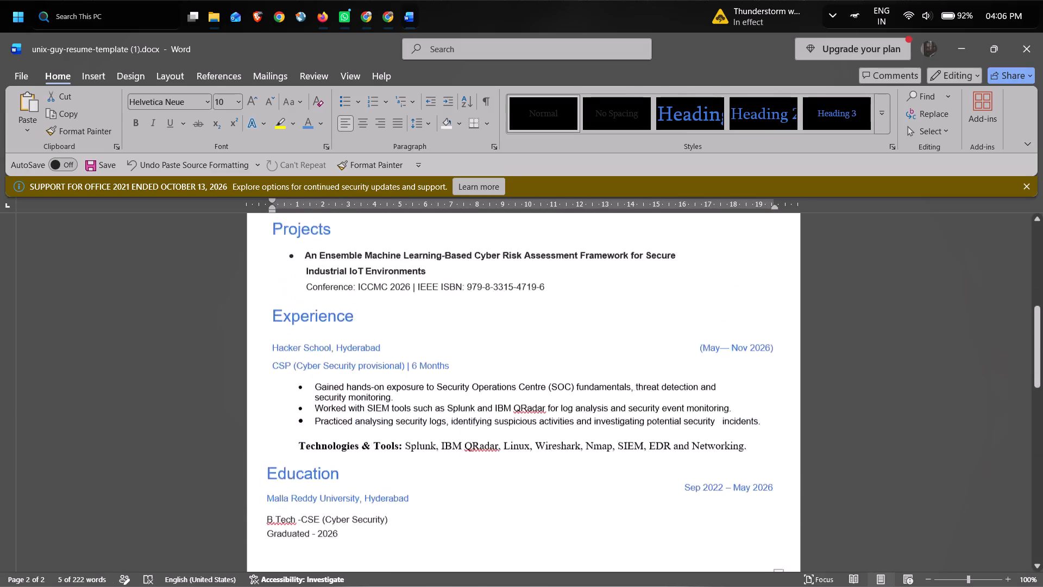
scroll(523, 389, up, 1)
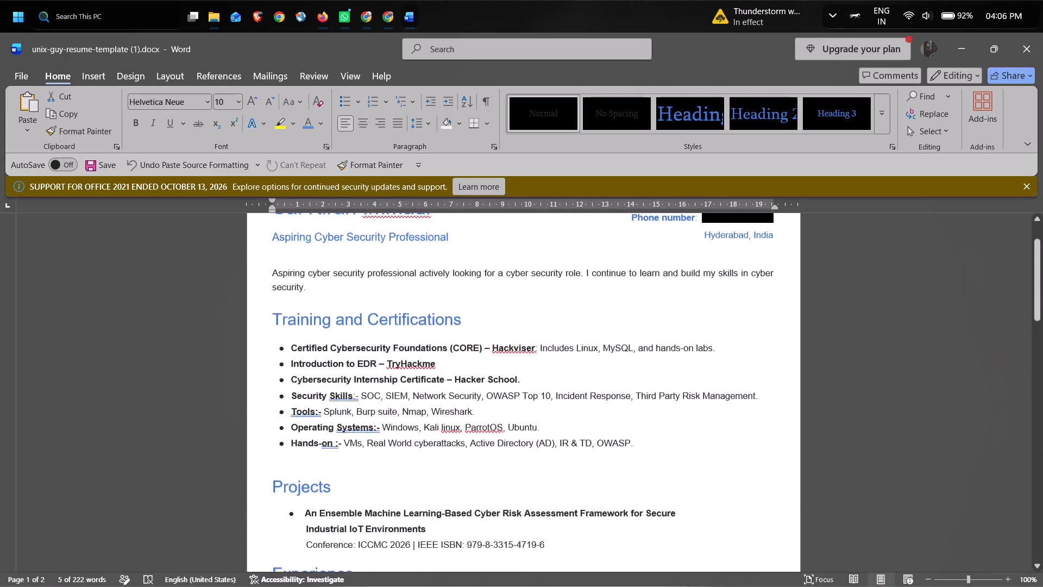
scroll(523, 389, up, 2)
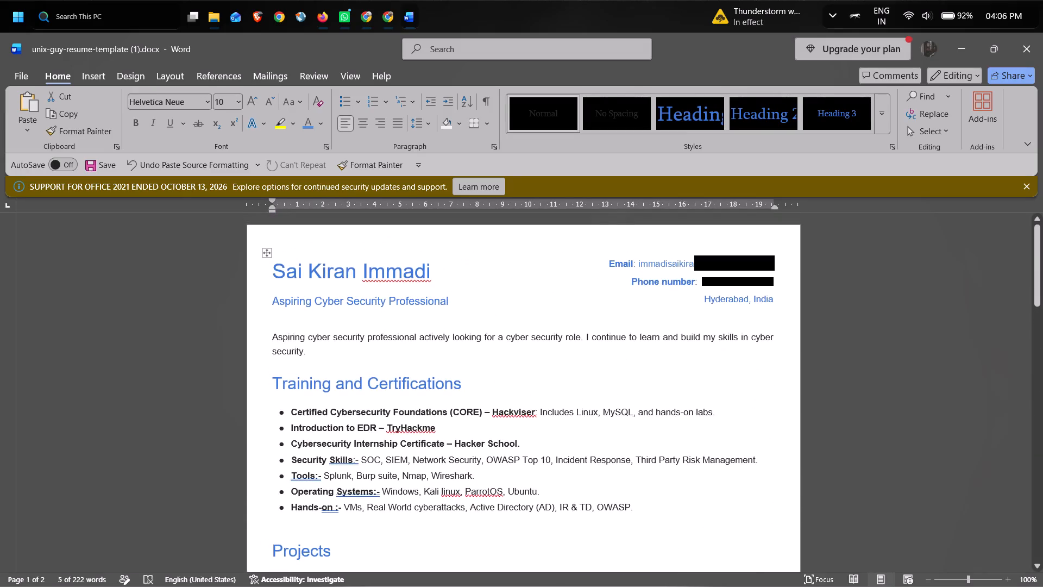
scroll(523, 389, down, 1)
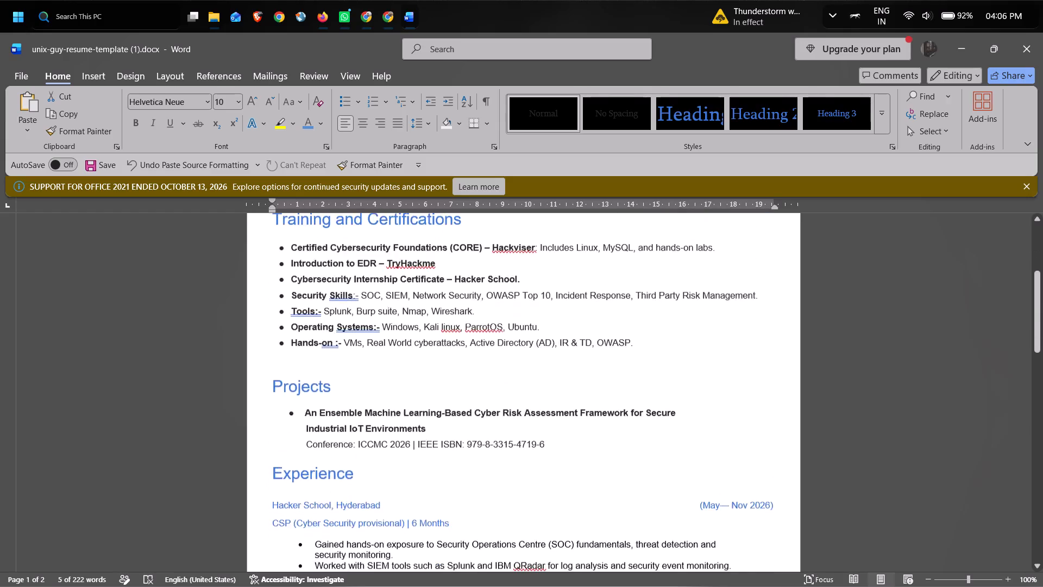
scroll(523, 389, down, 1)
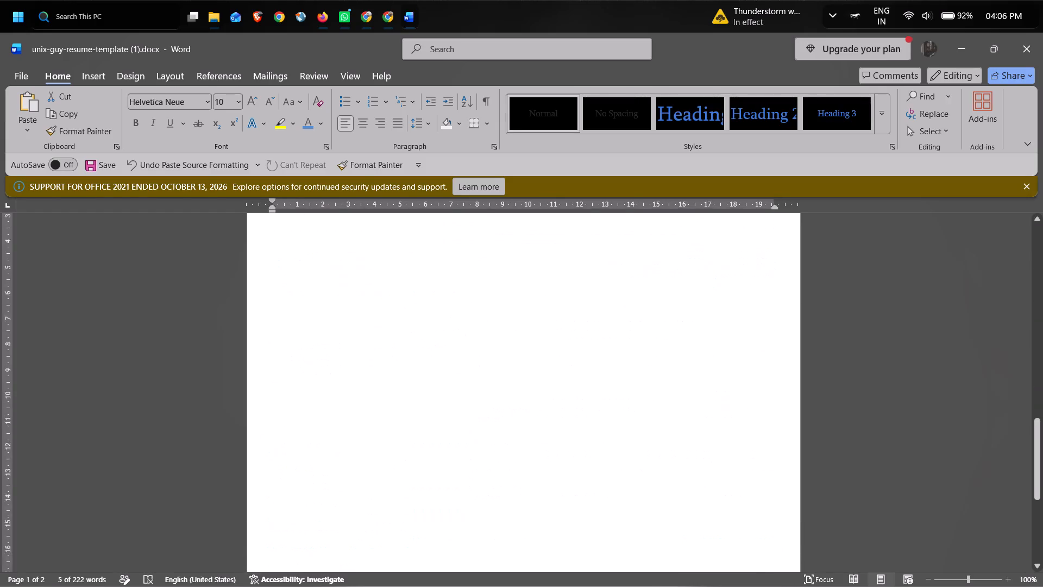
Insert a page break after the Cybersecurity Internship Certificate line on the second page.
right_click(523, 389)
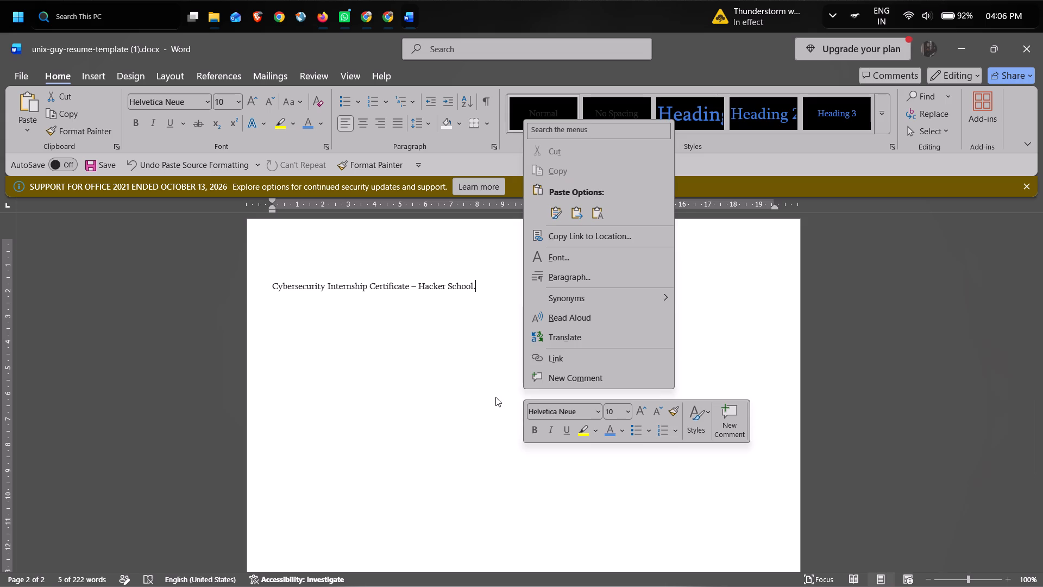
click(495, 397)
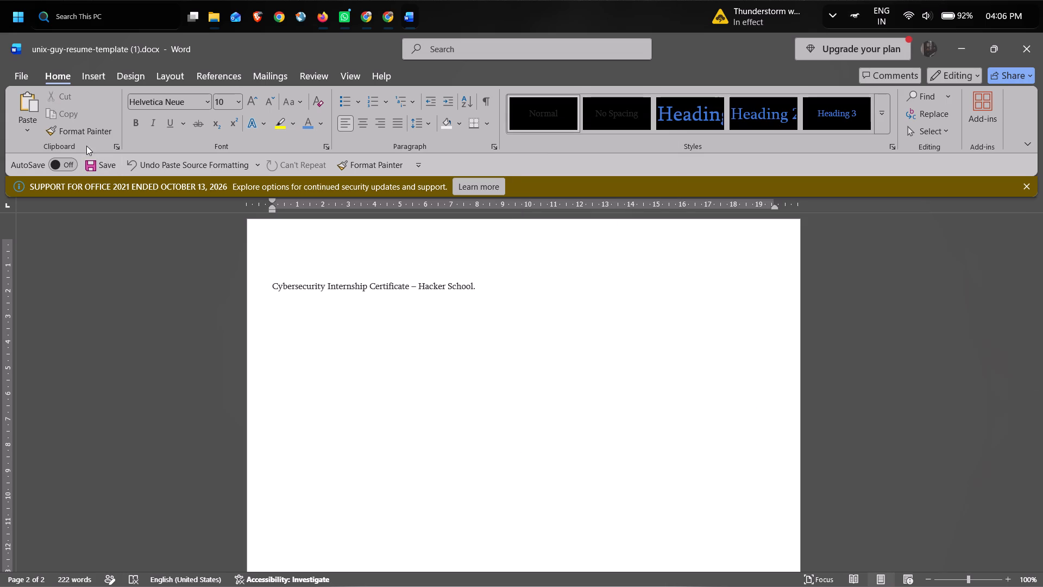
click(90, 73)
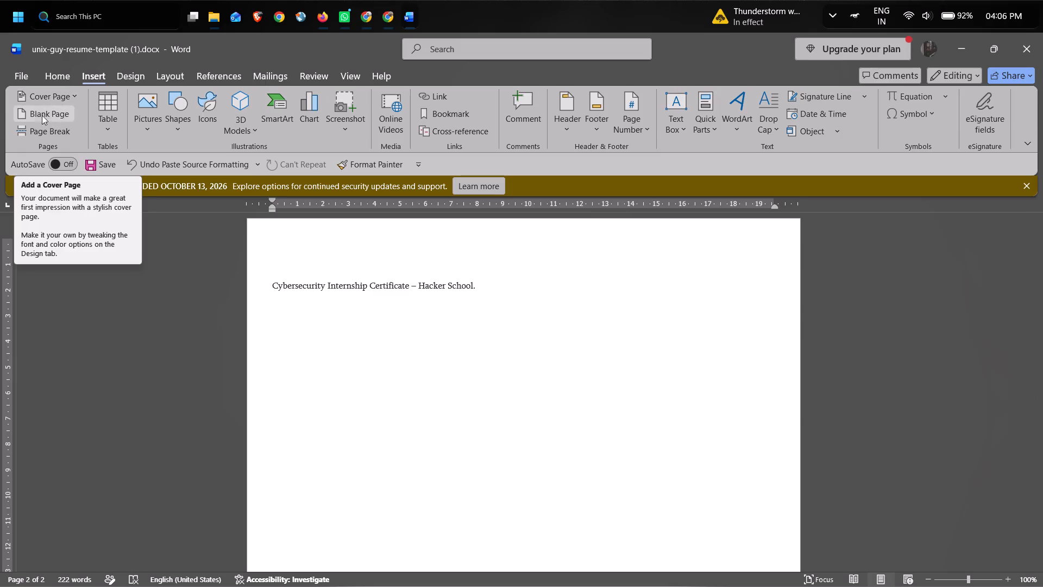
click(38, 132)
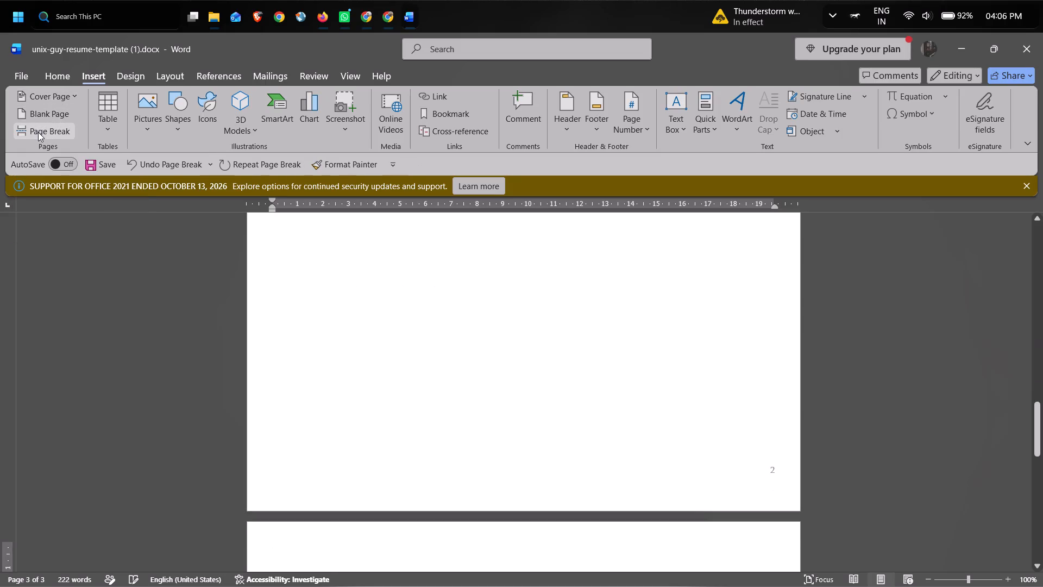
scroll(166, 274, up, 1)
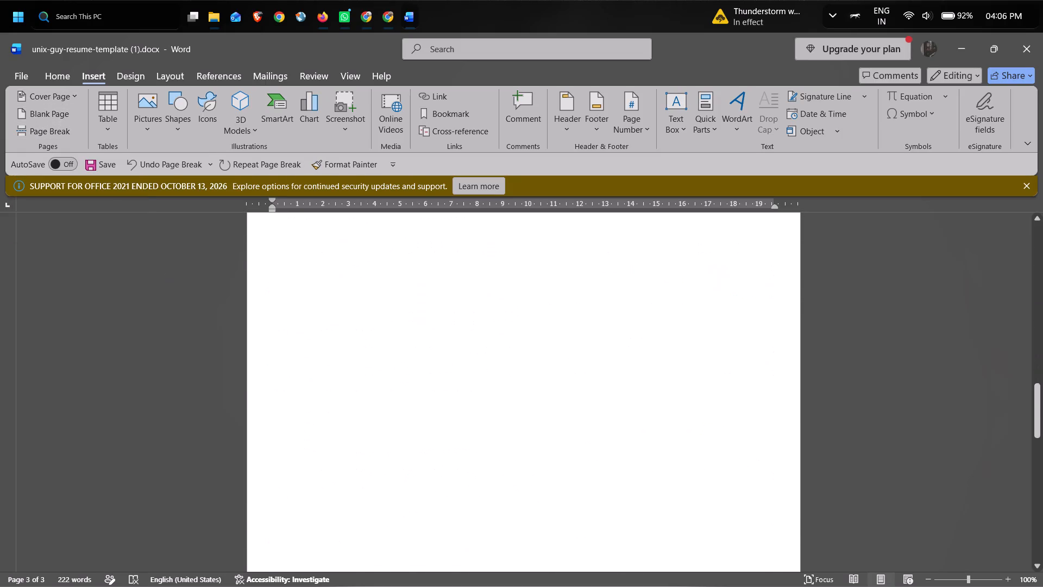
Undo the page break, the pasted Cybersecurity Internship Certificate line and the hyperlink edit.
scroll(166, 274, up, 1)
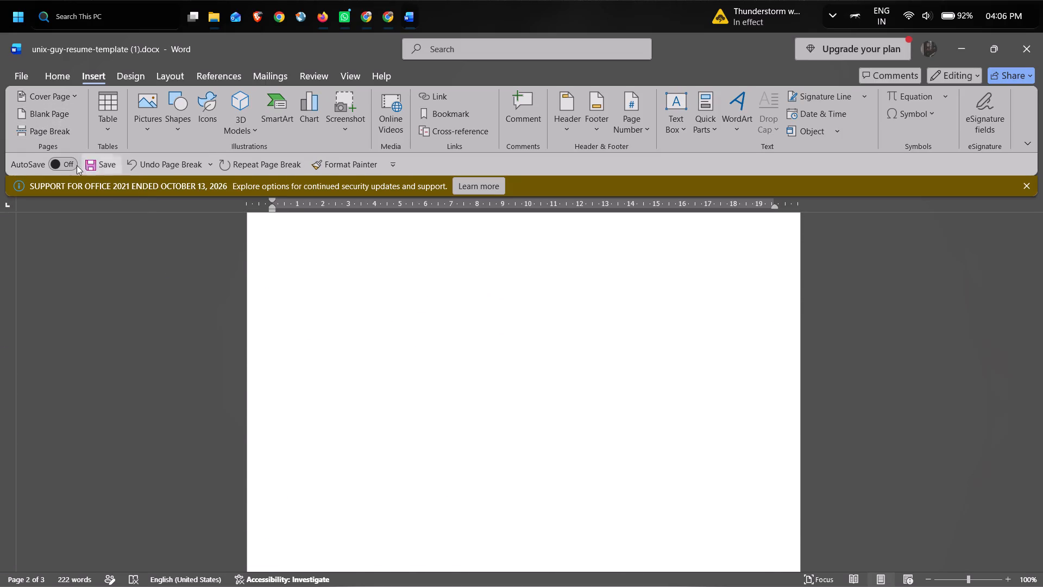
click(136, 165)
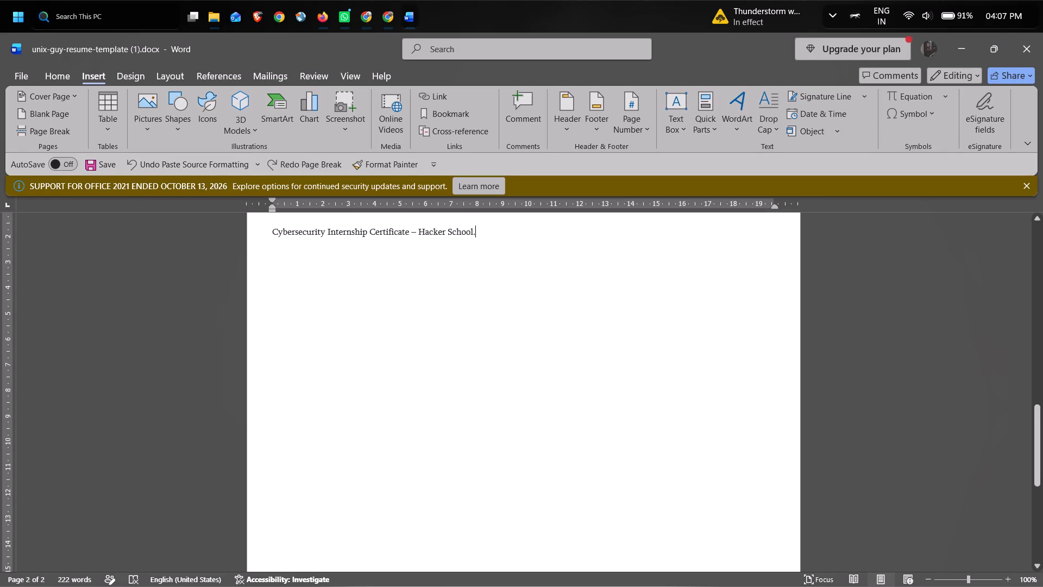
key(ctrl+z)
key(ctrl+z)
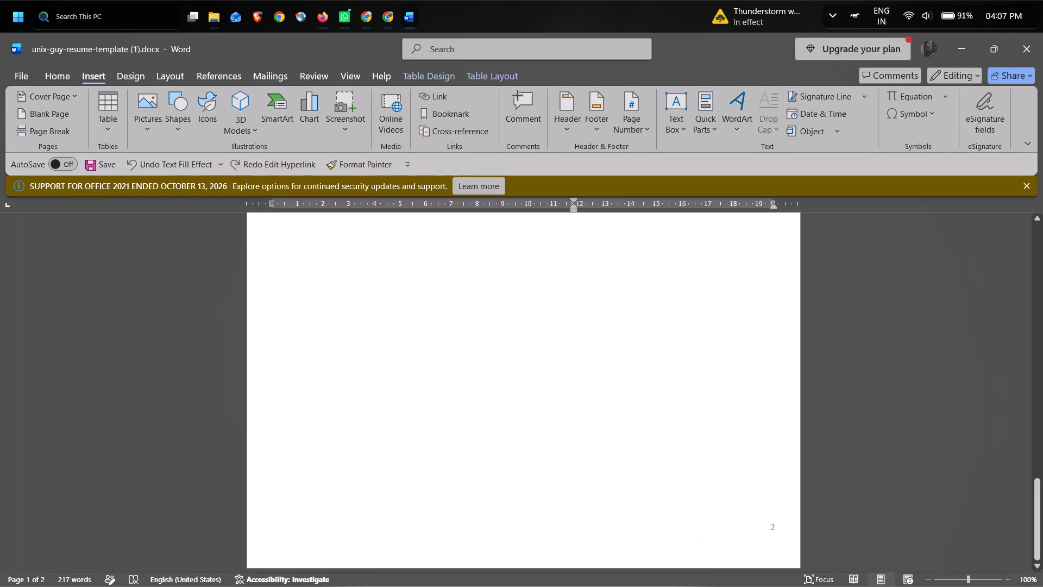
Open the Thesaurus for the empty paragraph on the blank second page.
scroll(469, 428, down, 1)
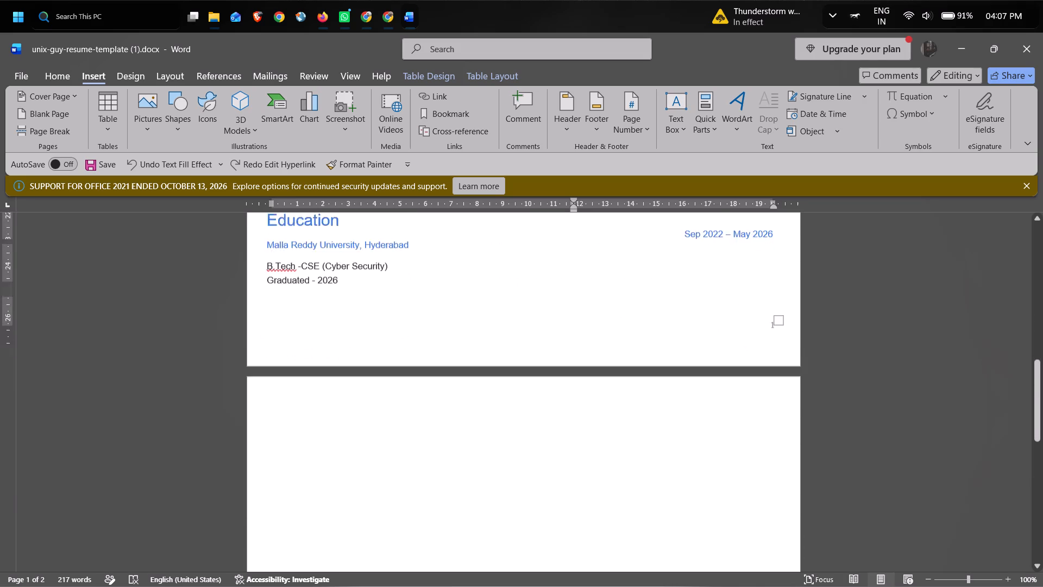
scroll(469, 428, down, 1)
click(427, 453)
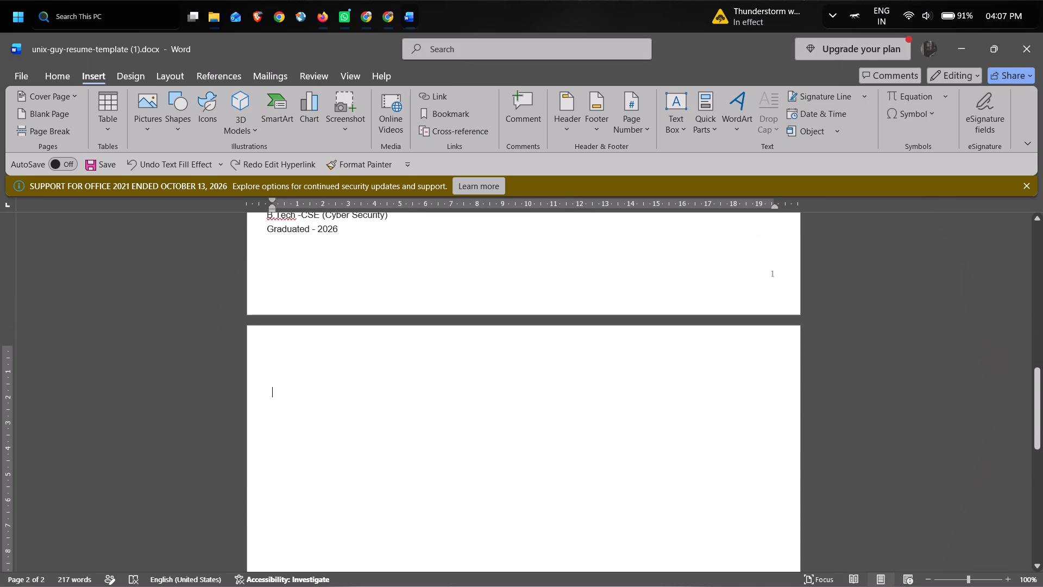
right_click(427, 453)
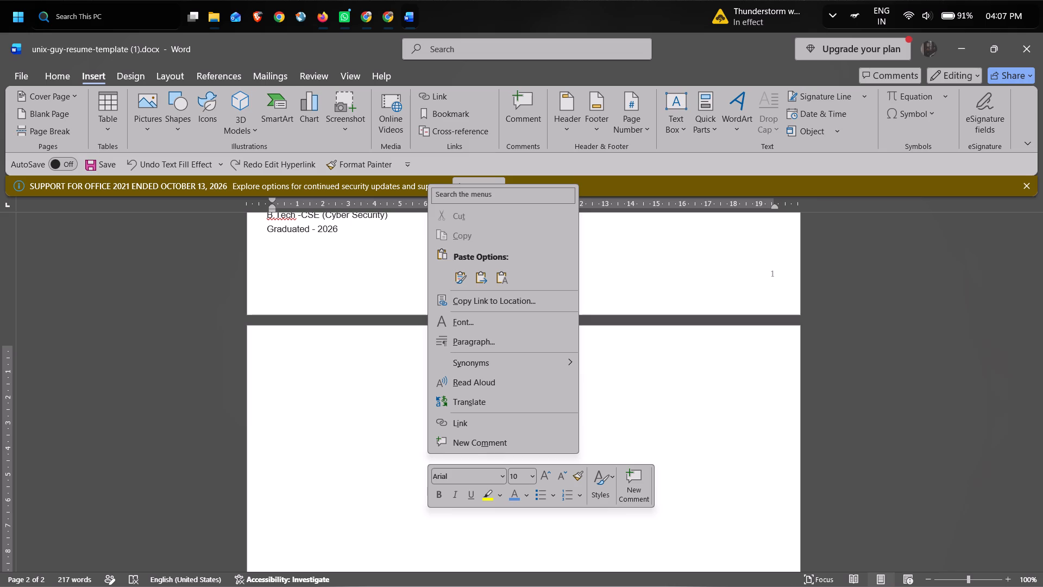
click(375, 431)
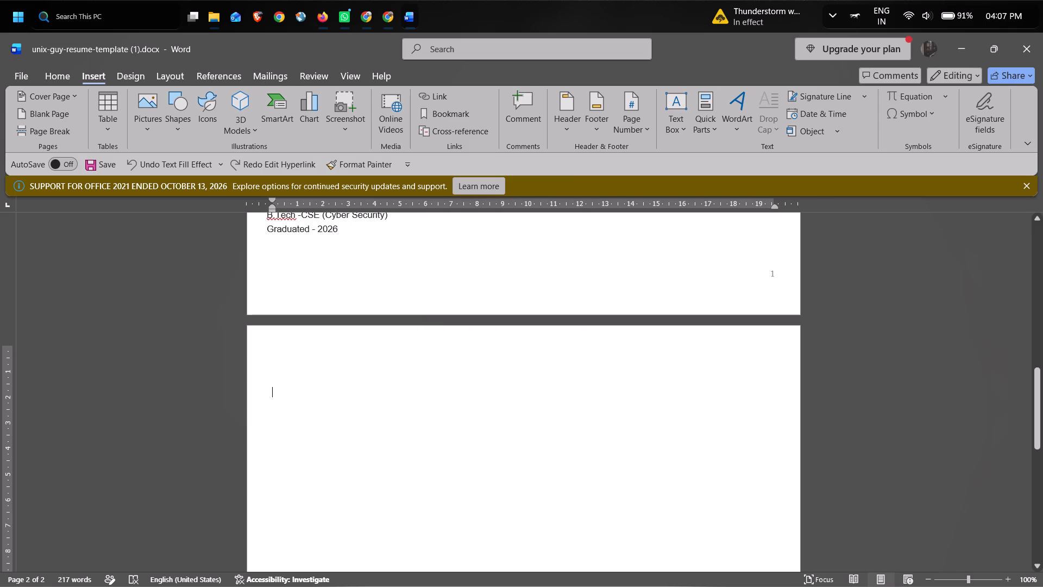
click(375, 431)
right_click(375, 431)
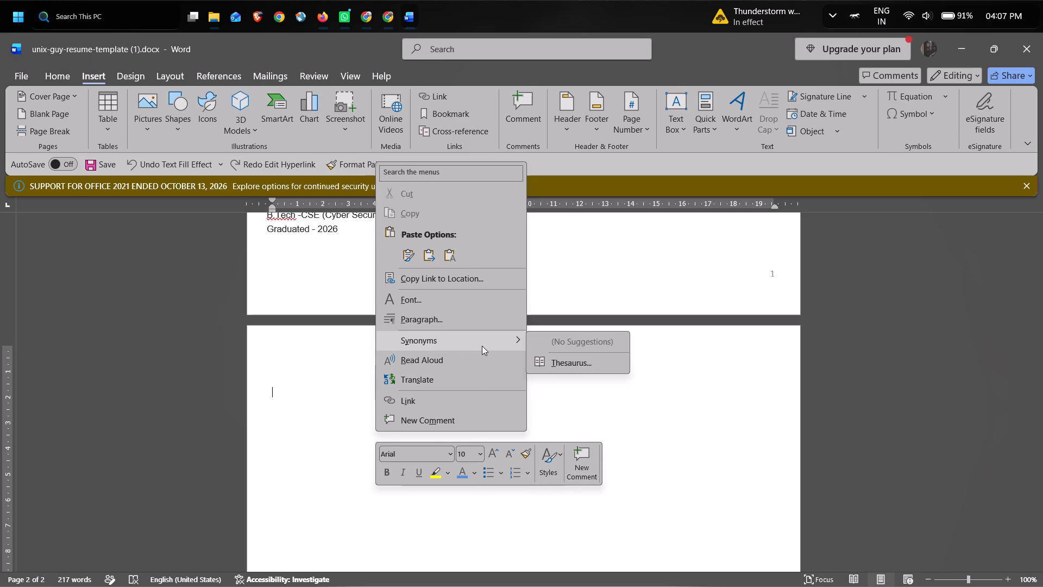
click(546, 358)
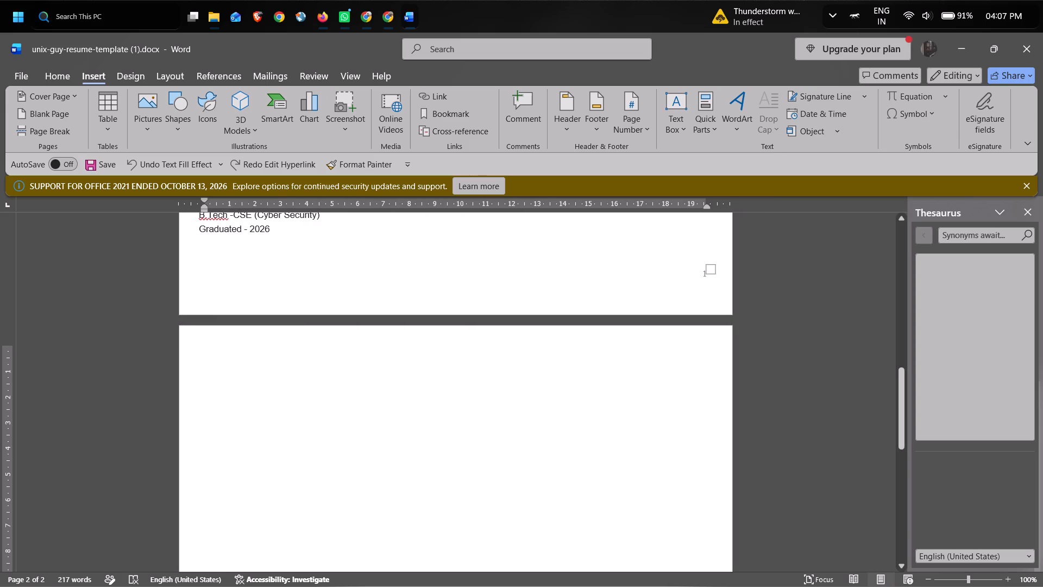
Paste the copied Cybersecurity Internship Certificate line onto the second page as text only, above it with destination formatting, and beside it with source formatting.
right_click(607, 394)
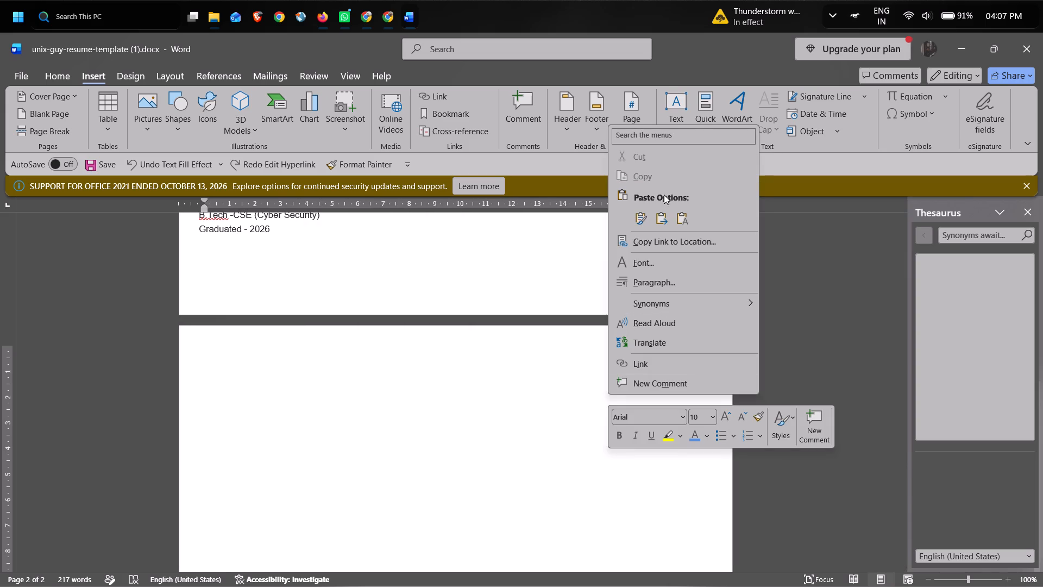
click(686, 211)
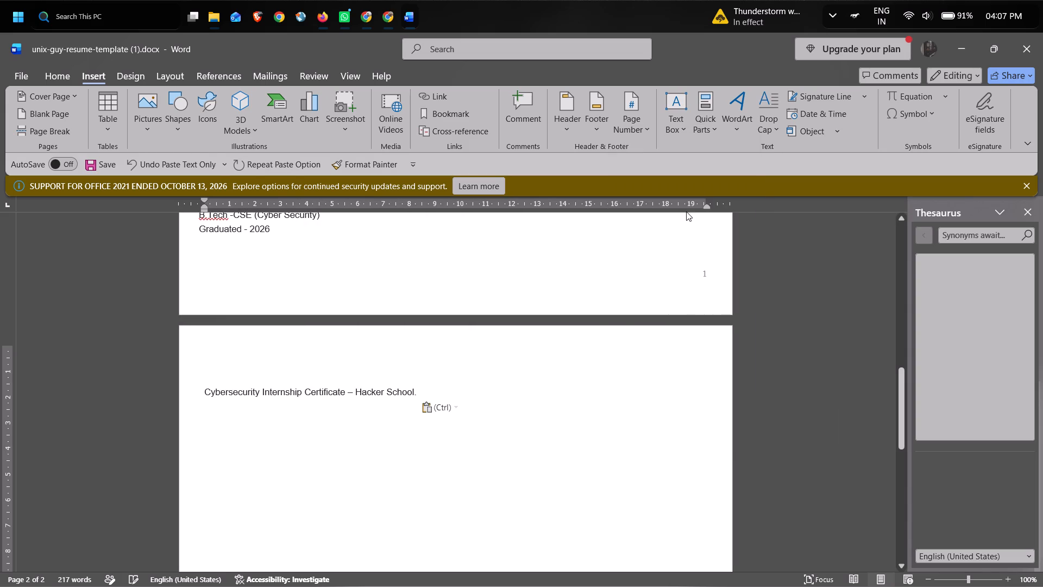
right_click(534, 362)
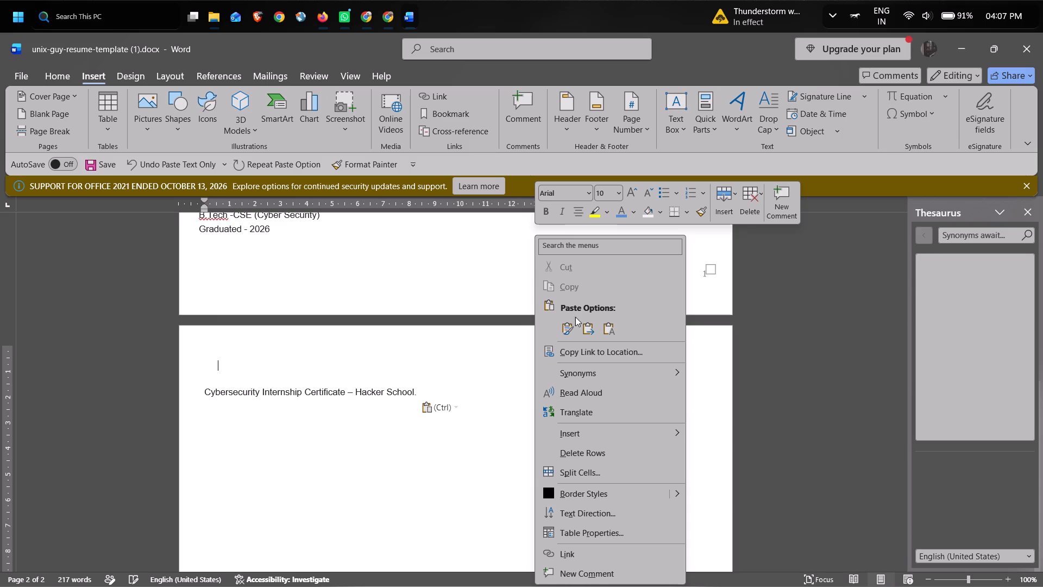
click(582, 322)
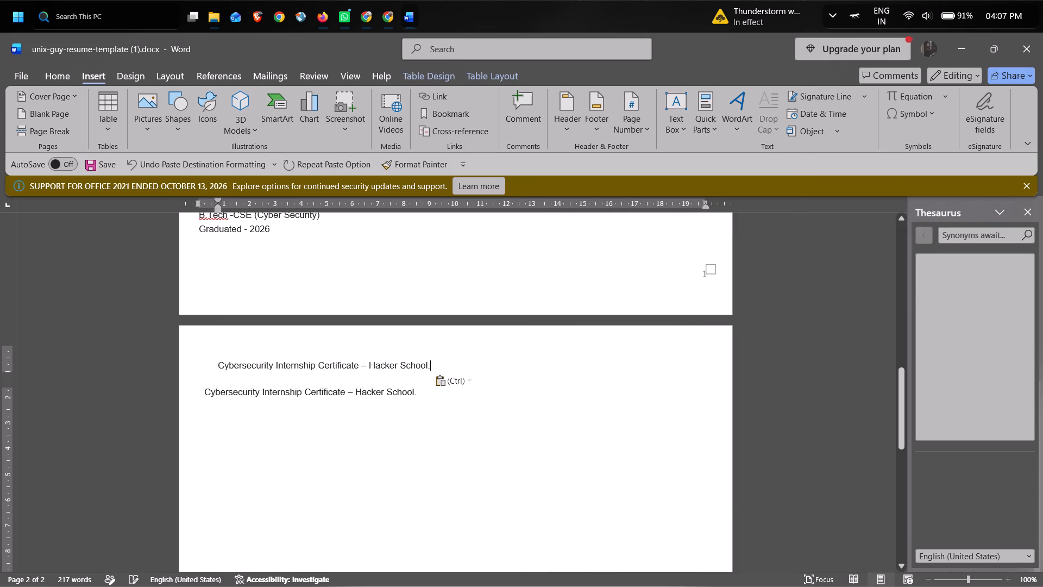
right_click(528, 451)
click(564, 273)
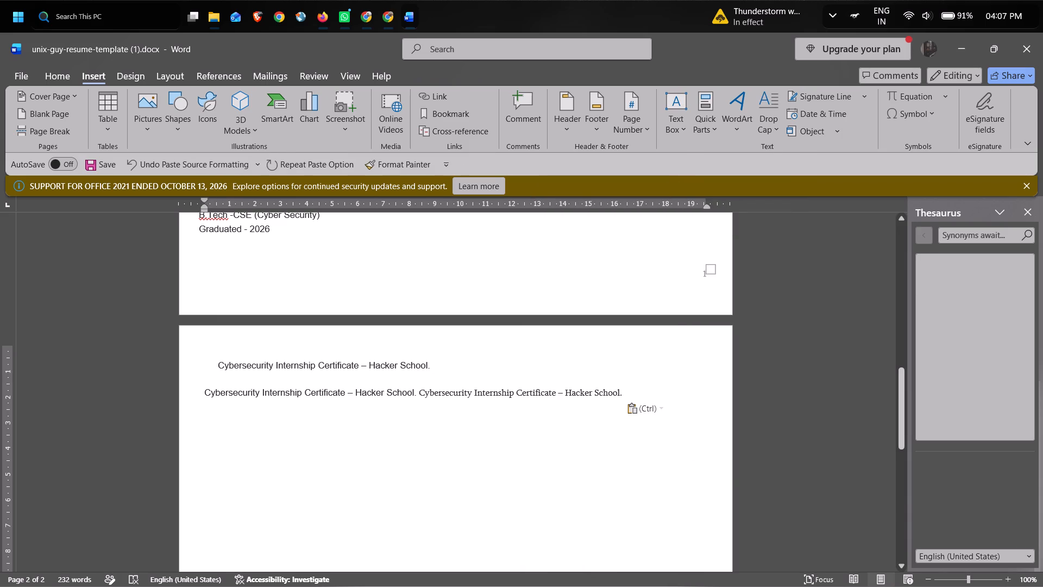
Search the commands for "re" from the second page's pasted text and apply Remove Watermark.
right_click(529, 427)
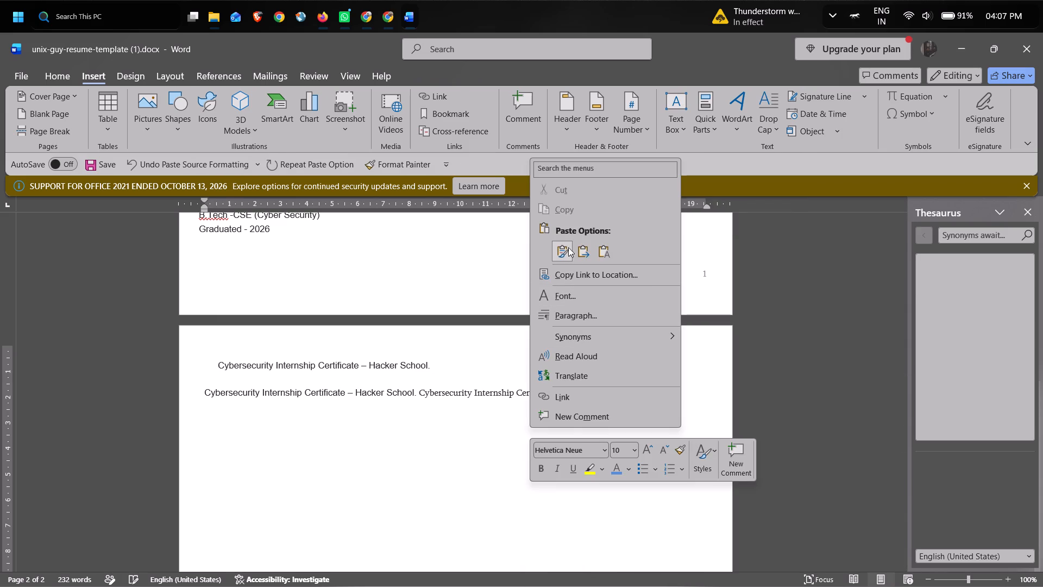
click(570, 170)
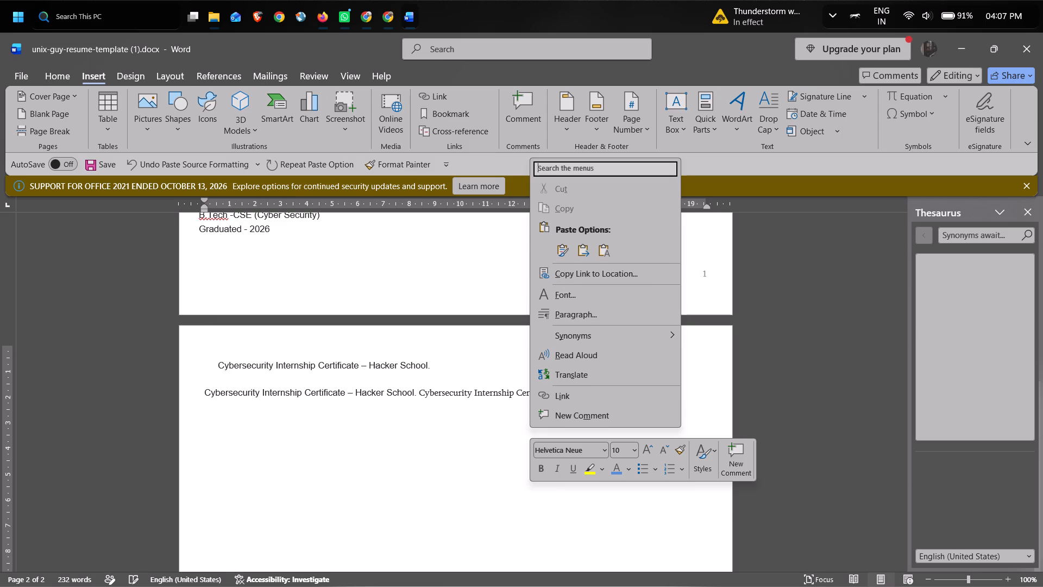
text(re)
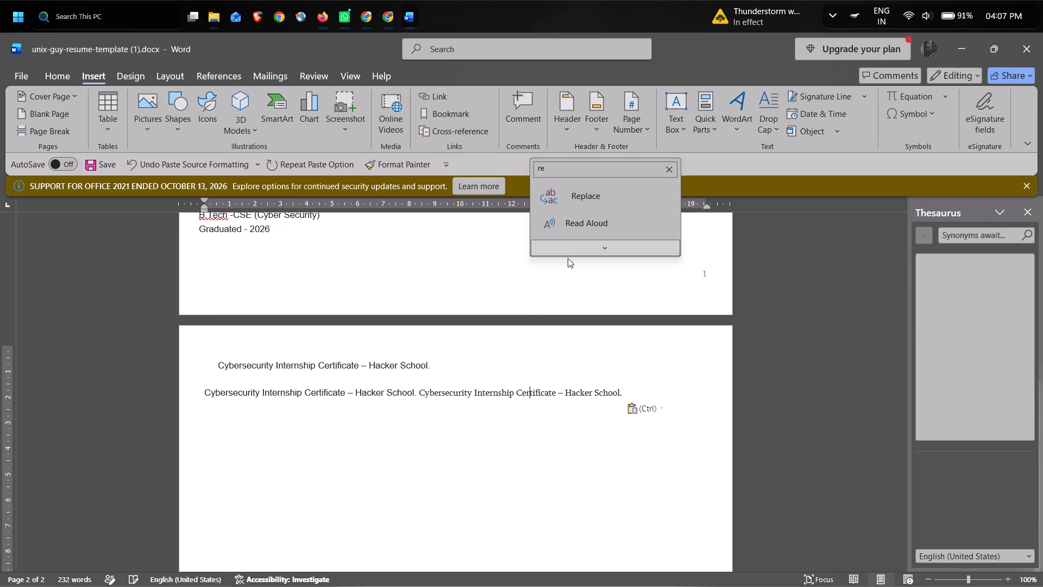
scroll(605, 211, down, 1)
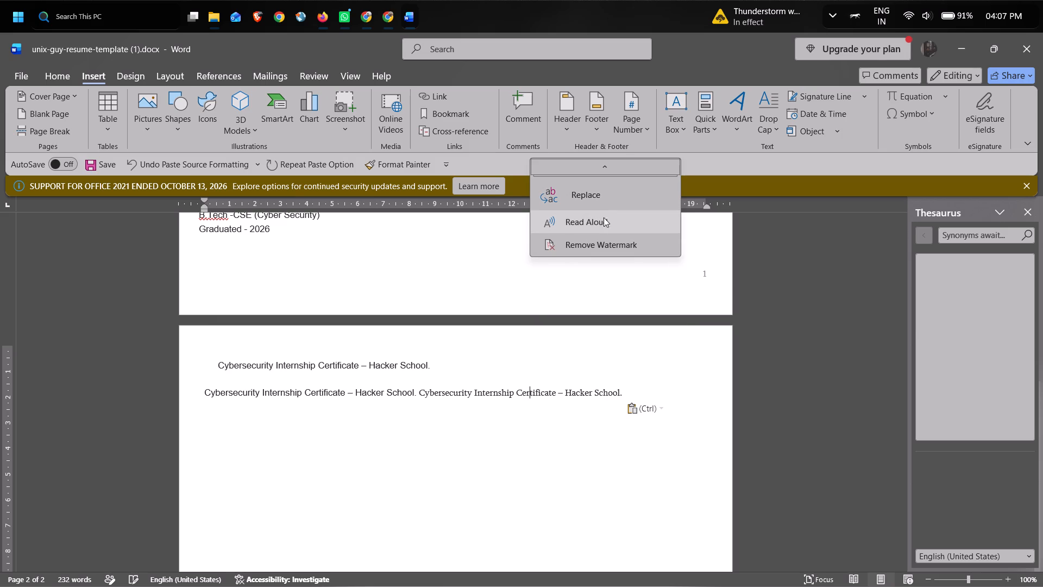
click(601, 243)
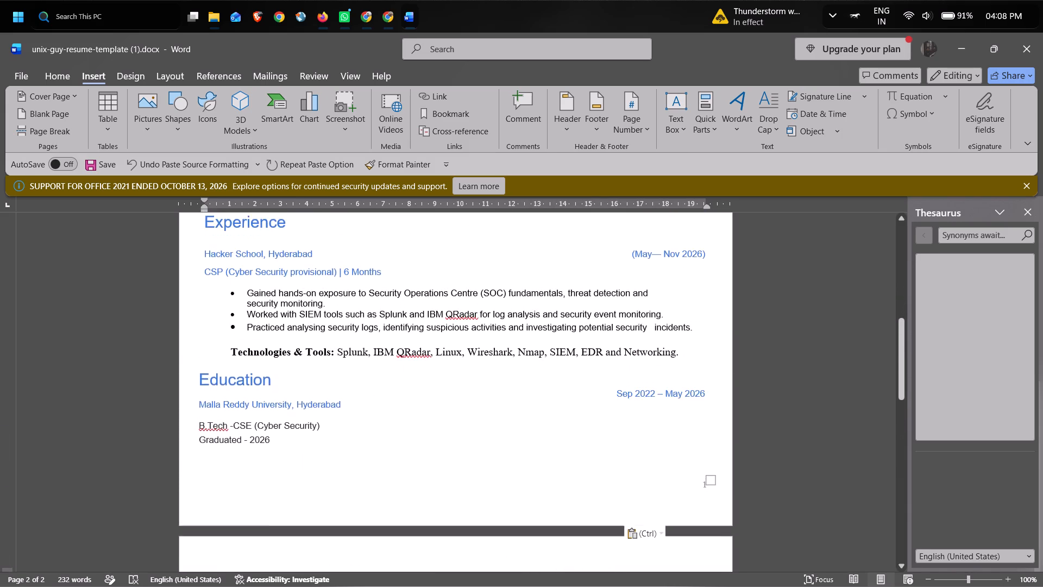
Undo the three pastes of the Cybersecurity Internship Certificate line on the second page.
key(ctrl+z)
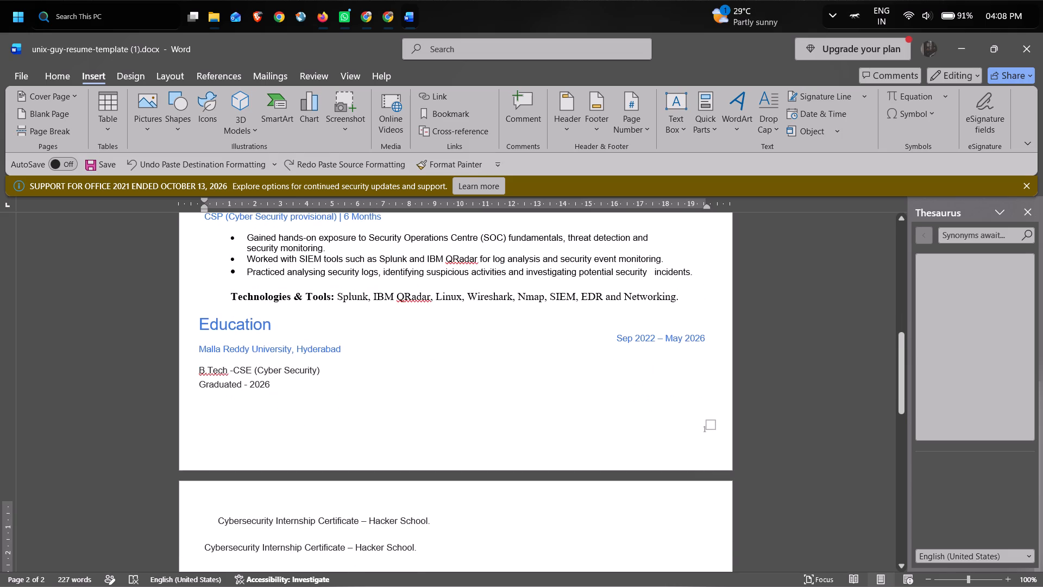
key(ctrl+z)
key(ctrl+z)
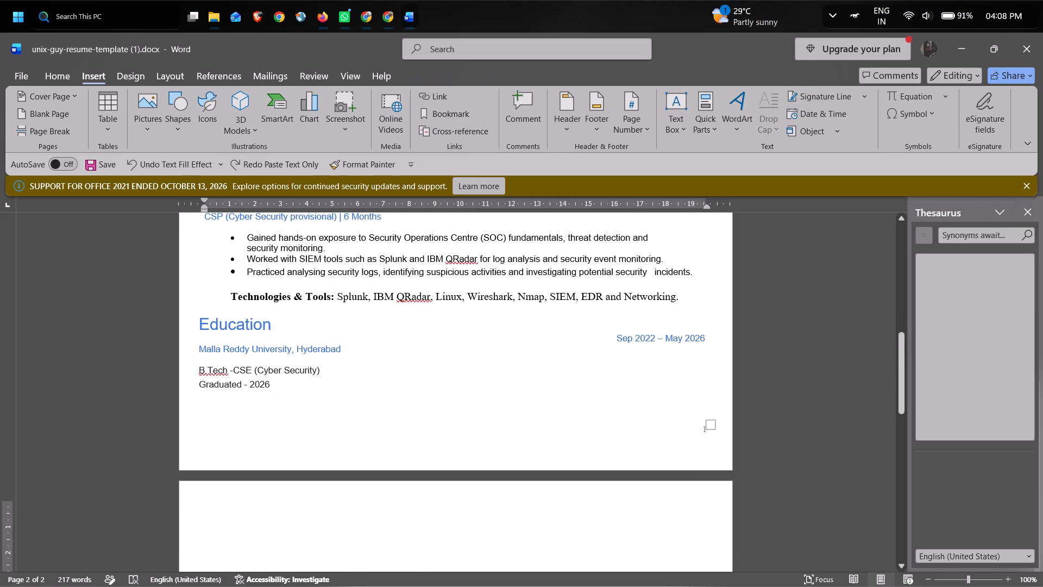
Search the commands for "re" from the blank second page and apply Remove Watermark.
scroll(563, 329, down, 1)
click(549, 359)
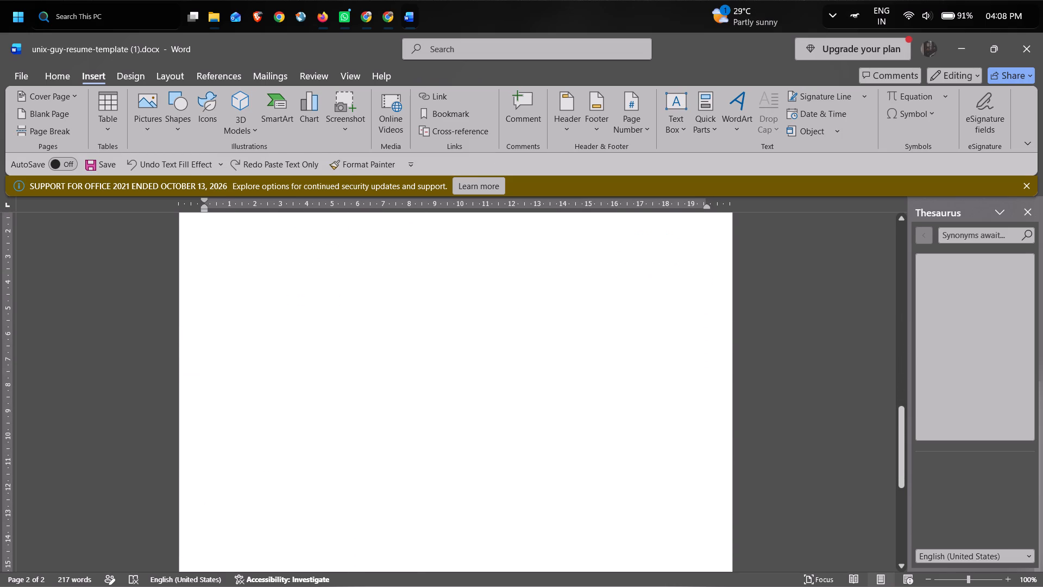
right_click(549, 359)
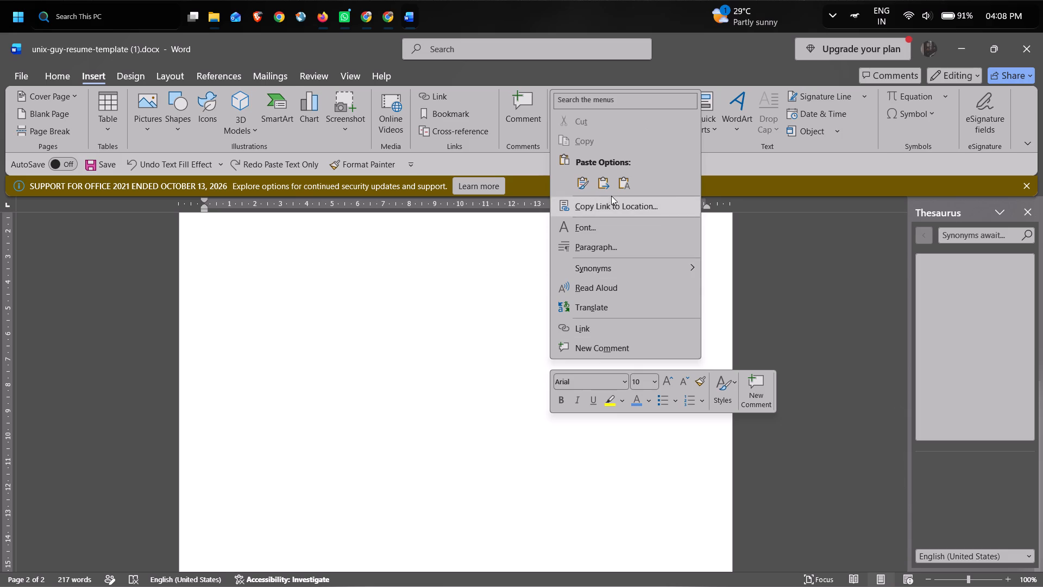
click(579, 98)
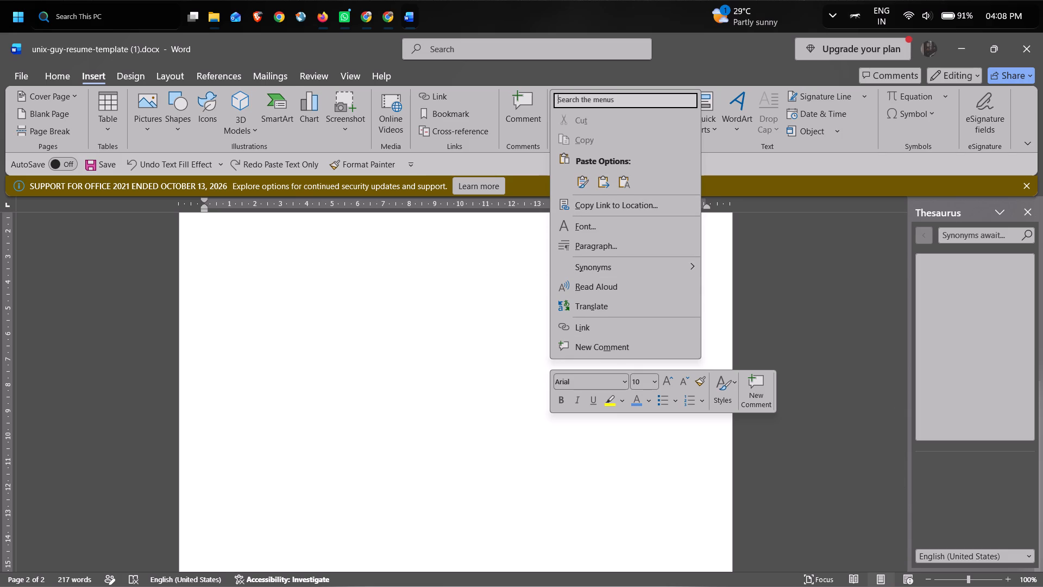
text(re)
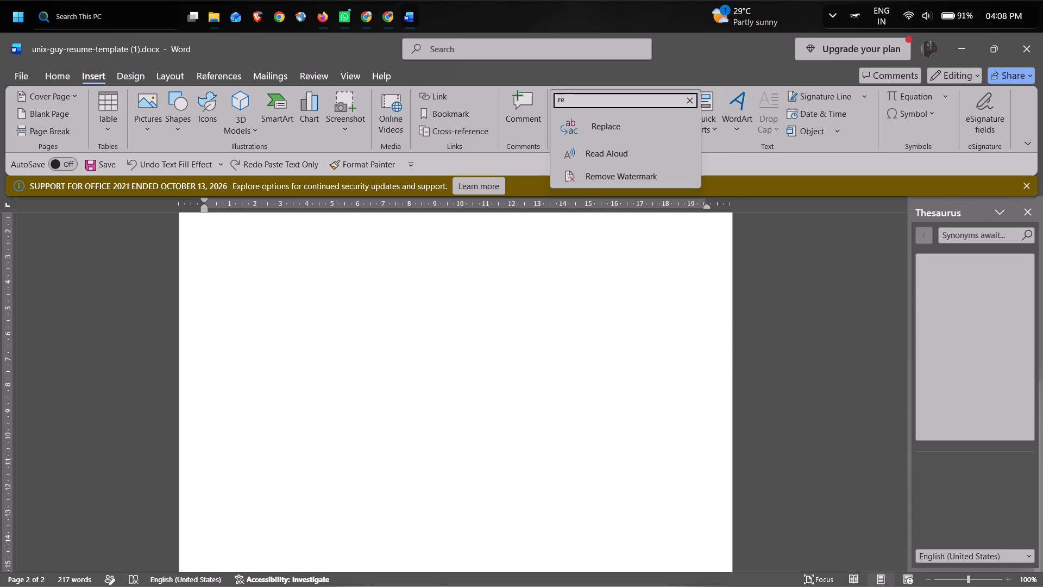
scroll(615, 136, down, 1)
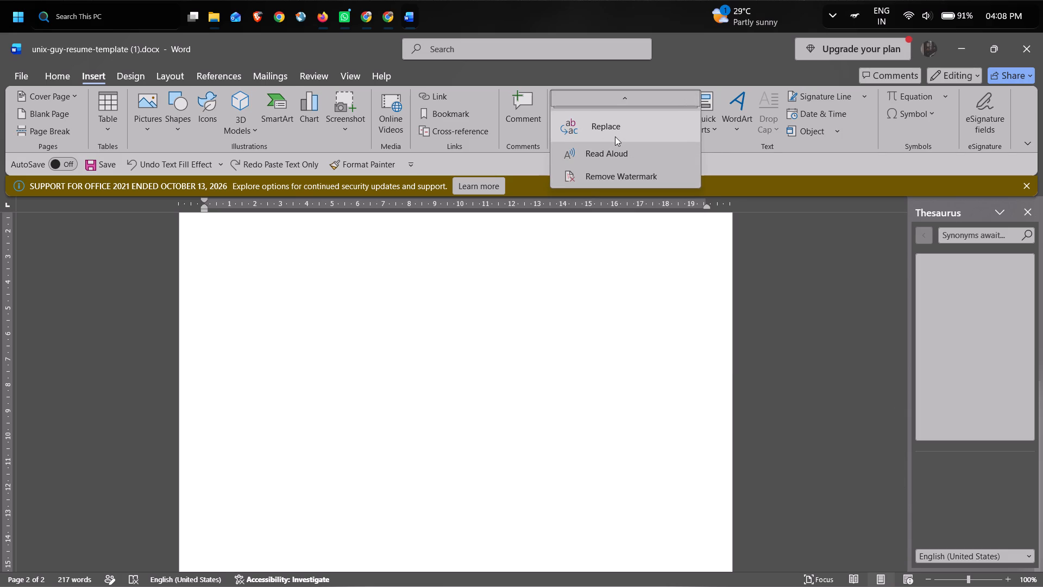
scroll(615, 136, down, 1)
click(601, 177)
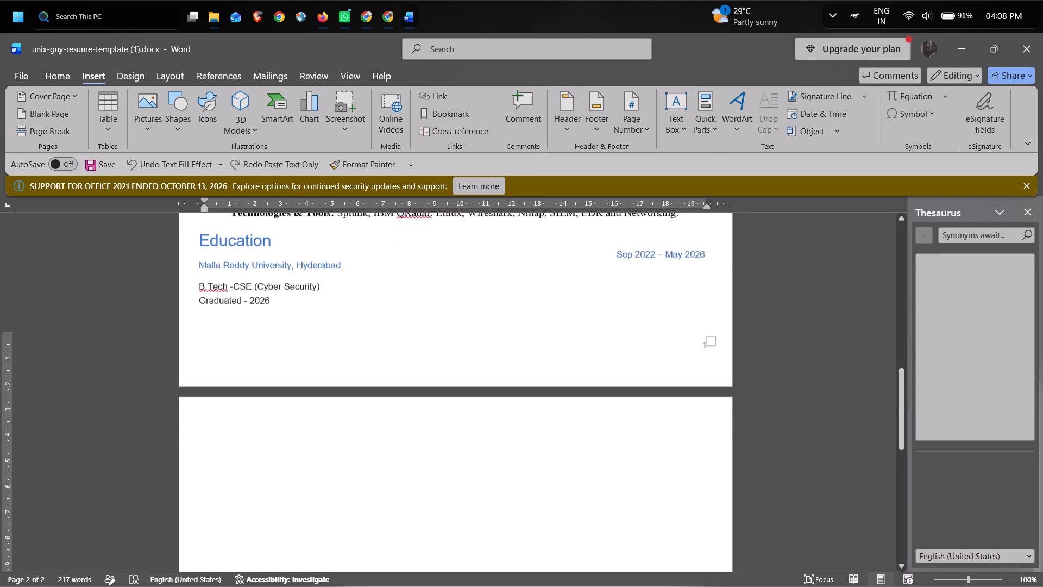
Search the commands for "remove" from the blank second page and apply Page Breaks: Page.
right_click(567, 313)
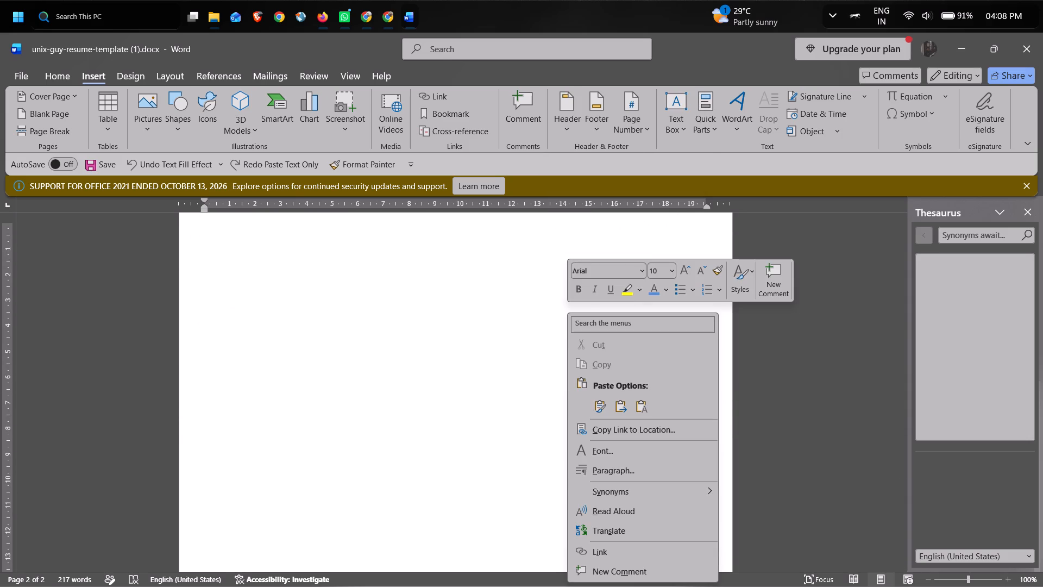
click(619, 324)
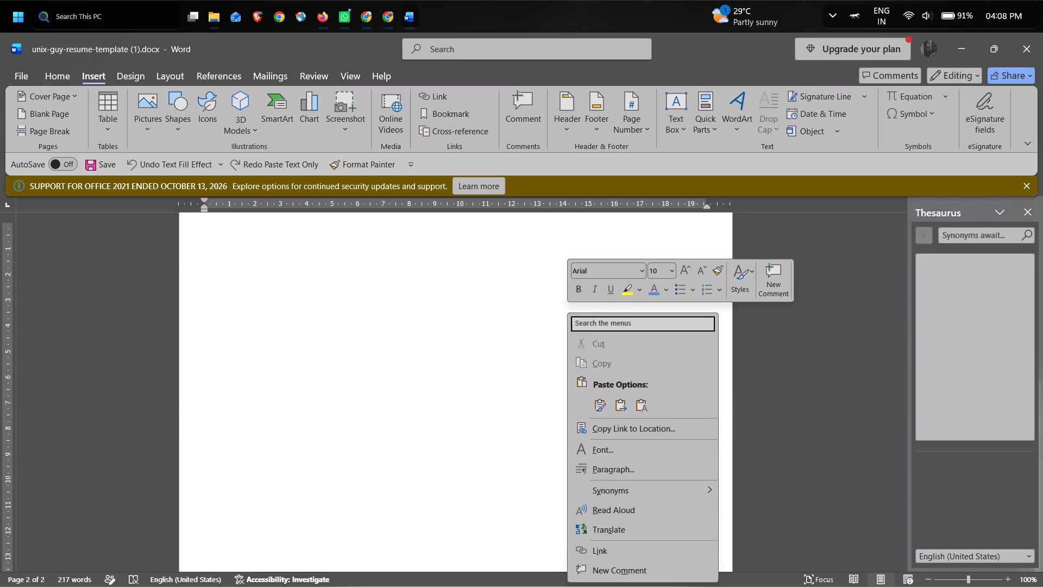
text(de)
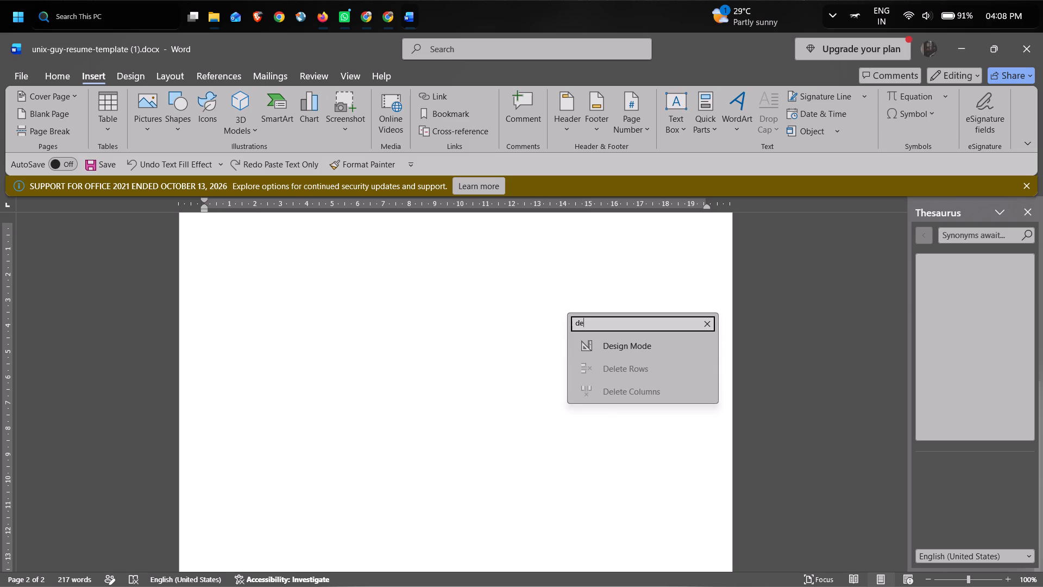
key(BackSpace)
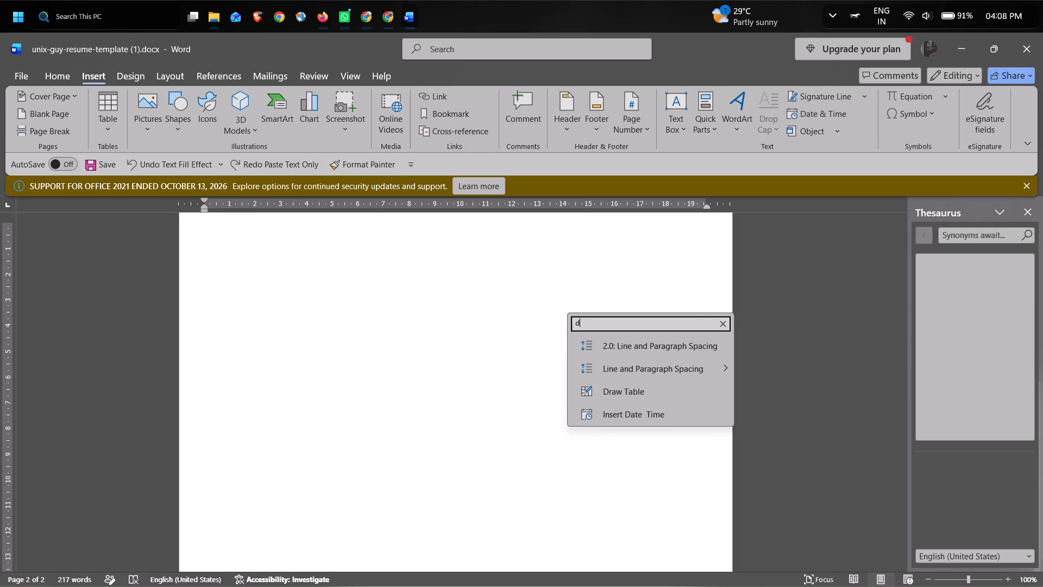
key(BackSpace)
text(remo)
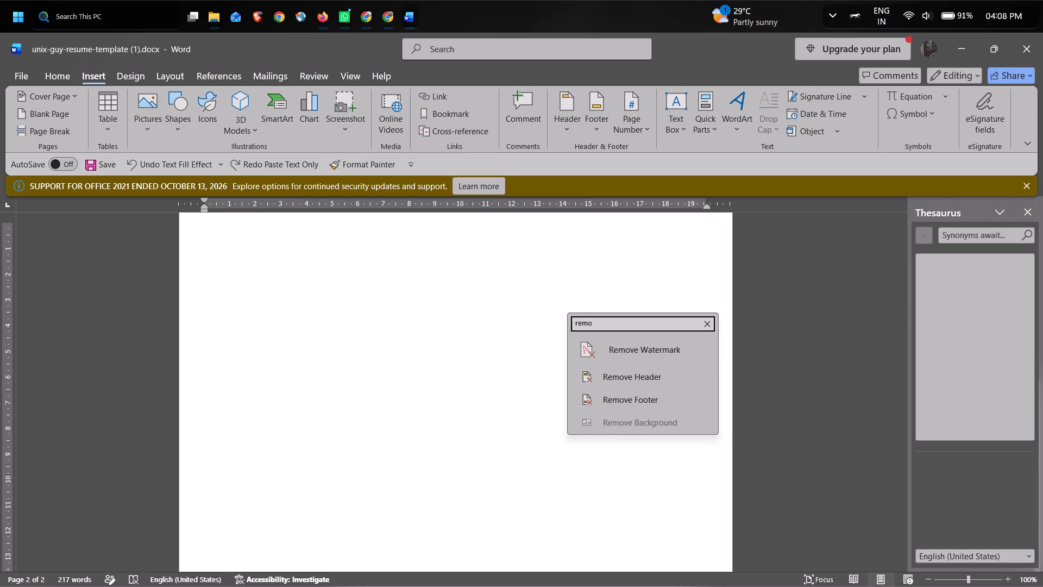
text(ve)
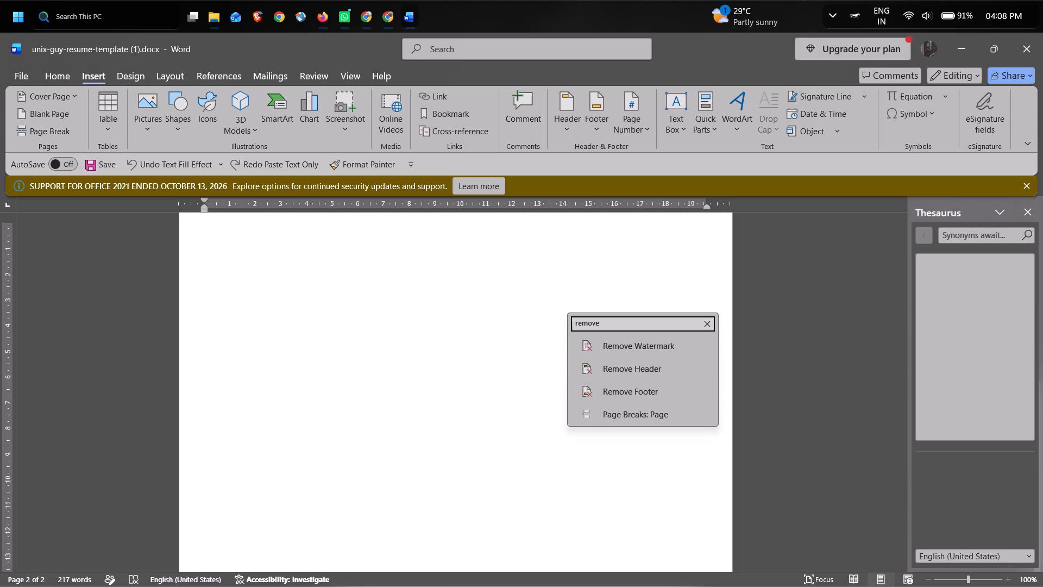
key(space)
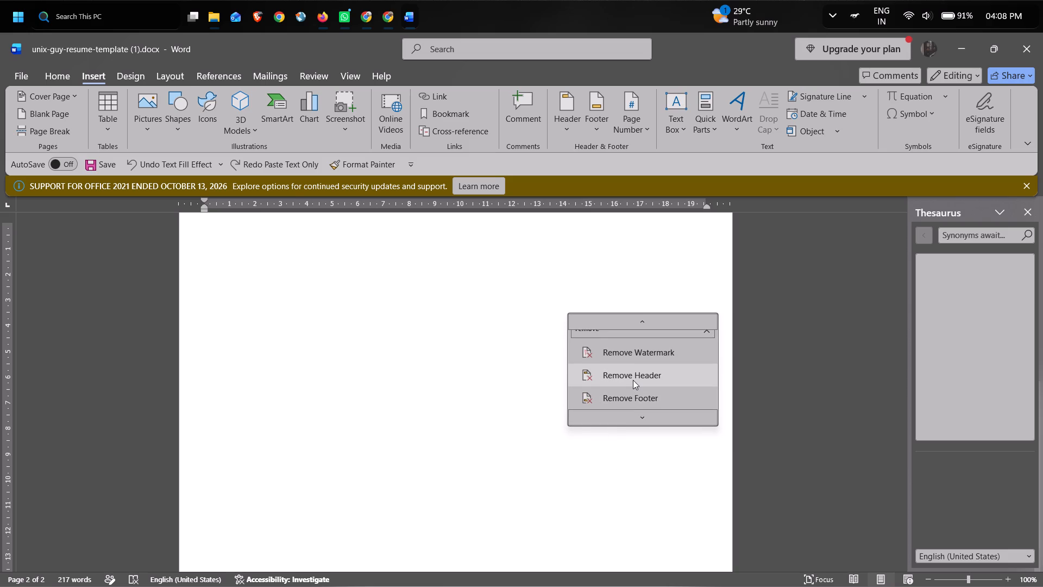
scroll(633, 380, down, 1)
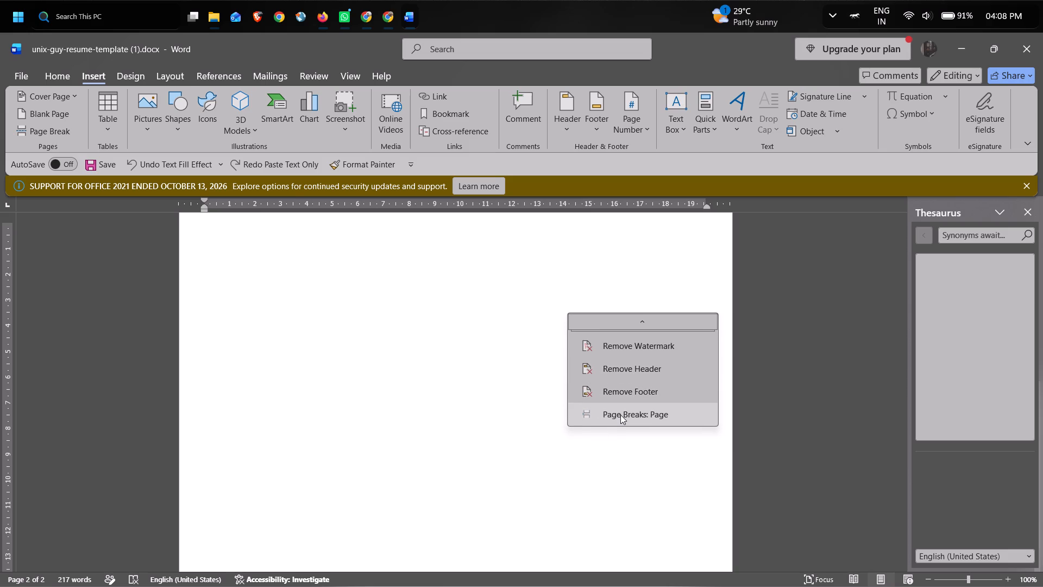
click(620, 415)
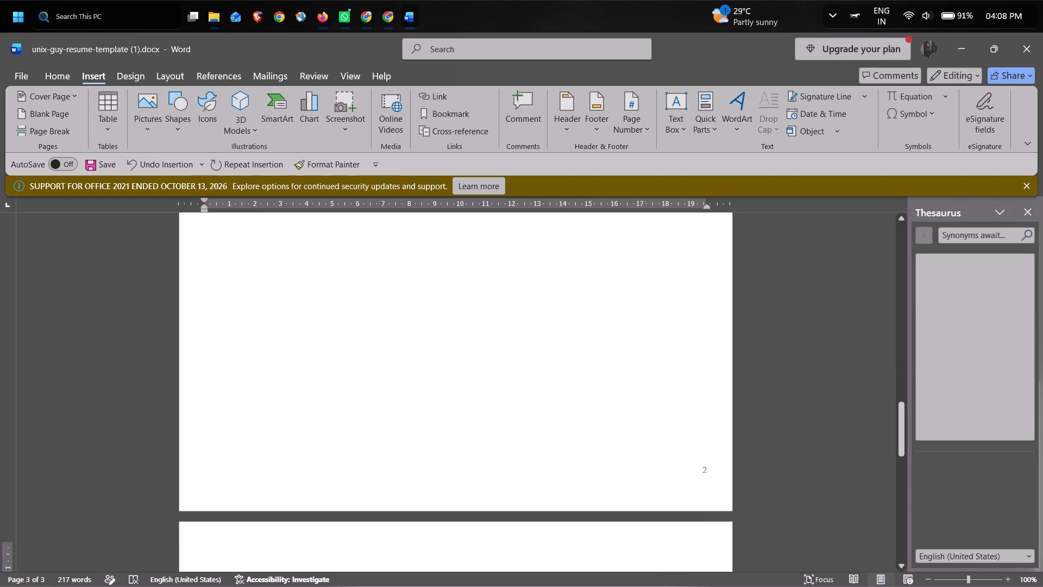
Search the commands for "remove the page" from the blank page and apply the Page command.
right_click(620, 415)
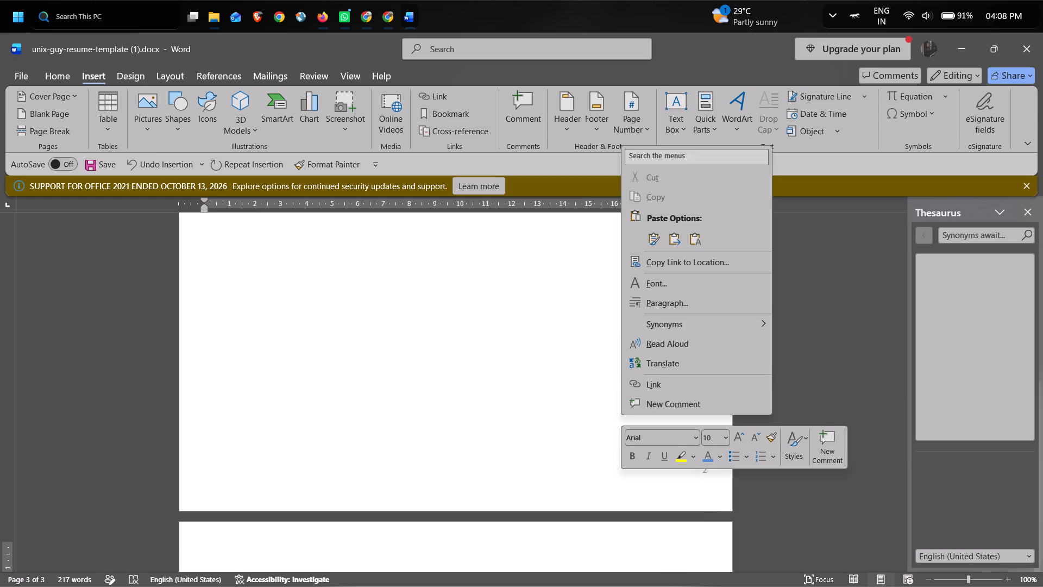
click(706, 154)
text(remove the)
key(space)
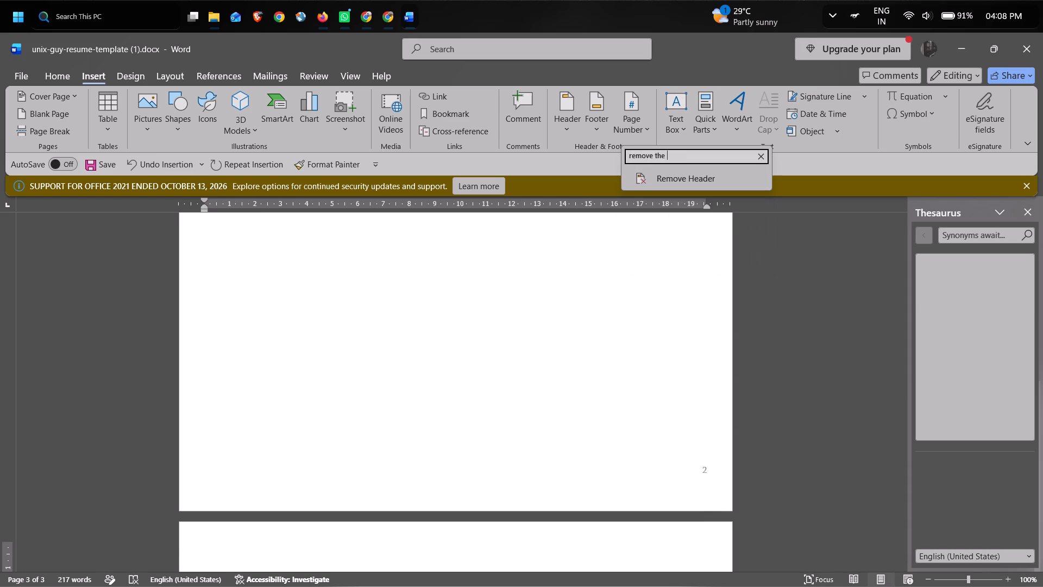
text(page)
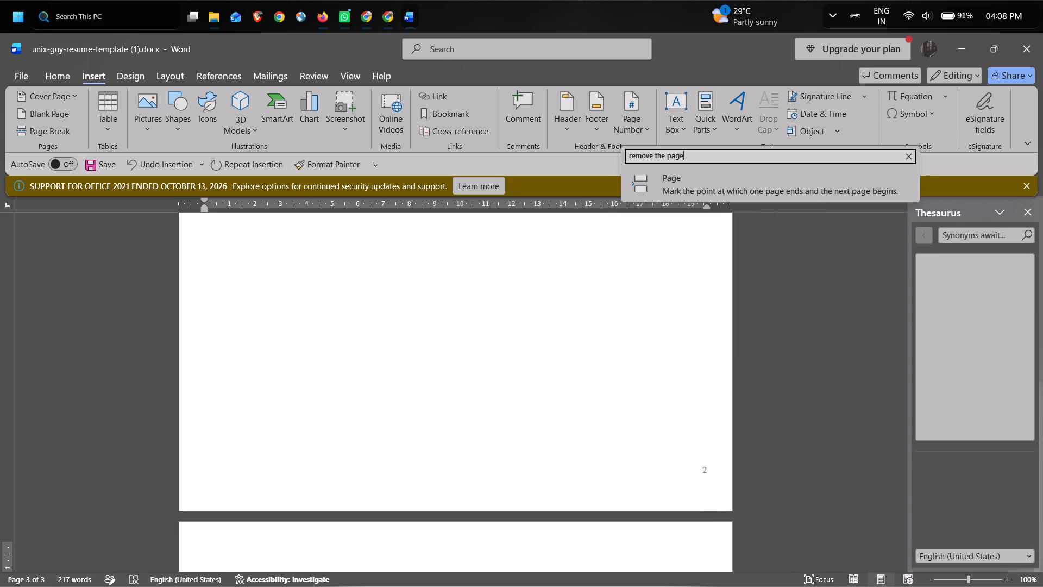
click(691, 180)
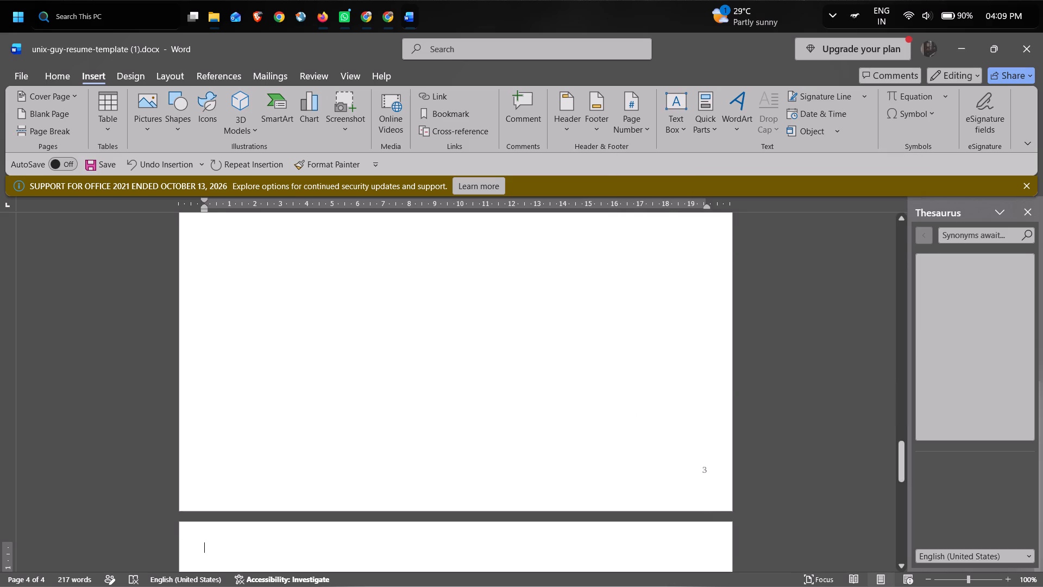
Show the document's page thumbnails for navigation and go to the blank fourth page.
scroll(631, 368, right, 1)
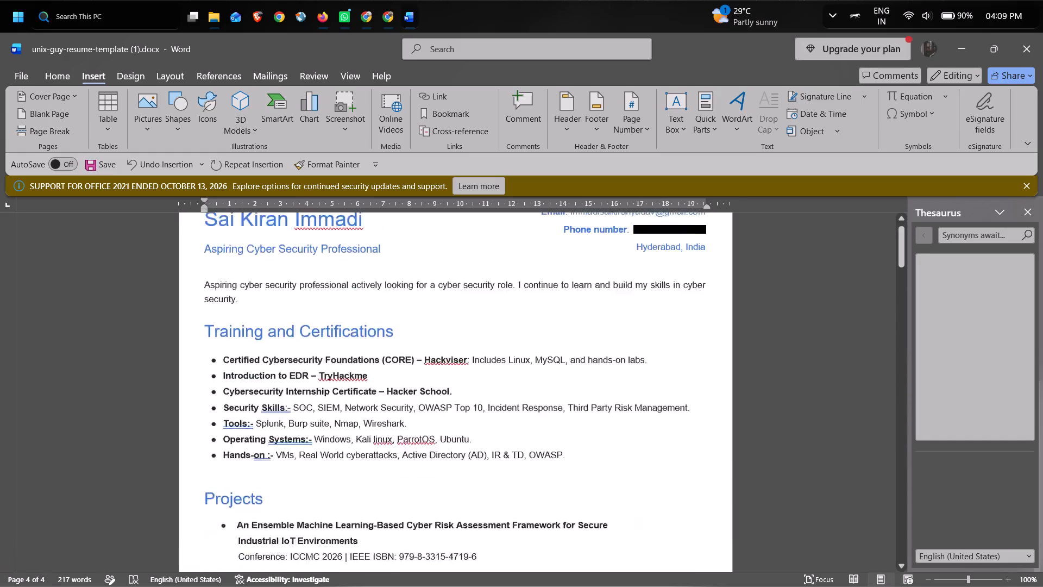
scroll(631, 368, right, 1)
scroll(631, 368, down, 2)
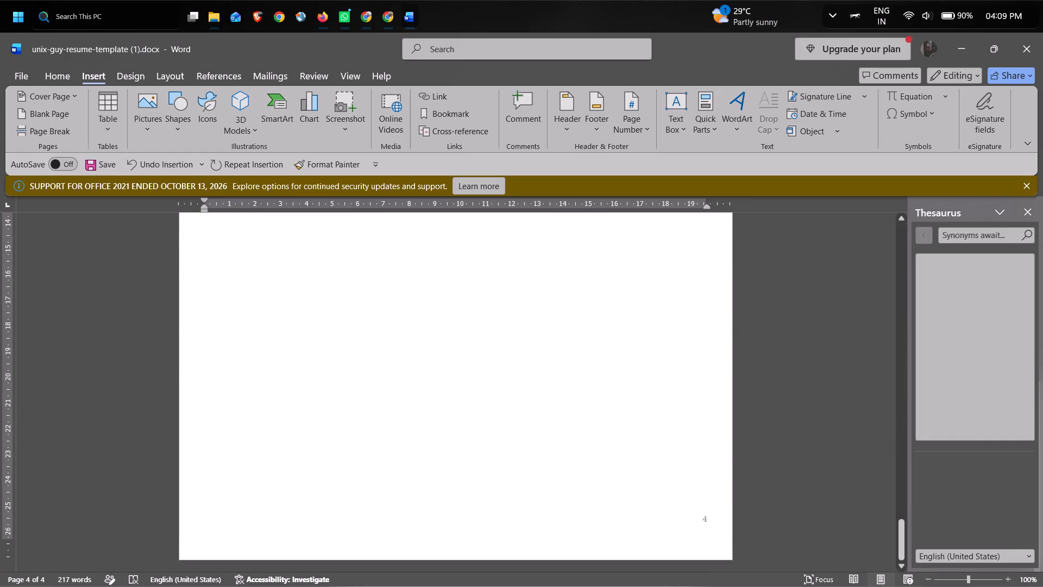
right_click(631, 368)
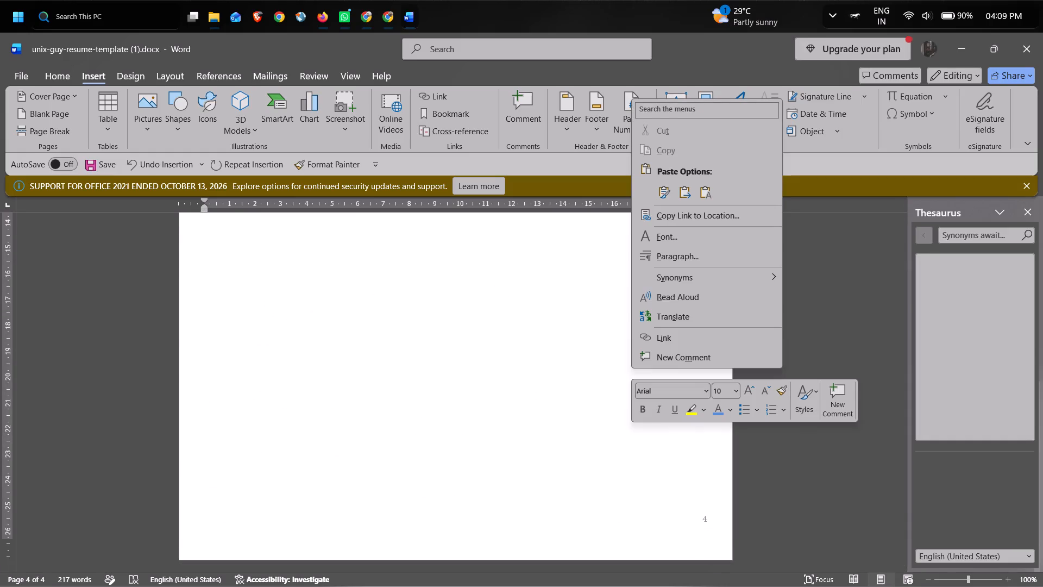
click(37, 576)
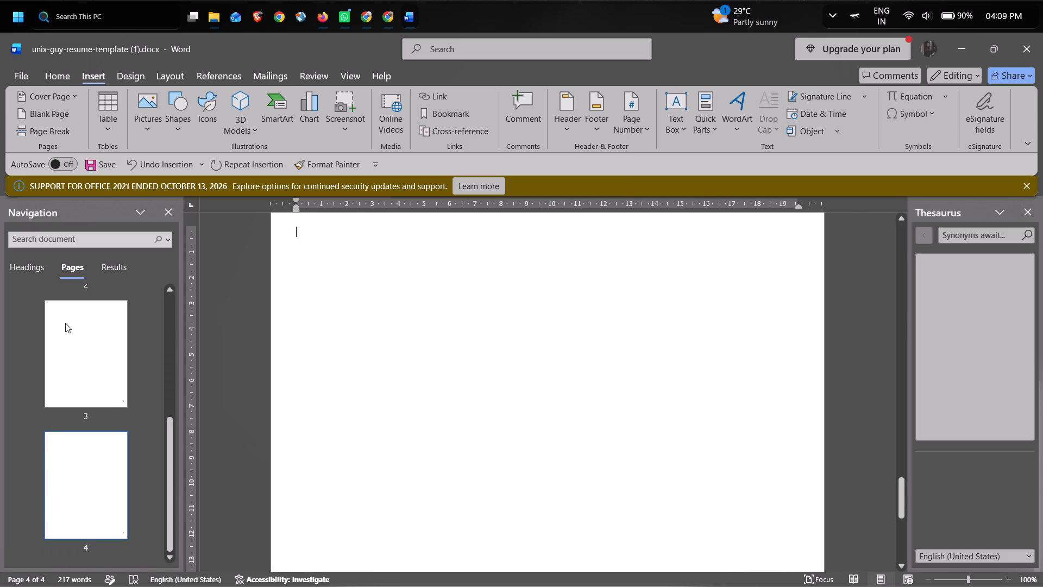
scroll(65, 323, down, 3)
click(80, 493)
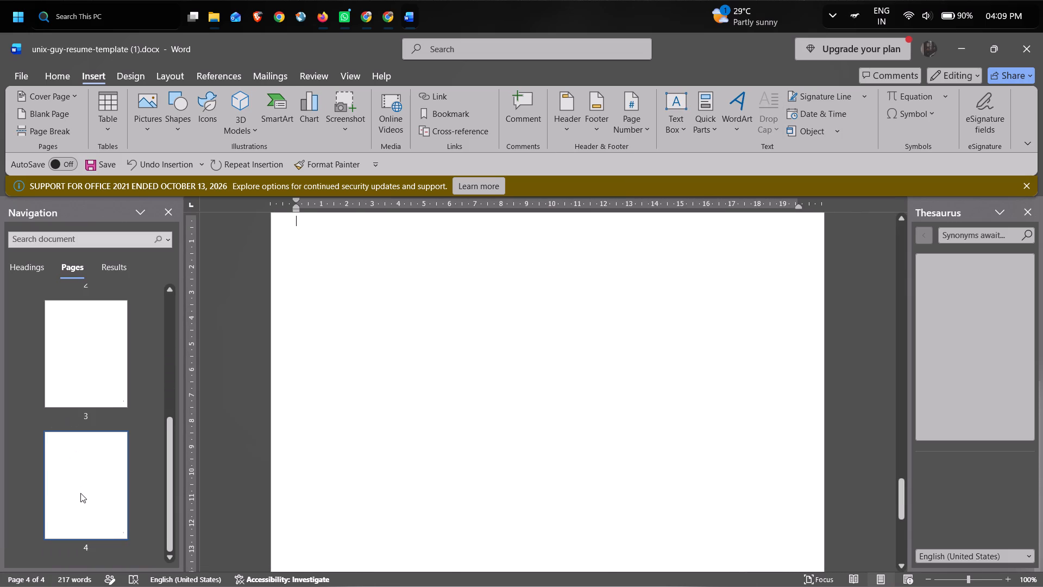
right_click(80, 493)
right_click(80, 493)
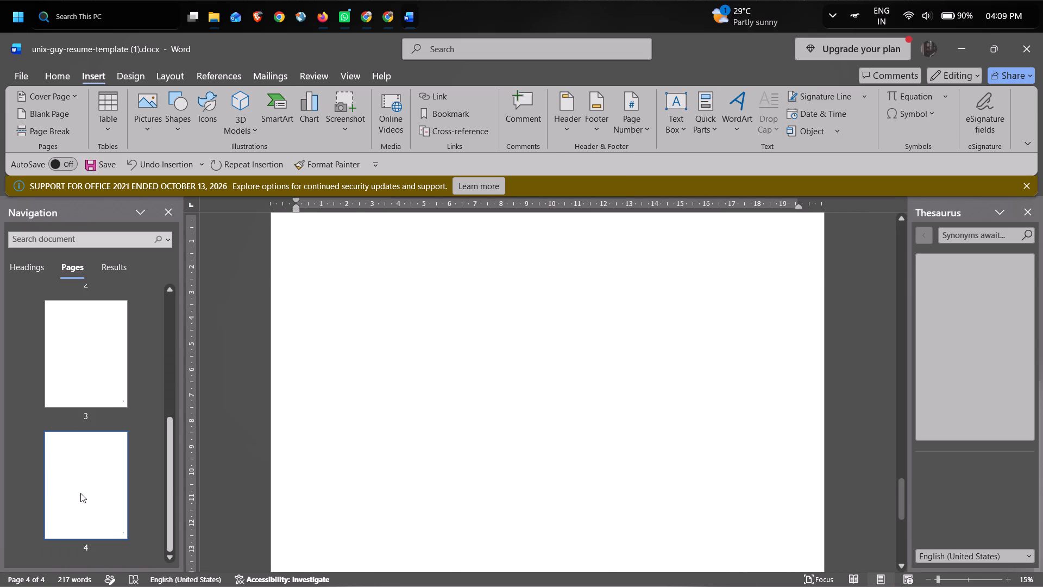
click(80, 493)
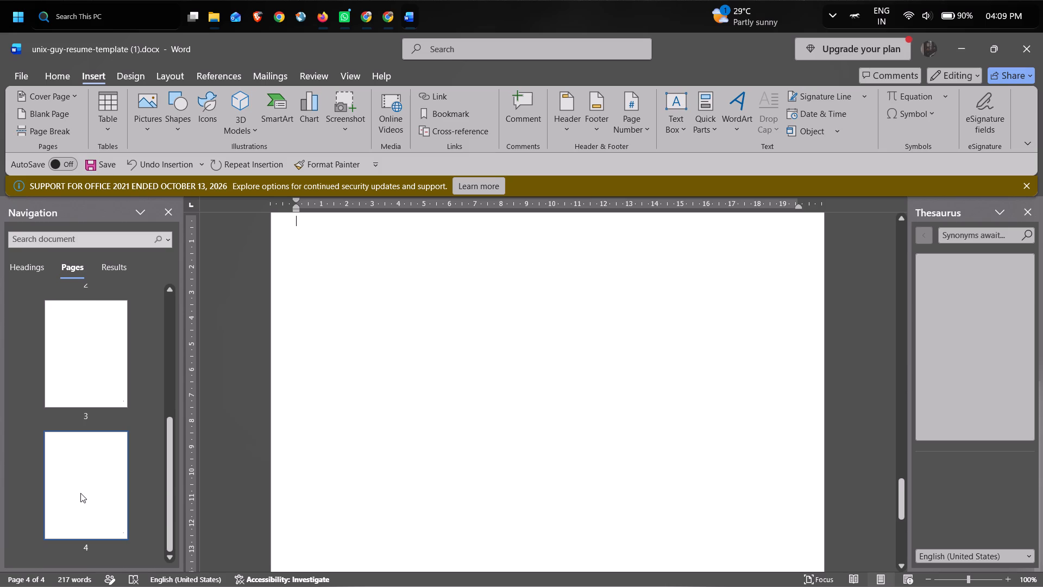
click(35, 273)
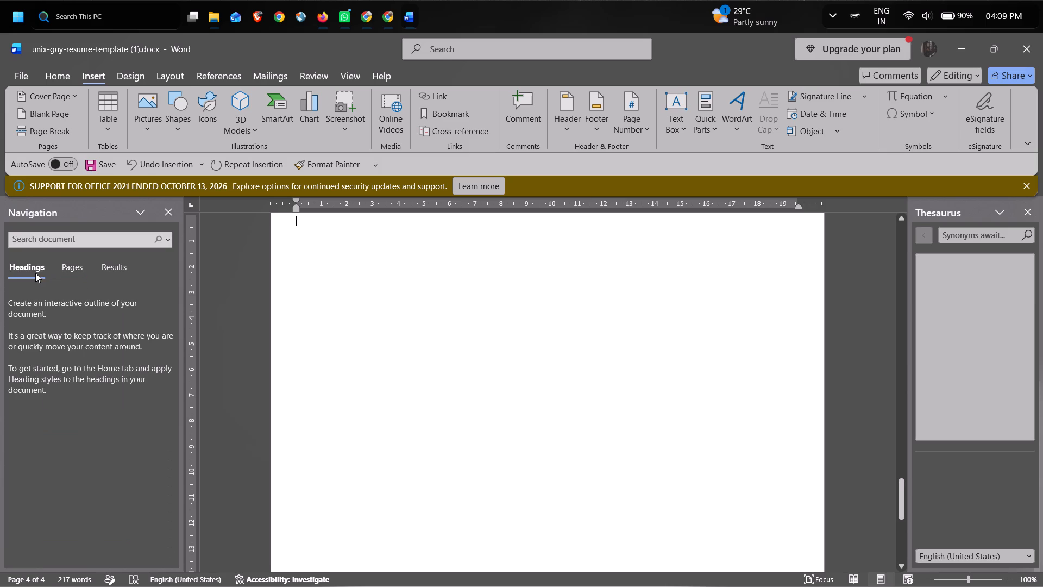
click(74, 268)
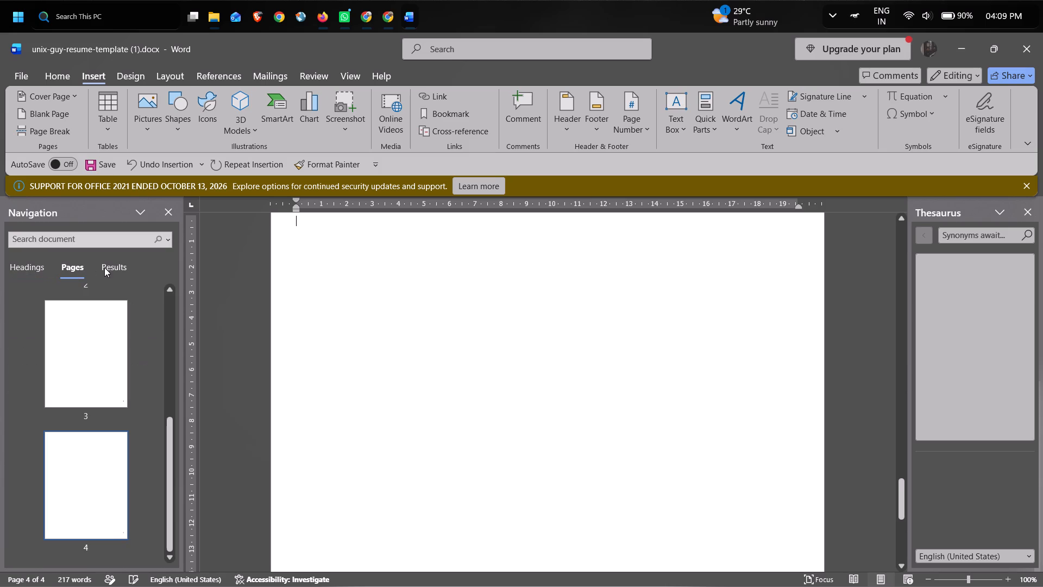
click(105, 267)
click(85, 266)
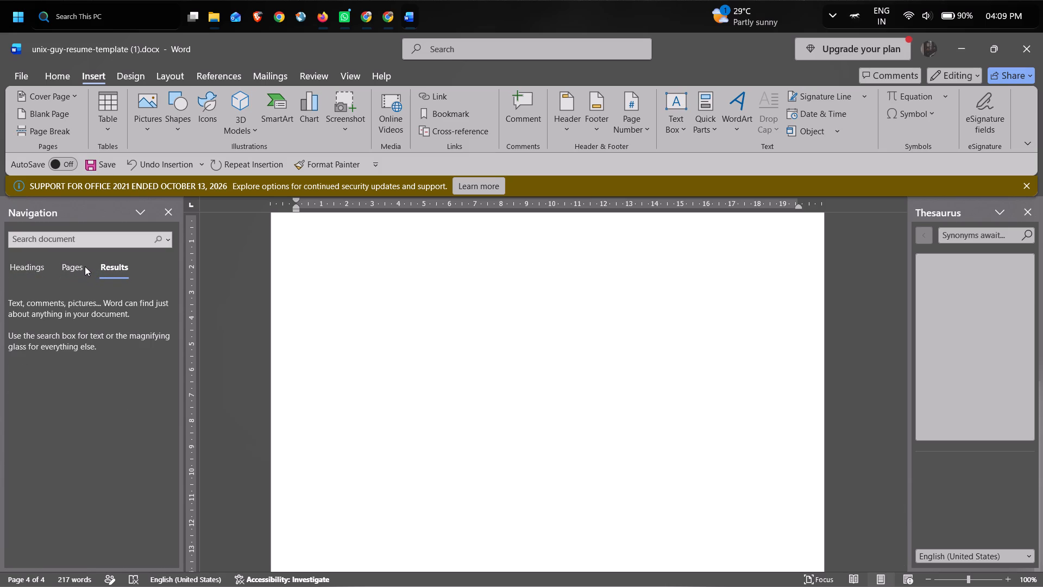
Delete the blank fourth and third pages, selecting each one from the page thumbnails.
click(106, 458)
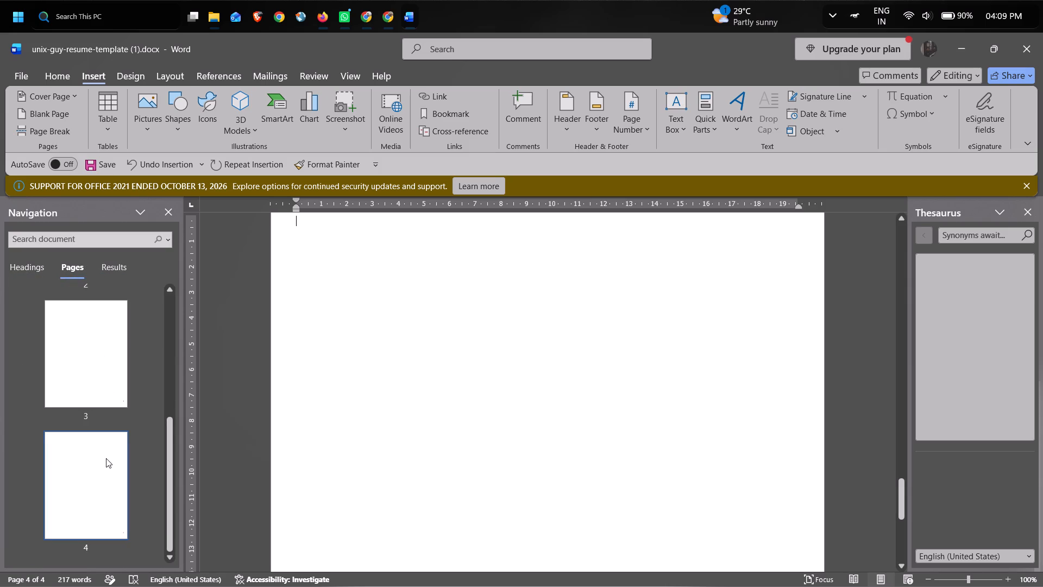
key(Delete)
key(Delete)
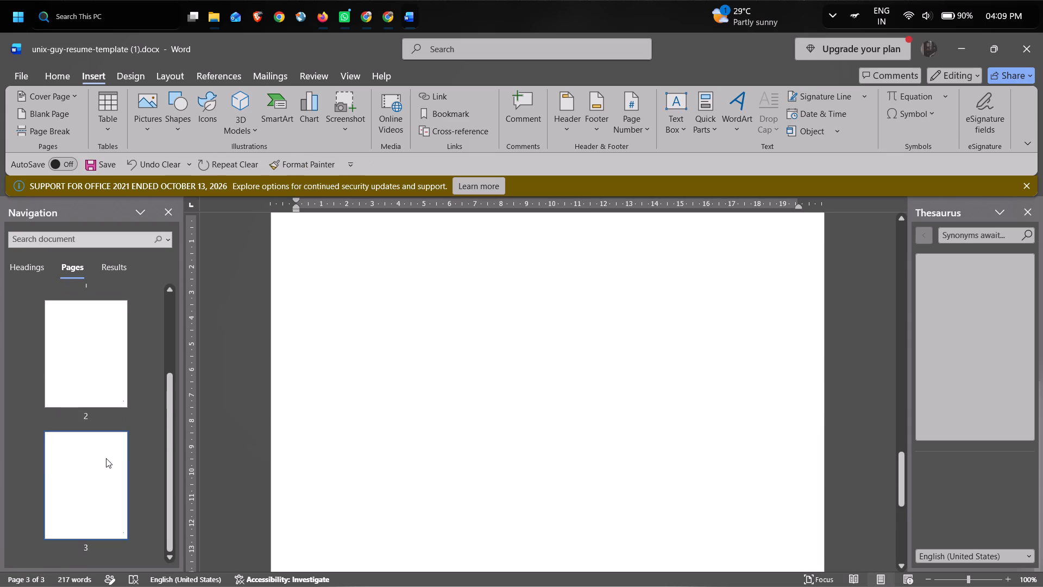
click(106, 458)
key(Delete)
click(106, 458)
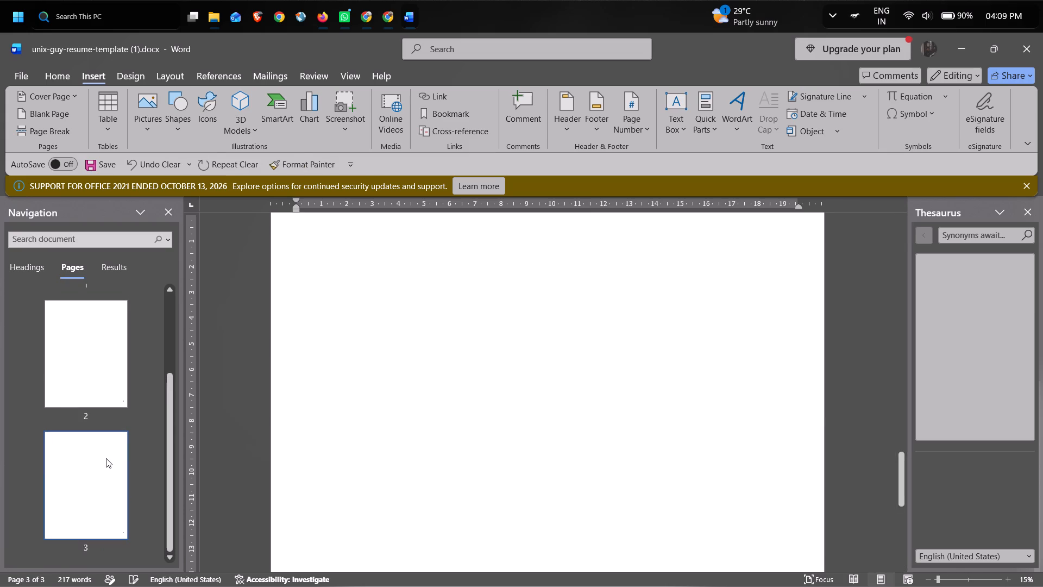
click(106, 458)
key(Delete)
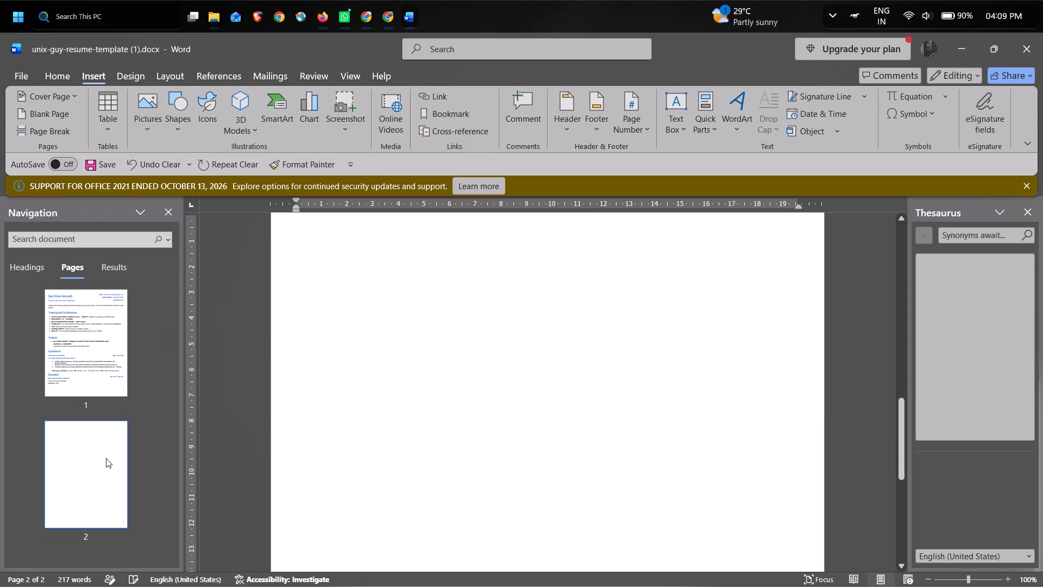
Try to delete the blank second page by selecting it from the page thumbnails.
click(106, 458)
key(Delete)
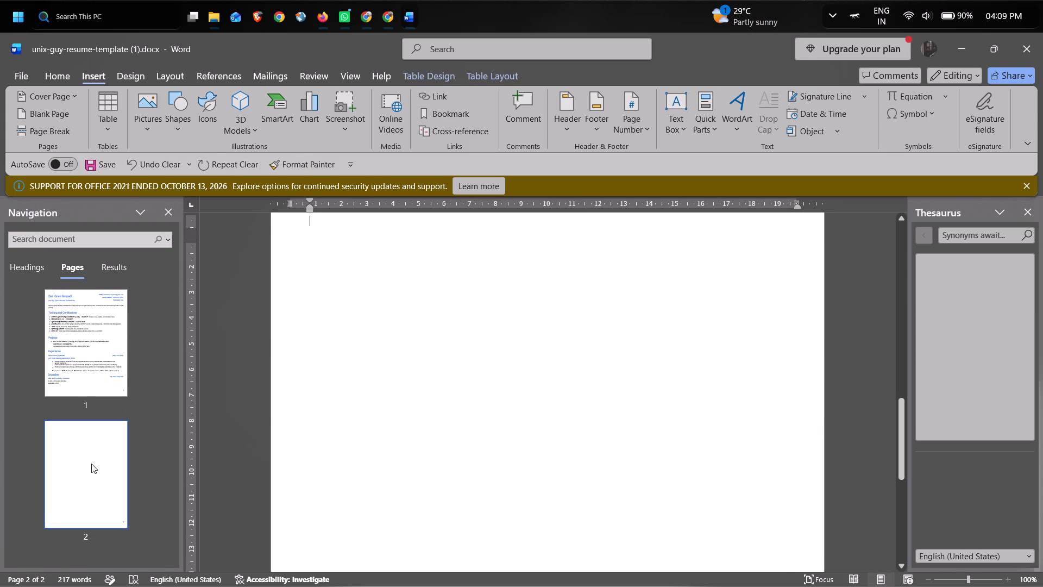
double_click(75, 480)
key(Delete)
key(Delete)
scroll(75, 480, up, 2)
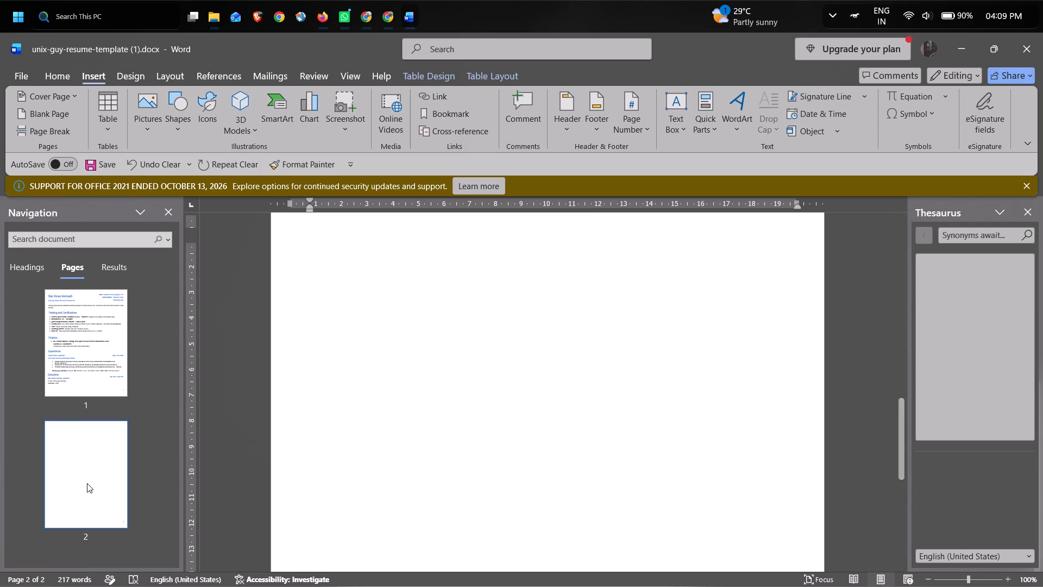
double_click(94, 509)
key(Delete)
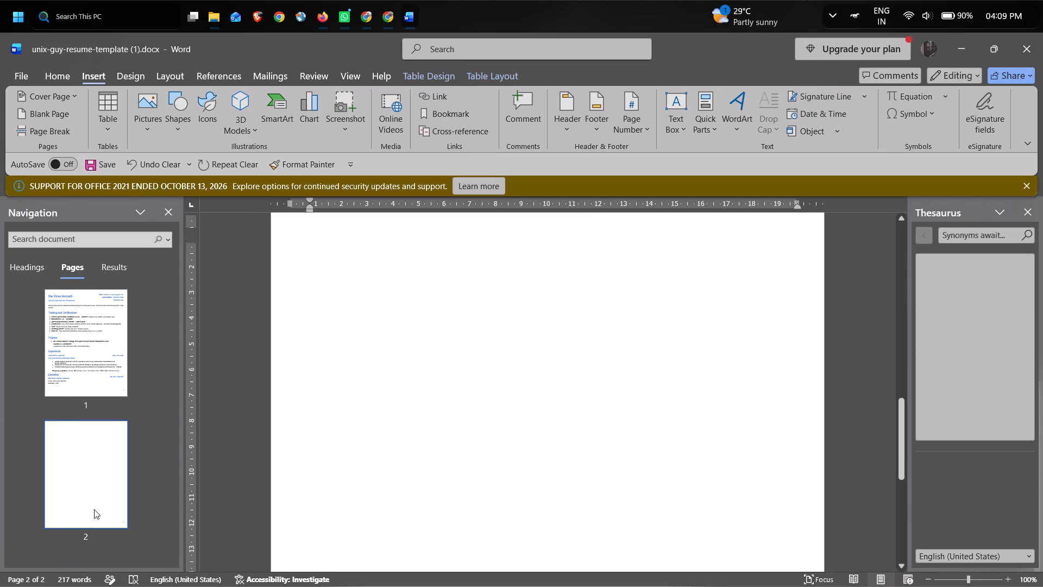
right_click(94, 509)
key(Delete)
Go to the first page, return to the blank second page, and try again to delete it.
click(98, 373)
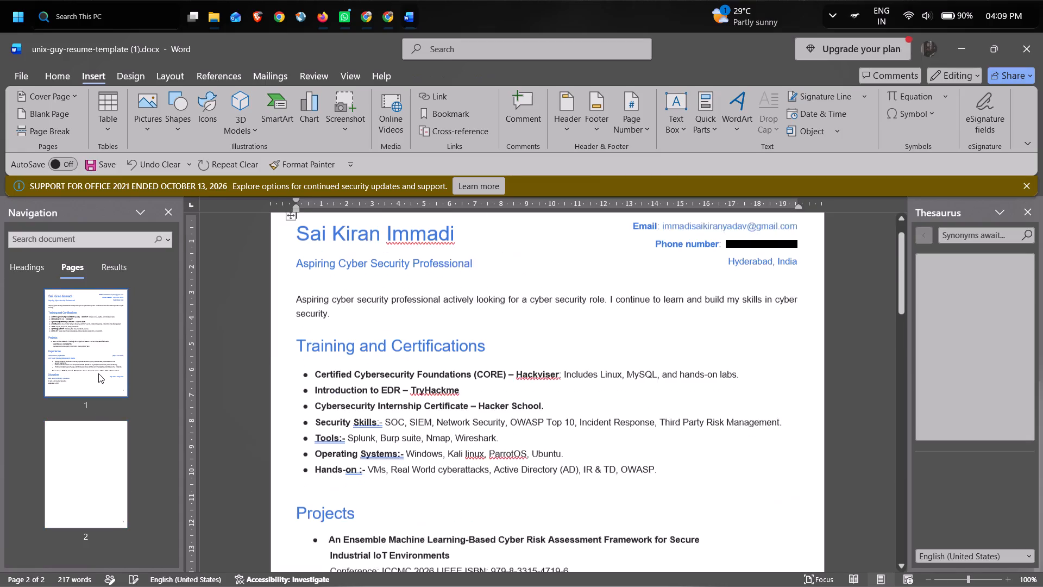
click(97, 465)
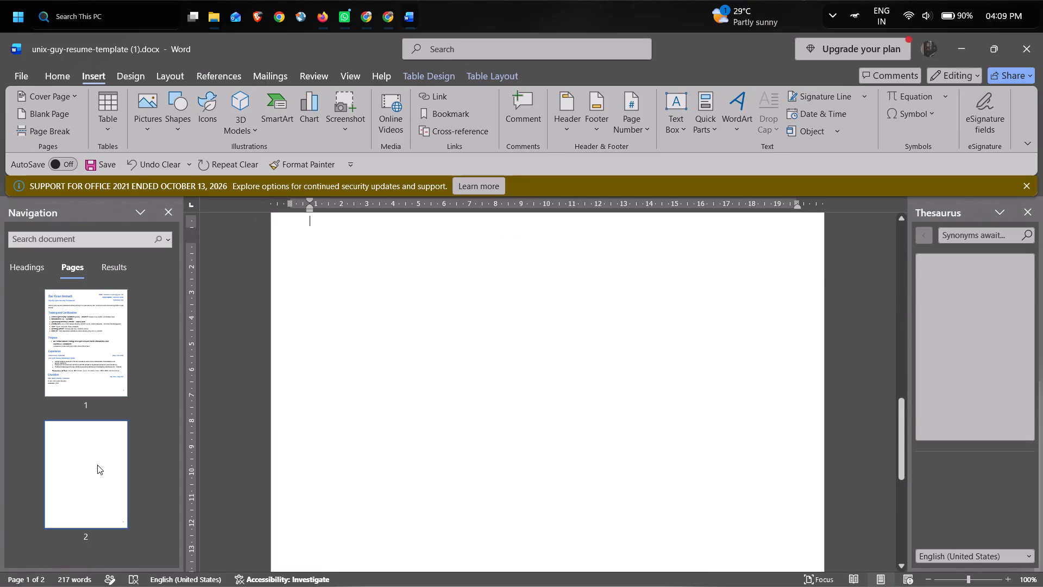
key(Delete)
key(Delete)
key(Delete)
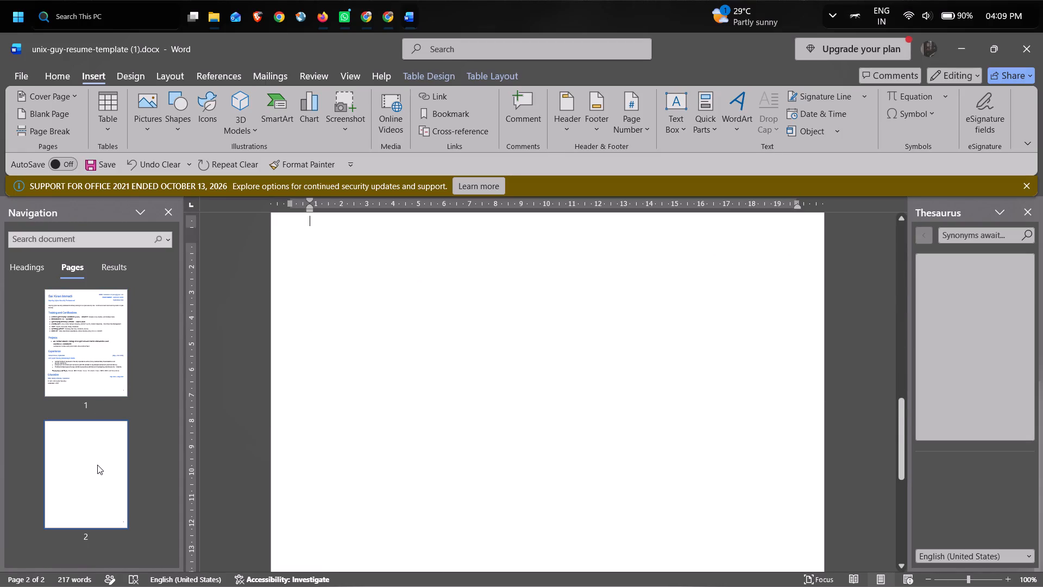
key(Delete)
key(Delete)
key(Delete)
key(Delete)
Return to the top of the resume and save the document.
scroll(340, 418, up, 1)
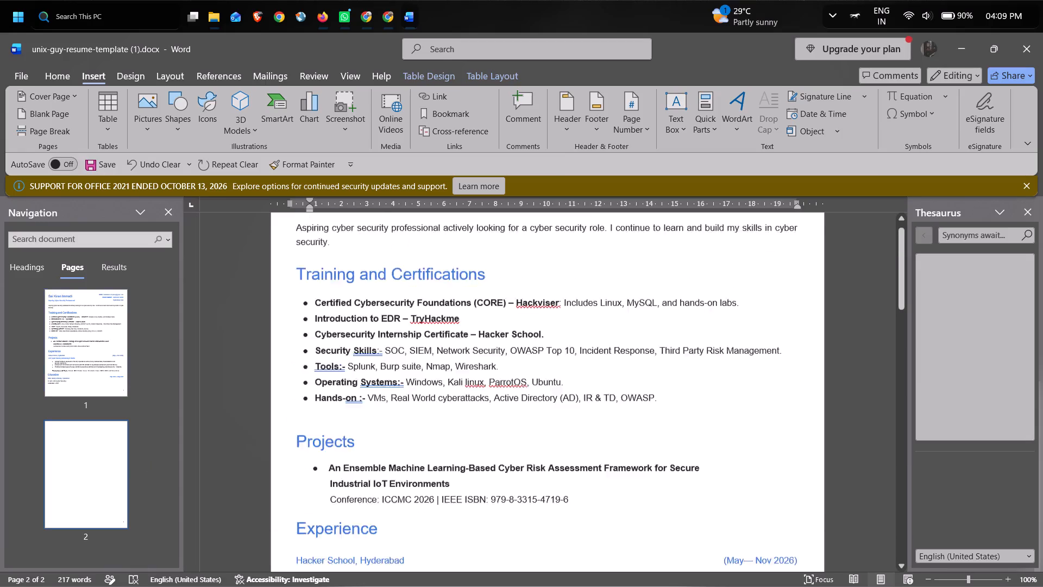
scroll(340, 418, up, 2)
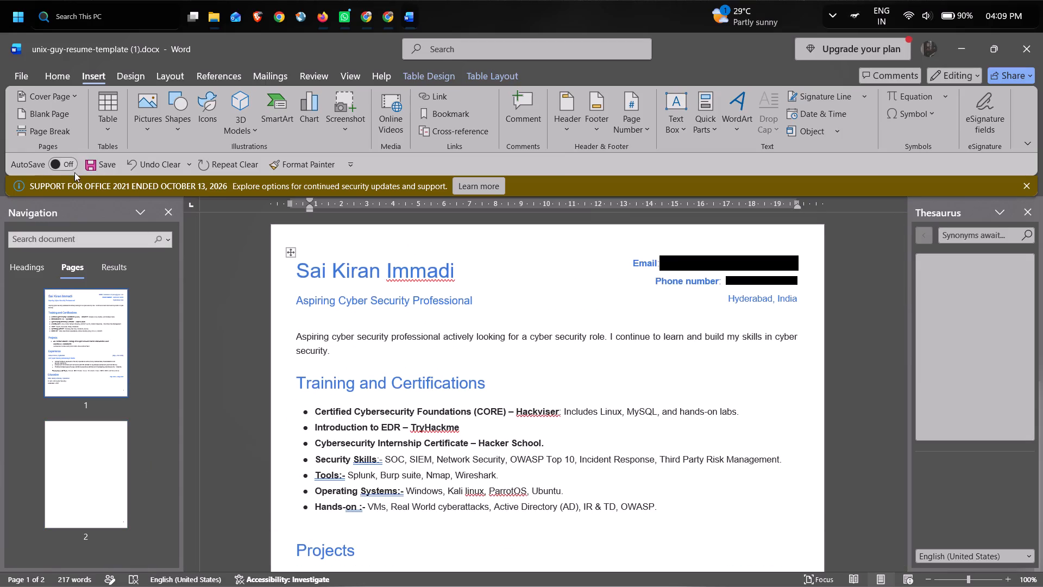
click(96, 172)
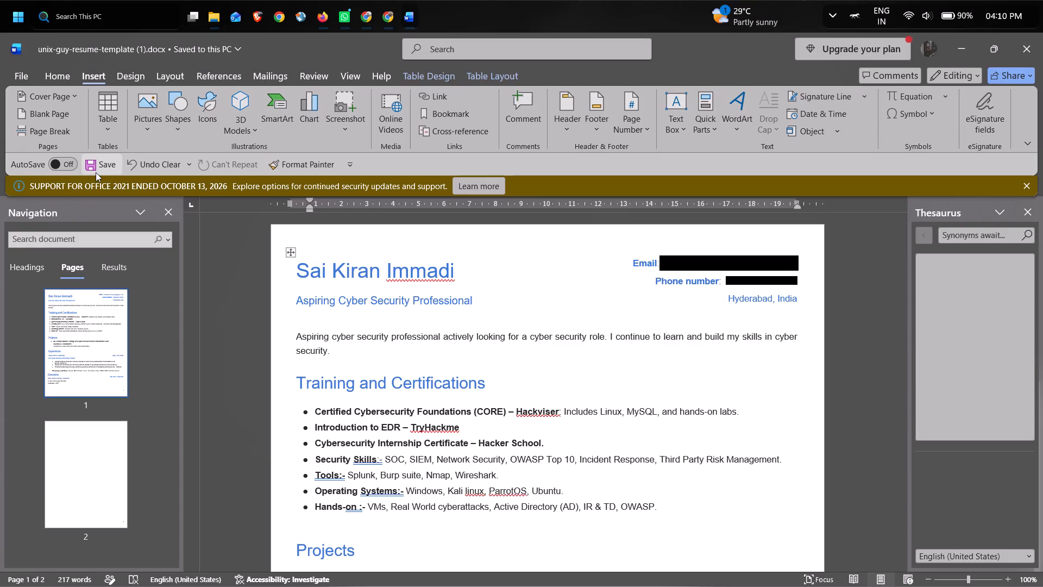
Open the information page about the end of support for Office 2021.
click(495, 188)
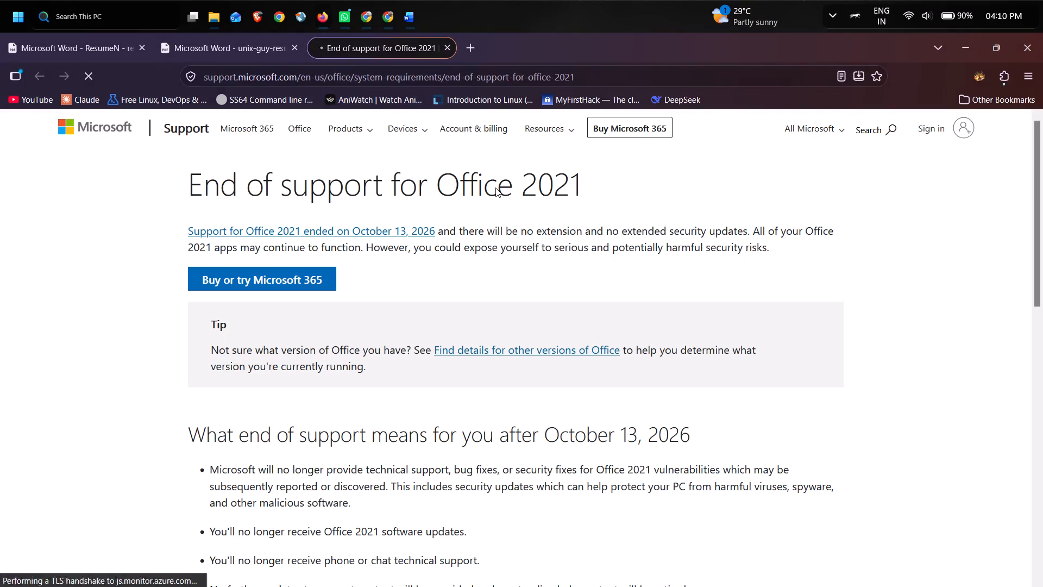
Check both pages of the exported resume PDF in Firefox.
click(258, 54)
scroll(511, 370, down, 4)
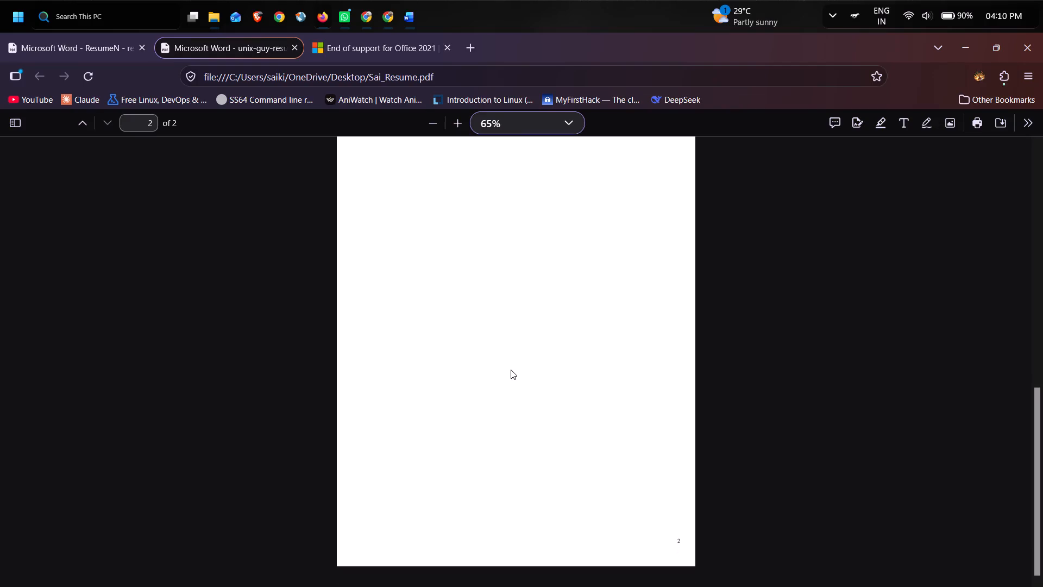
scroll(511, 370, up, 6)
scroll(511, 370, down, 2)
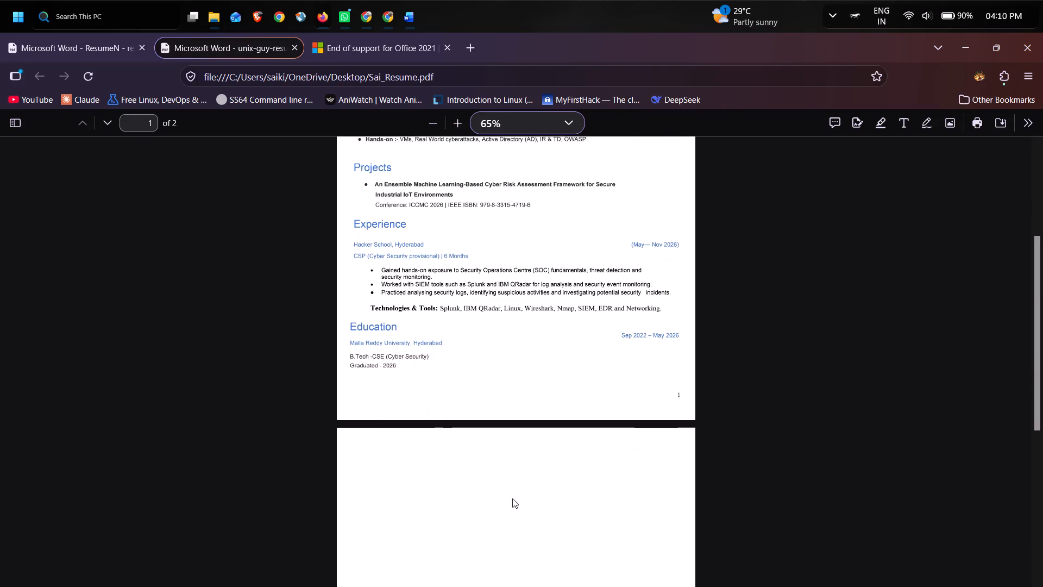
right_click(511, 539)
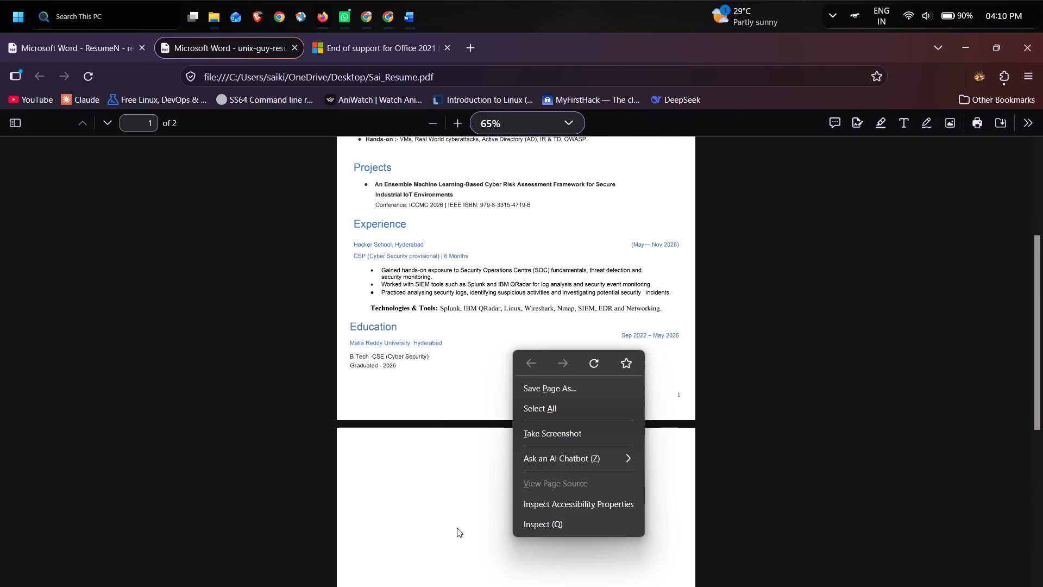
scroll(457, 528, up, 5)
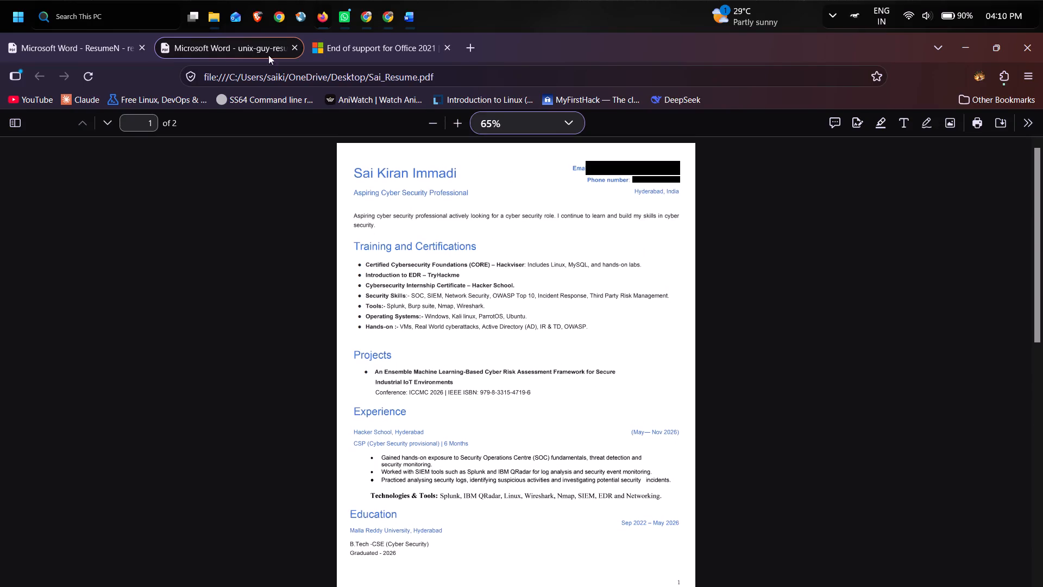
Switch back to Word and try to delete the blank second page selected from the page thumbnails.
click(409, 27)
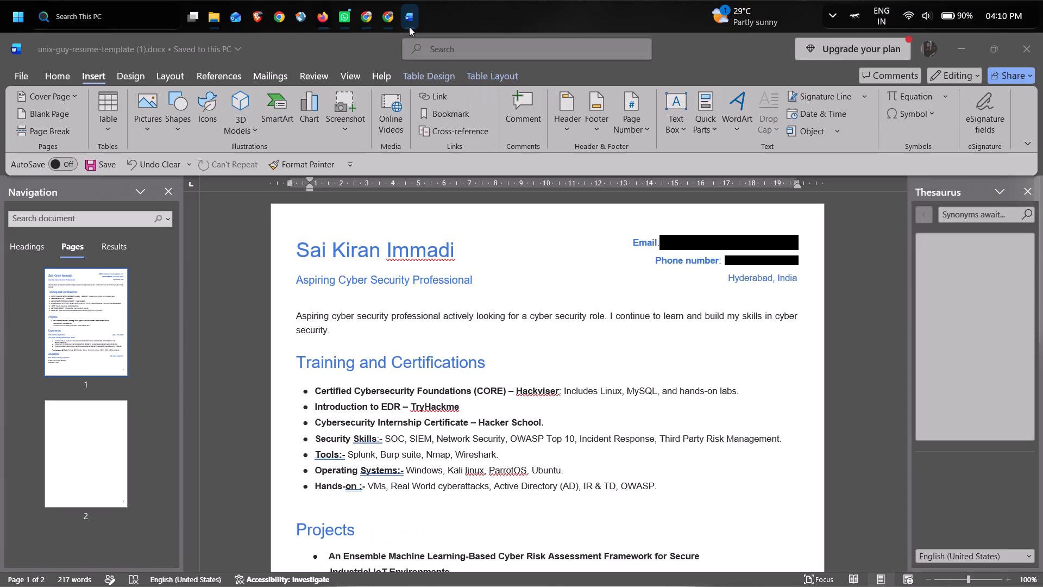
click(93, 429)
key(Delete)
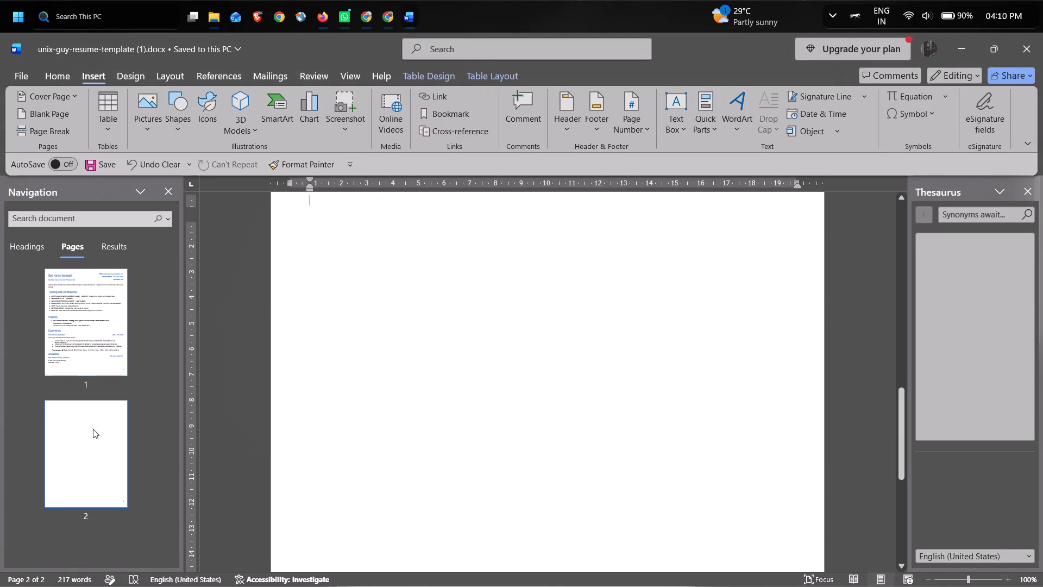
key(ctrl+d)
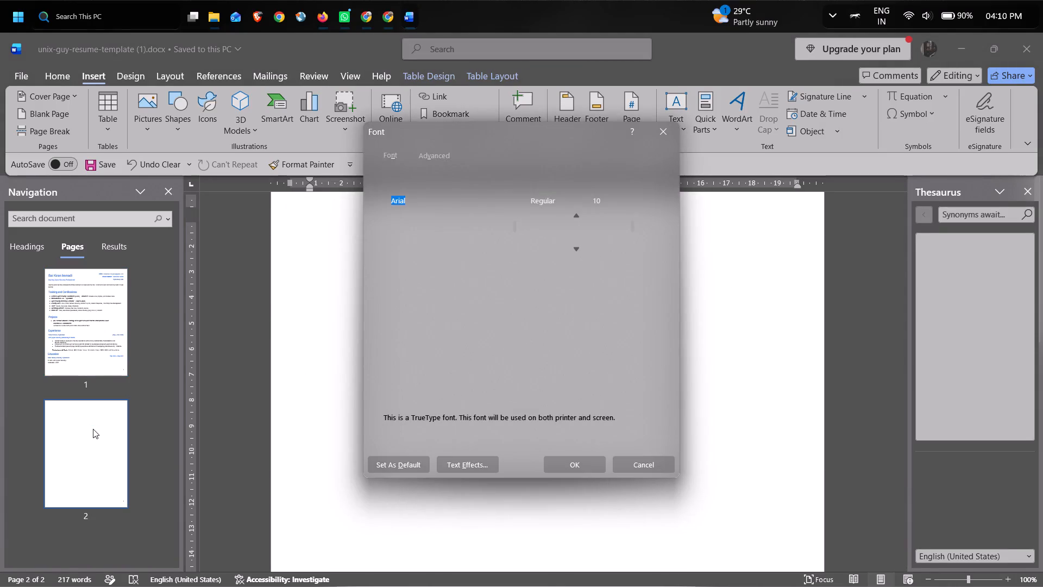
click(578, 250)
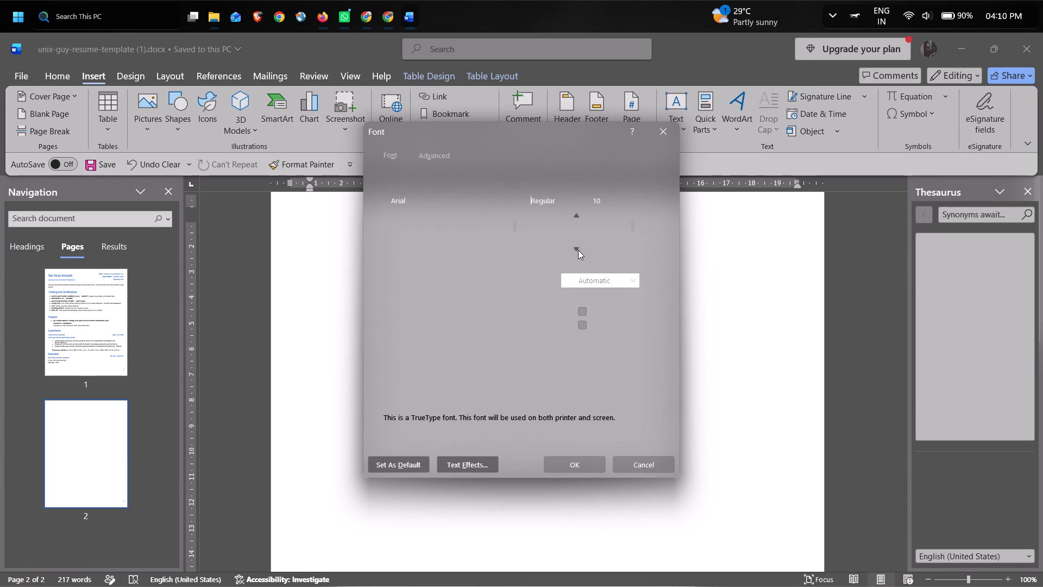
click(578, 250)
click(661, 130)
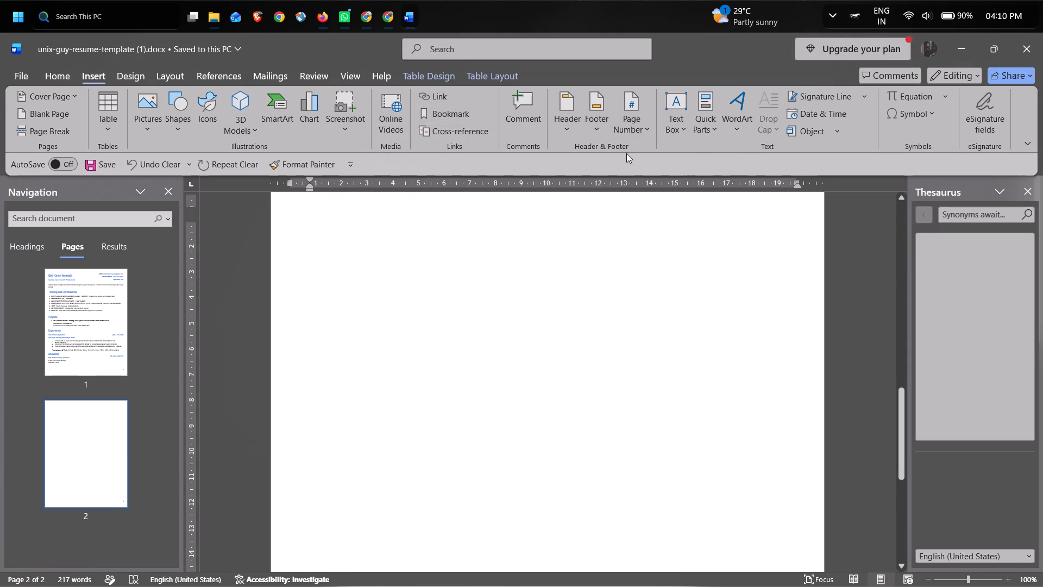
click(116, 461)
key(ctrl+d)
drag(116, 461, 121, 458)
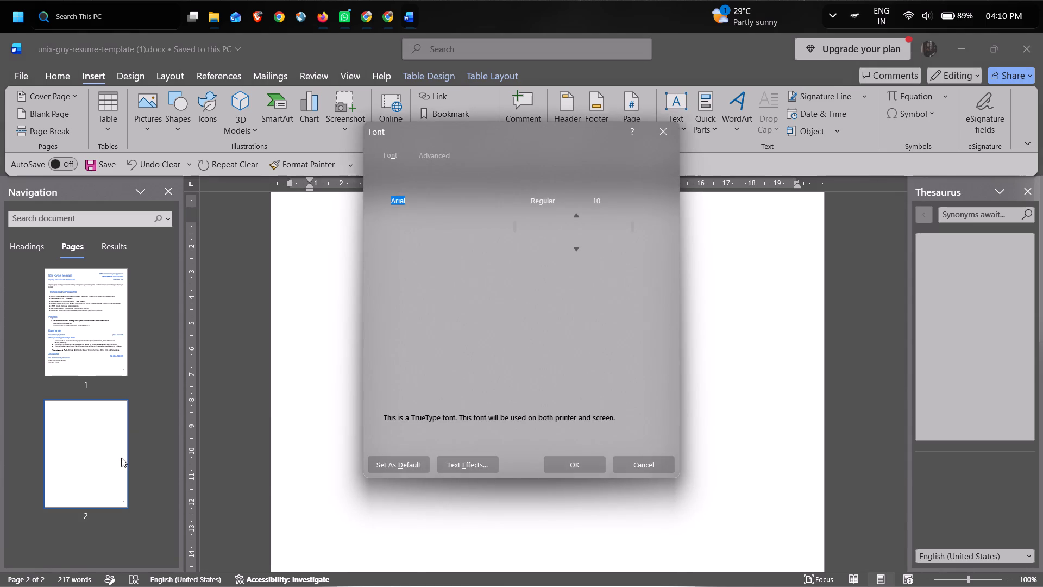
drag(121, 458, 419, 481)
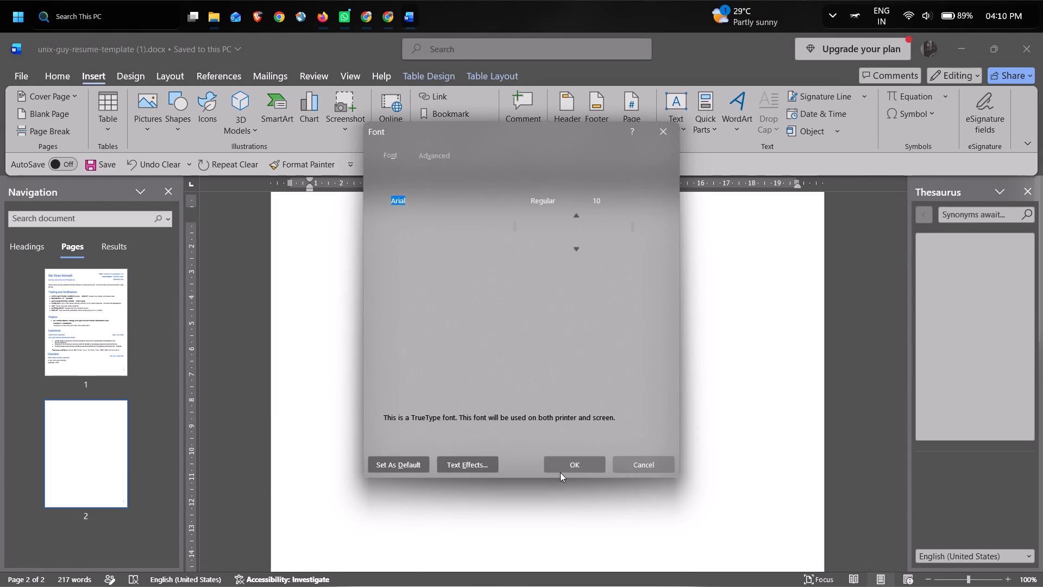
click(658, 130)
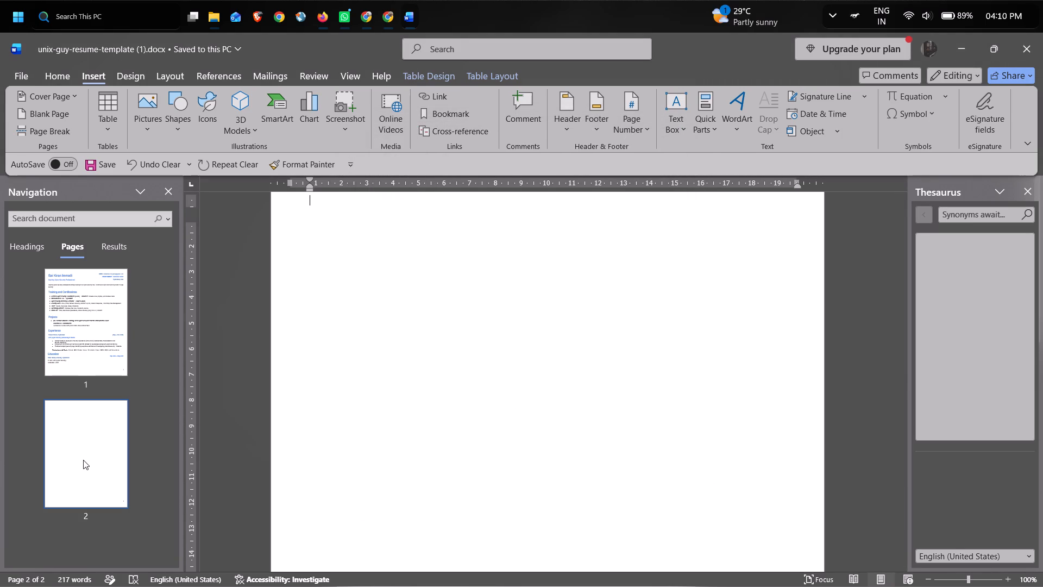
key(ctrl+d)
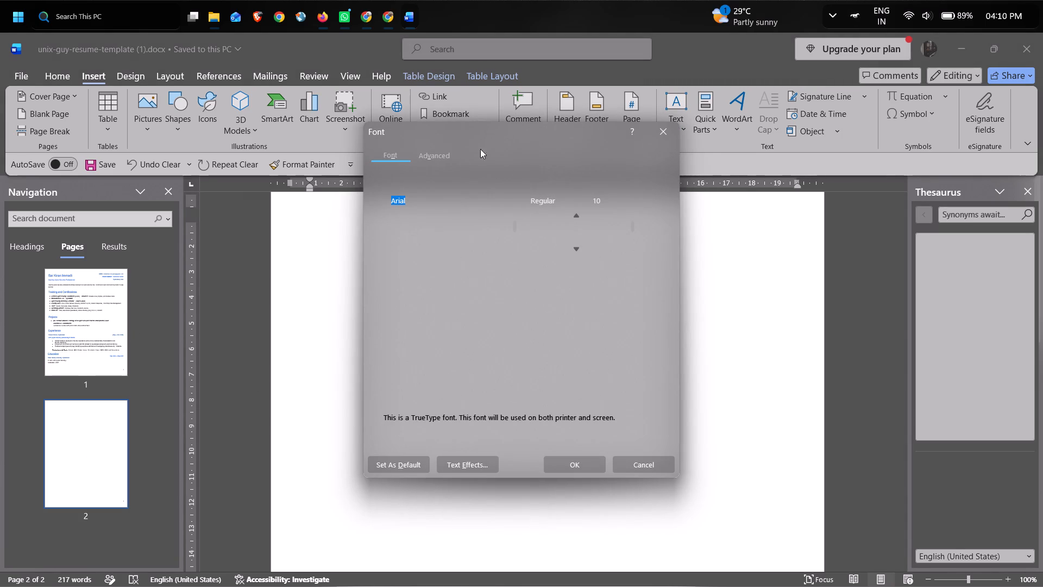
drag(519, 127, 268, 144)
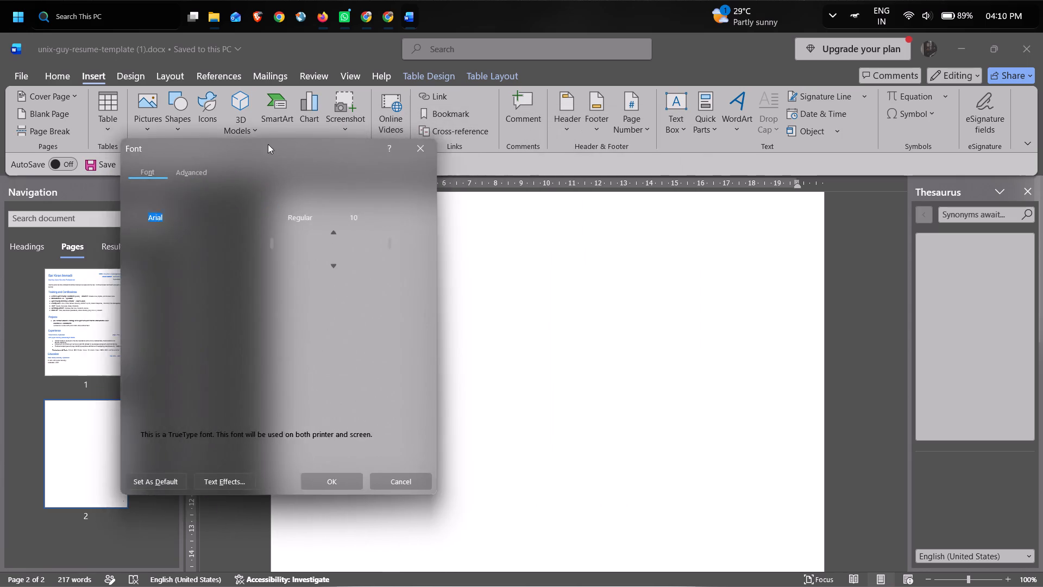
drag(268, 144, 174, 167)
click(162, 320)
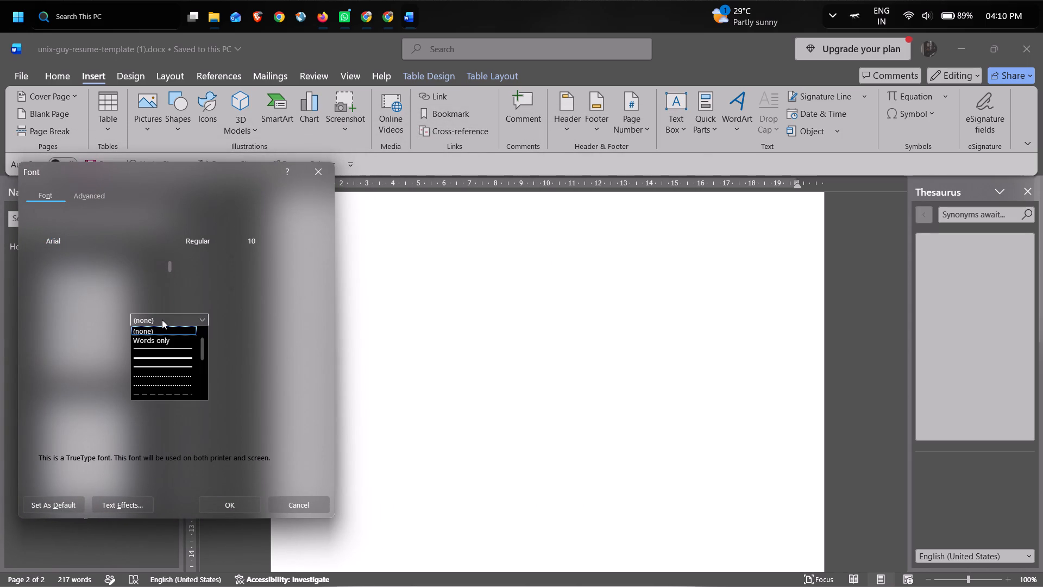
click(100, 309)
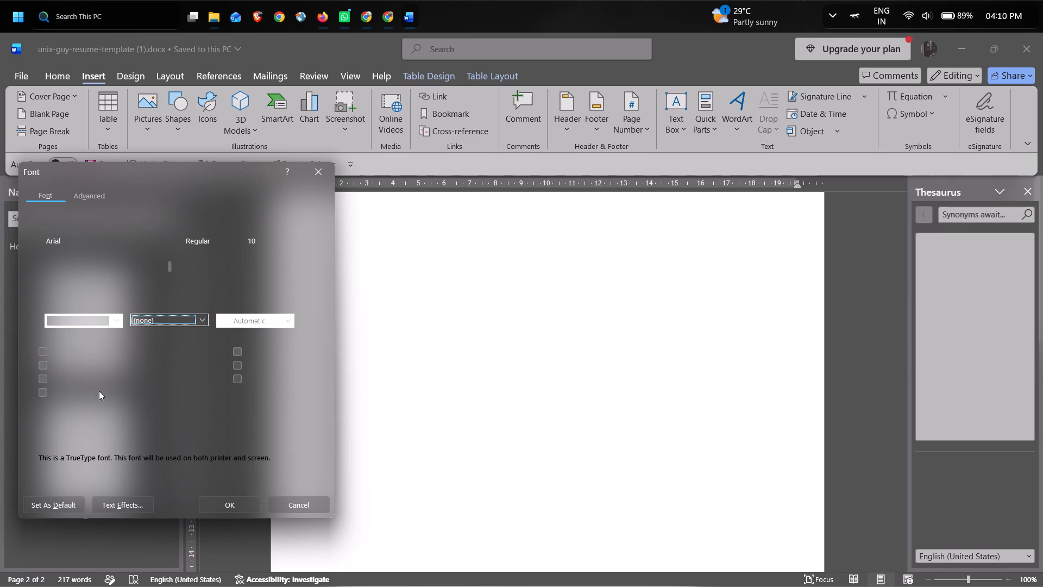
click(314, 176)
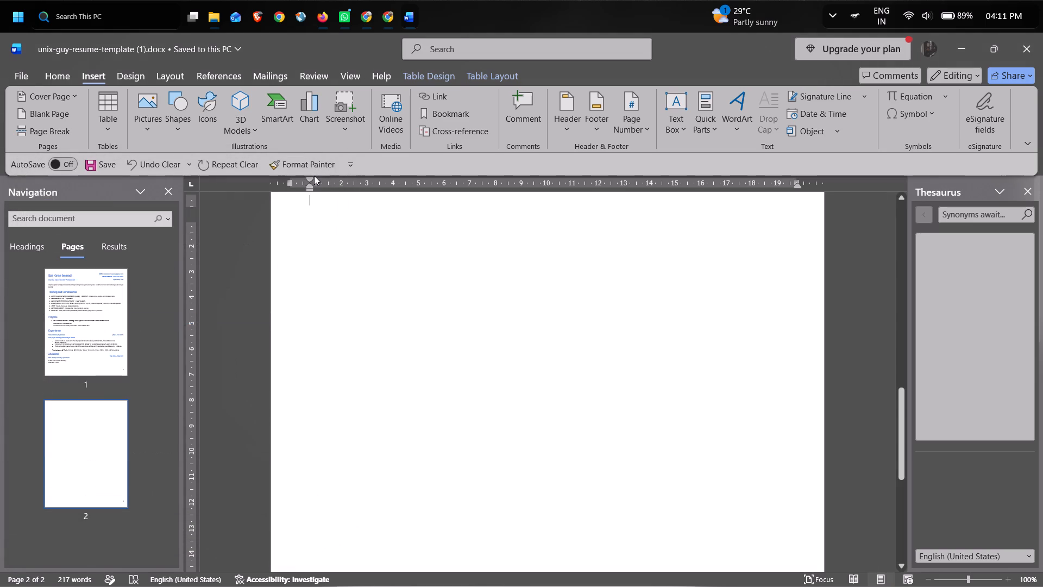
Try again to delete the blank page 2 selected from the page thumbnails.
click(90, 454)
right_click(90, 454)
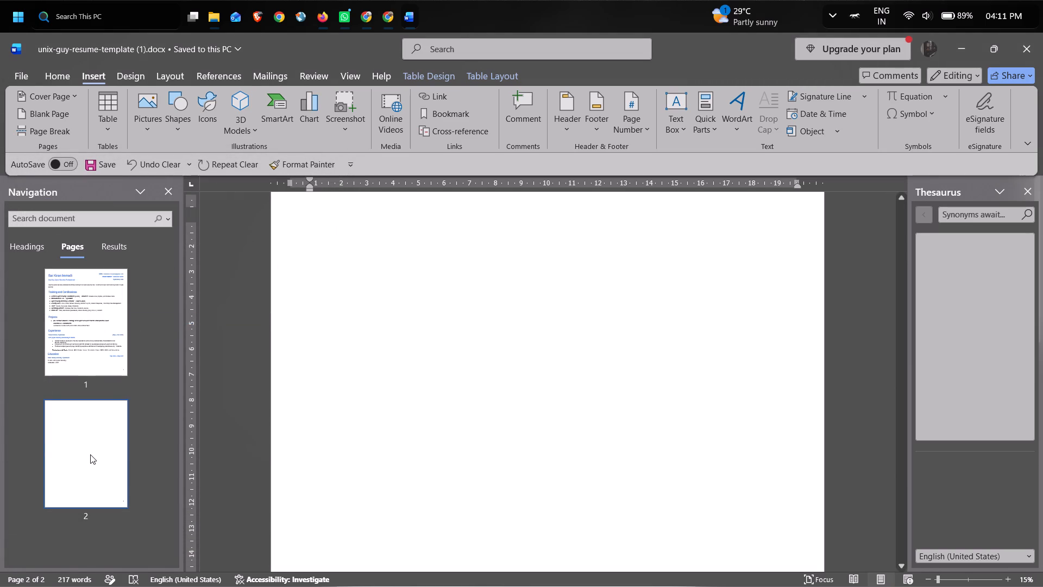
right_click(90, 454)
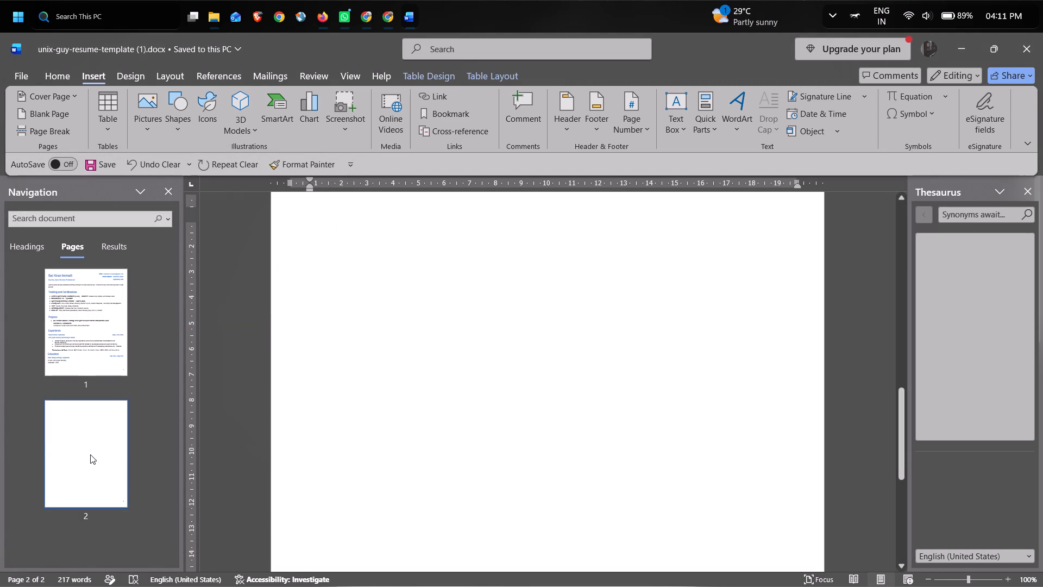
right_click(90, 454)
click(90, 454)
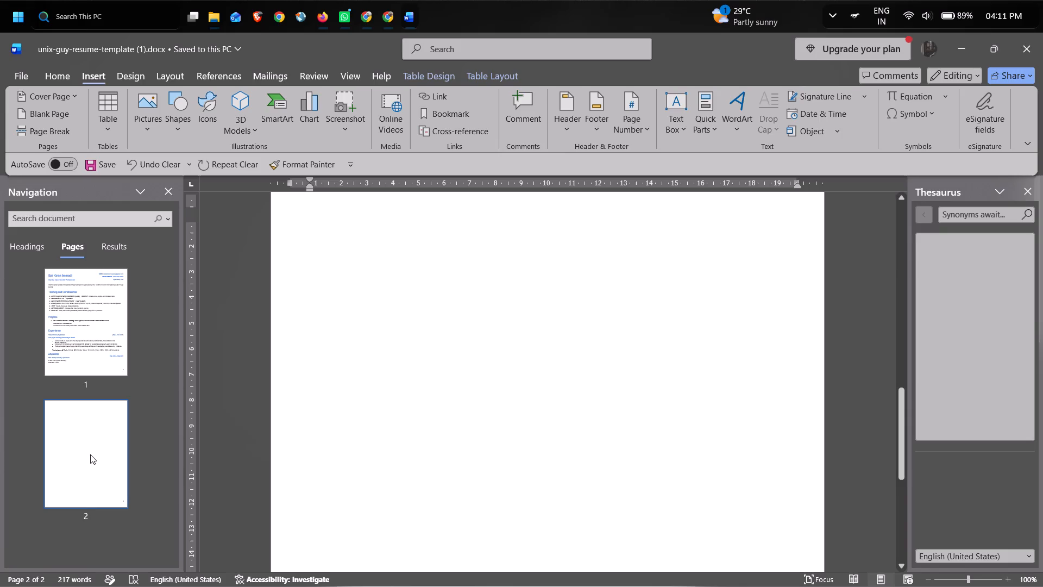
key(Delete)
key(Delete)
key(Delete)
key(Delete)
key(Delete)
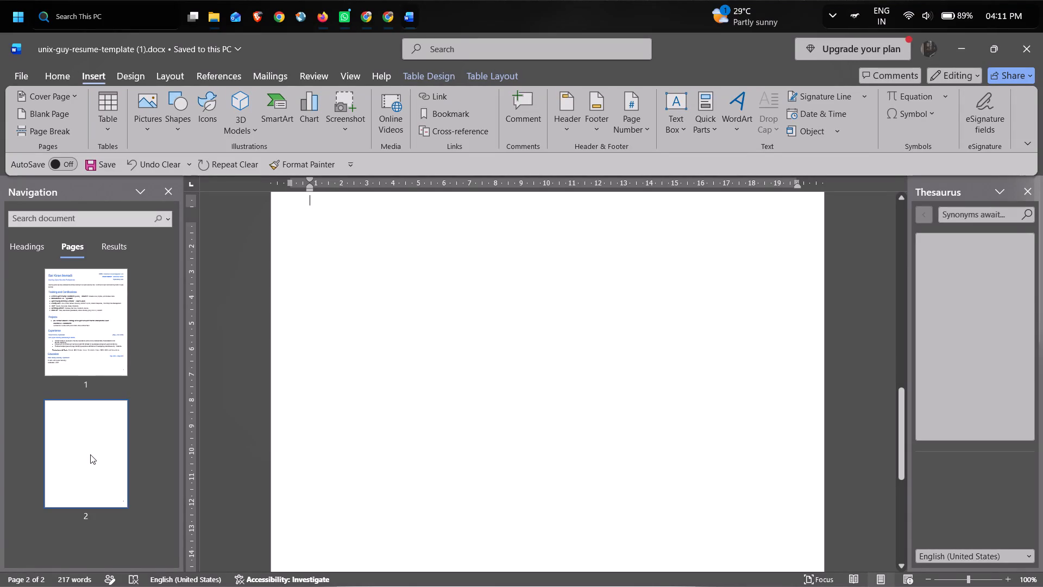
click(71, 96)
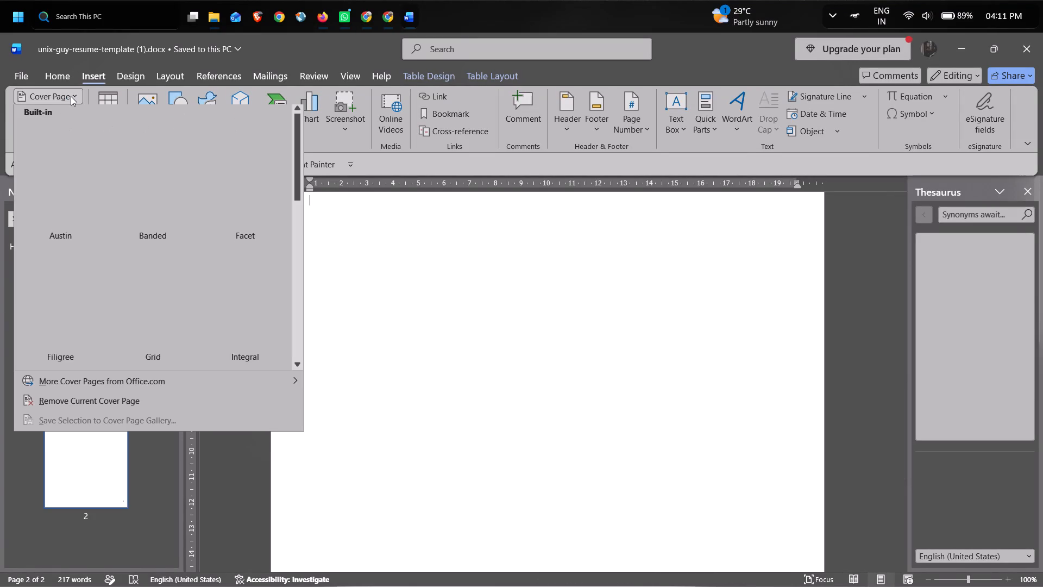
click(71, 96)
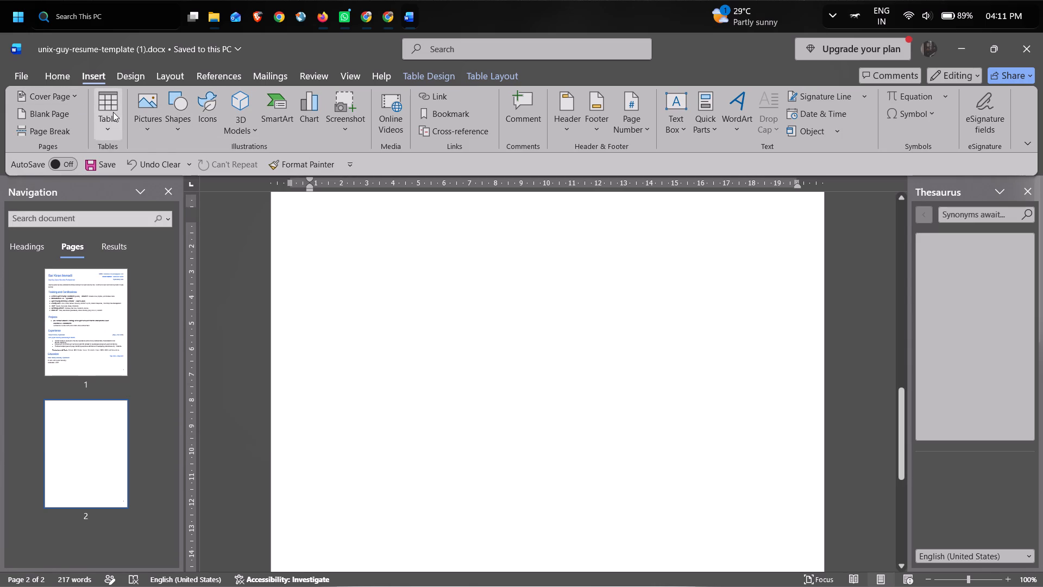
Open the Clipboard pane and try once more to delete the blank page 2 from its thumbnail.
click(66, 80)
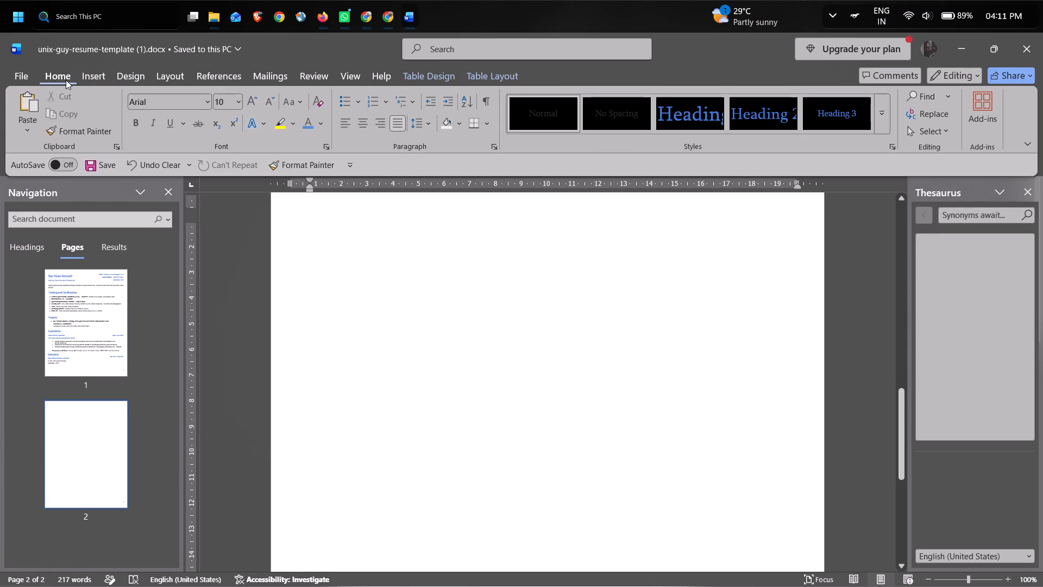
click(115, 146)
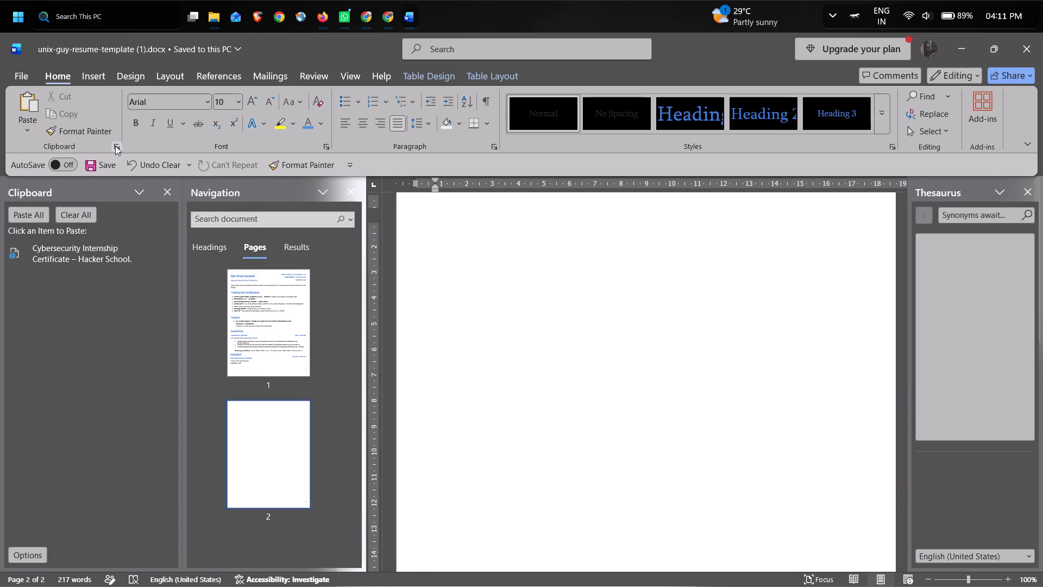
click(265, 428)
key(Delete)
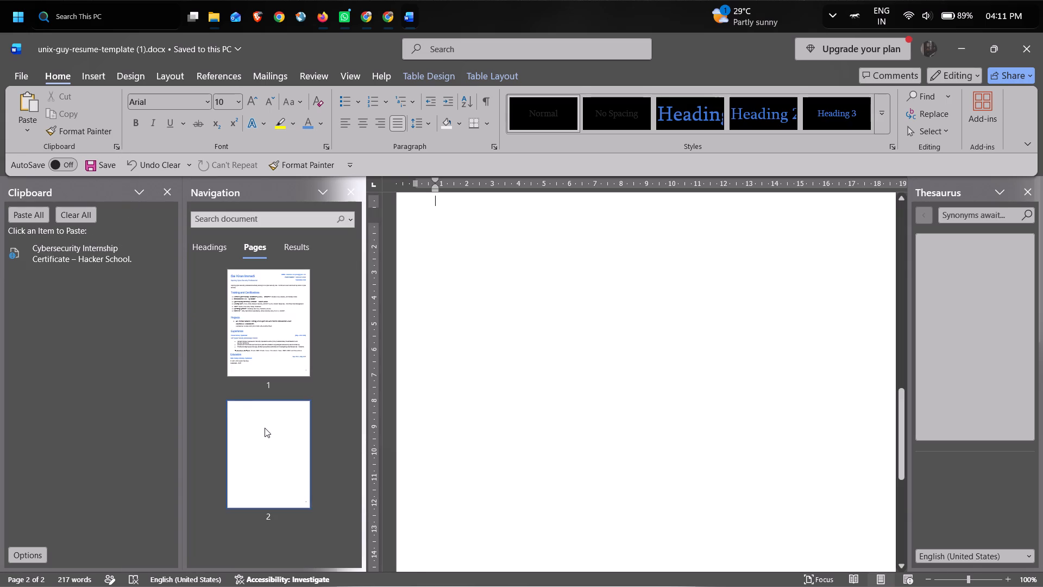
Close the Navigation pane, leaving the Clipboard pane open beside the document.
click(351, 190)
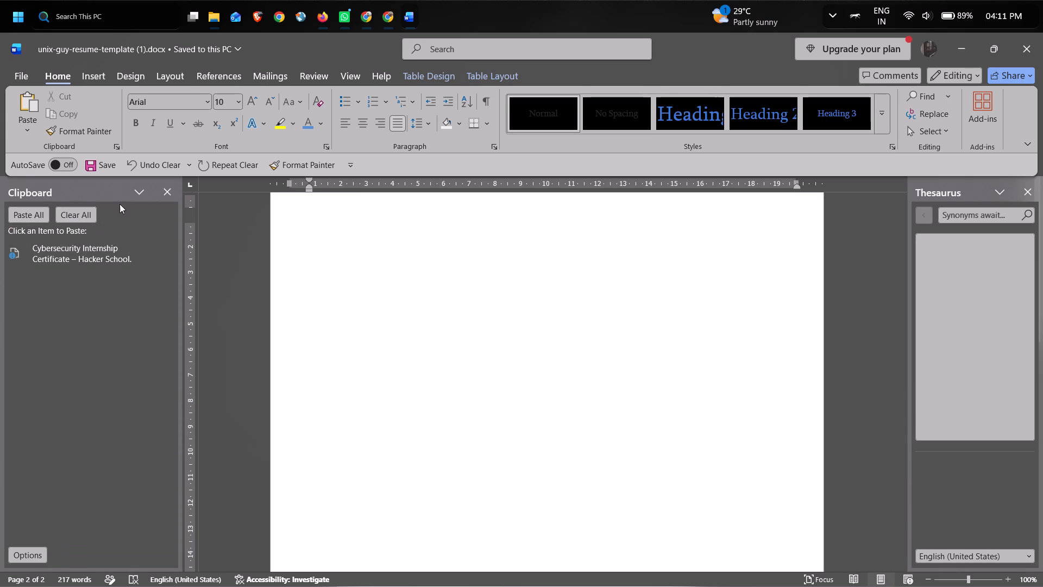
click(165, 194)
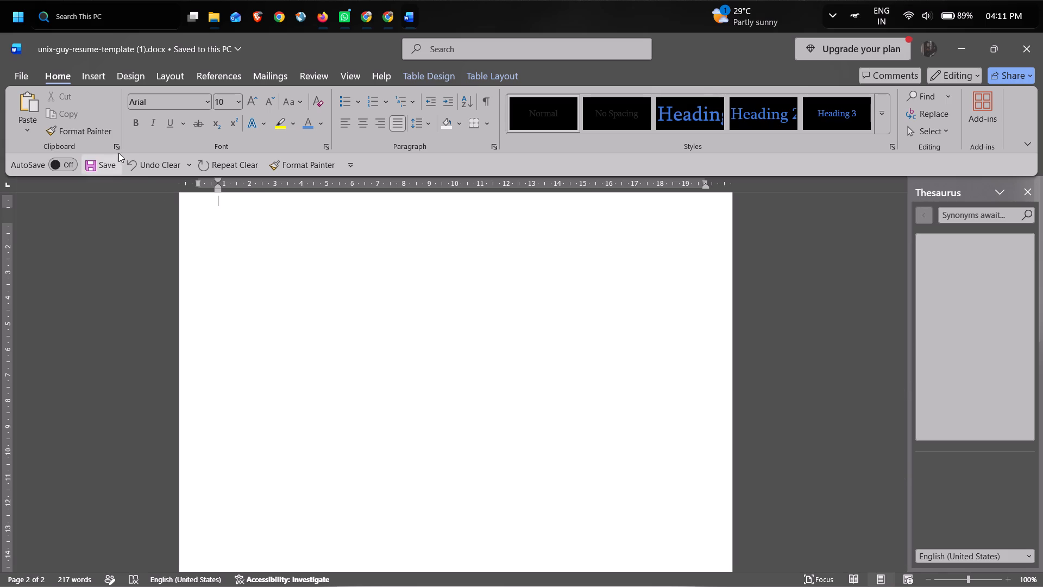
click(120, 147)
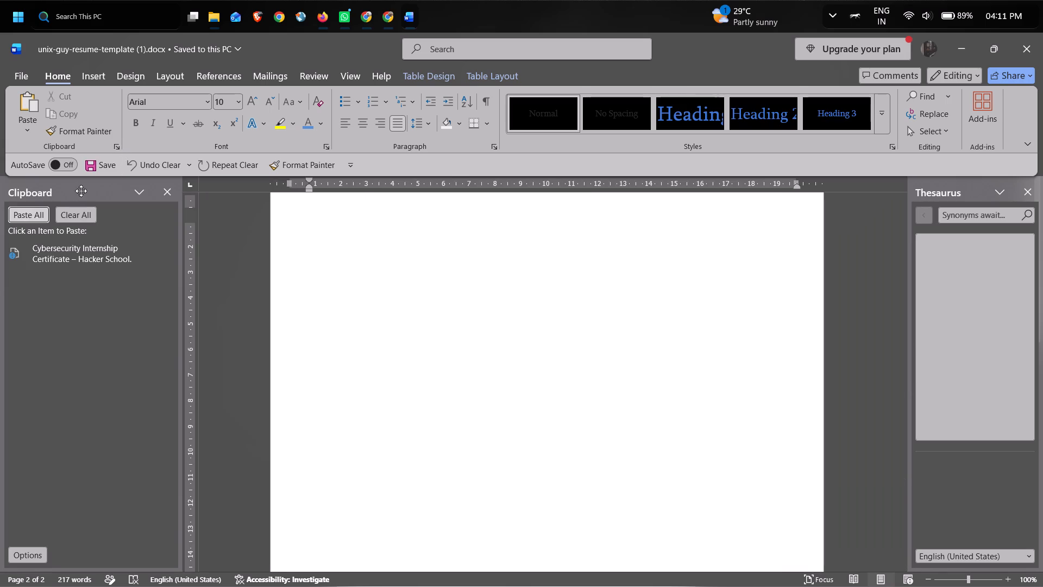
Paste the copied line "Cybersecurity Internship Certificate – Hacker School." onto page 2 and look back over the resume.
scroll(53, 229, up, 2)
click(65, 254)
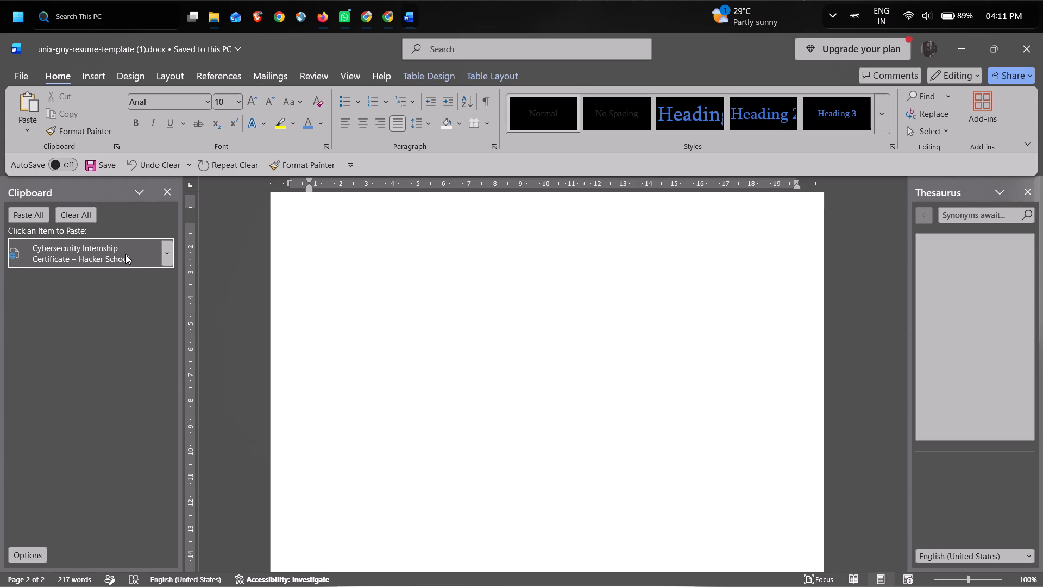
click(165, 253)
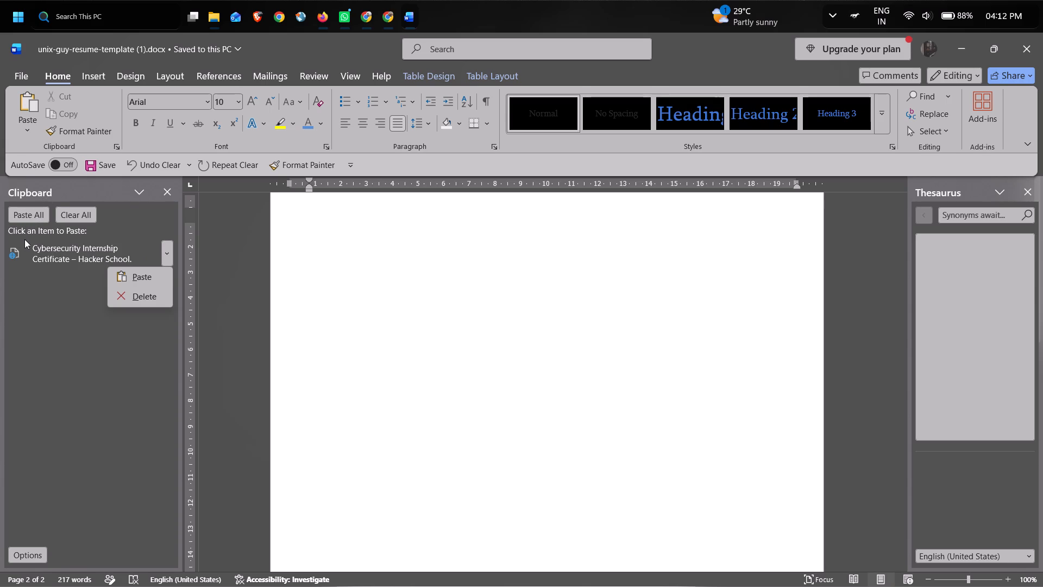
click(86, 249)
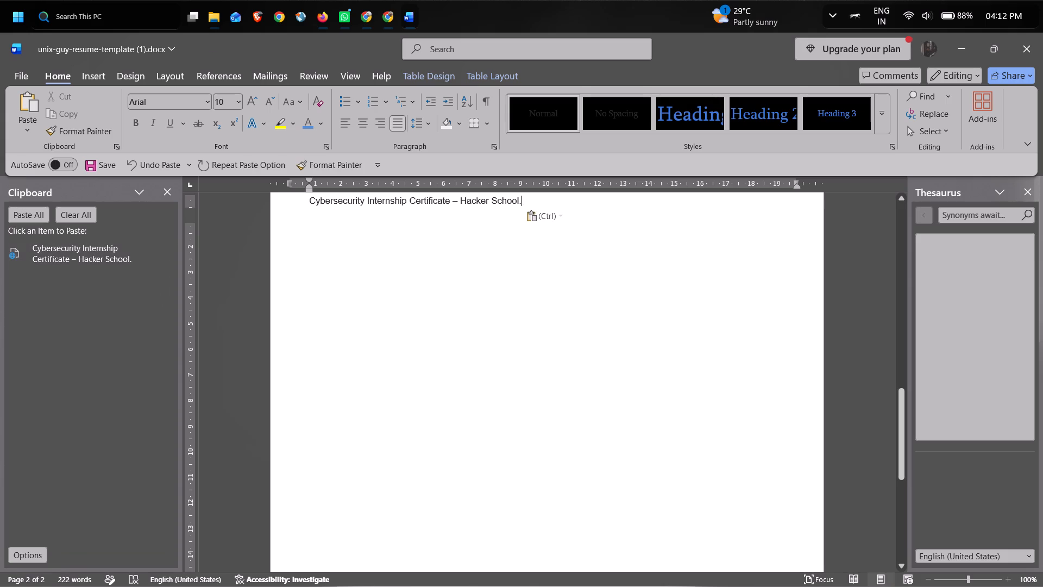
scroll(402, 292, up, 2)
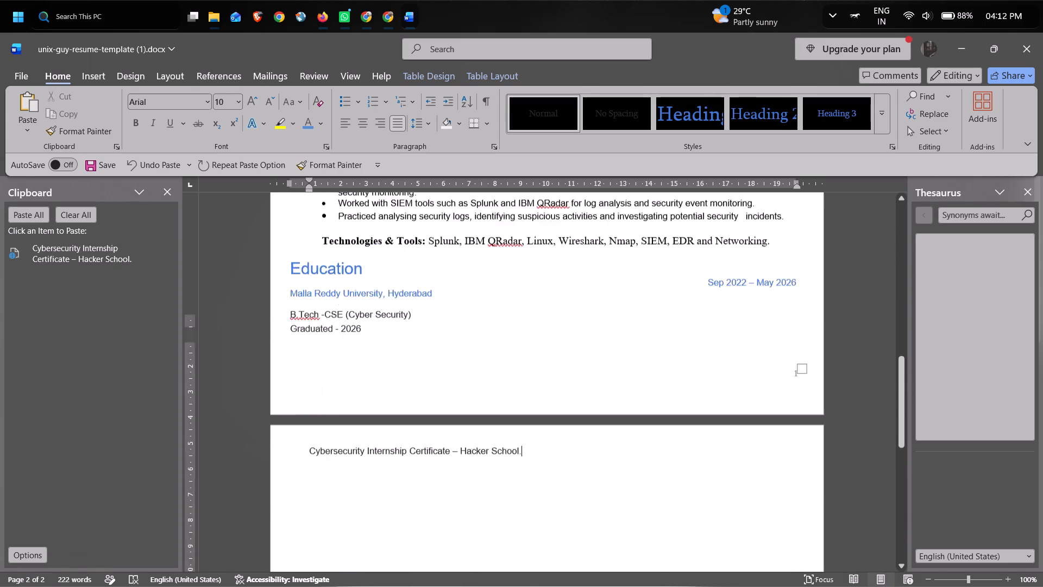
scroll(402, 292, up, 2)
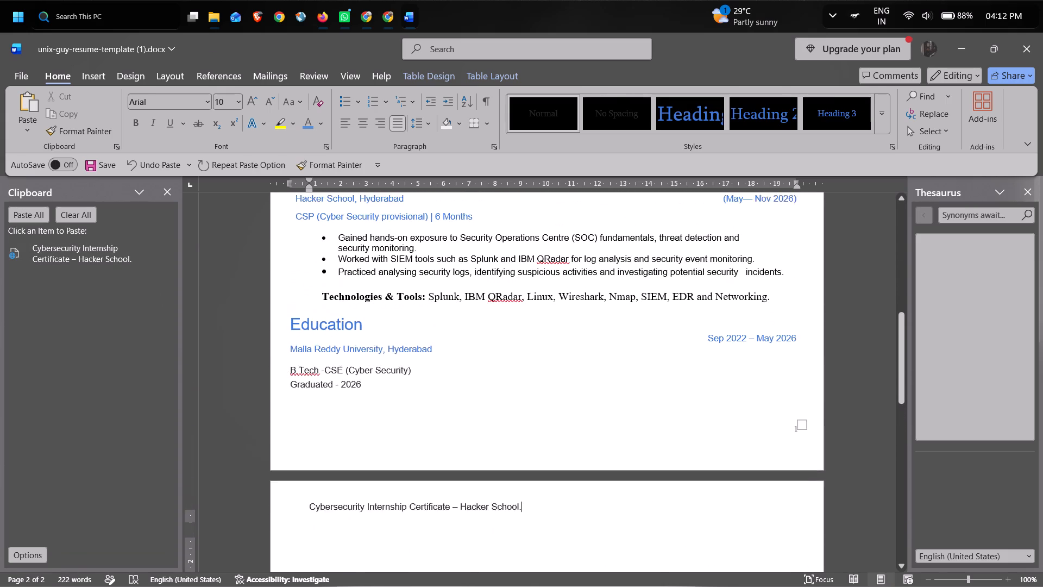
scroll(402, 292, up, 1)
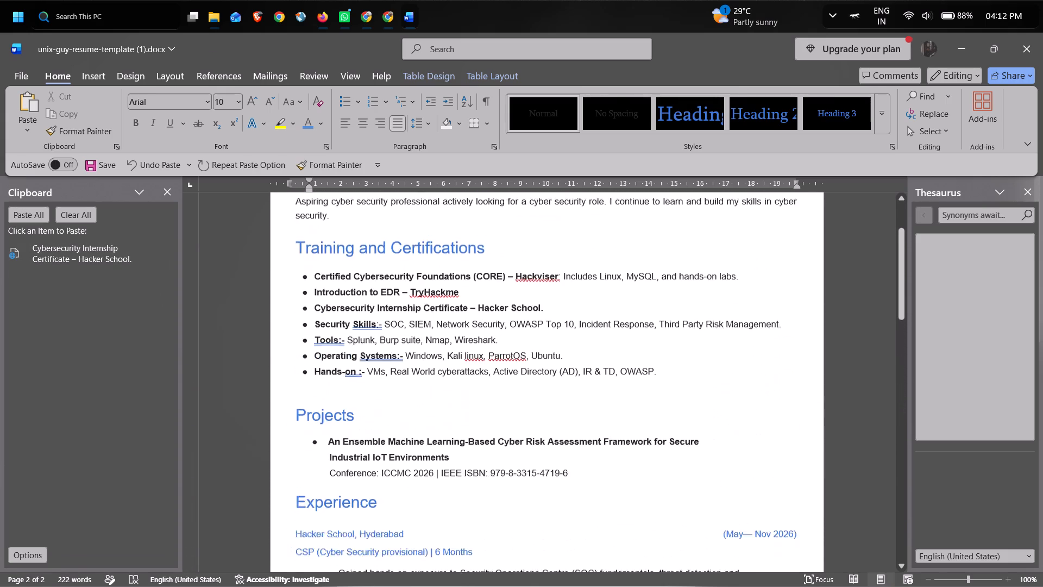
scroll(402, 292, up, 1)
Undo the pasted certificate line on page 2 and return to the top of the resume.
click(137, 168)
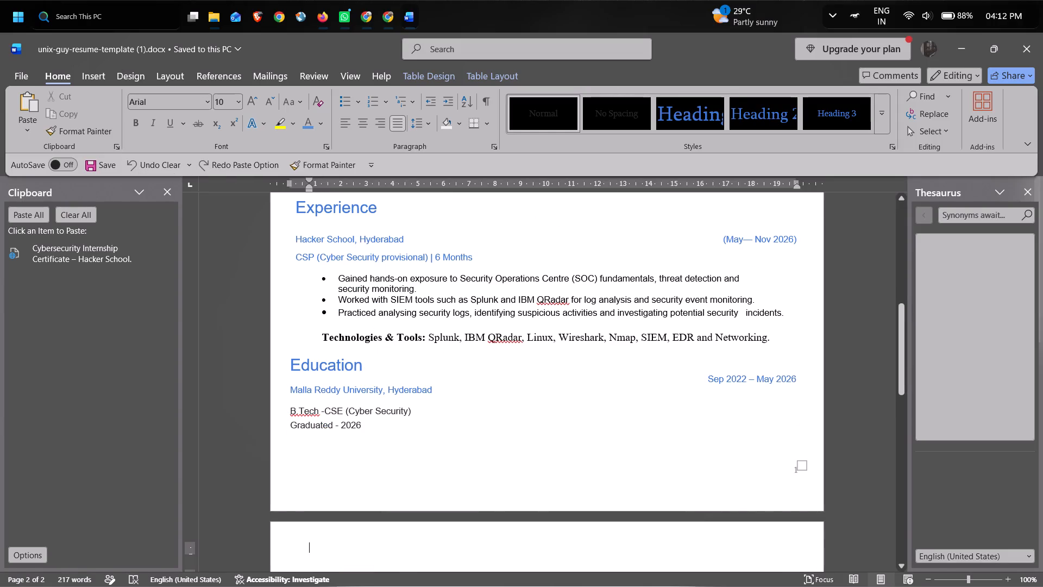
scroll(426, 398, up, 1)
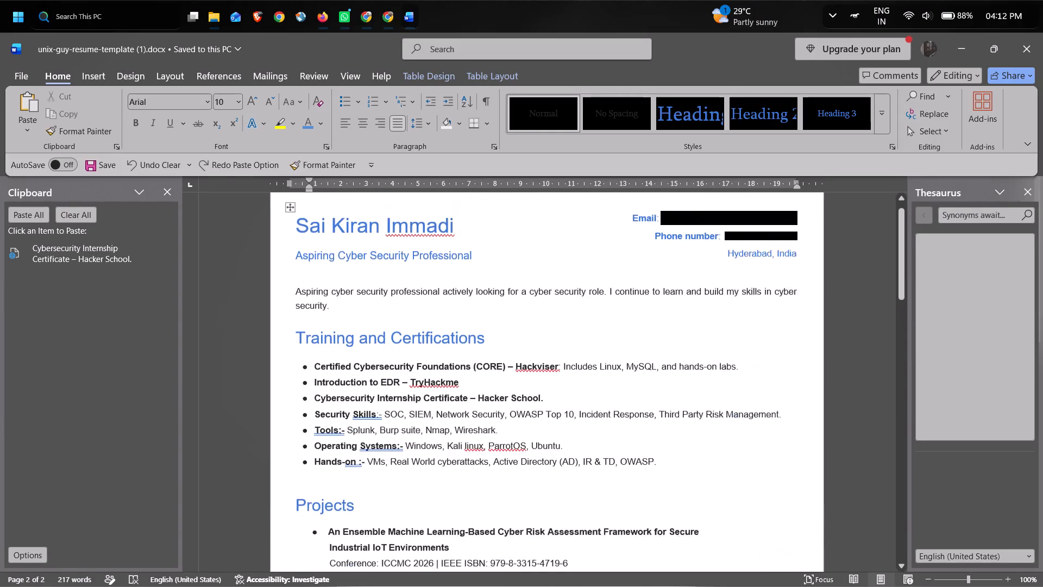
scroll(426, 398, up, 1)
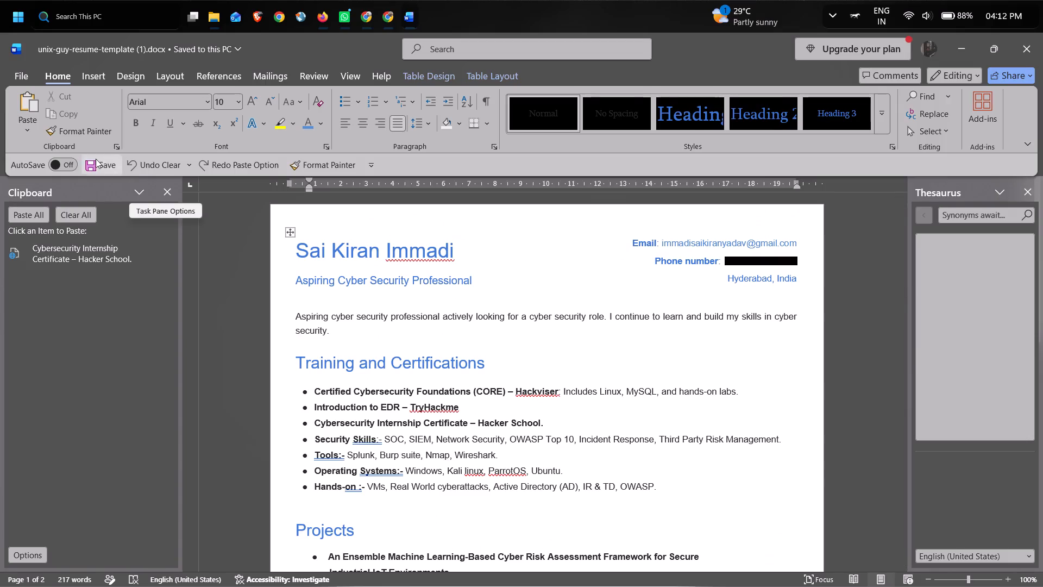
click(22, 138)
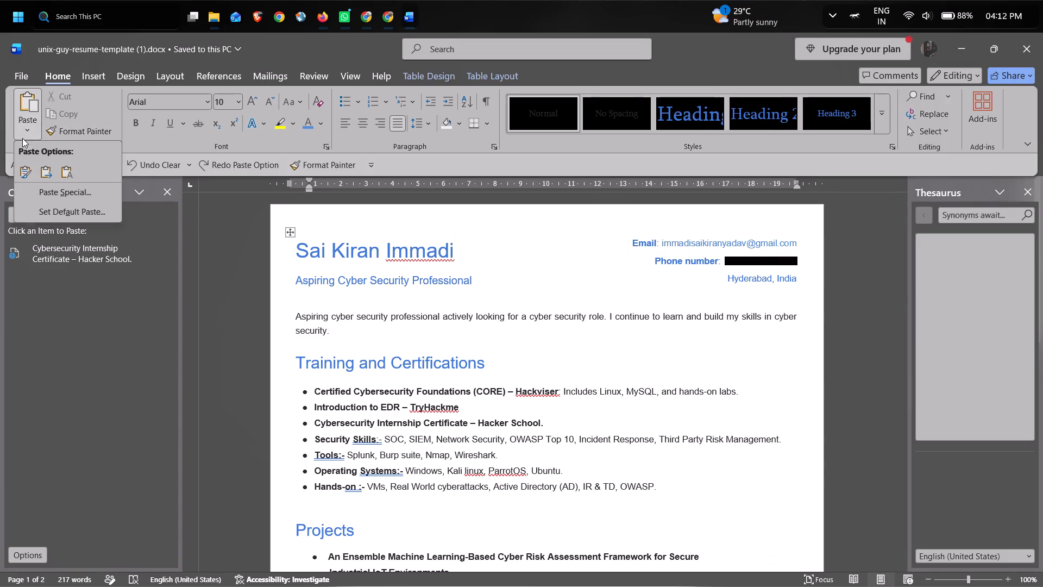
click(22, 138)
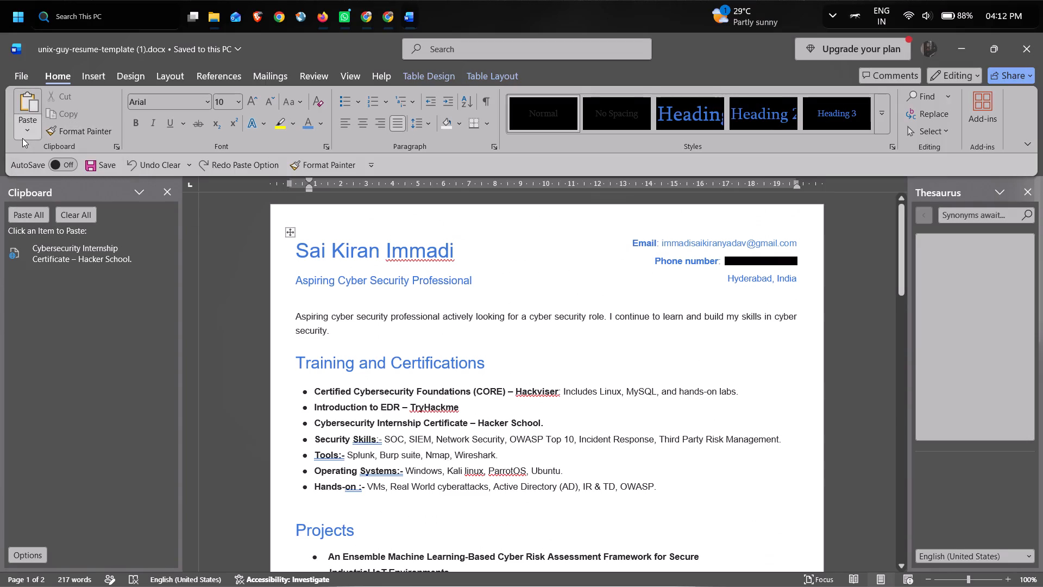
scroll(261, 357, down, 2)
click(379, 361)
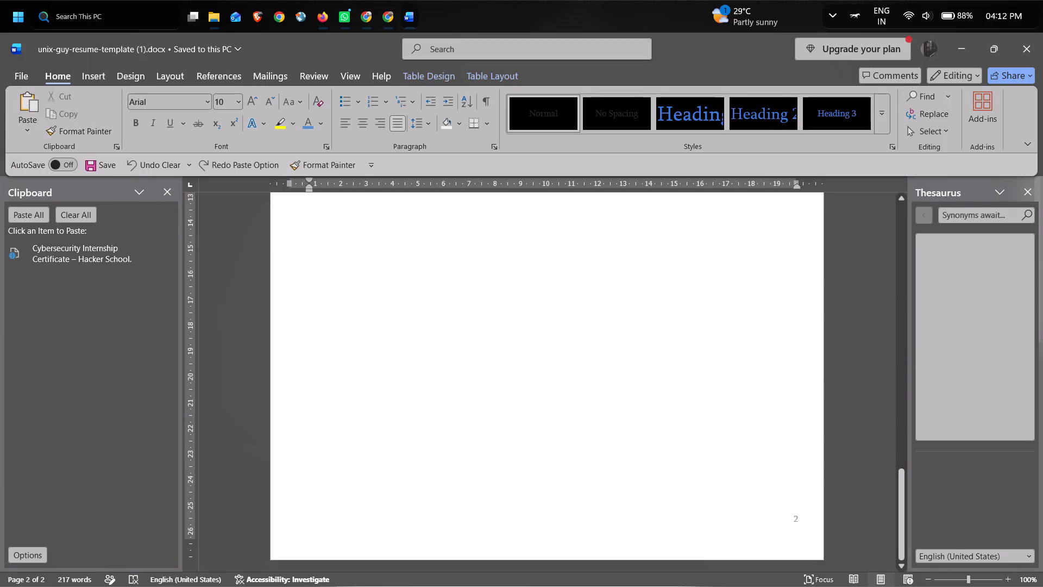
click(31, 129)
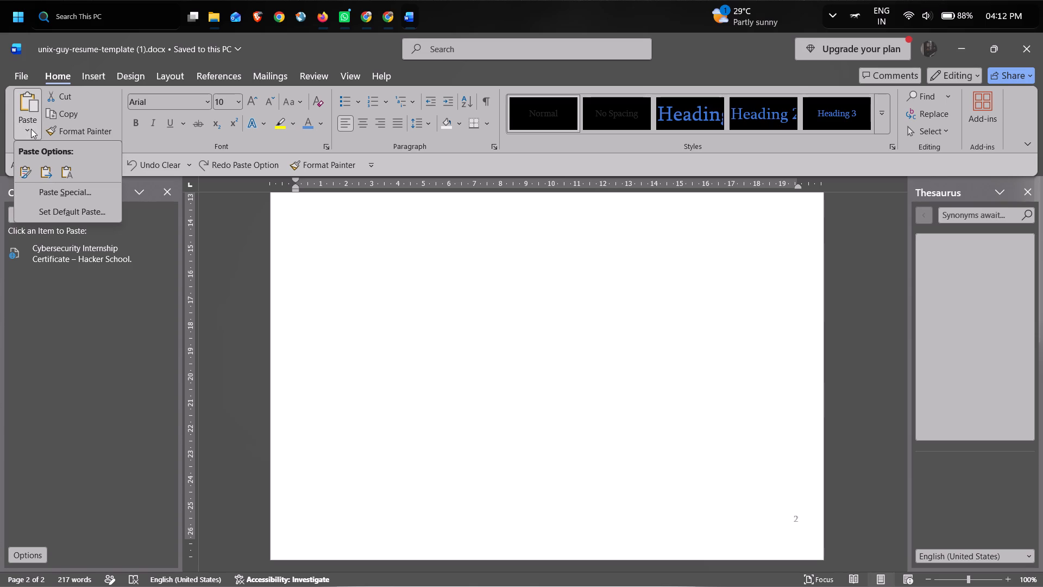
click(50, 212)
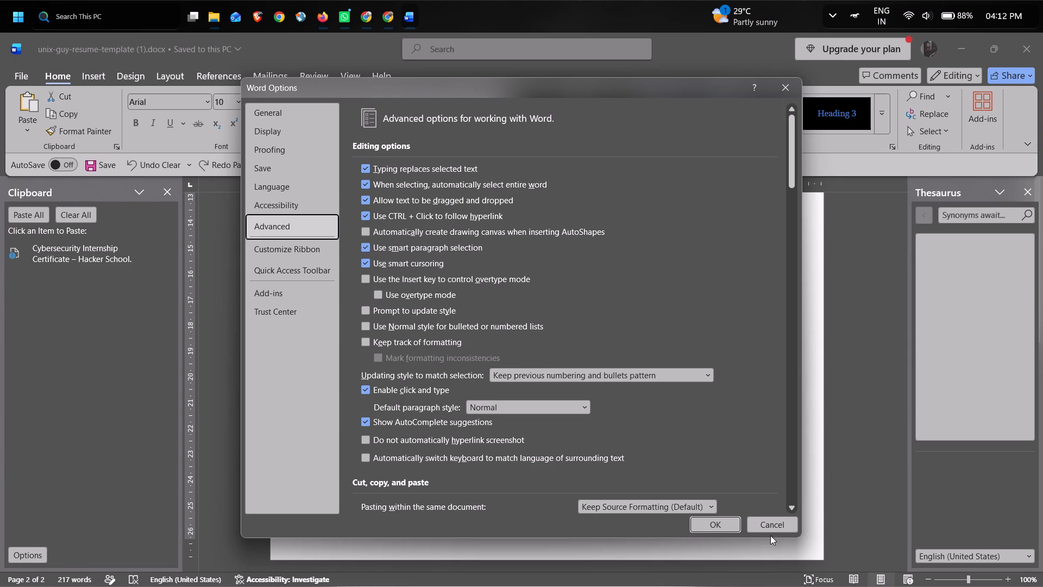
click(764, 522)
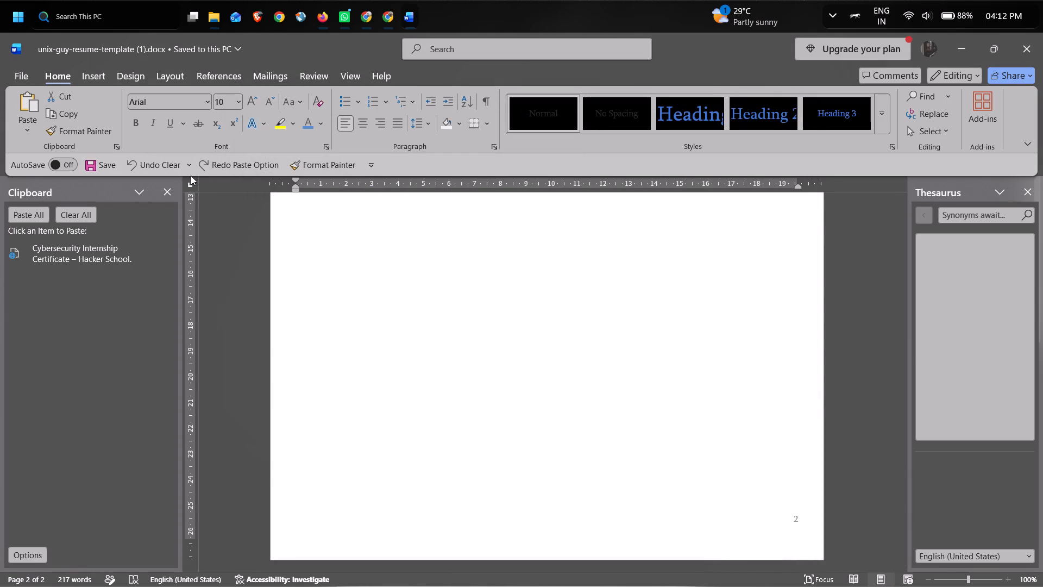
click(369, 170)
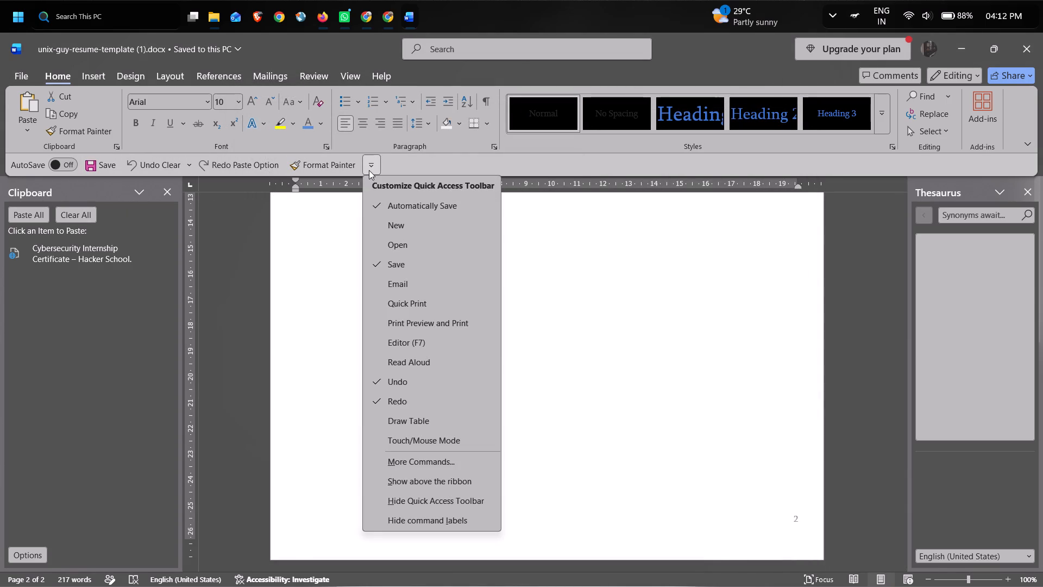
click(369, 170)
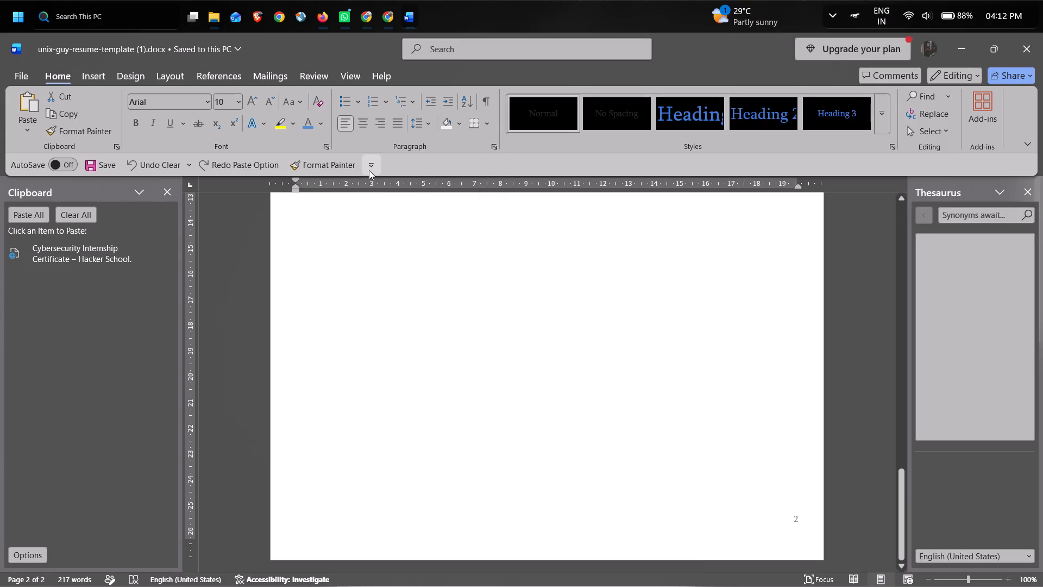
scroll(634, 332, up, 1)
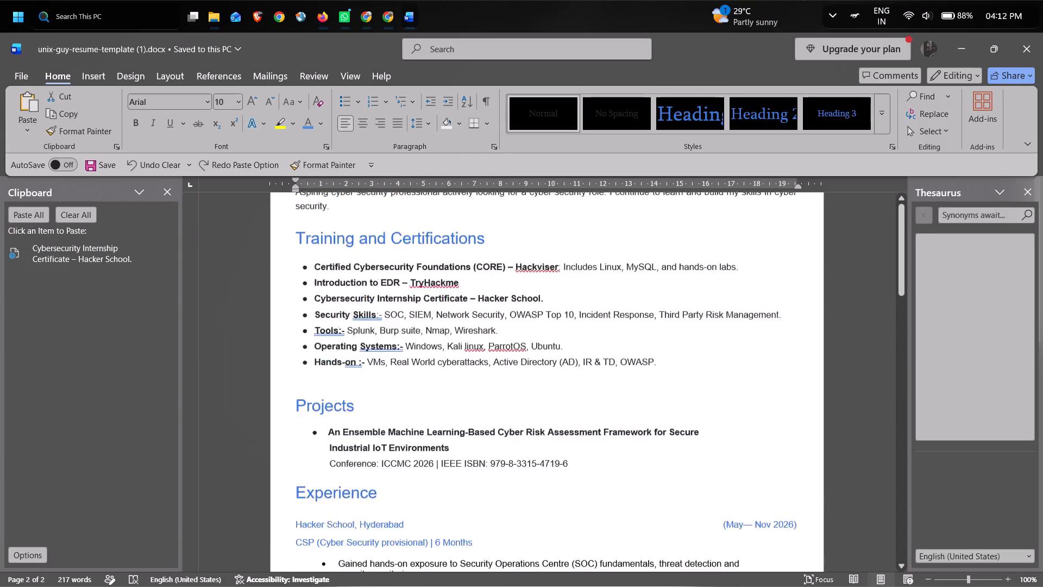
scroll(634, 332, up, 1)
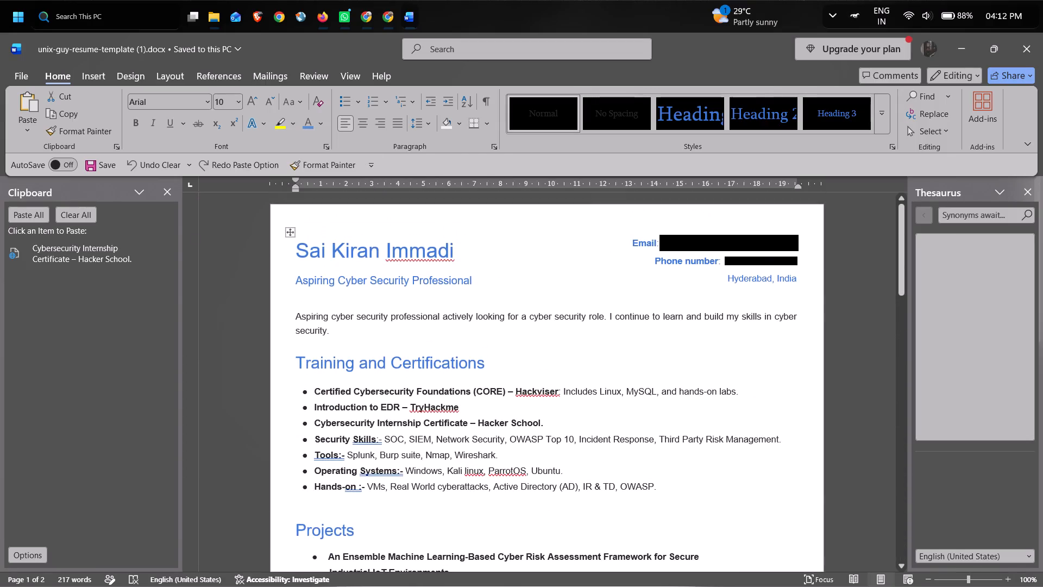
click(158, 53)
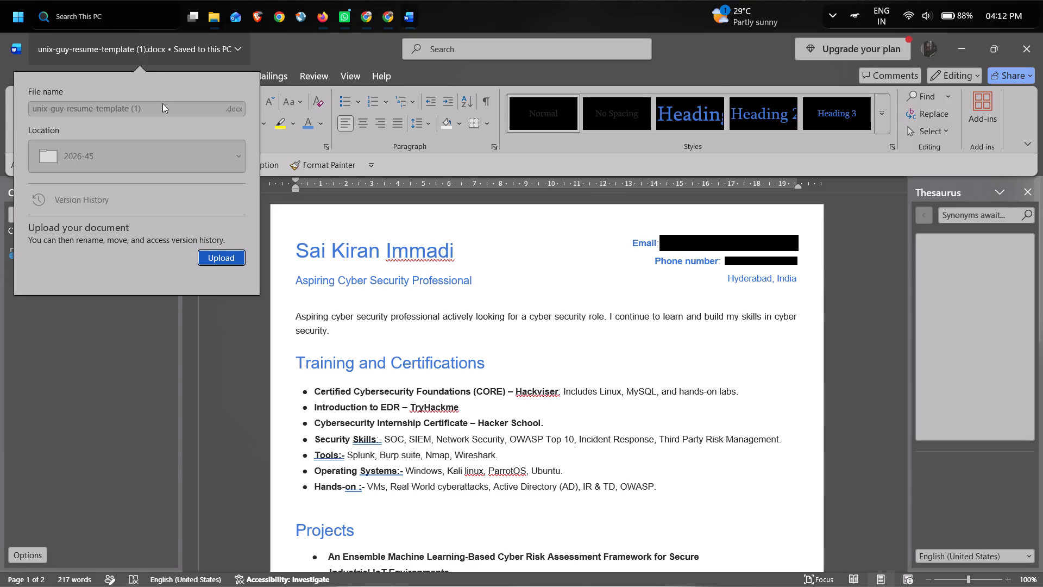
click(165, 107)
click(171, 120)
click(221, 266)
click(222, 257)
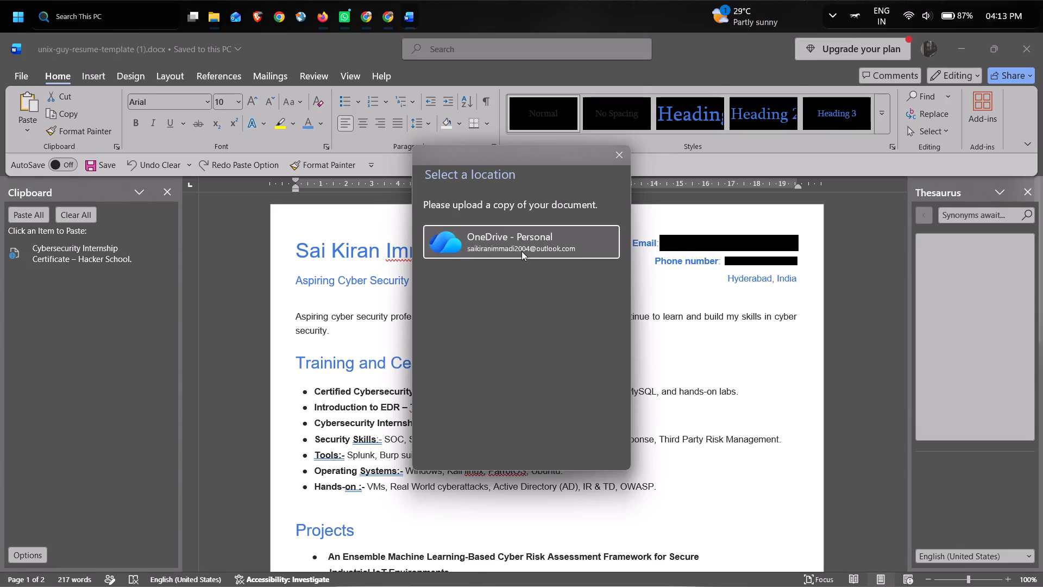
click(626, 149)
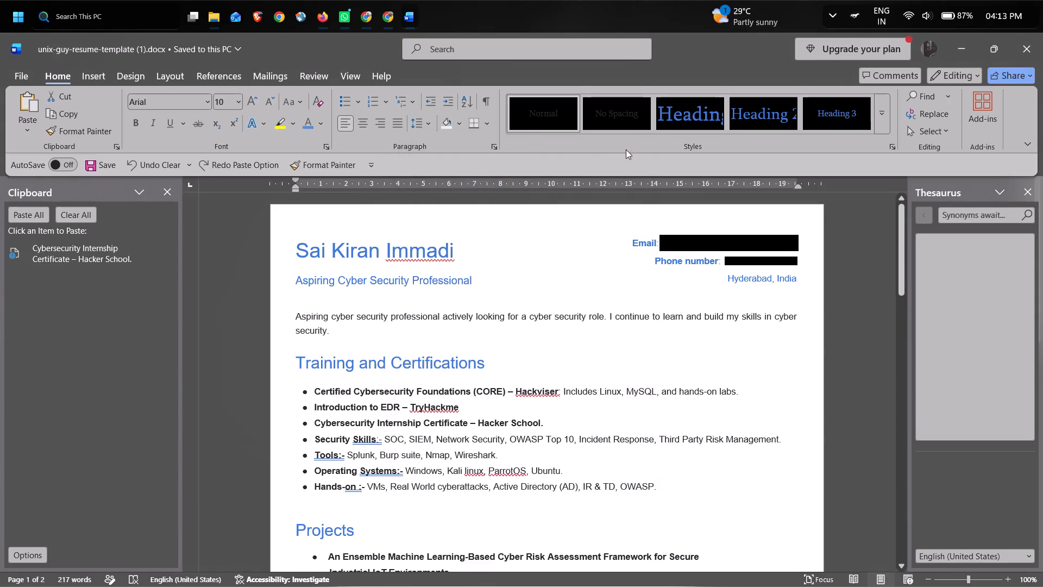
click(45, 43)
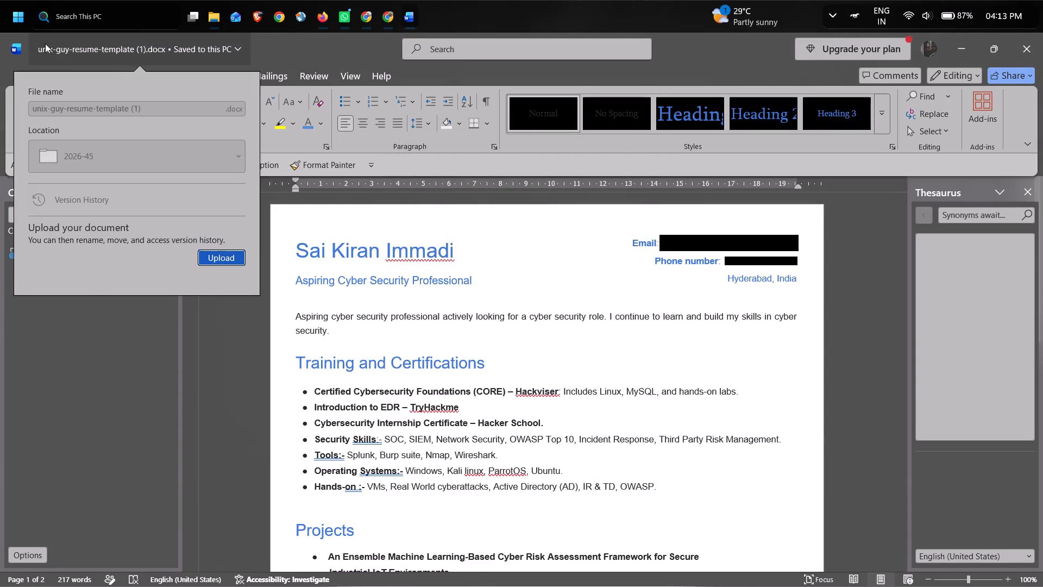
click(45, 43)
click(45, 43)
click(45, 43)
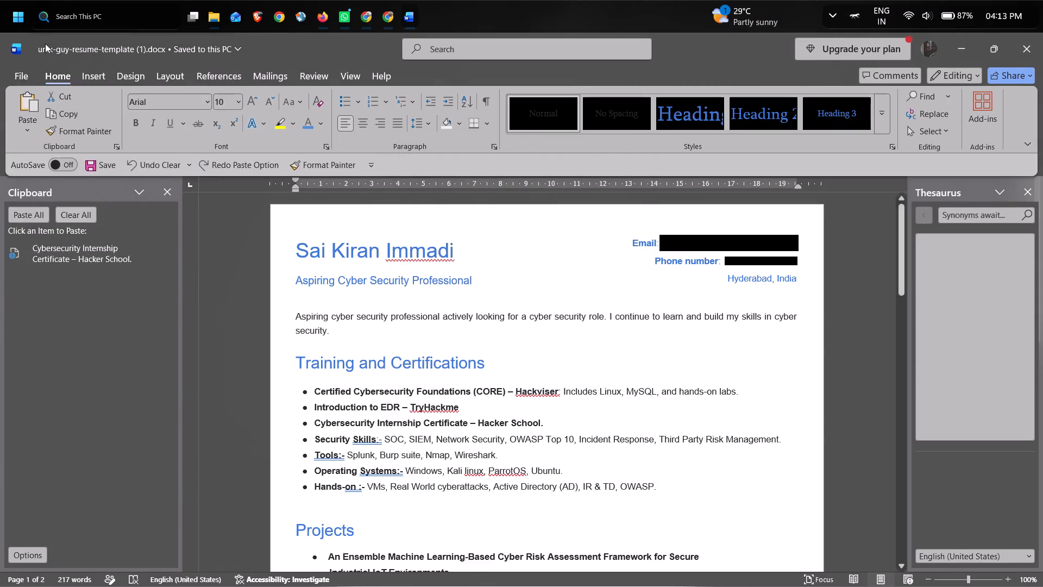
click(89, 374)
Open the resume's print preview, try to delete the blank page 2 there, and page through the preview.
click(23, 78)
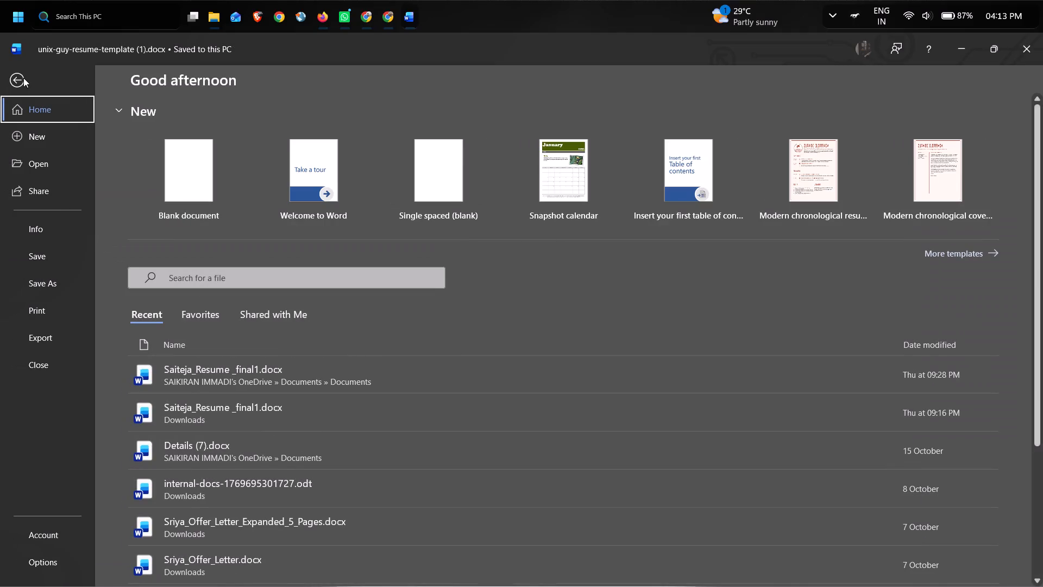
click(51, 276)
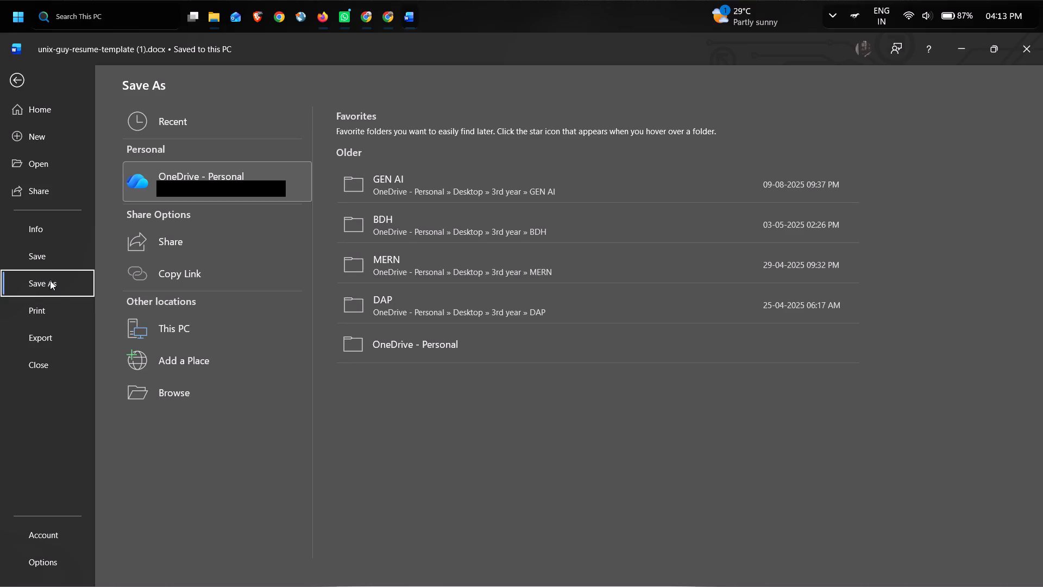
click(47, 298)
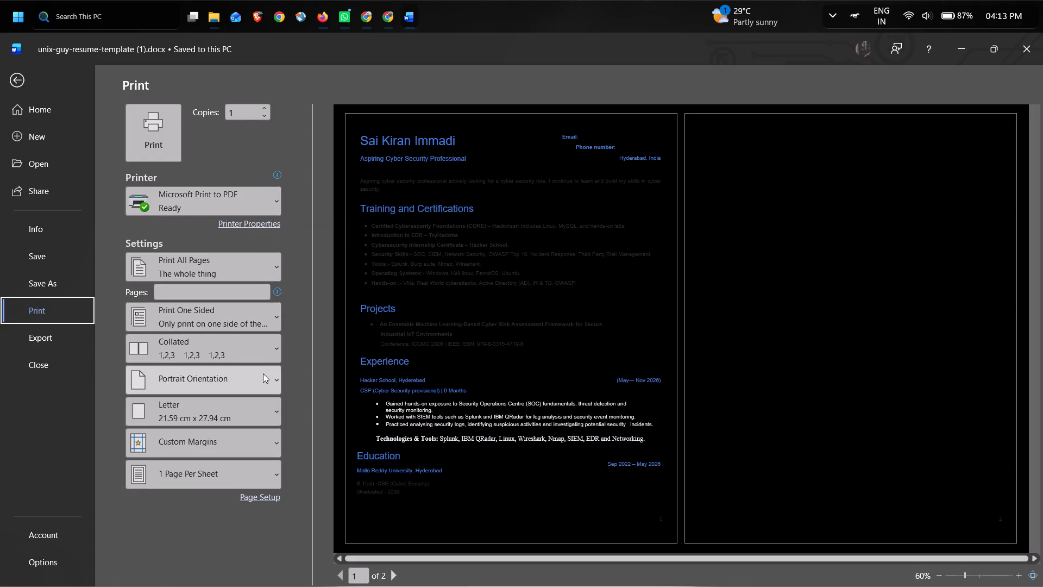
click(749, 338)
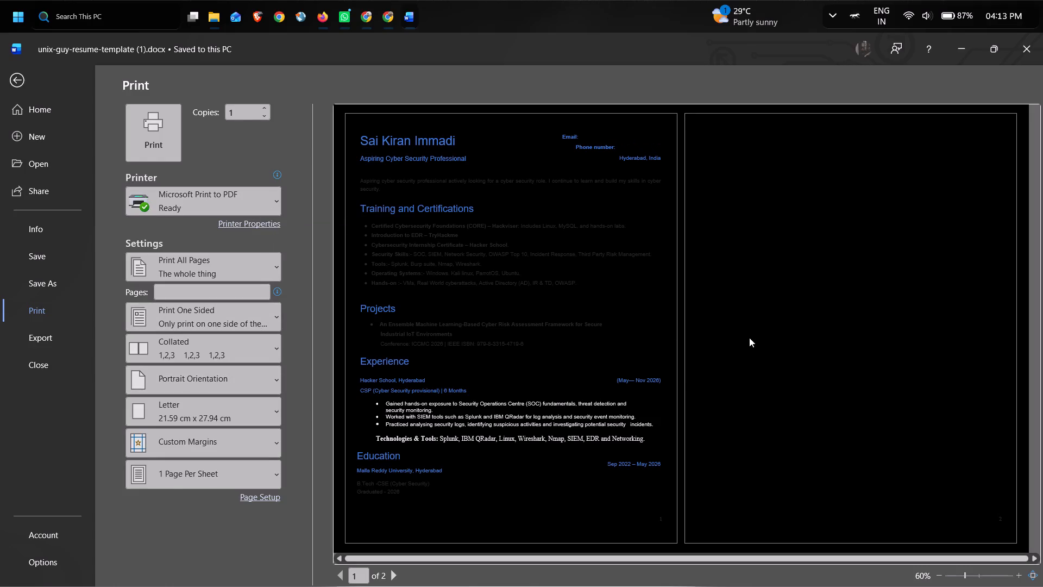
key(Delete)
click(391, 574)
click(391, 574)
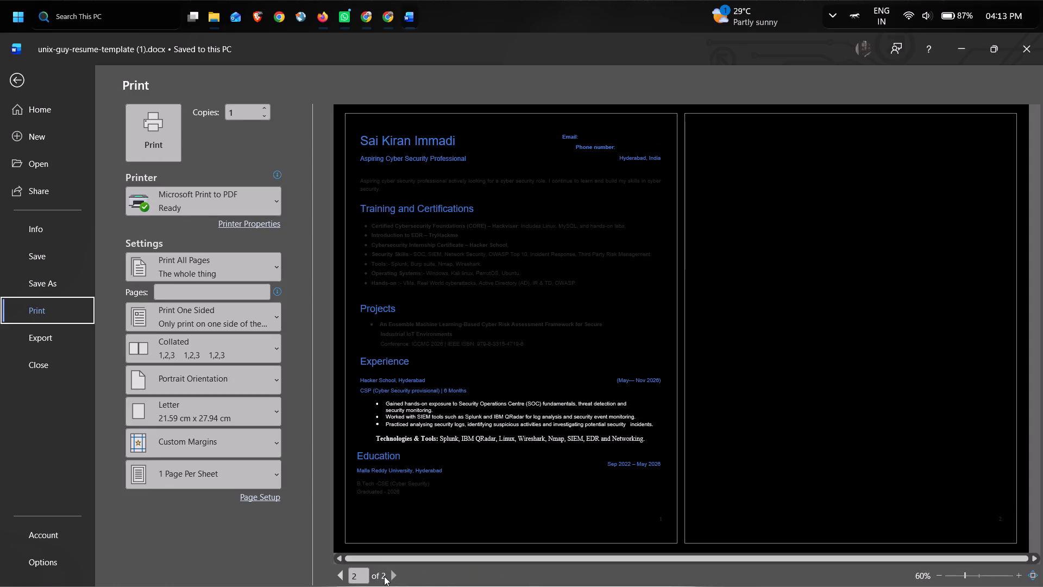
click(337, 578)
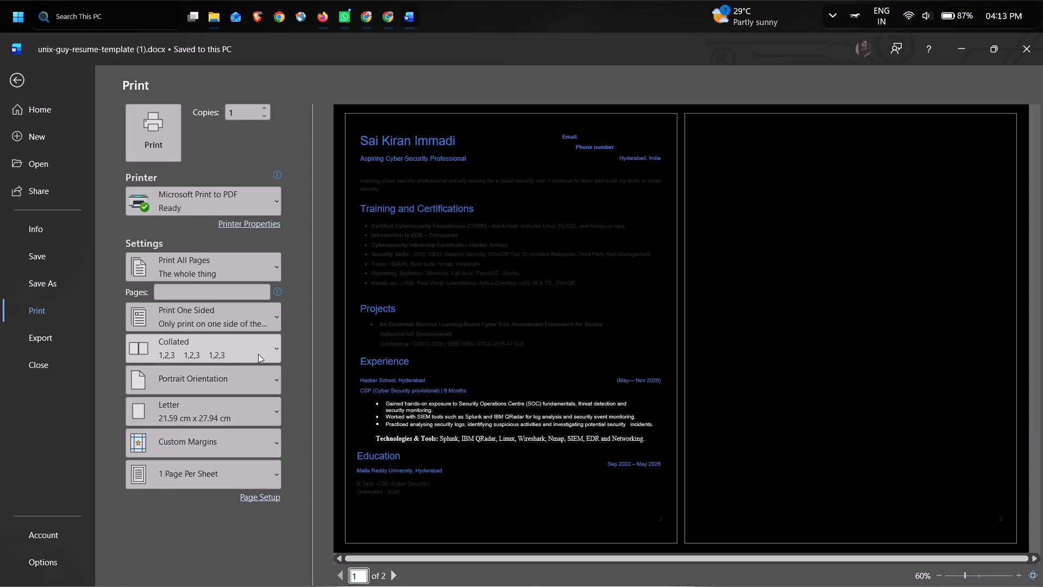
Look through the print options for orientation, paper size, pages per sheet, printer and page range.
click(273, 381)
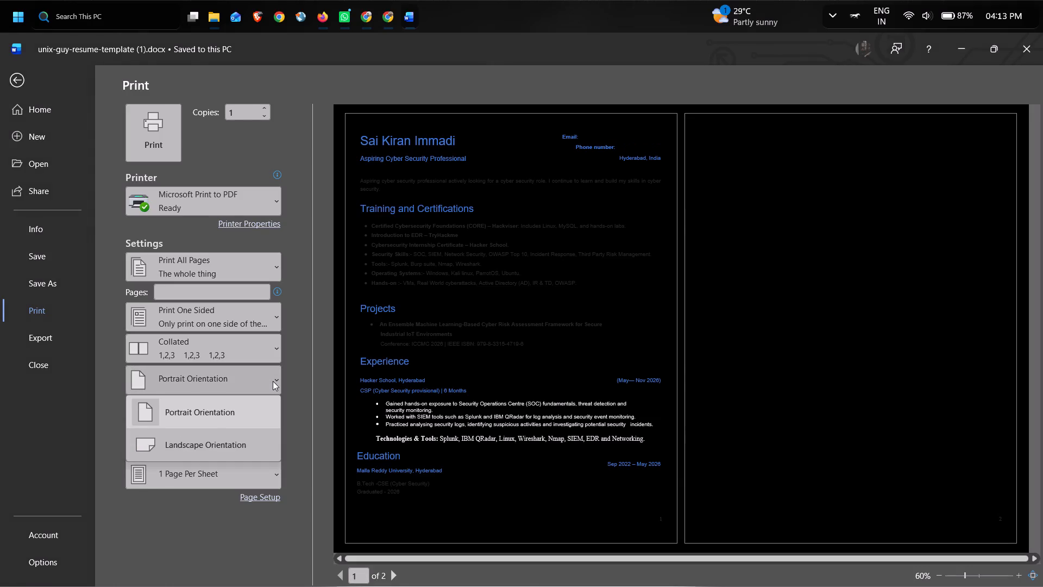
click(273, 381)
click(275, 410)
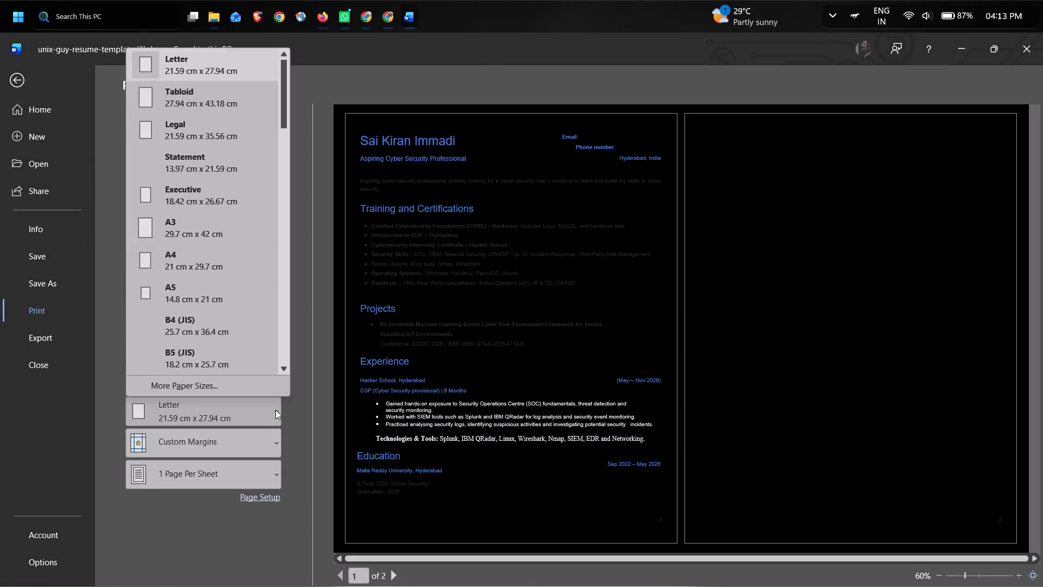
click(275, 410)
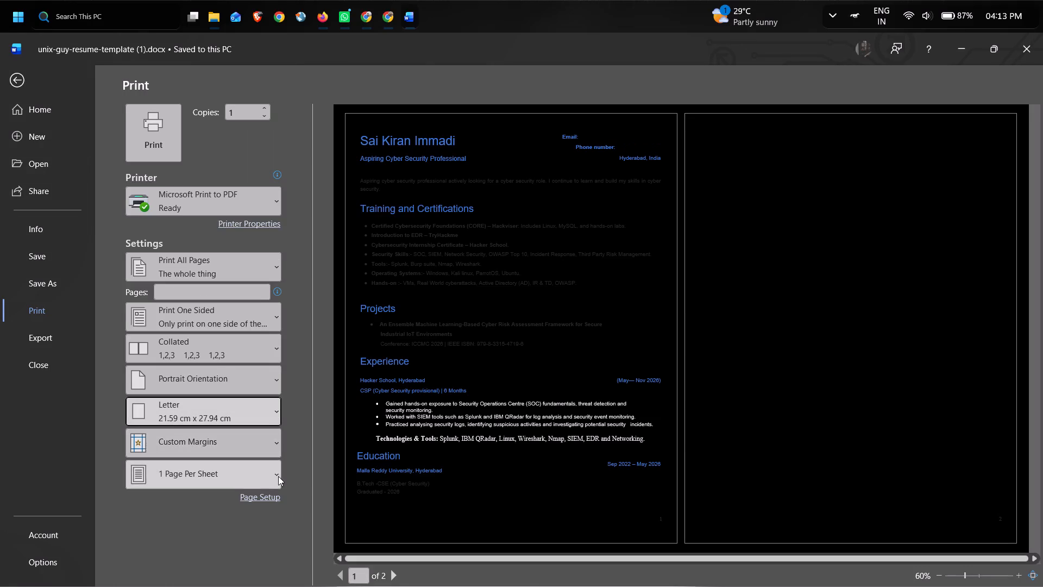
click(278, 478)
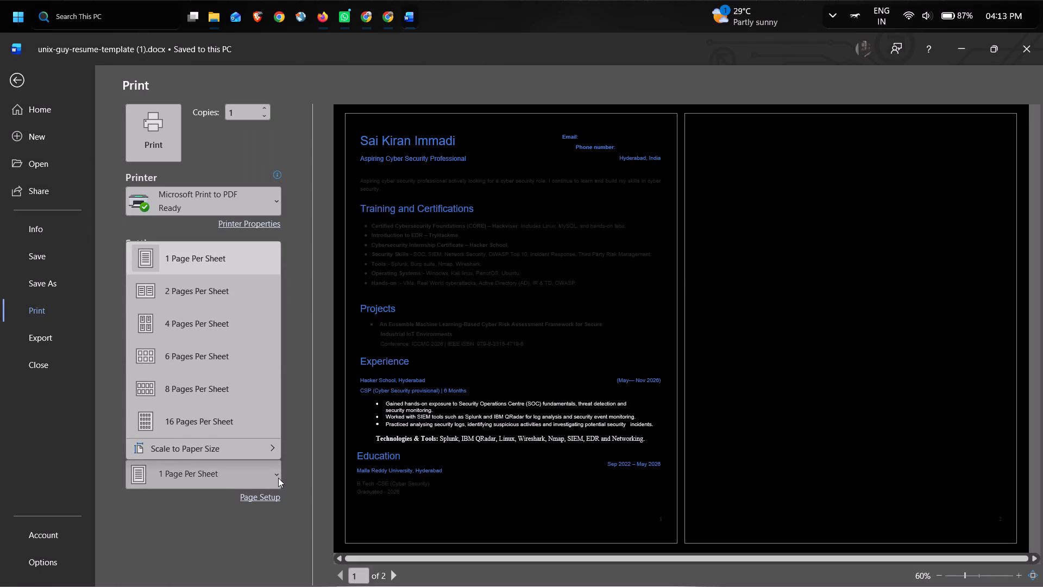
click(278, 478)
scroll(252, 354, up, 1)
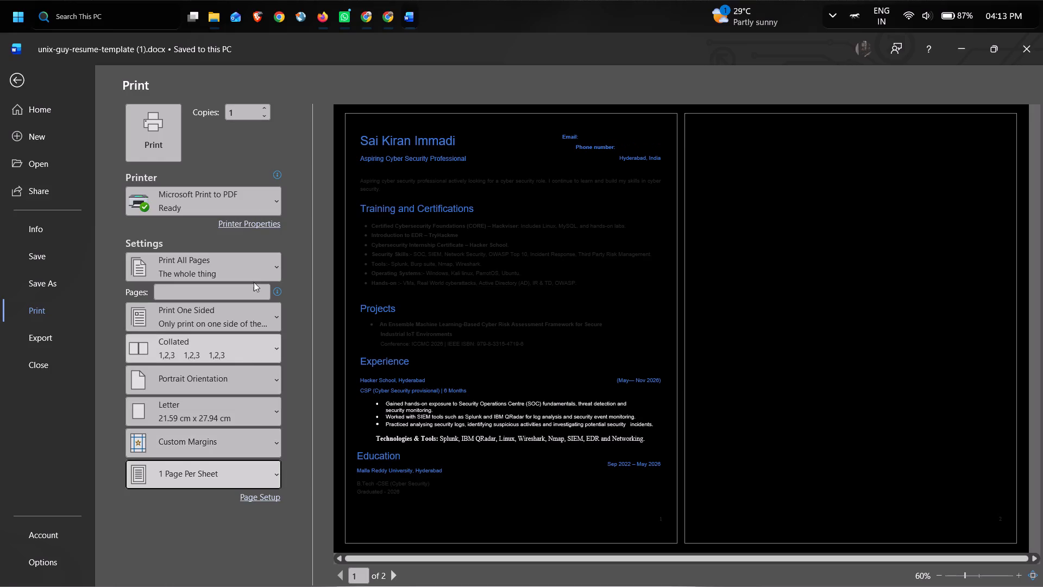
click(275, 201)
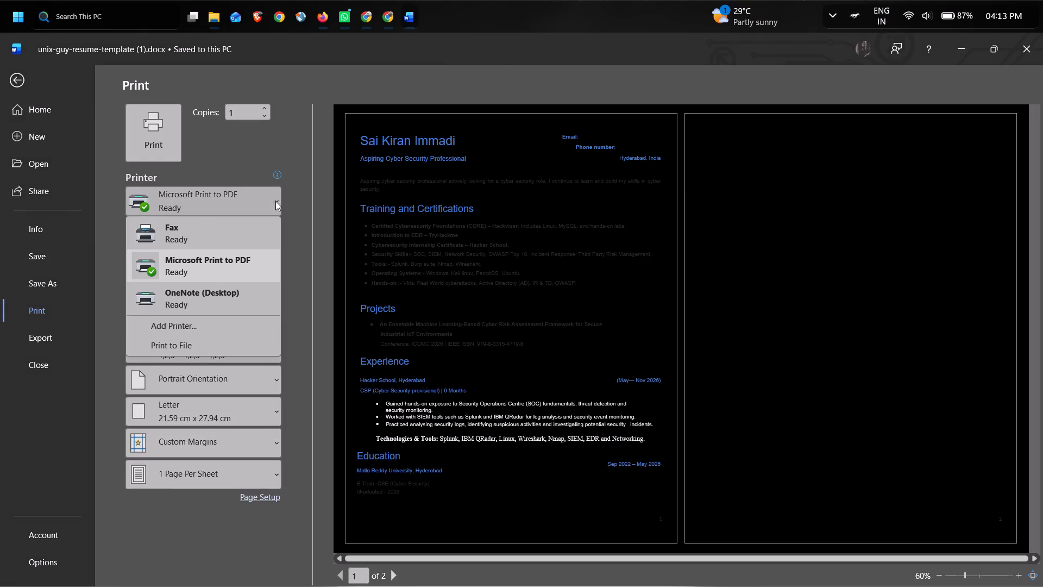
click(275, 201)
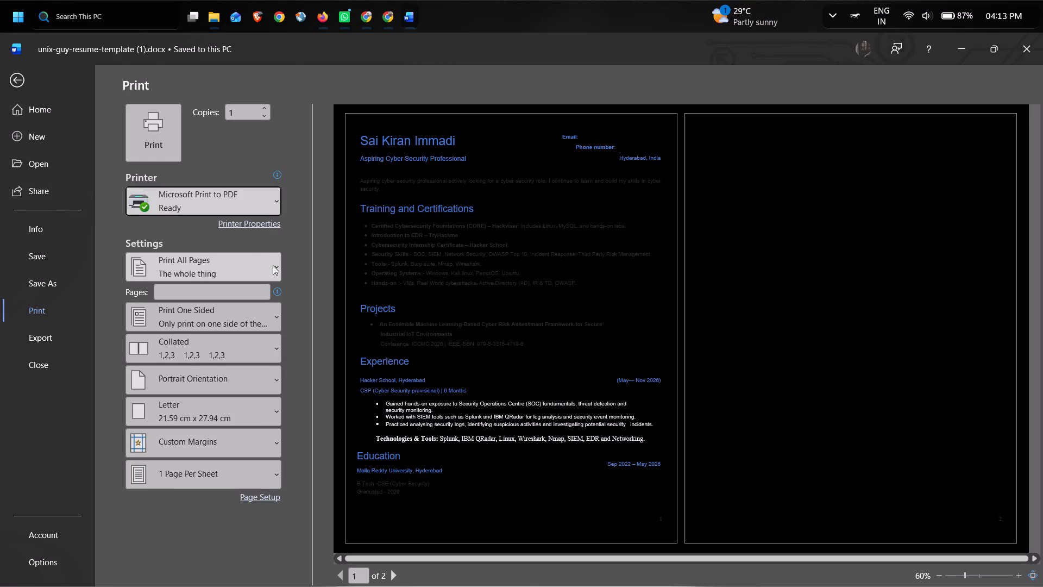
click(273, 265)
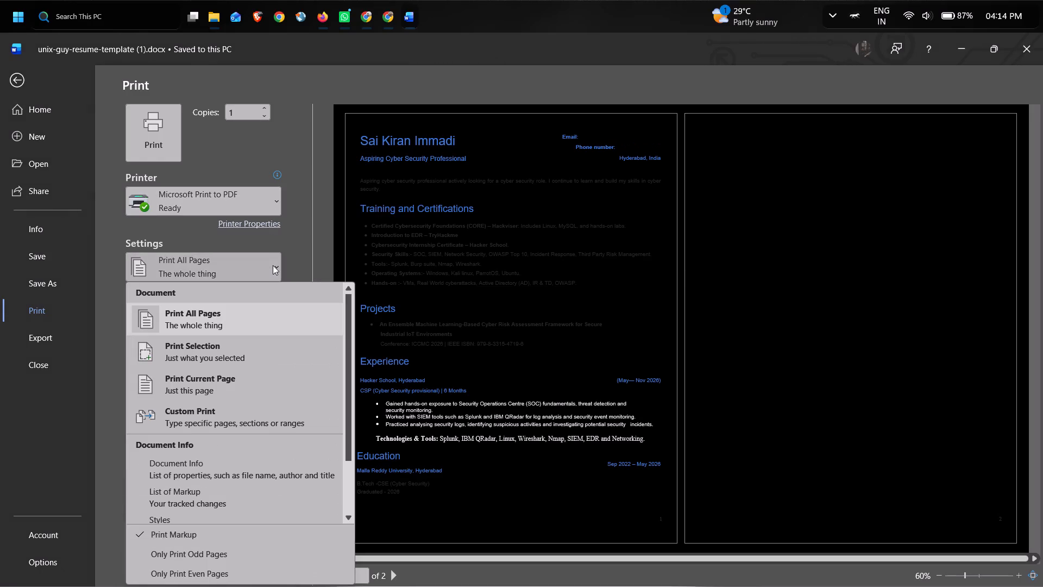
click(273, 265)
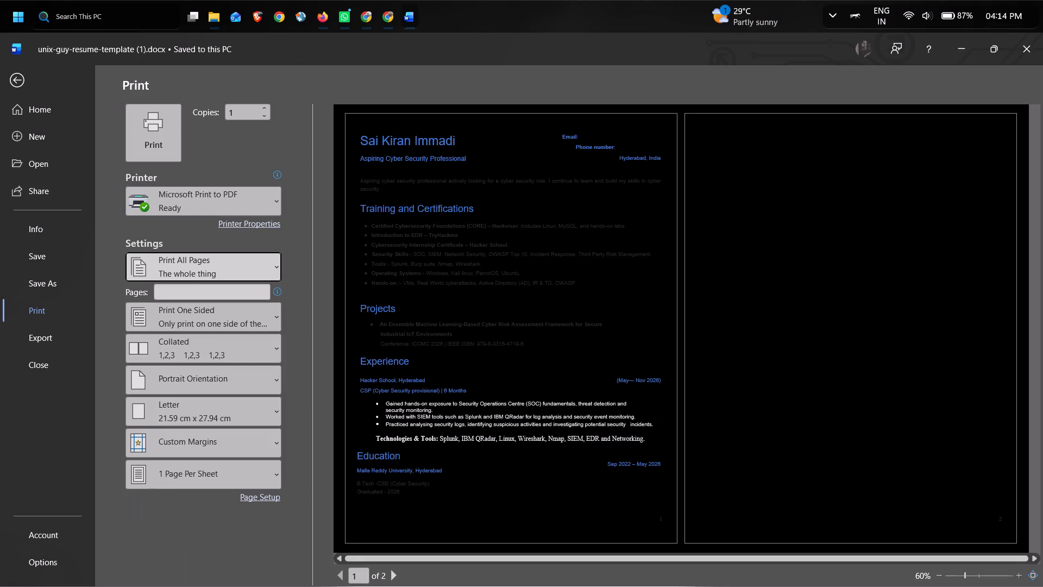
Limit the print range to page 1 and print the resume with Microsoft Print to PDF.
click(236, 298)
key(1)
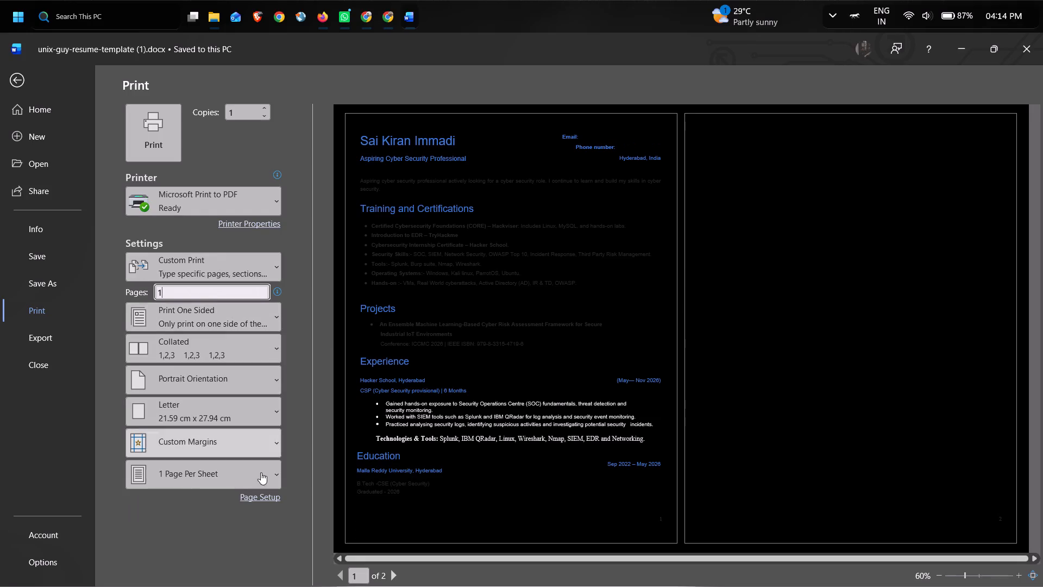
click(167, 136)
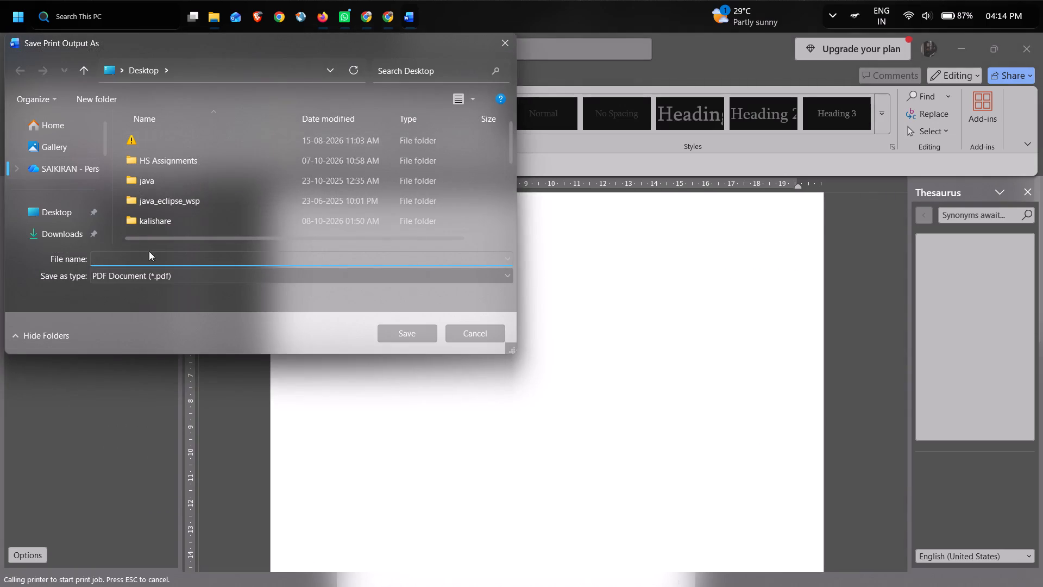
Save the print output on the Desktop as a PDF named saiR.
click(62, 207)
text(sai)
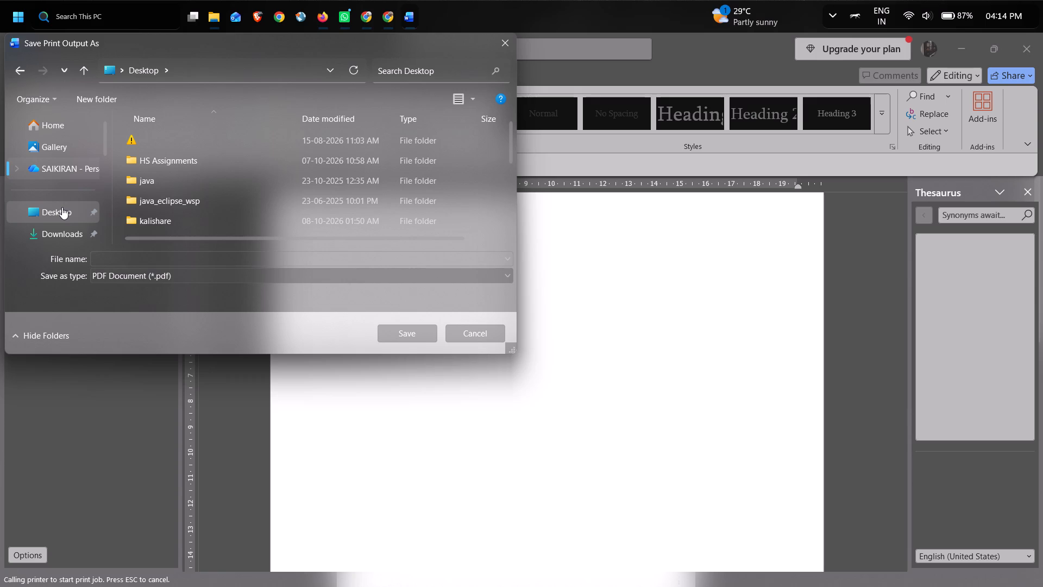
click(125, 261)
text(sai)
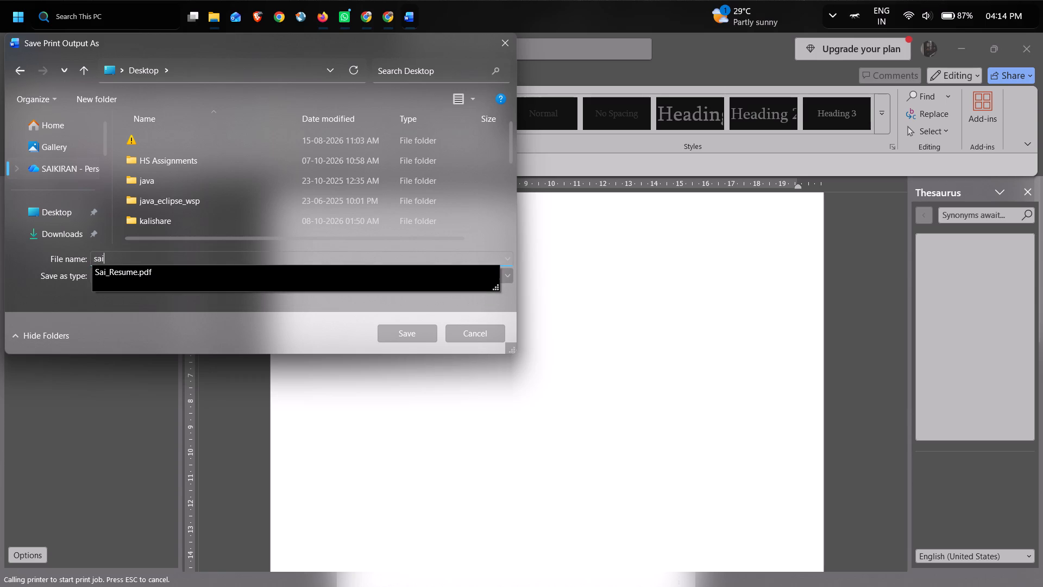
key(shift+r)
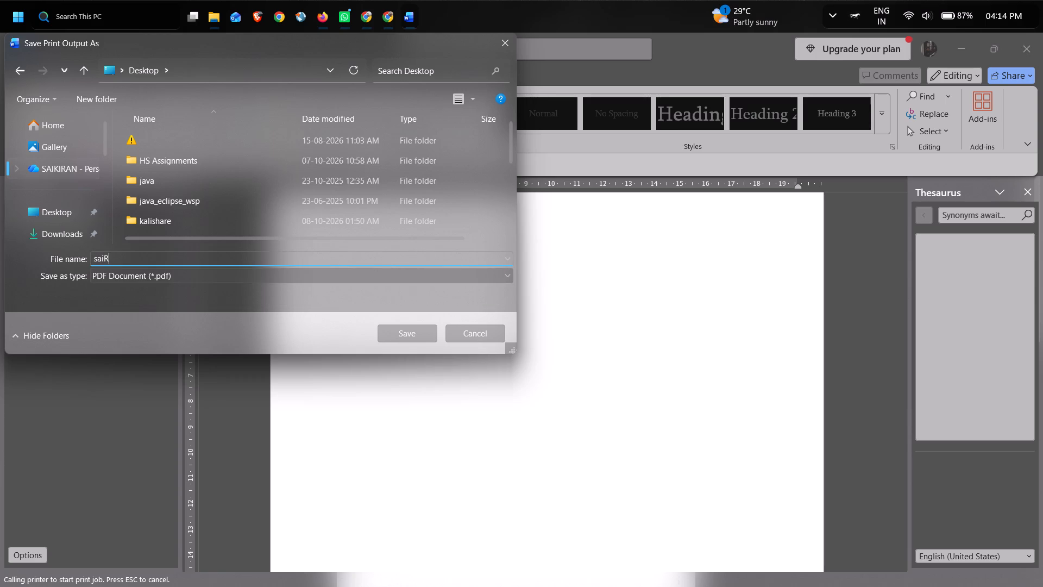
key(Return)
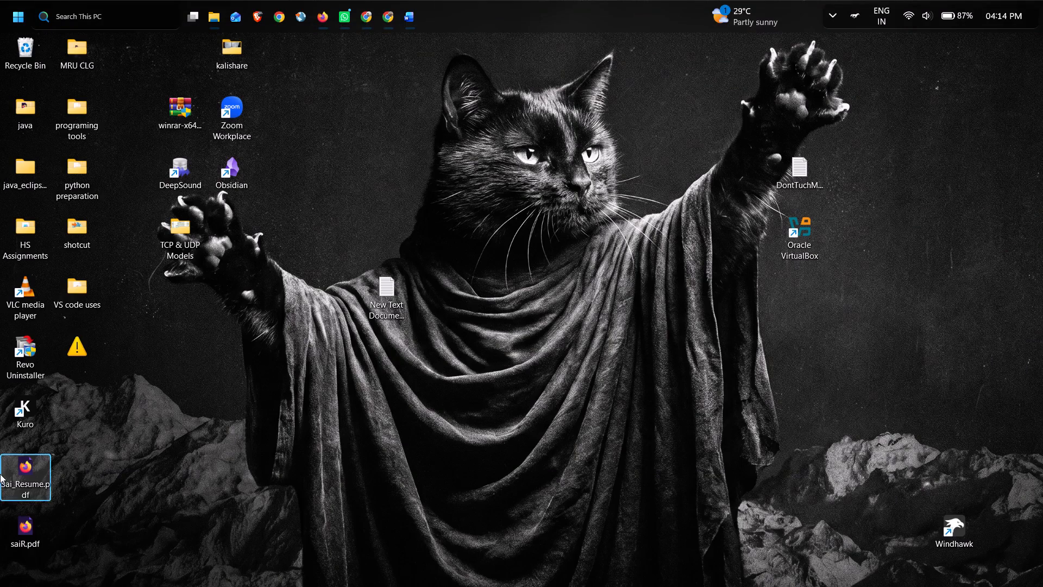
Open saiR.pdf from the desktop in Firefox and check the exported resume down to the Education section.
double_click(33, 527)
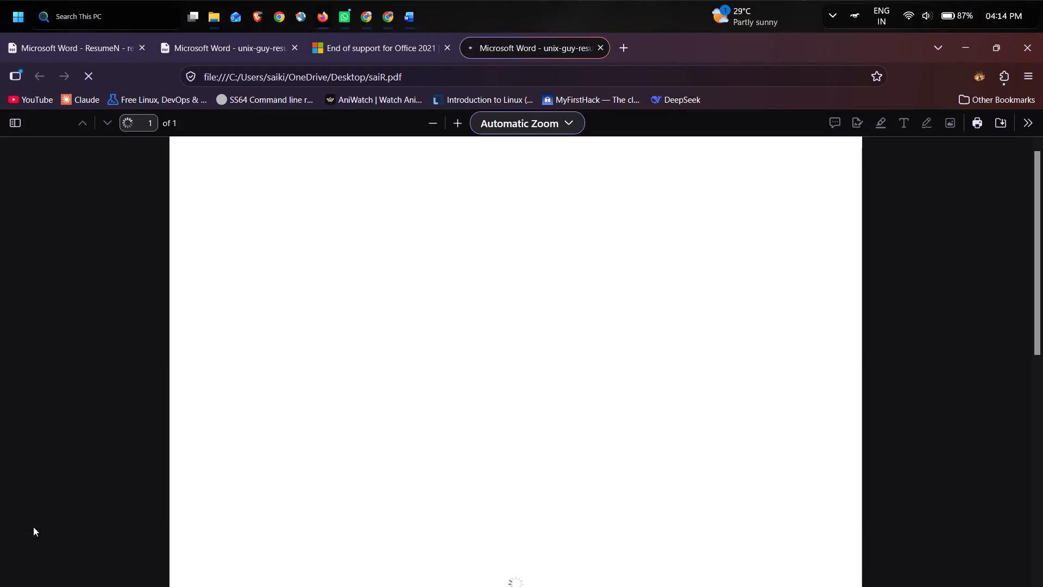
scroll(386, 547, down, 8)
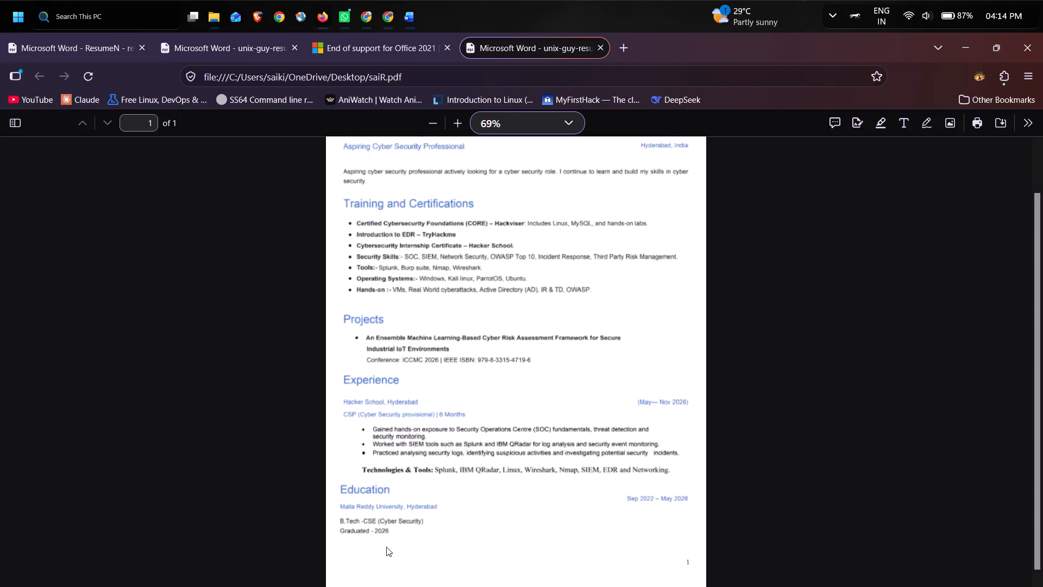
scroll(386, 547, down, 1)
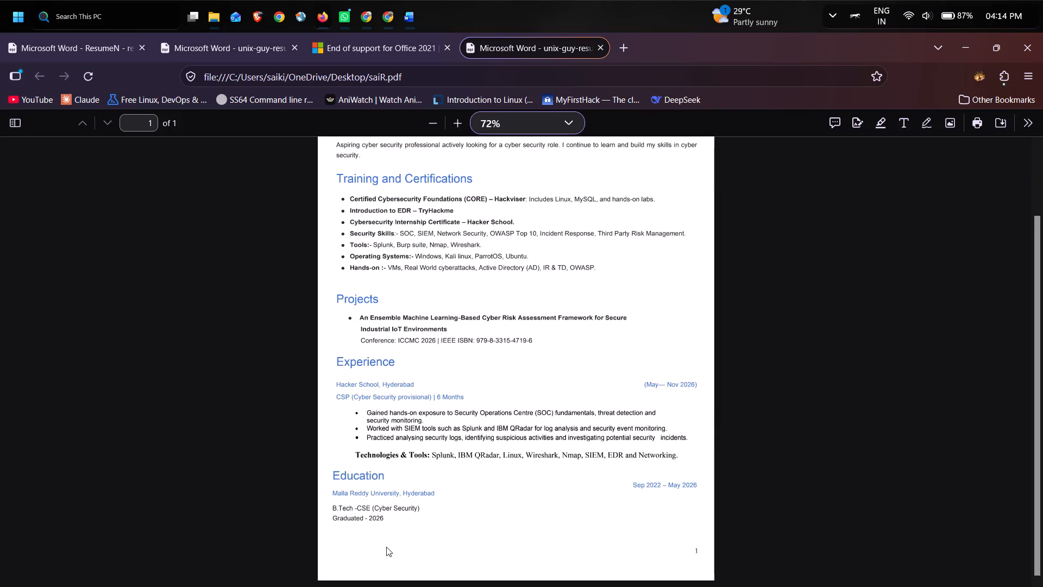
Review the exported resume PDF again, from the header down to the page number at the bottom of the page.
scroll(386, 547, up, 1)
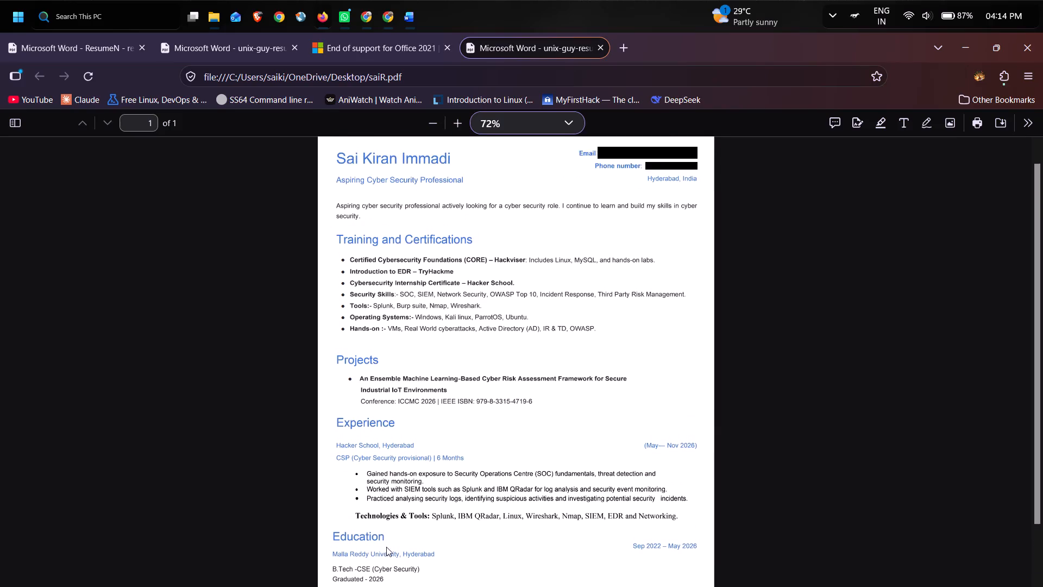
scroll(386, 547, up, 1)
scroll(386, 547, down, 2)
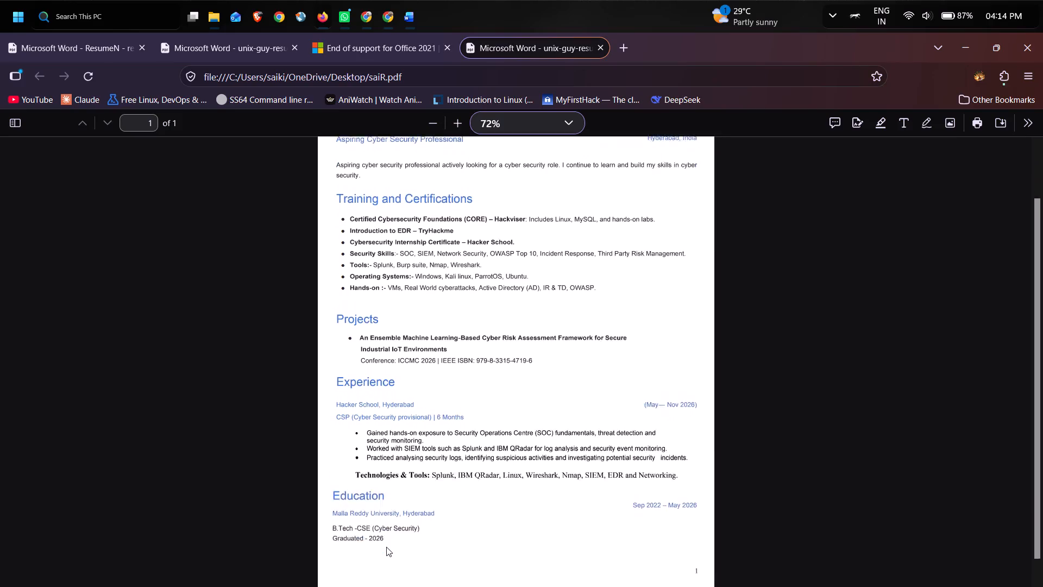
scroll(386, 547, down, 2)
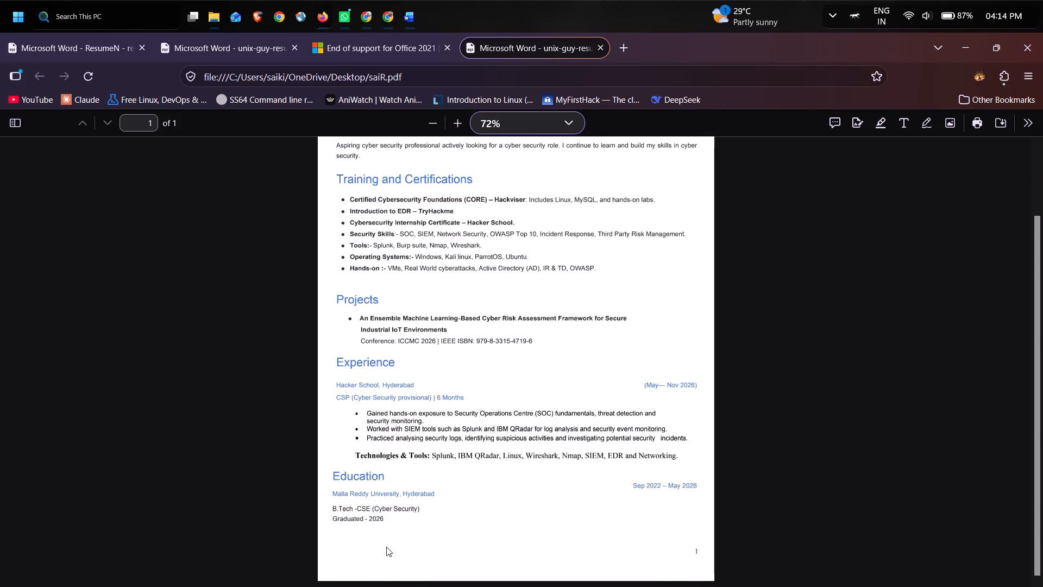
scroll(386, 547, up, 1)
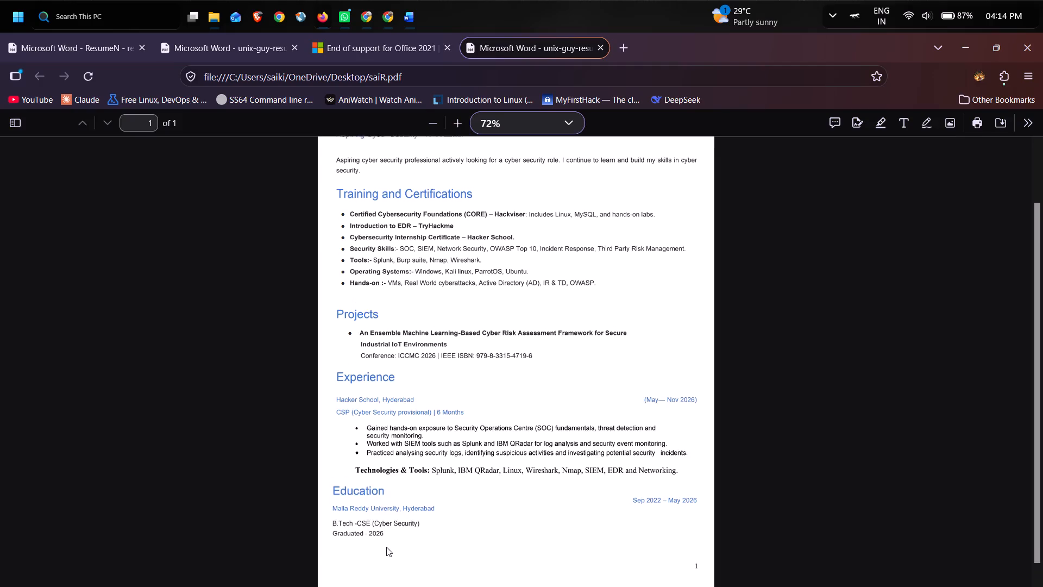
scroll(386, 547, up, 1)
scroll(386, 547, down, 1)
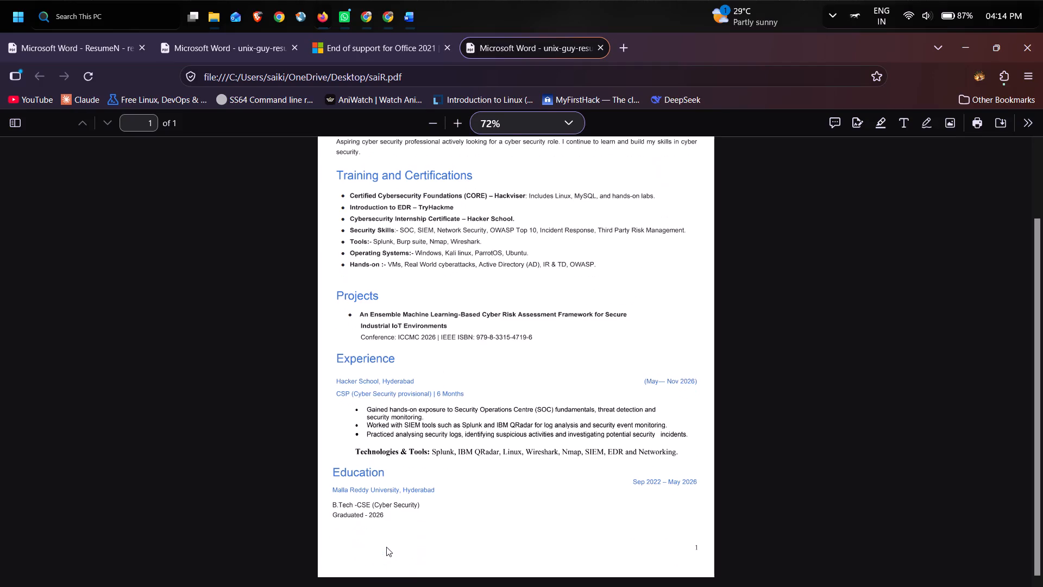
scroll(386, 547, down, 1)
Switch to the resume in Word and delete the page number from the footer of page 1.
key(alt+Tab)
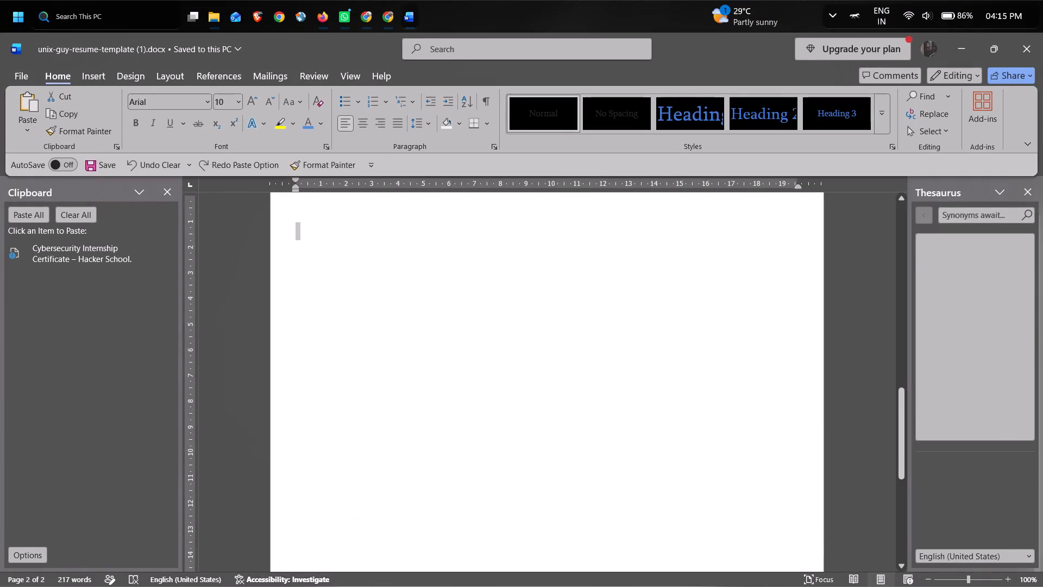
scroll(686, 518, down, 2)
scroll(686, 518, up, 6)
scroll(686, 518, down, 1)
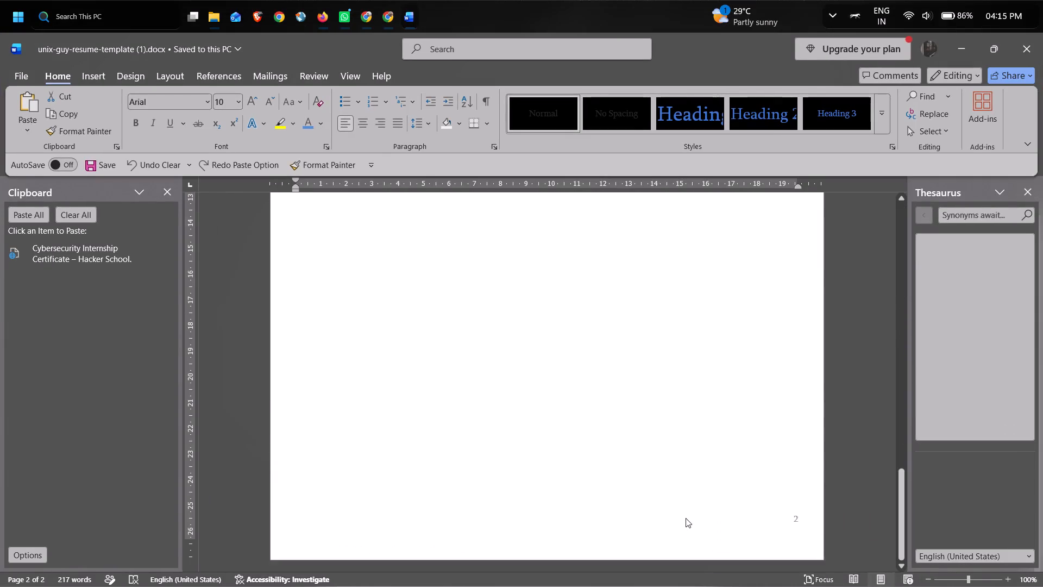
scroll(686, 518, up, 5)
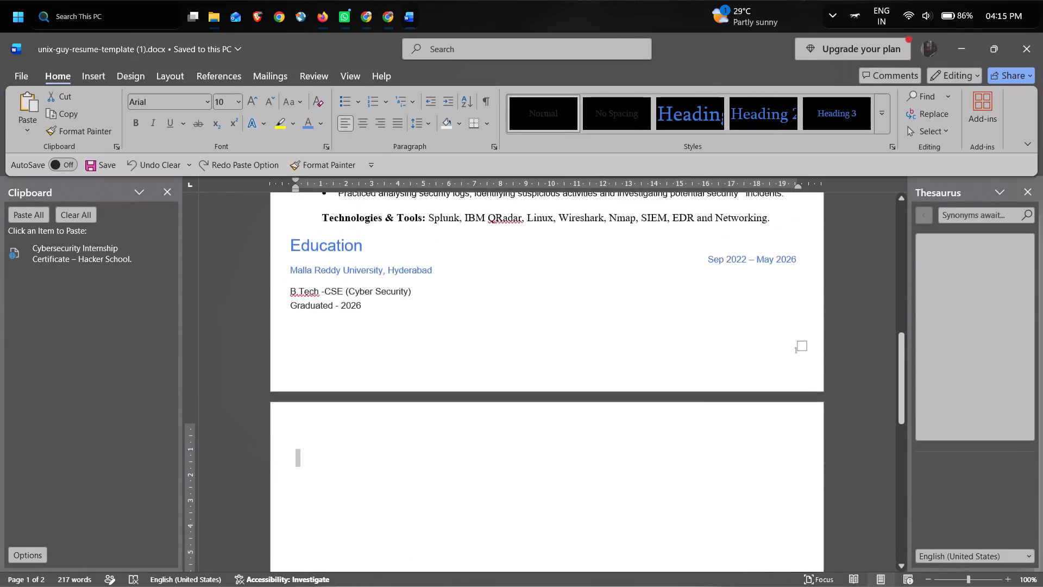
click(796, 353)
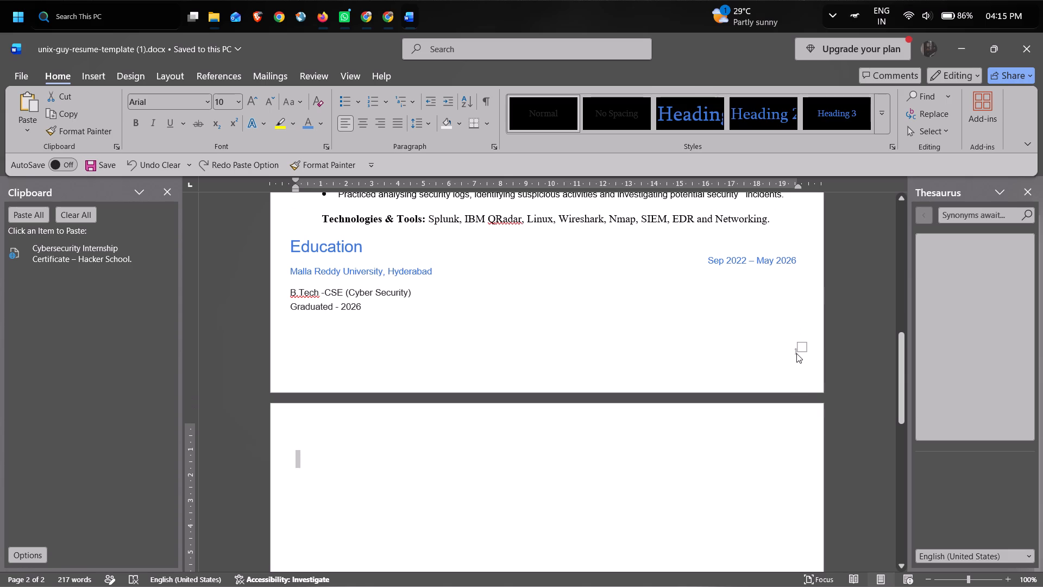
triple_click(796, 353)
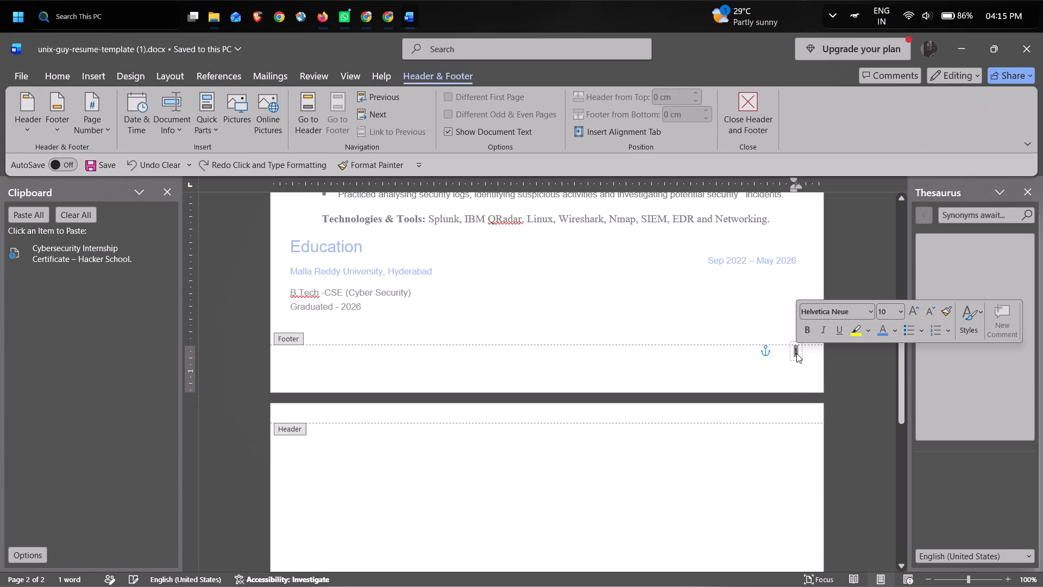
key(BackSpace)
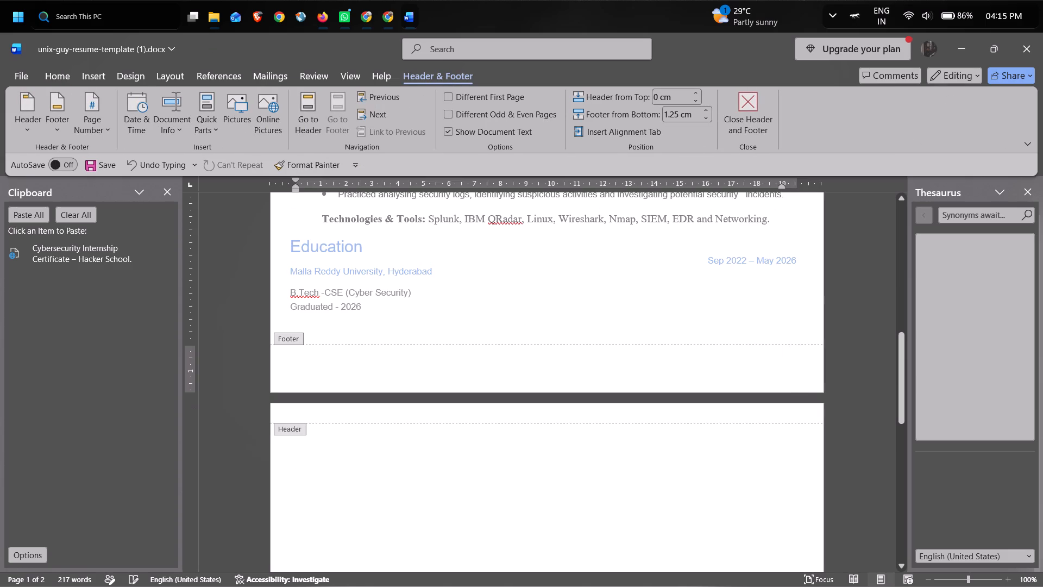
key(BackSpace)
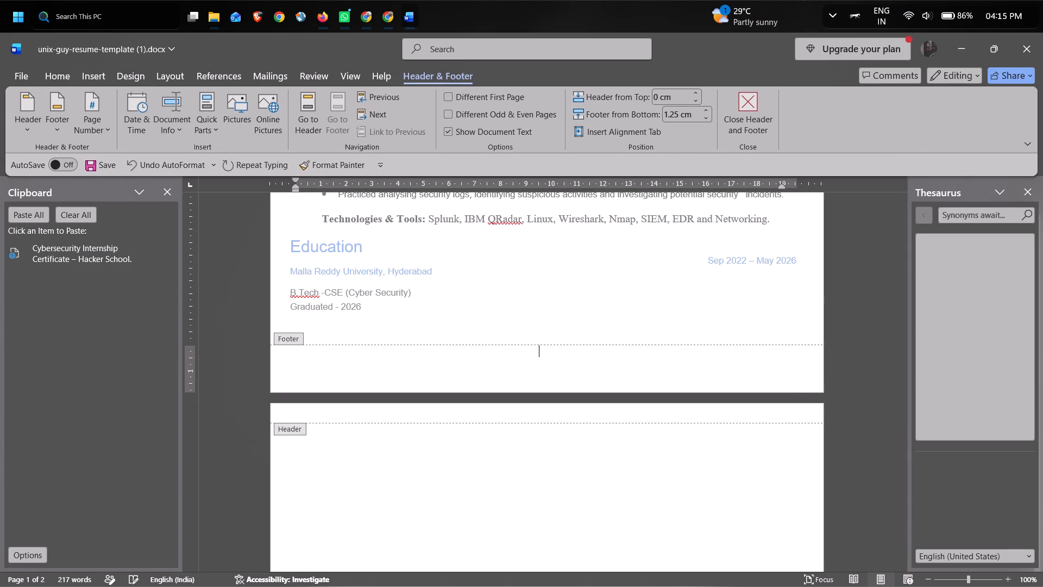
key(BackSpace)
key(BackSpace)
double_click(765, 322)
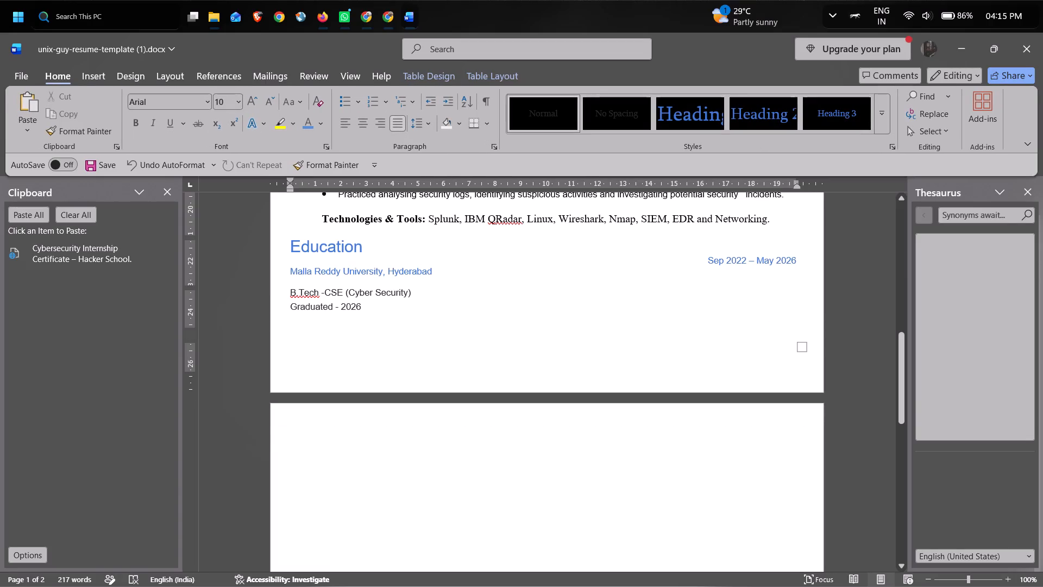
Print page 1 of the edited resume again with Microsoft Print to PDF.
scroll(765, 322, up, 2)
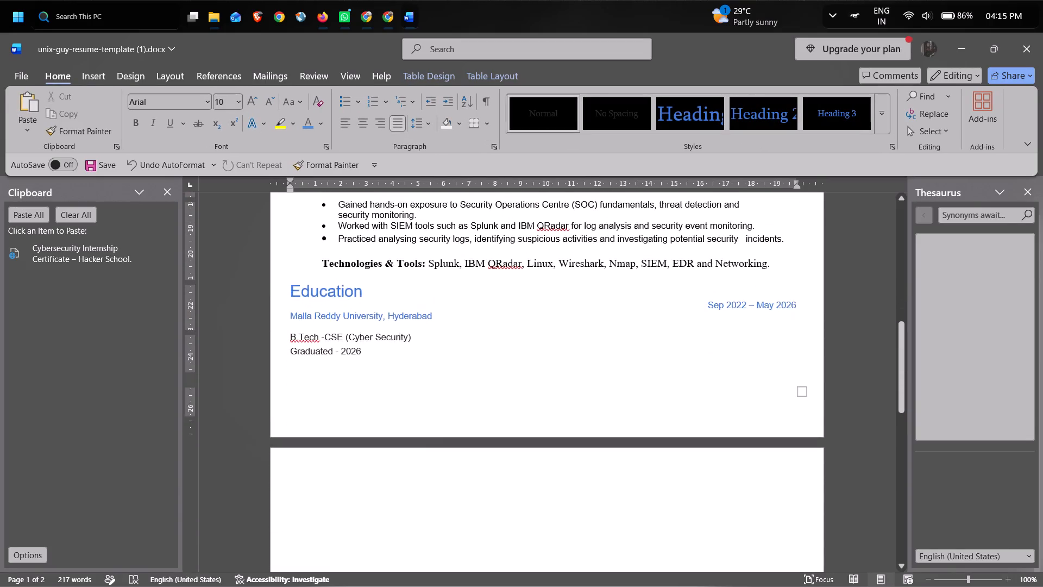
scroll(765, 322, up, 1)
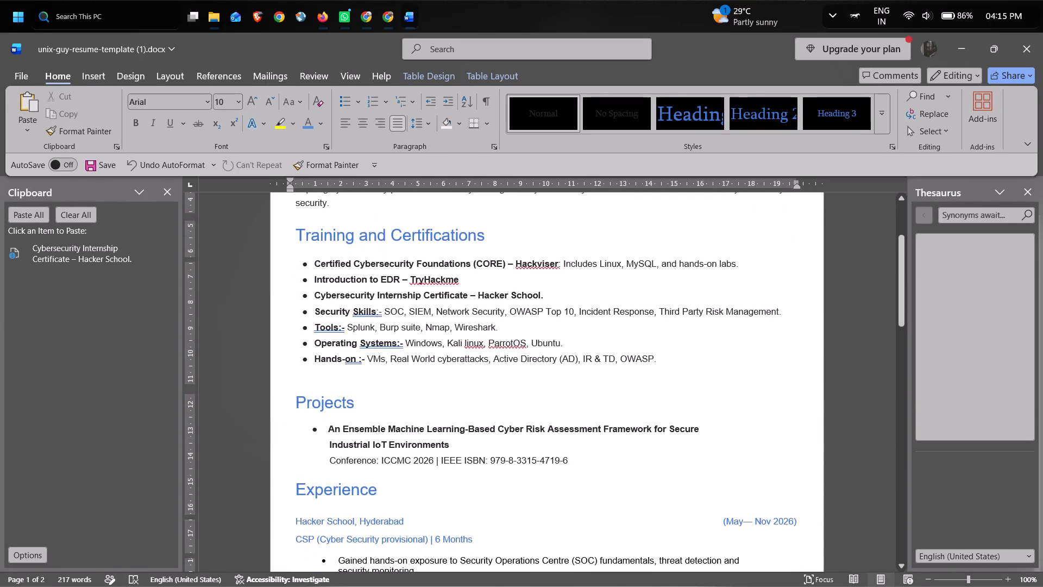
click(20, 71)
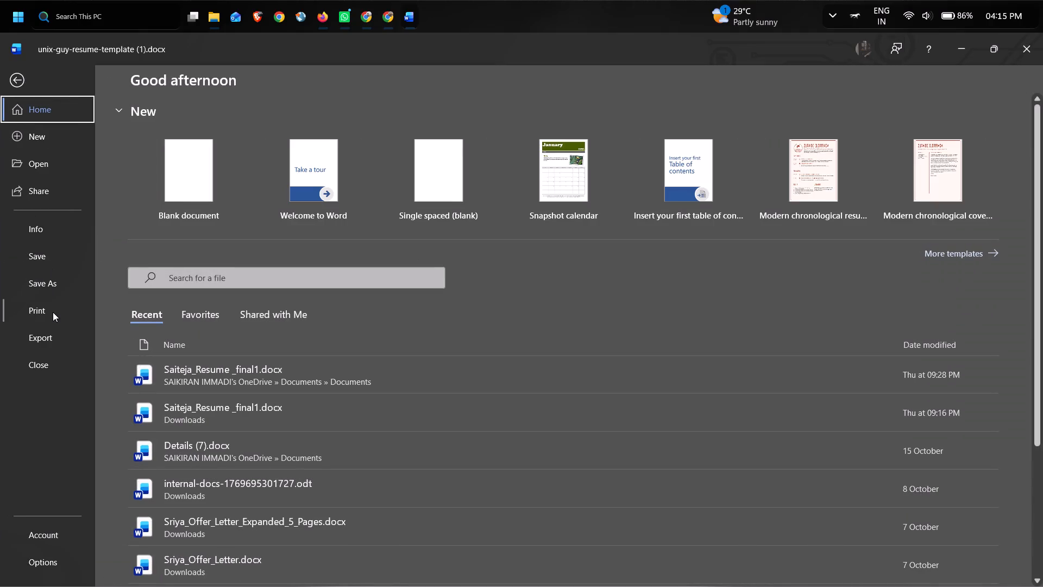
click(53, 312)
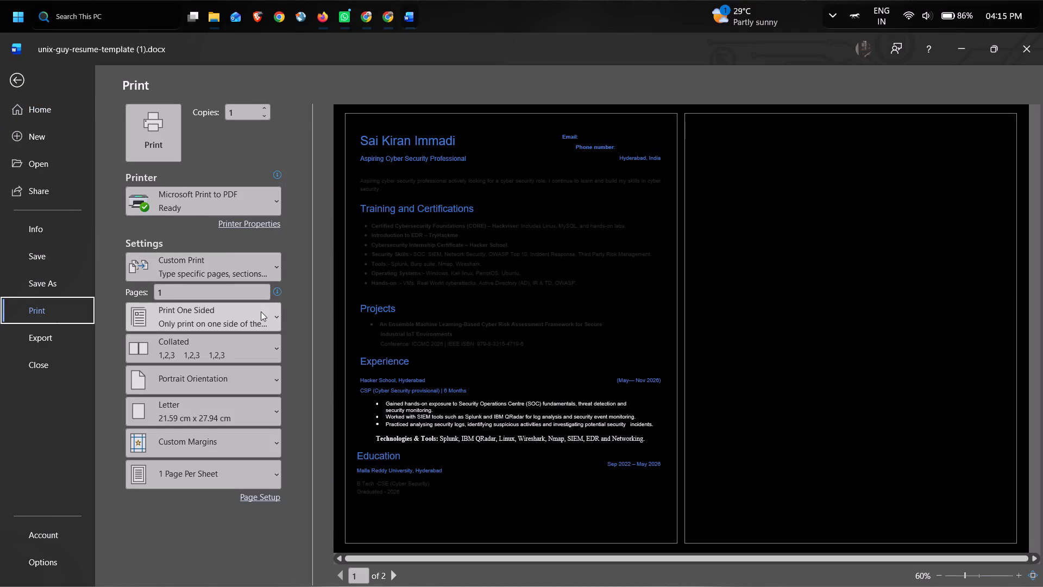
click(161, 151)
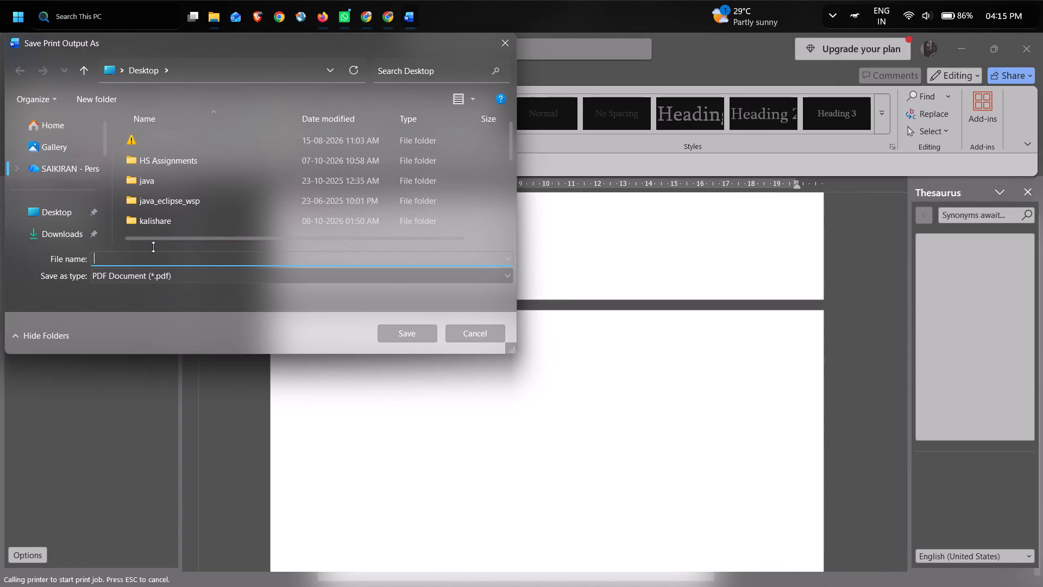
Save the print output on the Desktop as a PDF named SaiResumeL.
text(Sai)
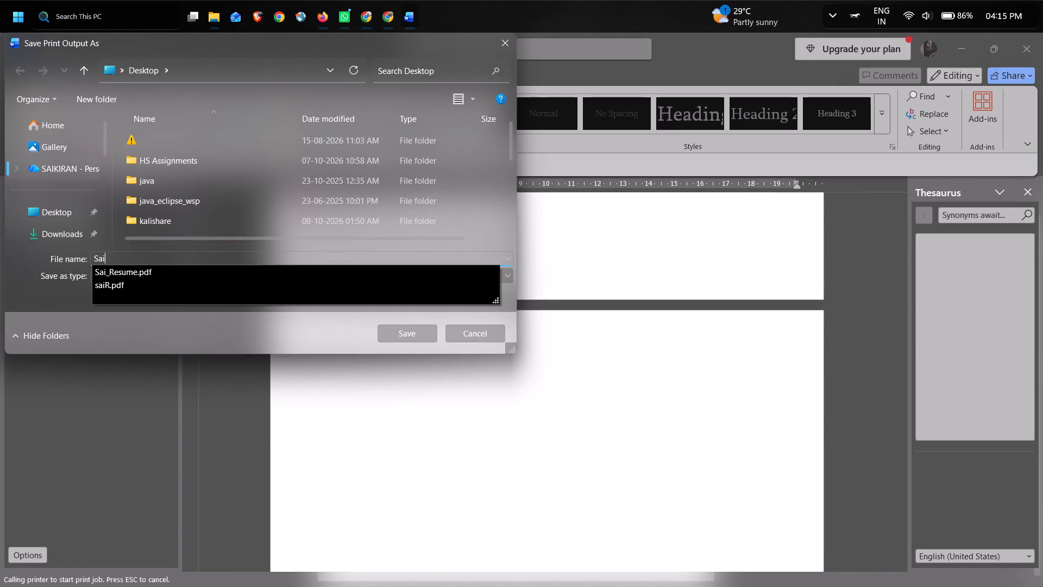
text(Resume)
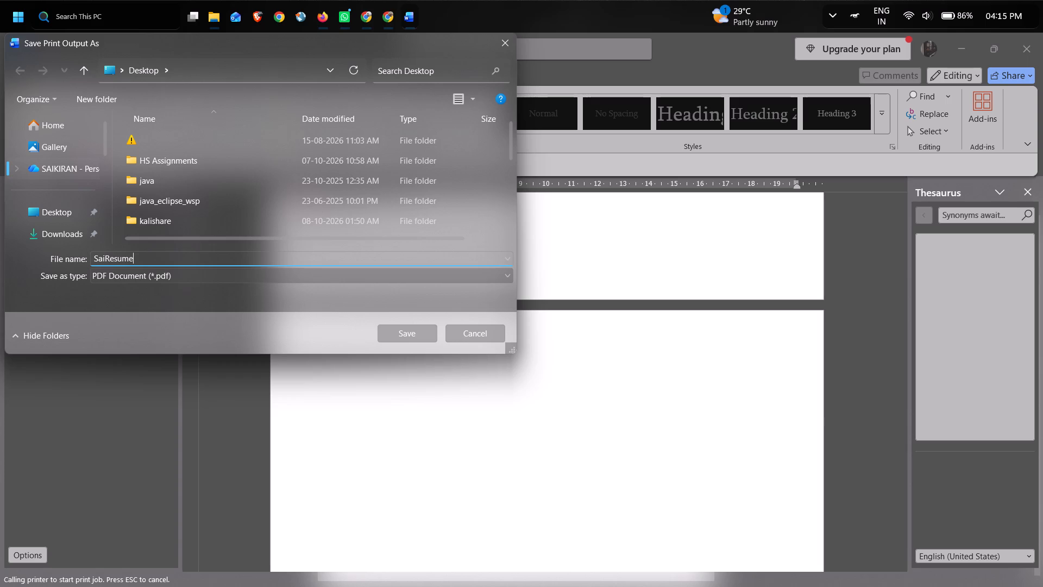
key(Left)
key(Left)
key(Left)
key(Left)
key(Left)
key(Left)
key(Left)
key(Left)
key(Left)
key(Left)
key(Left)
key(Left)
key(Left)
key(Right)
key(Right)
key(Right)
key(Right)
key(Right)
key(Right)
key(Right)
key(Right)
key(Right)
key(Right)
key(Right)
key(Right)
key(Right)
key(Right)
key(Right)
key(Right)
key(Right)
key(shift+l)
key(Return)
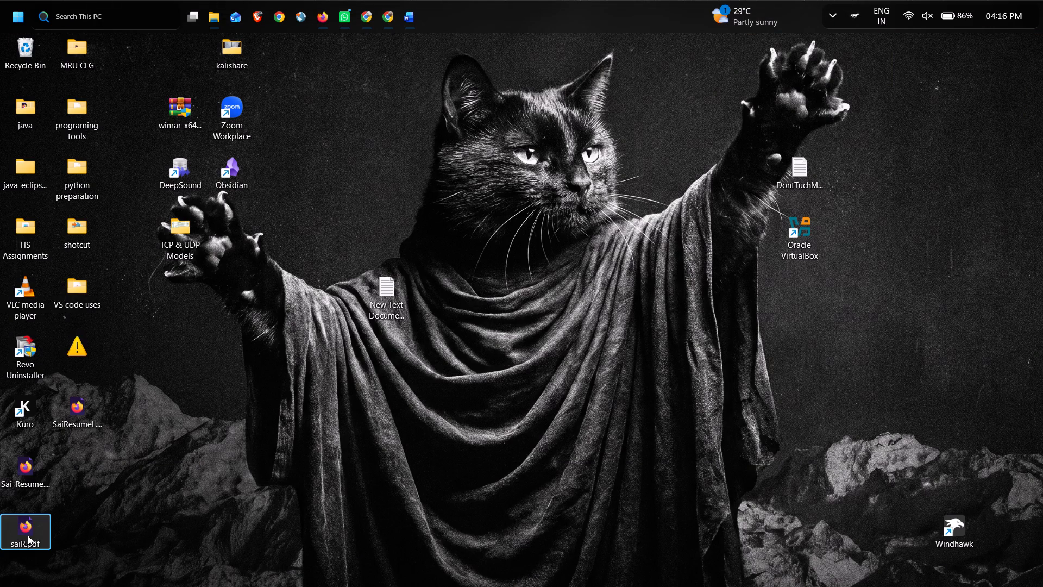
Open SaiResumeL.pdf from the Desktop and check the exported resume page.
double_click(72, 418)
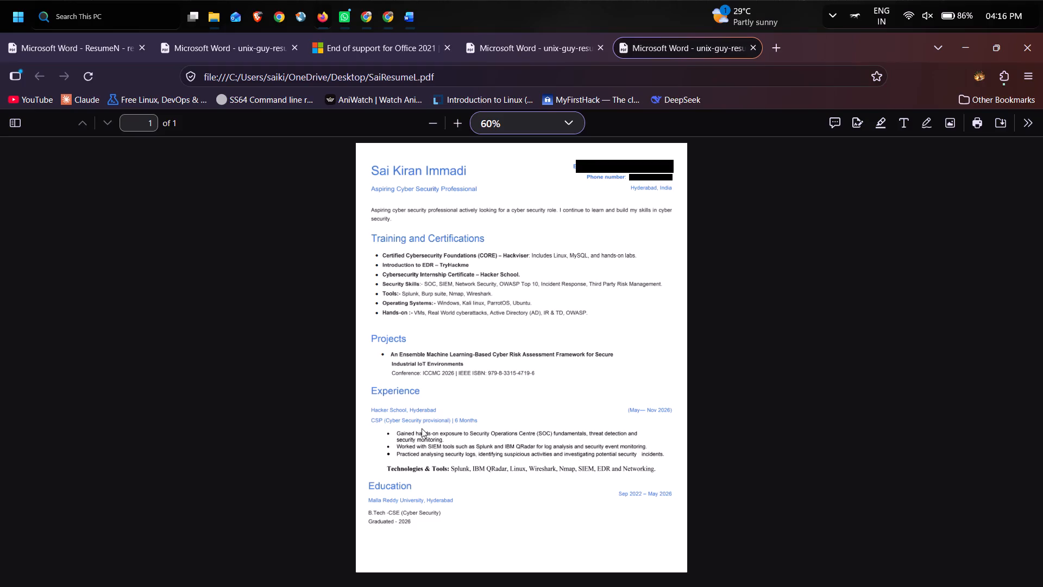
key(alt+Tab)
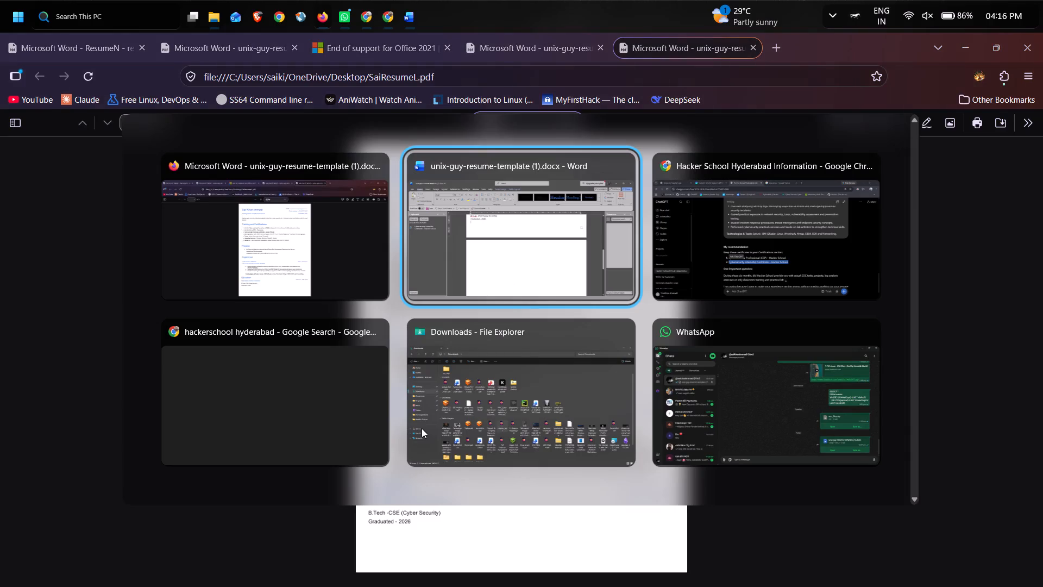
key(alt+Left)
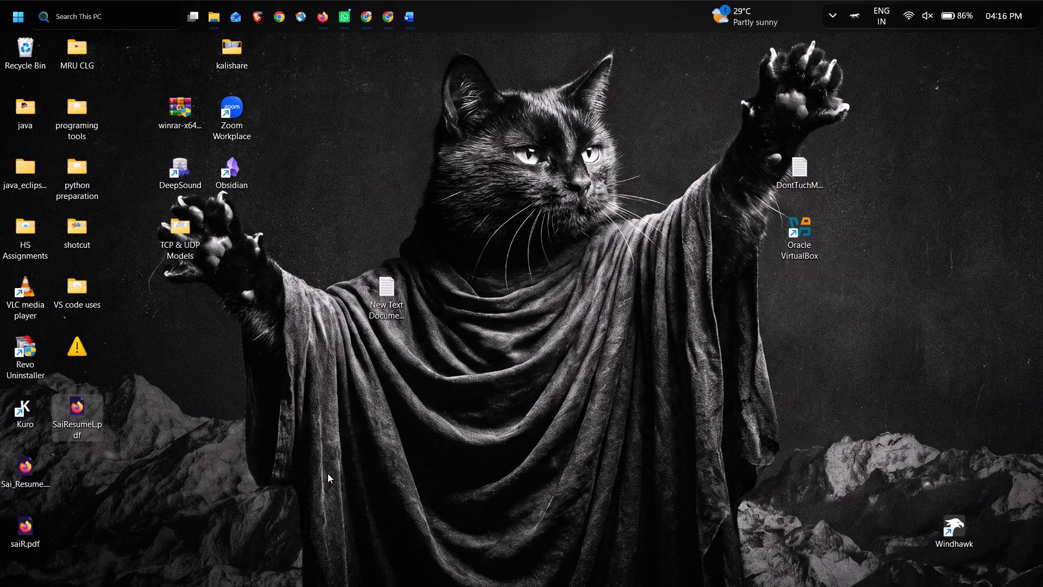
right_click(26, 548)
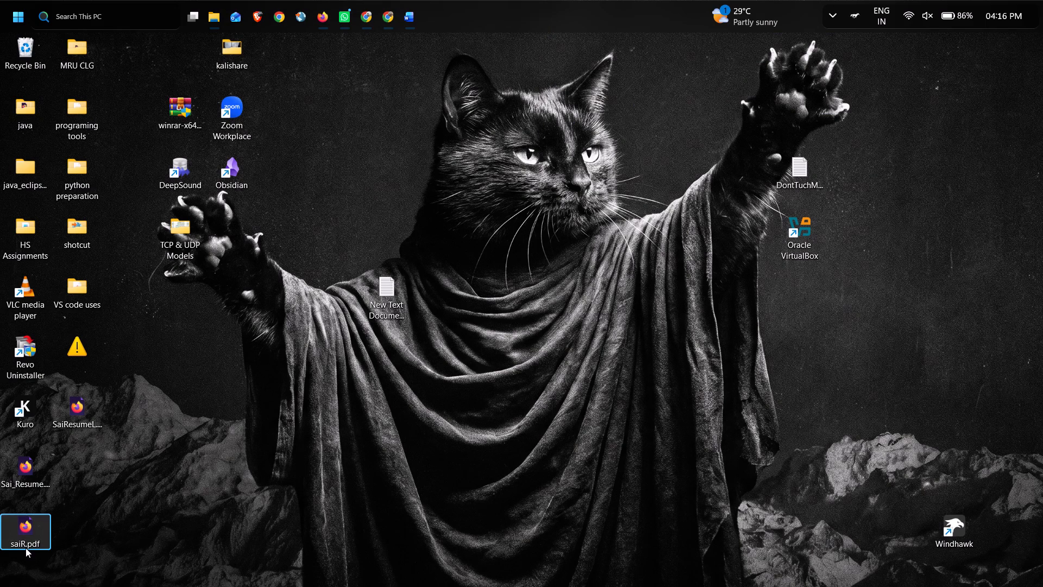
click(212, 527)
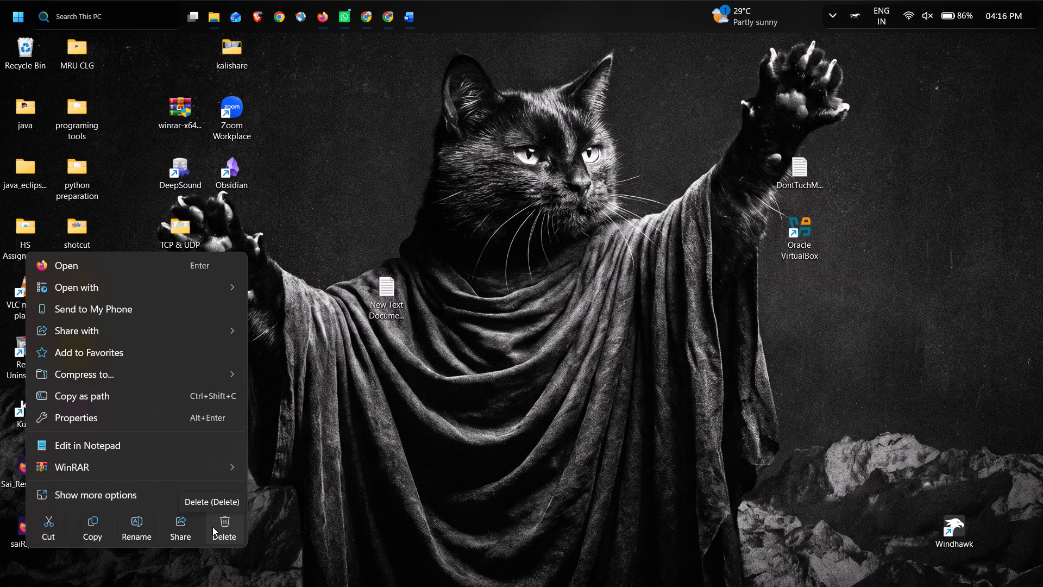
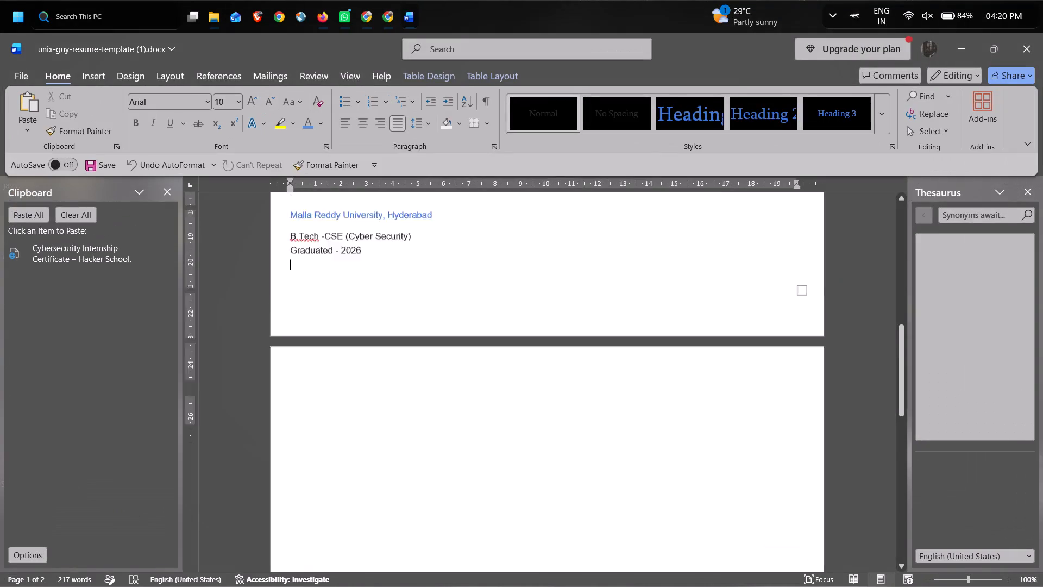
scroll(451, 282, up, 1)
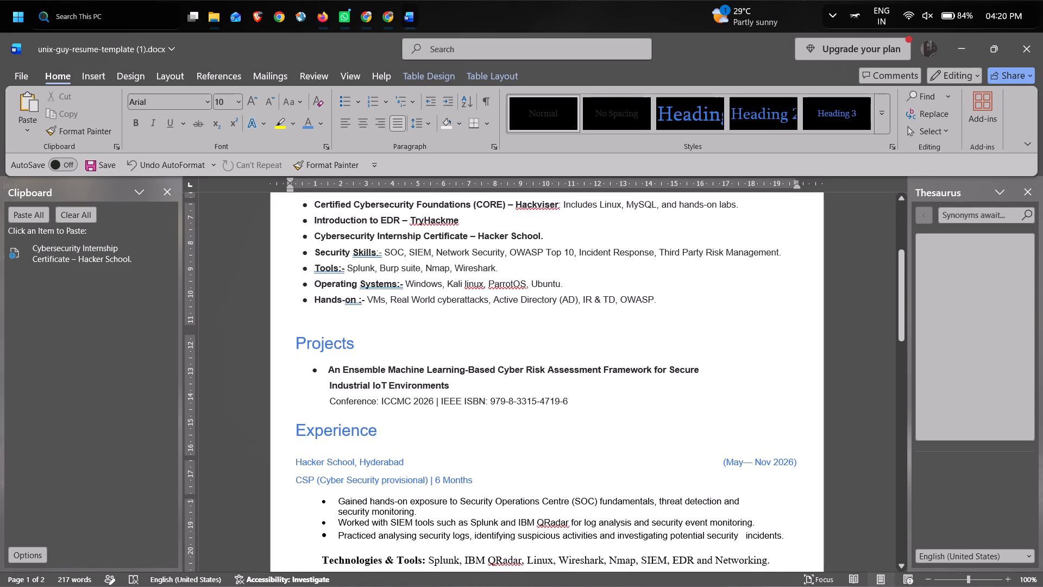
drag(341, 331, 340, 317)
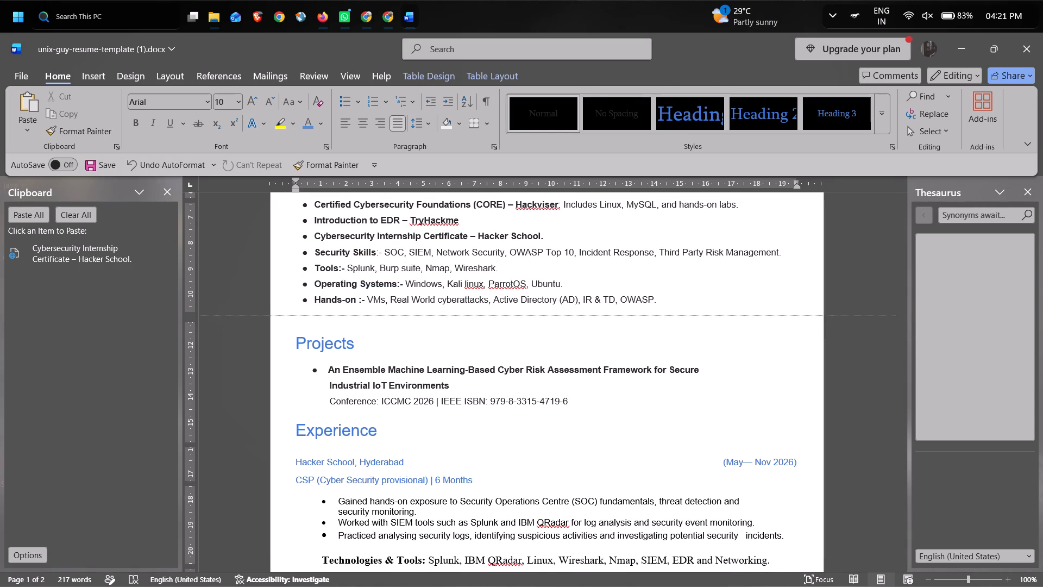
Fine-tune the table row boundary between the Training and Certifications section and the Projects heading.
drag(340, 317, 340, 321)
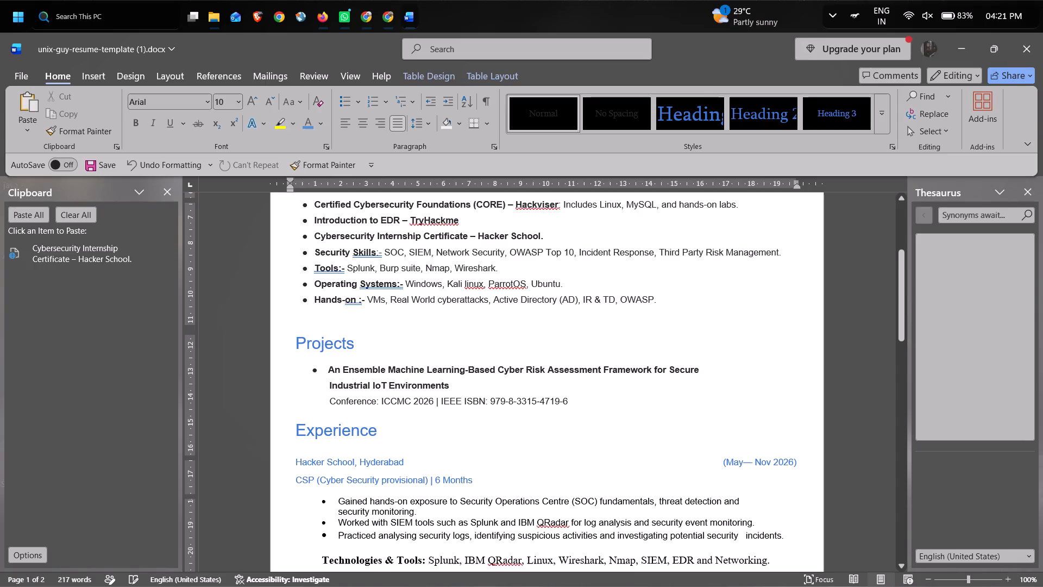
drag(338, 332, 338, 323)
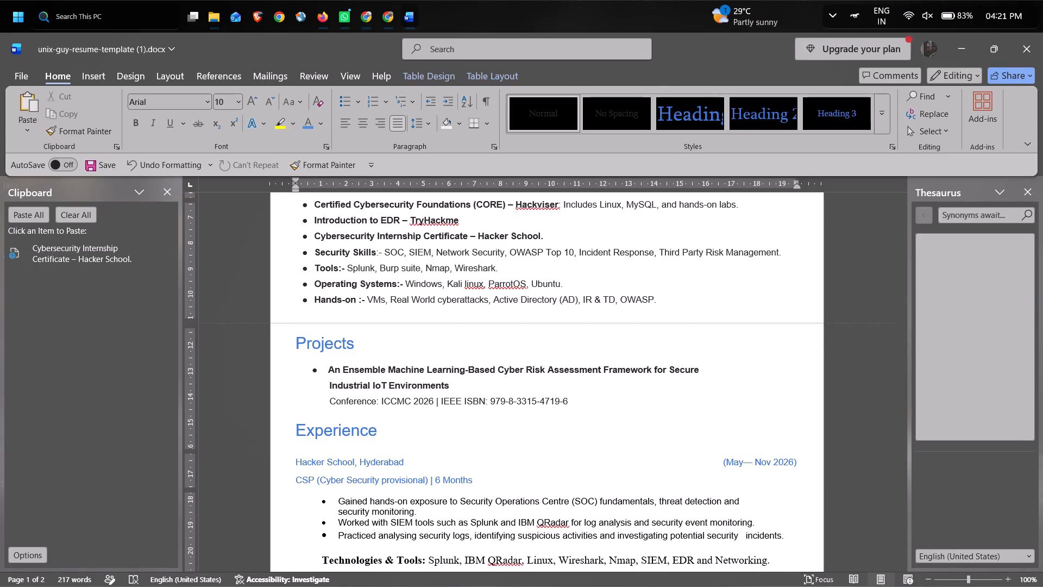
drag(338, 323, 338, 320)
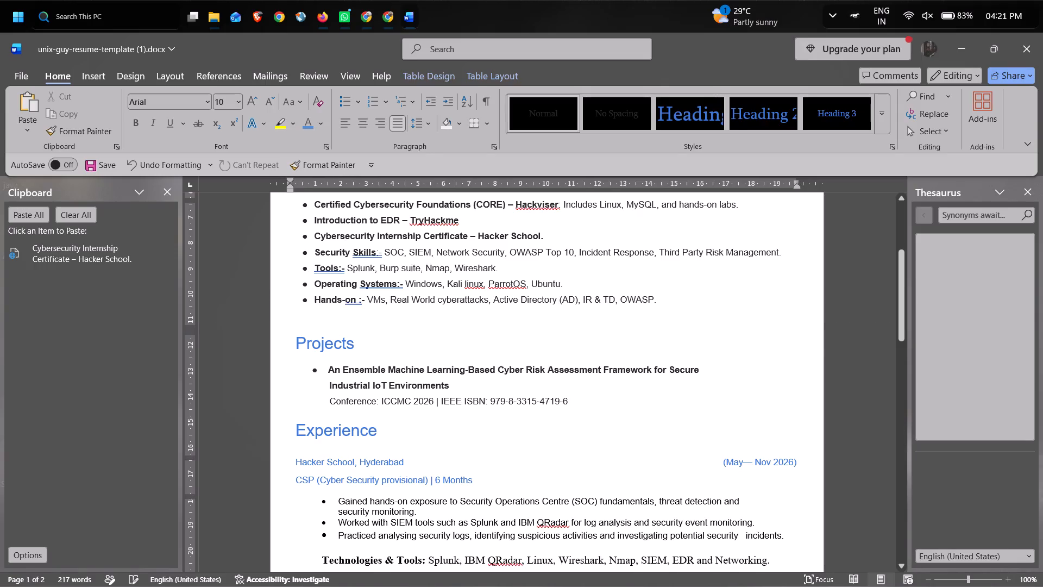
Shift the table row boundaries directly above and below the summary paragraph slightly to tighten the spacing around it.
scroll(363, 449, up, 1)
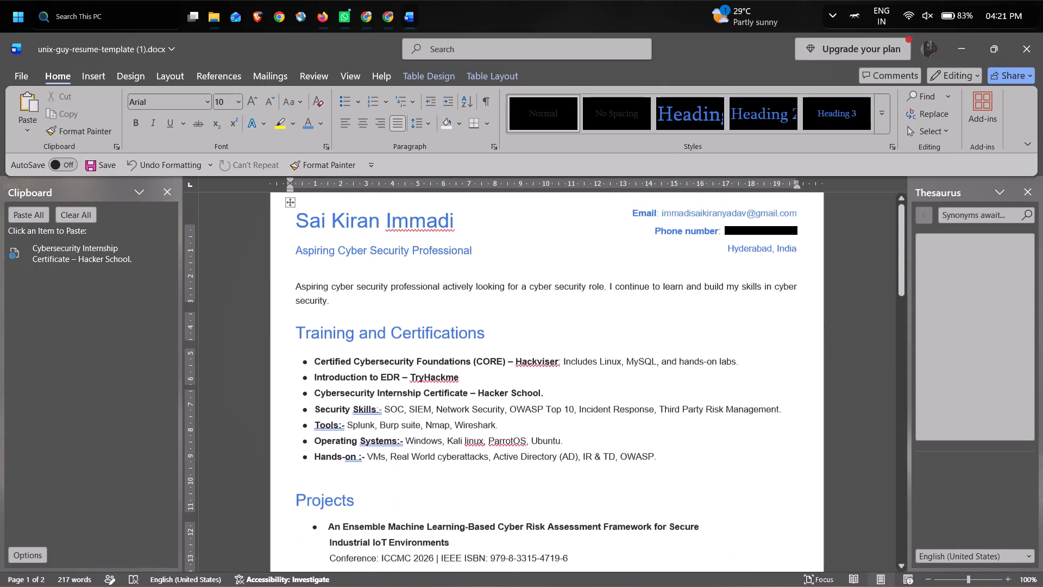
scroll(363, 449, up, 1)
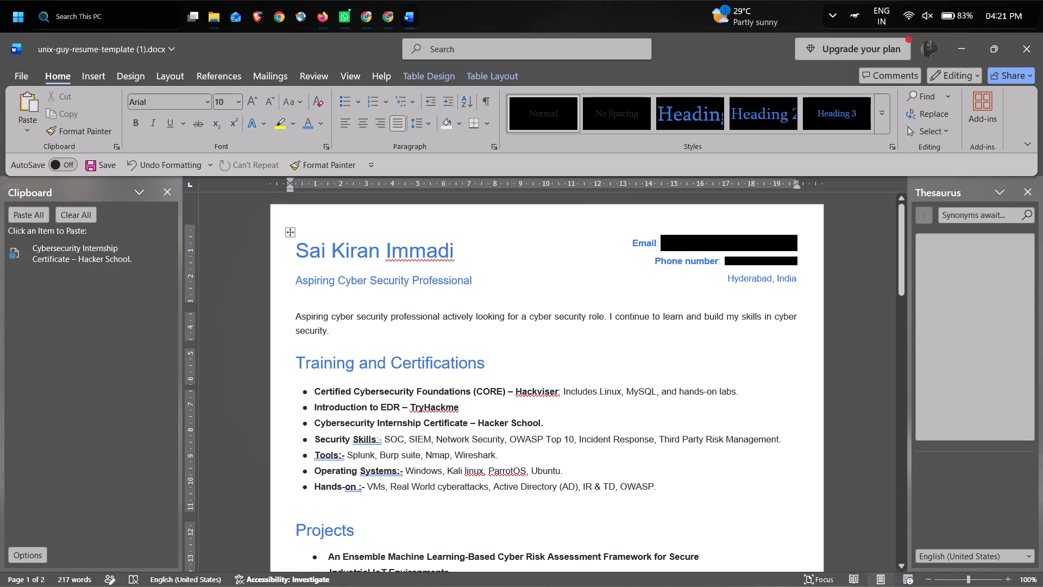
drag(384, 305, 383, 296)
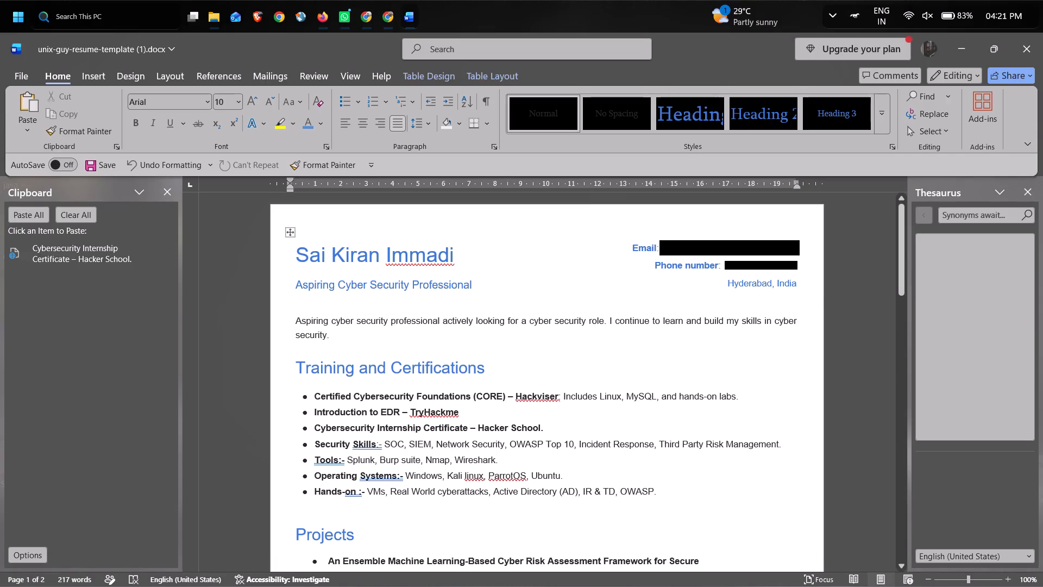
drag(380, 351, 379, 342)
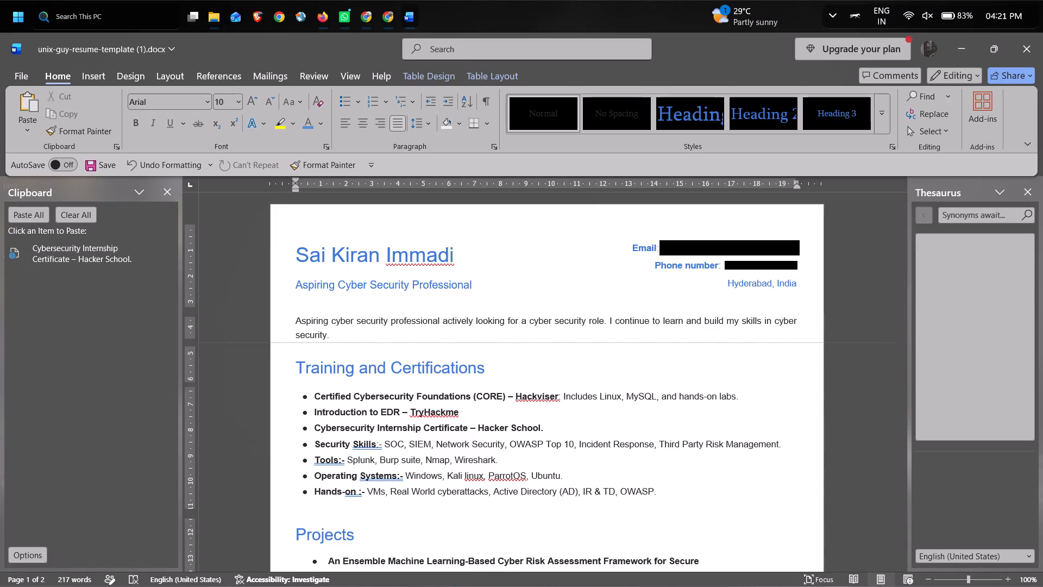
drag(379, 342, 378, 344)
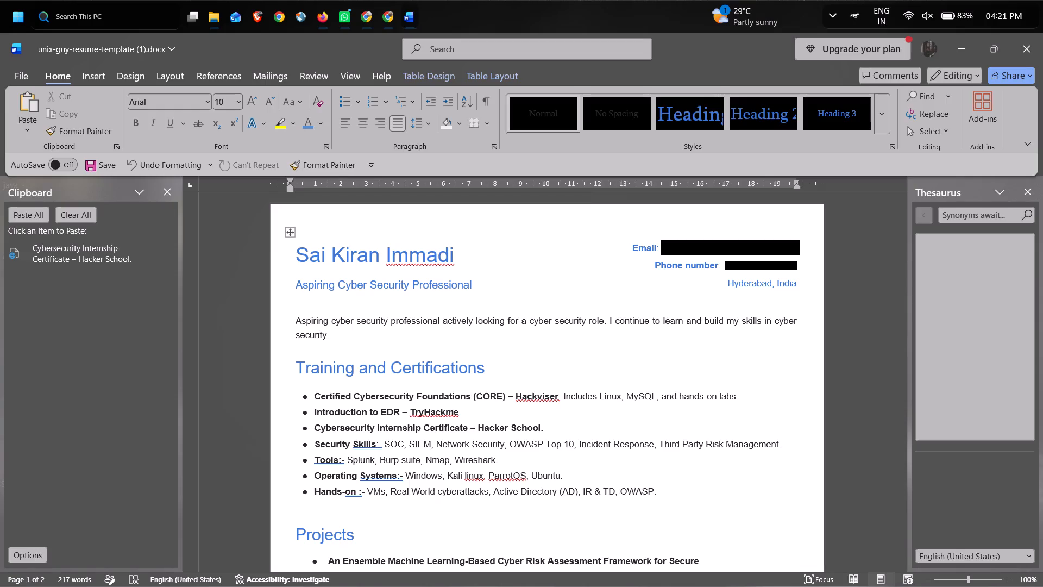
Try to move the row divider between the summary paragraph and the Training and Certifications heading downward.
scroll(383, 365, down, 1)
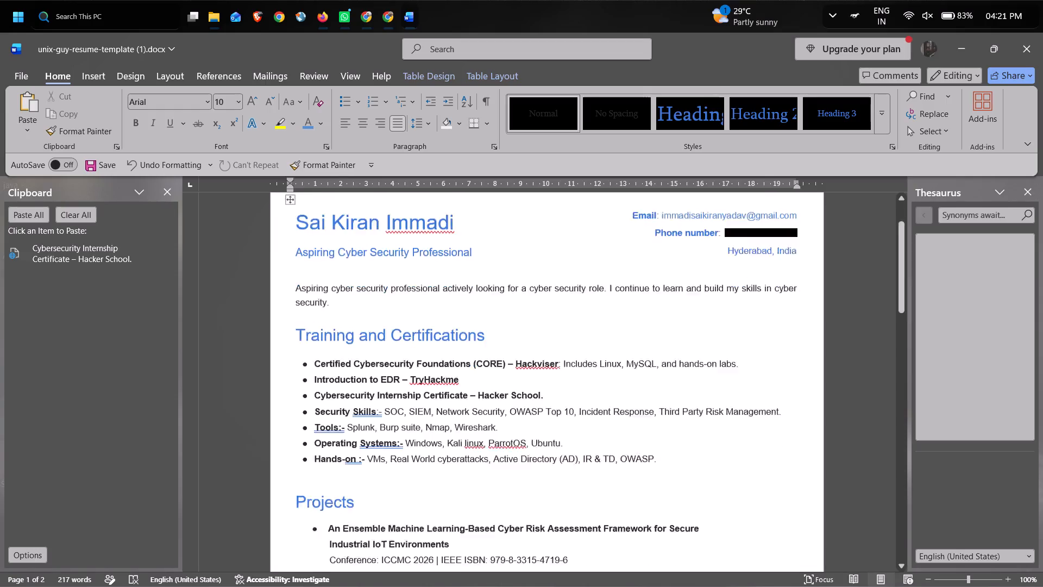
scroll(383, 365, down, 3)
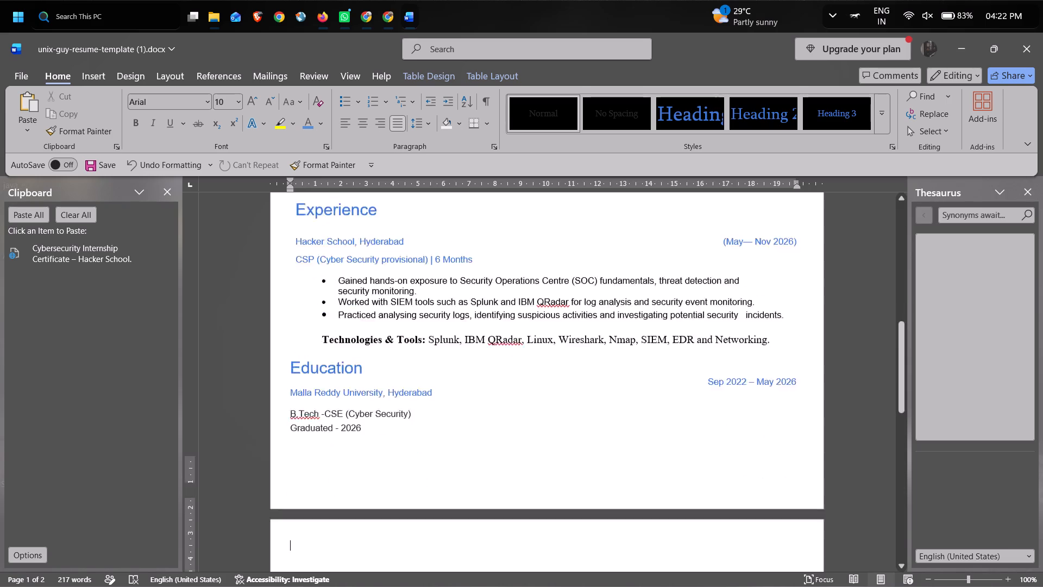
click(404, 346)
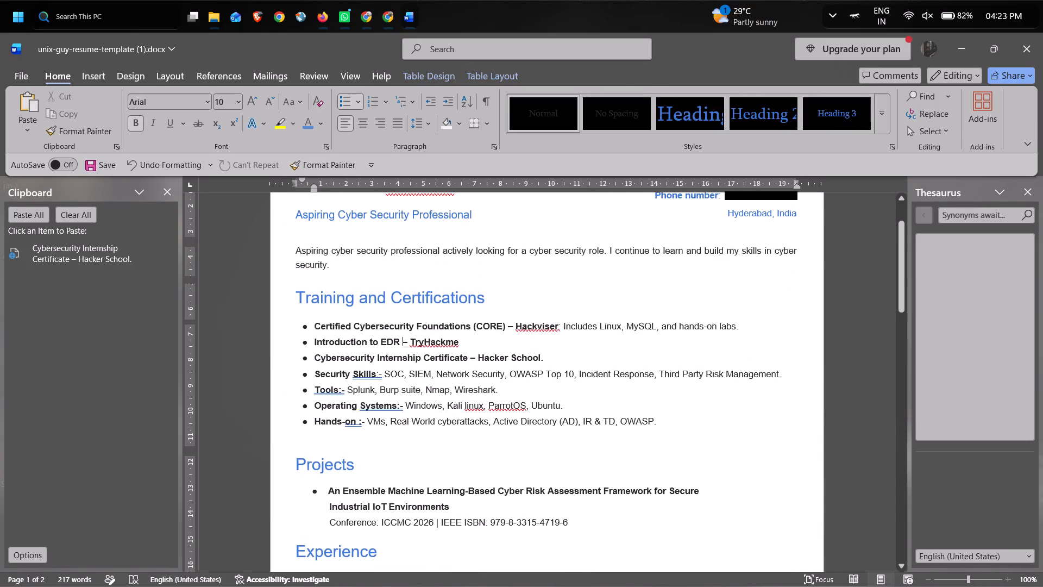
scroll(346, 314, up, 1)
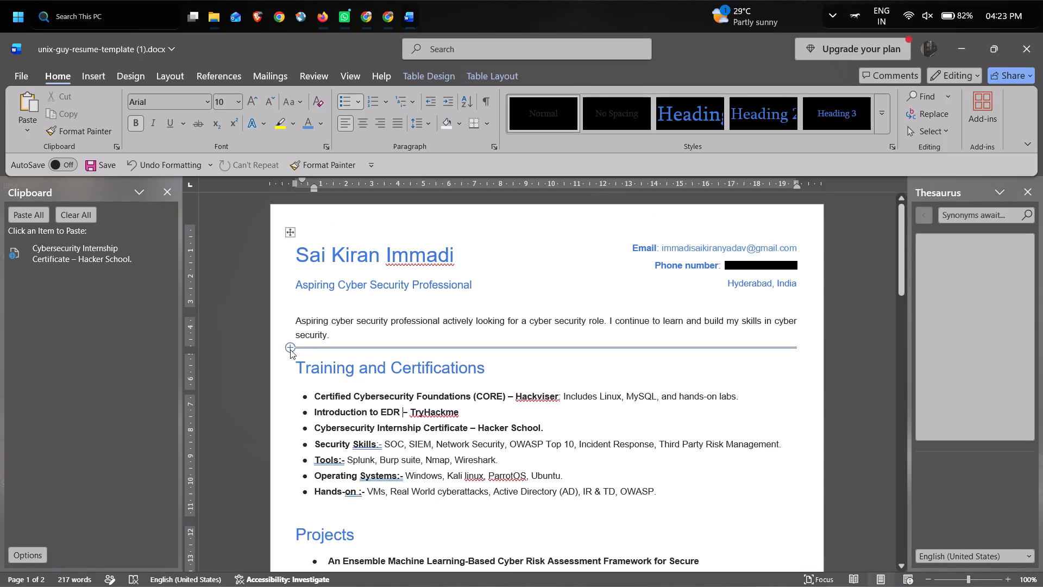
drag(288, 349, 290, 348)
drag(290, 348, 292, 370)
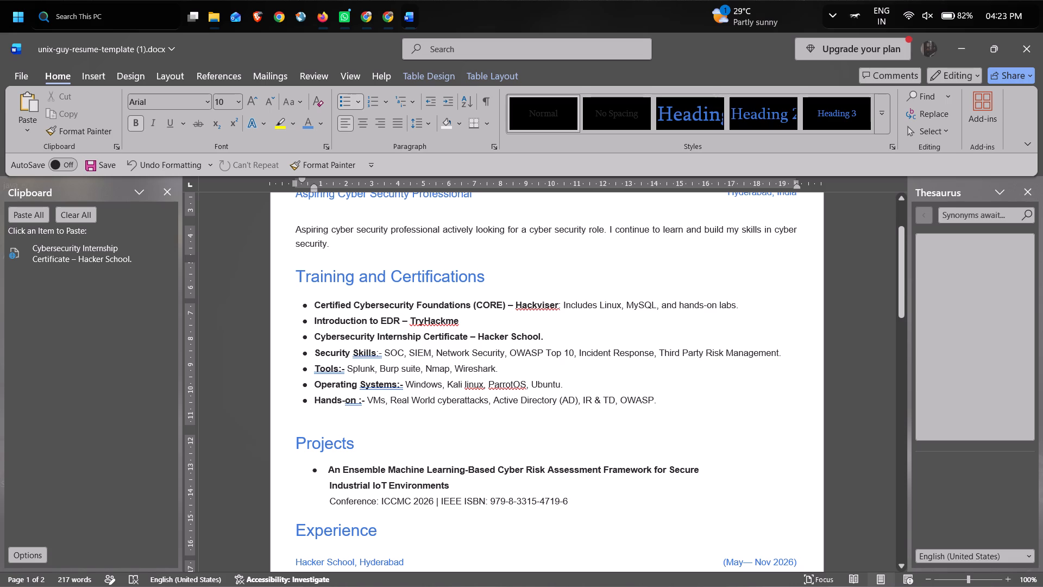
Raise the row boundary above the Projects heading slightly to tighten the gap below the Hands-on bullet.
drag(322, 428, 323, 415)
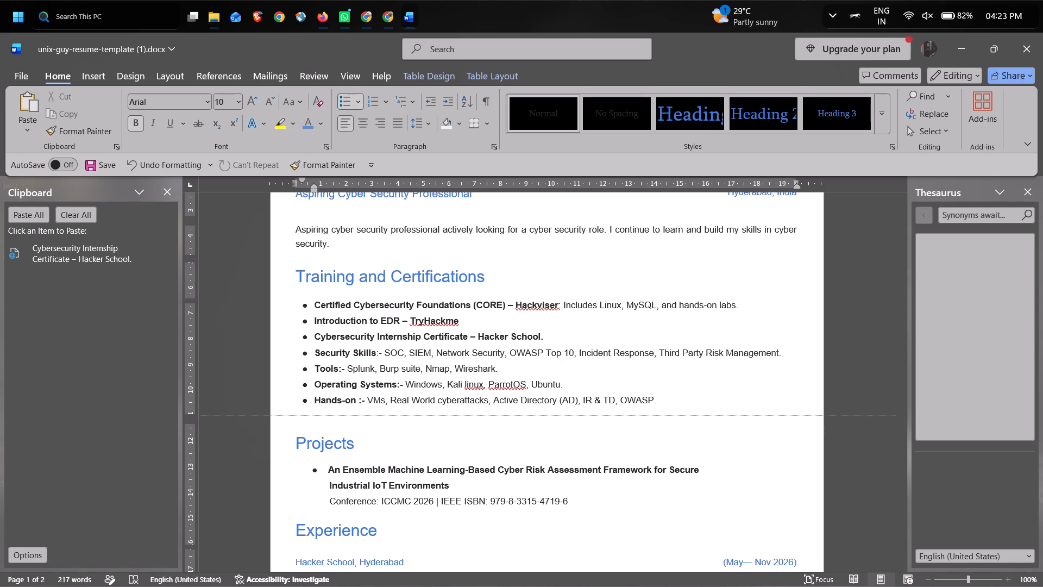
drag(323, 415, 322, 417)
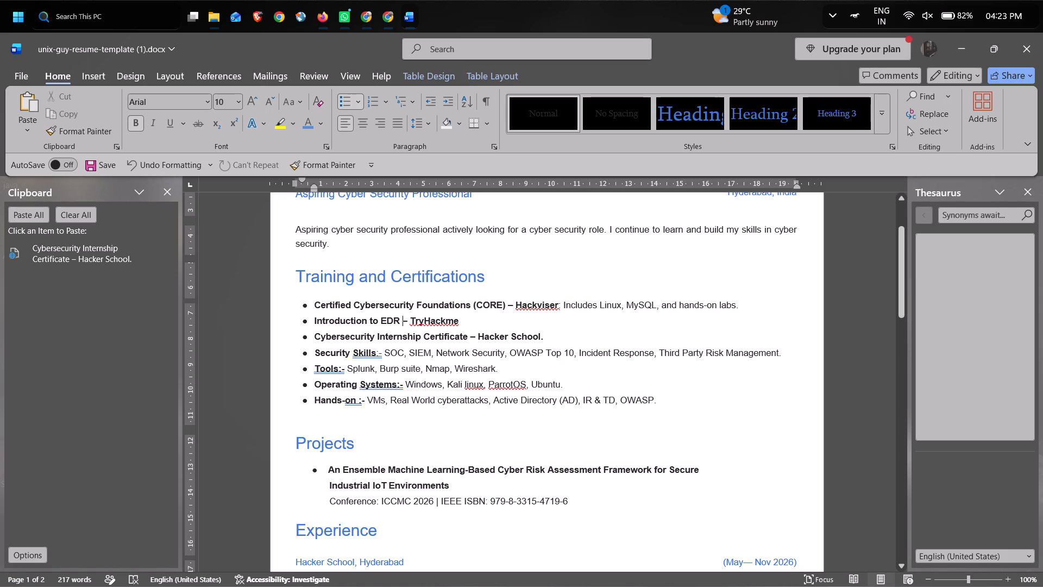
Review the layout of the Projects, Experience and Education sections through to the second page, returning to Training and Certifications.
scroll(319, 435, down, 1)
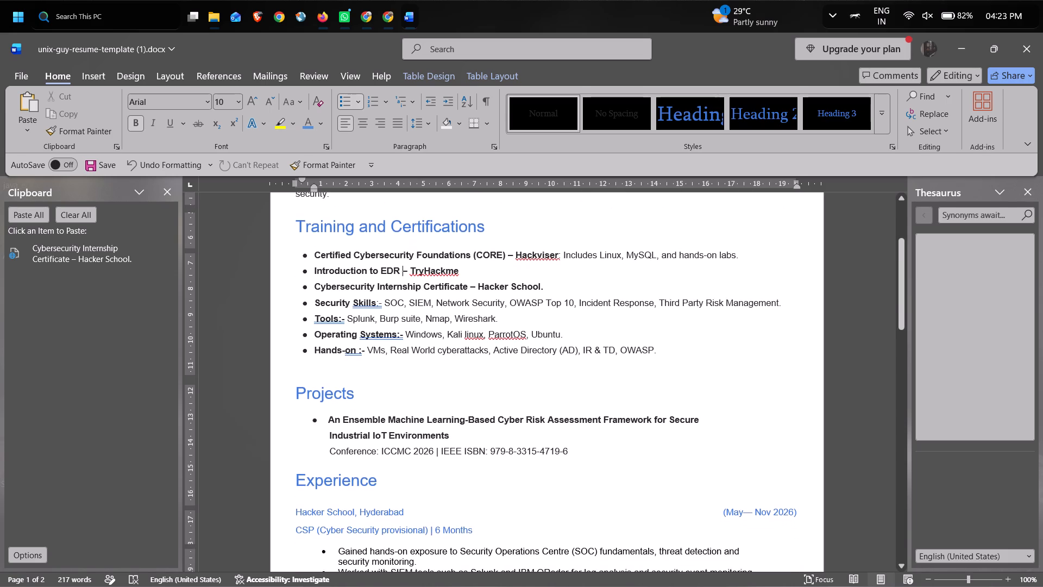
scroll(319, 435, down, 1)
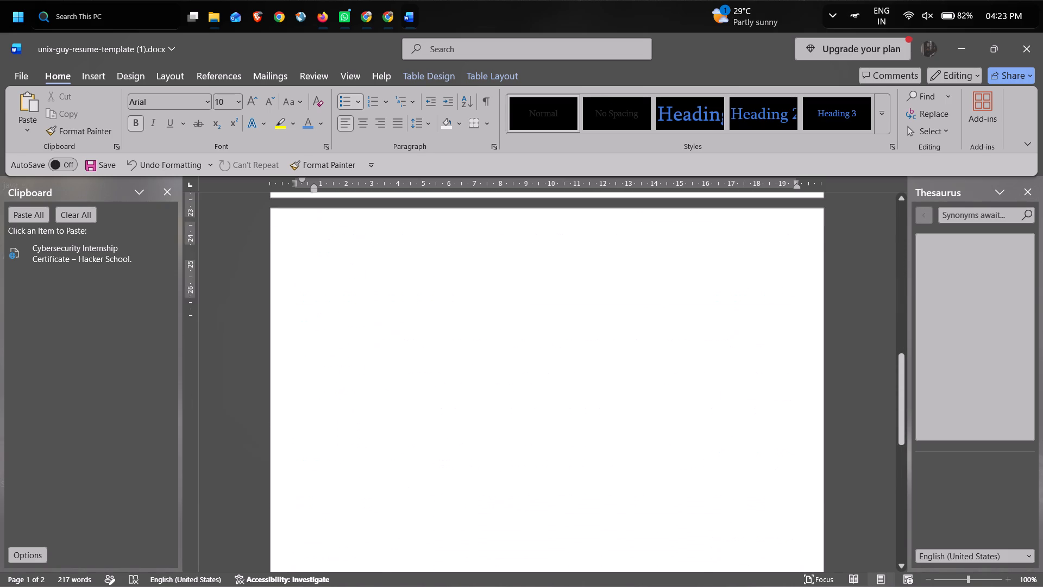
scroll(319, 435, down, 1)
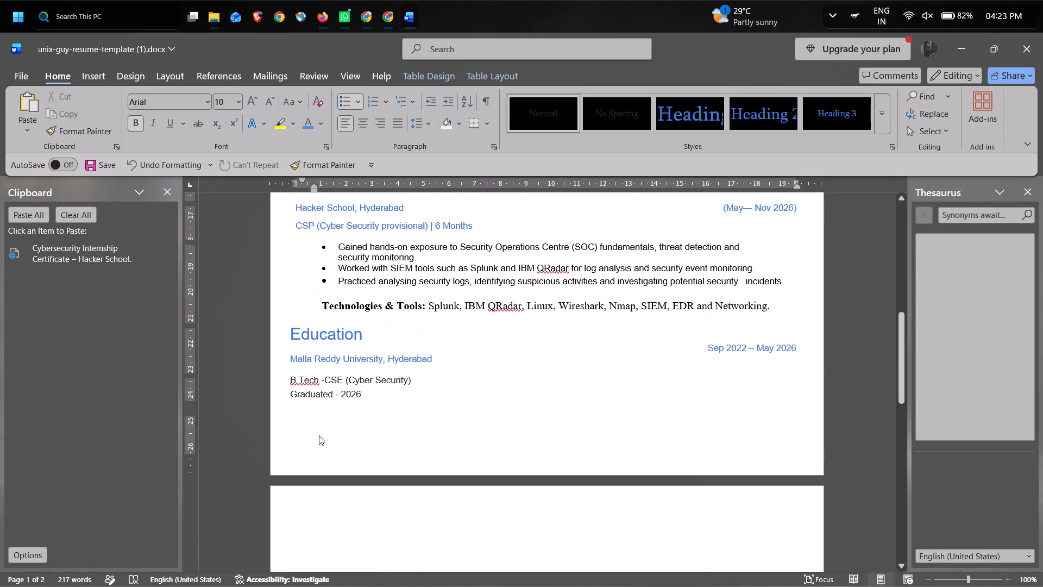
scroll(319, 435, down, 2)
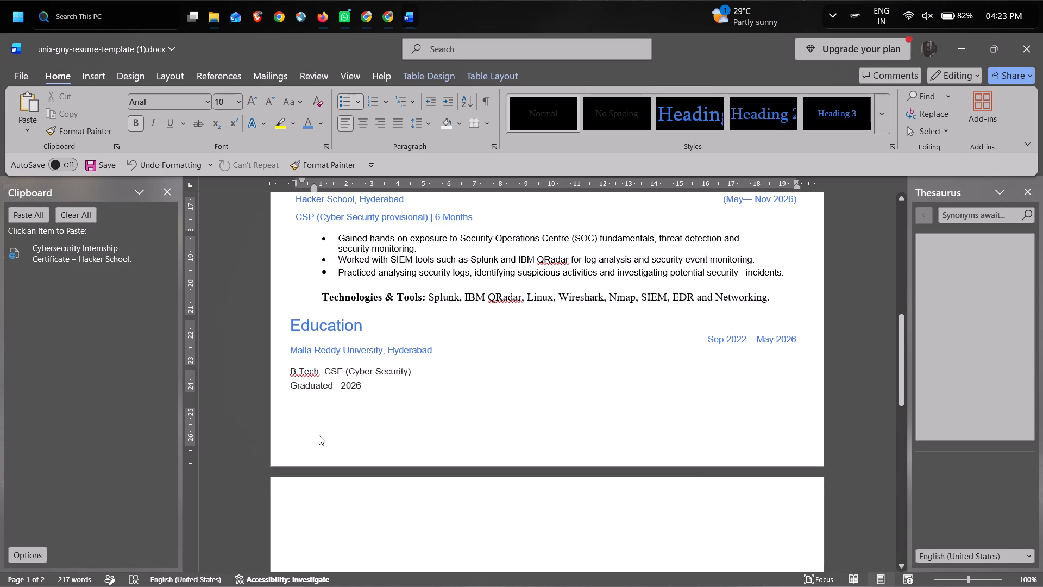
scroll(319, 435, down, 6)
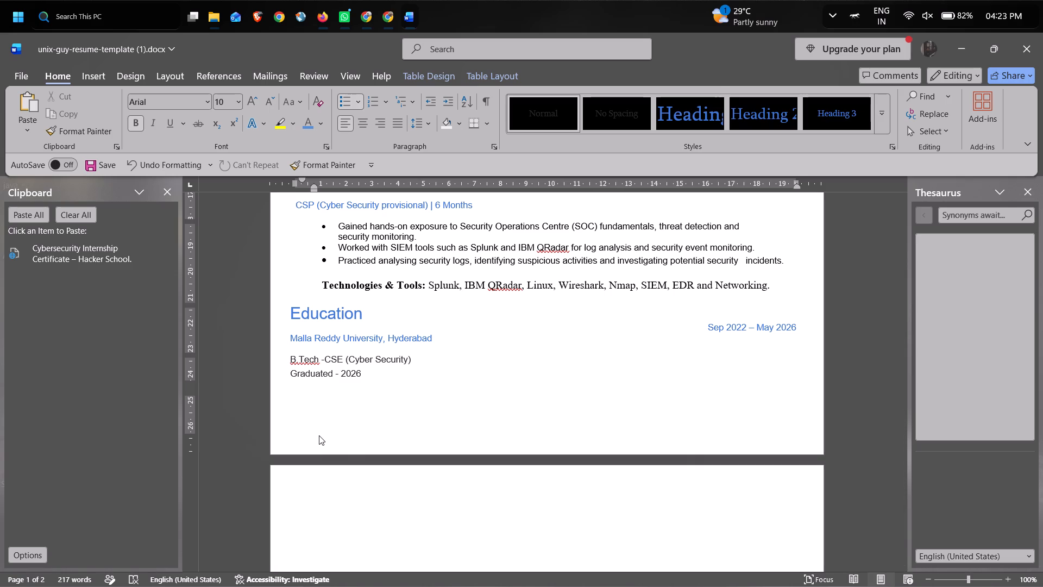
scroll(319, 435, up, 2)
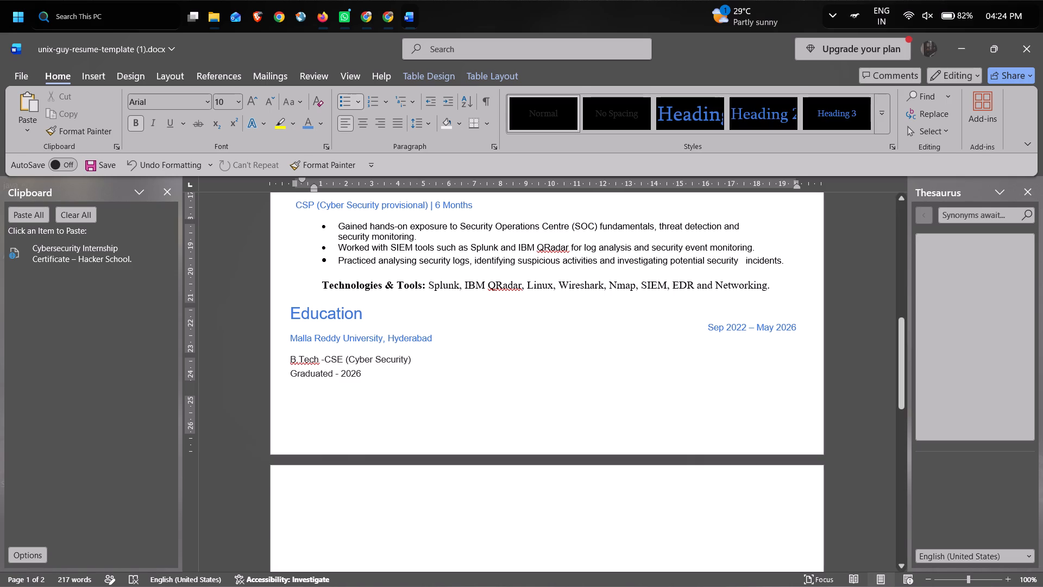
scroll(460, 360, up, 3)
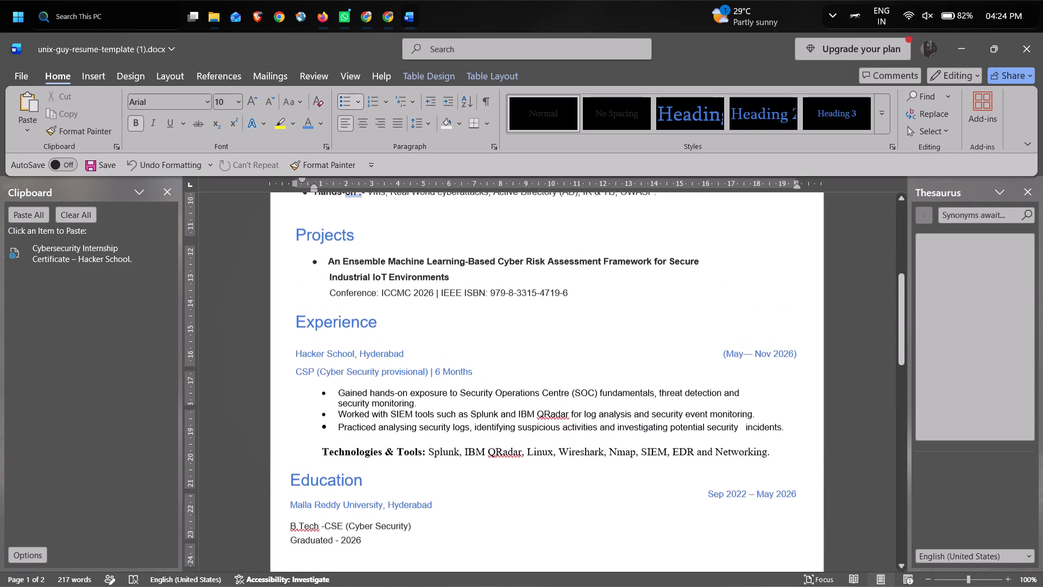
scroll(460, 360, up, 1)
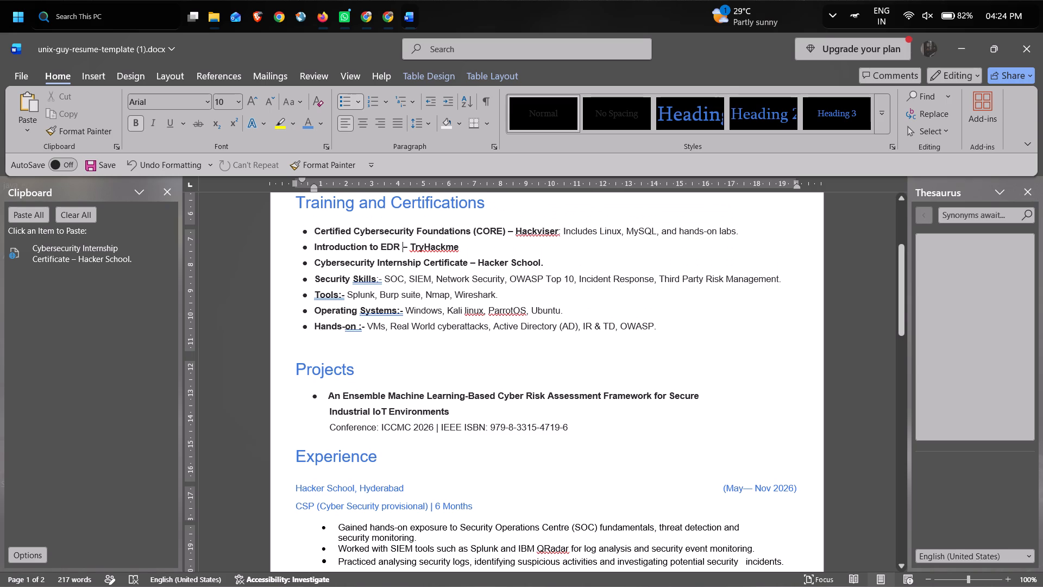
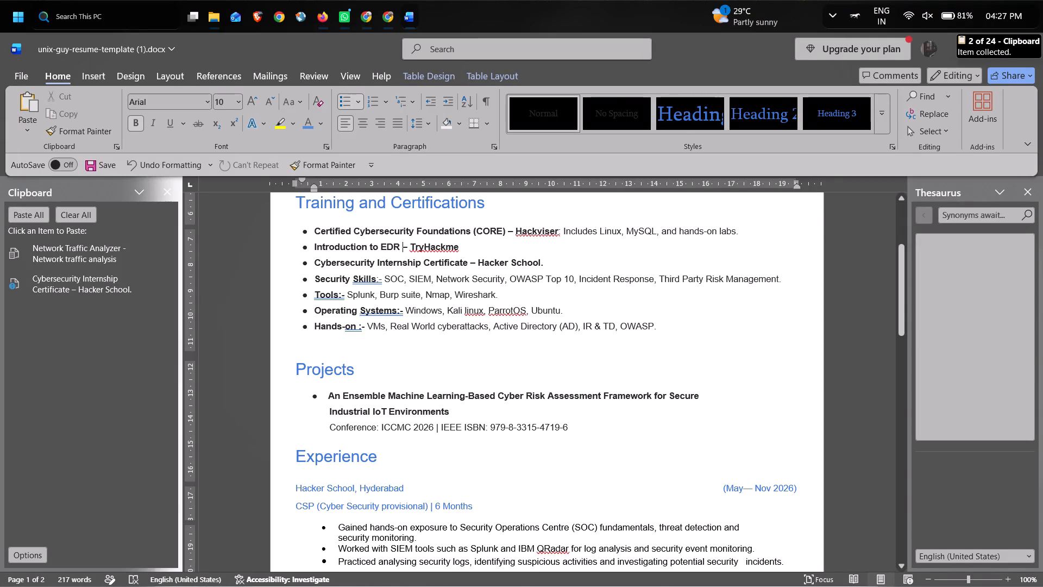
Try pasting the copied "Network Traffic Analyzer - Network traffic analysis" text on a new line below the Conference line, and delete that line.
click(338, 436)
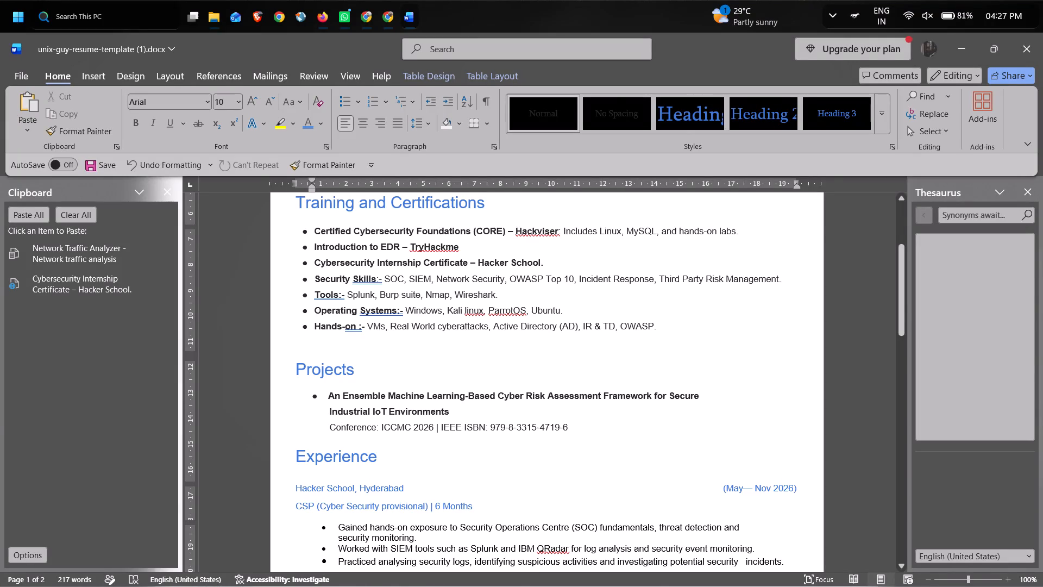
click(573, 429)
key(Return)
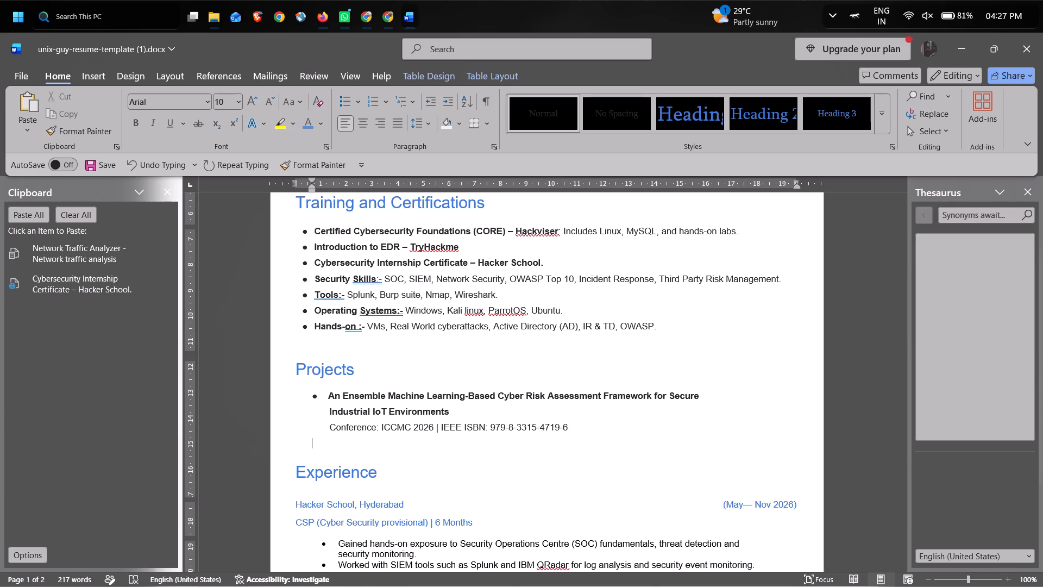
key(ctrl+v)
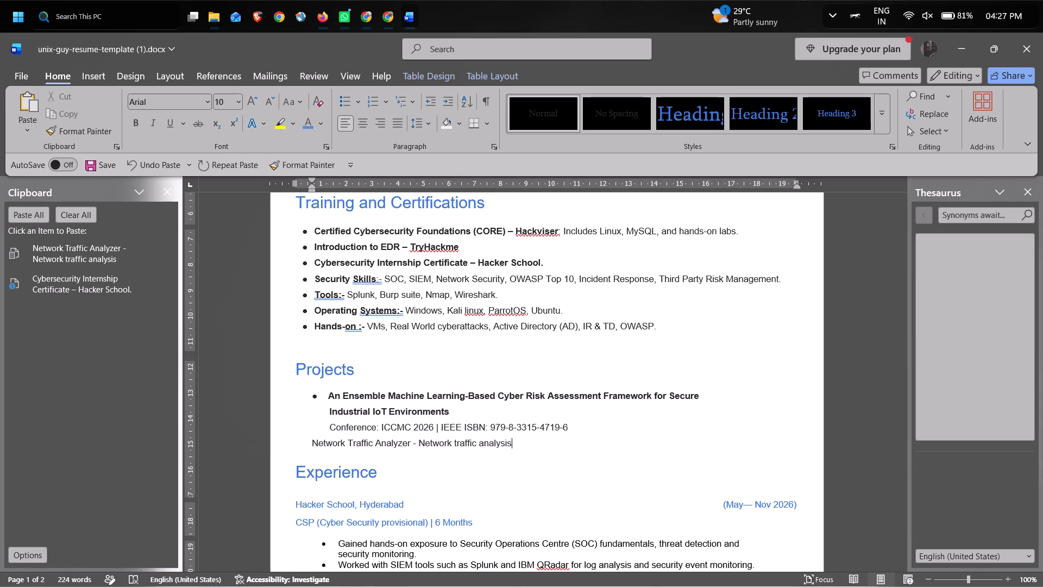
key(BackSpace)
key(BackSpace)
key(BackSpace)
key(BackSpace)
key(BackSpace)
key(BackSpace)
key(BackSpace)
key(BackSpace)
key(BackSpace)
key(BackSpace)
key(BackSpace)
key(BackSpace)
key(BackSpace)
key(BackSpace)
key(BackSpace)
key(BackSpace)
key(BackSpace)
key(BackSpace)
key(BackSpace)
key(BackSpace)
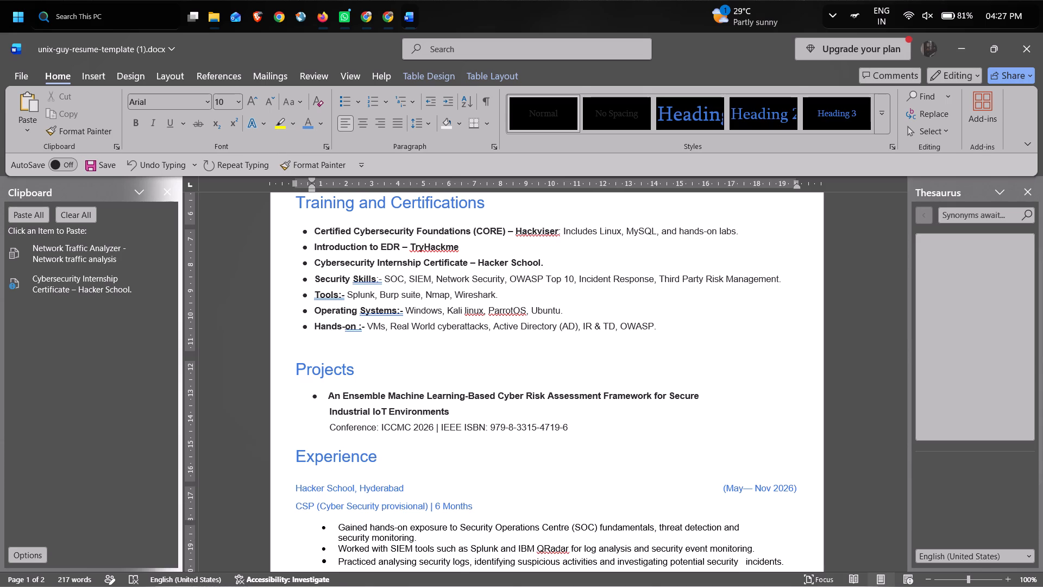
Add a new first bullet under Projects containing the copied text "Network Traffic Analyzer - Network traffic analysis".
click(326, 394)
key(Return)
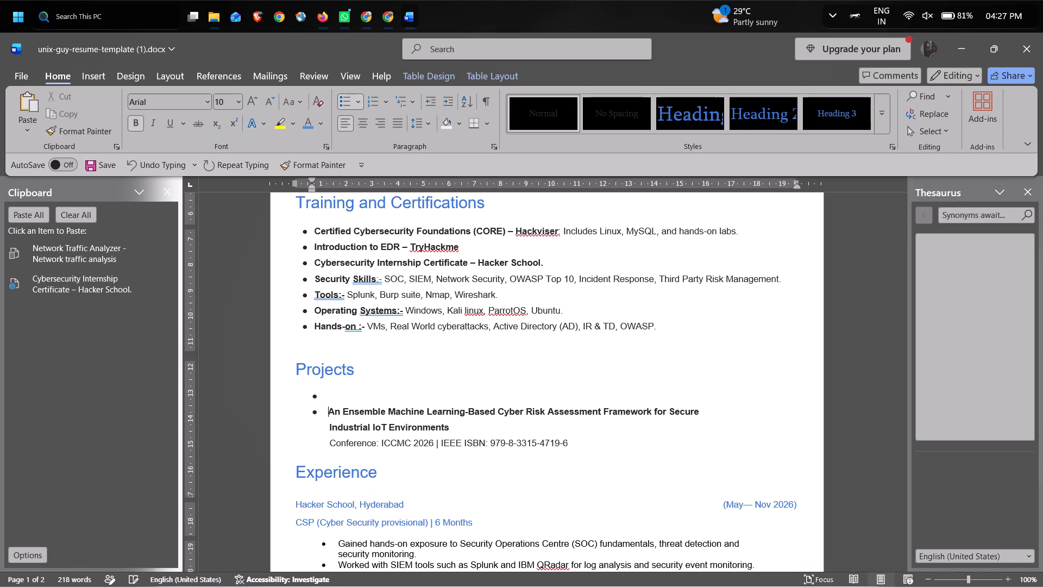
key(Up)
key(ctrl+v)
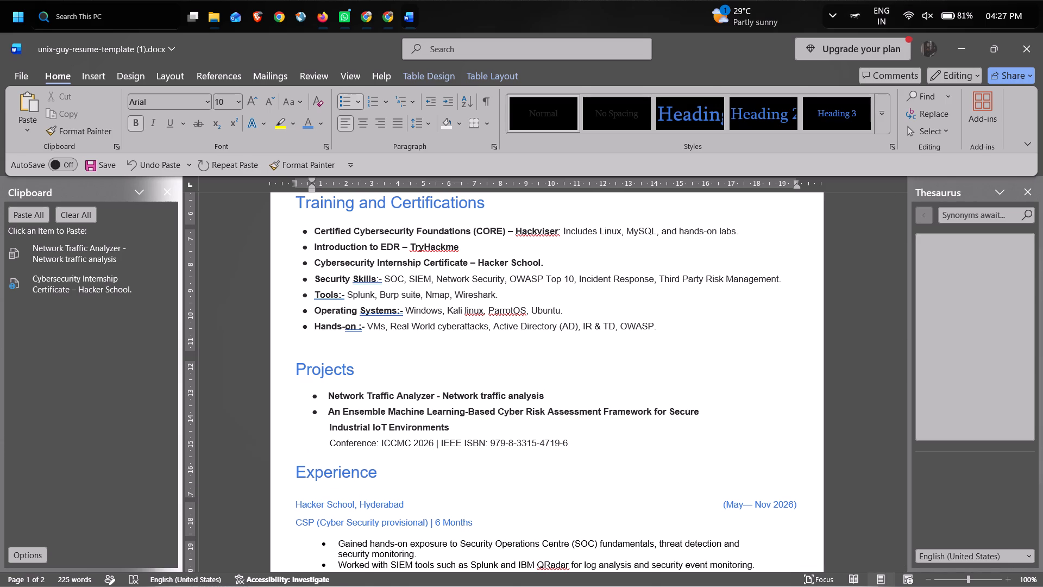
Start an unbulleted line beneath the Network Traffic Analyzer project bullet and indent it with spaces.
key(Return)
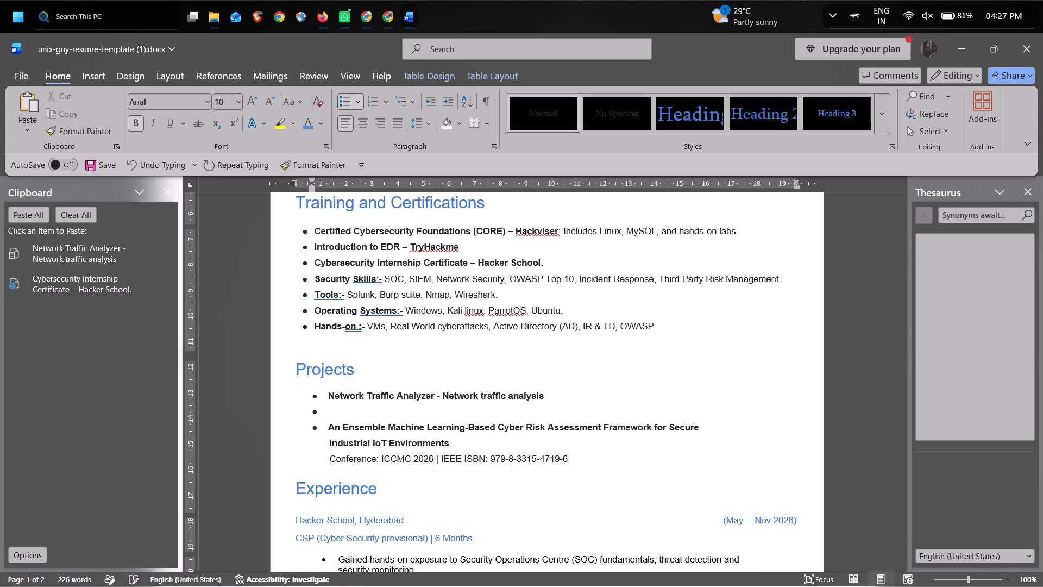
key(BackSpace)
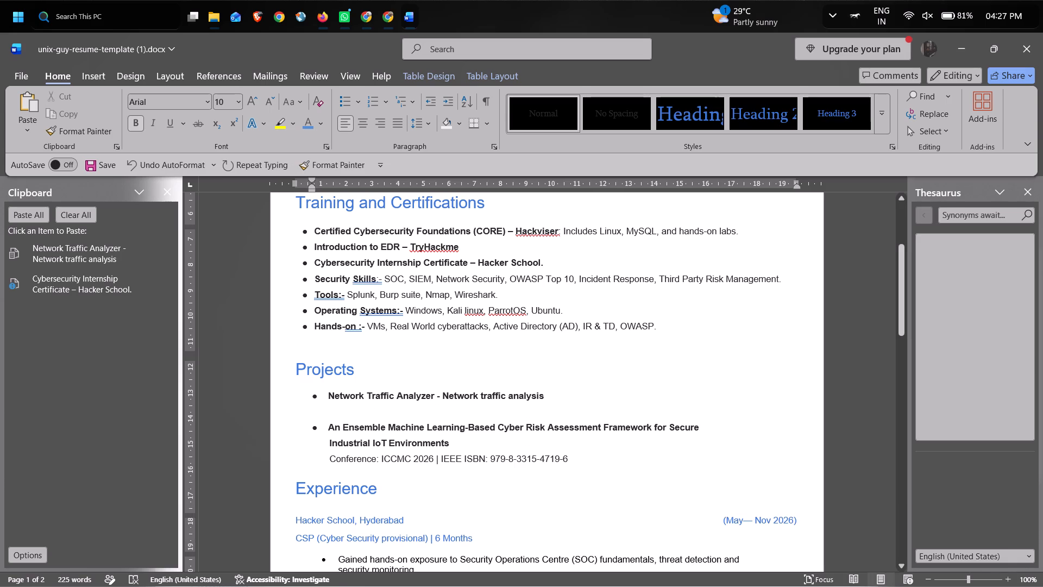
key(space)
key(space)
key(space)
key(space)
key(space)
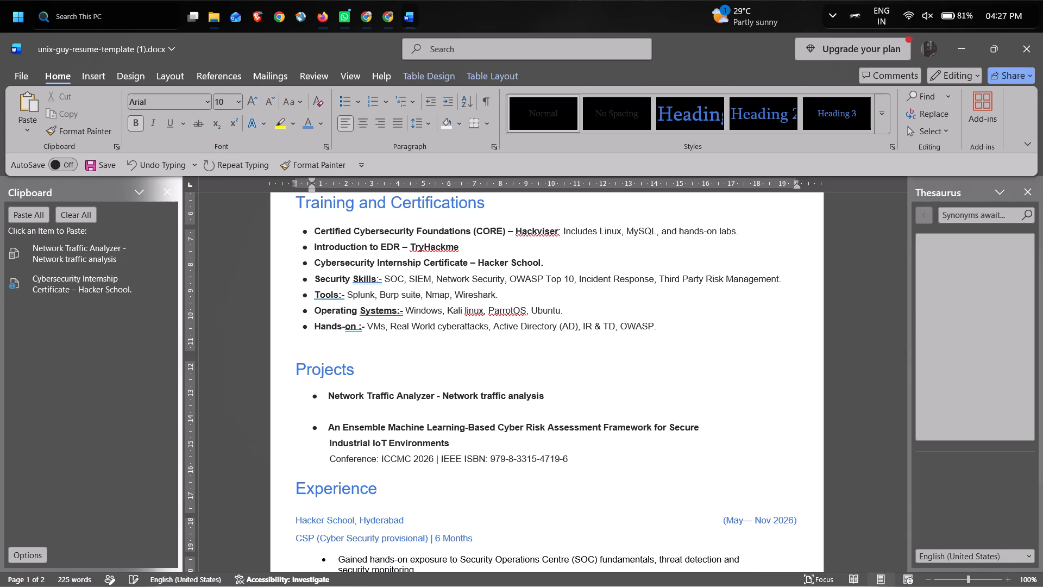
key(space)
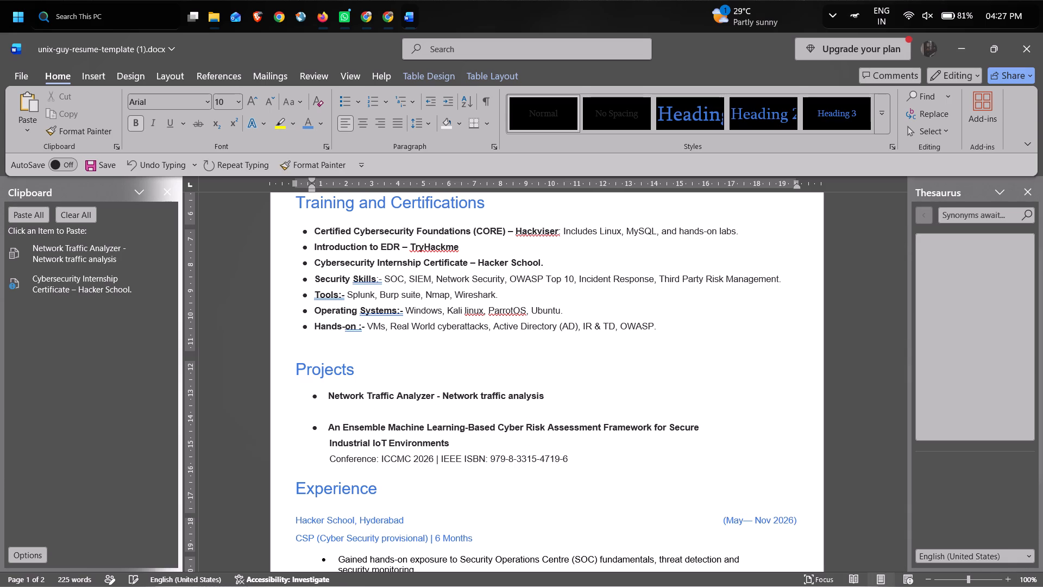
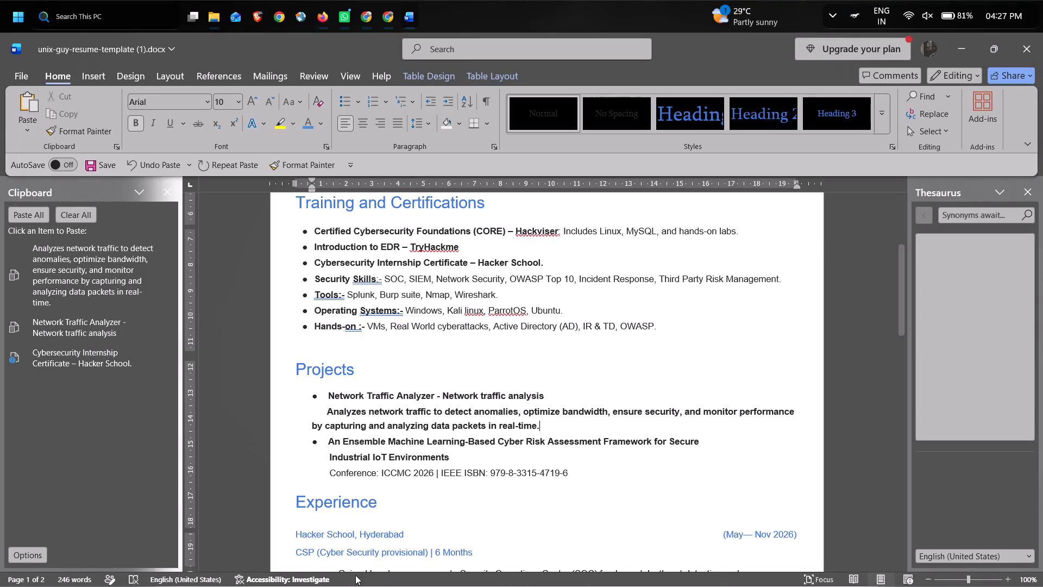
Break the Network Traffic Analyzer description before "by capturing" and indent that second line with spaces to align with "Analyzes" above.
click(310, 428)
key(space)
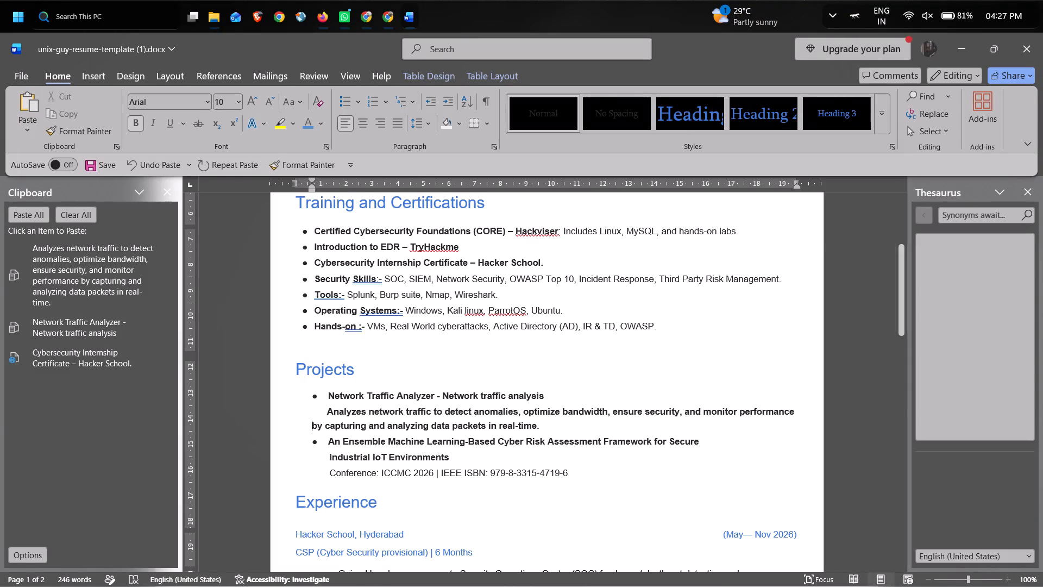
key(space)
key(space)
key(space)
key(space)
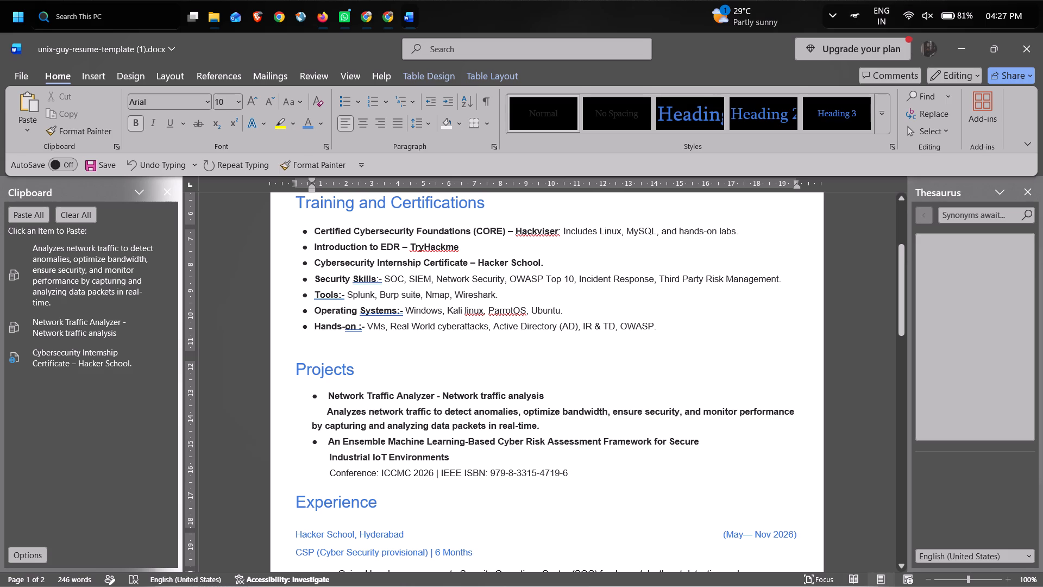
key(Return)
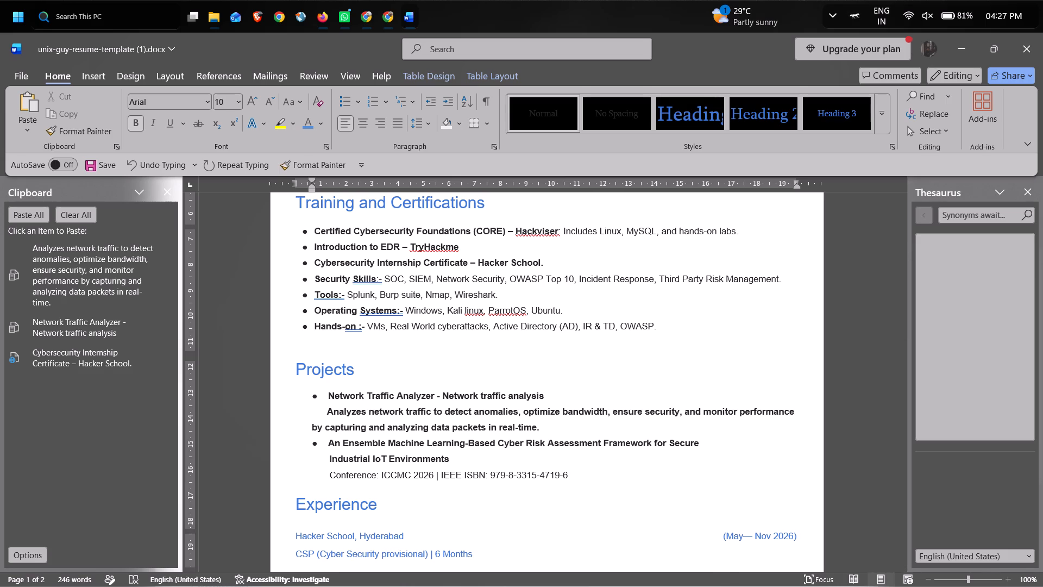
key(space)
key(space)
key(space)
key(space)
key(space)
key(space)
key(space)
key(space)
key(space)
key(space)
key(space)
key(space)
key(BackSpace)
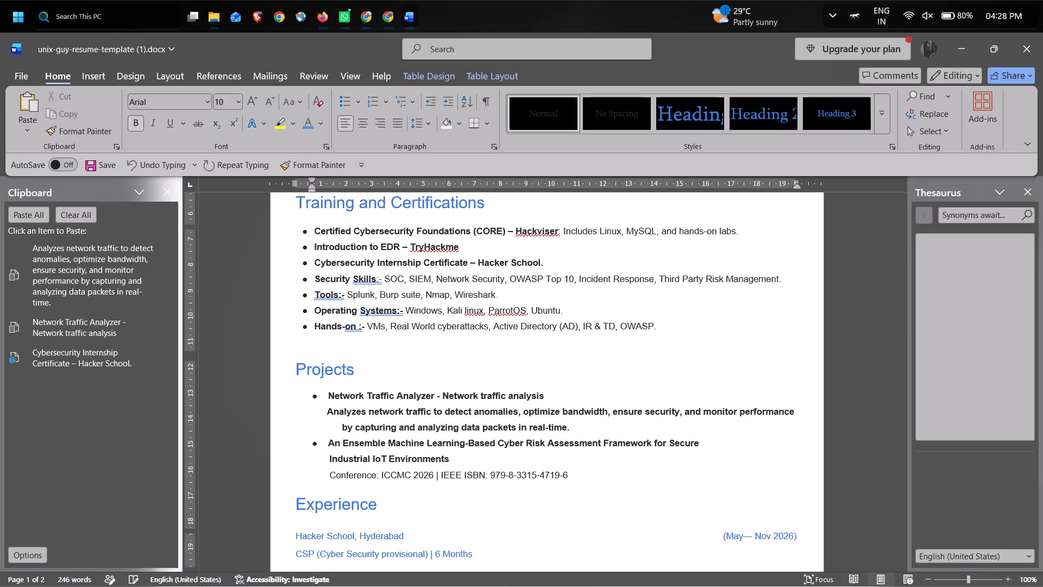
key(BackSpace)
key(BackSpace)
key(BackSpace)
key(BackSpace)
key(BackSpace)
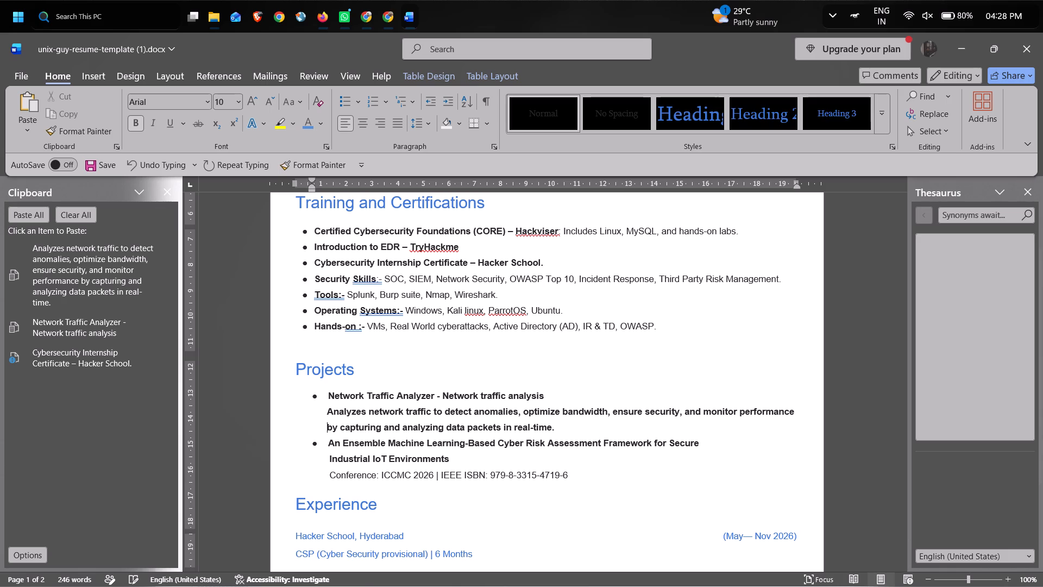
key(space)
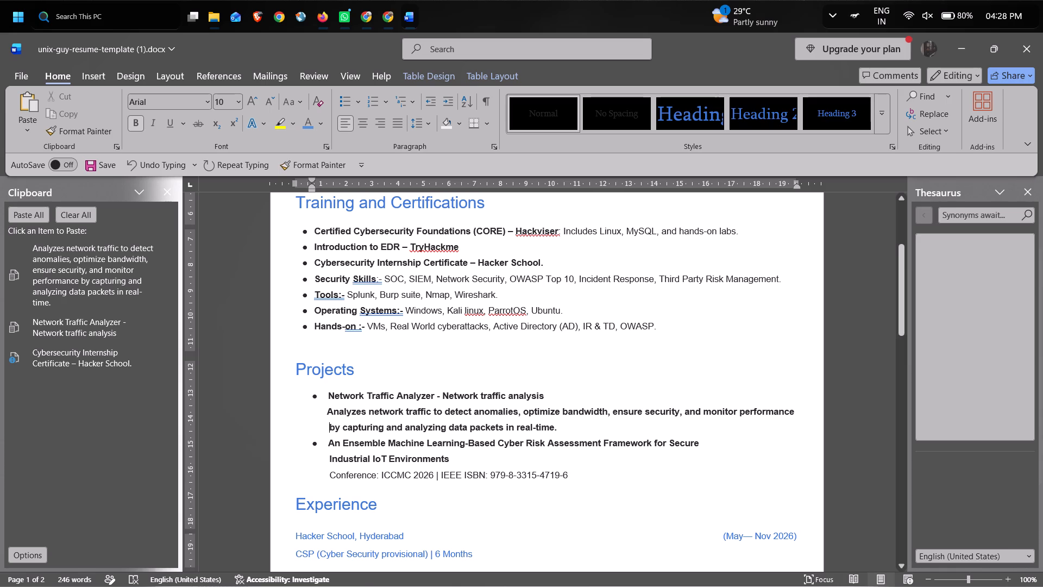
key(BackSpace)
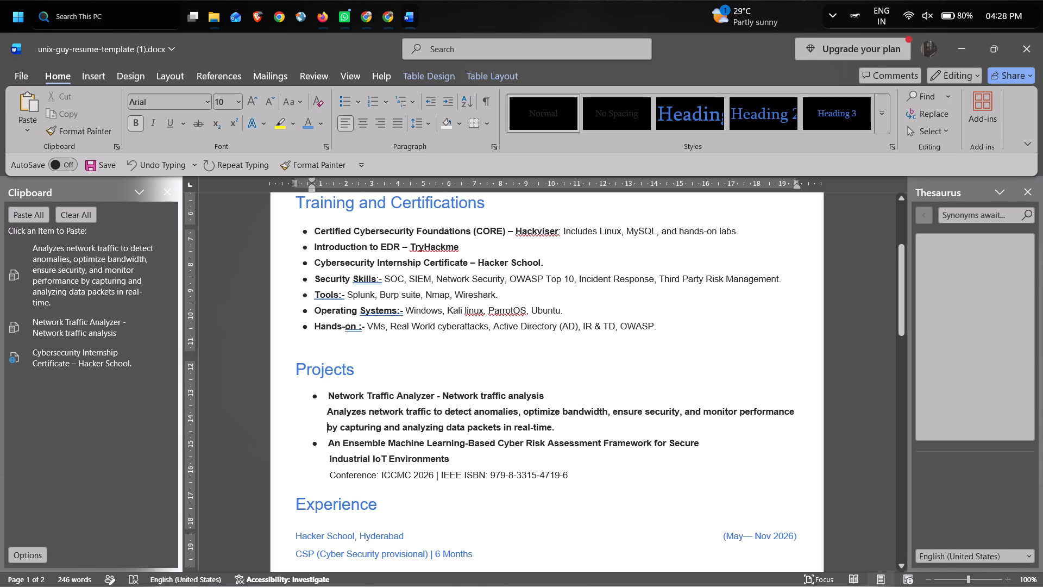
Remove bold from the two-line description beneath the Network Traffic Analyzer project title.
drag(326, 413, 559, 421)
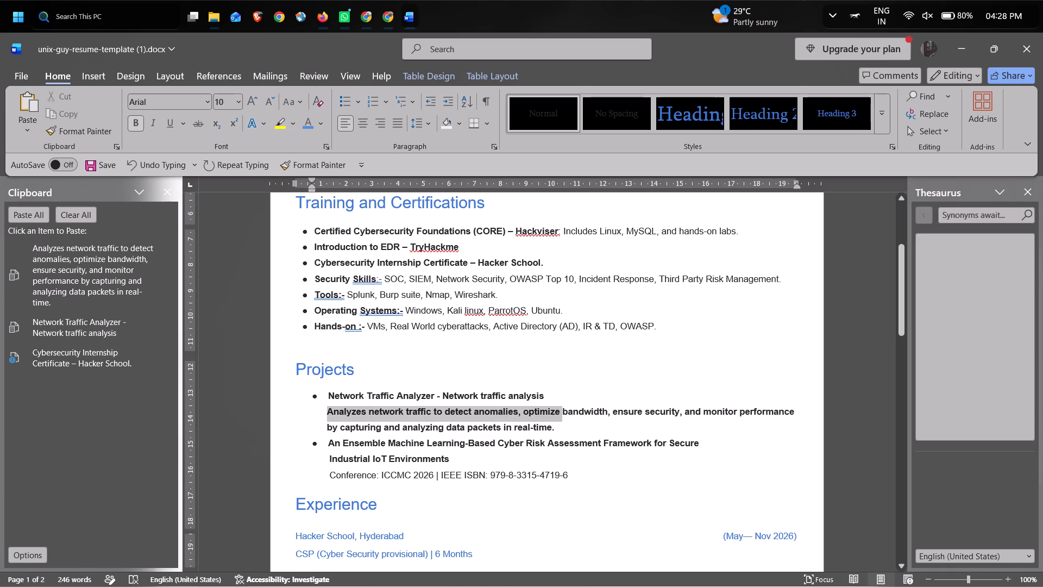
drag(559, 421, 552, 431)
key(ctrl+b)
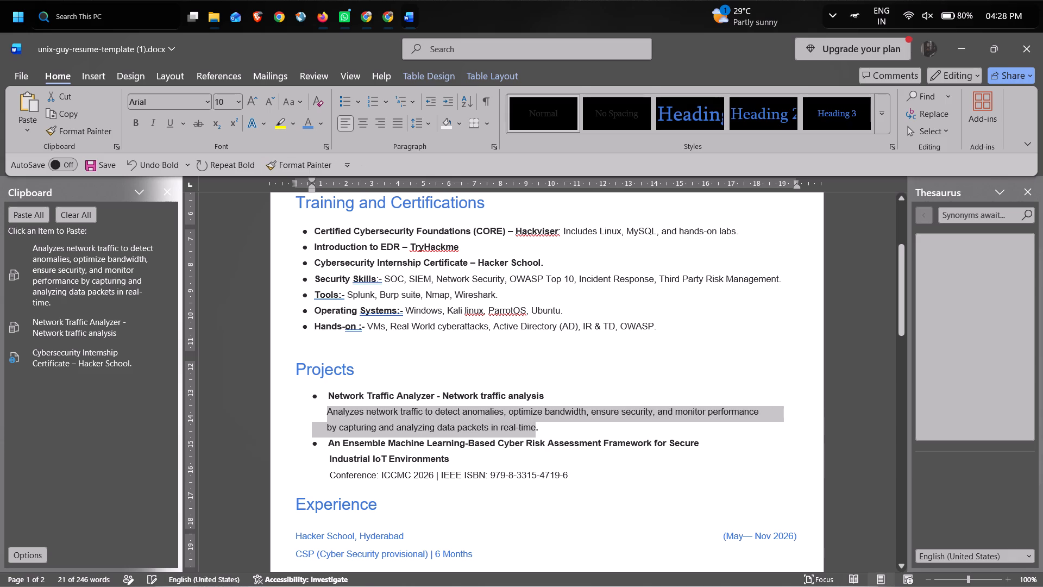
click(631, 411)
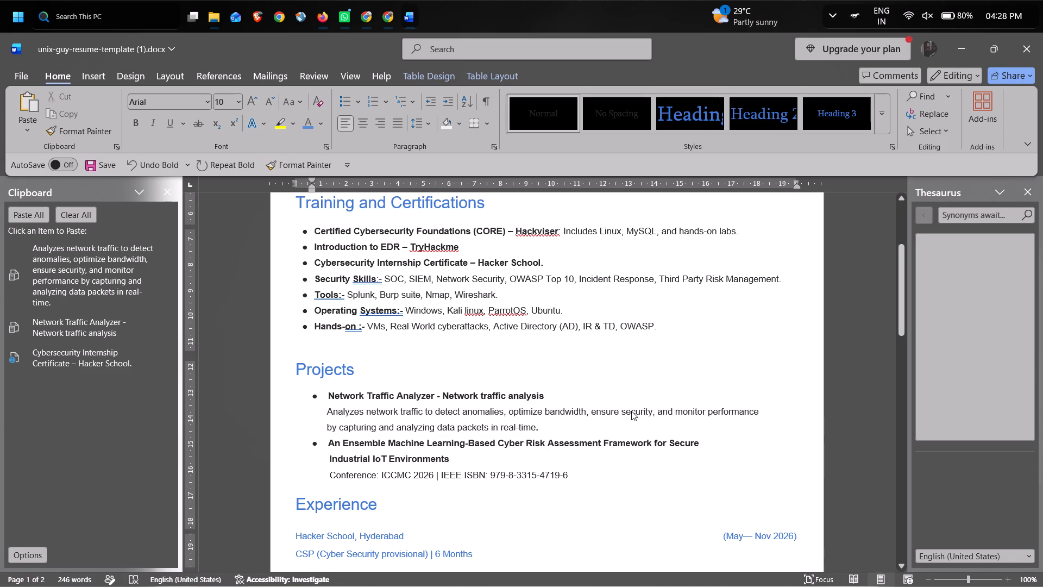
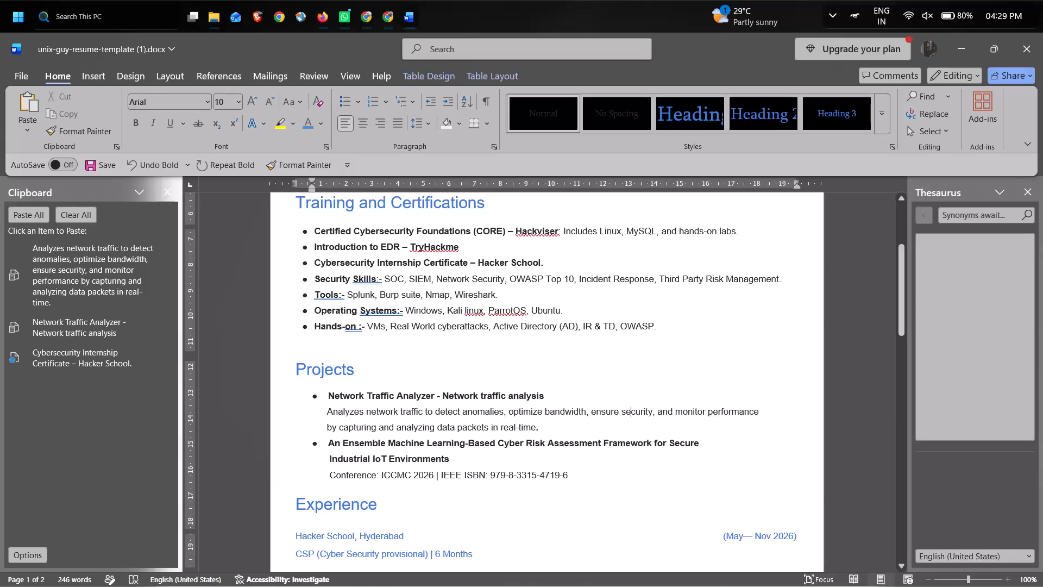
Review the resume's layout from the Projects section through the end of page two and back to the header.
scroll(675, 486, down, 1)
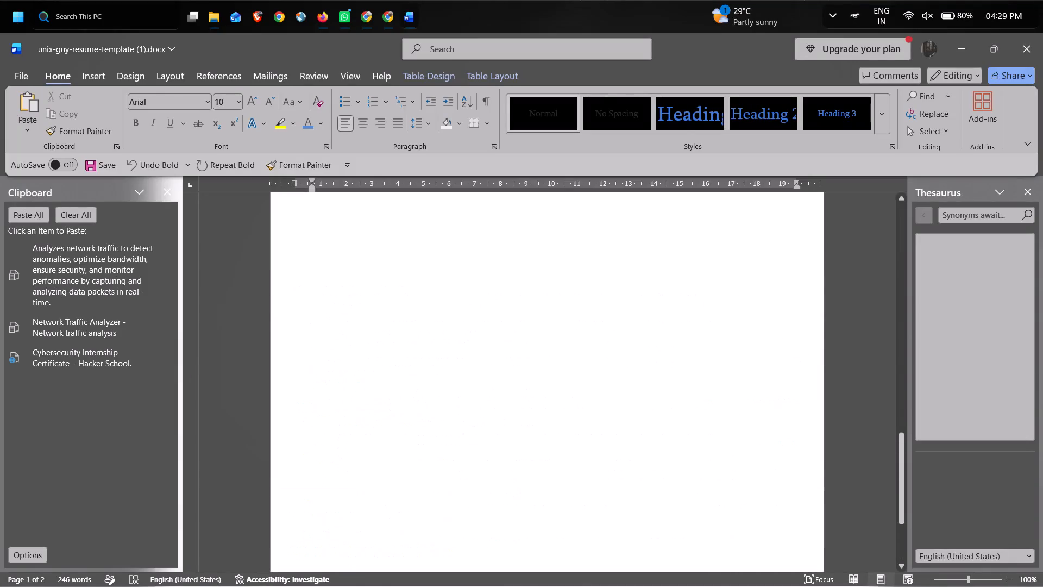
scroll(675, 486, down, 1)
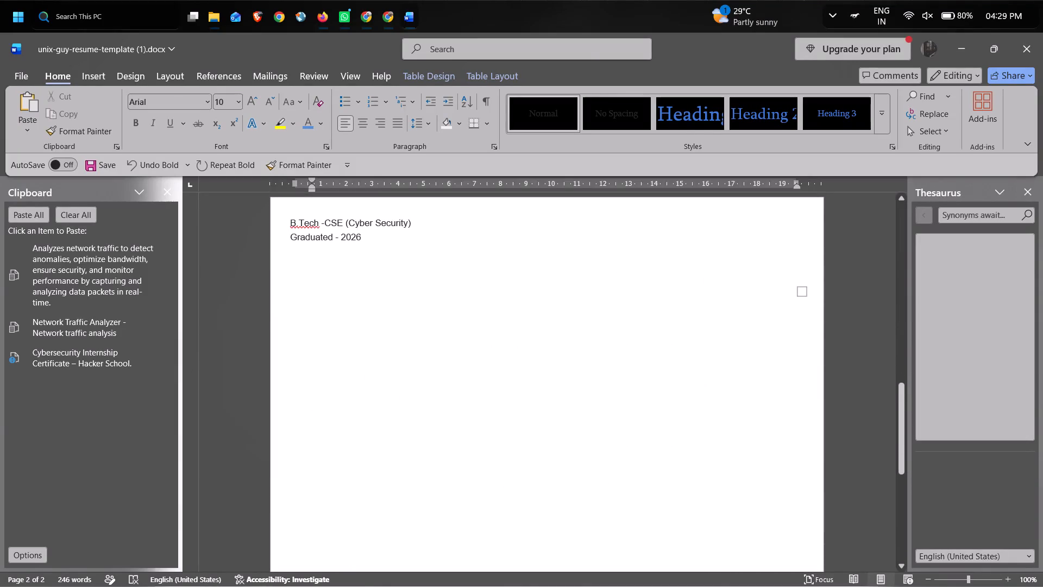
scroll(675, 486, up, 1)
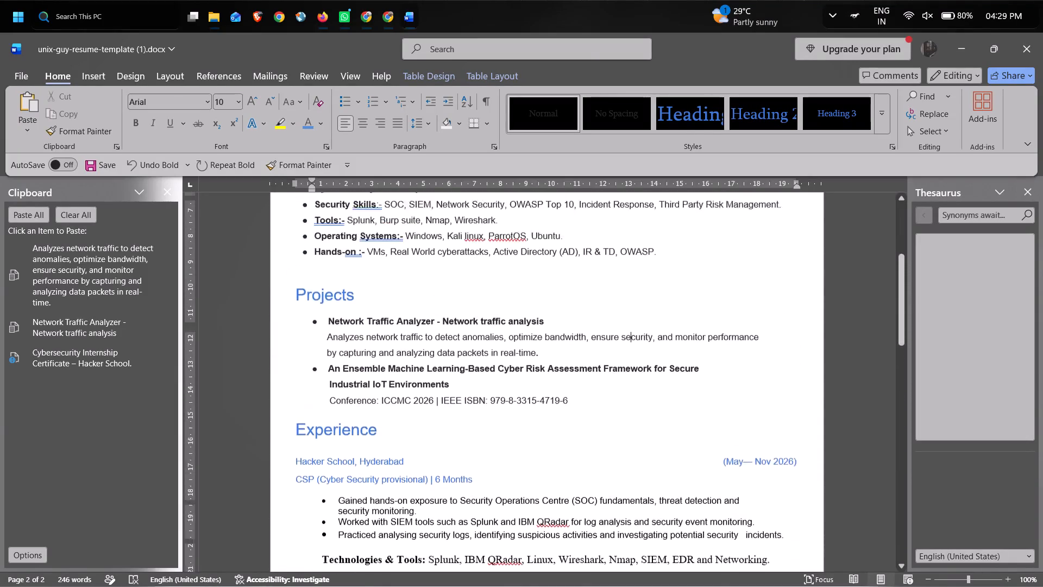
scroll(675, 486, up, 2)
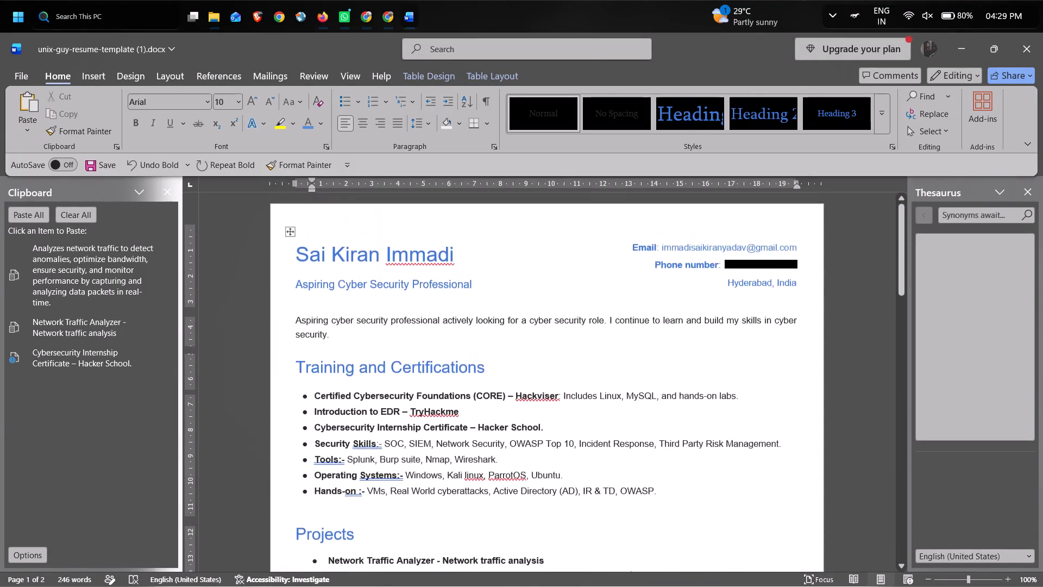
scroll(675, 486, up, 1)
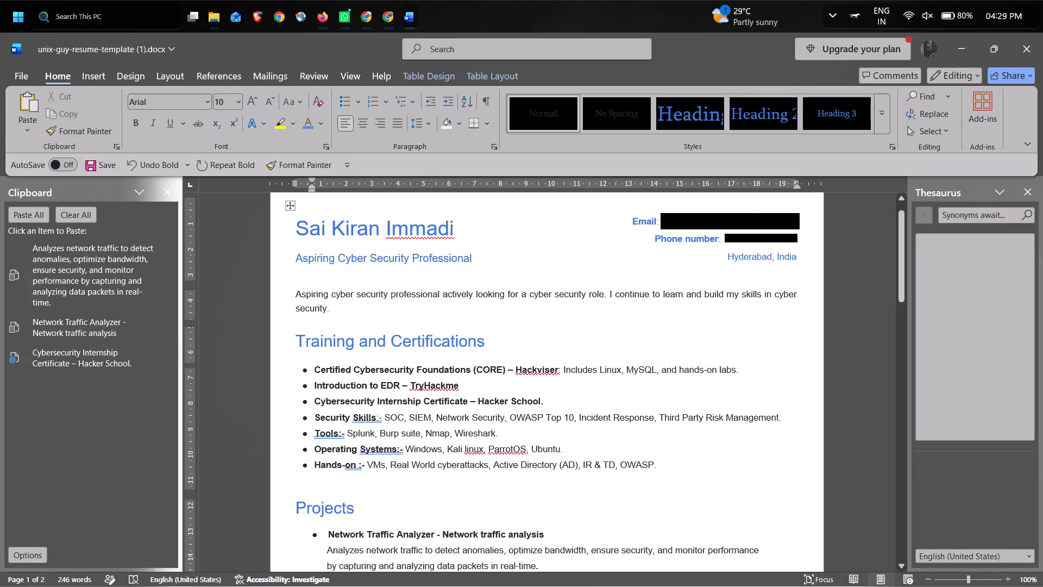
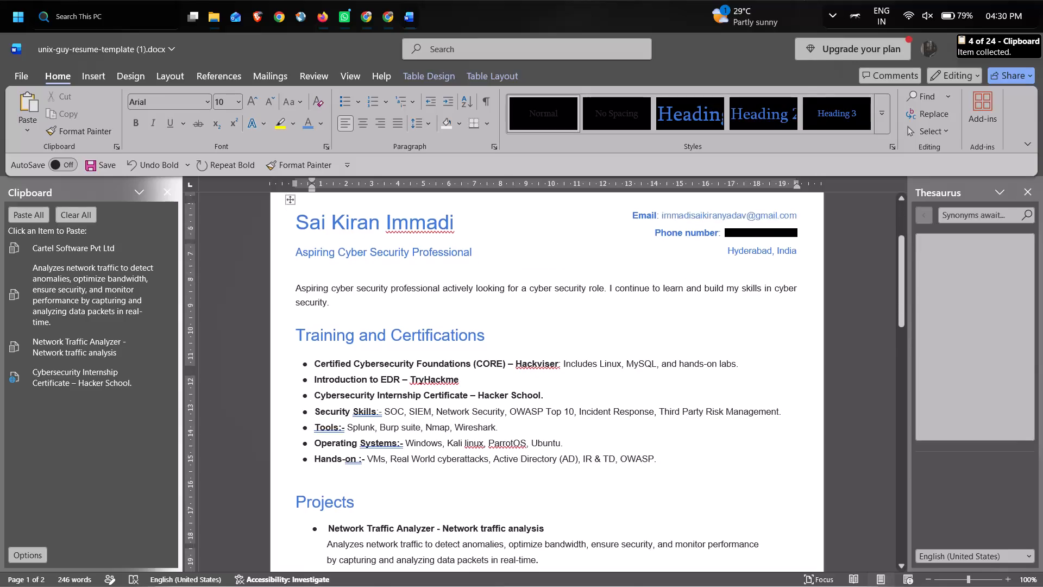
Select the "Hacker School, Hyderabad" line in the Experience section.
scroll(333, 369, down, 1)
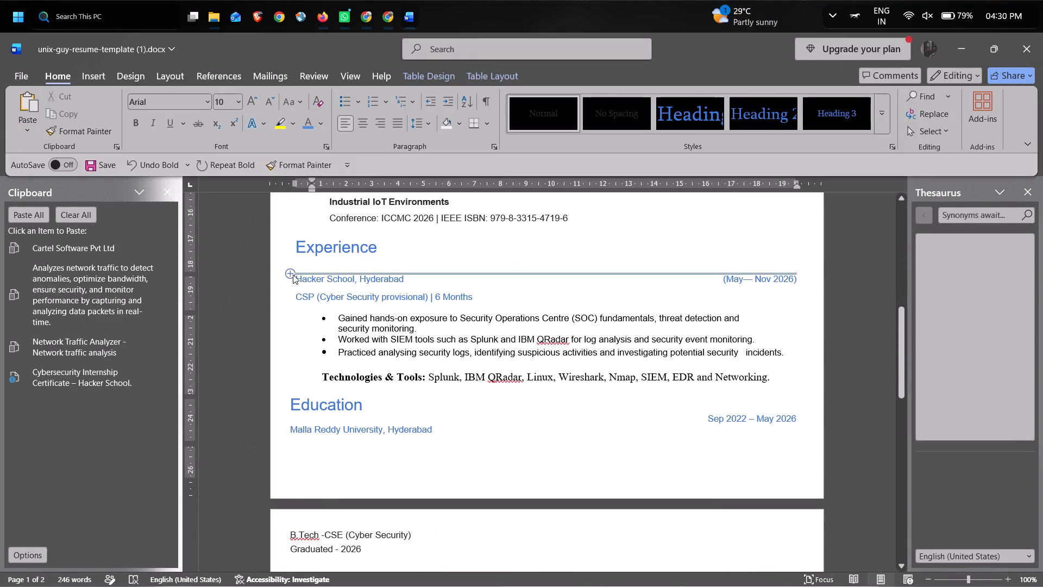
drag(296, 279, 394, 285)
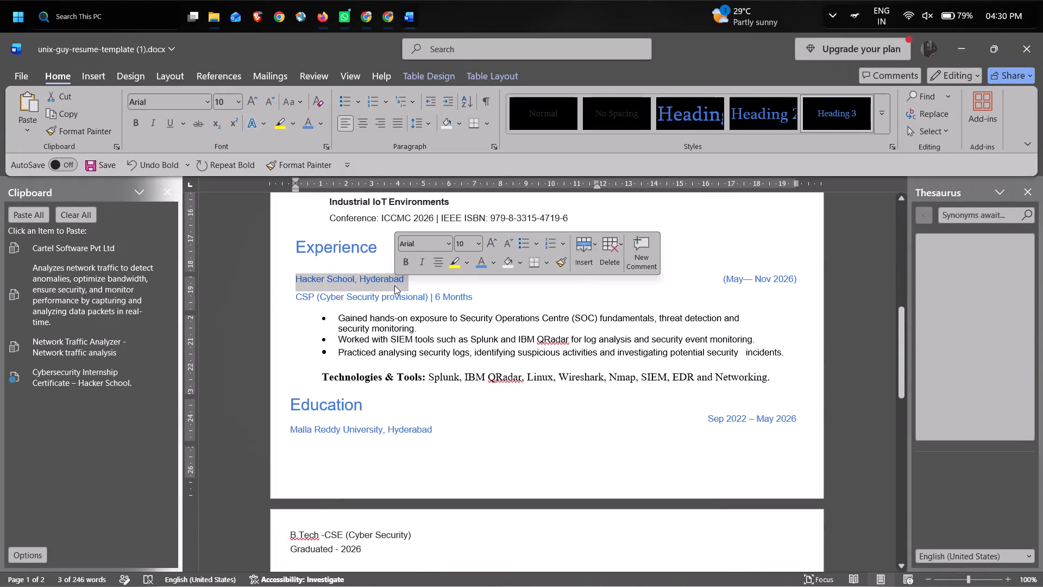
Replace the selected employer line in the Experience section with the copied "Cartel Software Pvt Ltd", keeping it on its own line.
key(ctrl+v)
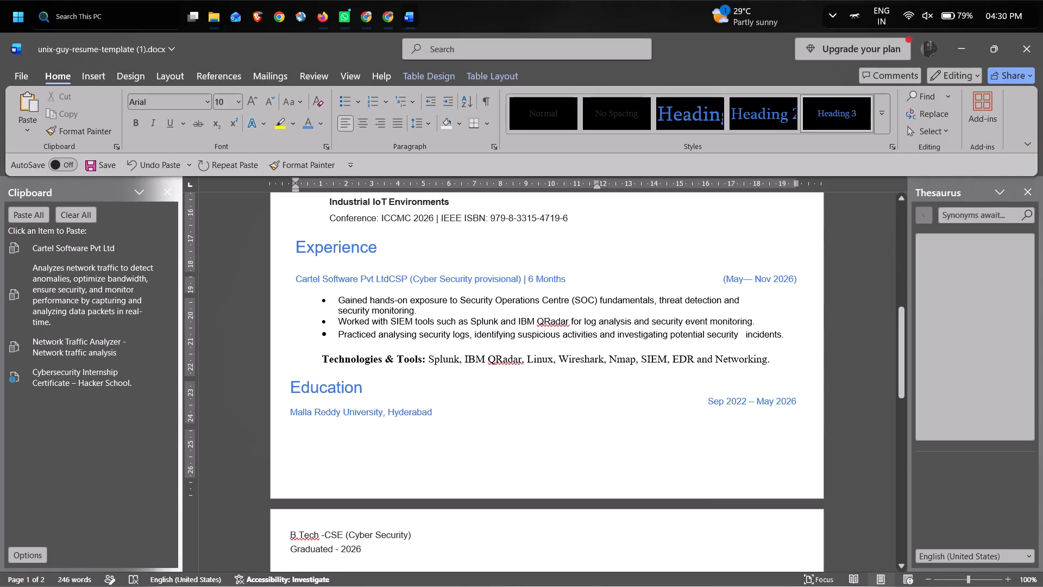
key(Return)
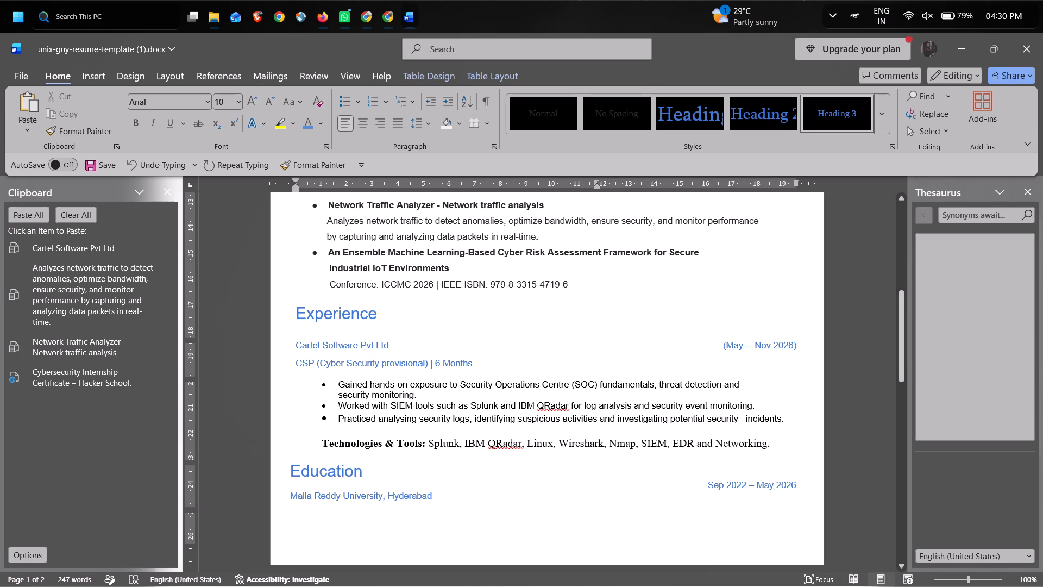
Delete the "CSP (Cyber Security provisional) | 6 Months" line beneath the employer name, including its leftover empty line.
drag(482, 361, 301, 372)
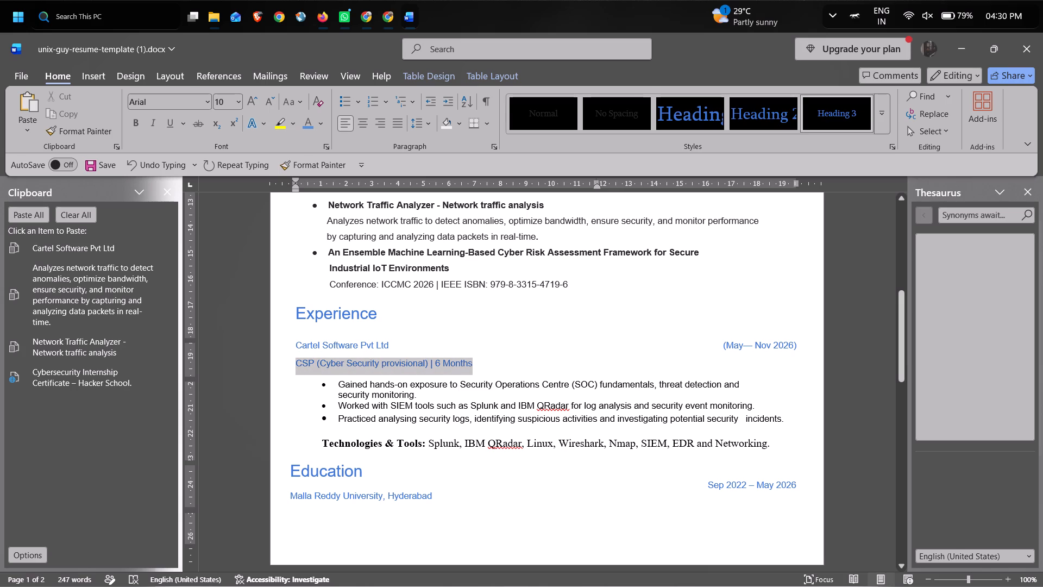
drag(301, 372, 300, 372)
key(BackSpace)
key(BackSpace)
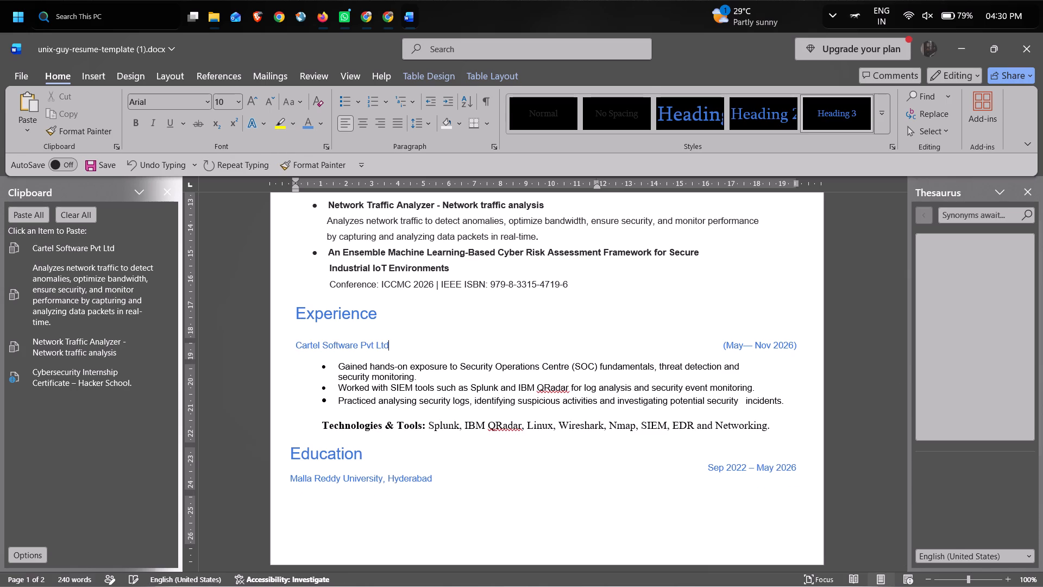
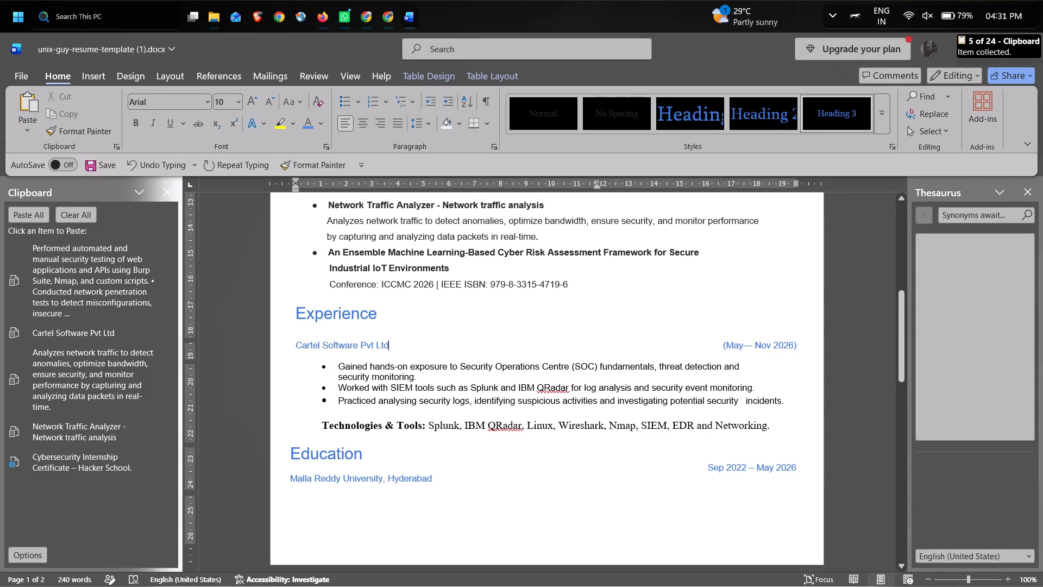
Replace the Cartel Software bullets and the Technologies & Tools line with the copied security testing description beginning "Performed automated and manual security testing".
drag(337, 364, 642, 430)
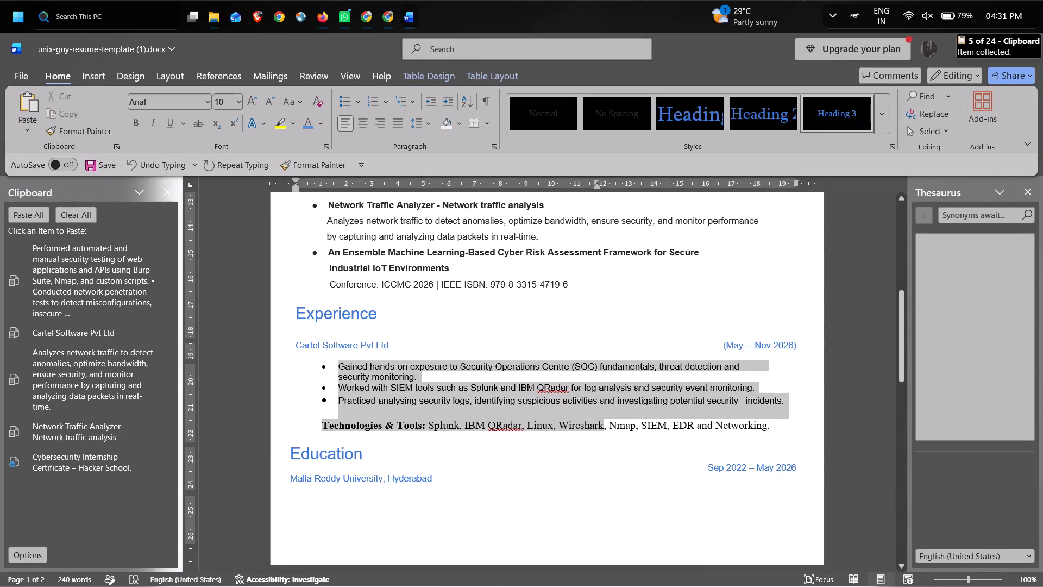
drag(642, 430, 780, 432)
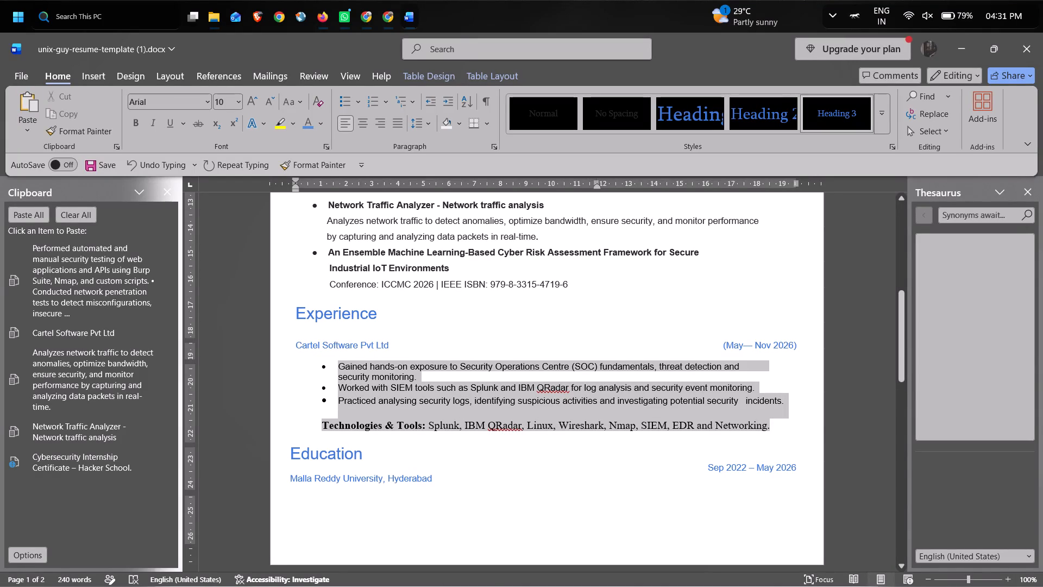
key(ctrl+v)
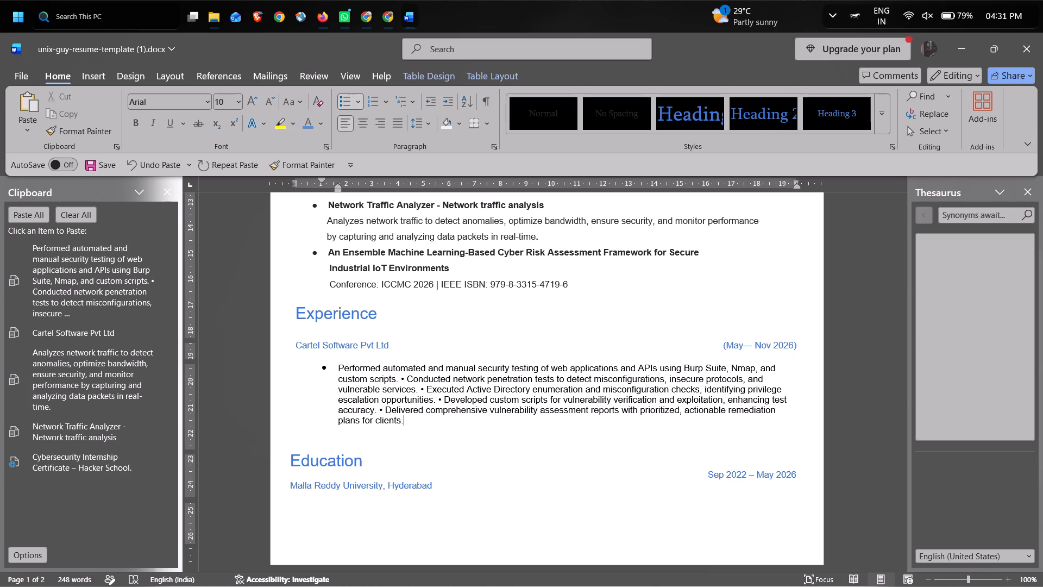
Remove the inline bullet character before "Conducted network penetration tests" in the Cartel Software description.
click(406, 375)
key(BackSpace)
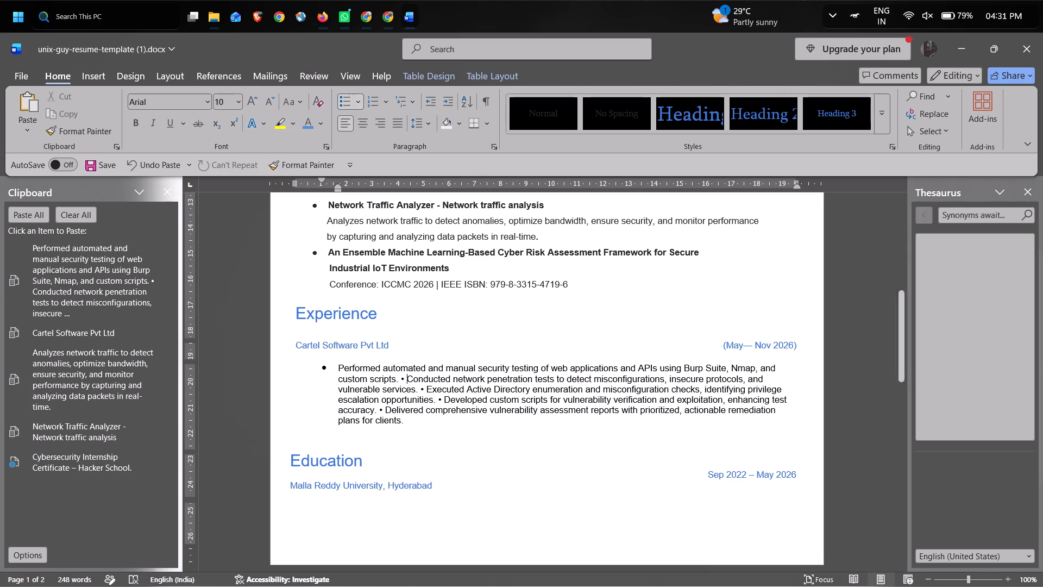
Replace the inline bullet before "Conducted network penetration tests" in the Experience entry with a new list bullet.
key(BackSpace)
key(Return)
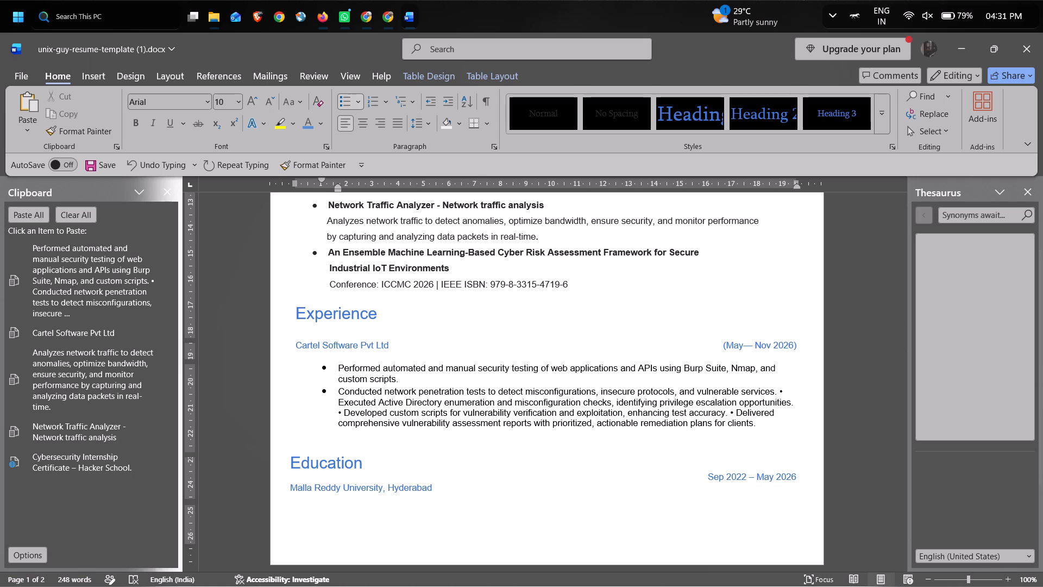
Remove the inline bullet before "Developed custom scripts" and start that sentence as its own list bullet.
key(Right)
key(Right)
key(Right)
key(Right)
key(Right)
key(Right)
key(Right)
key(Right)
key(Right)
key(Right)
key(Right)
key(Right)
key(Right)
key(Right)
key(Right)
key(Right)
key(Down)
key(Down)
key(Left)
key(Left)
key(Left)
key(Left)
key(Left)
key(Left)
key(Left)
key(Left)
key(Left)
key(Left)
key(Left)
key(Left)
key(Left)
key(Left)
key(Left)
key(BackSpace)
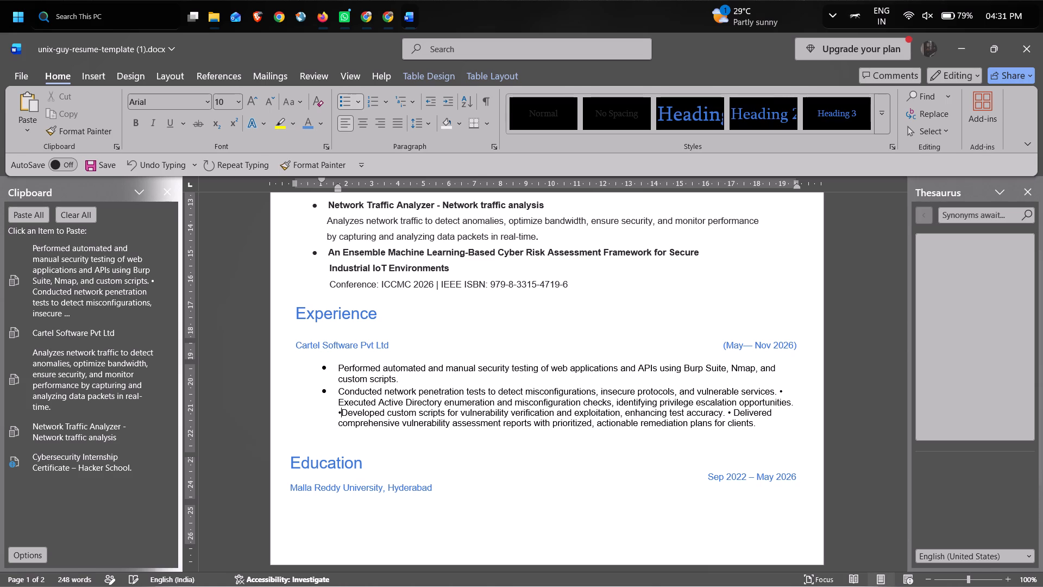
key(BackSpace)
key(Return)
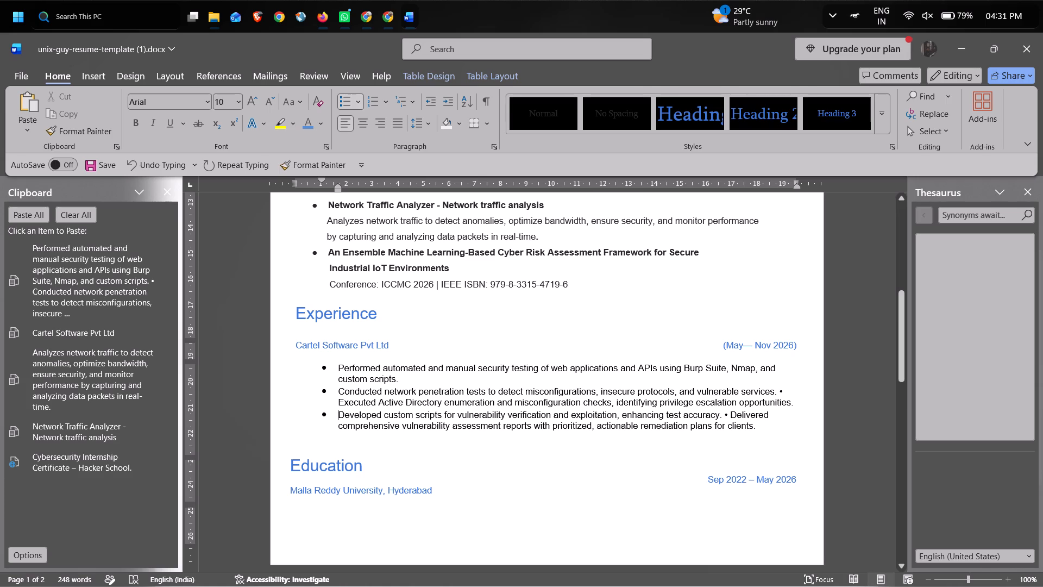
Remove the inline bullet before "Executed Active Directory enumeration" and start that sentence as its own list bullet.
click(341, 403)
key(BackSpace)
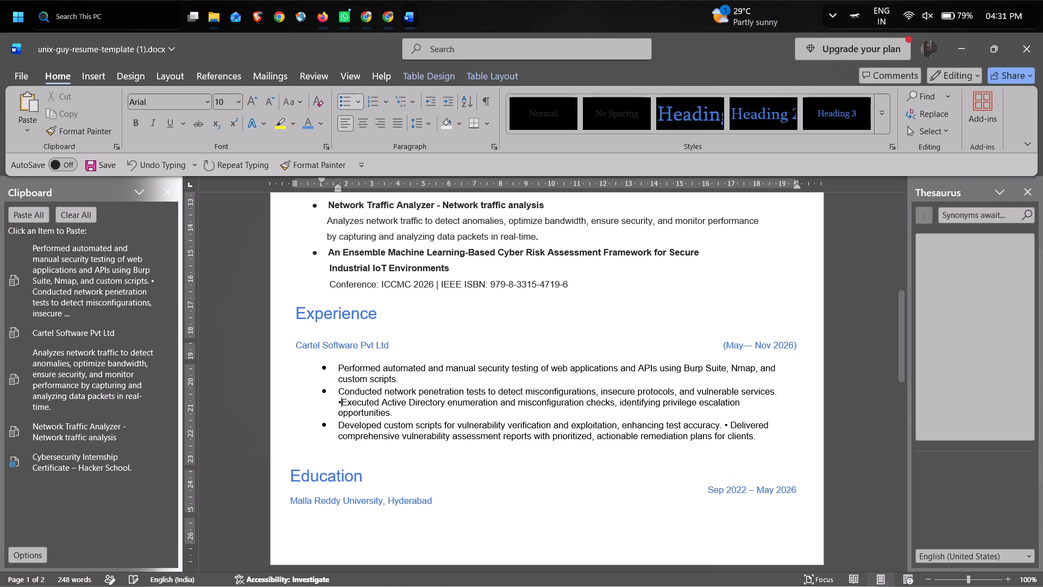
key(BackSpace)
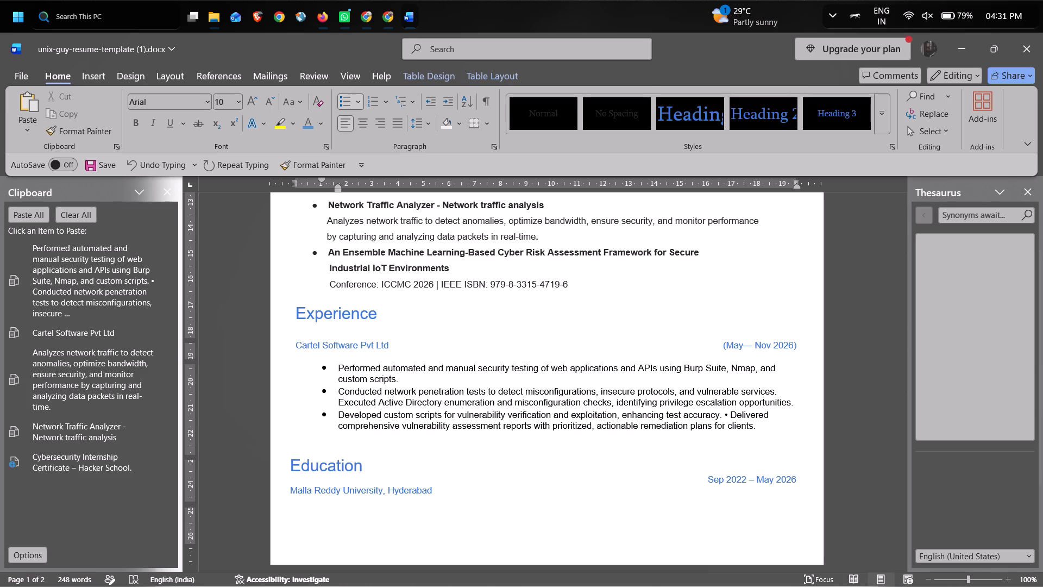
key(BackSpace)
key(Return)
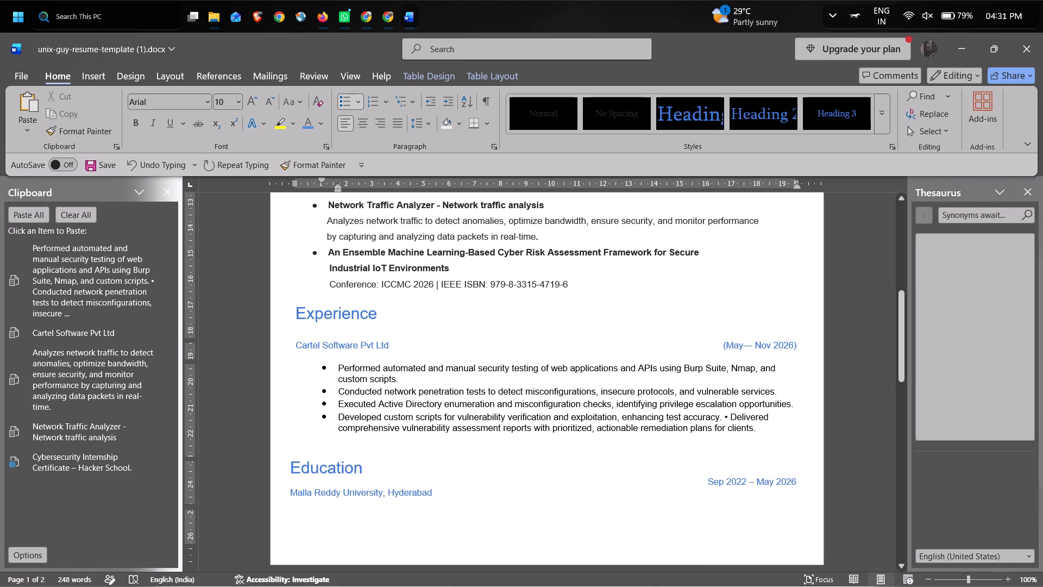
Remove the inline bullet before "Delivered comprehensive vulnerability assessment reports" and start that sentence as its own list bullet.
click(731, 421)
key(BackSpace)
key(BackSpace)
key(BackSpace)
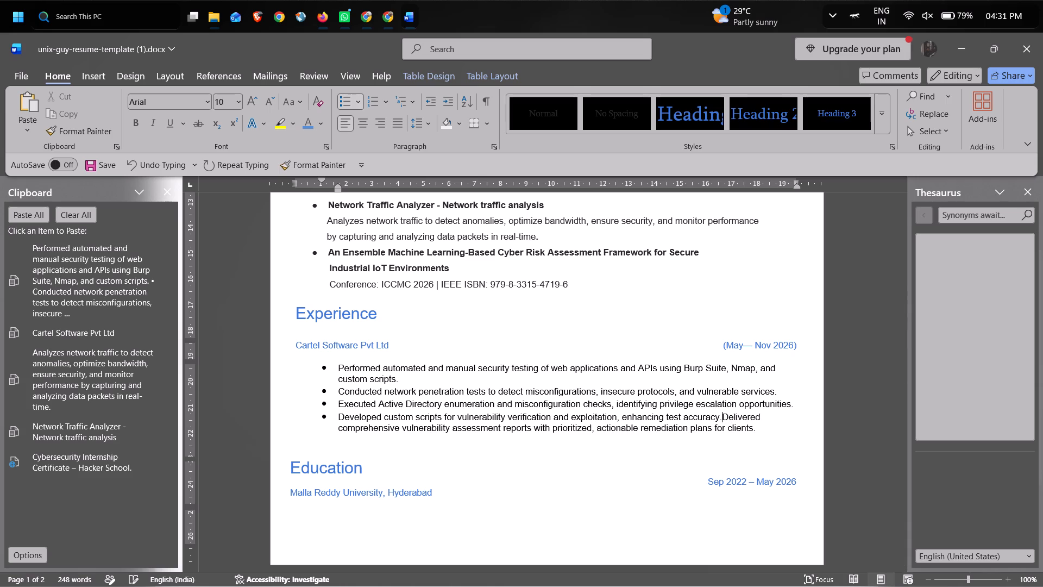
key(Return)
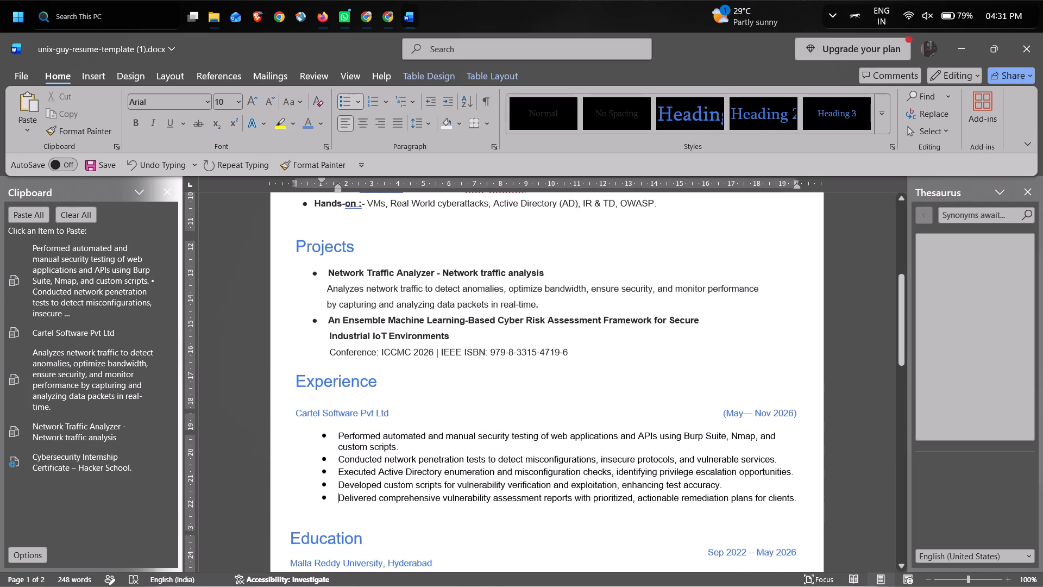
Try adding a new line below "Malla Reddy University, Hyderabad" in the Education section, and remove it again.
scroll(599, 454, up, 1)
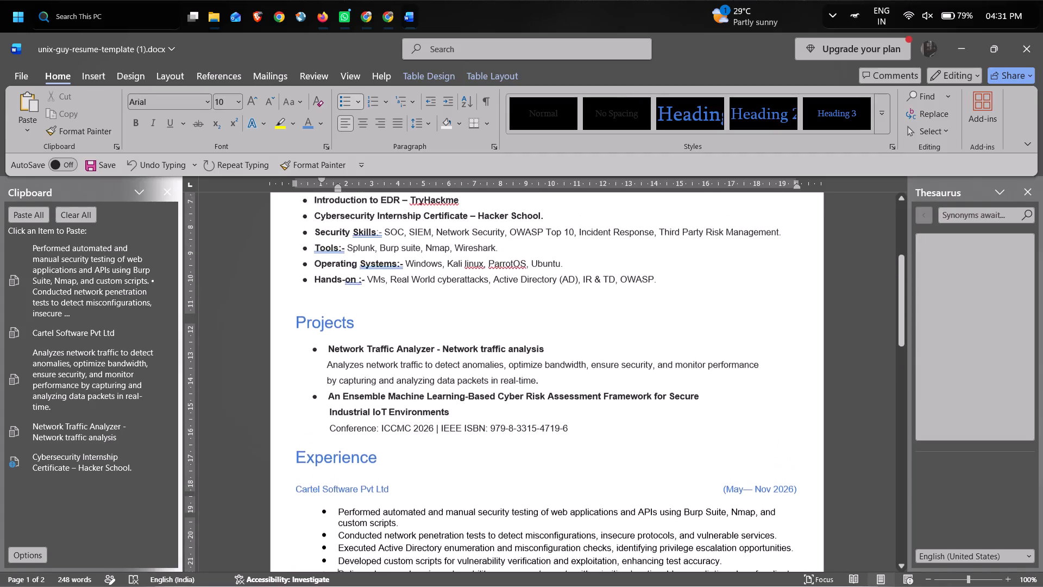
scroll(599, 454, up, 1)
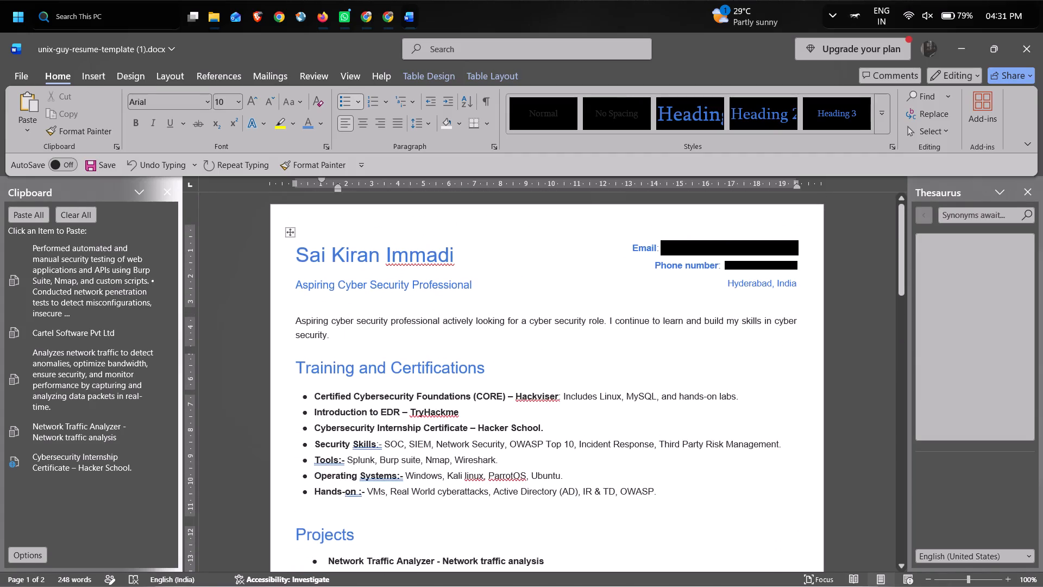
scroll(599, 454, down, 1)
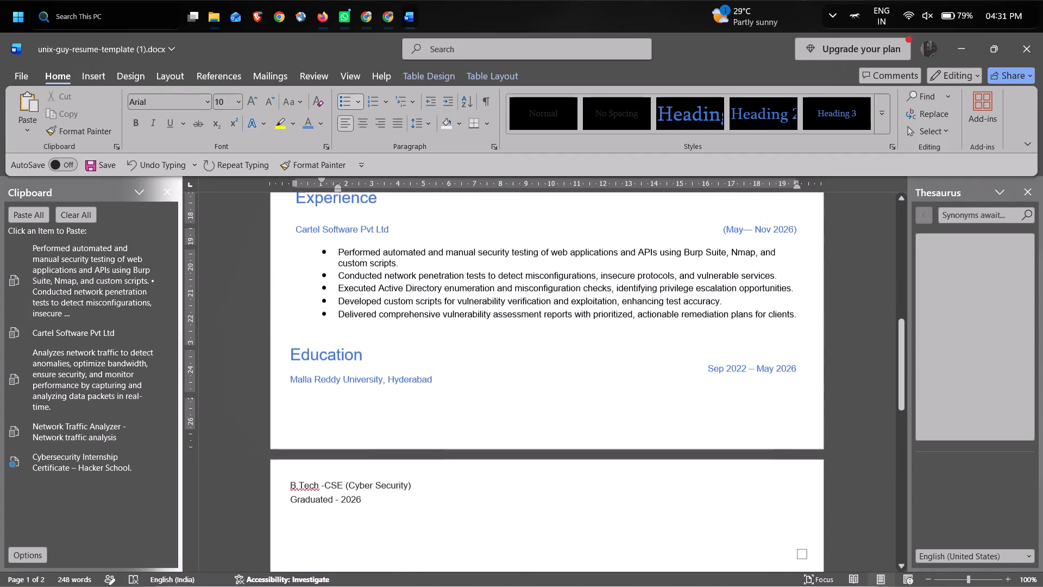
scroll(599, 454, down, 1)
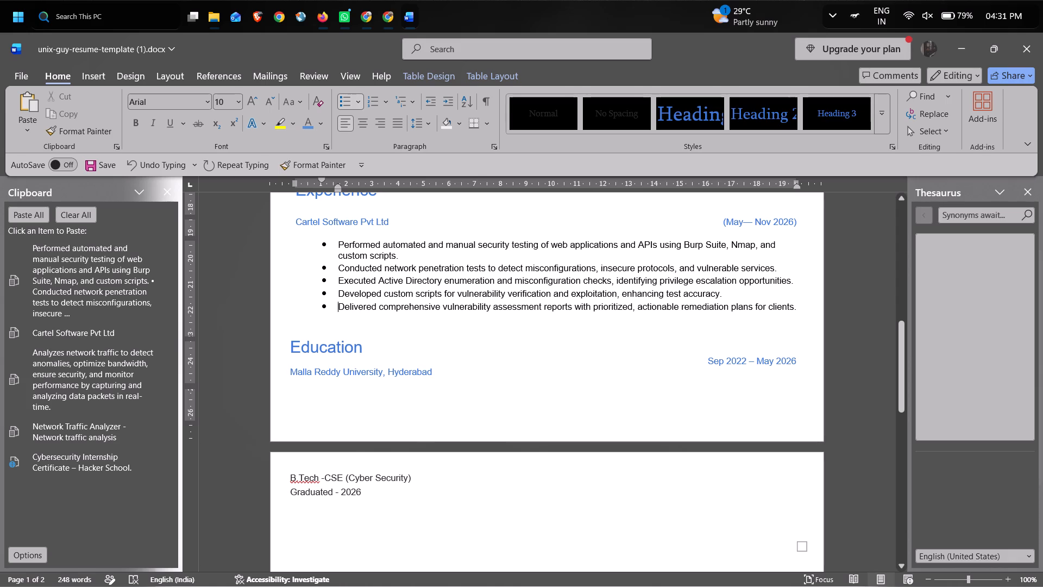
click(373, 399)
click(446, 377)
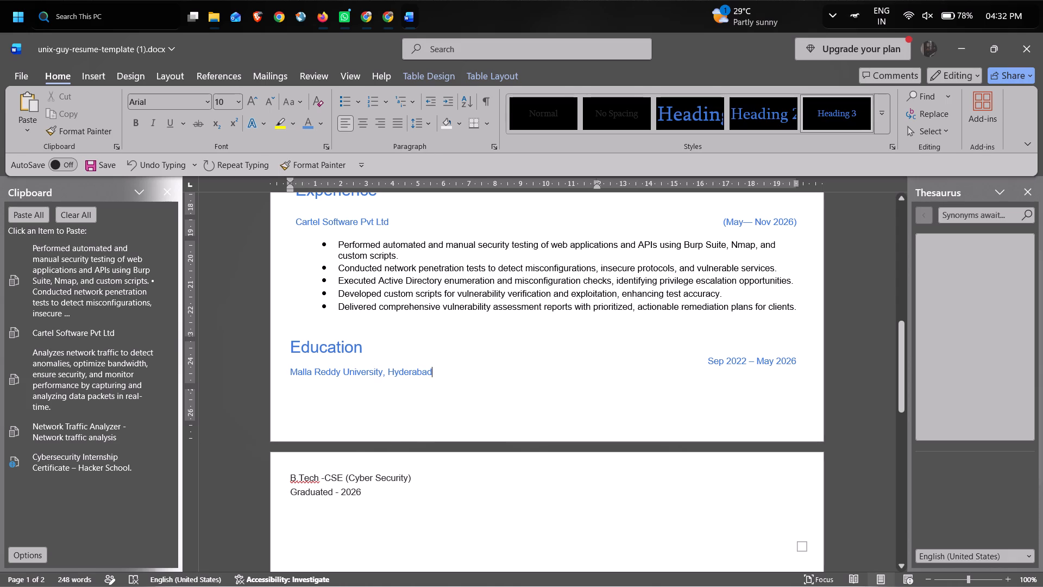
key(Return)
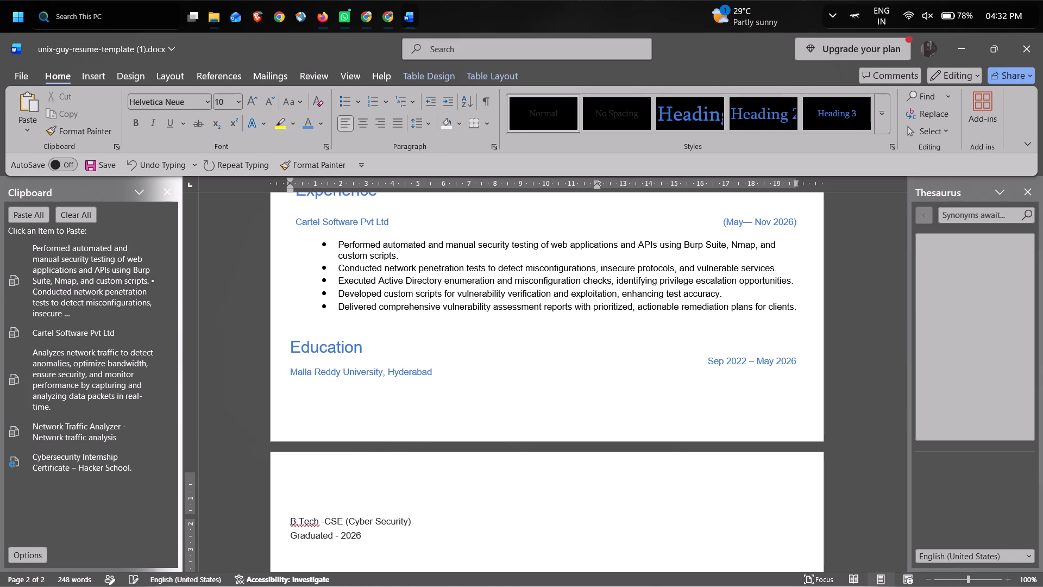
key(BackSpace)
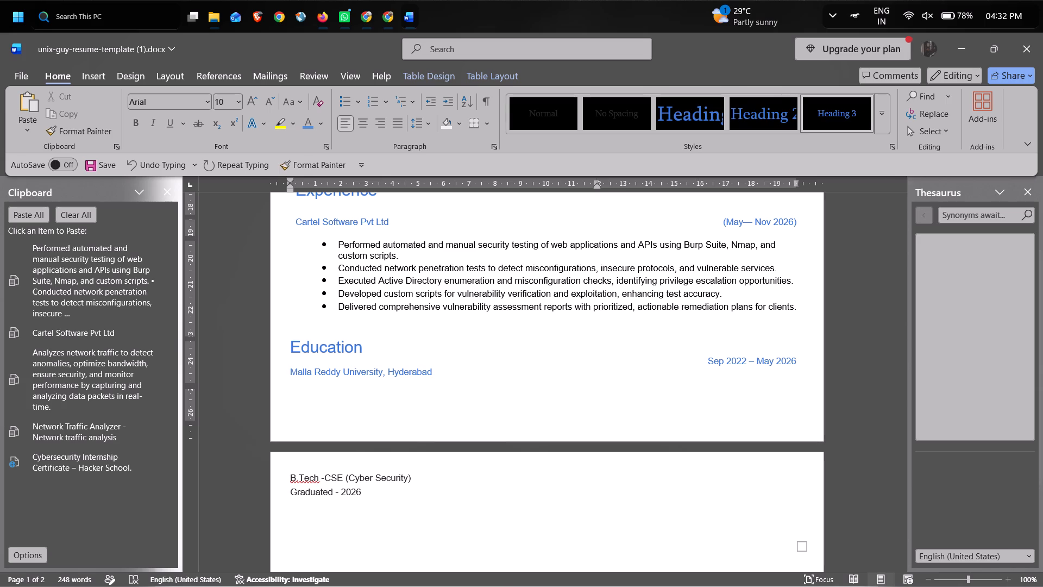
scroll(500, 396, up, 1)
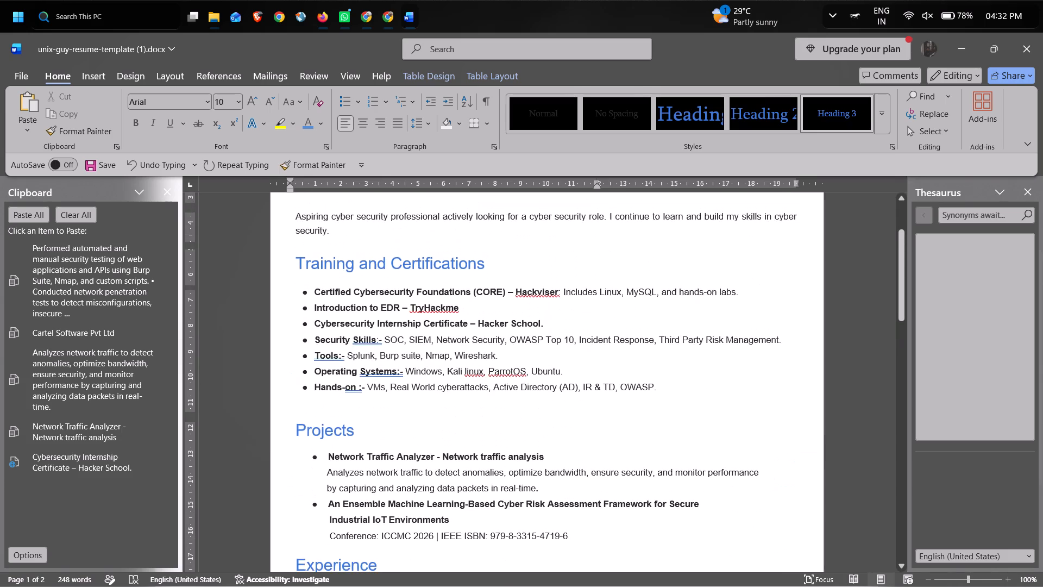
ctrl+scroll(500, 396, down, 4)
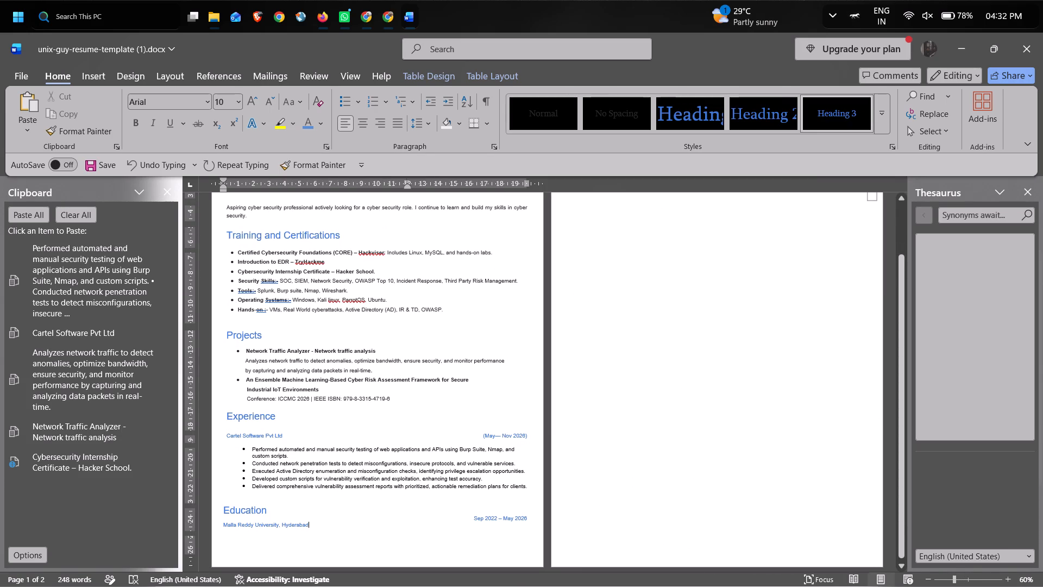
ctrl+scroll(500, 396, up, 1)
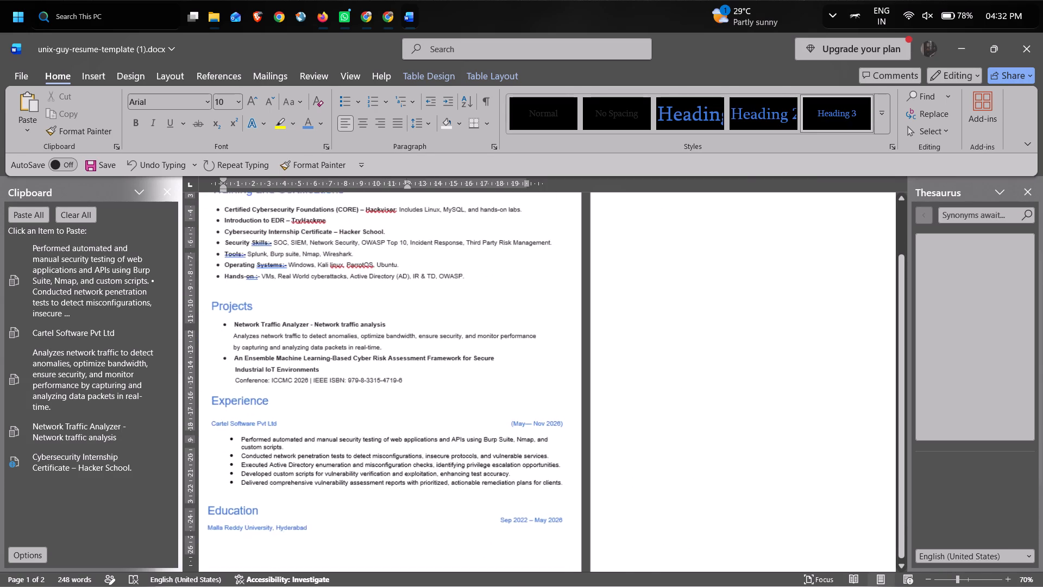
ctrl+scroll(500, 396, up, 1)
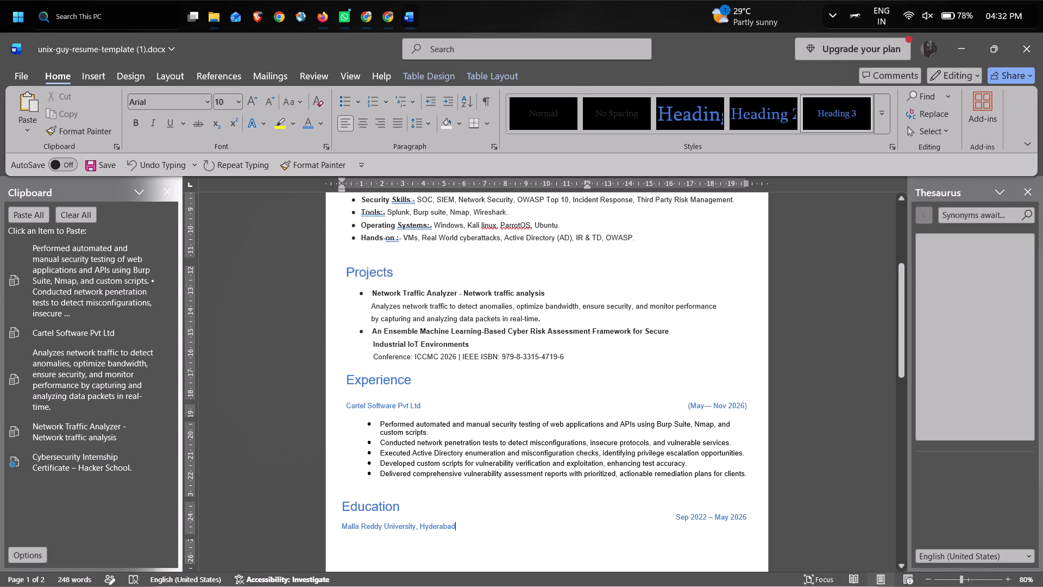
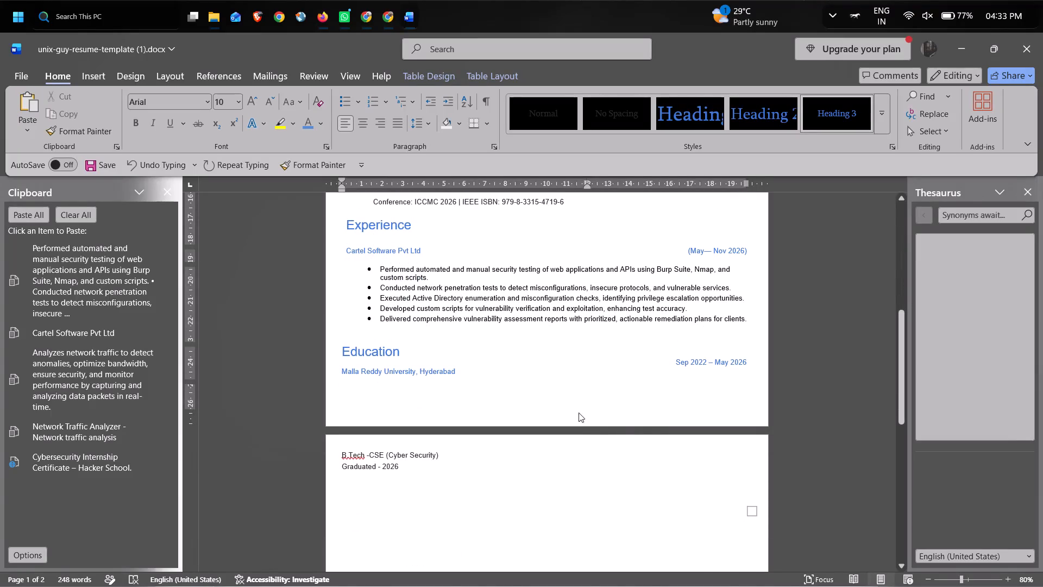
Close the Clipboard pane.
scroll(554, 373, up, 1)
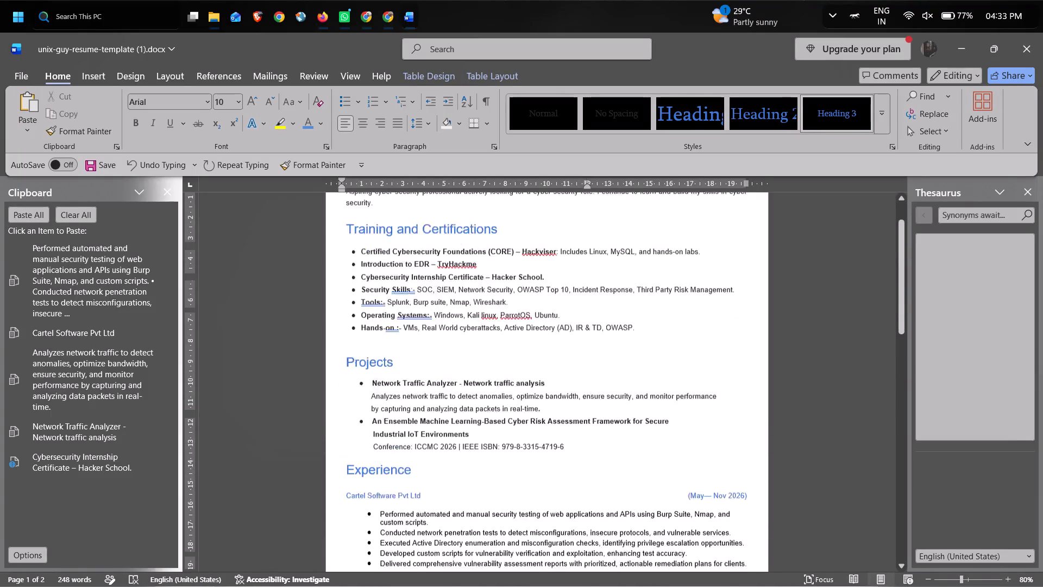
scroll(554, 373, up, 2)
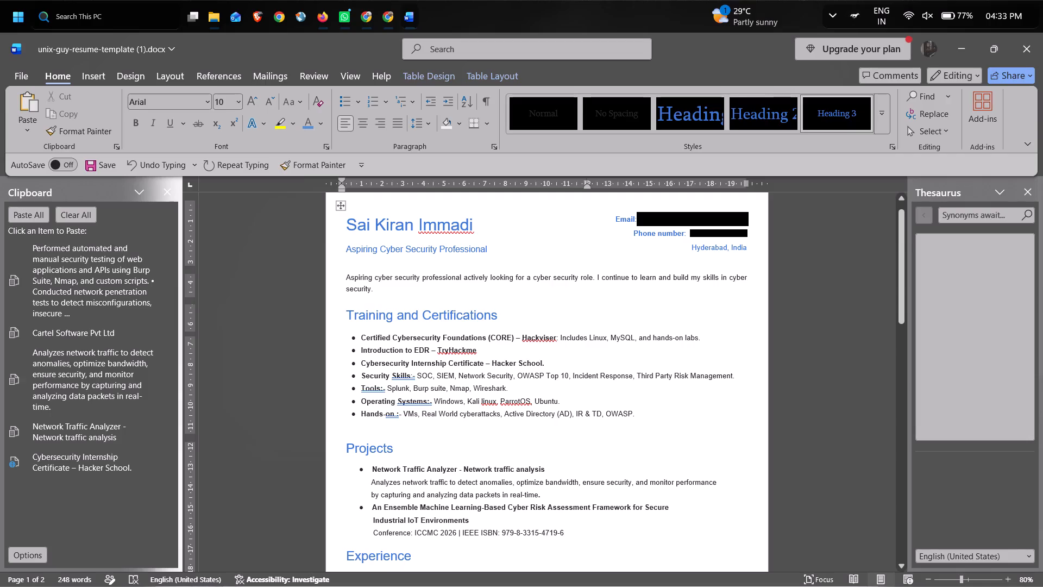
drag(350, 435, 348, 416)
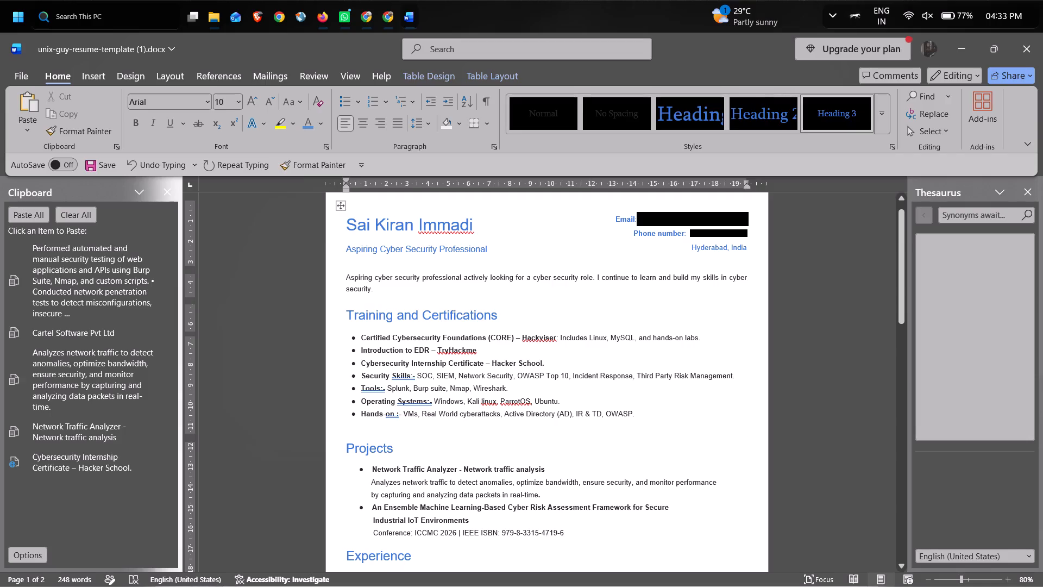
click(162, 195)
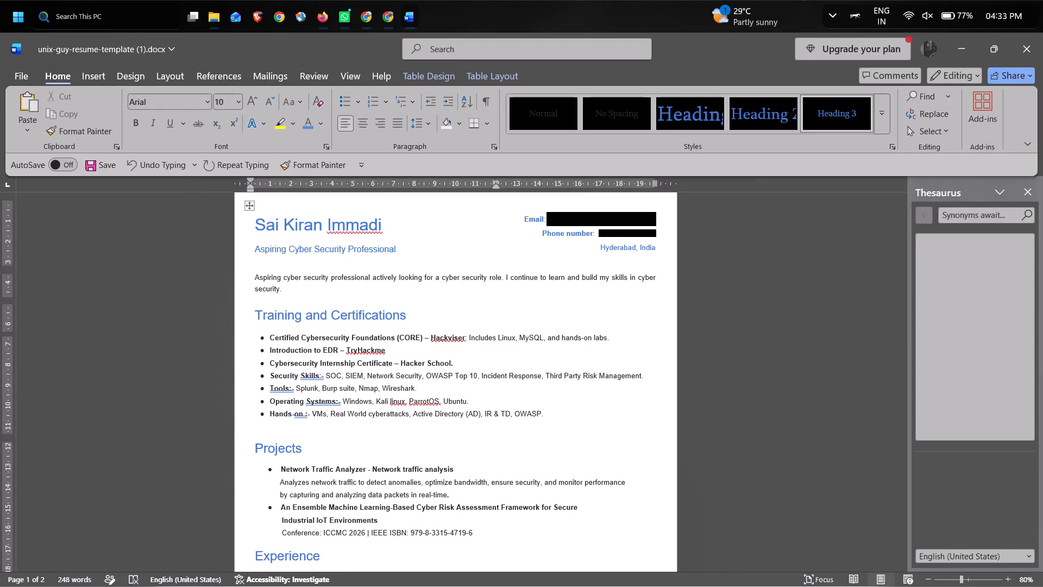
Delete the blank line between the "Hands-on" bullet and the Projects heading.
click(298, 434)
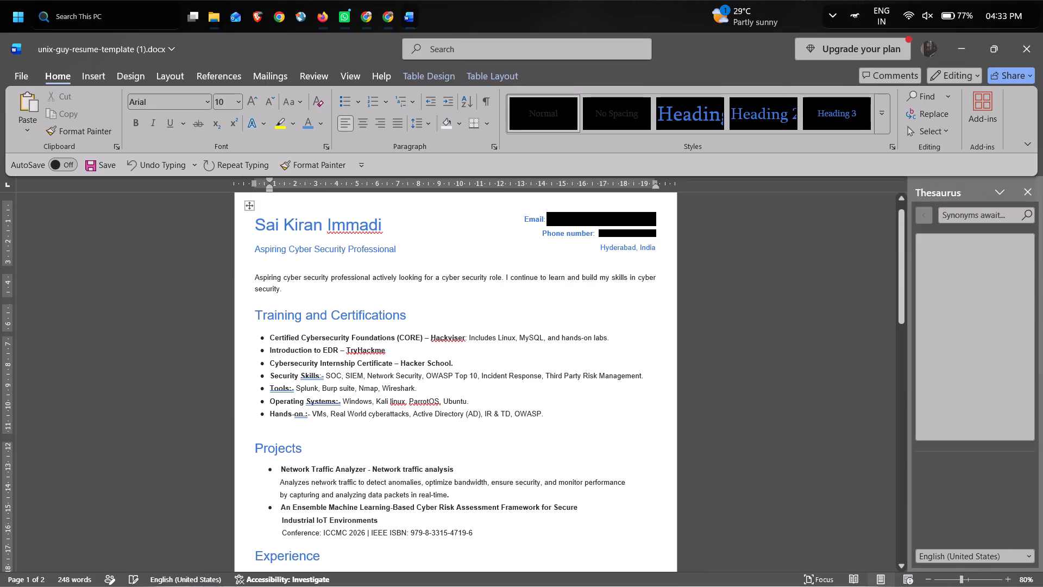
key(BackSpace)
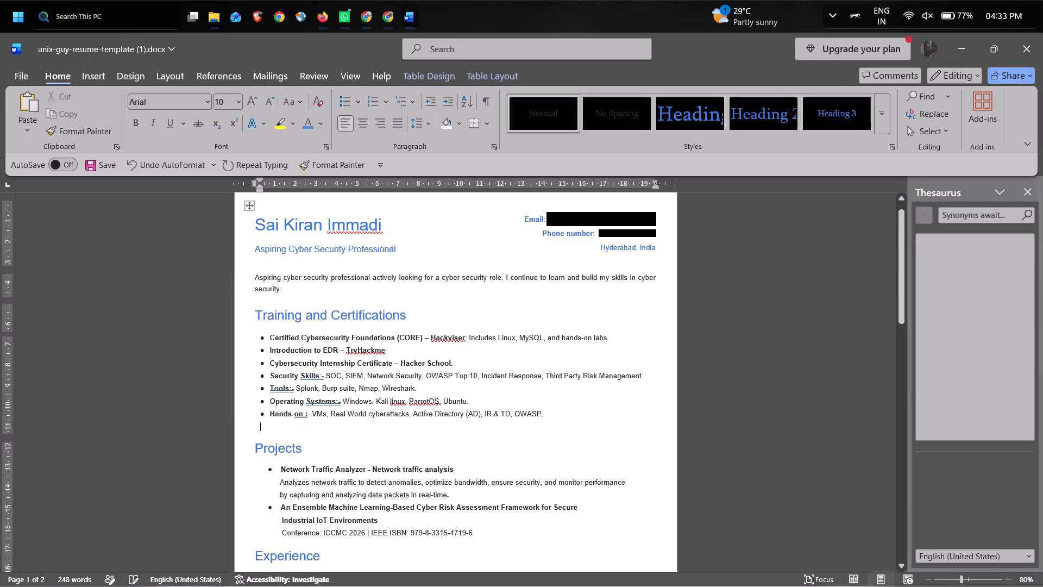
key(BackSpace)
key(BackSpace)
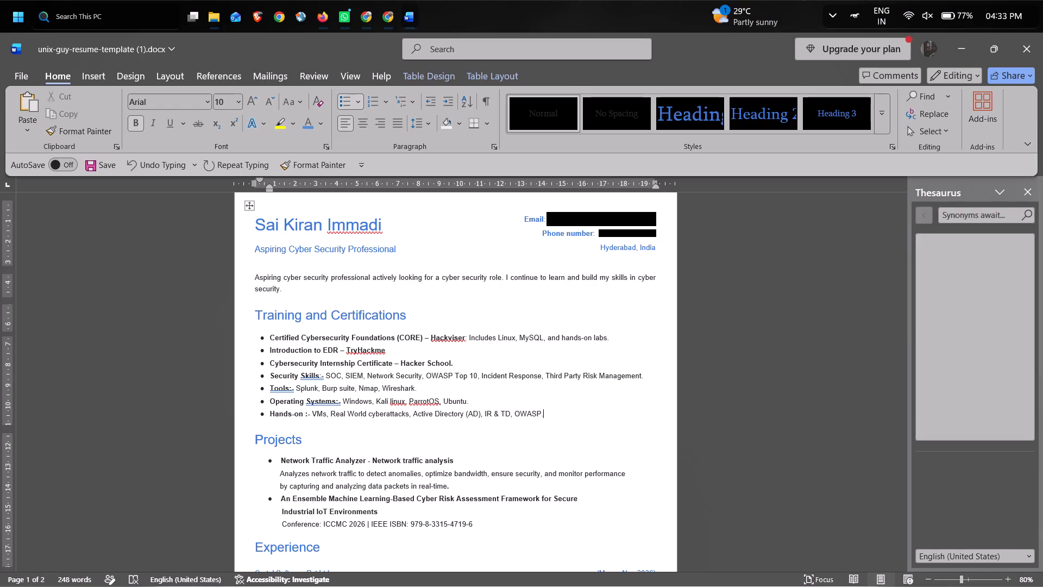
key(Down)
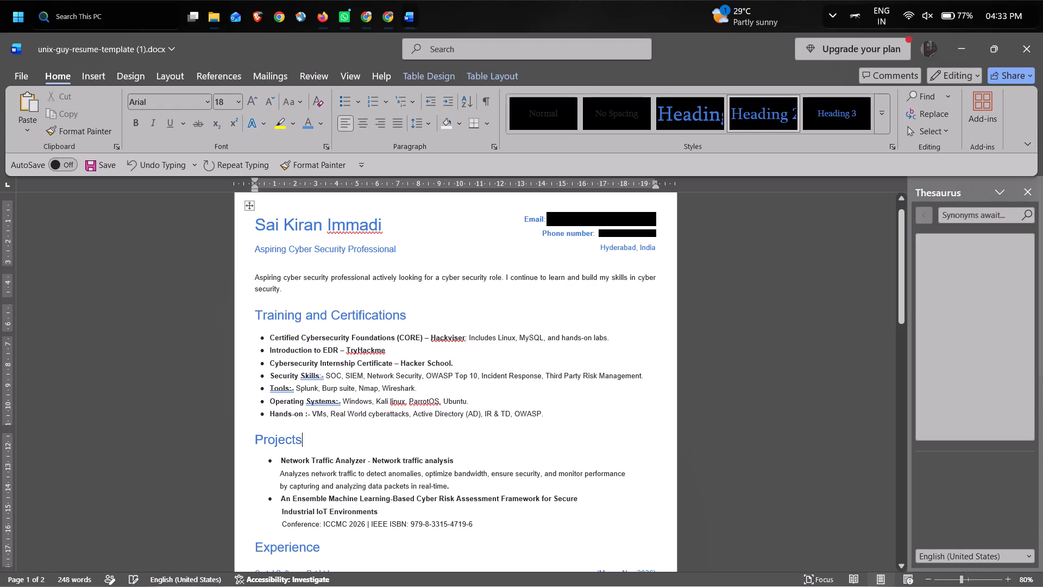
Examine the line layout and spacing from Projects through Experience and Education, down to the B.Tech line on the second page.
scroll(340, 438, down, 1)
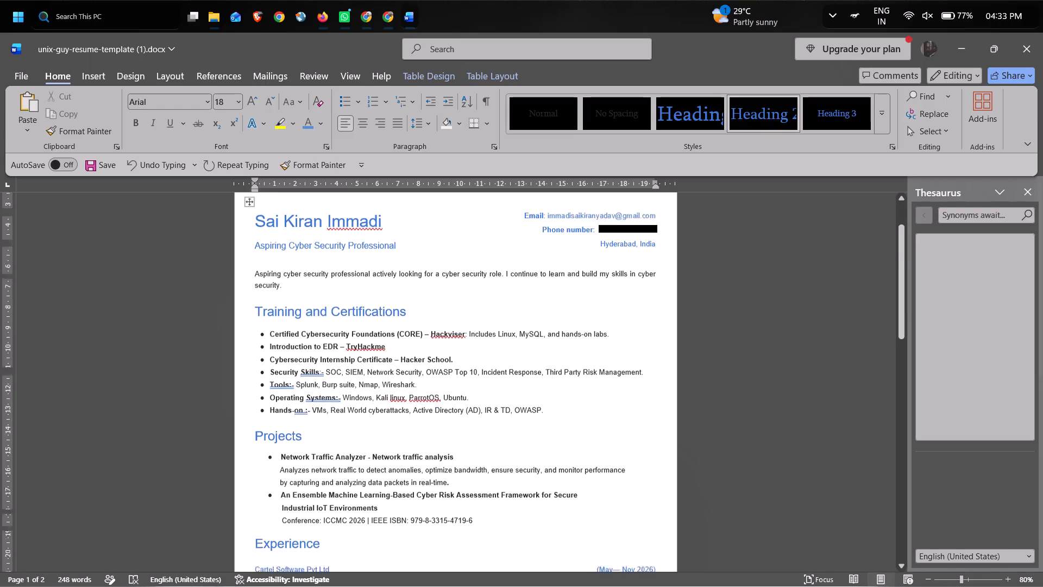
scroll(340, 438, down, 2)
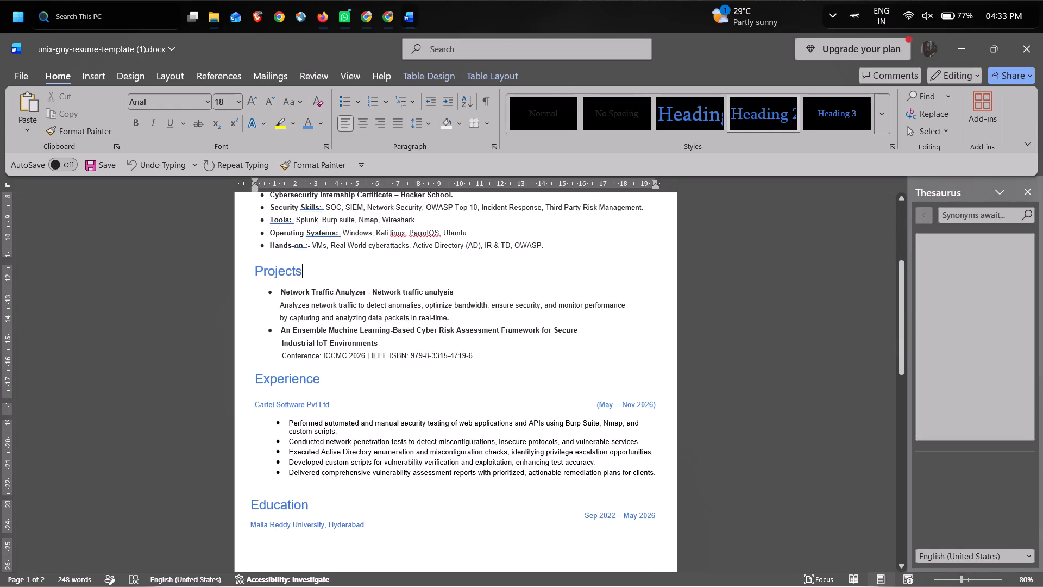
click(474, 359)
click(474, 359)
key(Down)
key(Down)
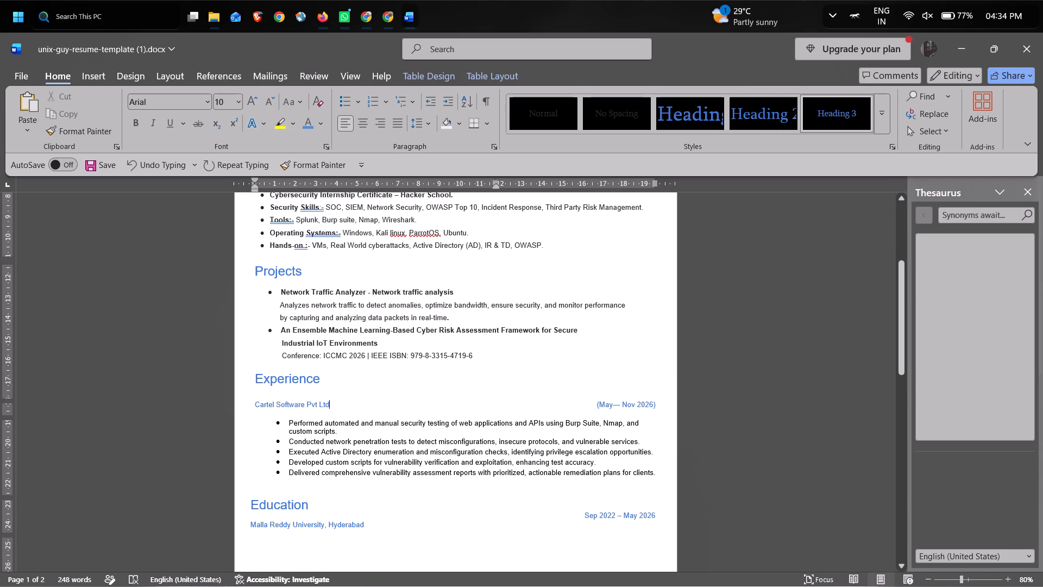
key(Down)
key(Down)
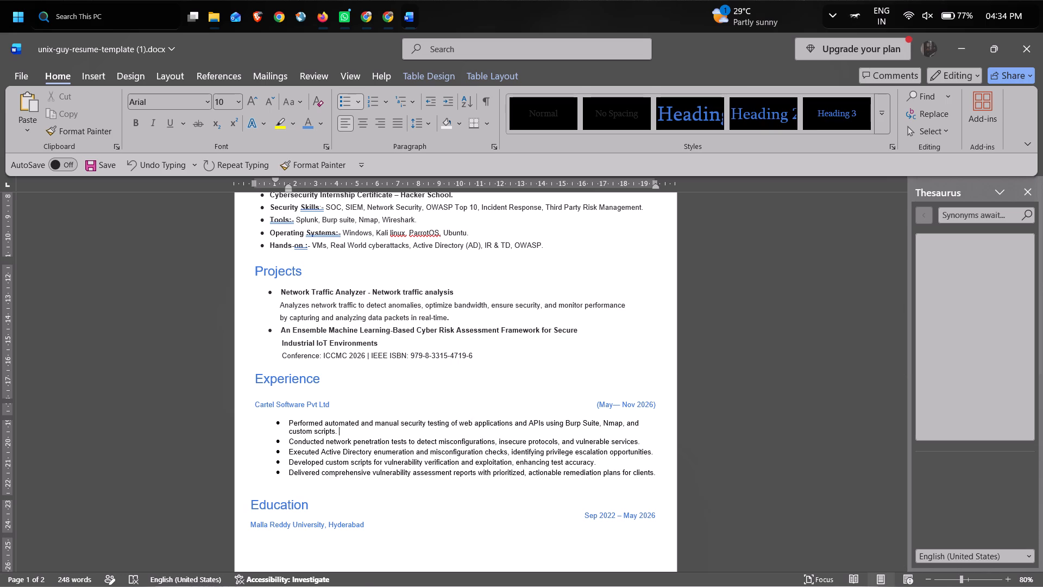
key(Down)
key(Down)
key(Down)
key(Down)
key(Down)
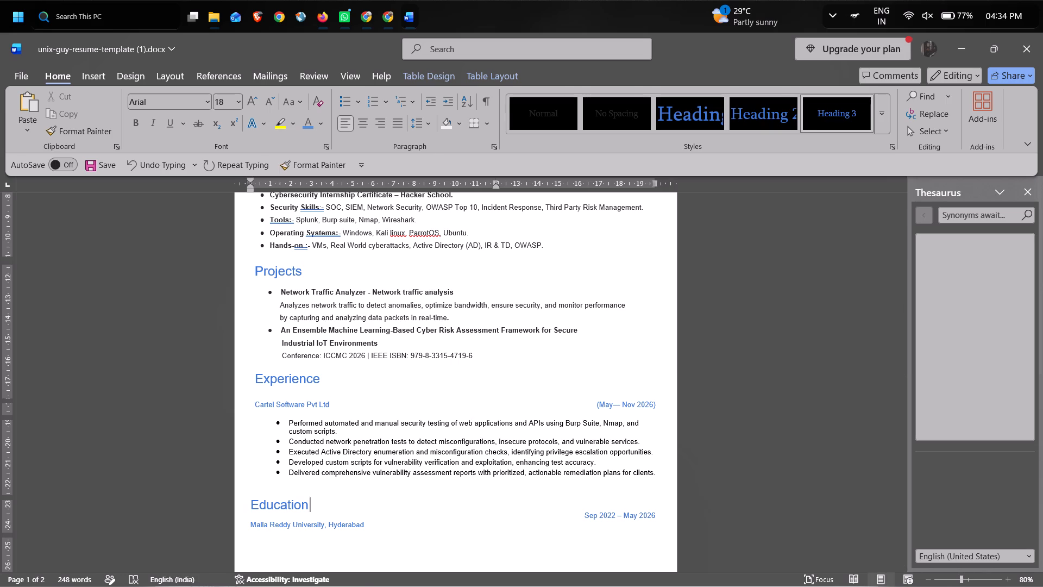
key(Down)
key(Down)
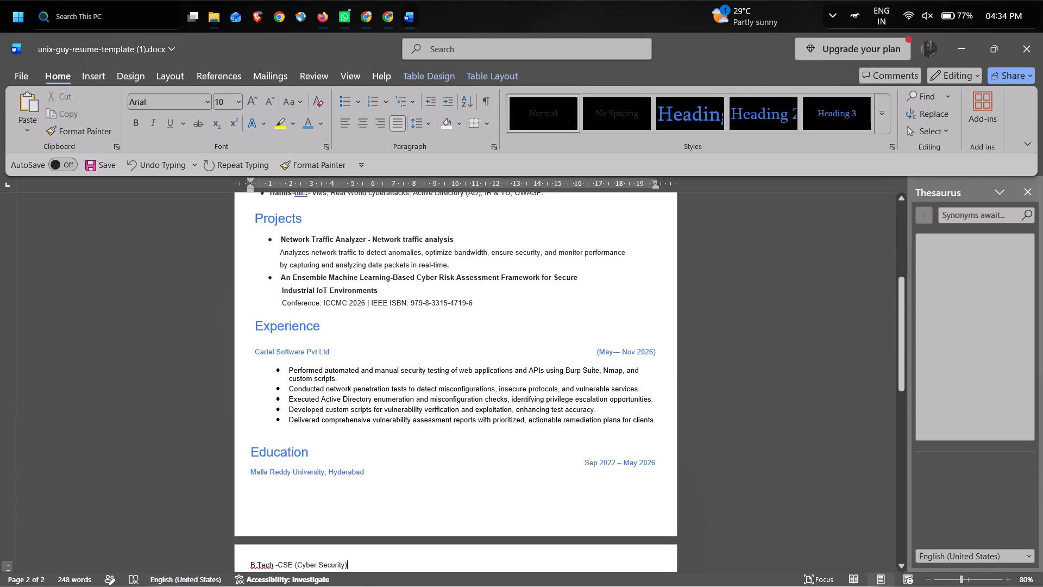
key(Up)
key(Up)
key(Up)
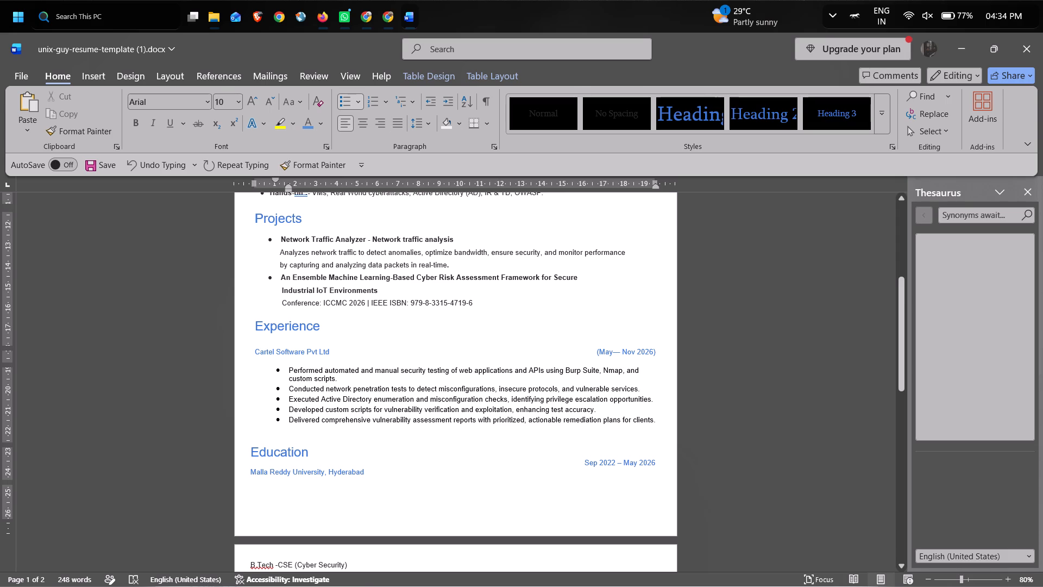
key(Up)
key(Up)
key(Up)
key(Up)
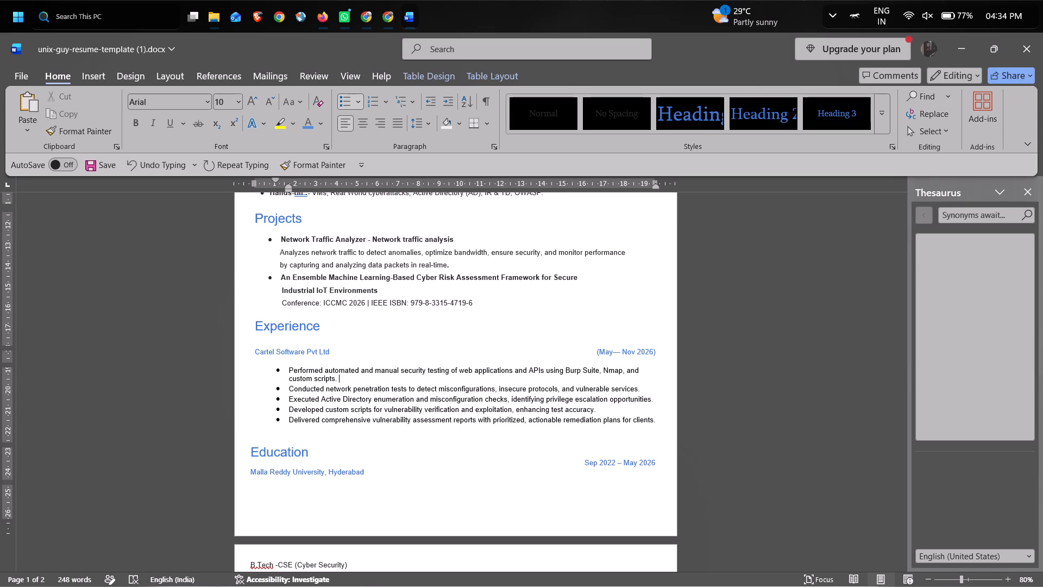
key(Up)
key(Up)
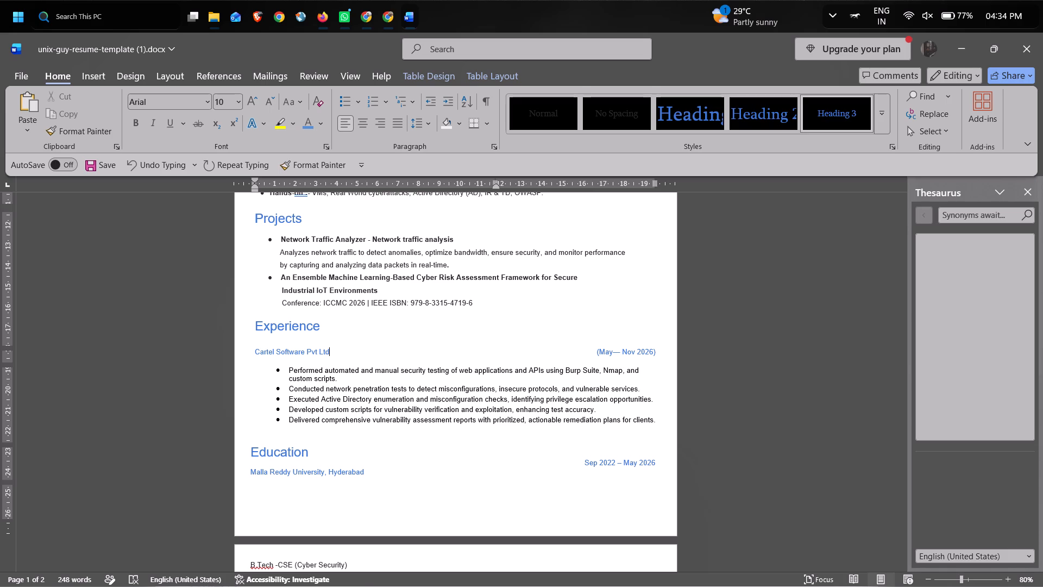
Examine the overall layout of the resume with both pages shown in full.
scroll(483, 383, up, 1)
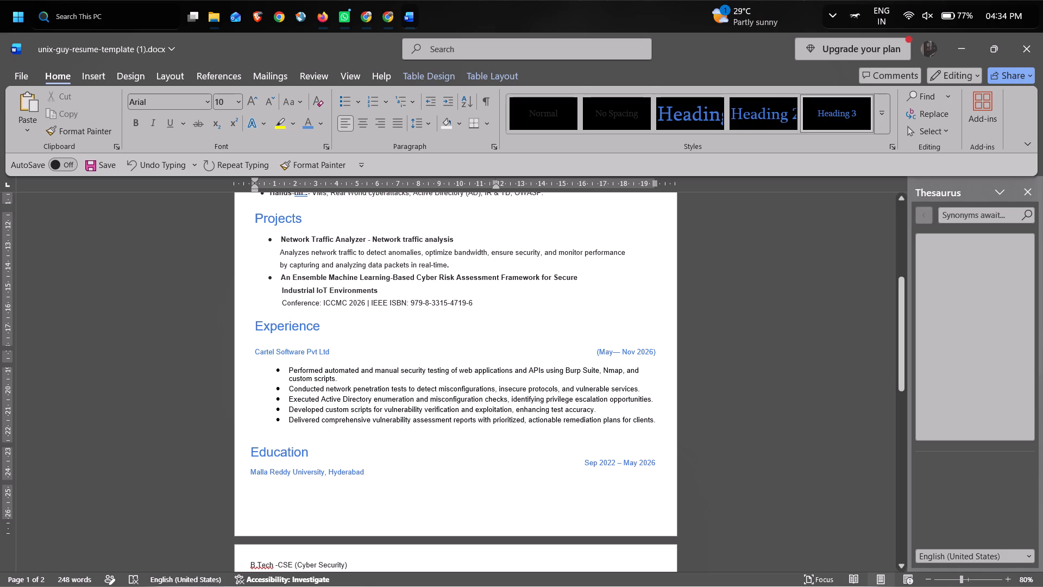
scroll(489, 396, up, 1)
ctrl+scroll(494, 403, up, 2)
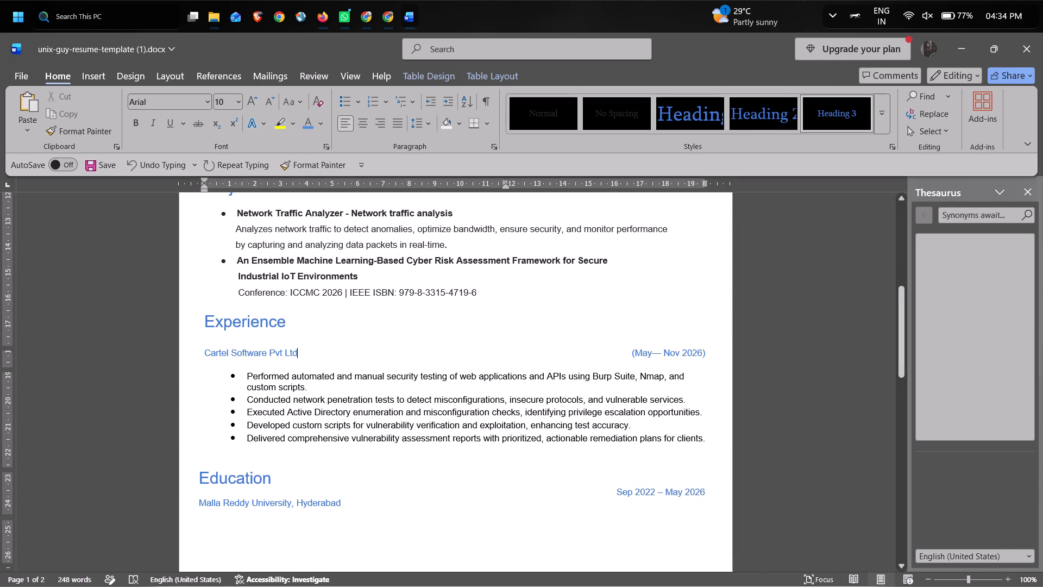
ctrl+scroll(494, 403, down, 3)
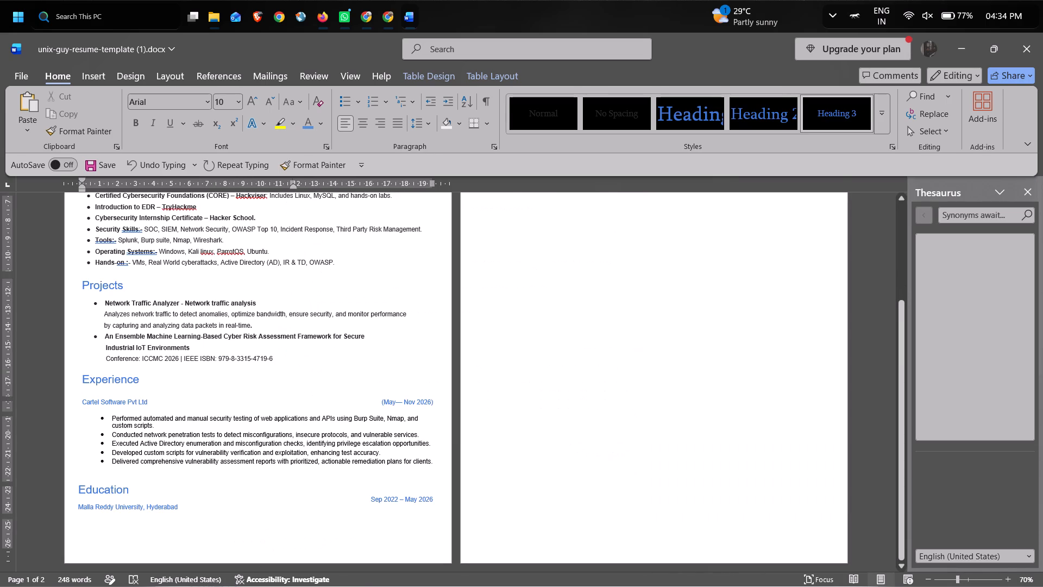
scroll(246, 375, up, 1)
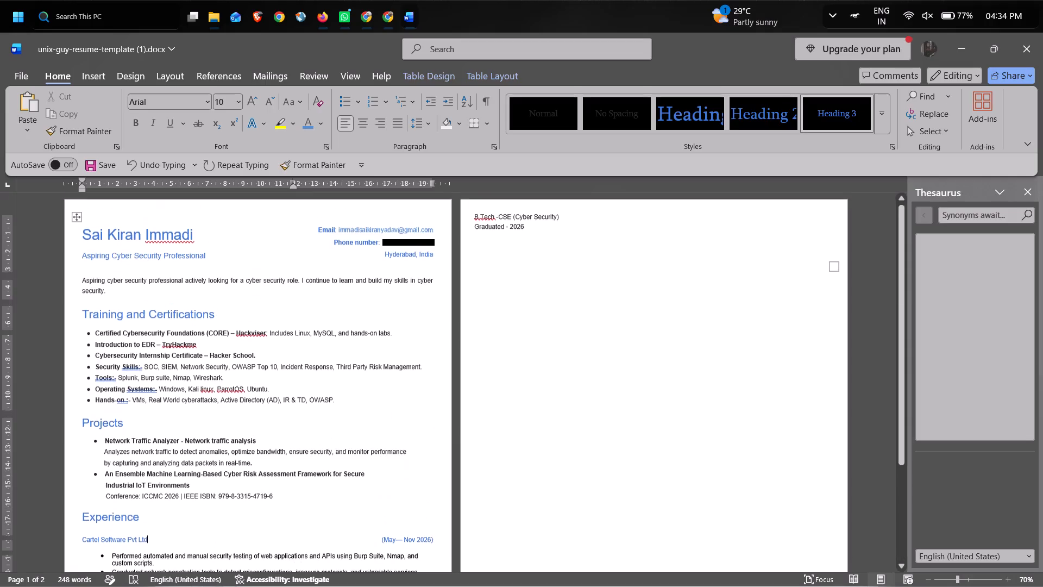
scroll(246, 375, up, 2)
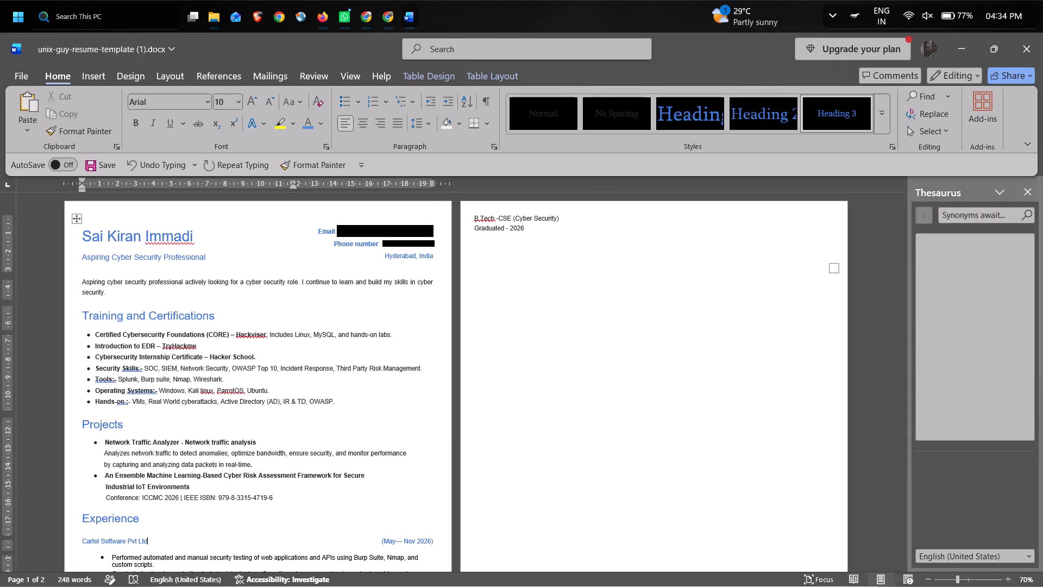
ctrl+scroll(246, 375, down, 2)
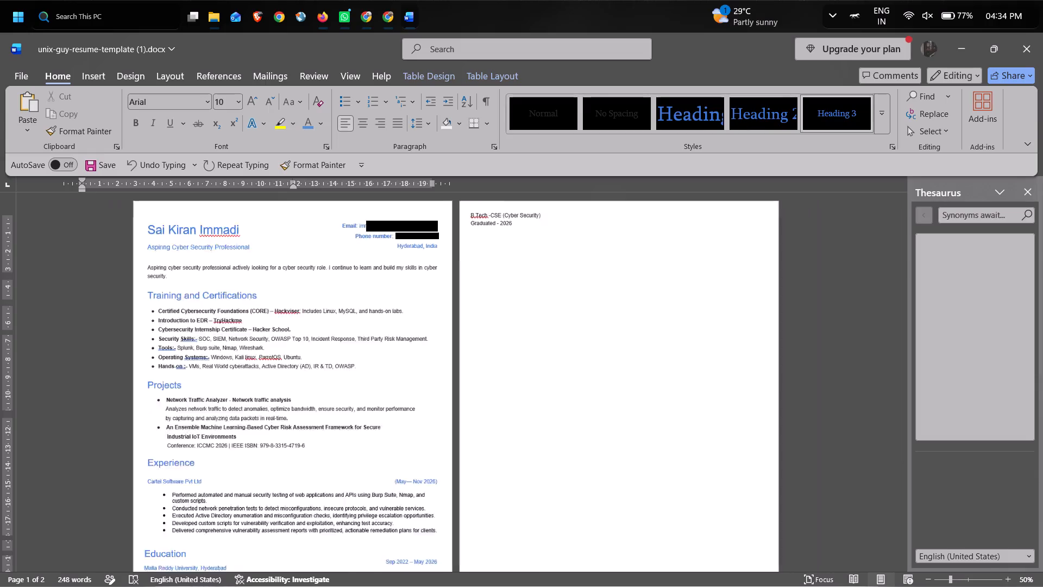
ctrl+scroll(246, 375, down, 1)
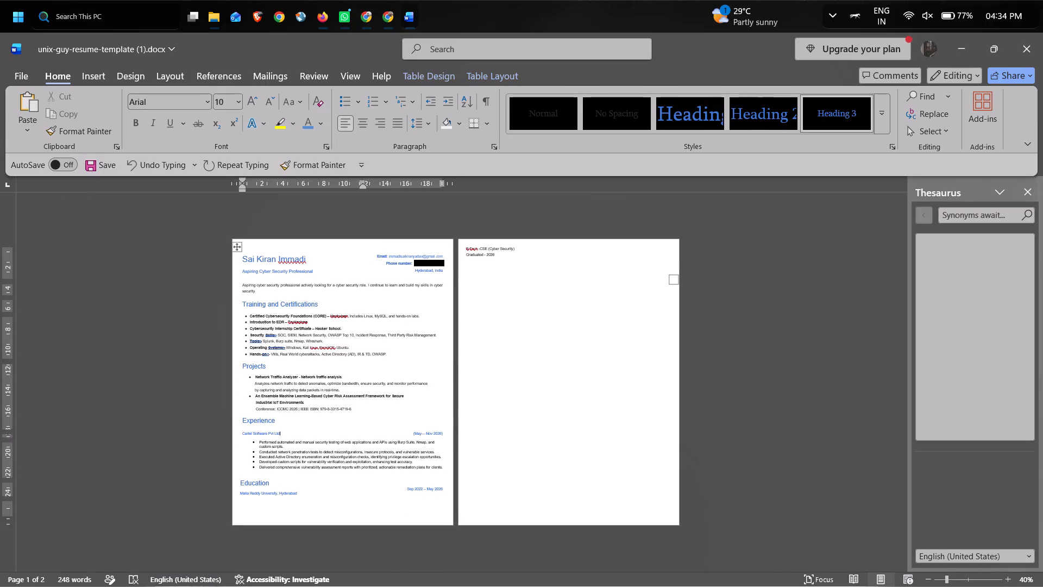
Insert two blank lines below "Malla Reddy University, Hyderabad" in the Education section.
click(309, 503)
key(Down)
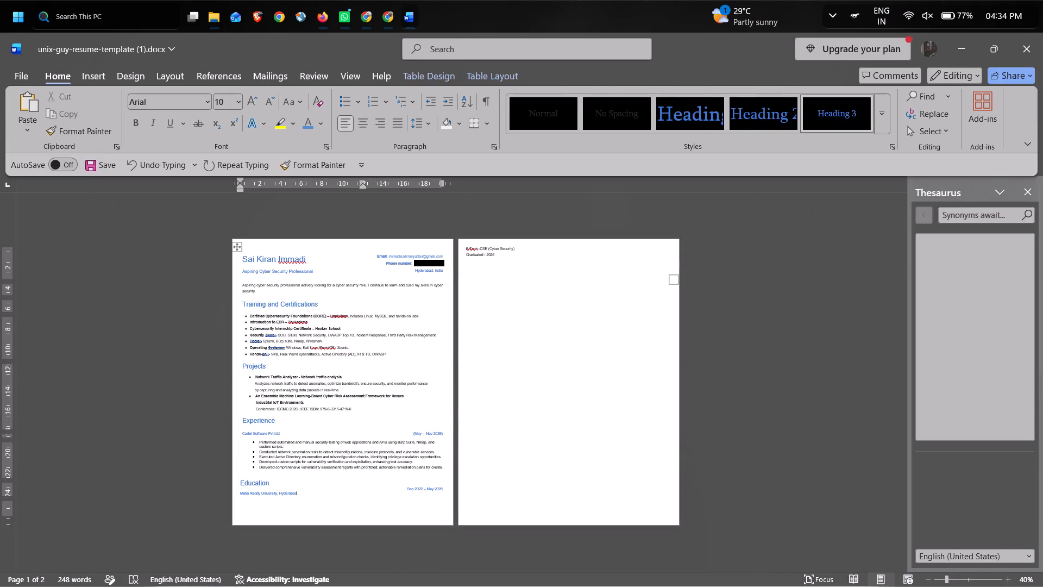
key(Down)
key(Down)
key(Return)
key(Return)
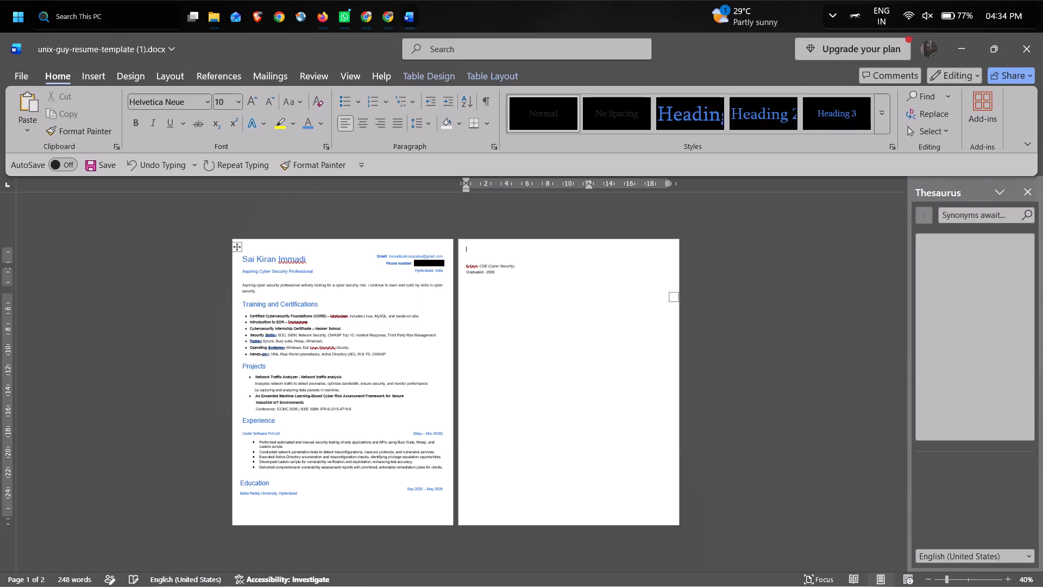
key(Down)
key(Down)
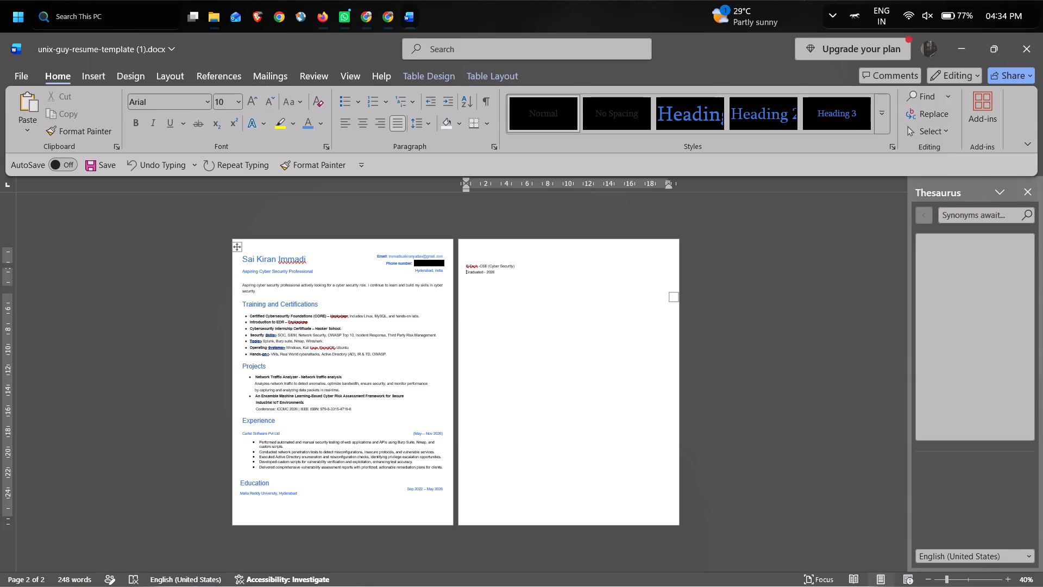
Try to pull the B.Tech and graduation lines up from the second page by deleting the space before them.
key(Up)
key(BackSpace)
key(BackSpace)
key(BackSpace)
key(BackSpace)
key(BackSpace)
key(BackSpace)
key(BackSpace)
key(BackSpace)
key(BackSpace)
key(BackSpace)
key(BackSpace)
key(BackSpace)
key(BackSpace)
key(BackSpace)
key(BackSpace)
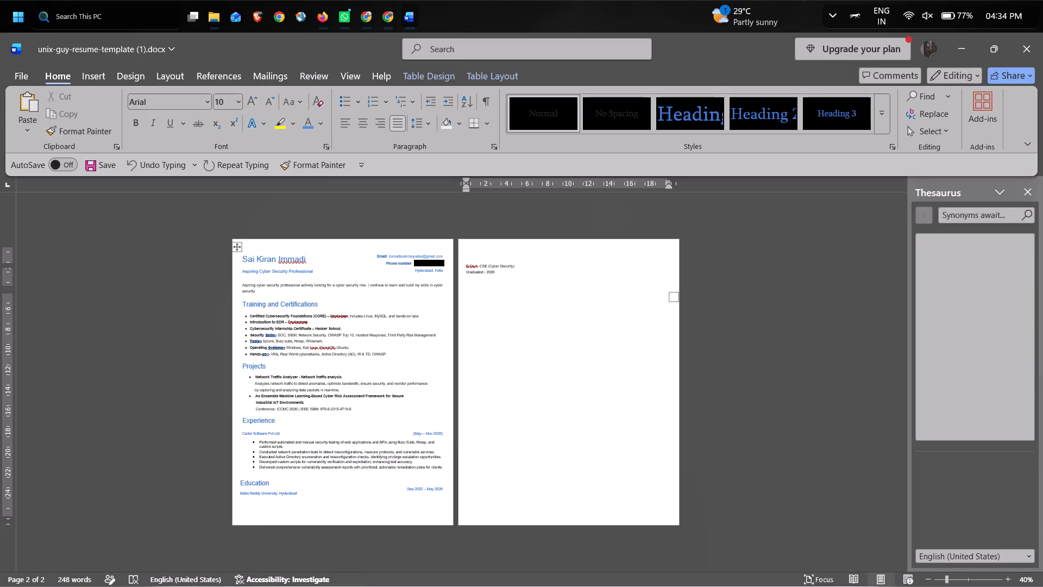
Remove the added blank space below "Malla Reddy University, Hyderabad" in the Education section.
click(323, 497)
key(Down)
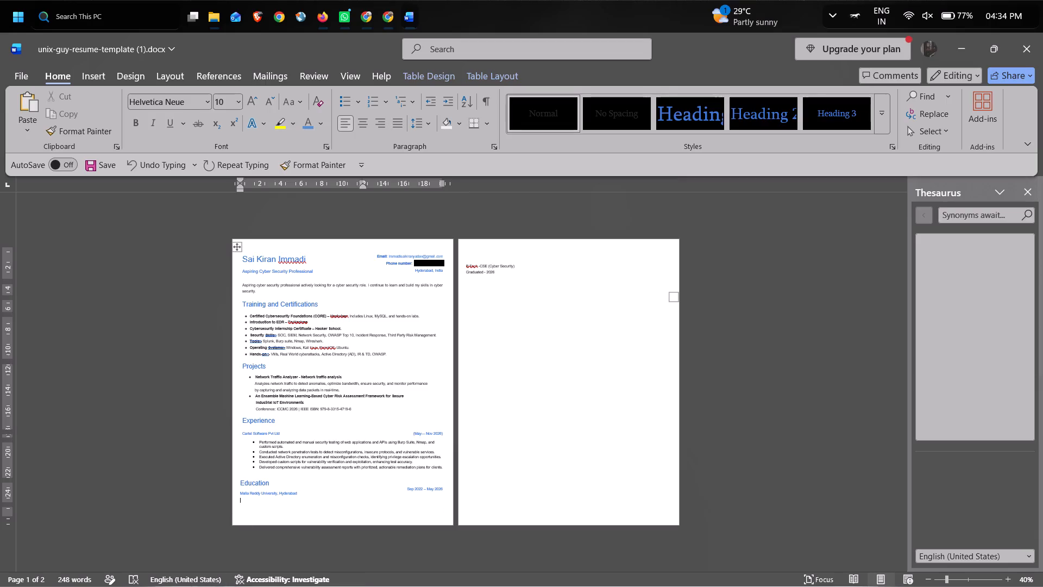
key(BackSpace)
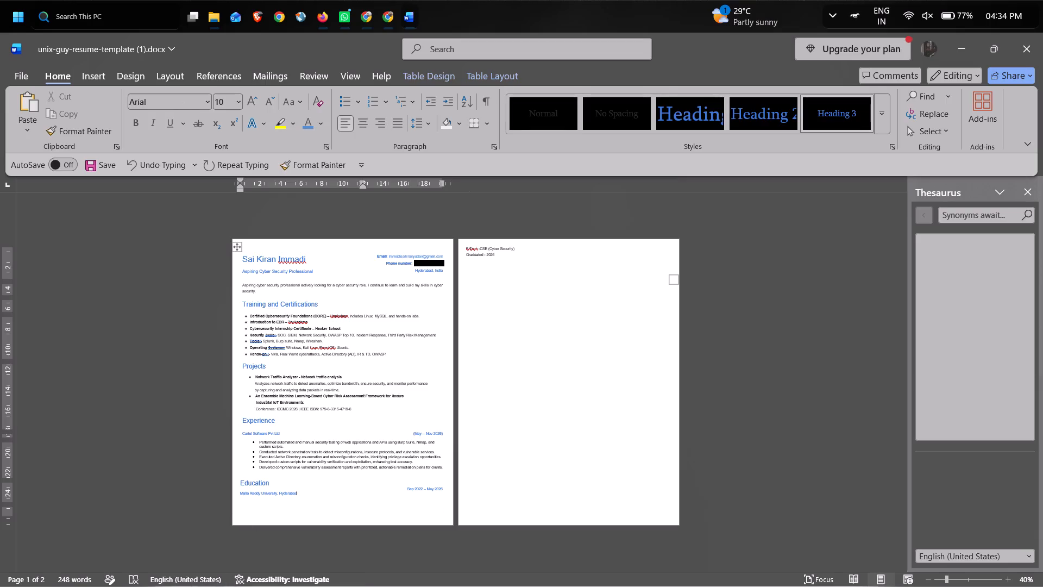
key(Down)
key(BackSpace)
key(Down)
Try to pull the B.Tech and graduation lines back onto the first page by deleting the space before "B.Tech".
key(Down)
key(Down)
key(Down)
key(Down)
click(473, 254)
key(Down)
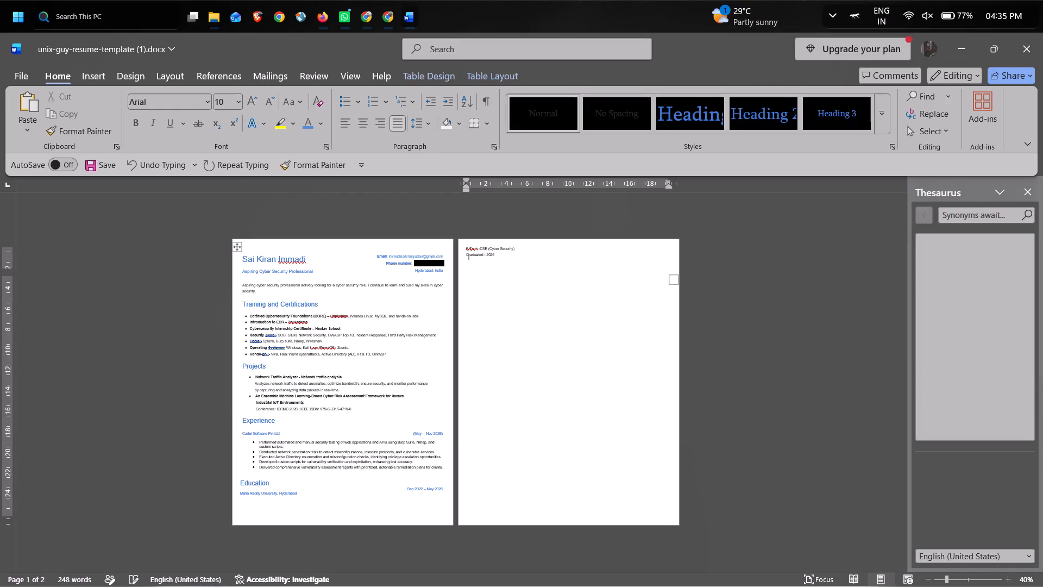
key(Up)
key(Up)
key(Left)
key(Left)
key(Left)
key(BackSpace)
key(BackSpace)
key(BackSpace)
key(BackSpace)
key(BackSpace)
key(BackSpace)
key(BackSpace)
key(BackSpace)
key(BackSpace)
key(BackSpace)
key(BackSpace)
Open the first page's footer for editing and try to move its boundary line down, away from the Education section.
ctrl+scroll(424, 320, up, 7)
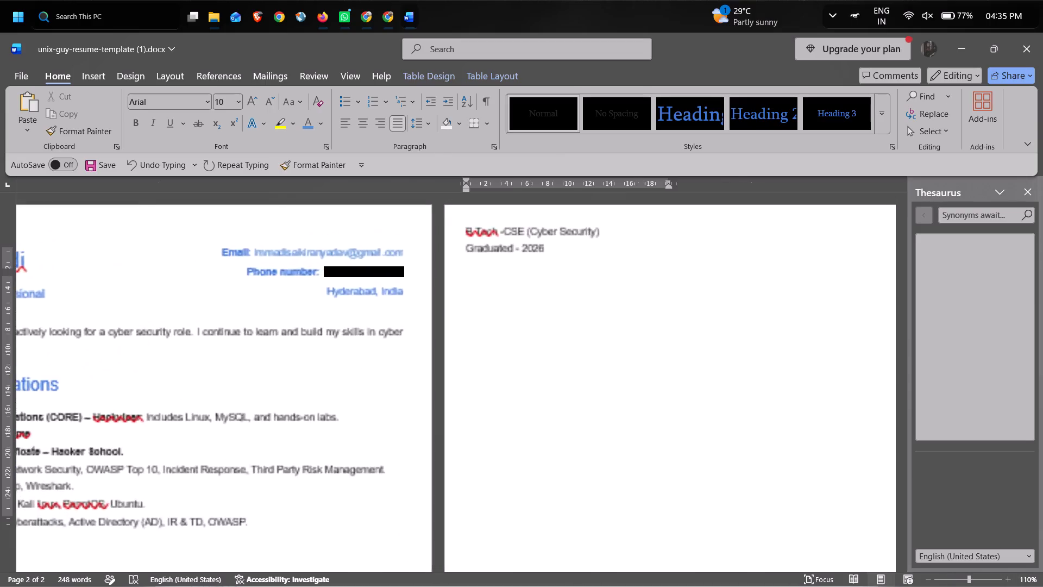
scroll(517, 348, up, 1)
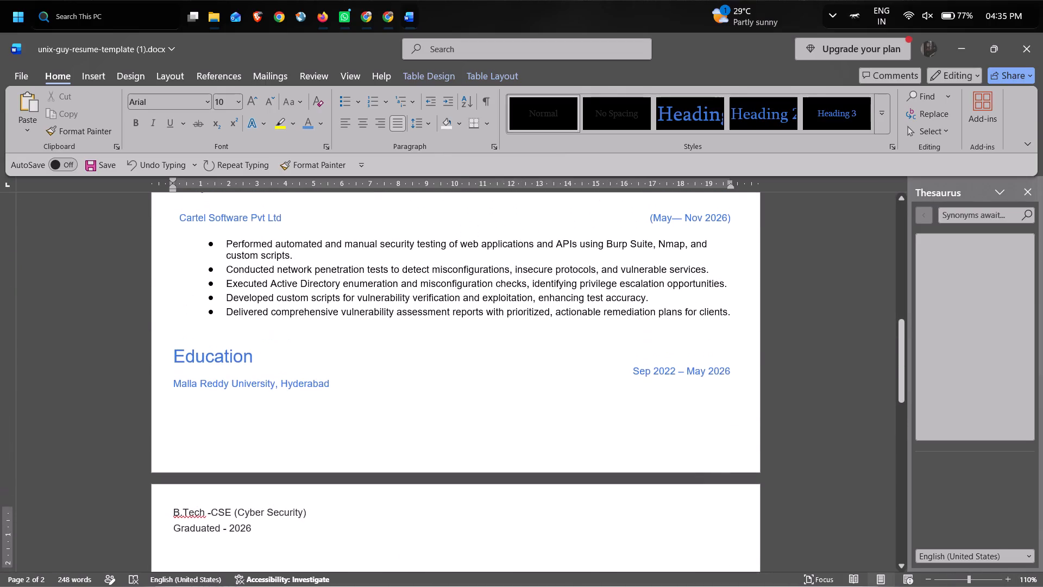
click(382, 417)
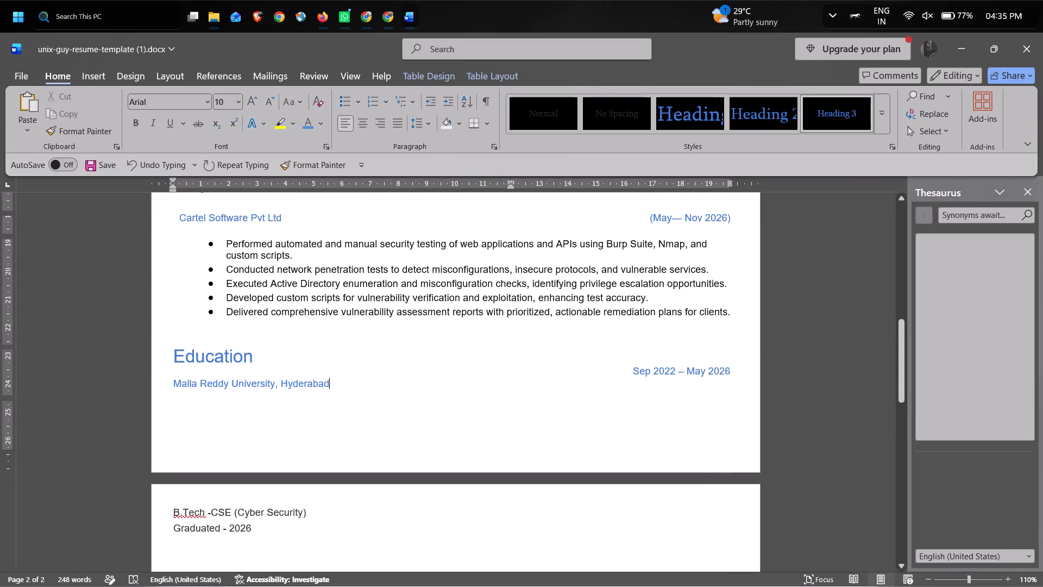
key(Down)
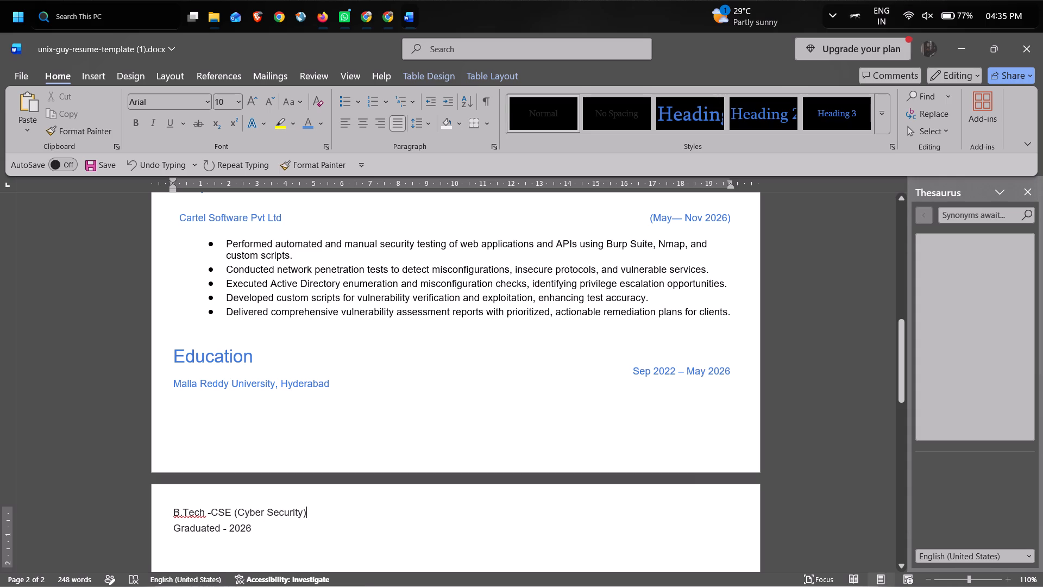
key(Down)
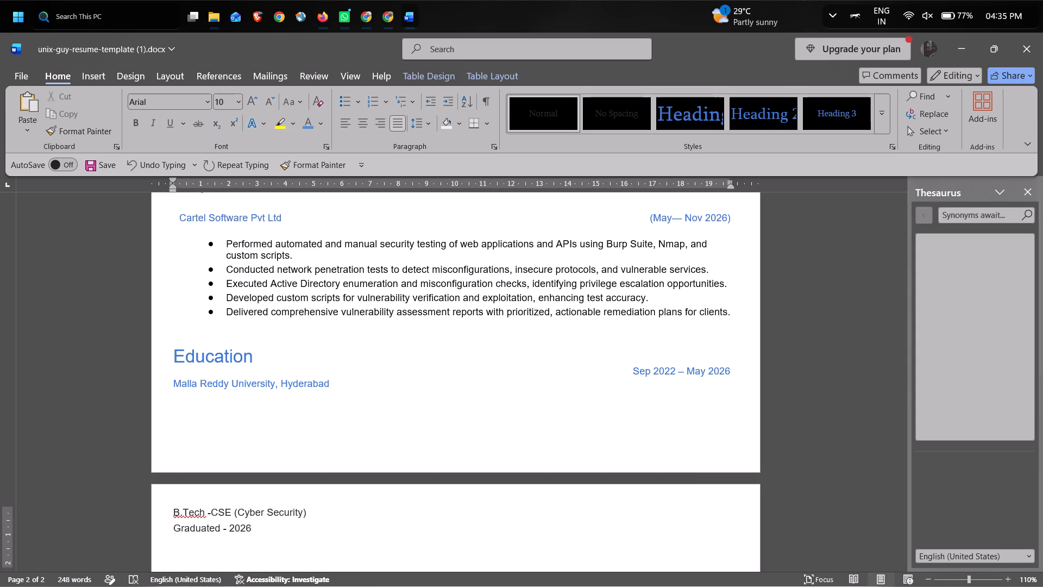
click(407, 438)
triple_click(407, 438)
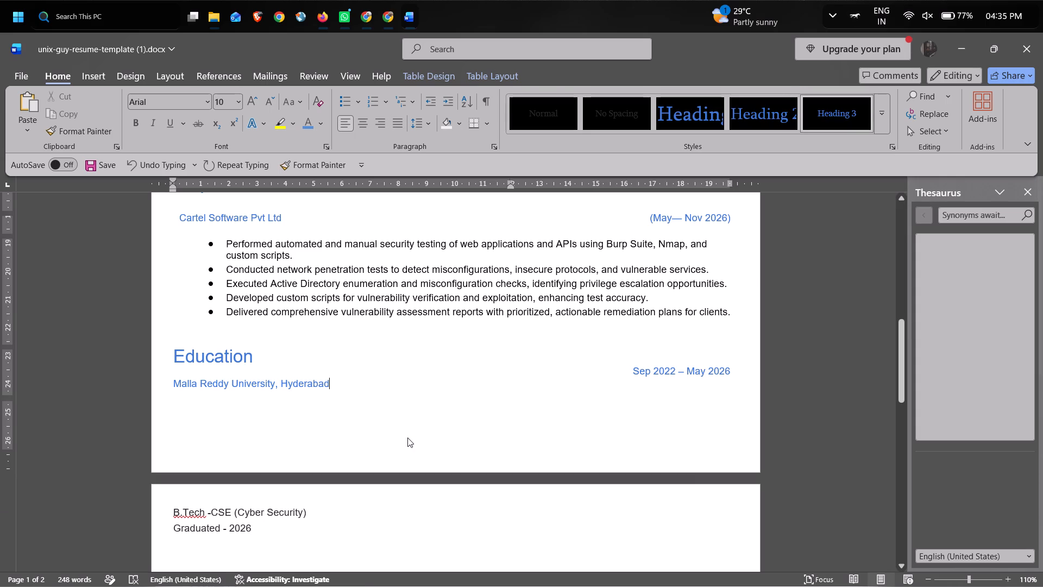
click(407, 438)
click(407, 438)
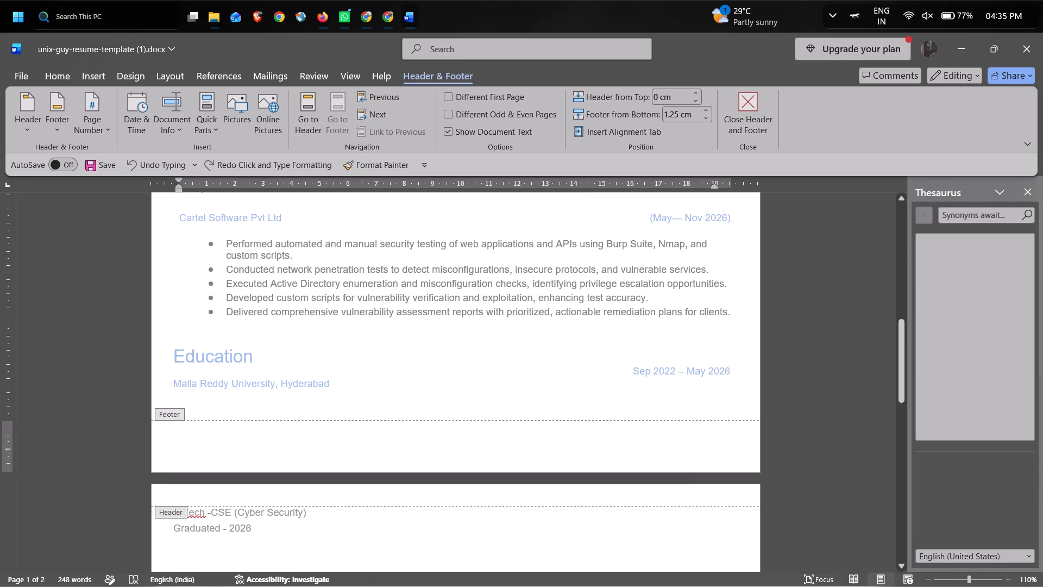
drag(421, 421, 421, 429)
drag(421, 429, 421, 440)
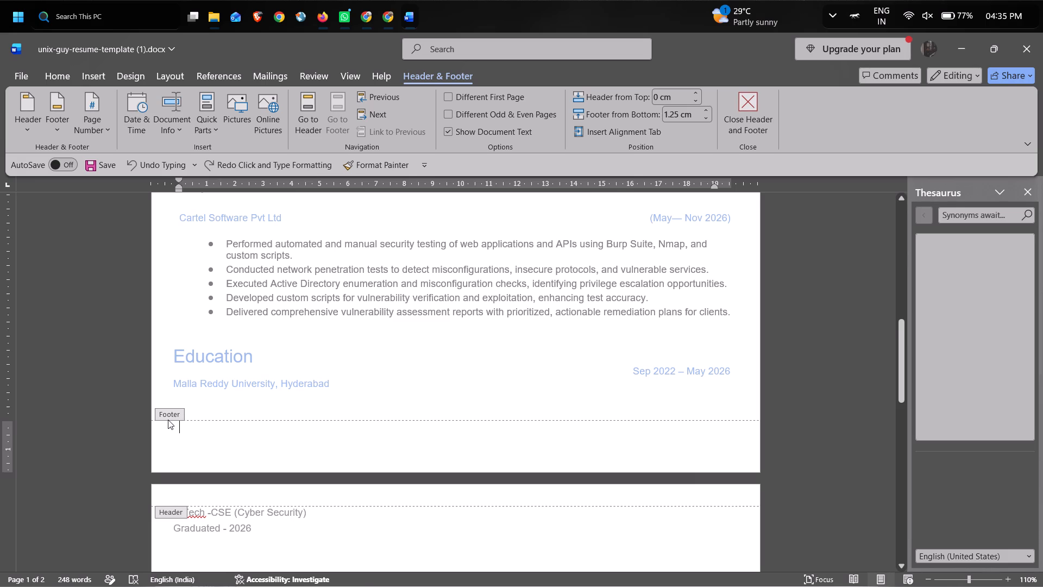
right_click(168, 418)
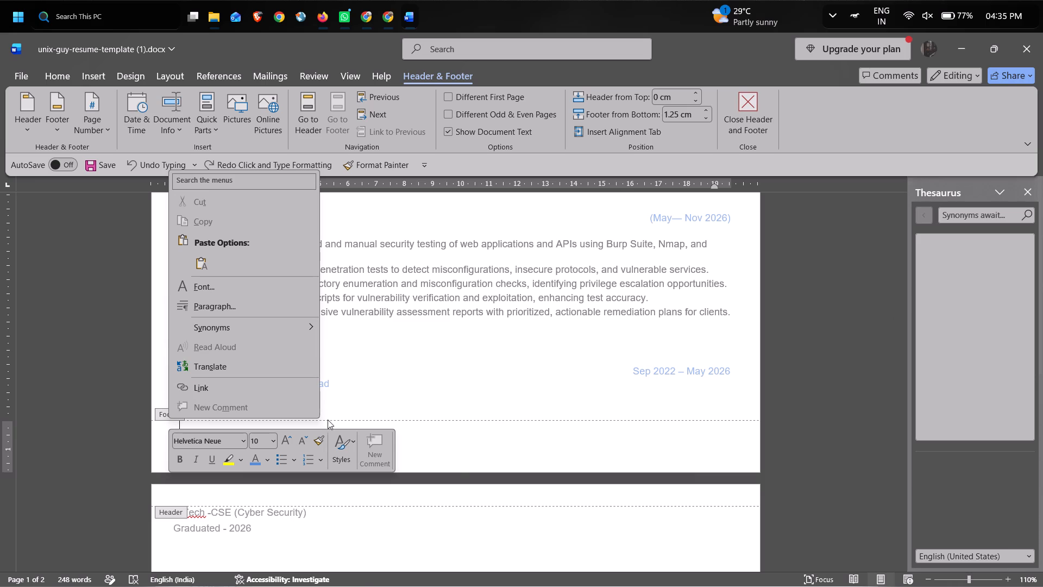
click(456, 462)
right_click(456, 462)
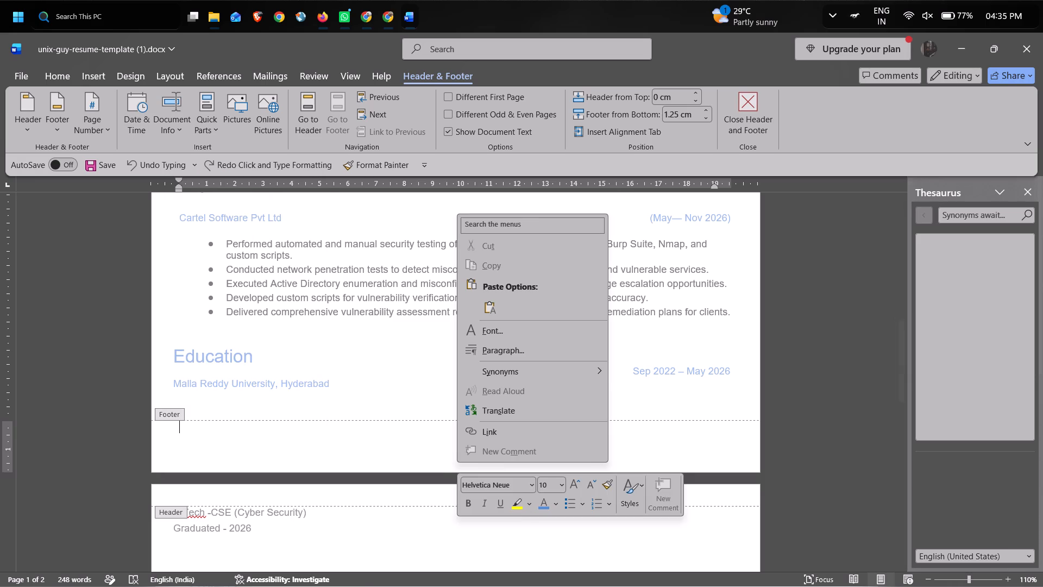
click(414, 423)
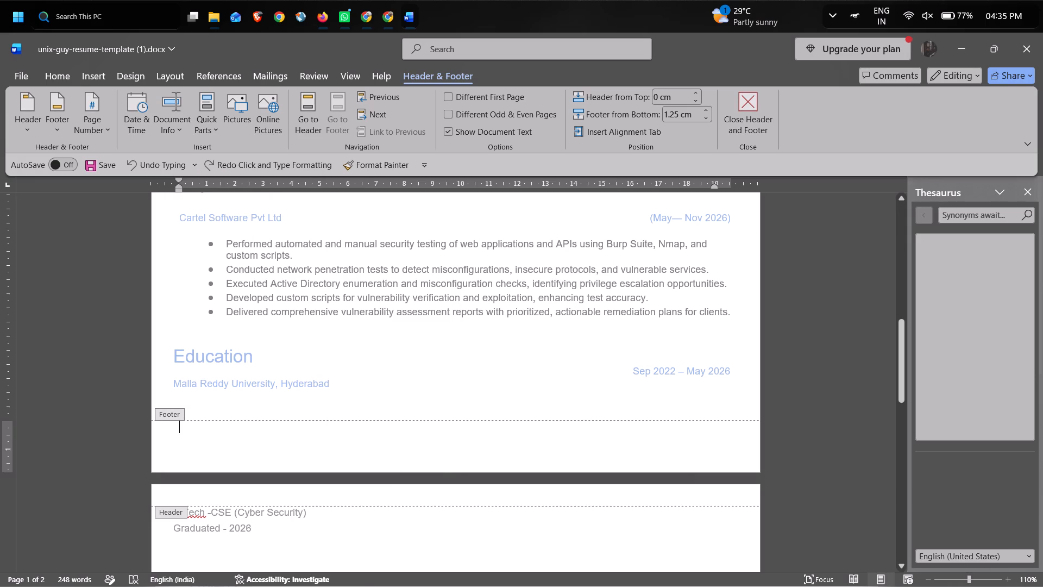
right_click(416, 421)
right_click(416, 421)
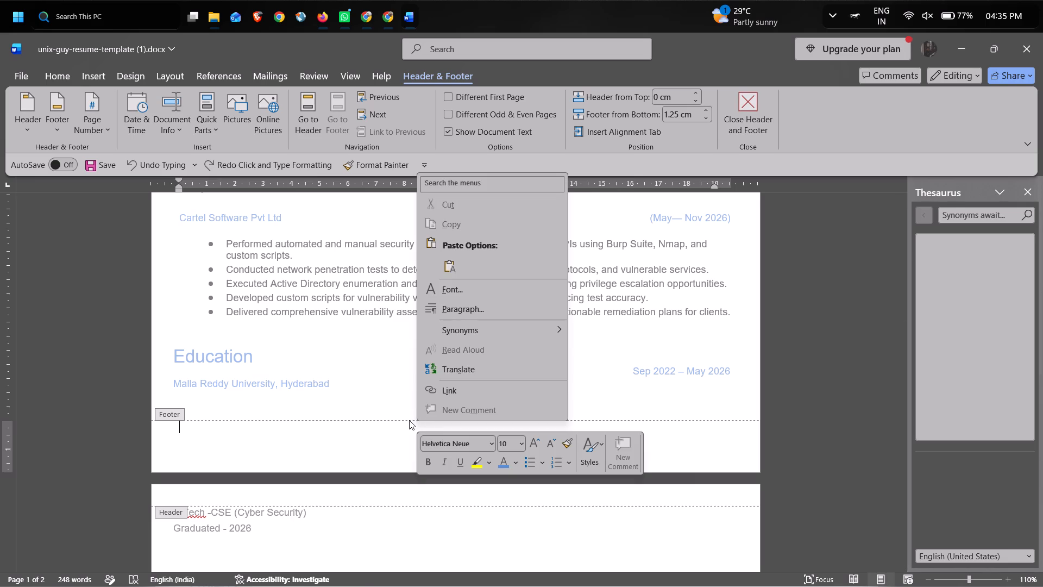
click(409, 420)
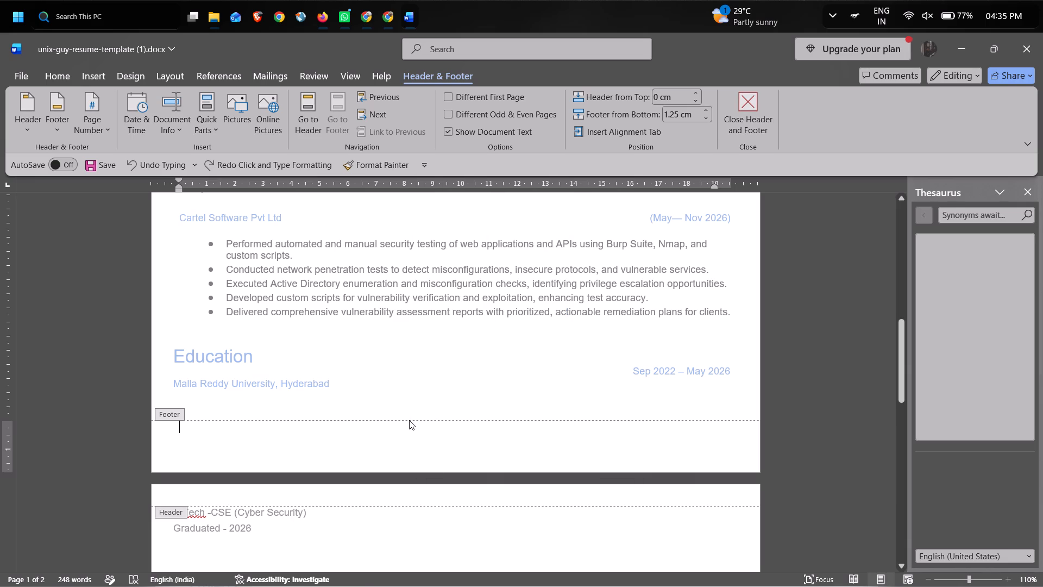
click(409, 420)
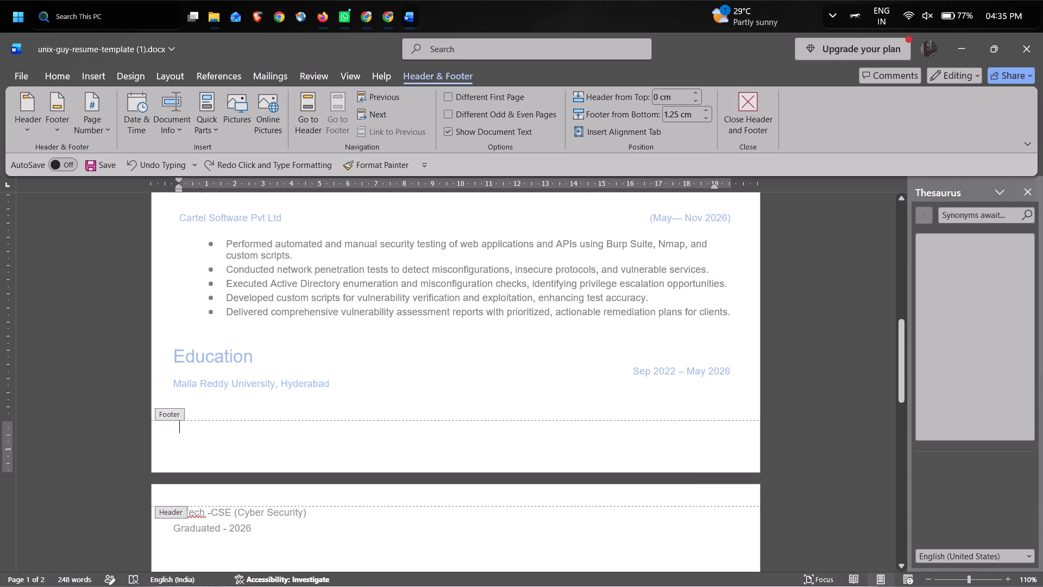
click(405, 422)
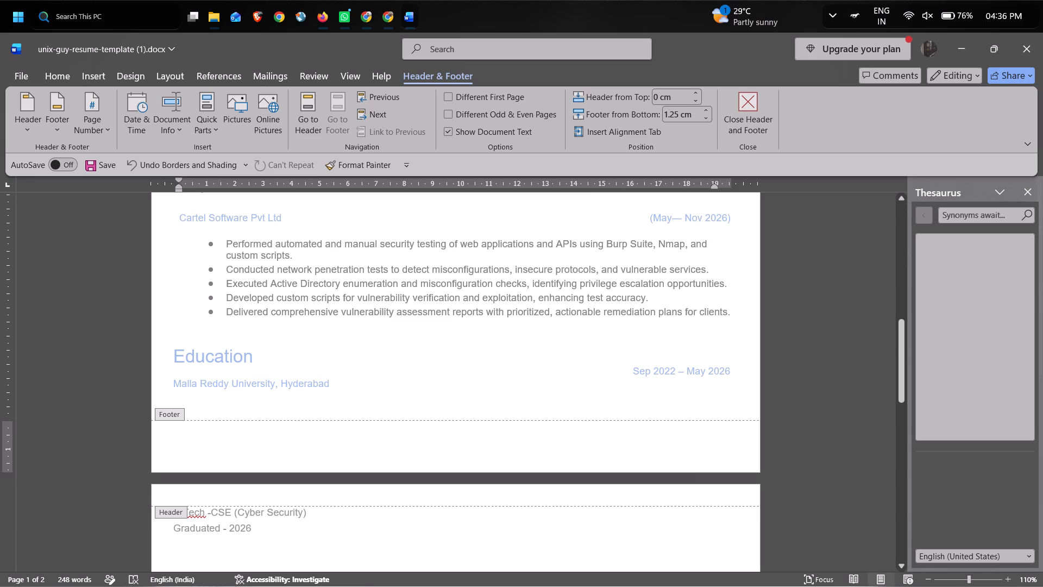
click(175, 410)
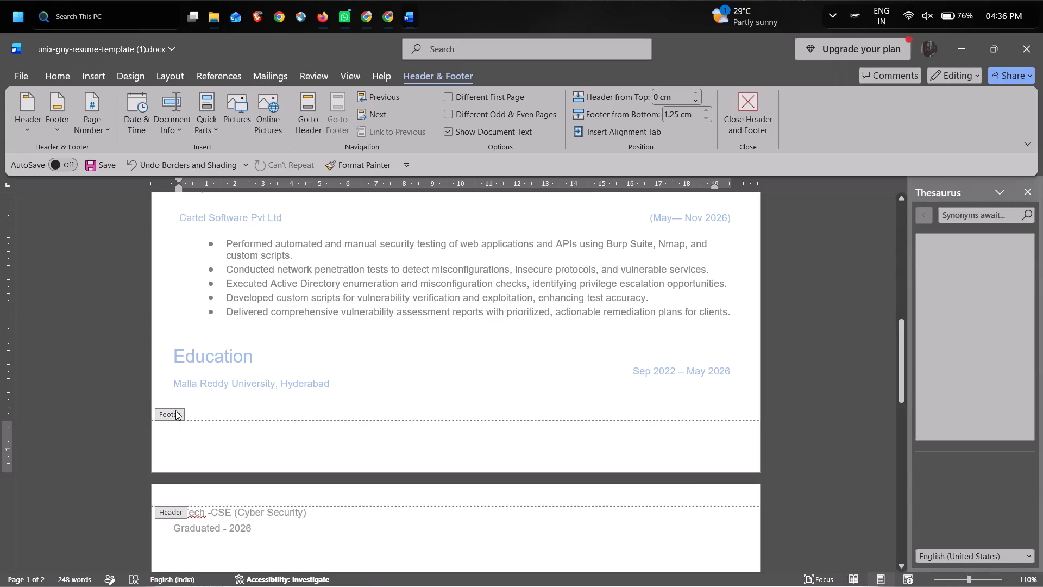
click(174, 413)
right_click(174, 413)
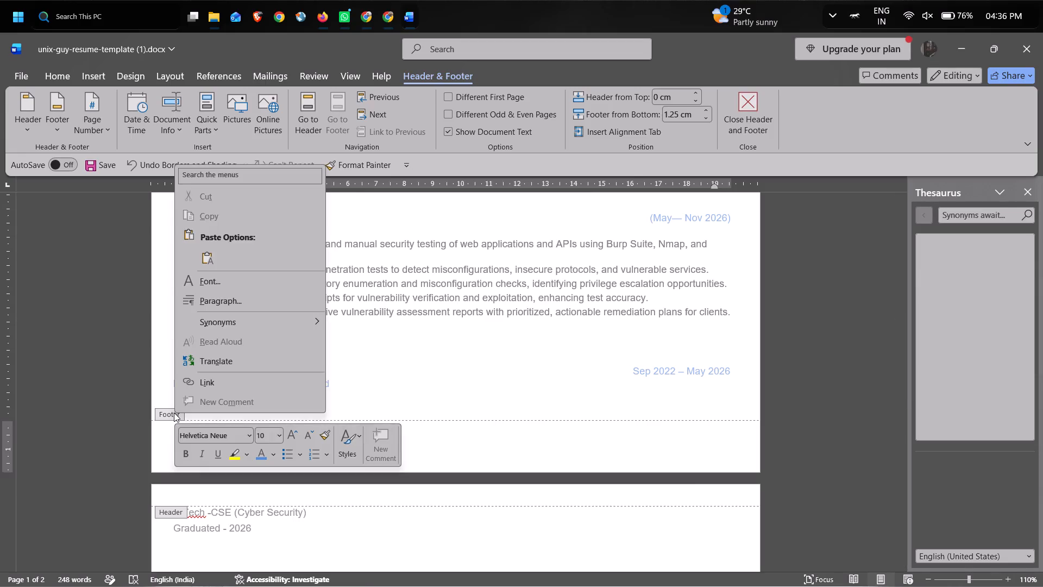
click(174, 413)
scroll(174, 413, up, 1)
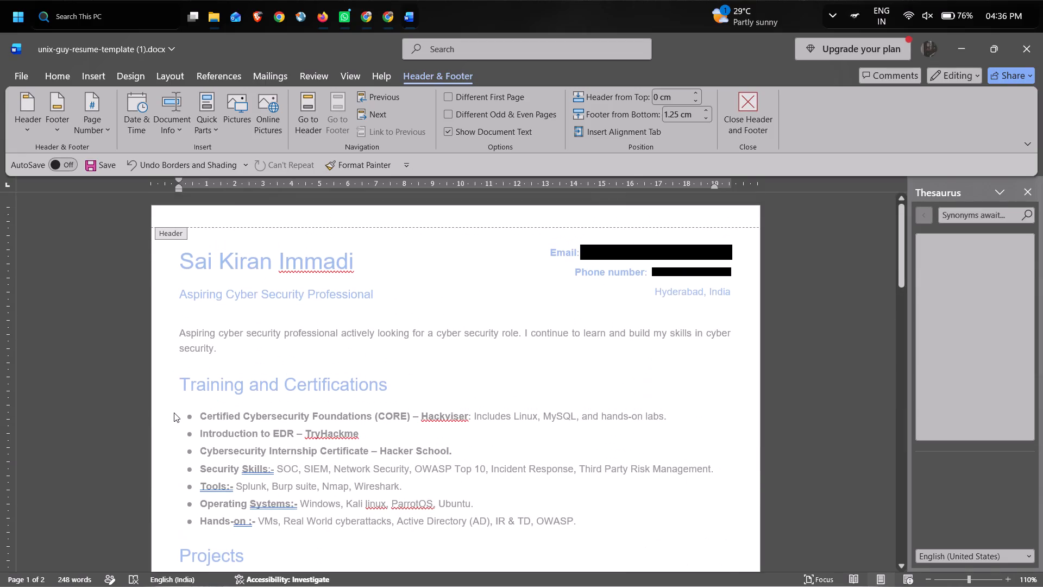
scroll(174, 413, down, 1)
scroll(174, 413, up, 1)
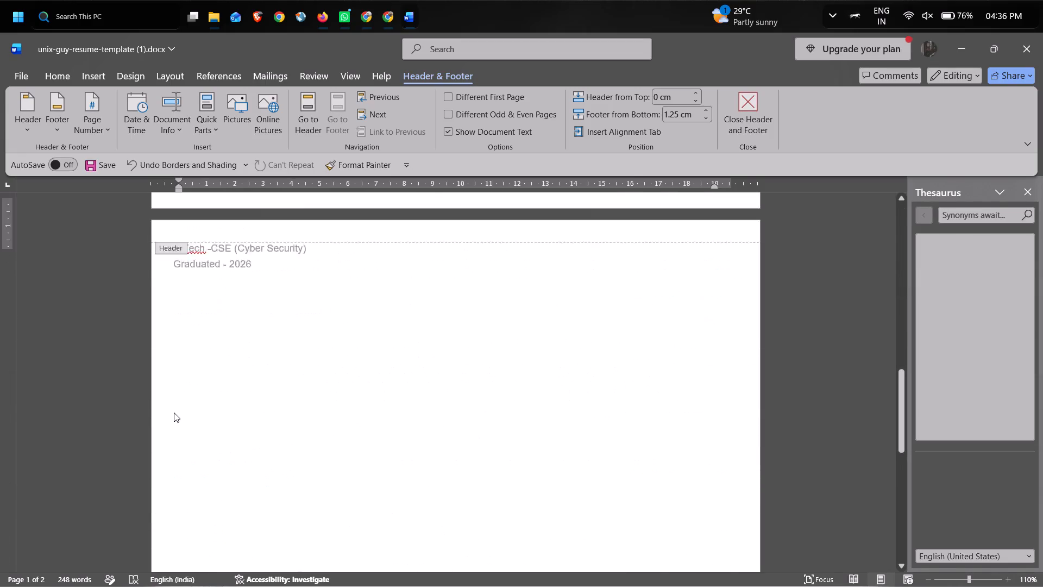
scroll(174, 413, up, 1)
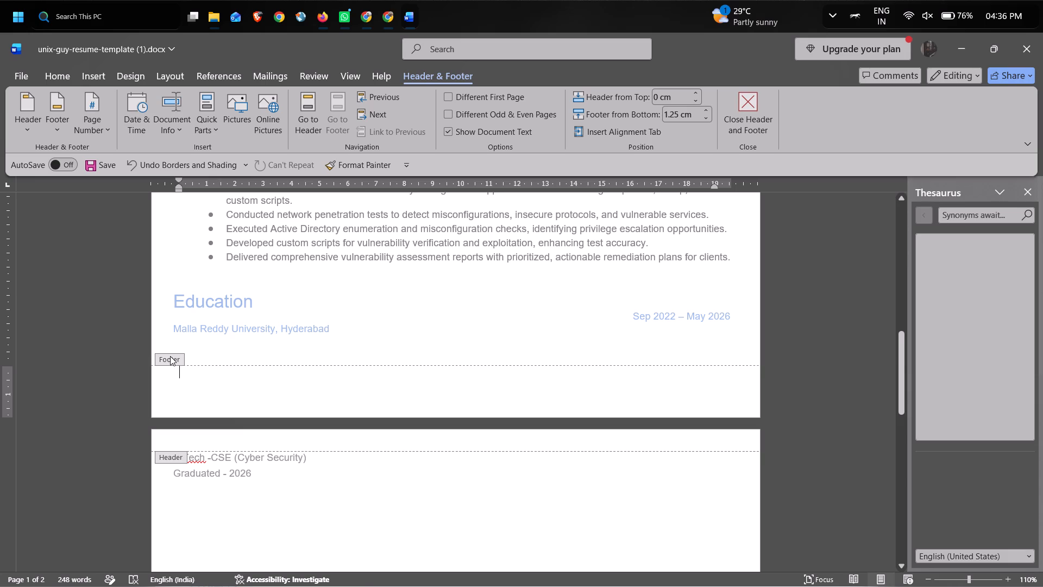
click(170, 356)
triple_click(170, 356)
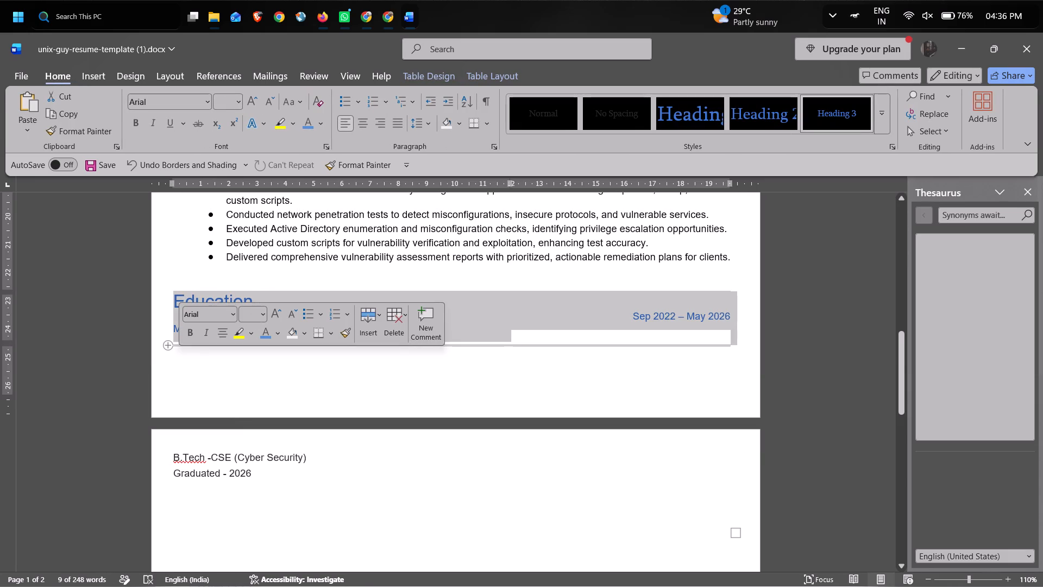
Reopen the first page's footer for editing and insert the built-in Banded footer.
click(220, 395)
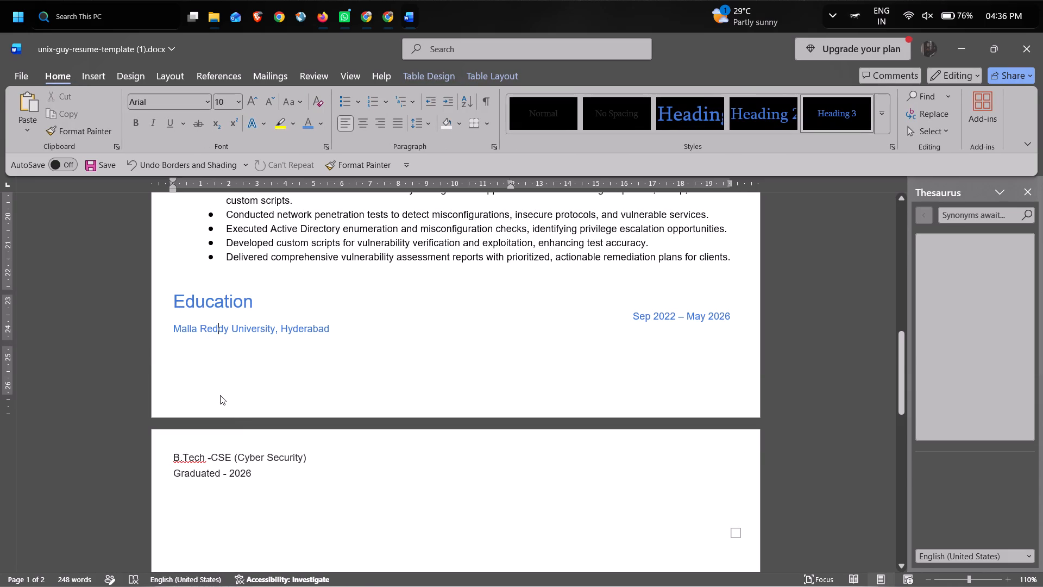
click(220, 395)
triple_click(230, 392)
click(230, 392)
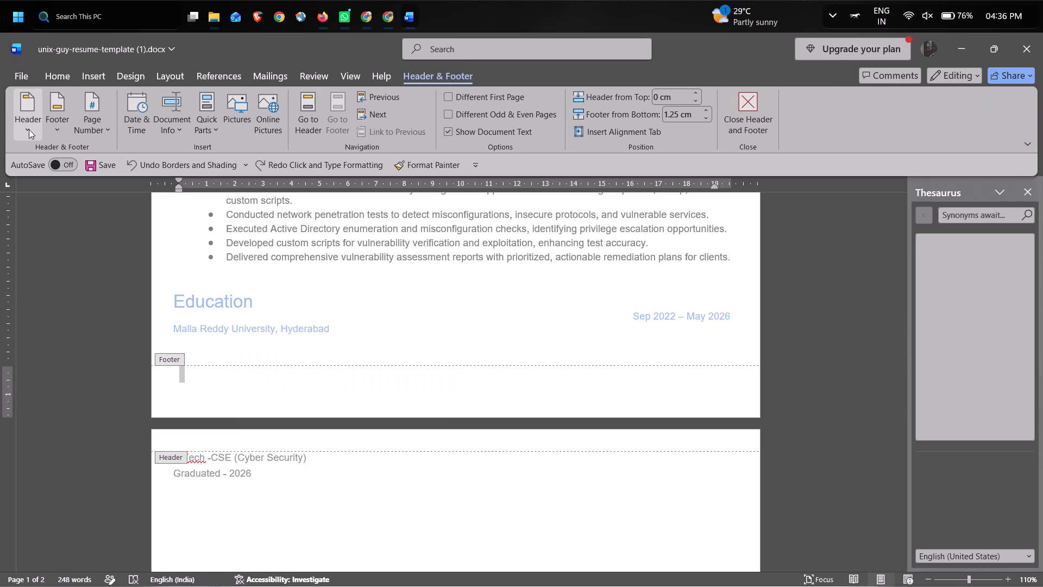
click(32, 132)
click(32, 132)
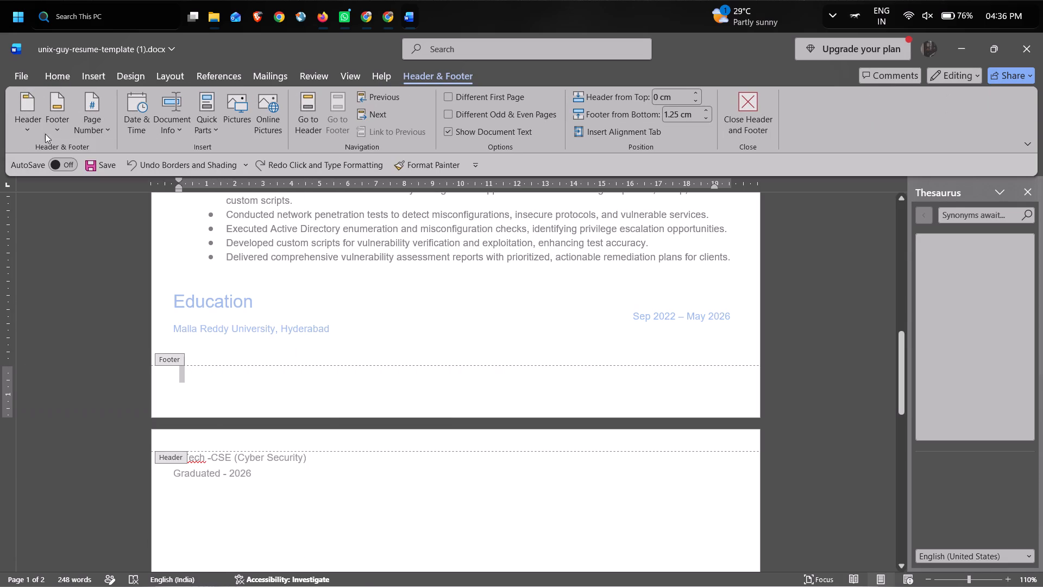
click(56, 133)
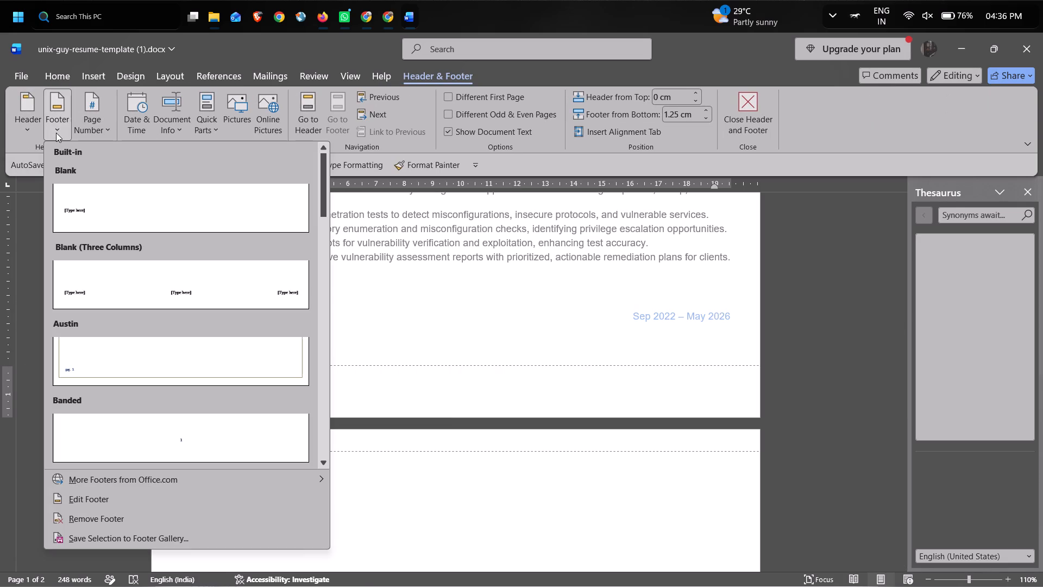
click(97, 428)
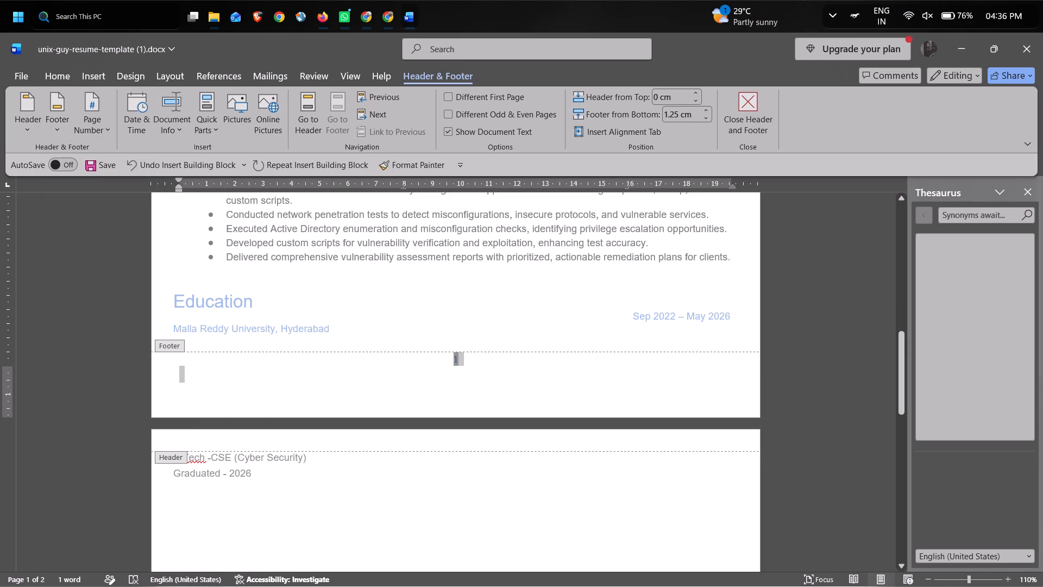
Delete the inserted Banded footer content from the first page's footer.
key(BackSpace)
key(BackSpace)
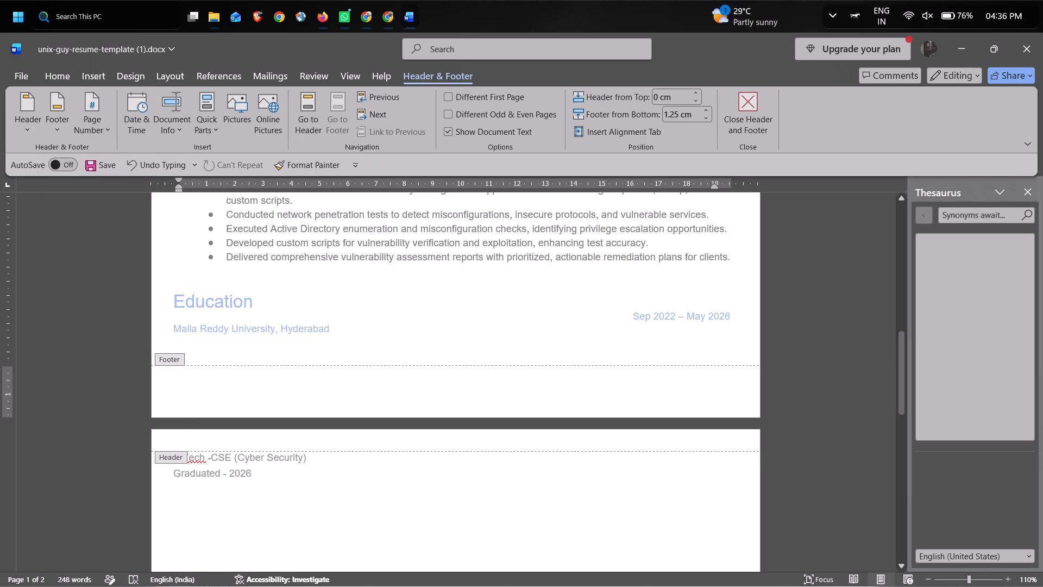
Remove the page numbers from the document.
click(109, 131)
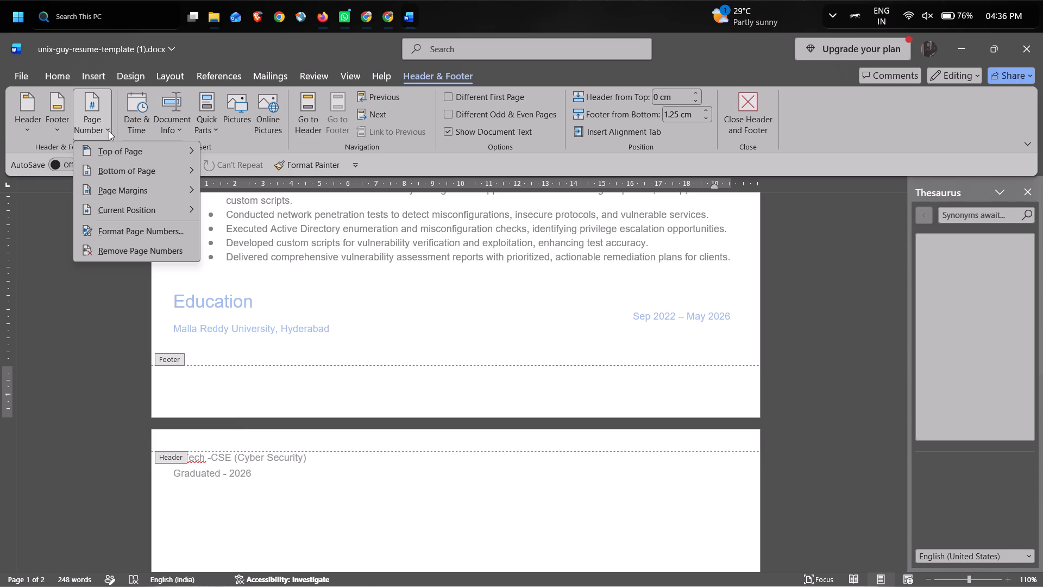
click(120, 250)
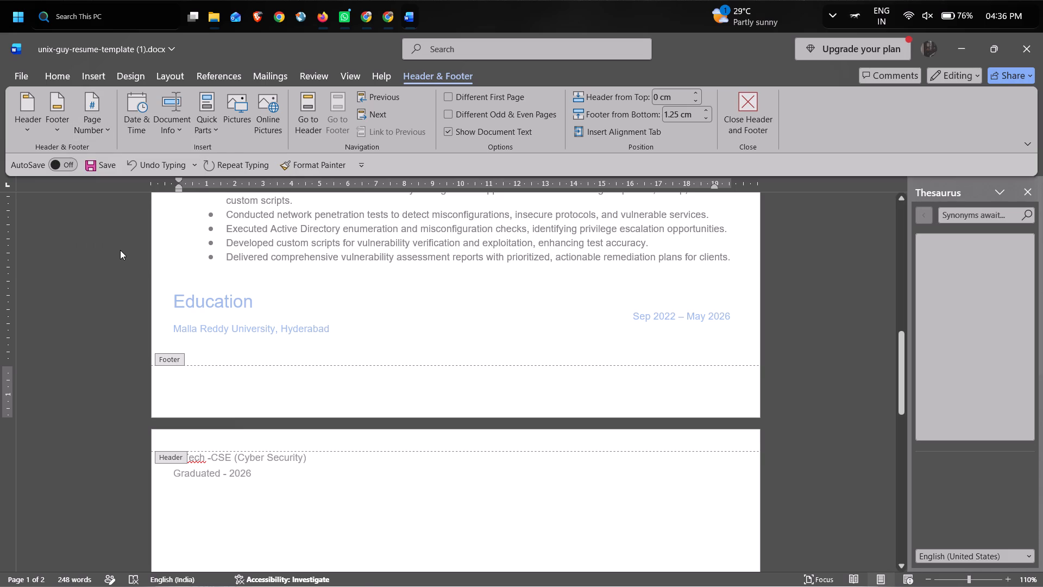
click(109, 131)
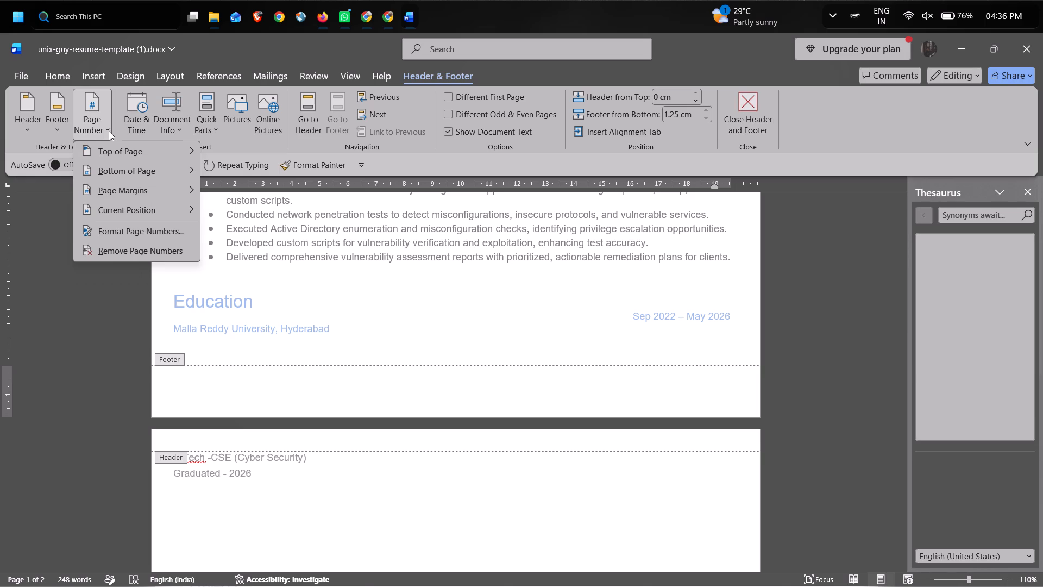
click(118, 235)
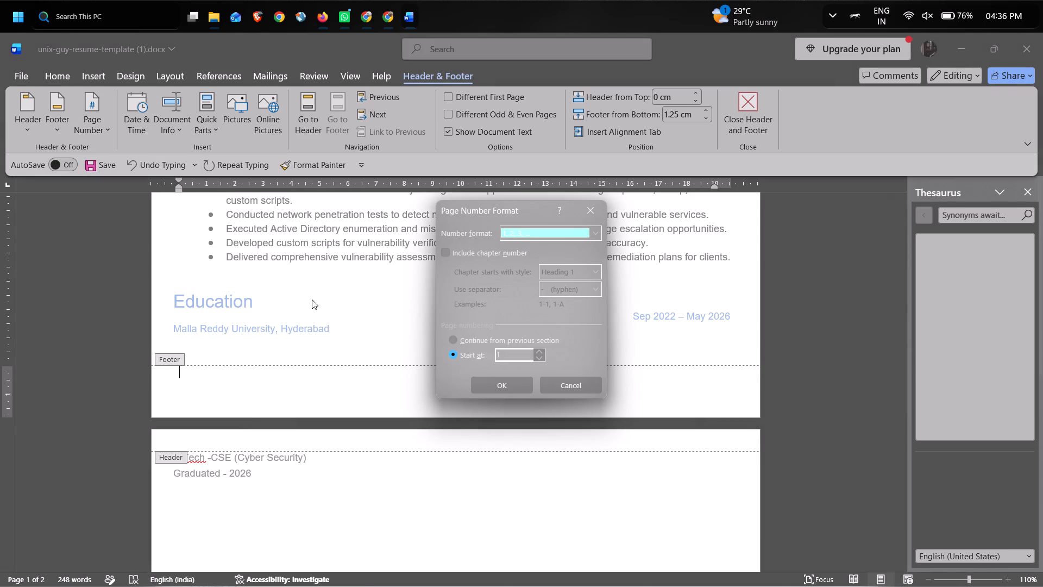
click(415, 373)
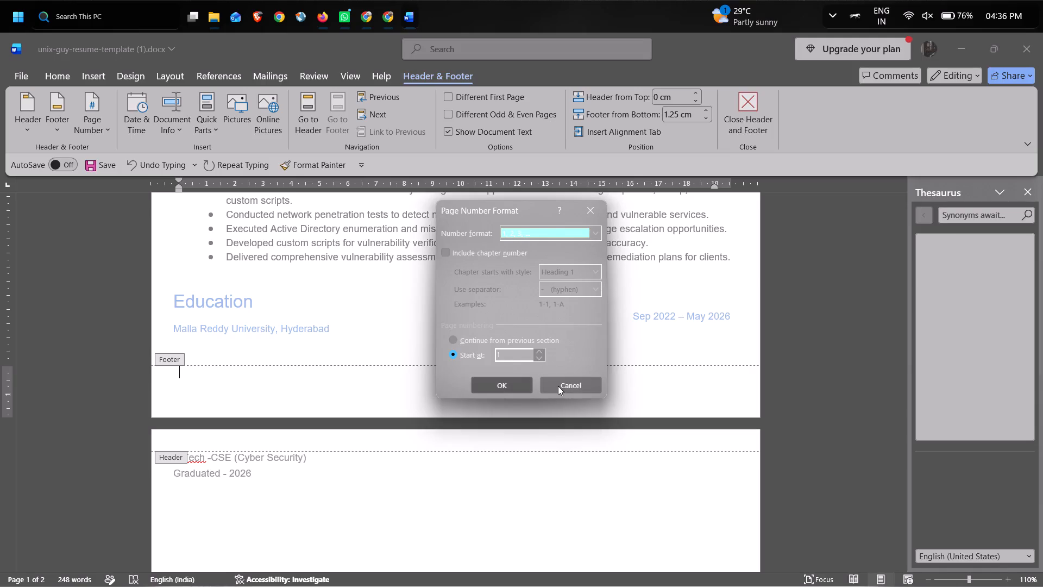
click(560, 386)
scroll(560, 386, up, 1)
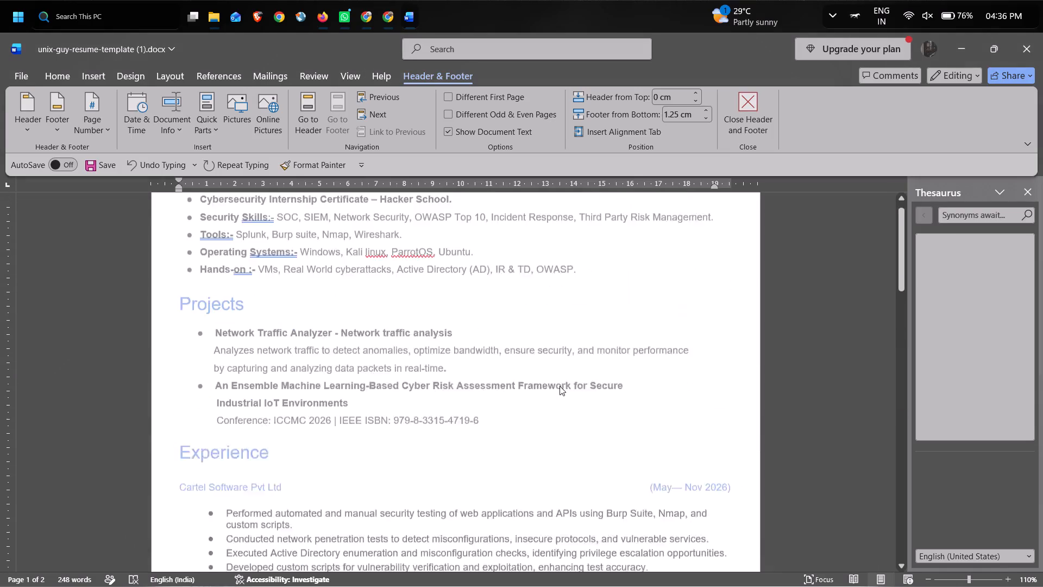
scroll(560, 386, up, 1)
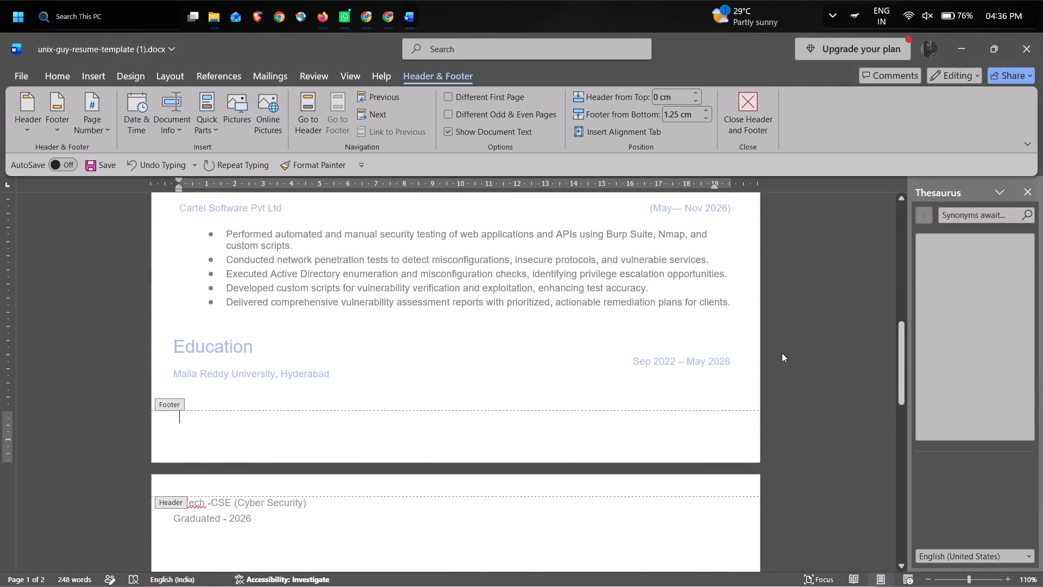
Close the Thesaurus pane.
click(1021, 196)
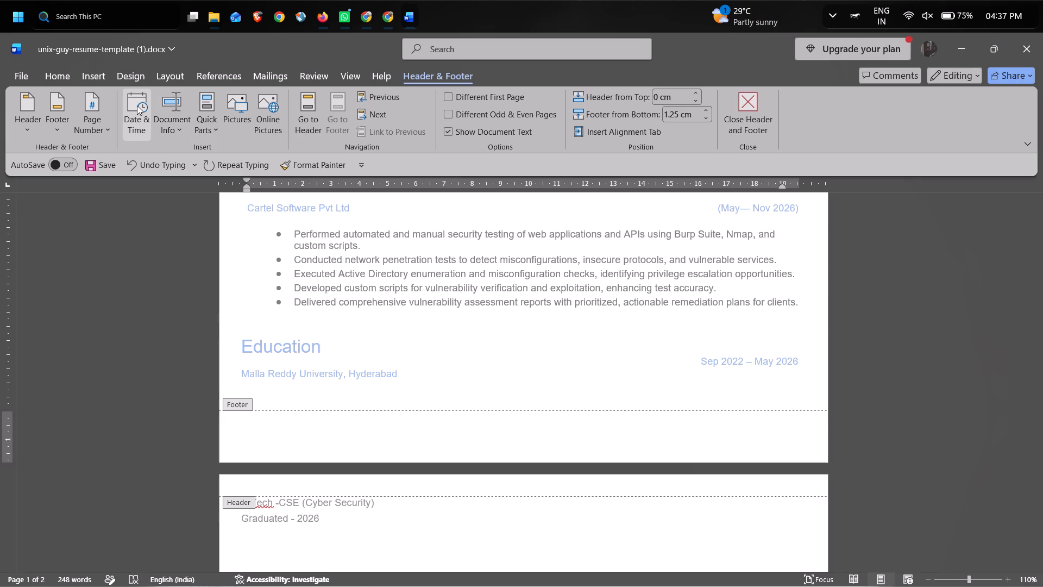
Remove the footer from the document and return to editing the body text in the Education section.
click(64, 123)
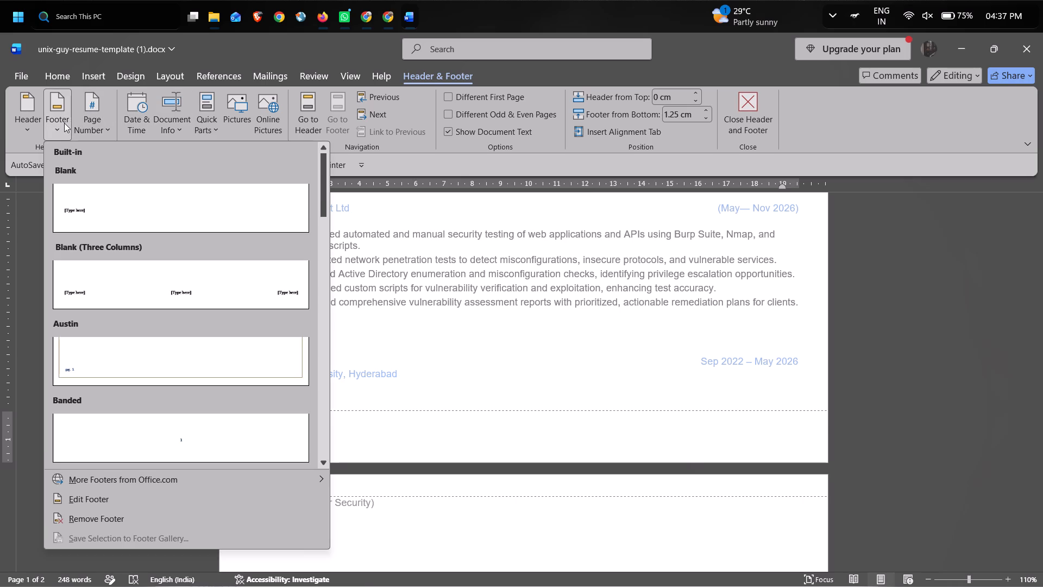
click(89, 521)
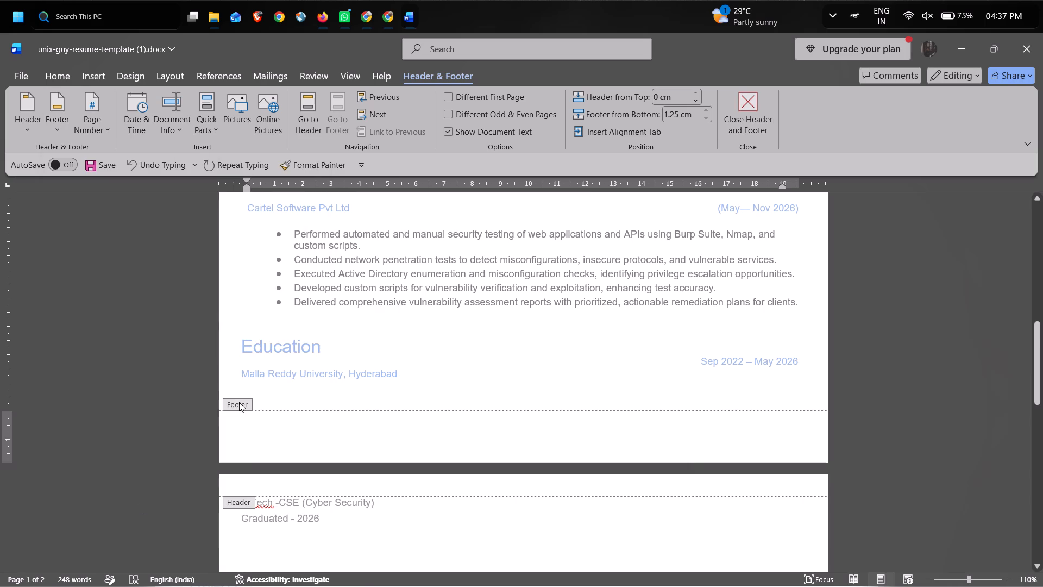
click(242, 402)
click(442, 383)
triple_click(442, 383)
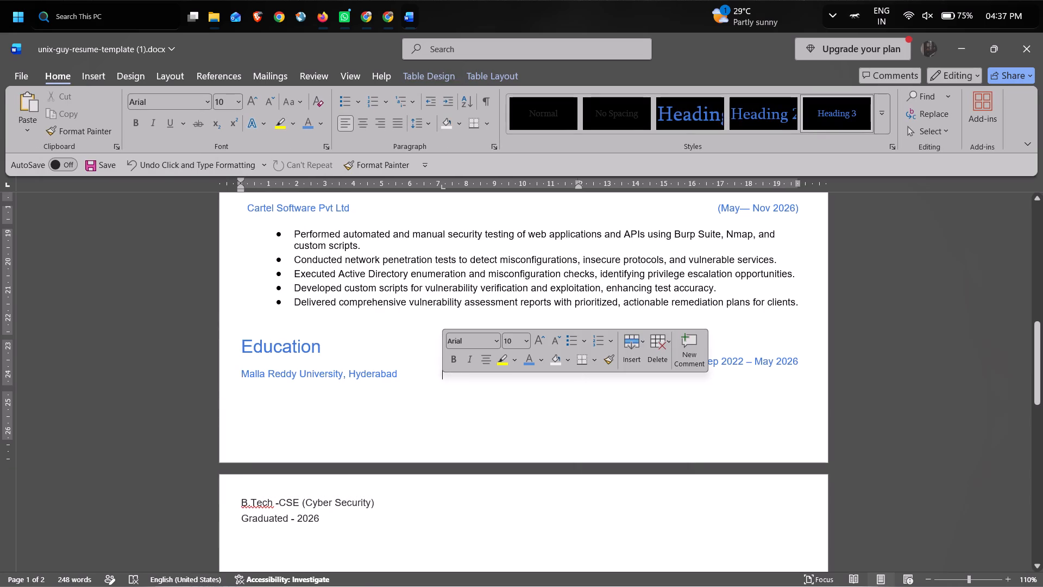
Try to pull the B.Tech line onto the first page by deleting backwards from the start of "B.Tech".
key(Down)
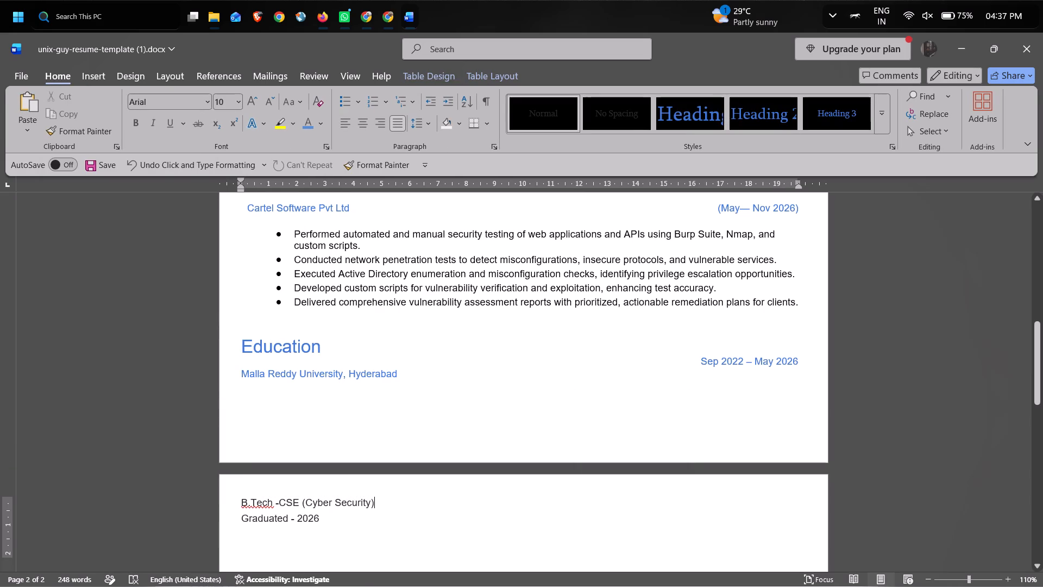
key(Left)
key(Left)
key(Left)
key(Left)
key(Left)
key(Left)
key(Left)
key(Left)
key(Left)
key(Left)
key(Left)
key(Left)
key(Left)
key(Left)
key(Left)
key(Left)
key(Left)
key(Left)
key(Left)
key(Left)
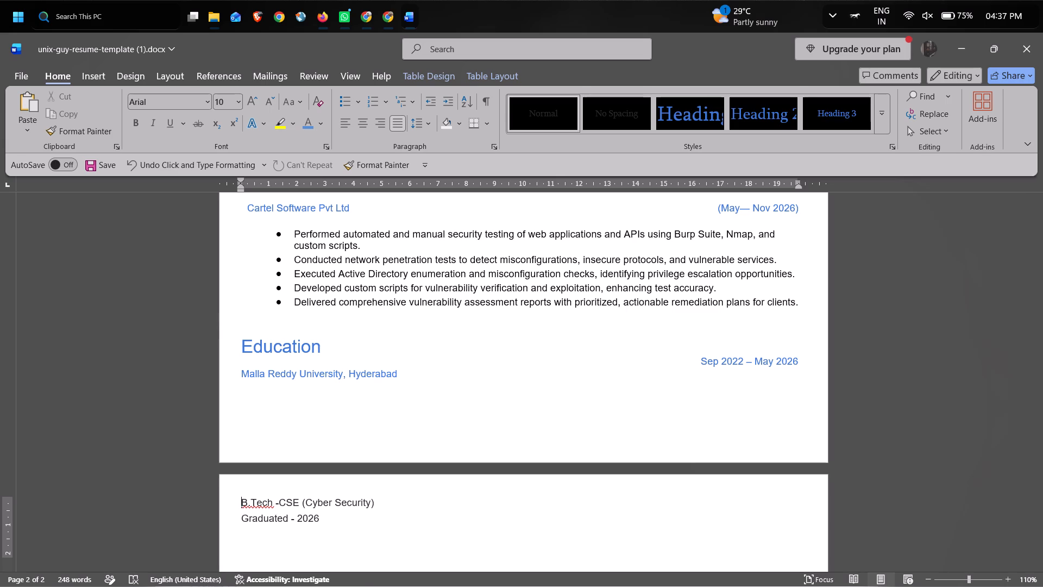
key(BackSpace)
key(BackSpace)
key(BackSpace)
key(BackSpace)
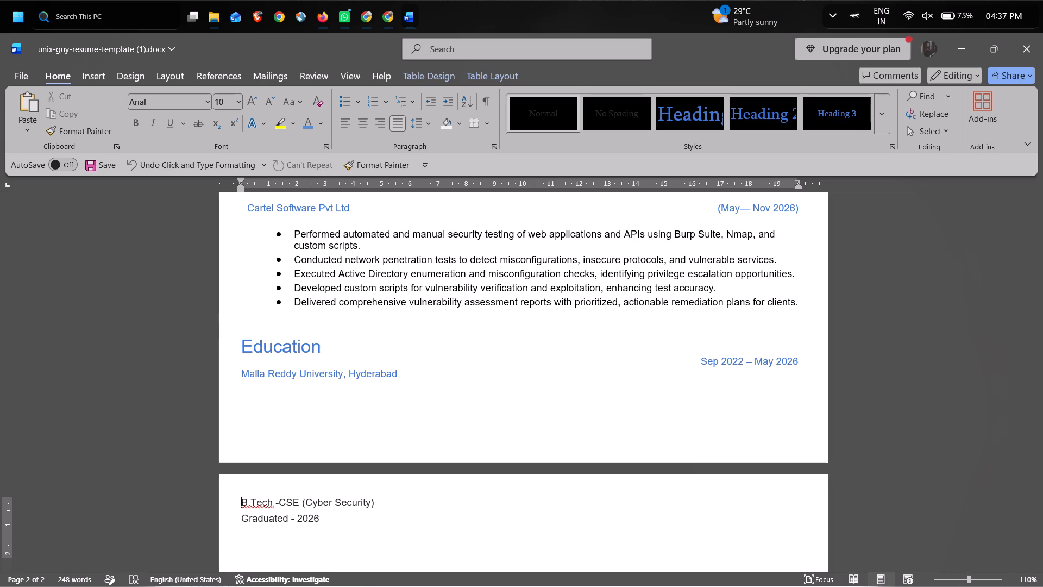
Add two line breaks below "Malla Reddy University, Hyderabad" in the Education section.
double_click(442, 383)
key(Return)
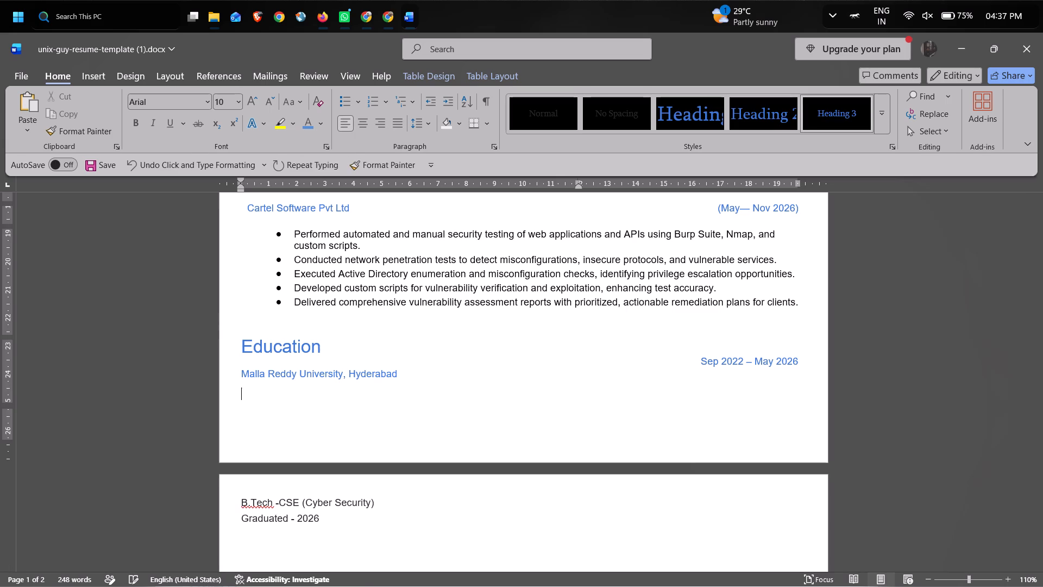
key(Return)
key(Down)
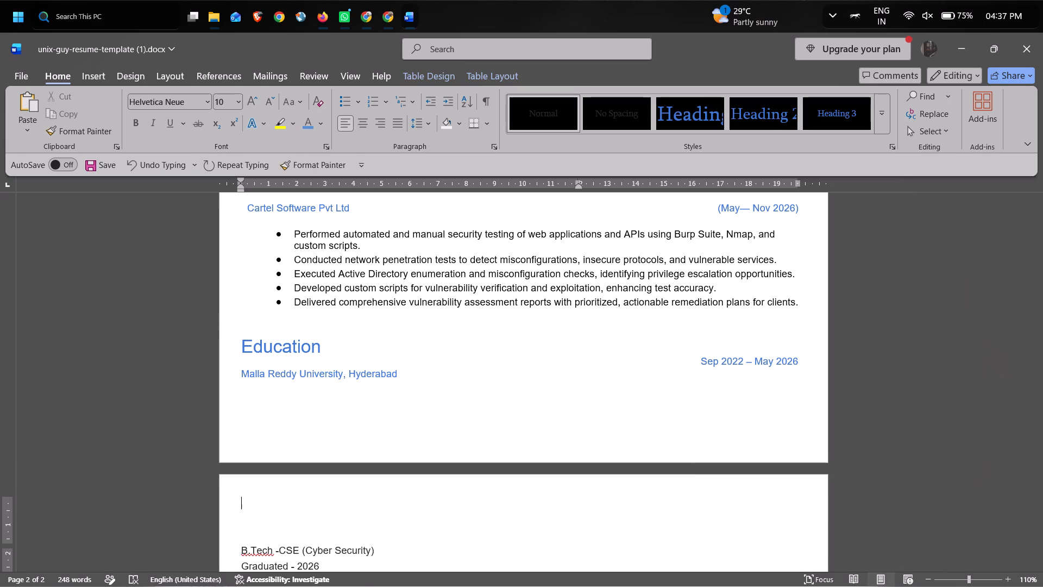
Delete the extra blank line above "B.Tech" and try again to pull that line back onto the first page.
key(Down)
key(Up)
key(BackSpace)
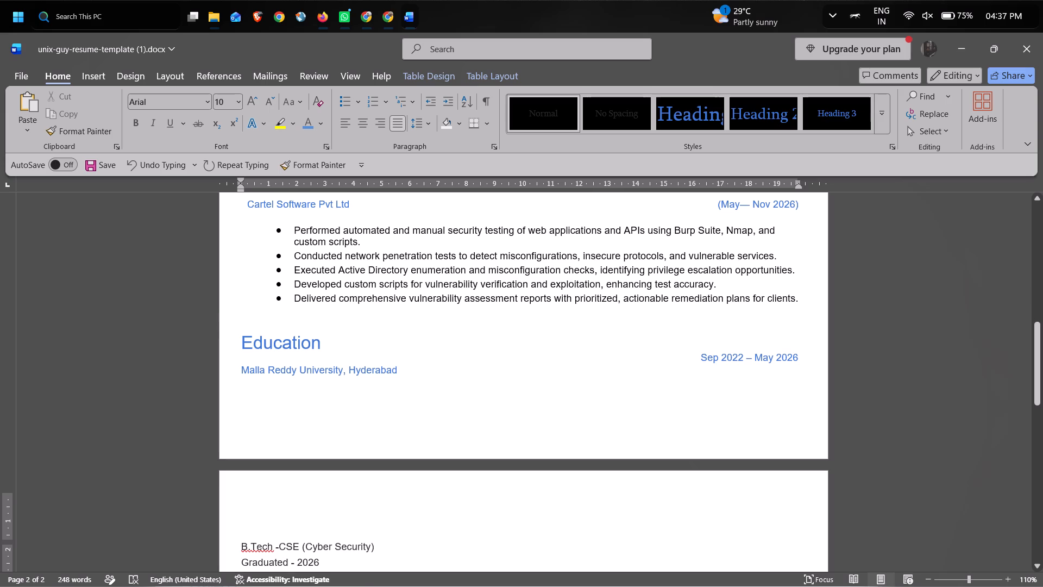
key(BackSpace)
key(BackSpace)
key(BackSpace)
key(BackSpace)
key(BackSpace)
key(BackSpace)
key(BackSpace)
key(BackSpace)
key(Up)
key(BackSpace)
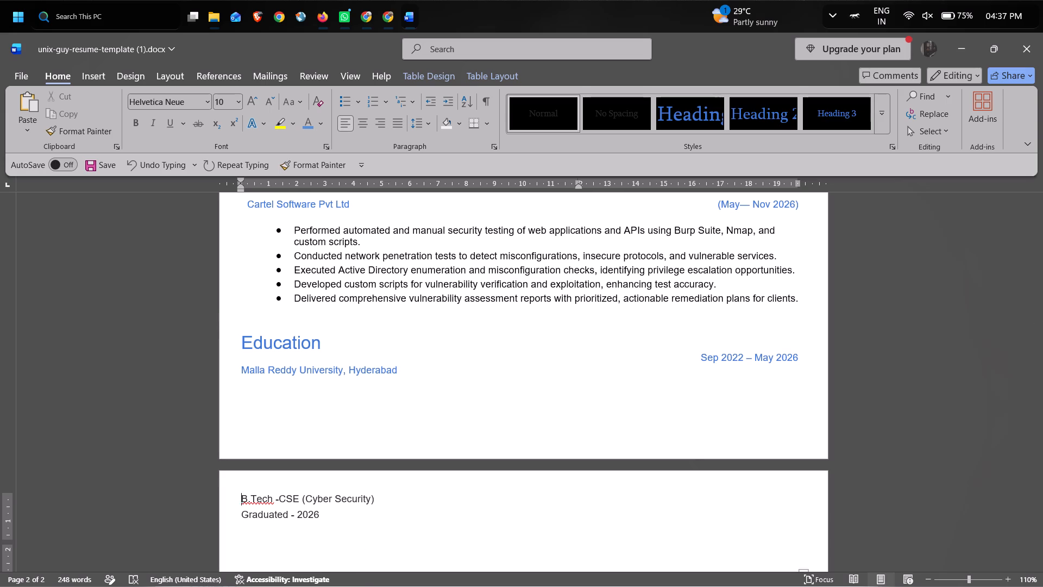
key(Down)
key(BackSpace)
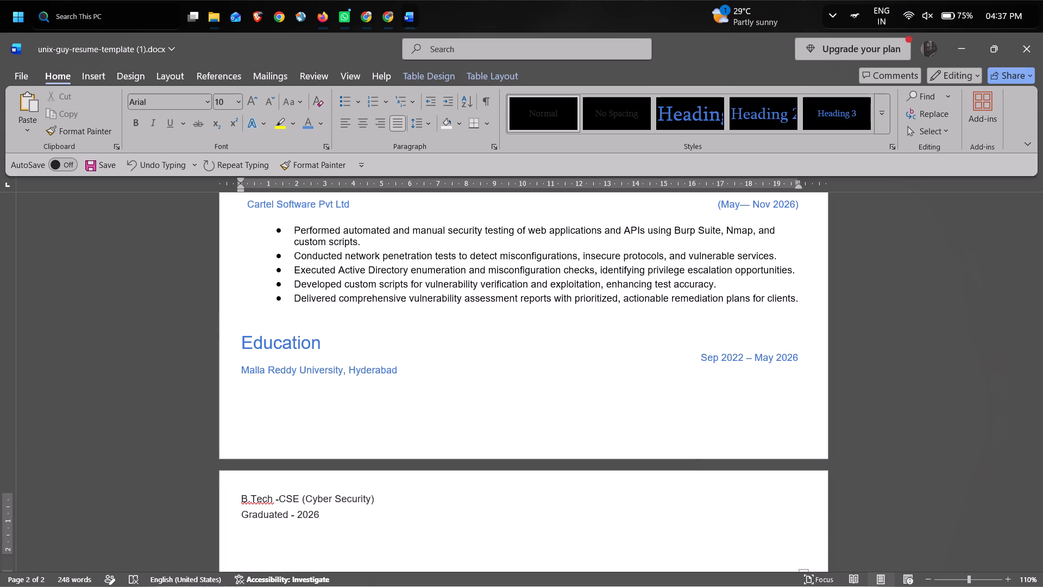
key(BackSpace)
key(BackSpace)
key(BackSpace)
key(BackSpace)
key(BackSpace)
Add a new line reading "B.Tech – CSE(cyber Security)" directly below "Malla Reddy University, Hyderabad" on the first page.
click(441, 363)
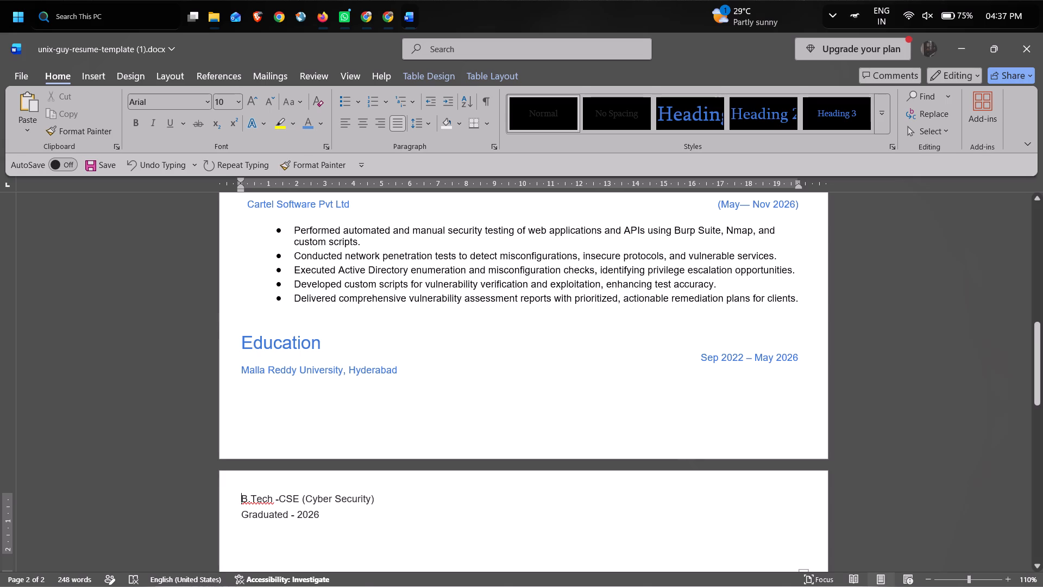
click(413, 376)
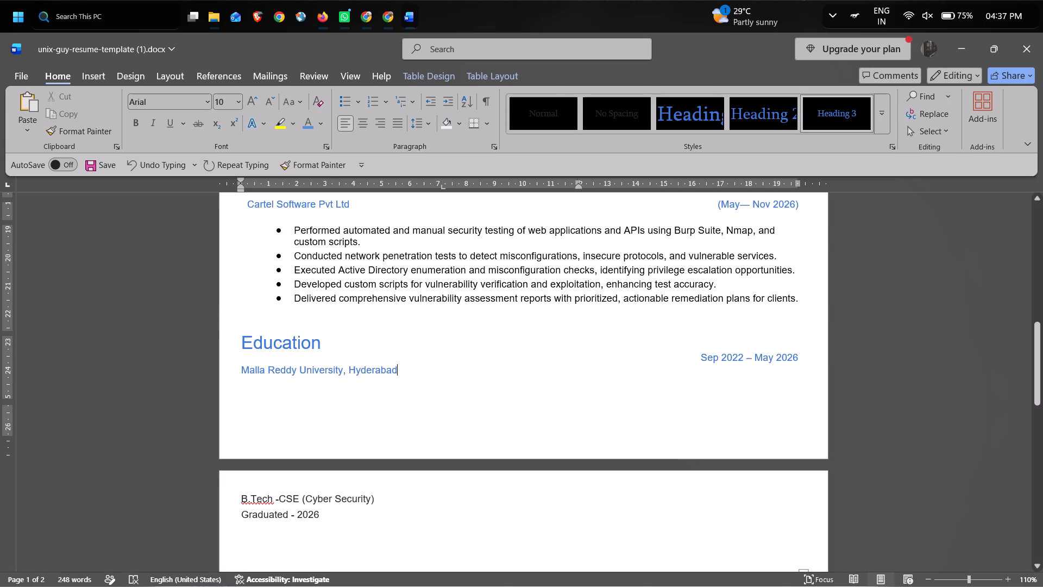
key(Return)
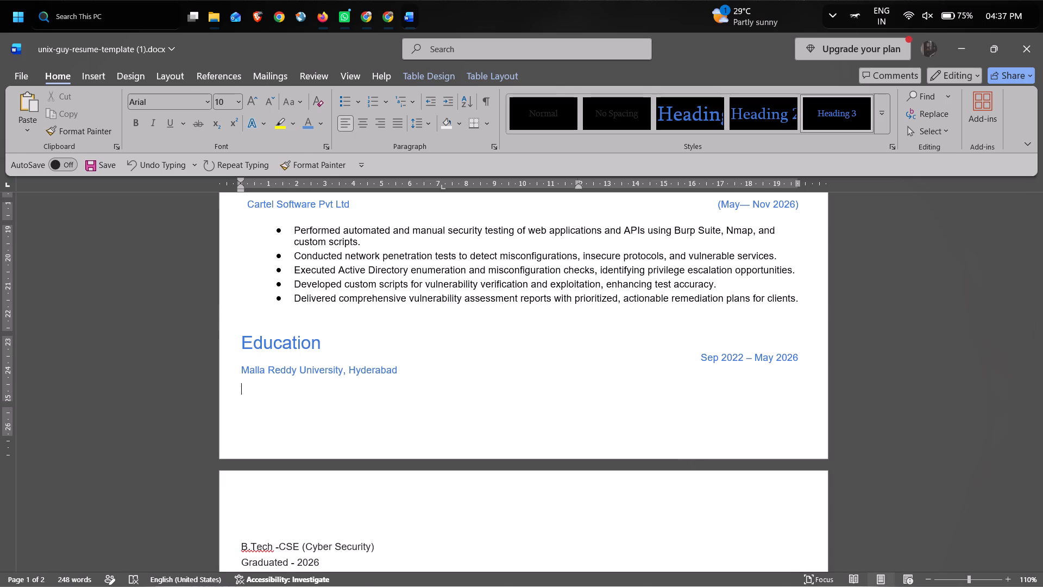
key(shift+b)
key(period)
key(shift+t)
text(ech)
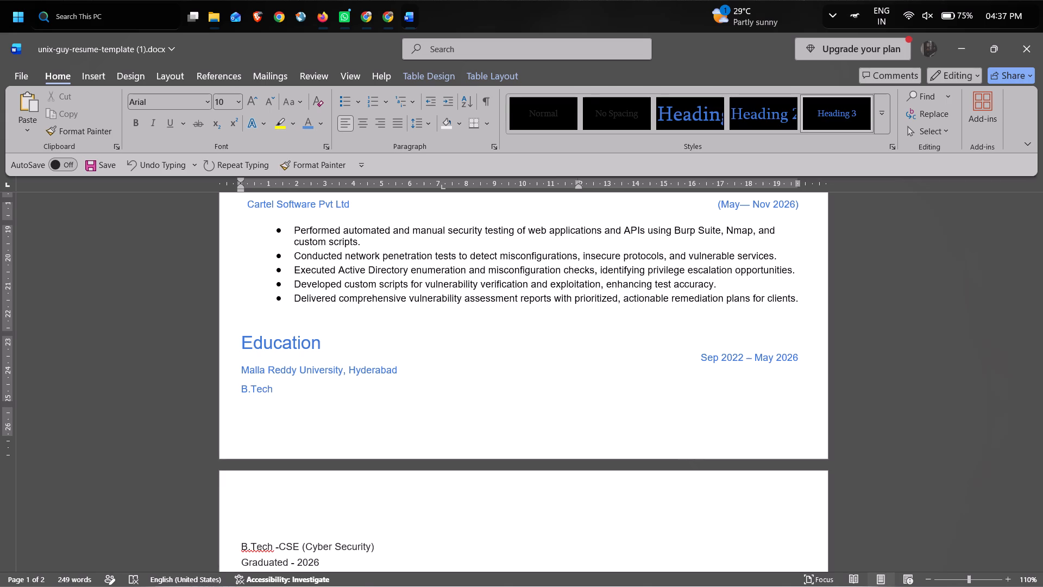
key(space)
key(minus)
key(space)
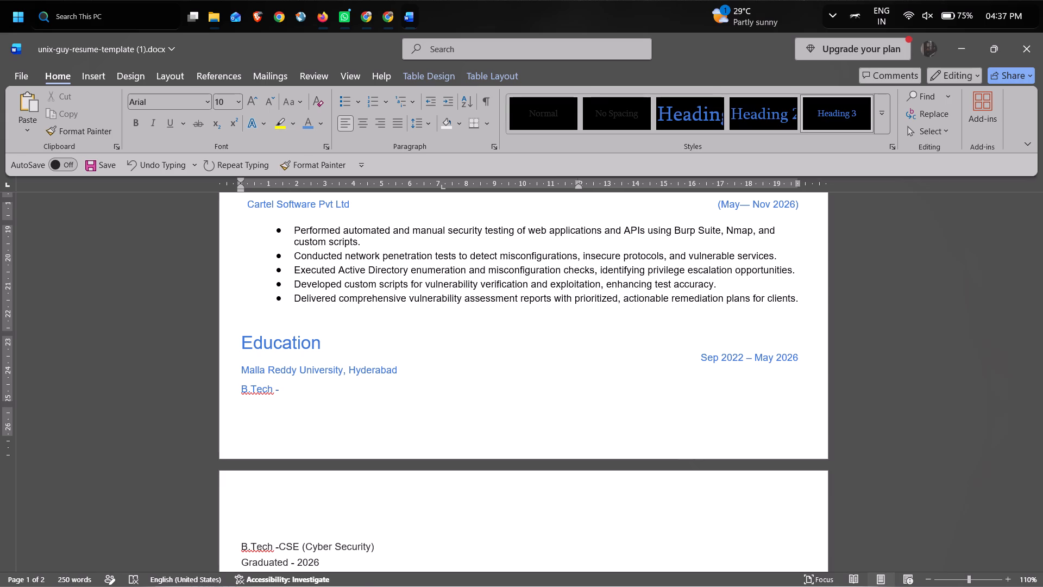
text(CS)
key(shift+e)
text(())
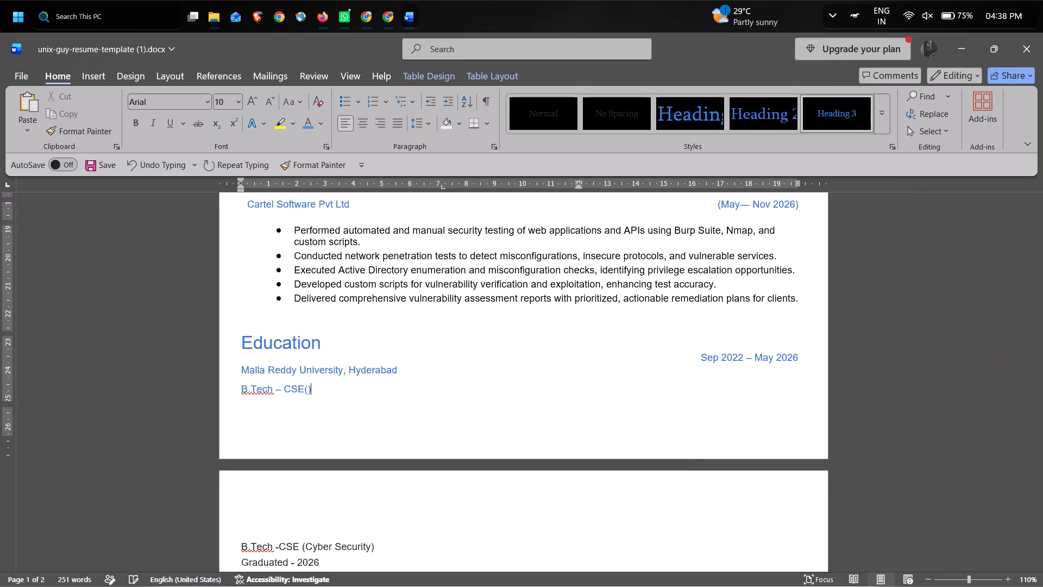
key(Left)
text(cyber)
key(space)
text(Sec)
key(u)
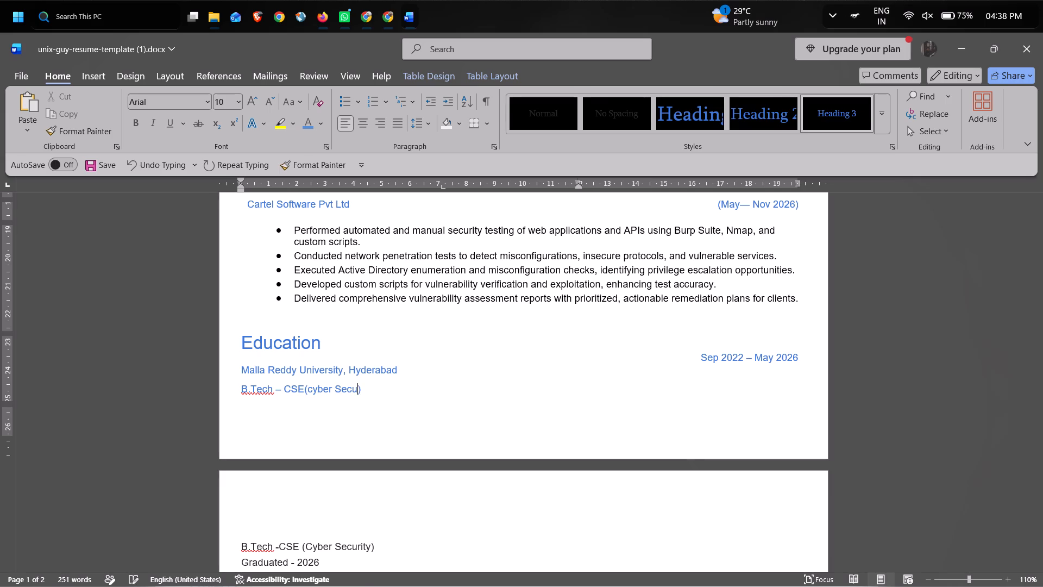
text(rity)
Capitalise the "c" of "cyber" in the B.Tech line on the first page so it reads "CSE(Cyber Security)".
key(Left)
key(Left)
key(Left)
key(Left)
key(Left)
key(Left)
key(Left)
key(Left)
key(Left)
key(Left)
key(Left)
key(Left)
key(Left)
key(BackSpace)
key(shift+c)
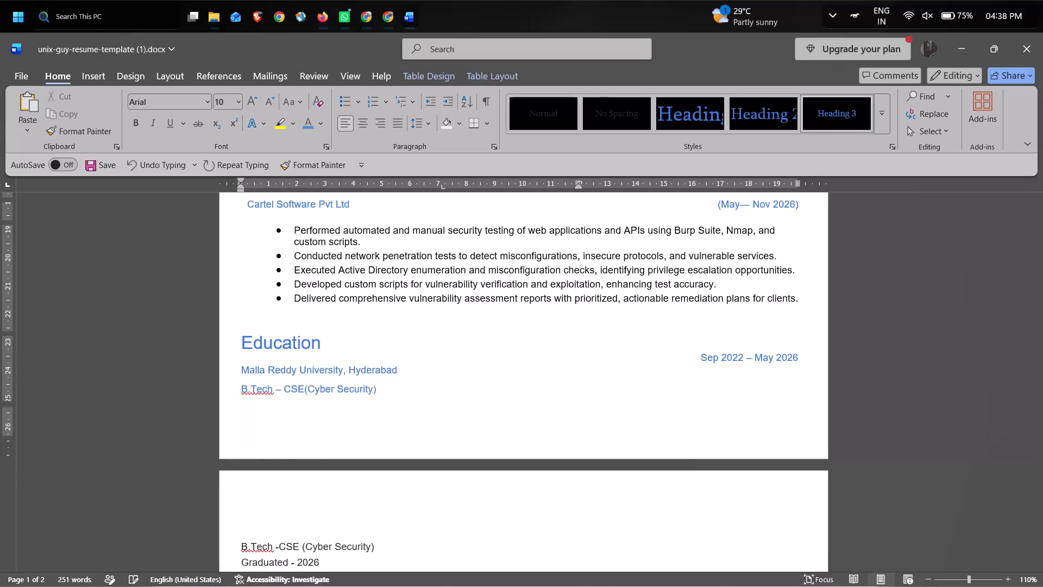
Change the font colour of the "B.Tech – CSE(Cyber Security)" line under Education to Black, Background 1, Lighter 25%.
drag(386, 392, 331, 390)
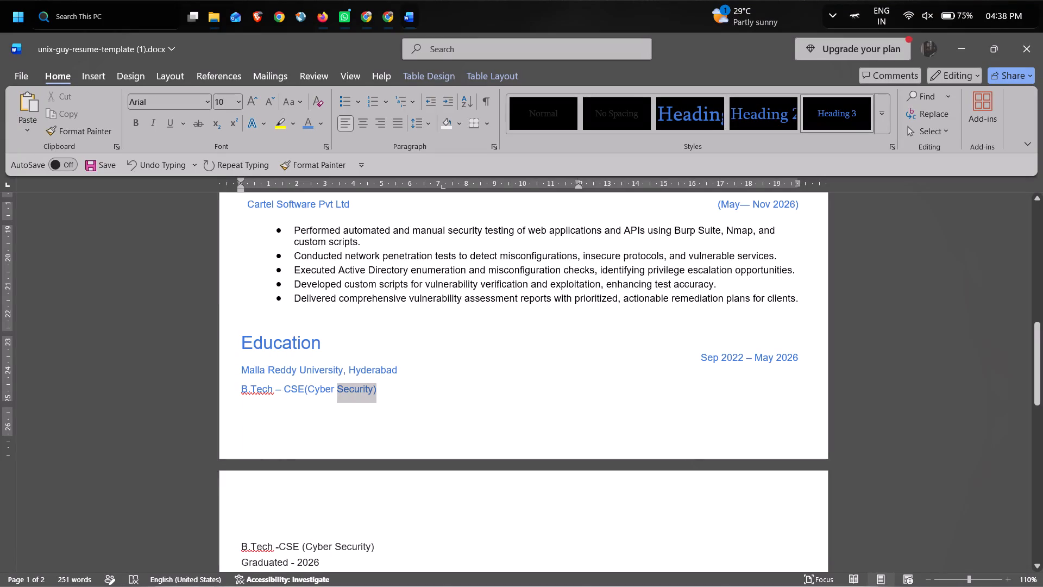
drag(331, 390, 240, 390)
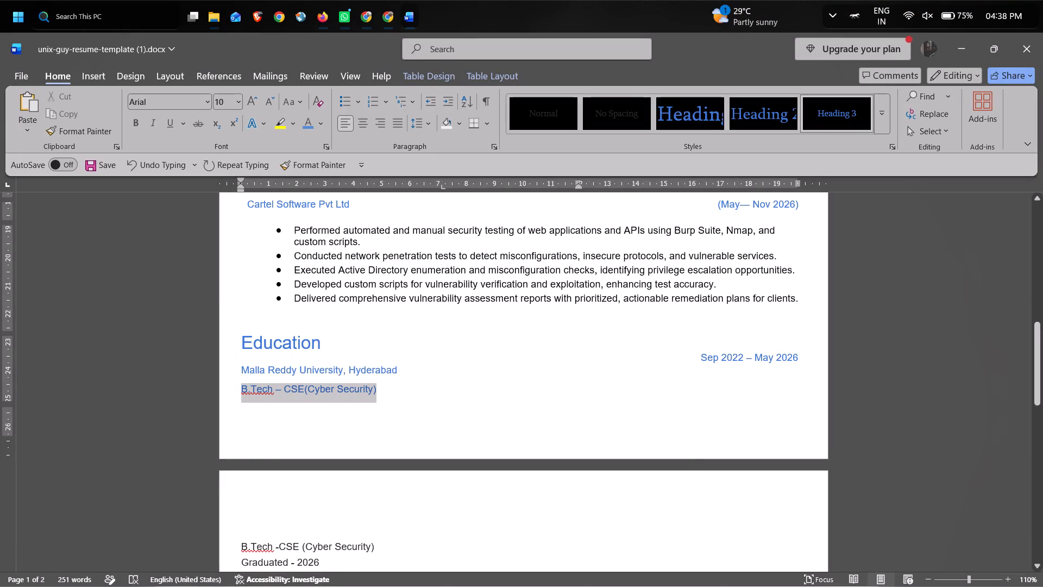
drag(240, 390, 240, 388)
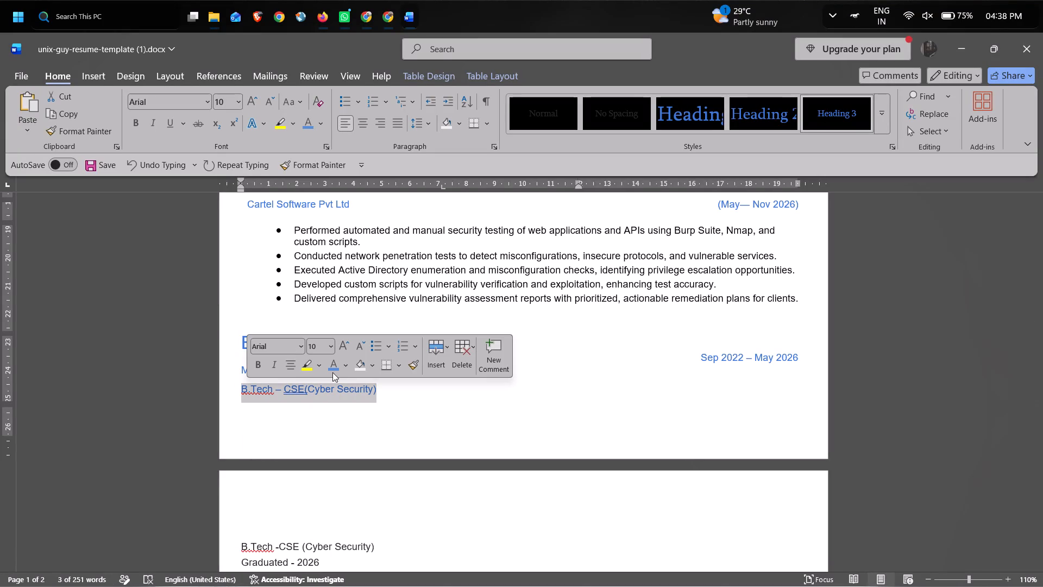
click(336, 367)
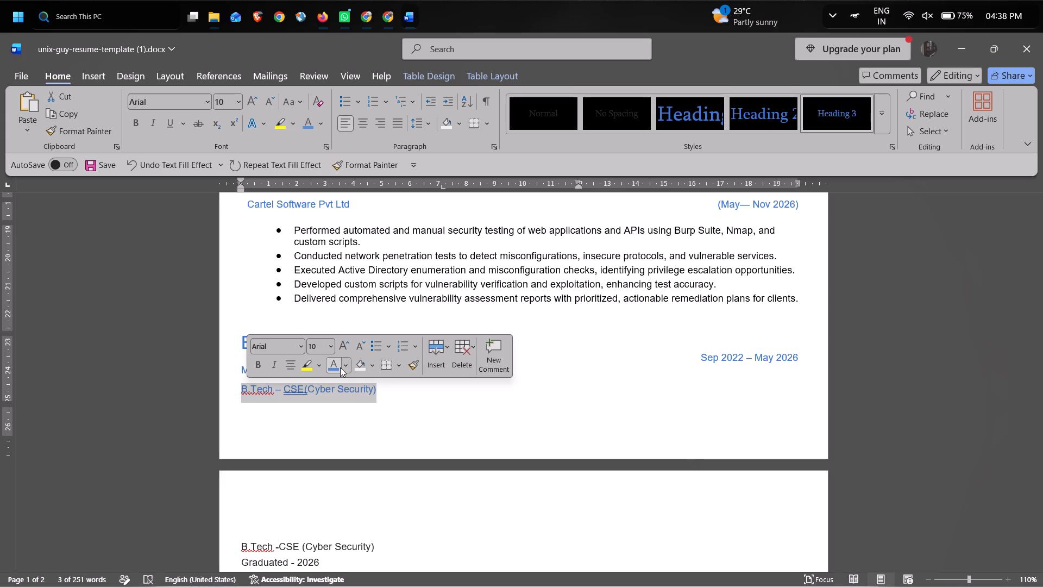
click(344, 369)
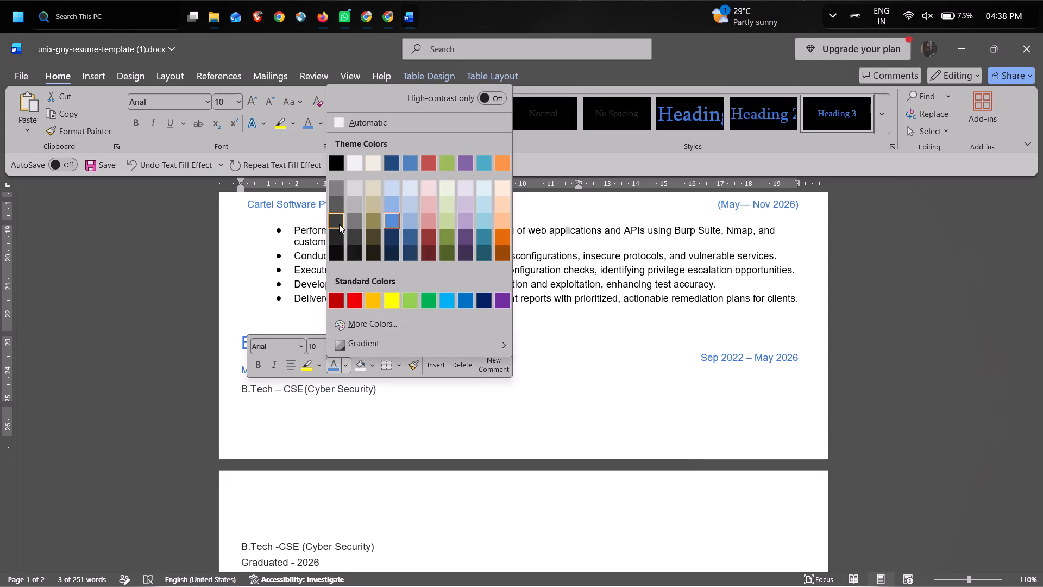
click(335, 252)
click(408, 421)
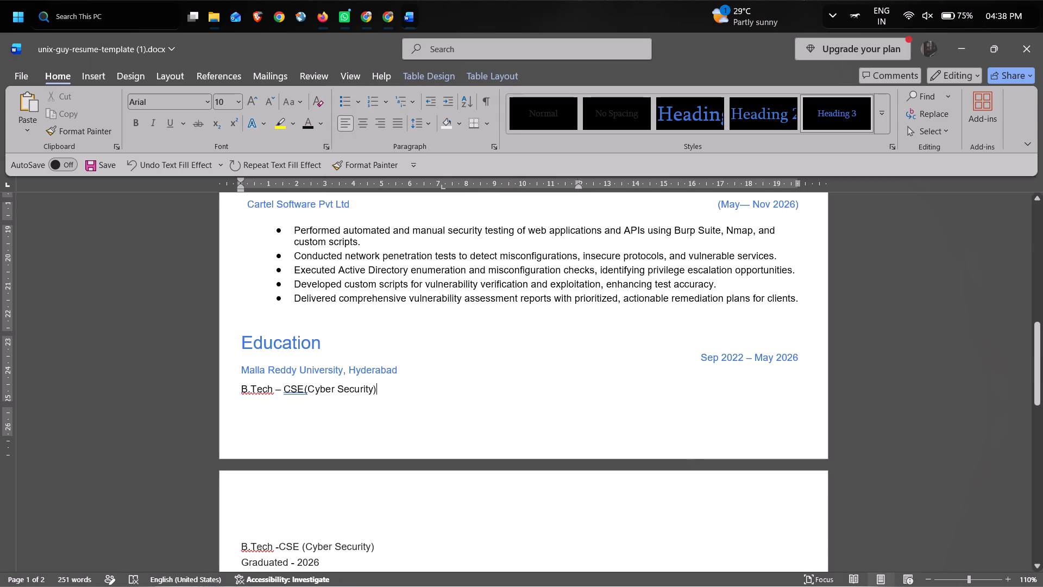
scroll(460, 371, up, 1)
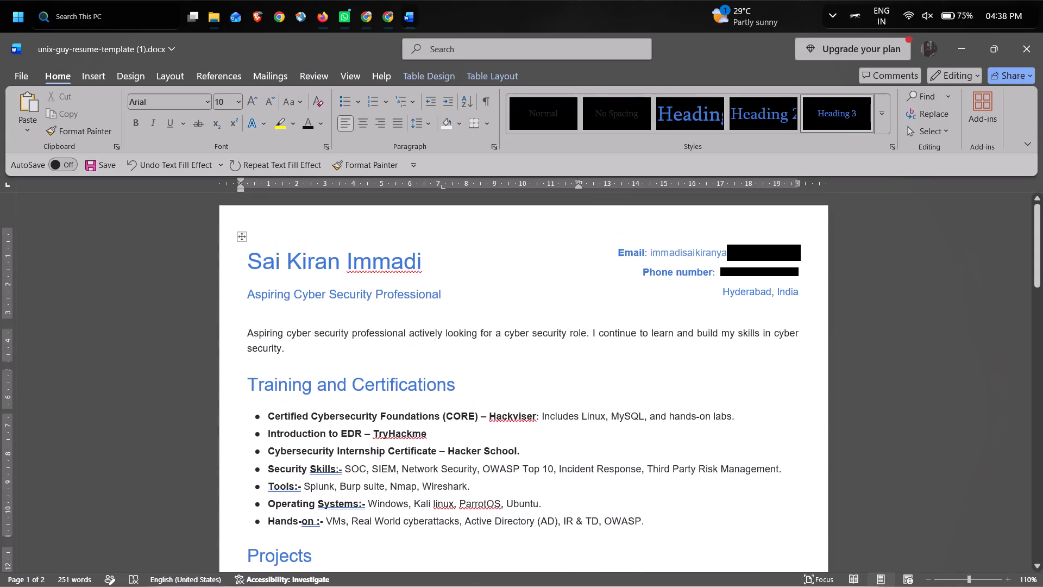
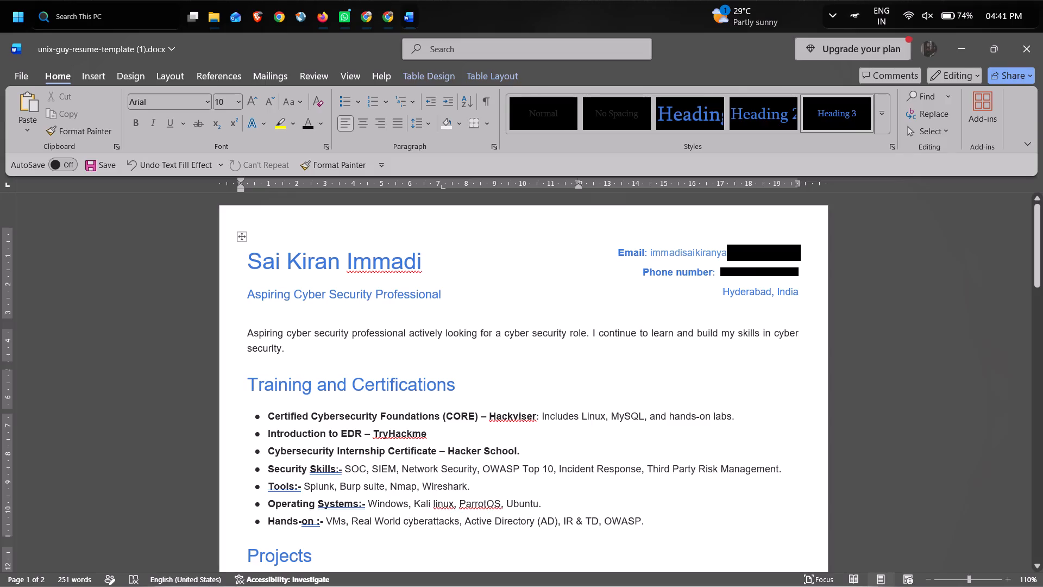
Remove the blank line above "B.Tech -CSE (Cyber Security)" at the top of the second page.
scroll(624, 304, down, 1)
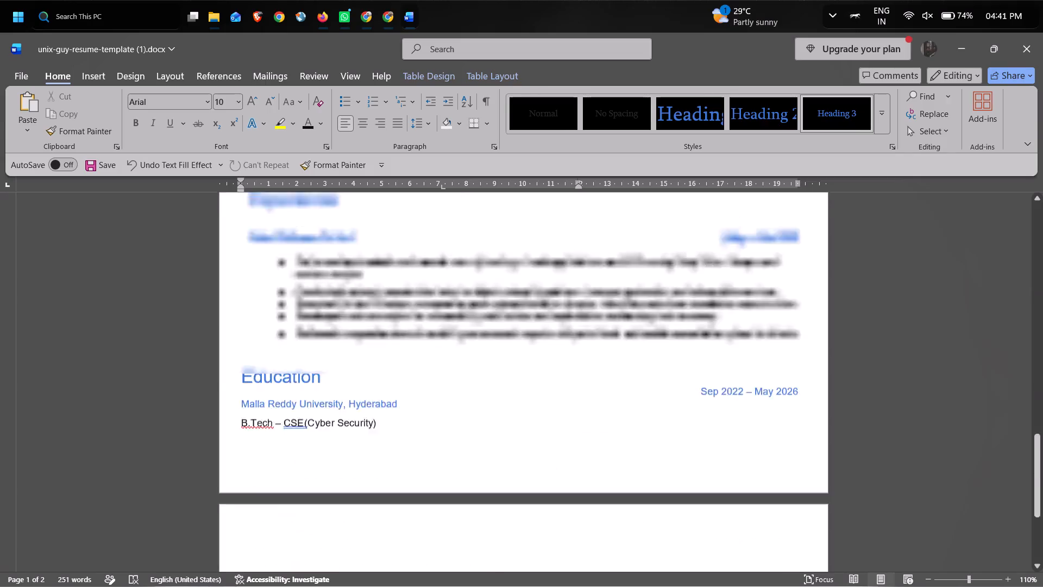
scroll(624, 304, down, 1)
scroll(624, 304, up, 1)
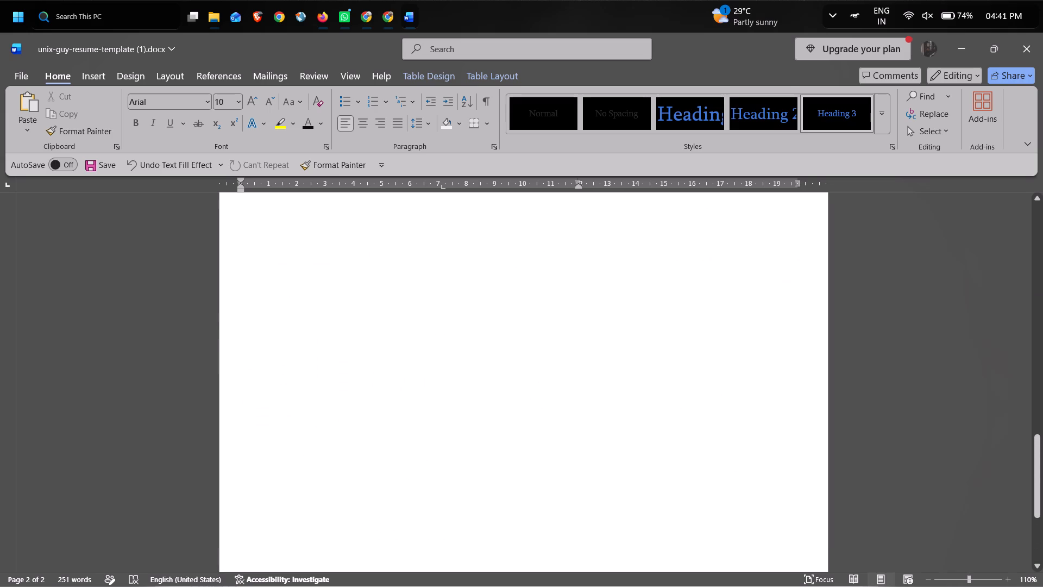
scroll(624, 304, up, 2)
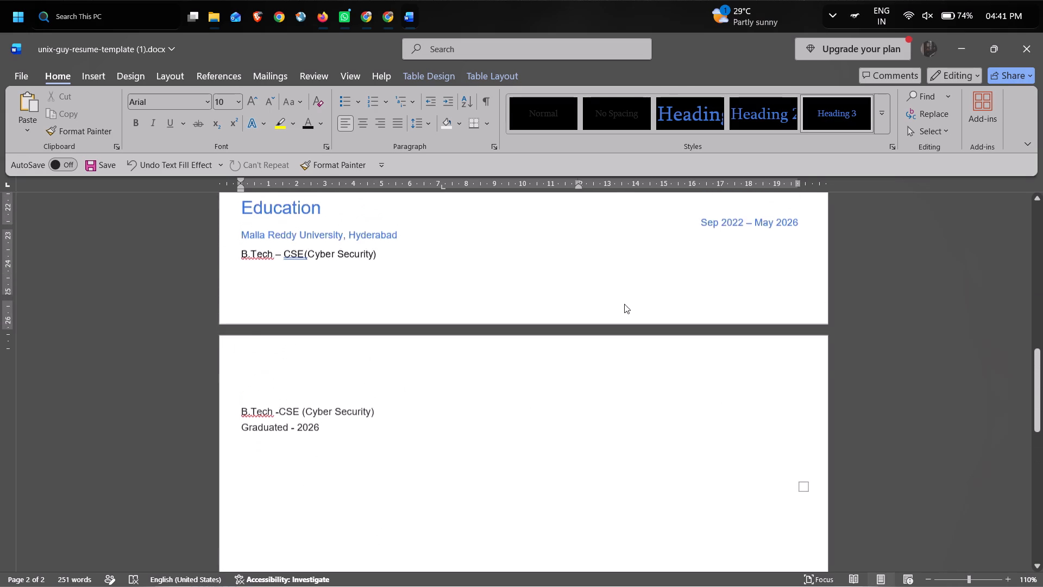
scroll(624, 304, up, 1)
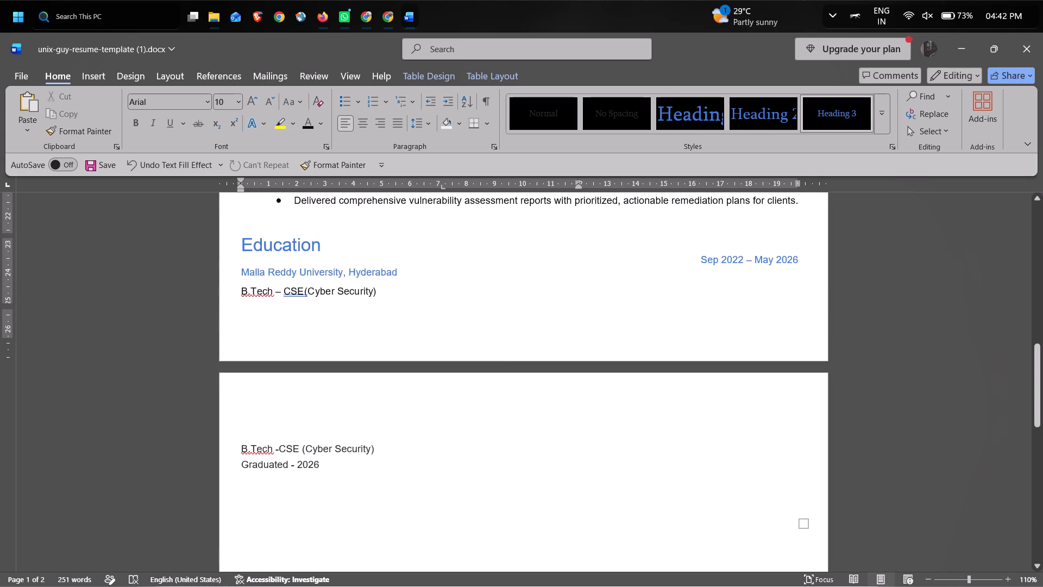
click(241, 442)
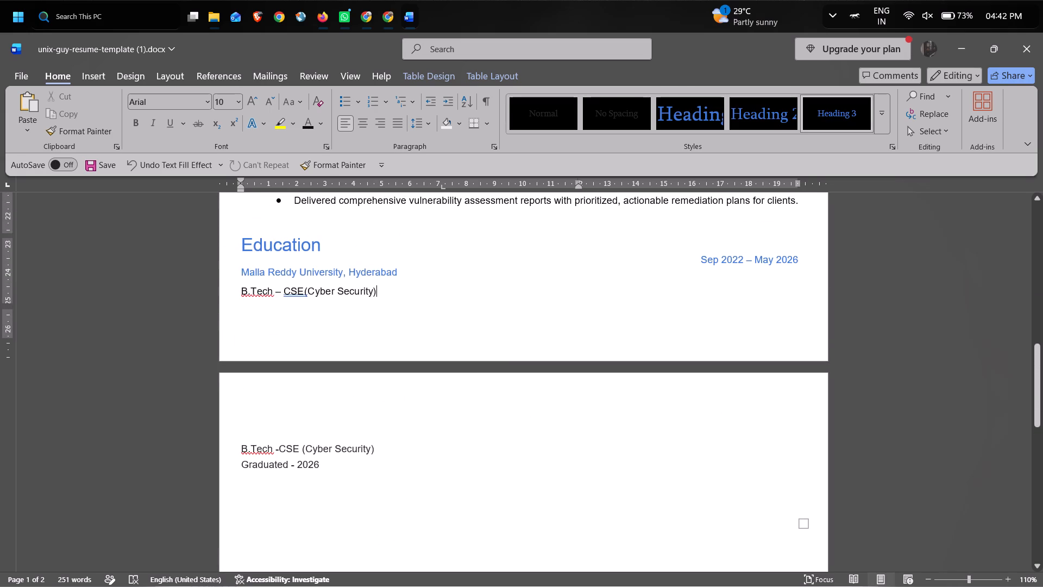
click(247, 443)
click(251, 439)
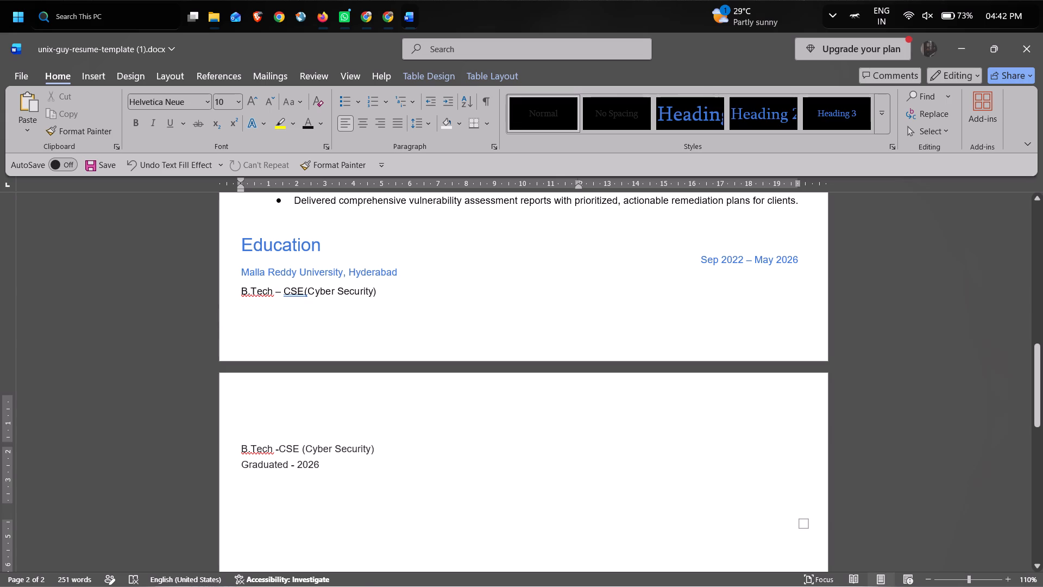
key(BackSpace)
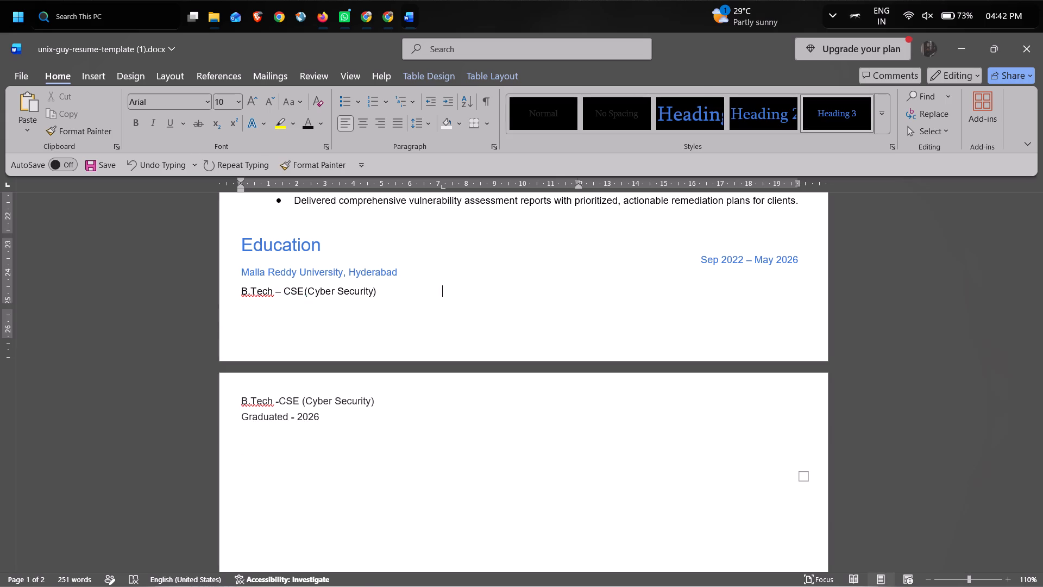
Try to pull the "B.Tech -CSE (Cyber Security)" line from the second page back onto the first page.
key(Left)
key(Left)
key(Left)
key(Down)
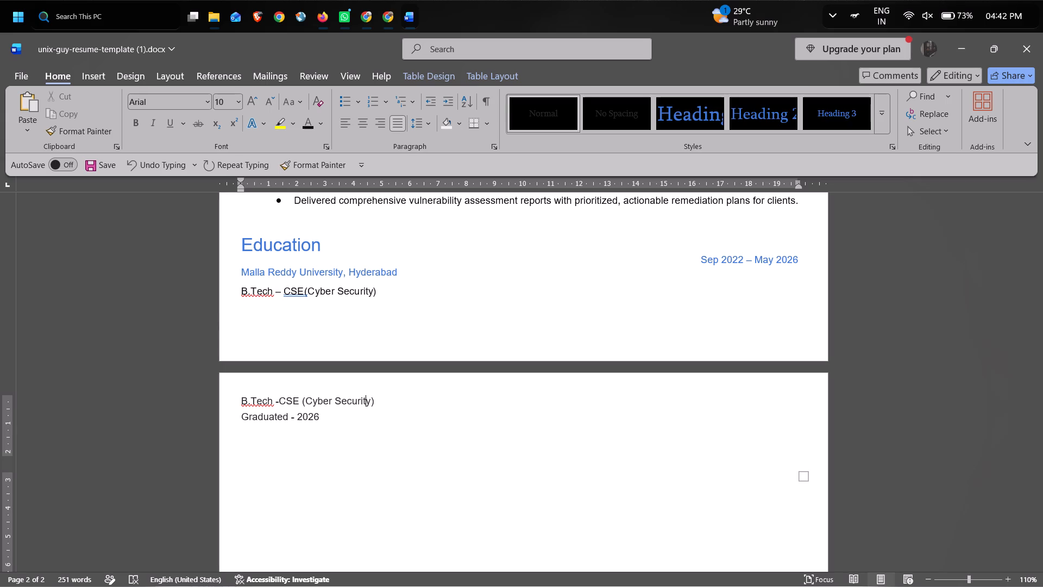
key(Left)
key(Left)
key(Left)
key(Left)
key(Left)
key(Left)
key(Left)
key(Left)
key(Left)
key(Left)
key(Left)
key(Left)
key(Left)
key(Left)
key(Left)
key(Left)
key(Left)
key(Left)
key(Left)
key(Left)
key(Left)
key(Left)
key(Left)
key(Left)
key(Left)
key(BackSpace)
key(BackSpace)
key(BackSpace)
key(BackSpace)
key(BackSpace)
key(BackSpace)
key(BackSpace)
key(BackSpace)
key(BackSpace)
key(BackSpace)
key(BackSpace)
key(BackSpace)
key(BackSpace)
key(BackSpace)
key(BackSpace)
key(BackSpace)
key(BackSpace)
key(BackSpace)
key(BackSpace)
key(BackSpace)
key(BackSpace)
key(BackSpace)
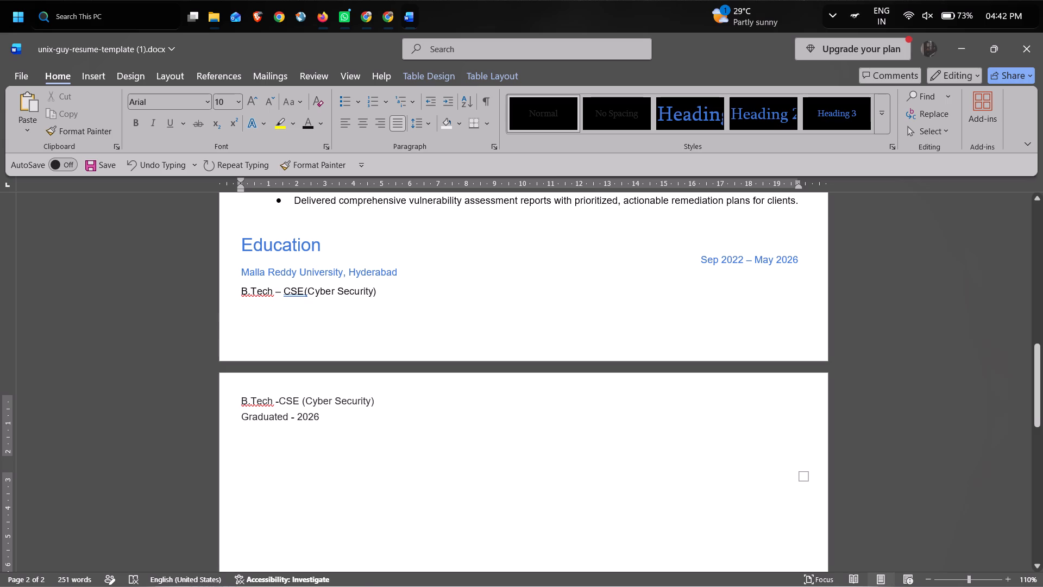
Add a trailing space after "CSE(Cyber Security)" in the B.Tech line under Education on the first page.
click(397, 297)
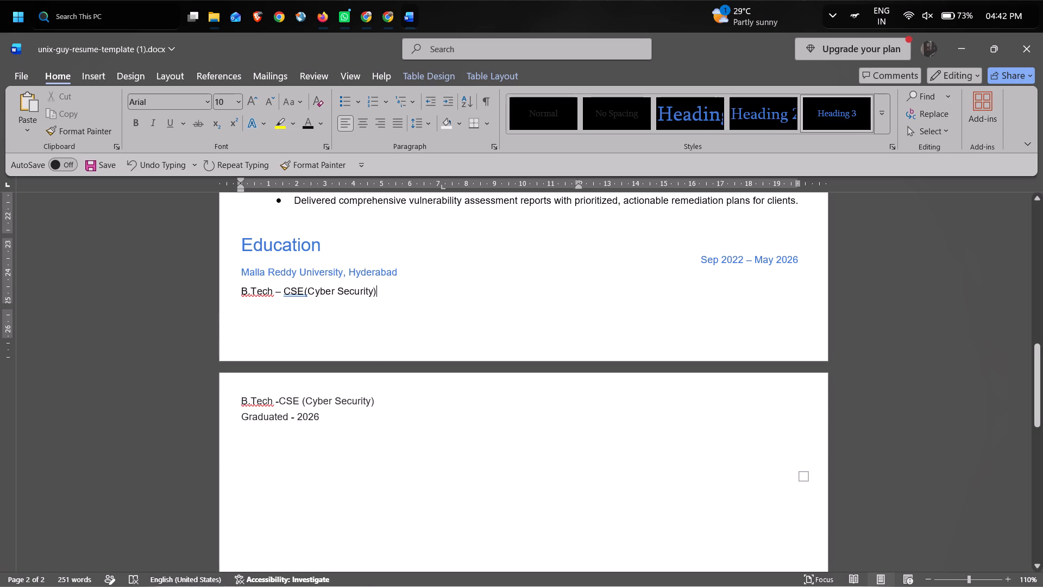
click(397, 297)
key(space)
Review the layout of both resume pages at 80% zoom, from the header down to the Education section.
scroll(397, 297, up, 1)
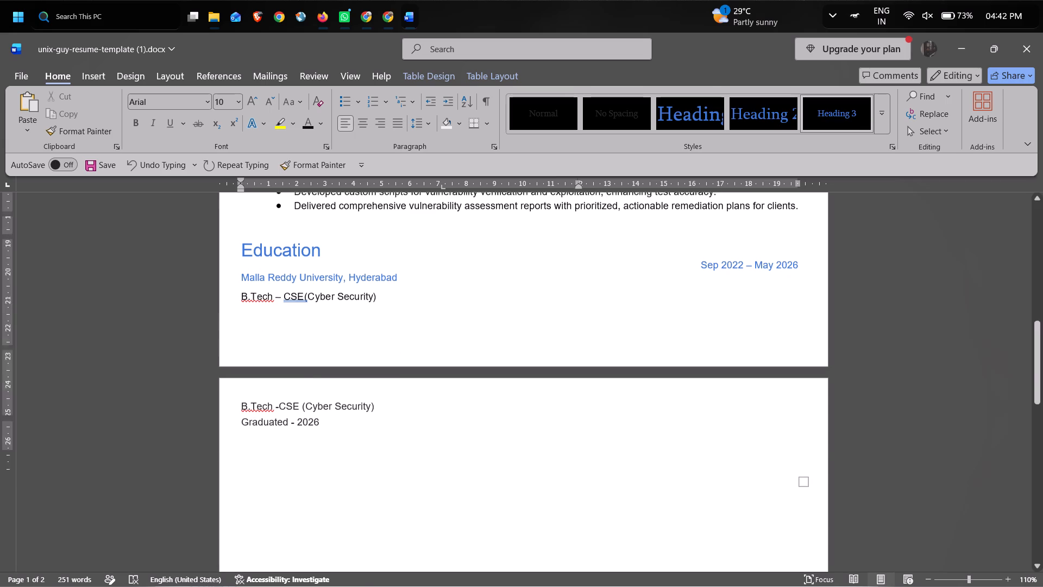
scroll(397, 297, up, 1)
ctrl+scroll(397, 297, down, 3)
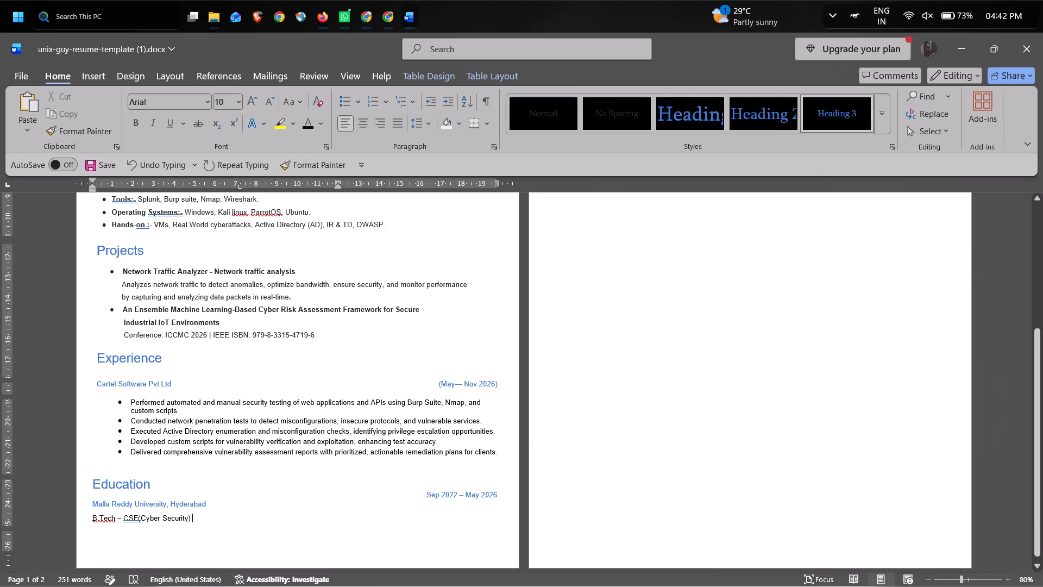
click(152, 374)
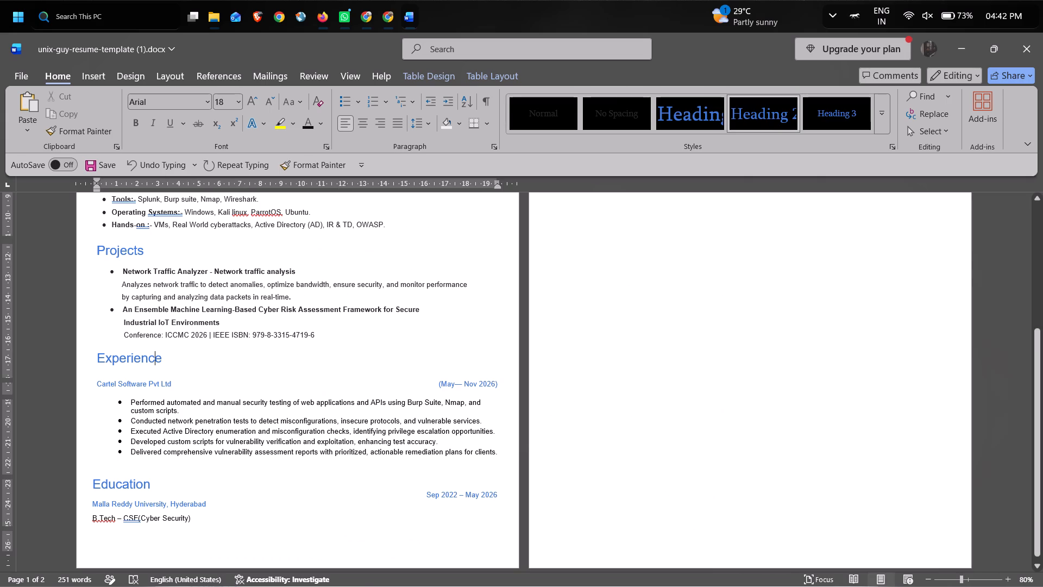
click(196, 371)
key(Down)
key(Down)
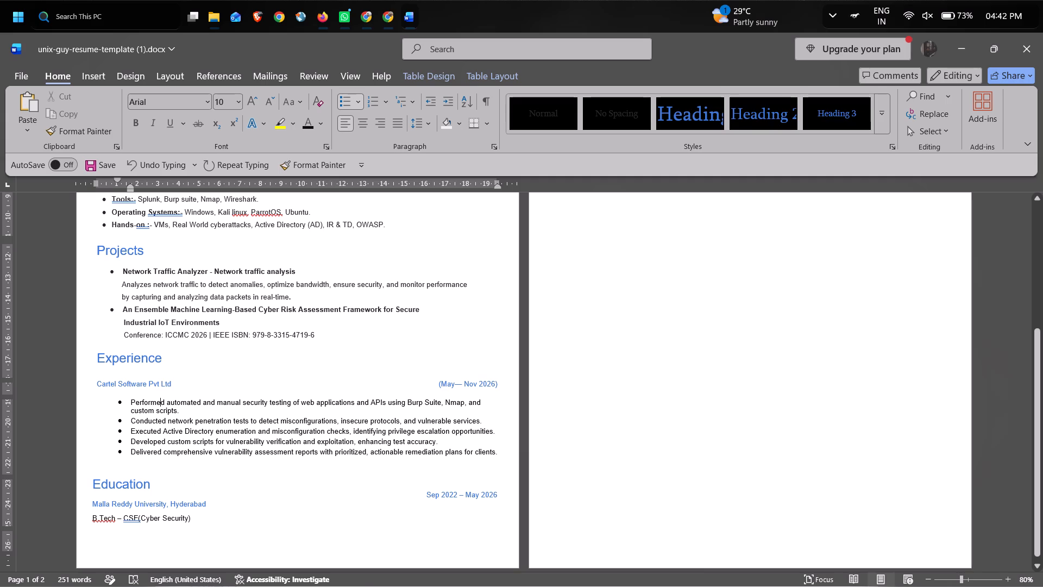
key(Down)
key(Down)
key(Down)
key(Down)
key(Down)
key(Down)
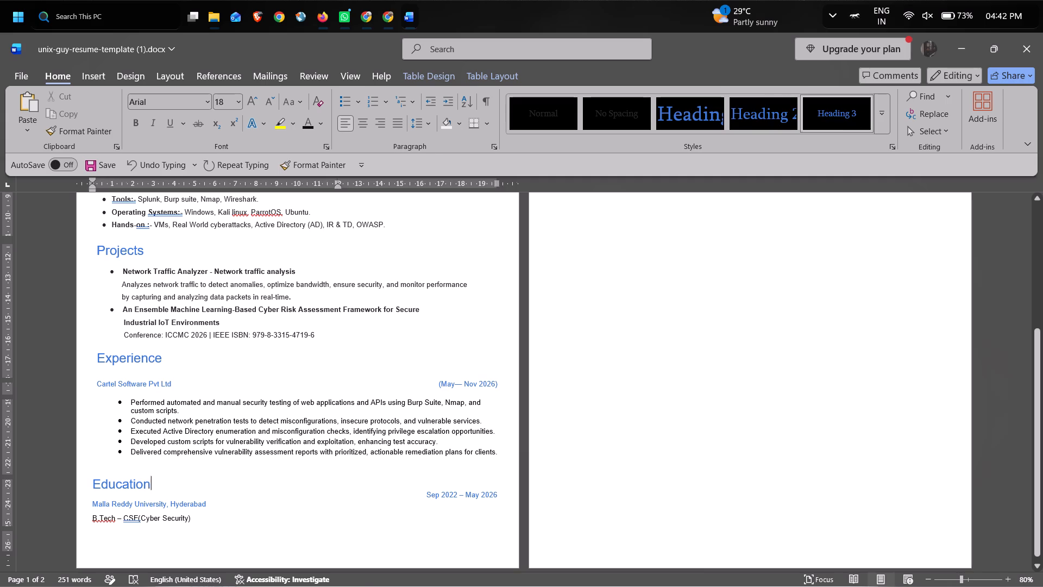
key(Down)
key(Down)
key(Down)
key(Up)
key(Up)
key(Up)
key(Up)
key(Up)
key(Up)
key(Up)
key(Up)
key(Up)
key(Up)
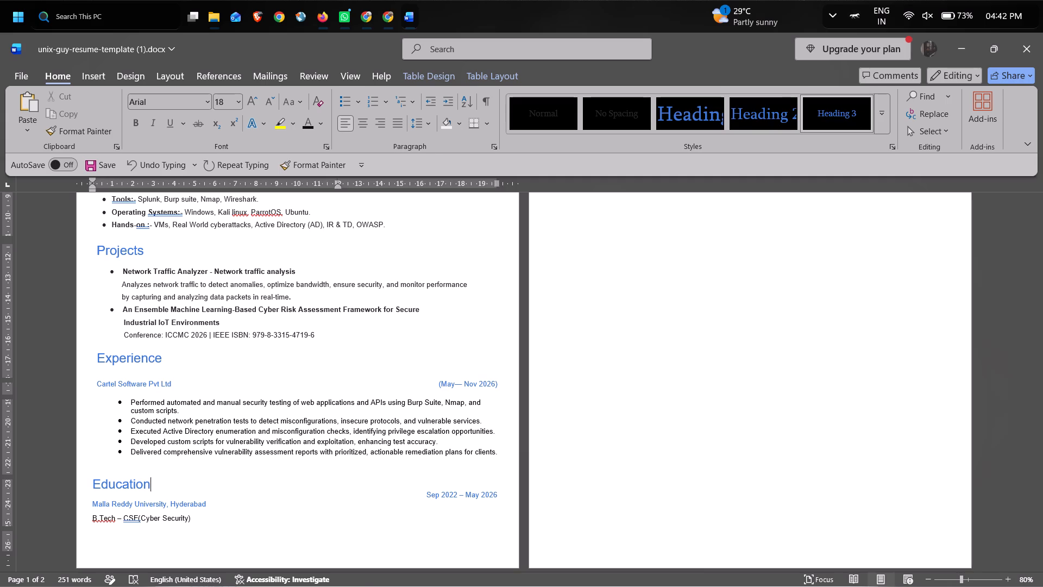
key(Up)
key(Up)
key(Up)
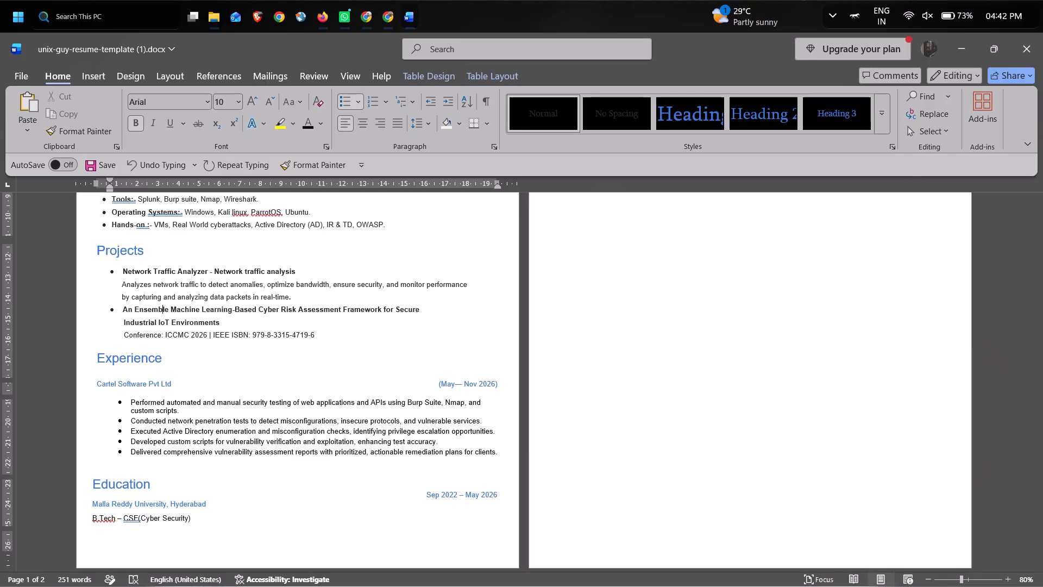
key(Up)
key(Up)
key(Up)
key(Up)
key(Up)
key(Up)
key(Up)
key(Up)
key(Up)
key(Up)
key(Up)
key(Up)
key(Up)
key(Up)
key(Up)
key(Up)
key(Up)
key(Up)
key(Up)
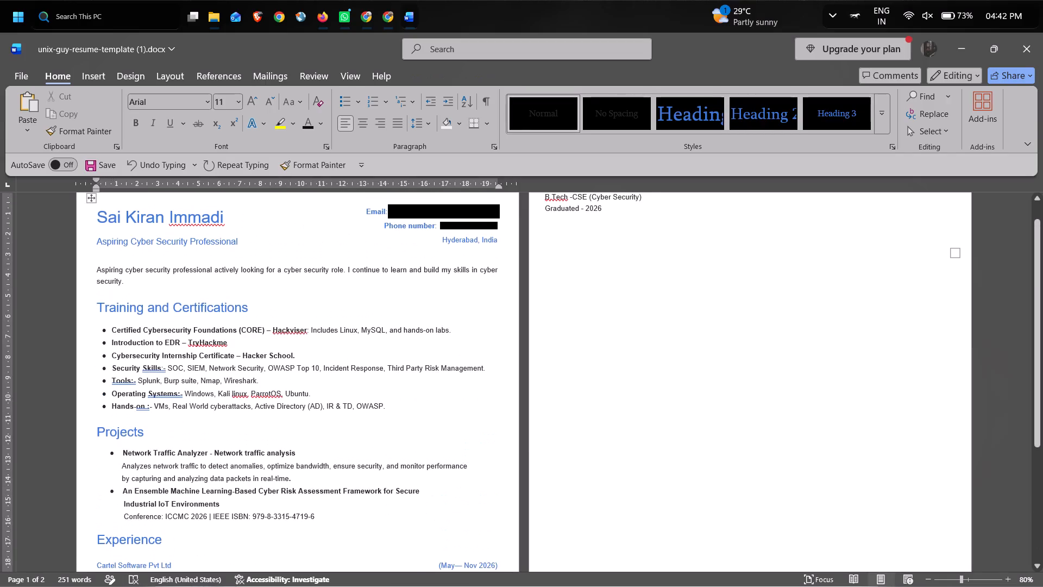
key(Up)
key(Down)
key(Down)
key(Down)
key(Down)
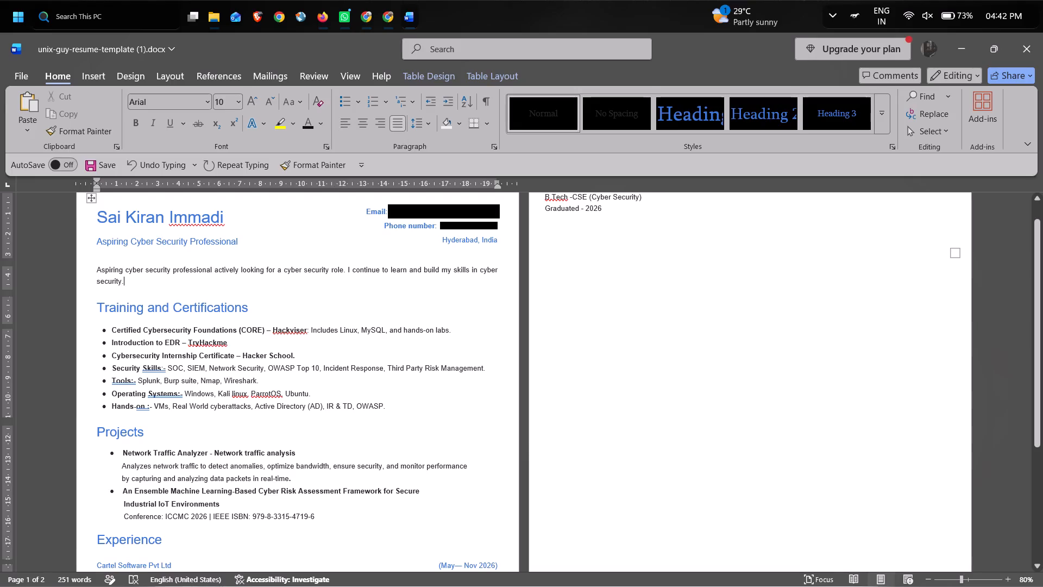
key(Down)
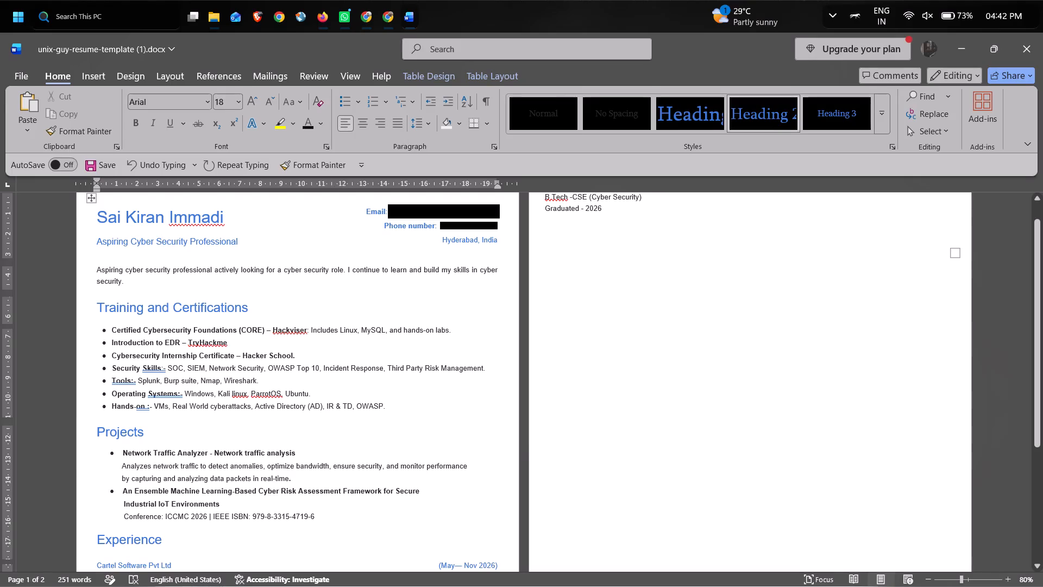
key(Down)
key(Down)
key(Down)
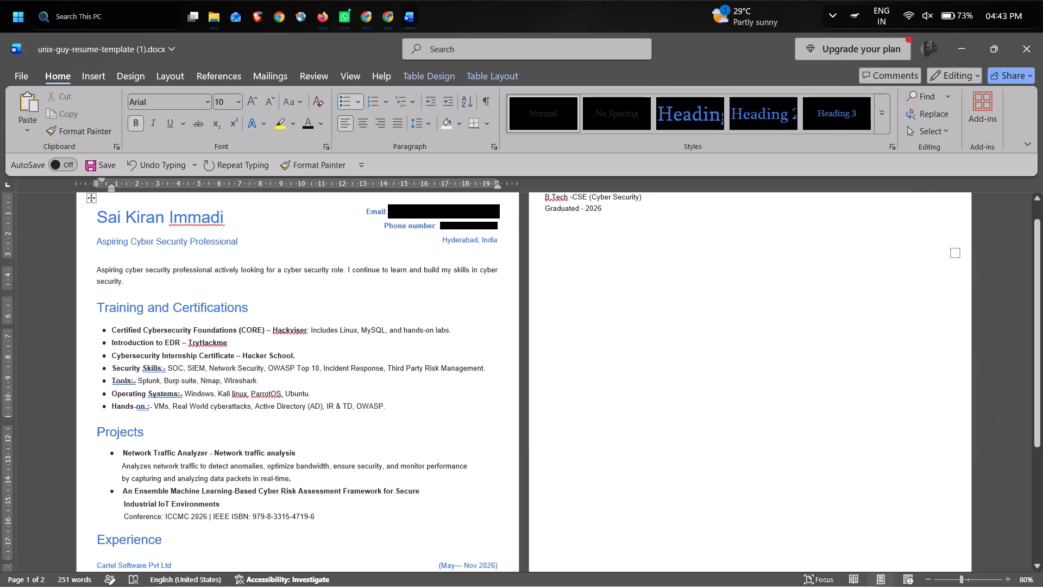
scroll(408, 384, down, 1)
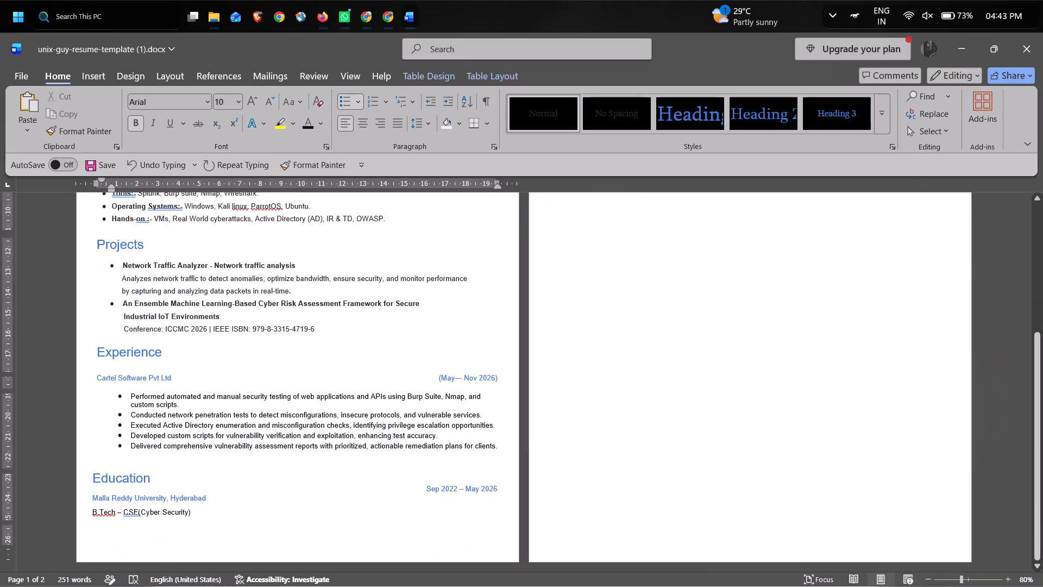
scroll(408, 384, down, 1)
scroll(408, 384, up, 1)
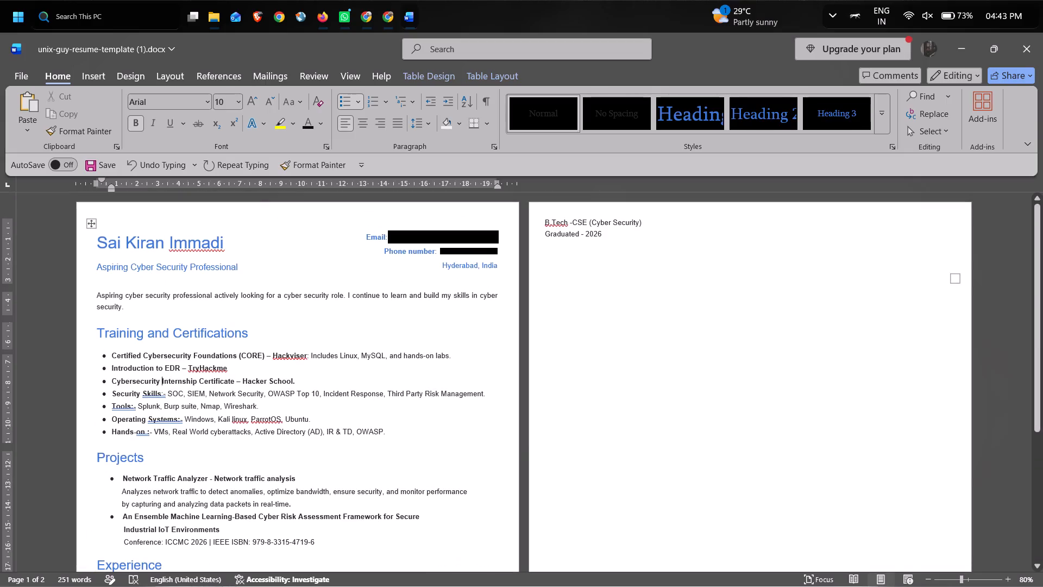
Change the font colour of the whole header block, including the name, job title, contact details and location, to black.
drag(265, 272, 157, 229)
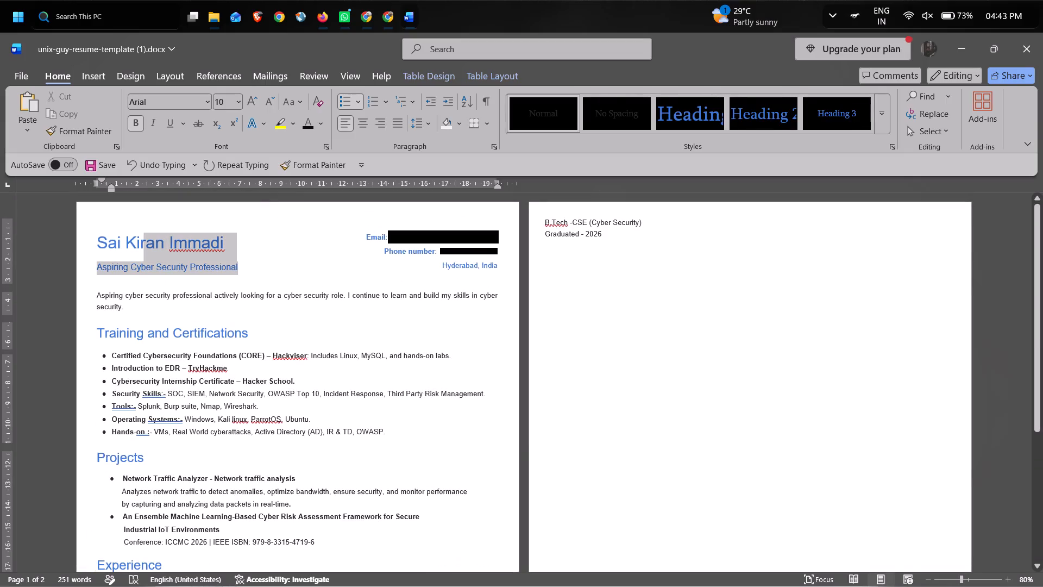
drag(157, 229, 164, 223)
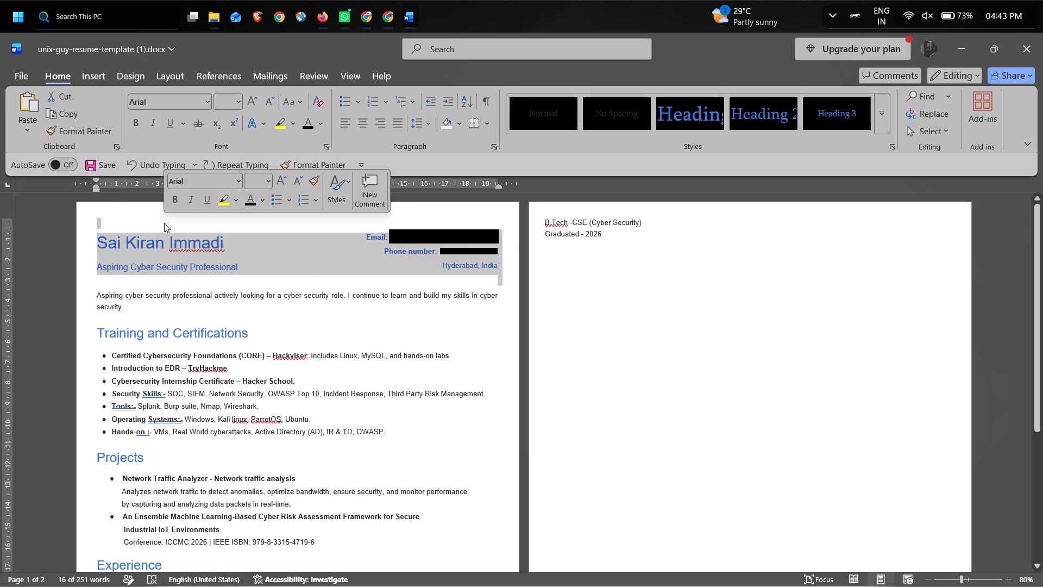
click(249, 201)
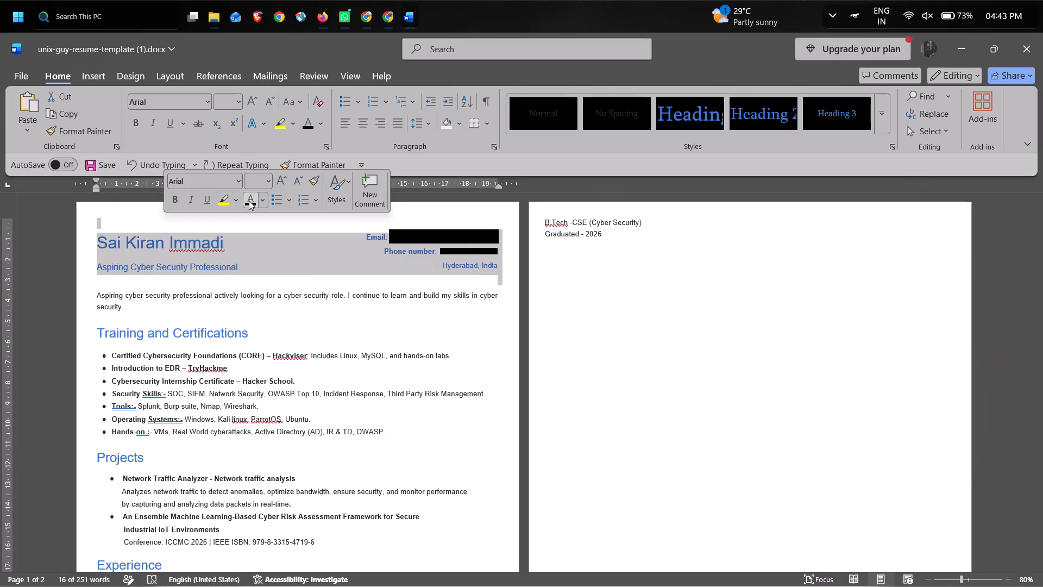
click(341, 293)
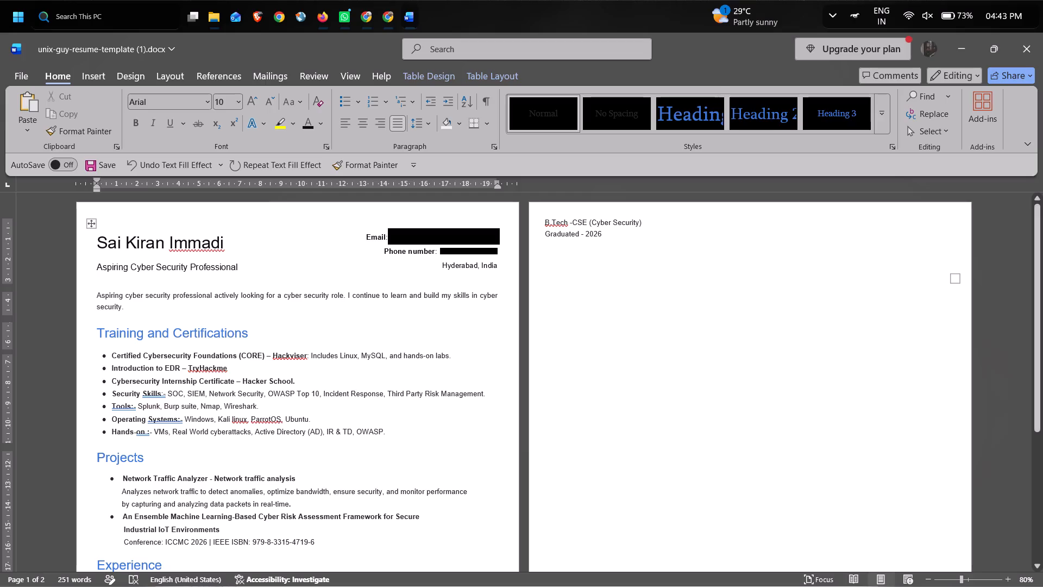
Change the font colour of the "Training and Certifications", "Projects", "Experience" and "Education" headings to black.
drag(293, 345, 165, 335)
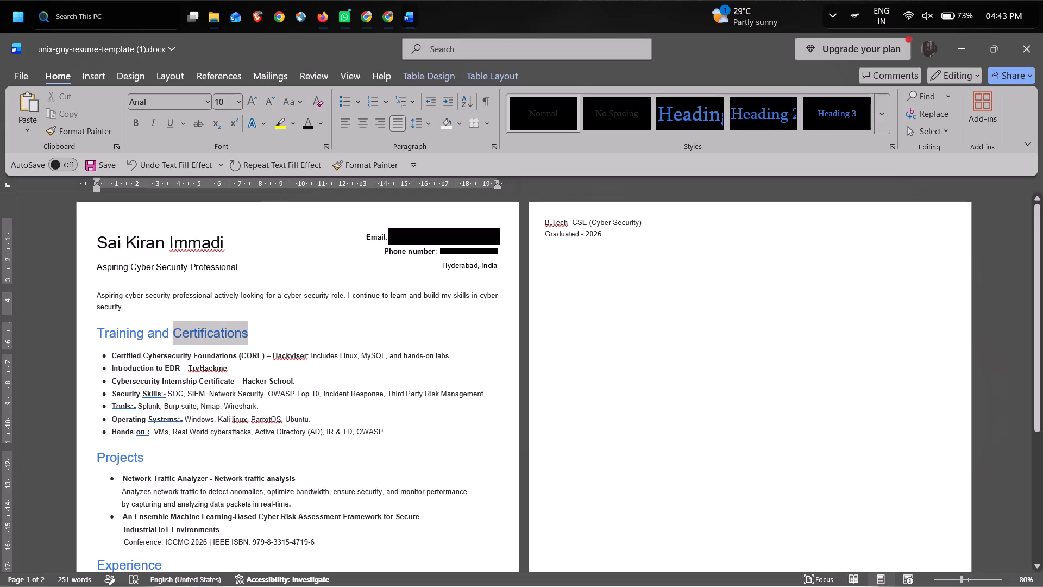
drag(165, 335, 116, 339)
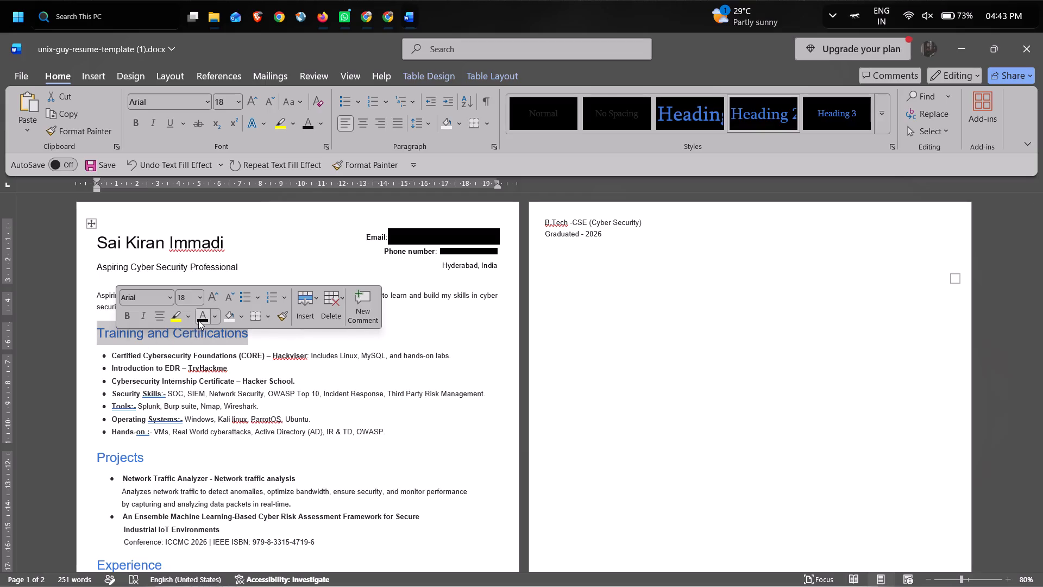
click(198, 320)
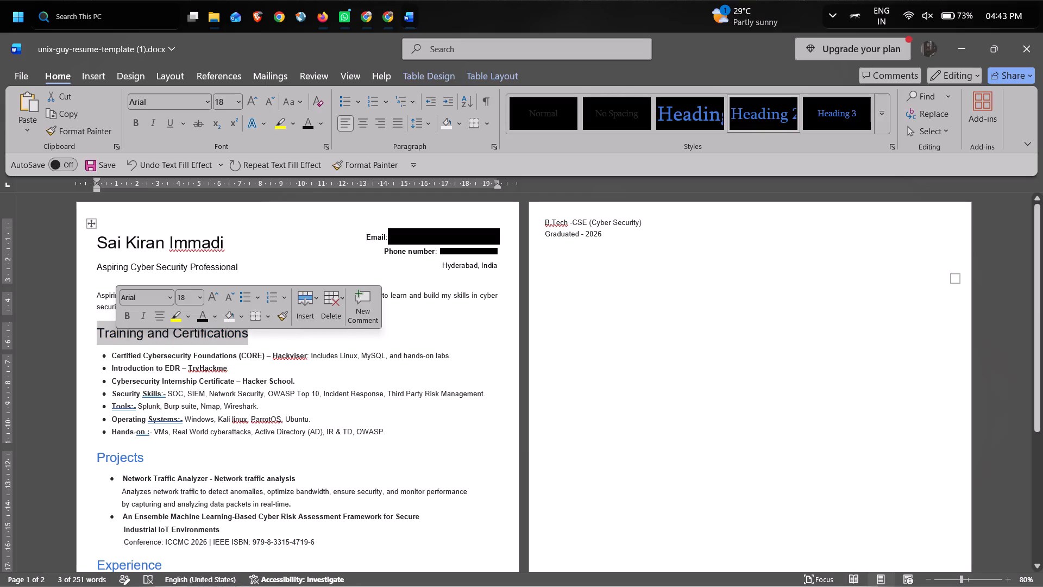
drag(160, 458, 51, 455)
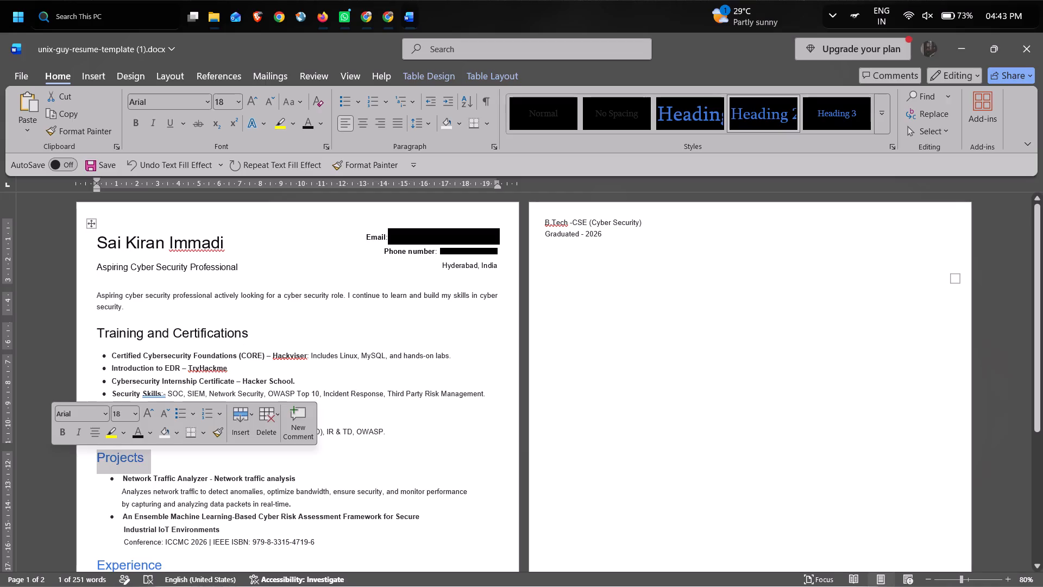
click(140, 439)
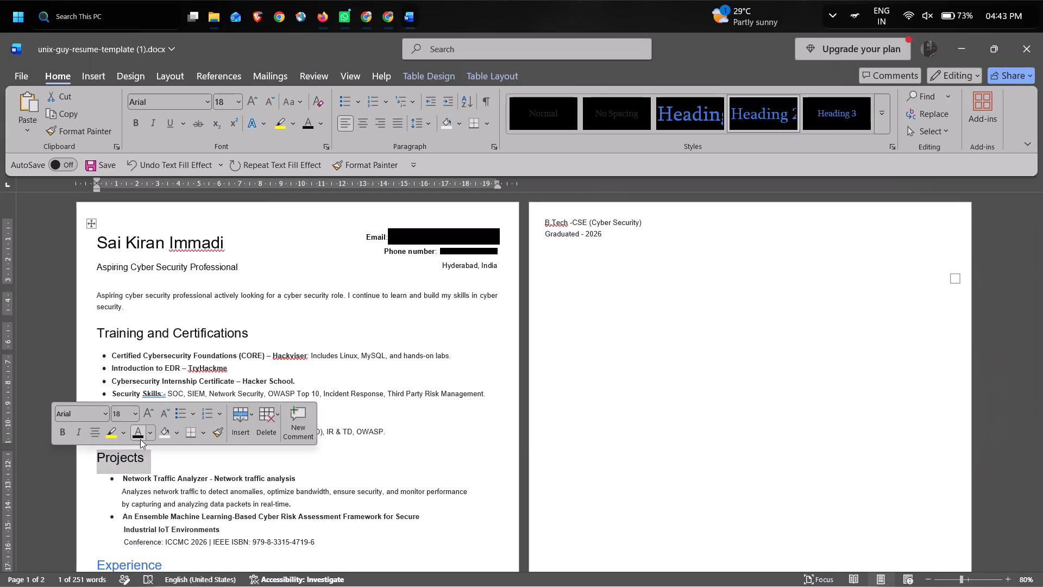
scroll(237, 467, down, 1)
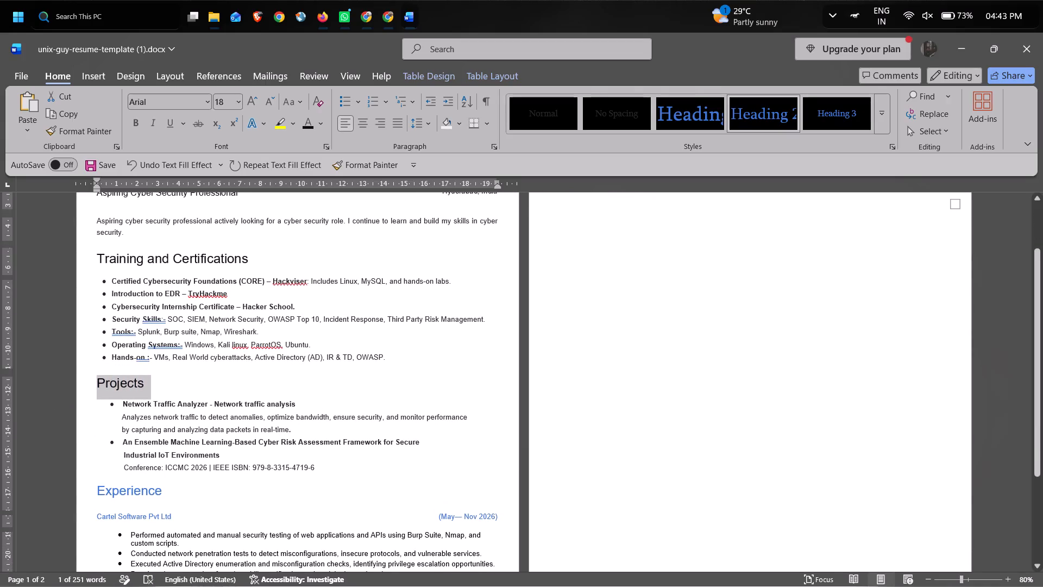
drag(194, 493, 87, 492)
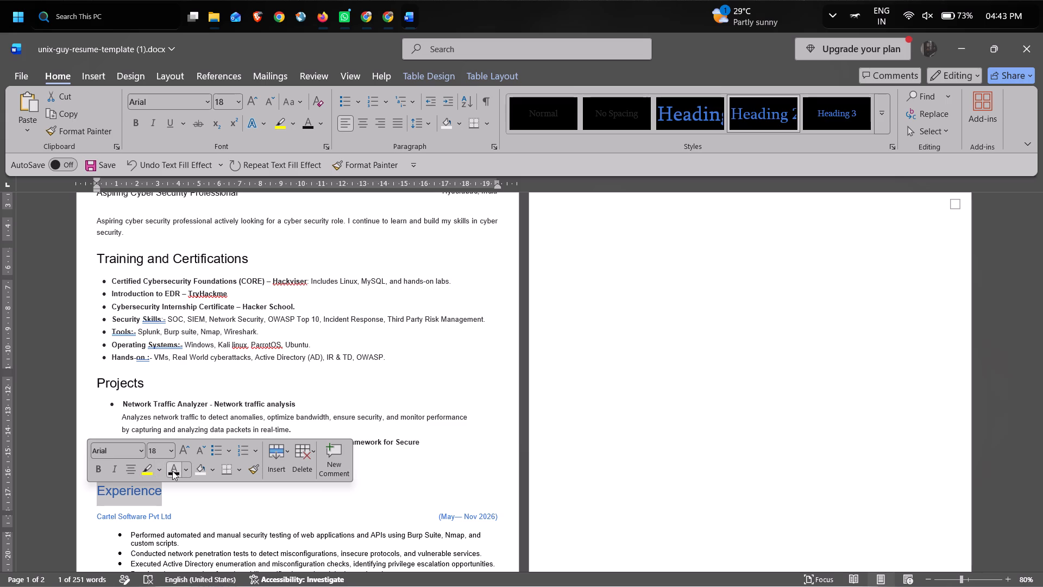
click(172, 471)
scroll(172, 471, down, 2)
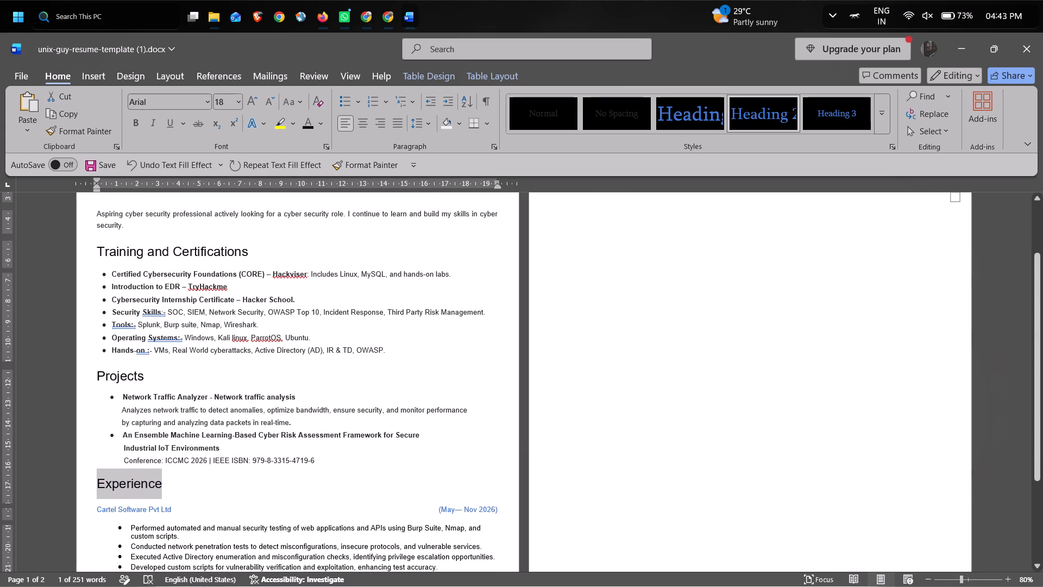
scroll(172, 471, down, 1)
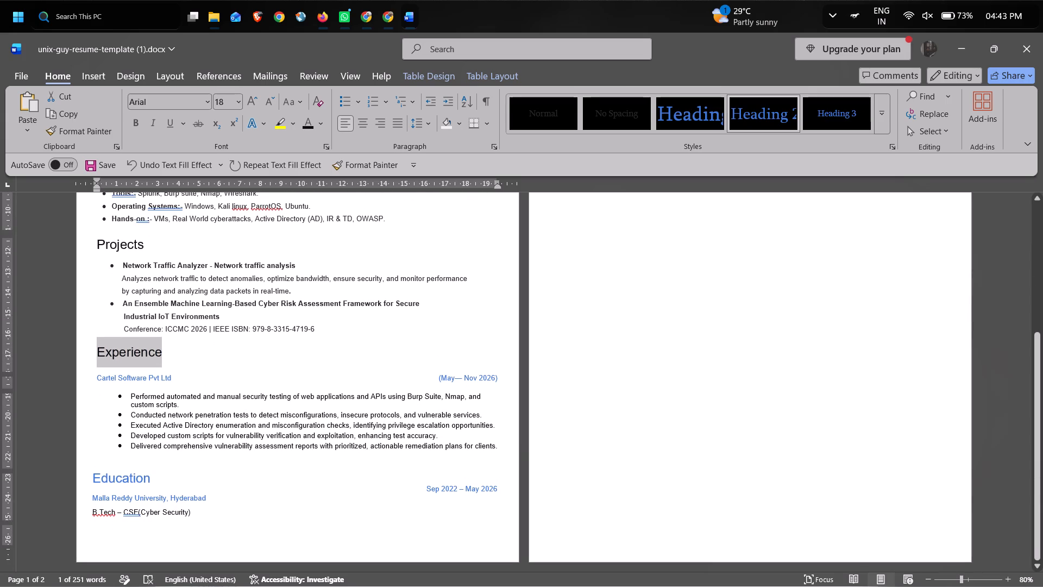
drag(159, 479, 66, 478)
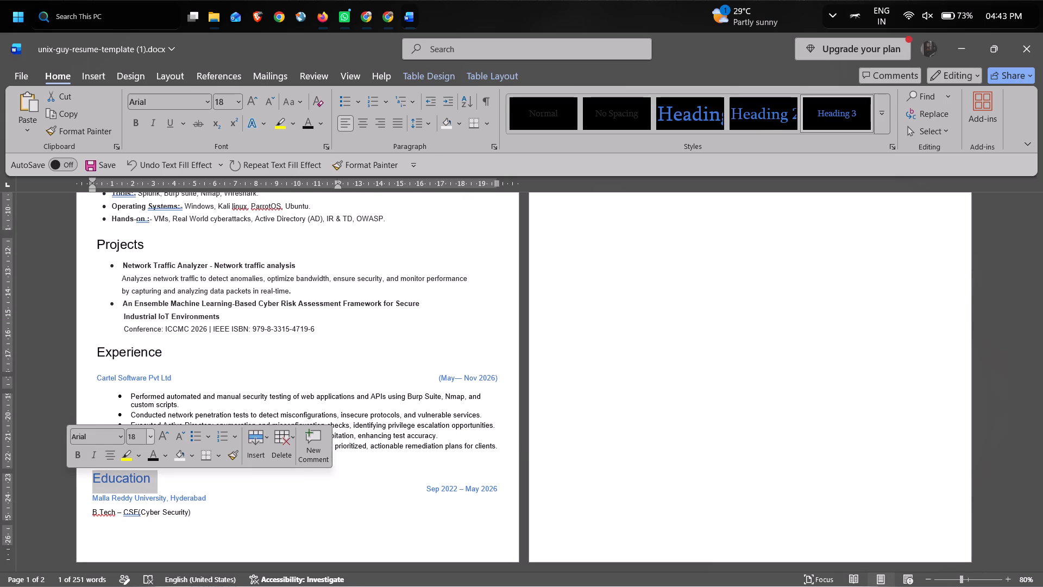
click(145, 460)
click(150, 460)
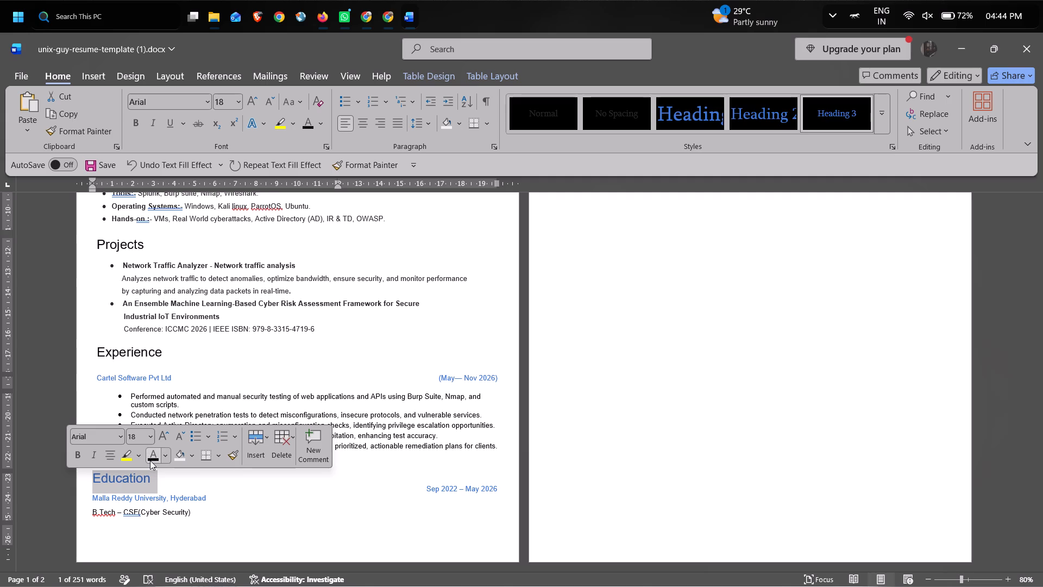
Change the university line and the "Sep 2022 – May 2026" dates under Education to black.
ctrl+scroll(444, 496, up, 2)
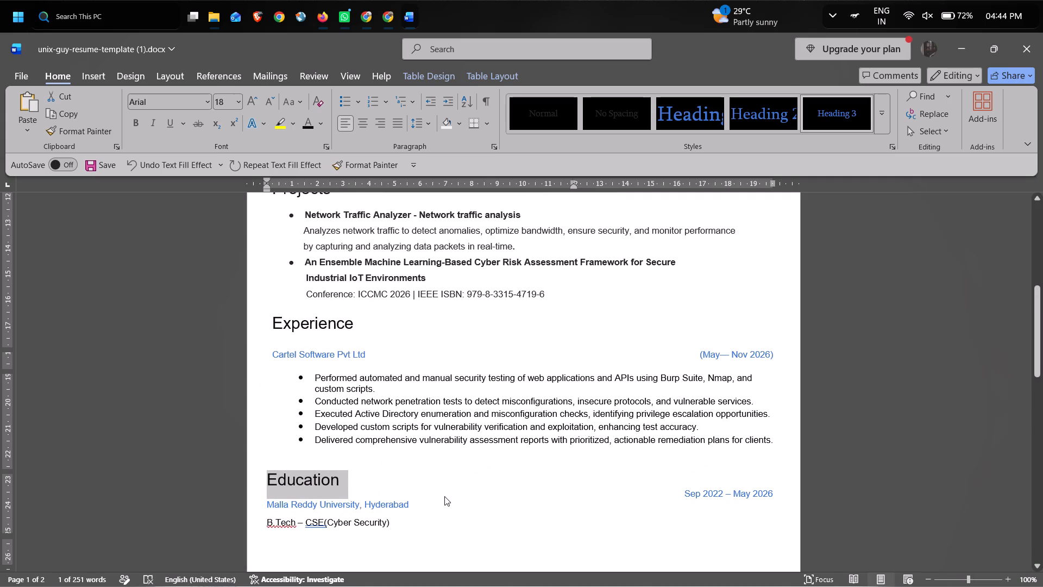
drag(426, 502, 286, 503)
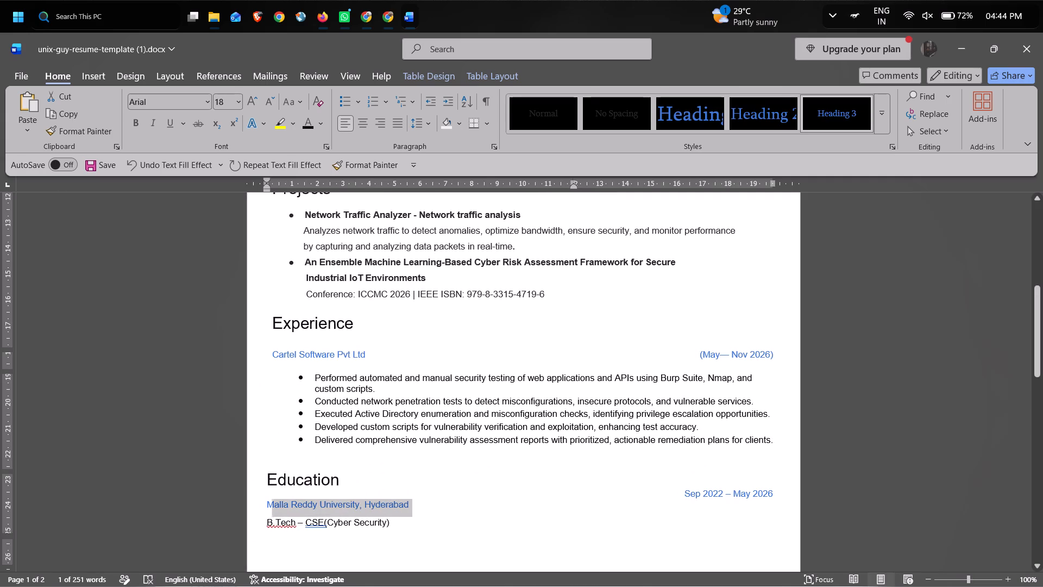
drag(286, 503, 284, 503)
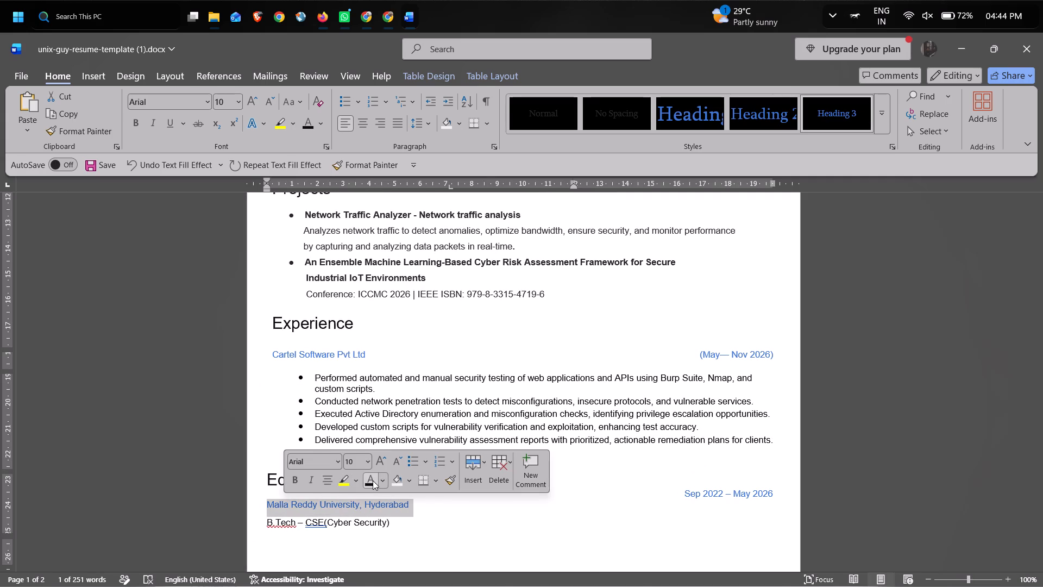
click(373, 480)
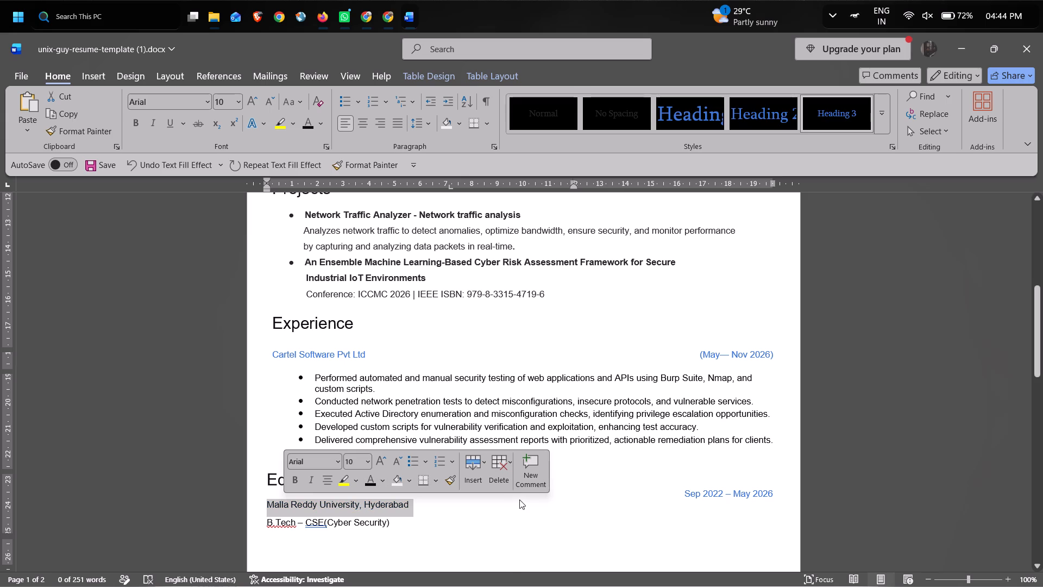
drag(676, 497, 799, 486)
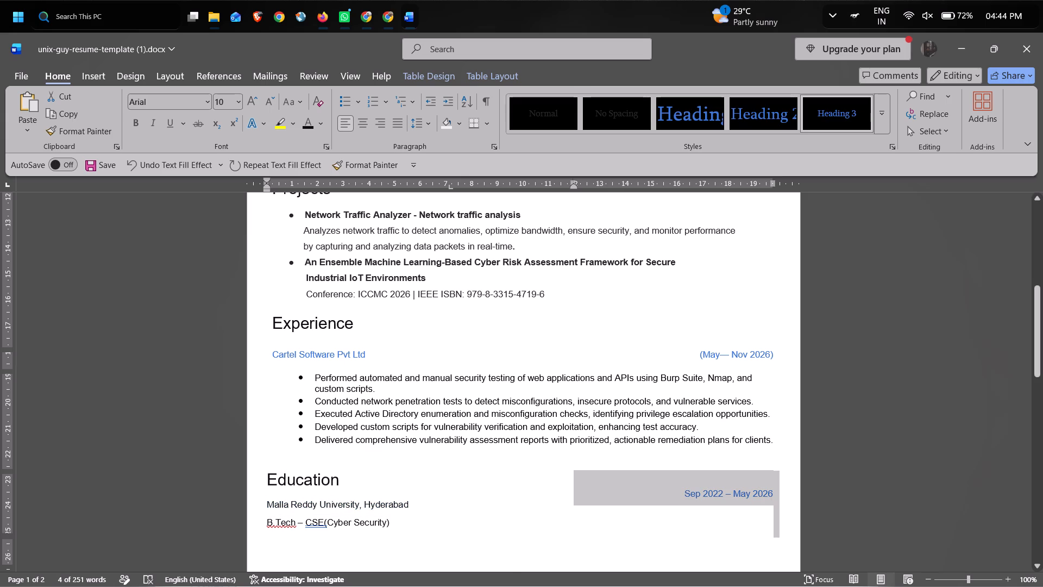
drag(799, 486, 792, 495)
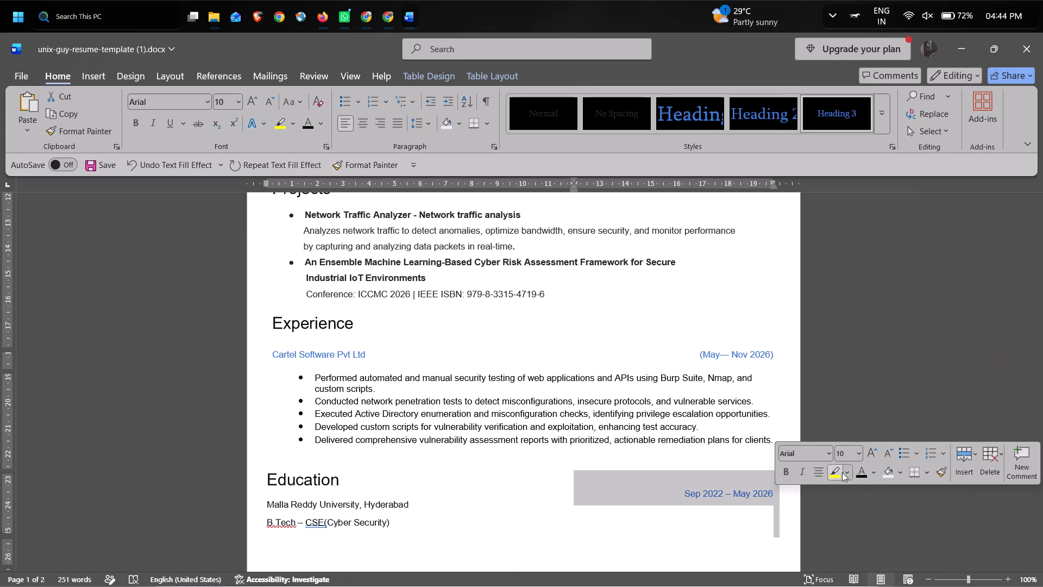
click(864, 475)
Change the font colour of the "(May— Nov 2026)" dates under Experience to black, keeping them non-bold.
drag(695, 358, 752, 364)
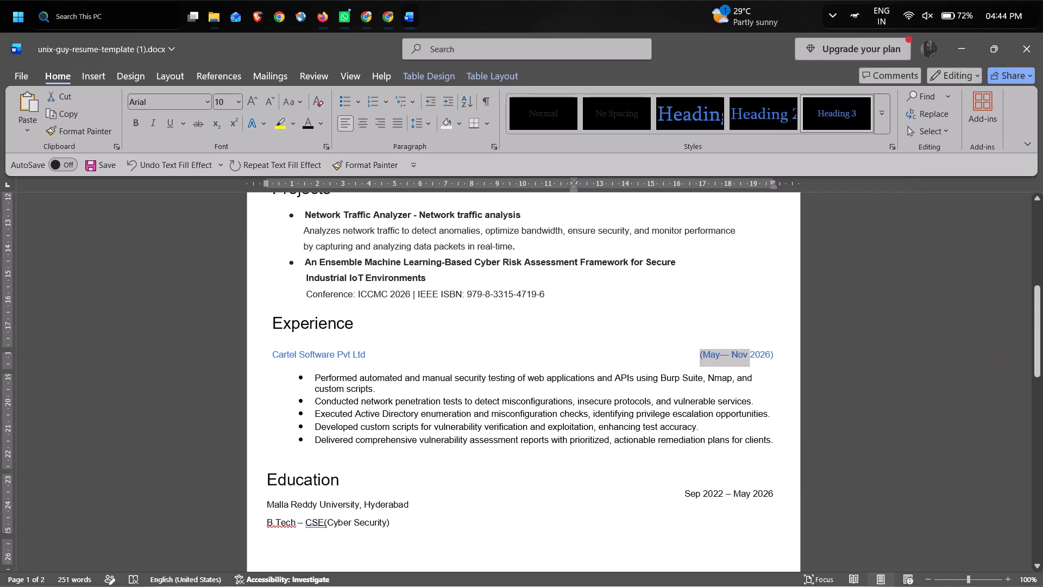
drag(752, 364, 771, 367)
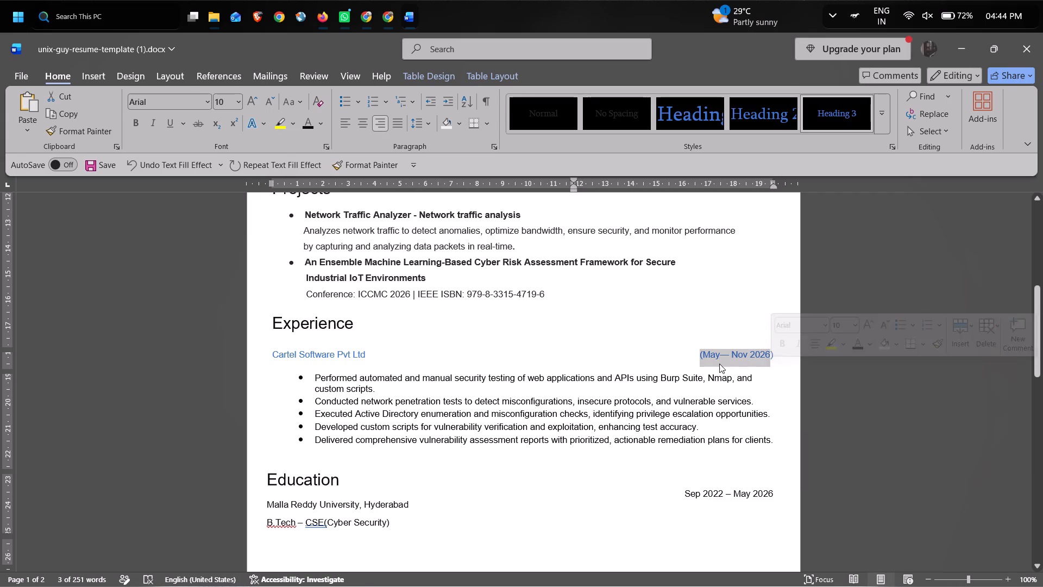
click(674, 343)
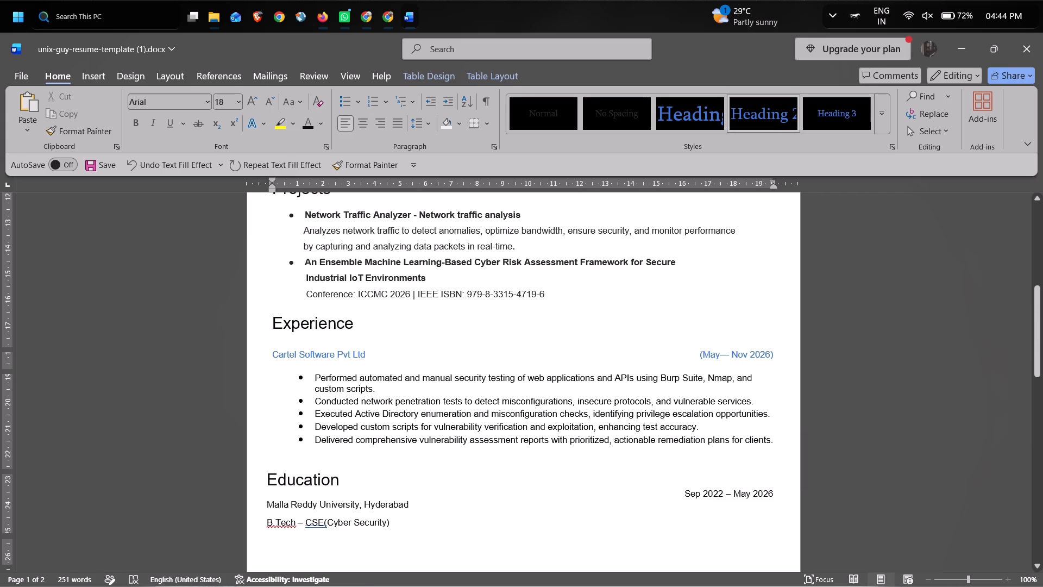
drag(700, 357, 774, 356)
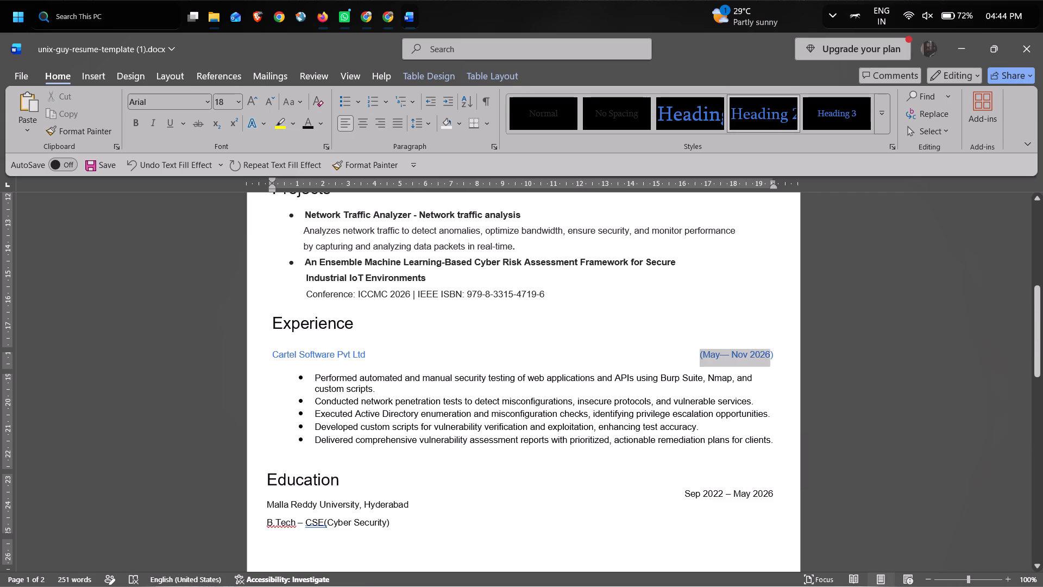
drag(774, 356, 775, 356)
click(788, 329)
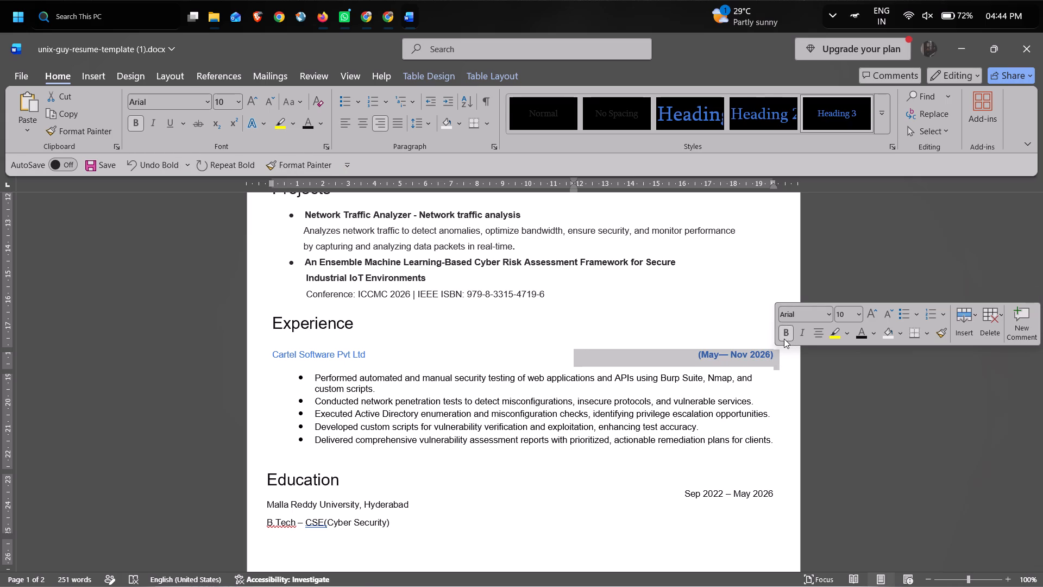
click(784, 339)
click(862, 336)
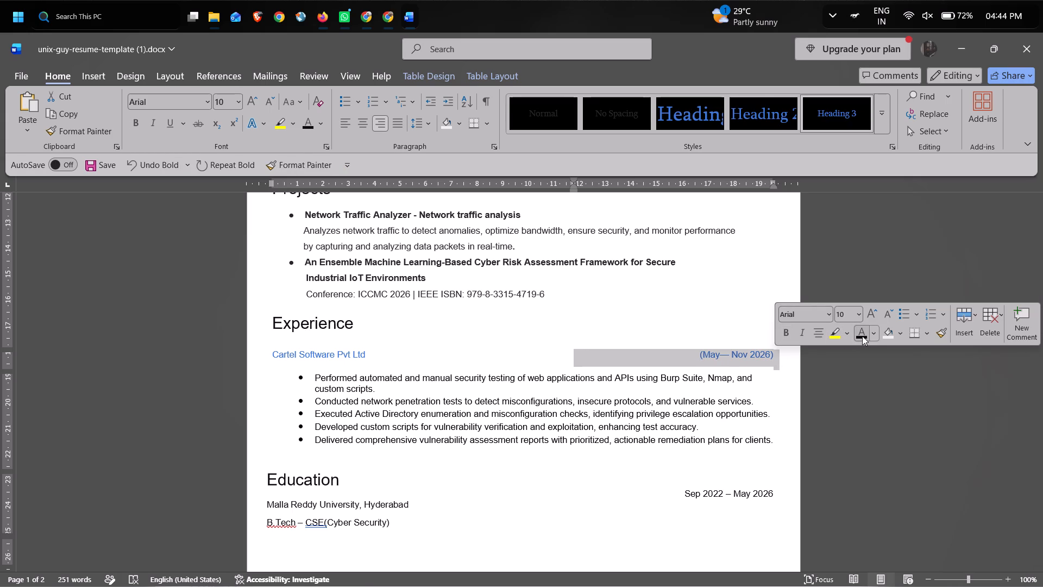
click(709, 316)
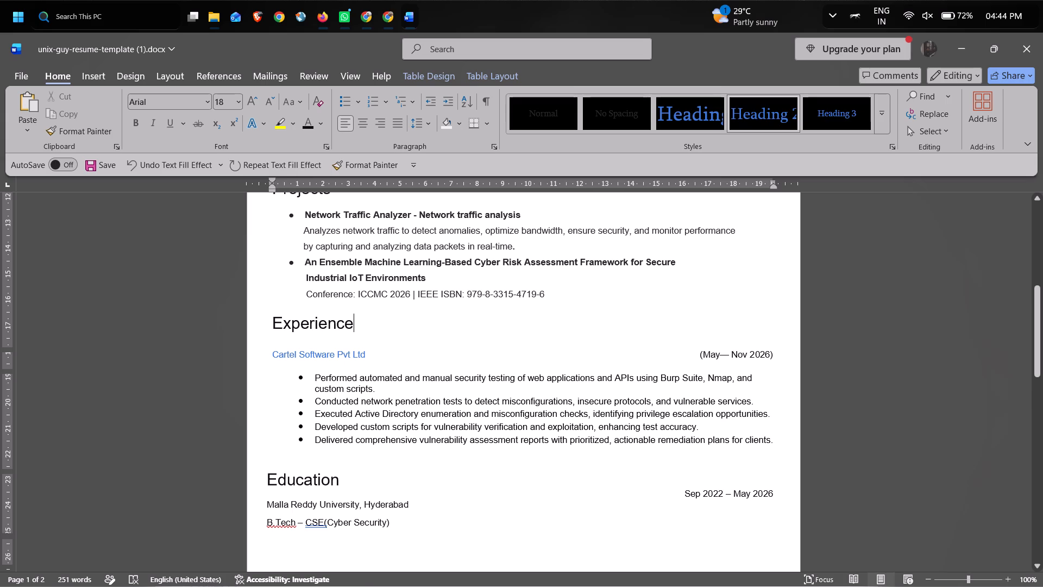
Make the company name "Cartel Software Pvt Ltd" under Experience black and bold.
drag(371, 357, 264, 364)
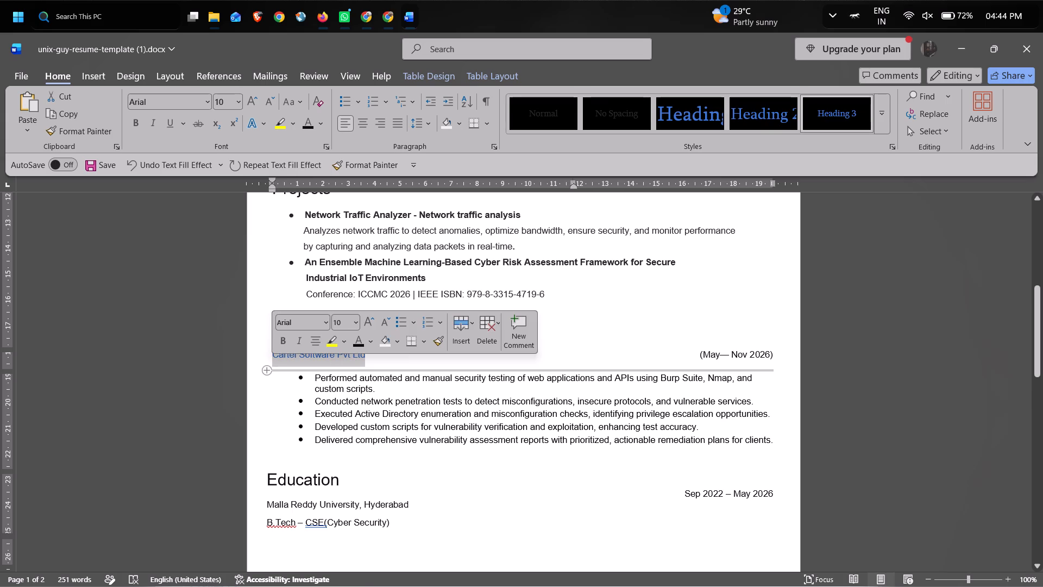
click(354, 346)
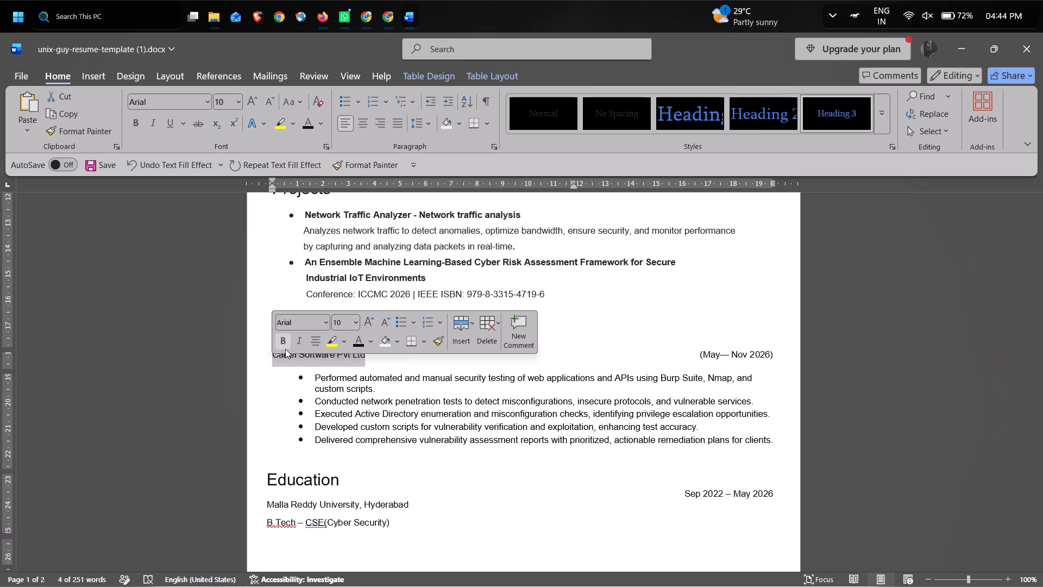
click(285, 349)
click(285, 398)
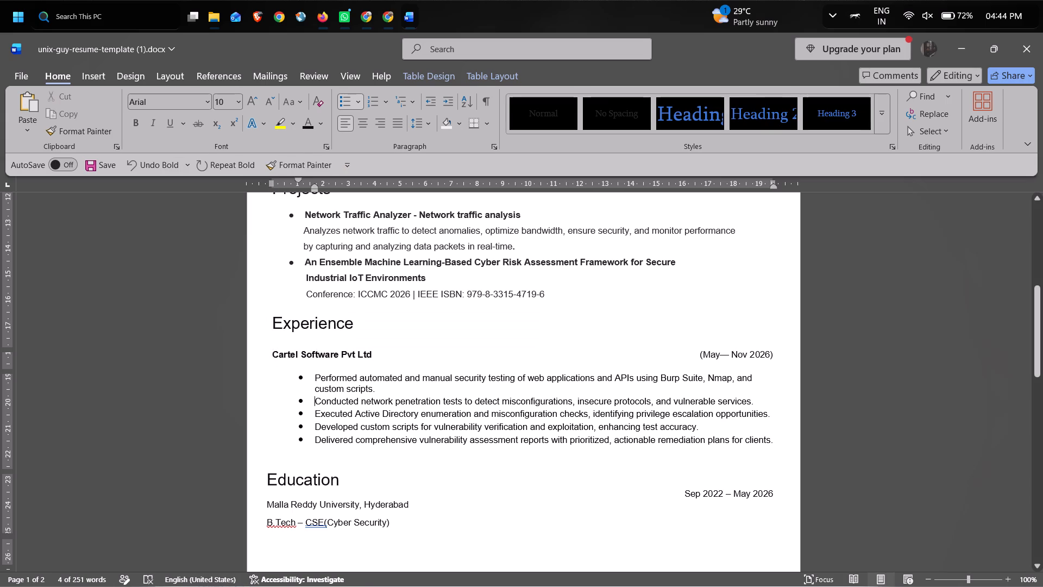
Make the "Experience" and "Projects" section headings bold.
scroll(487, 334, up, 1)
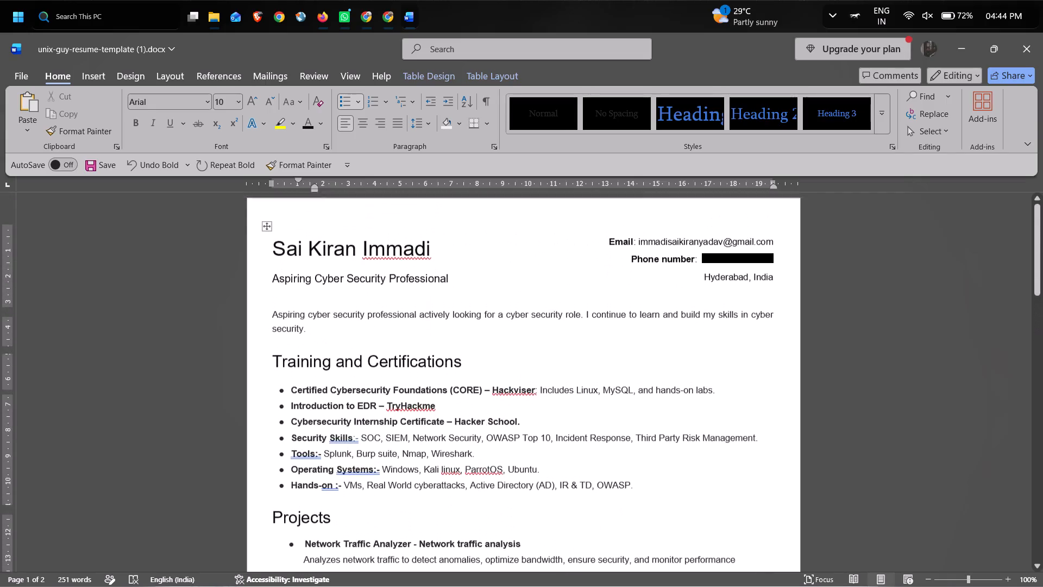
scroll(487, 334, up, 1)
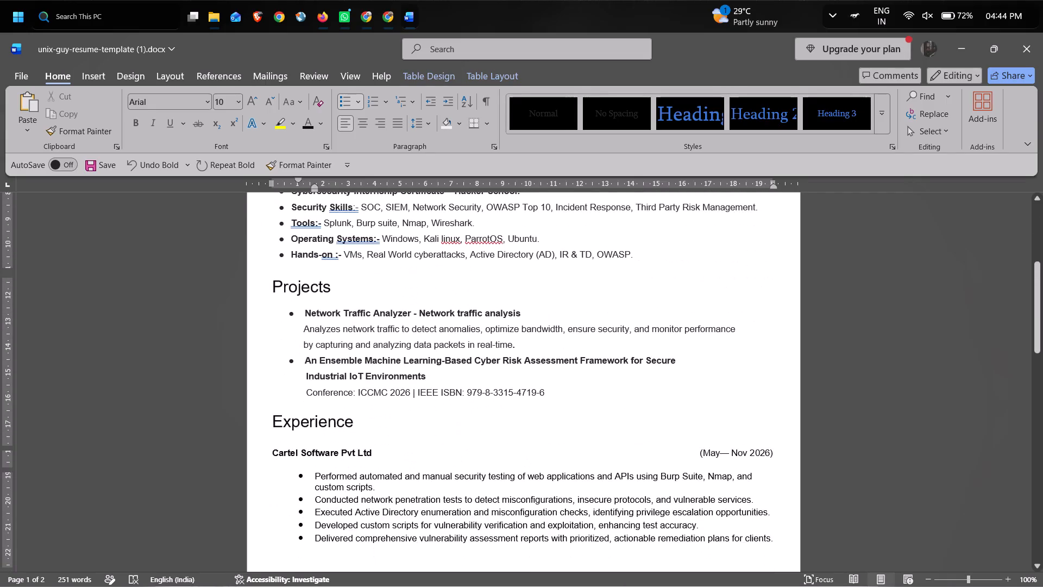
double_click(333, 421)
key(ctrl+b)
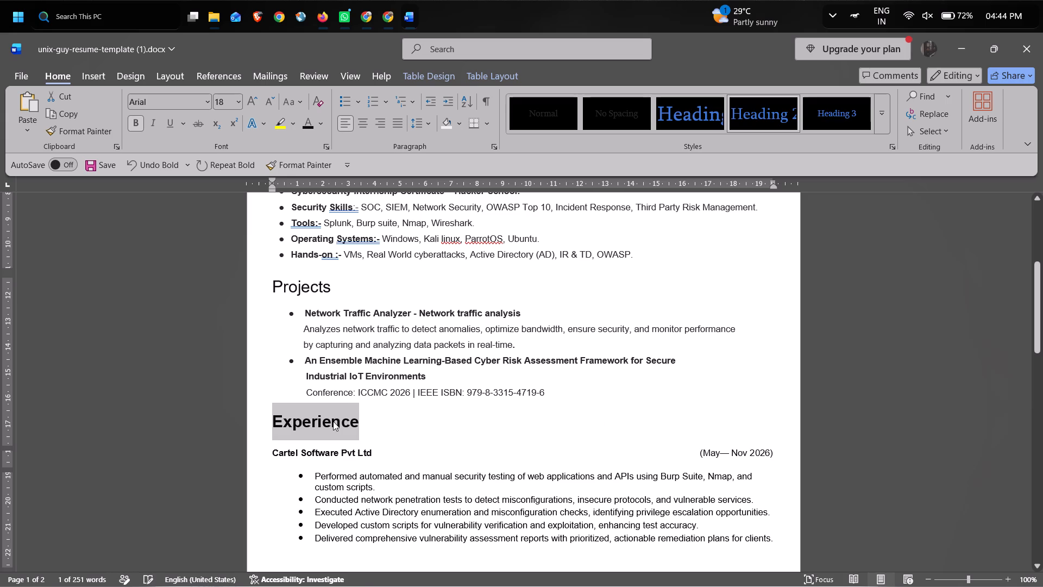
double_click(298, 282)
key(ctrl+b)
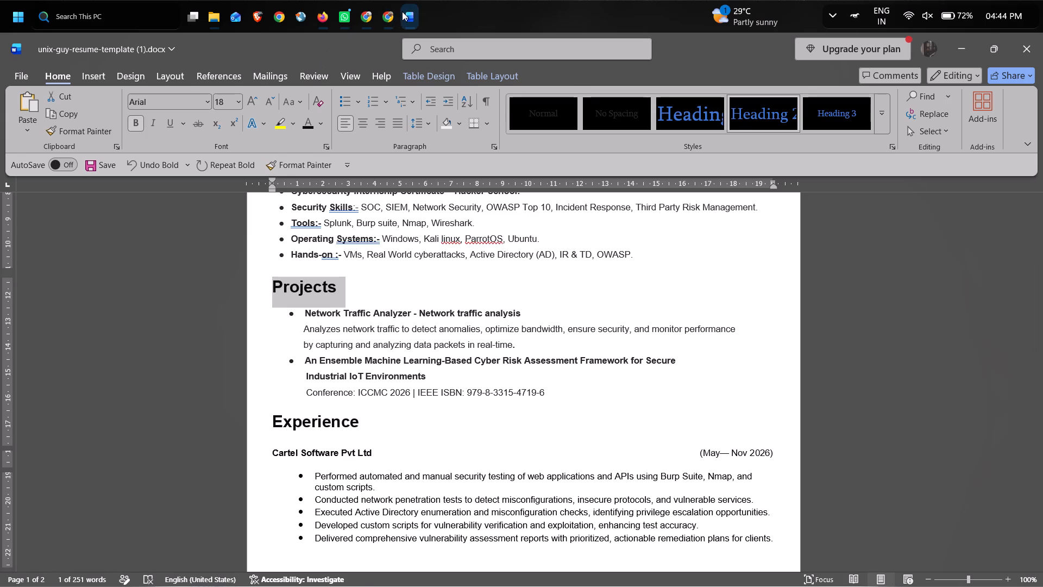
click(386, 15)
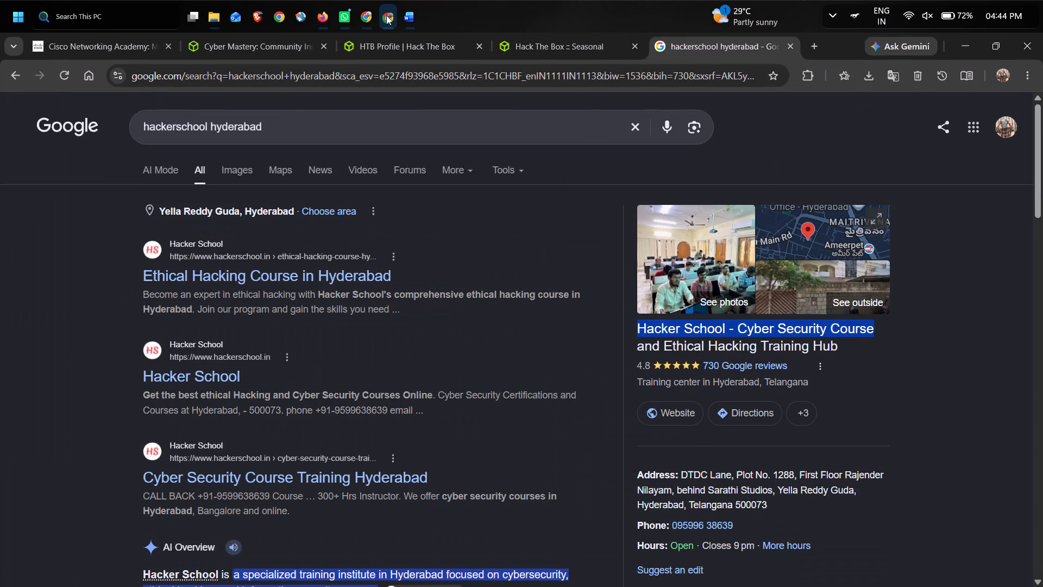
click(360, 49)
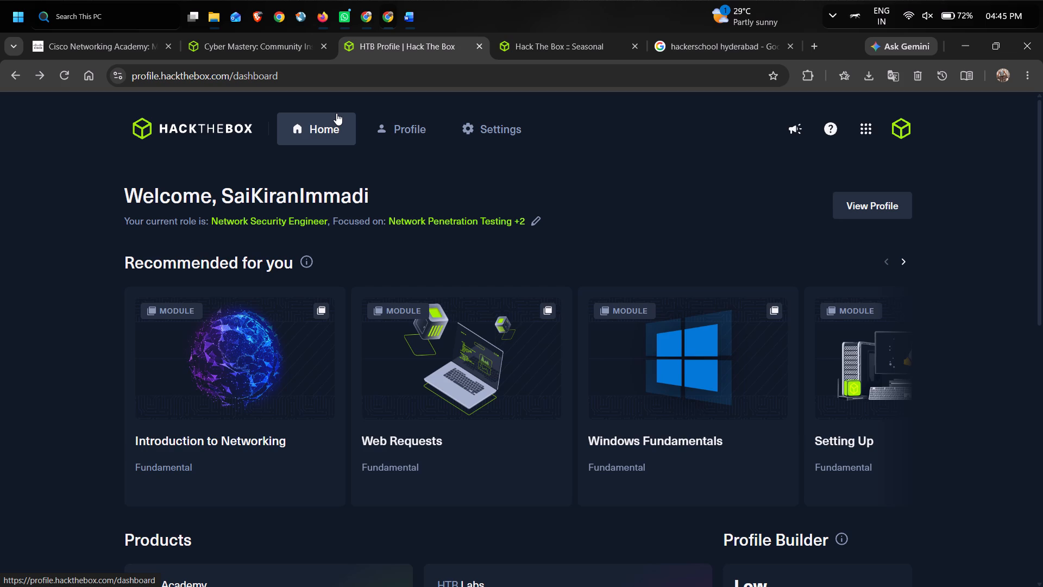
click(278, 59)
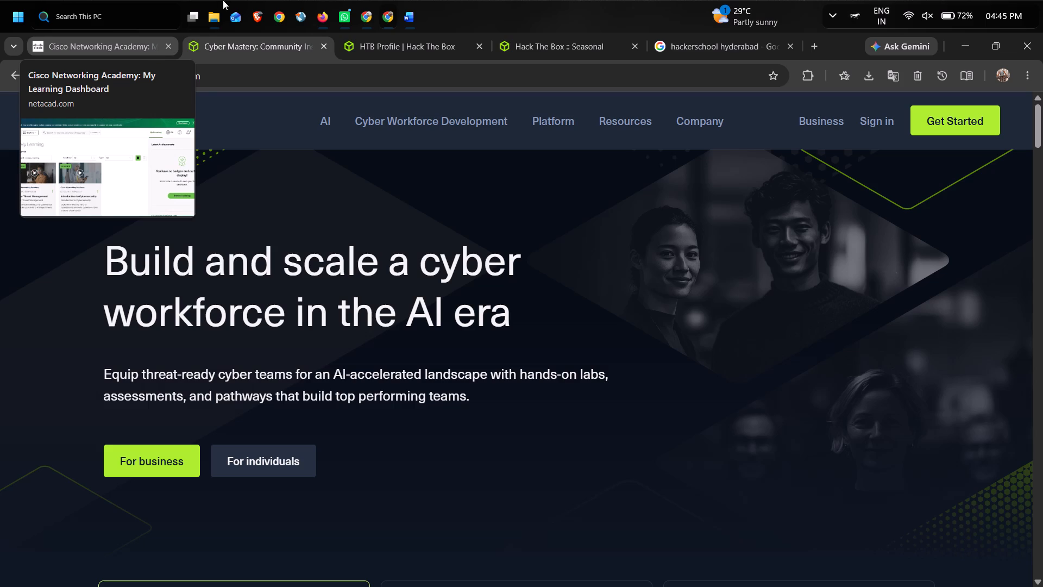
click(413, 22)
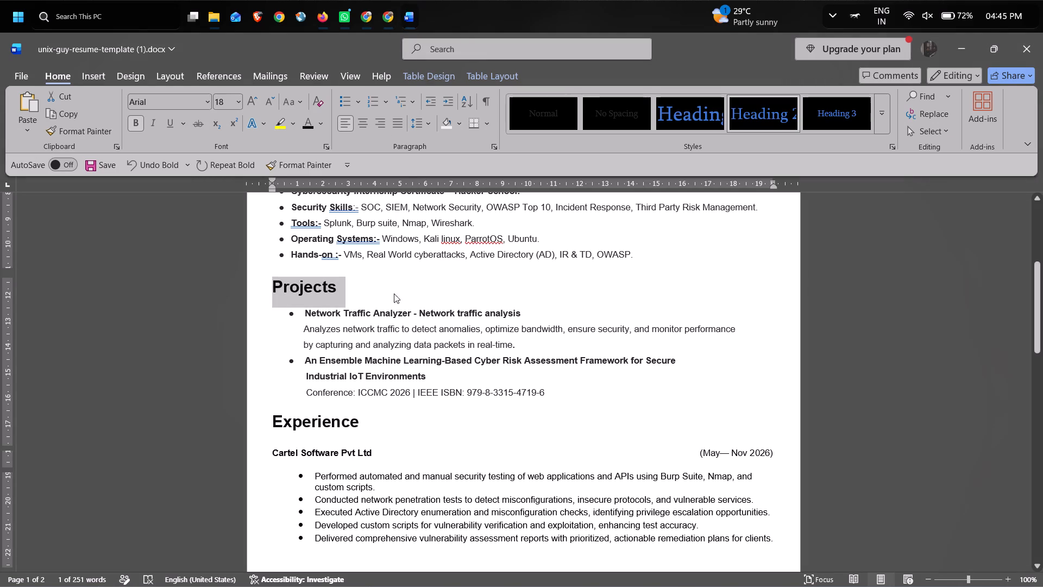
Make the "Education" section heading bold.
scroll(387, 323, down, 1)
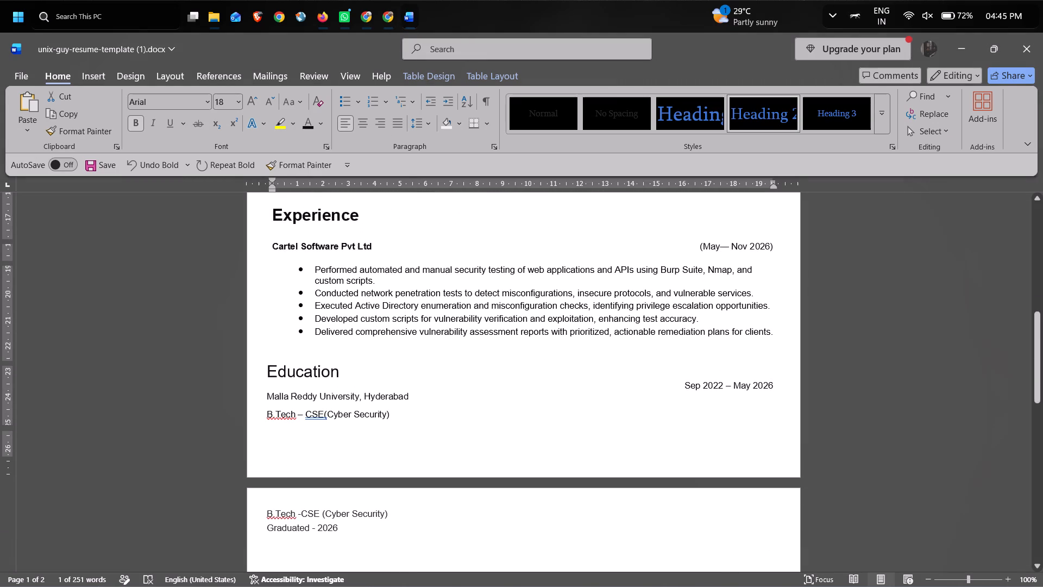
double_click(324, 372)
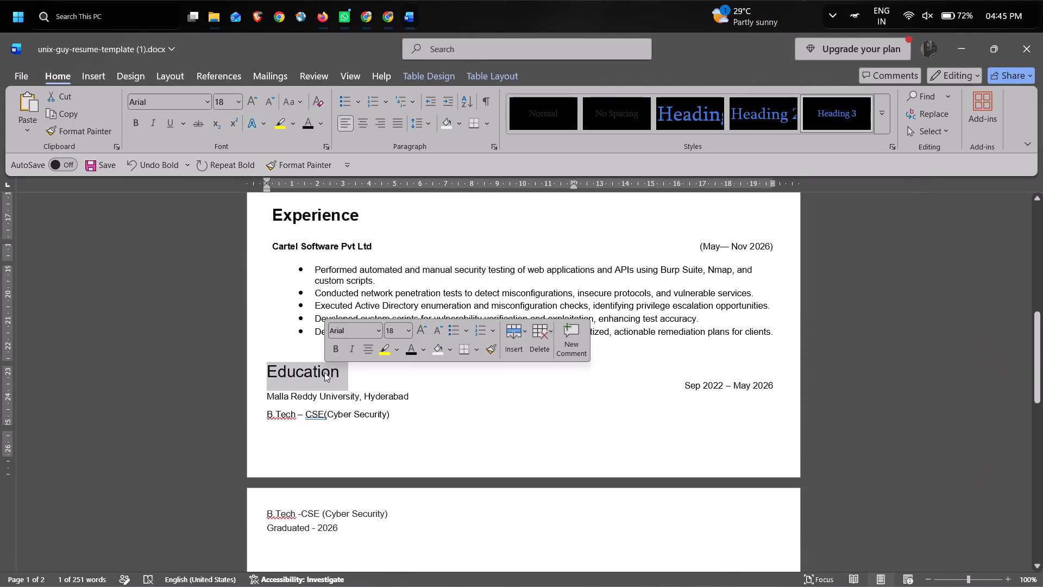
key(ctrl+b)
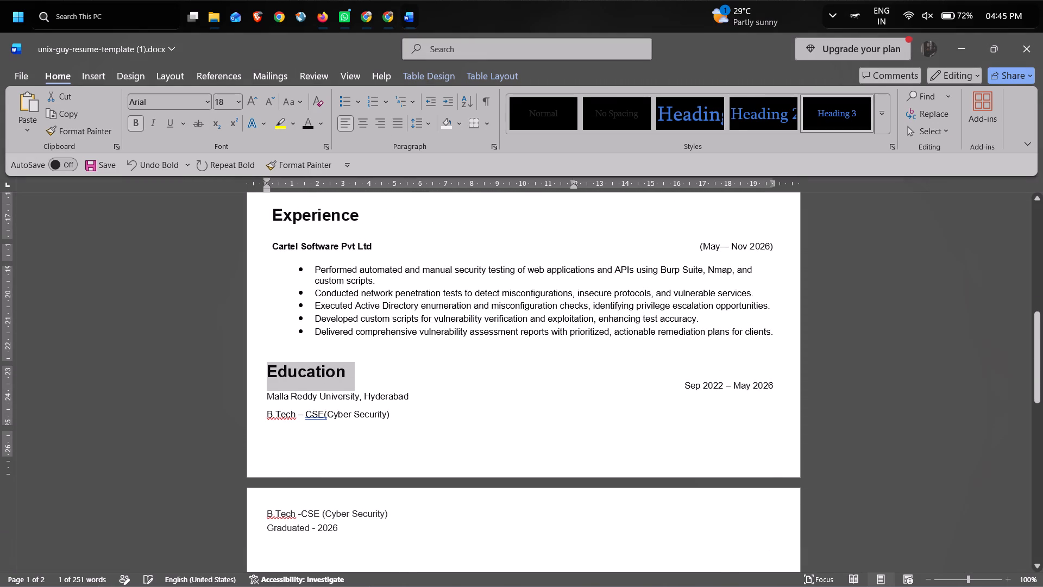
click(329, 414)
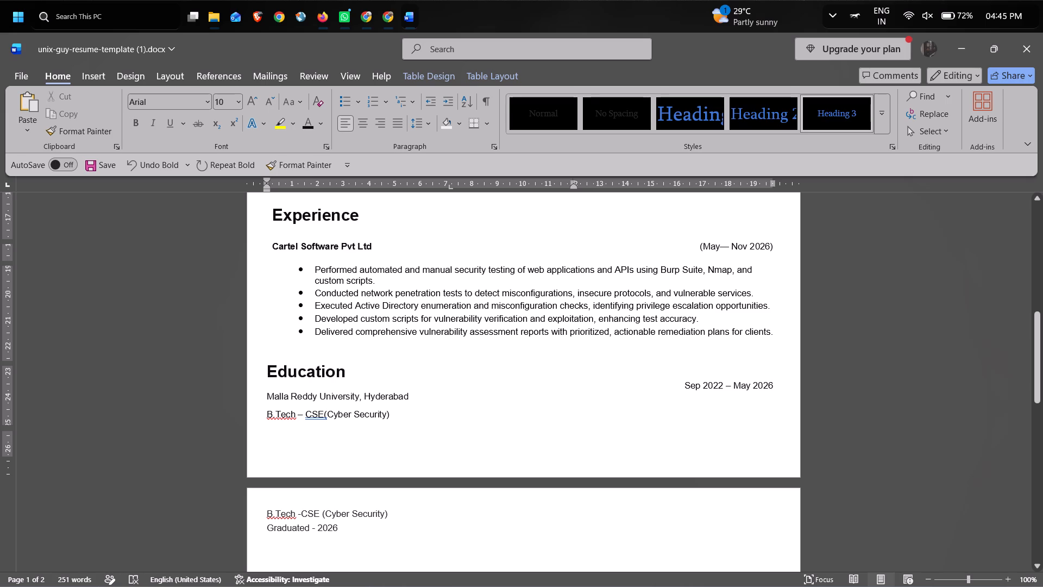
Make the "(May— Nov 2026)" dates beside the company name under Experience bold.
scroll(448, 427, up, 1)
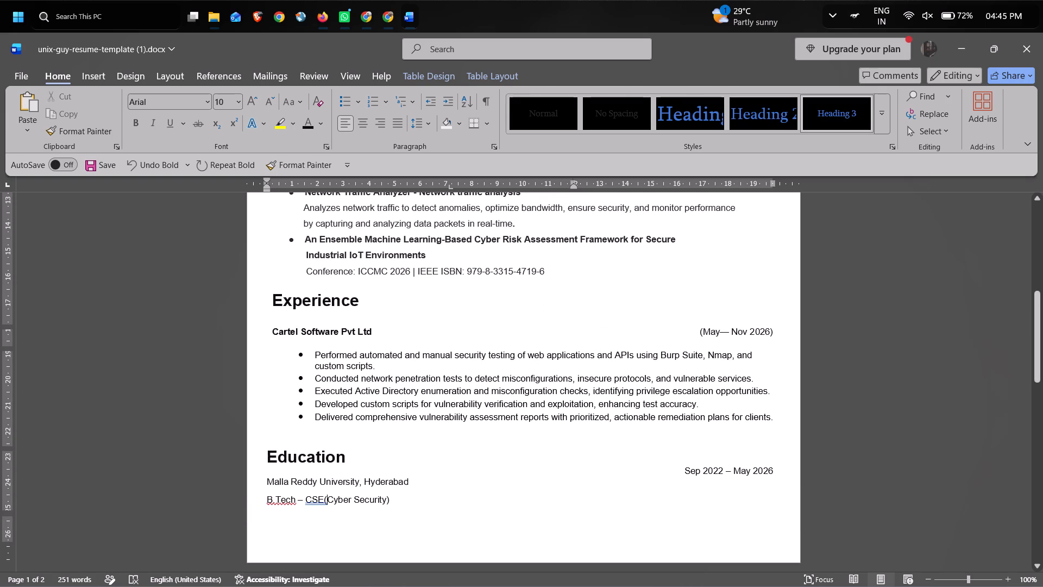
drag(700, 332, 774, 330)
key(ctrl+b)
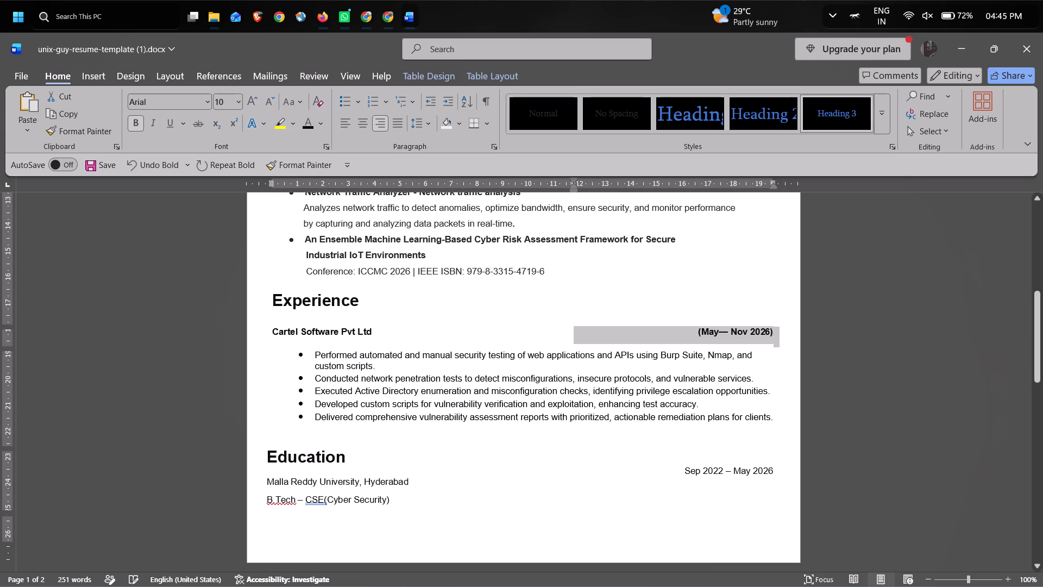
Make the "Sep 2022 – May 2026" dates under Education bold and remove spacing before them so they fit on one line.
drag(676, 477, 786, 468)
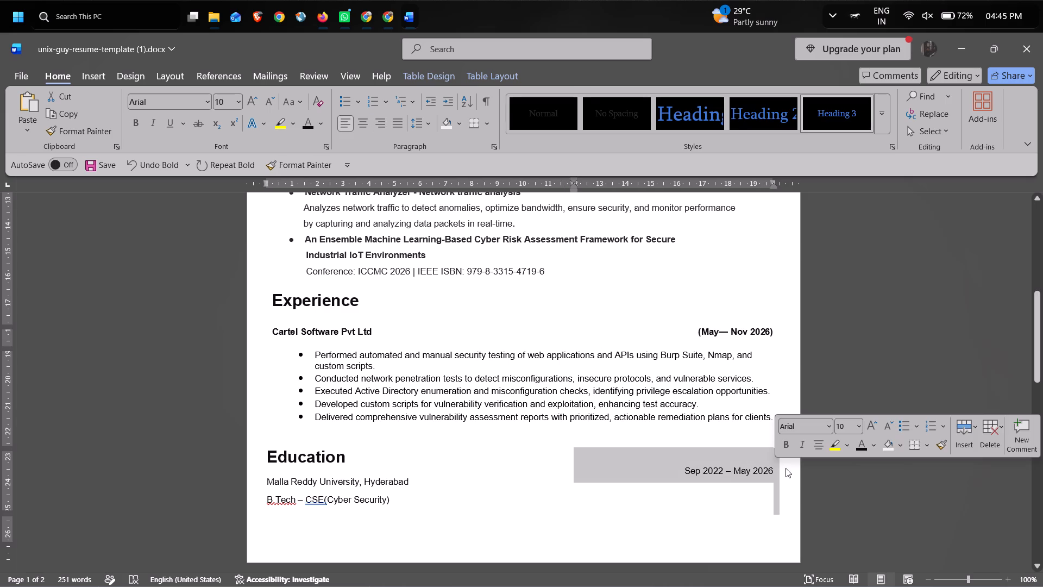
key(ctrl+b)
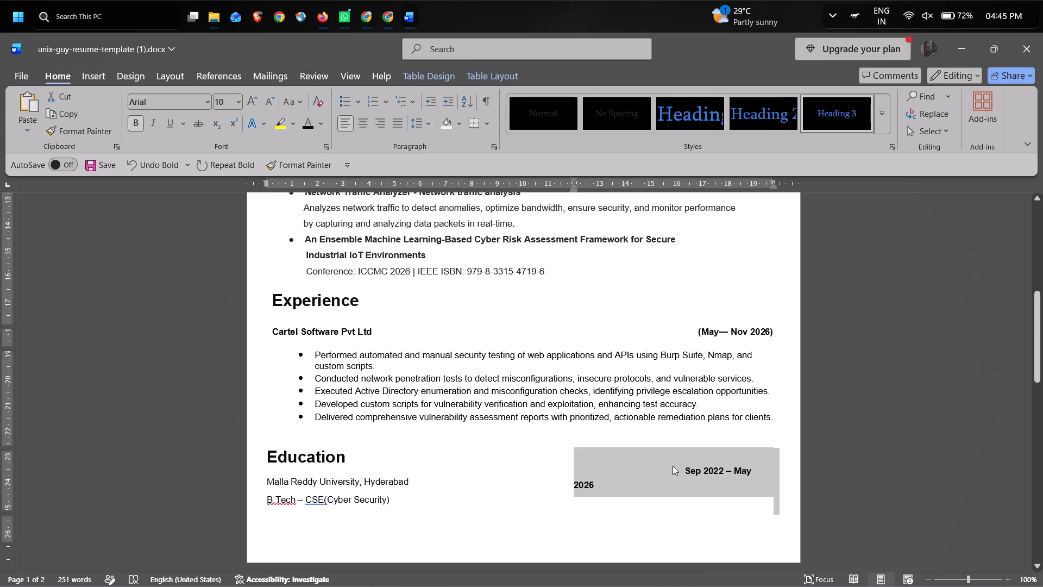
click(688, 468)
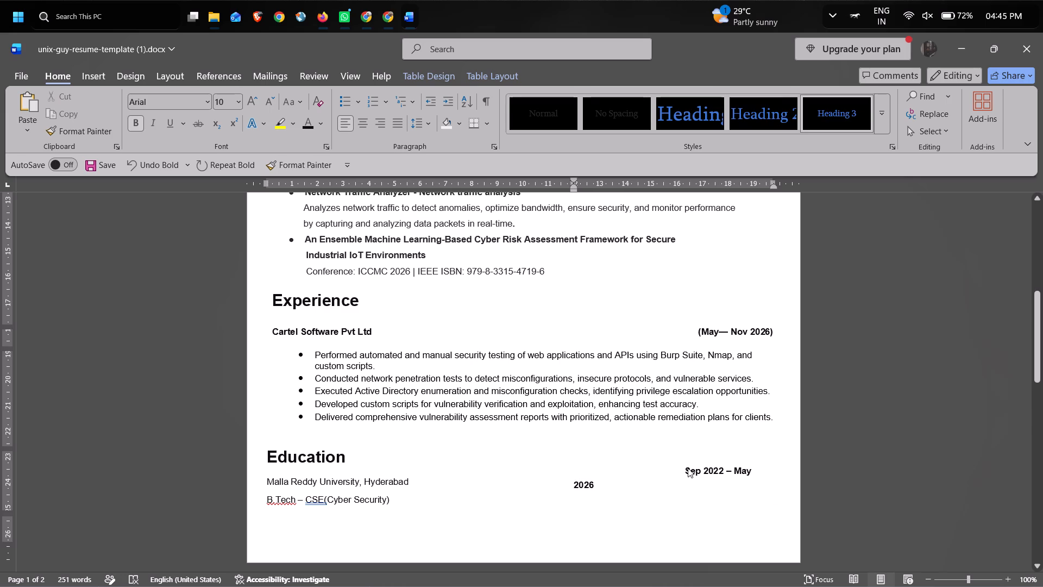
key(BackSpace)
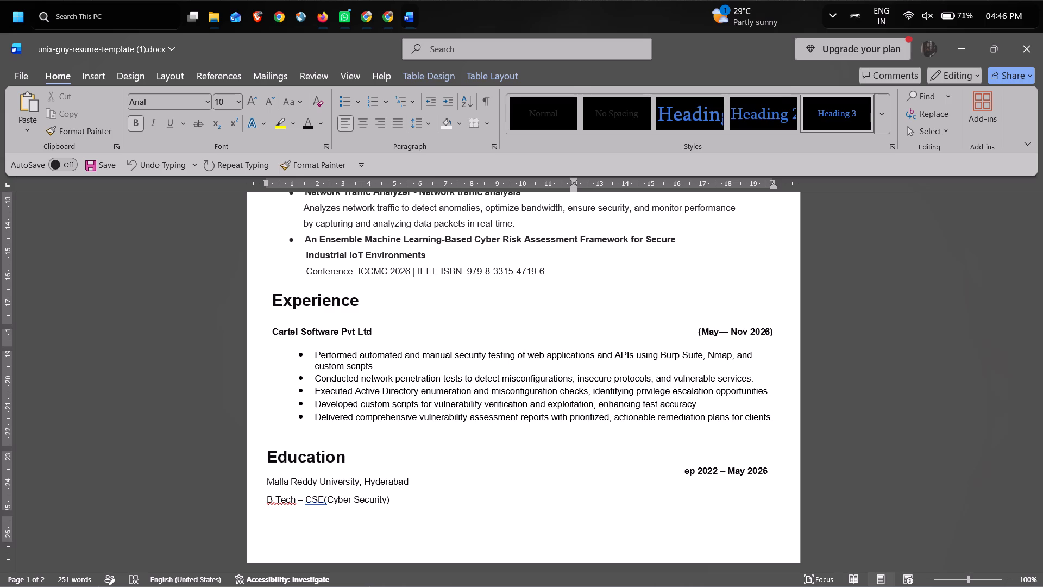
key(shift+s)
key(Left)
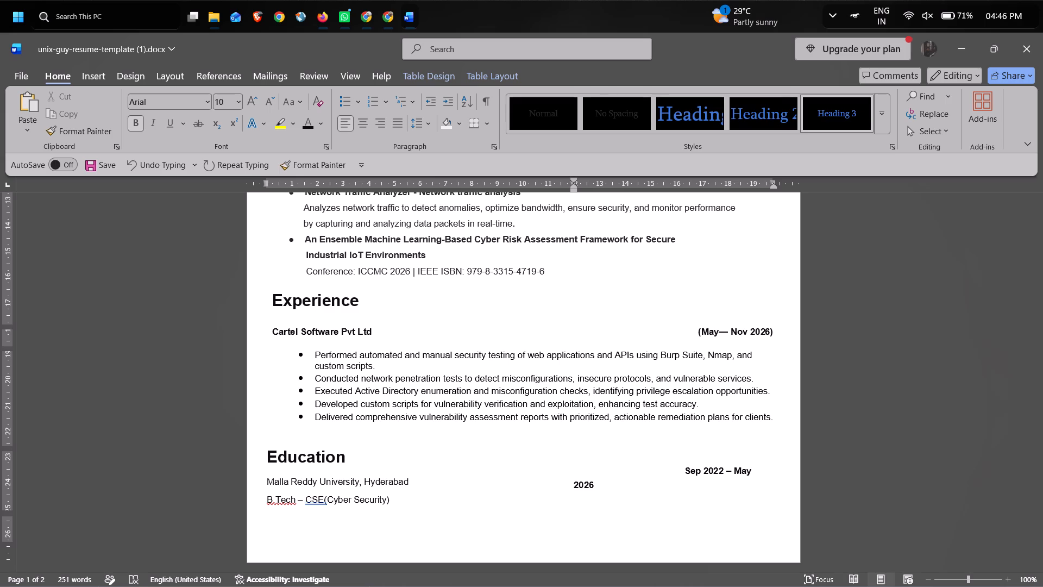
key(BackSpace)
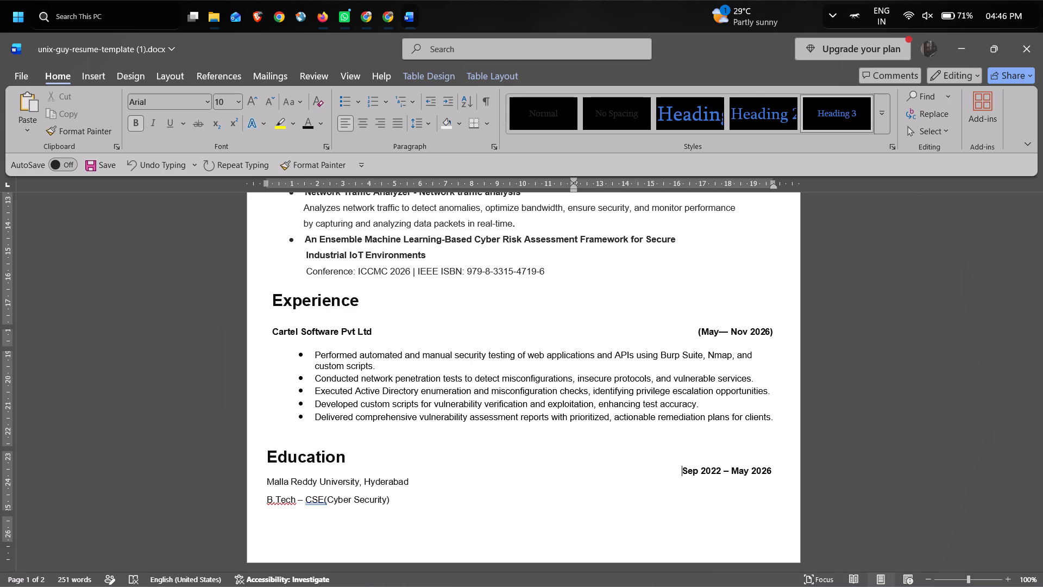
Make the "Training and Certifications" section heading bold.
scroll(688, 468, up, 3)
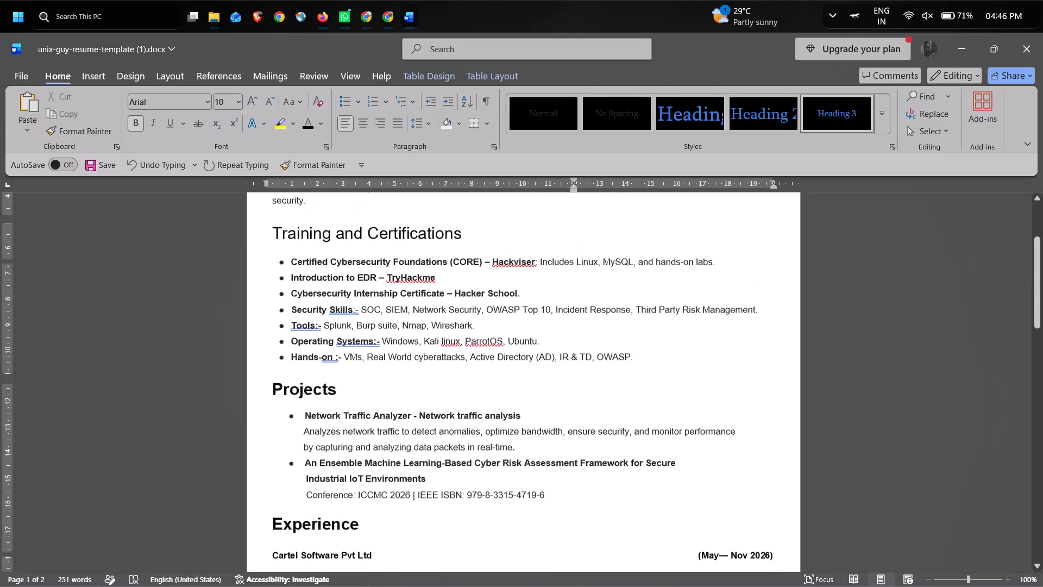
scroll(688, 468, up, 1)
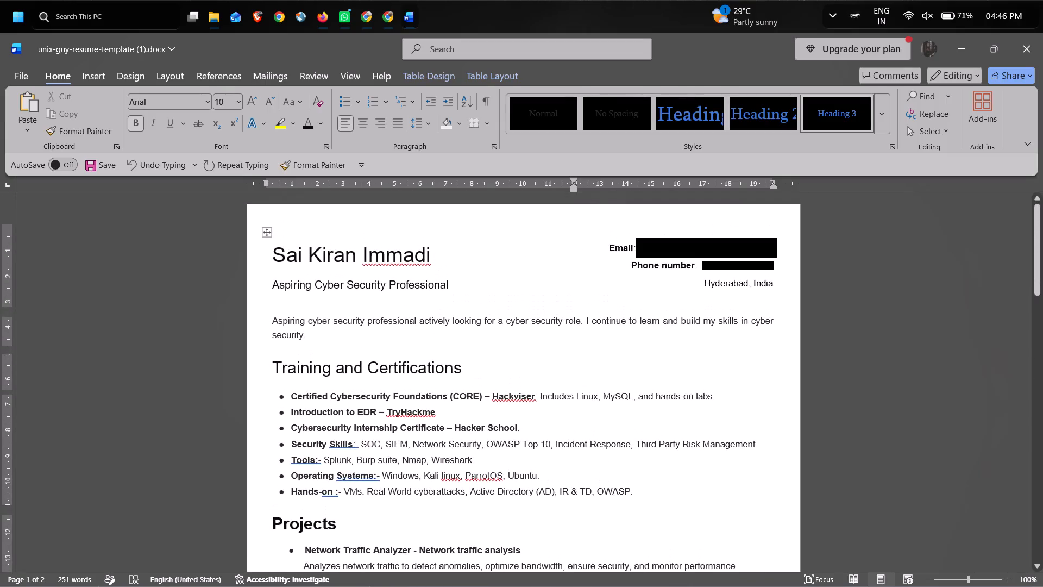
drag(483, 374, 296, 374)
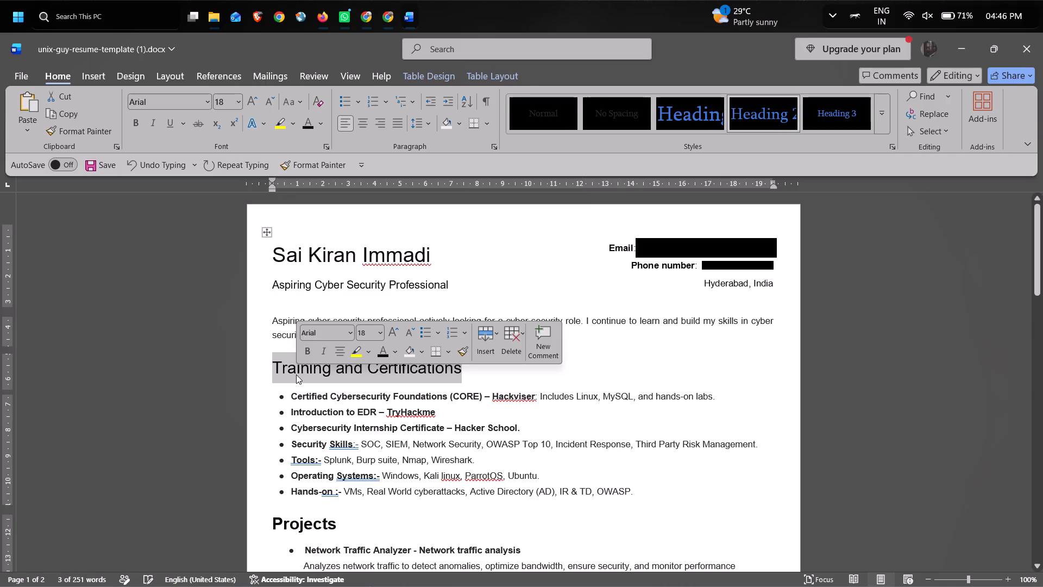
key(ctrl+b)
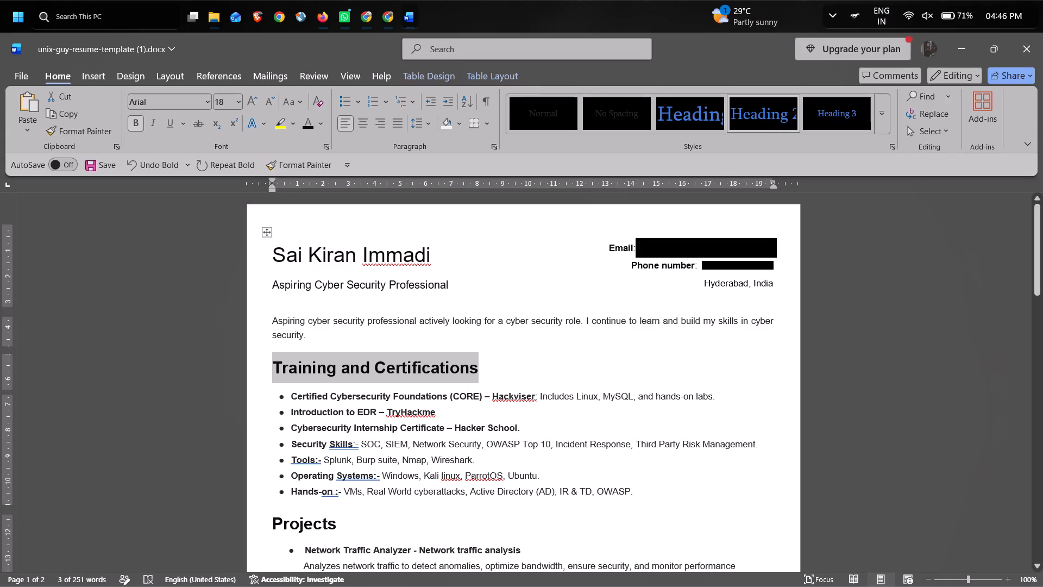
Make the candidate's name and the "Aspiring Cyber Security Professional" line in the resume header bold.
drag(458, 286, 277, 260)
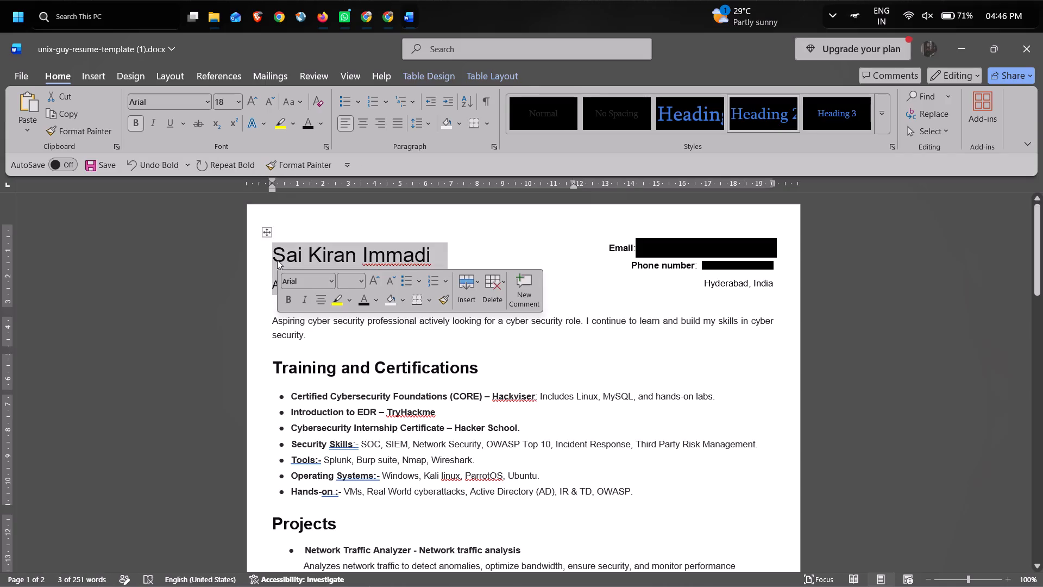
key(ctrl+b)
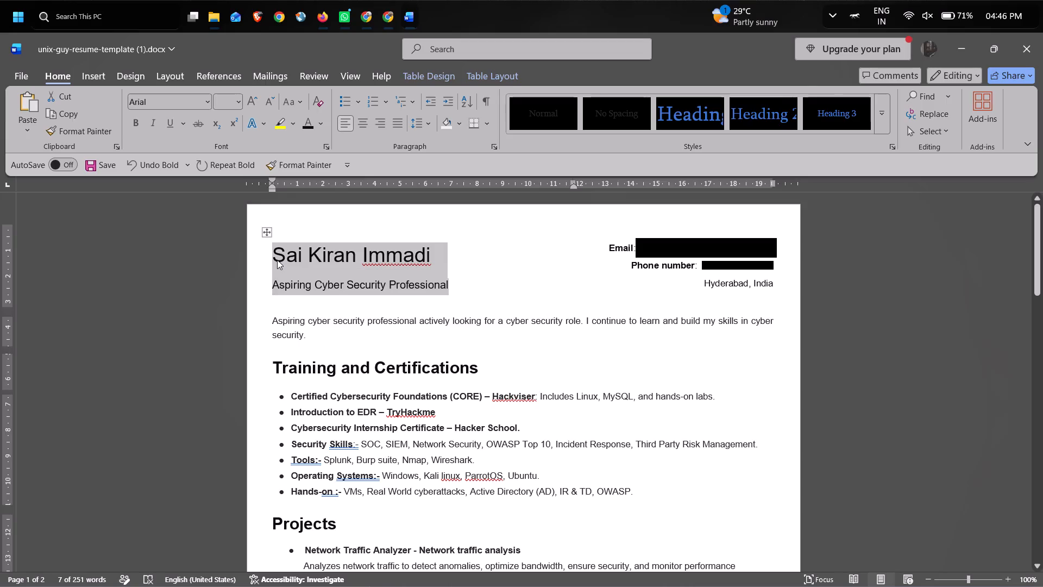
click(507, 258)
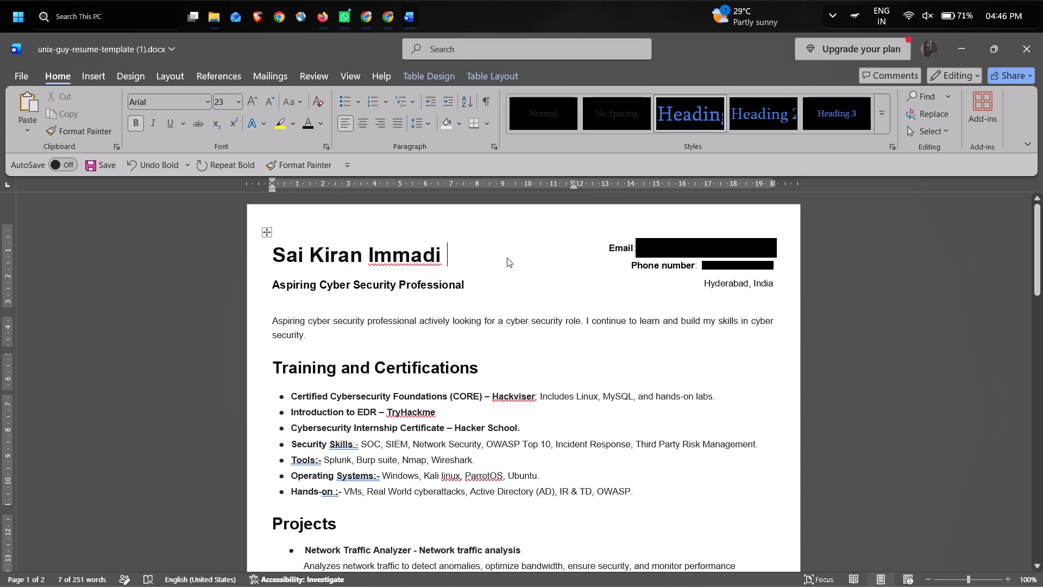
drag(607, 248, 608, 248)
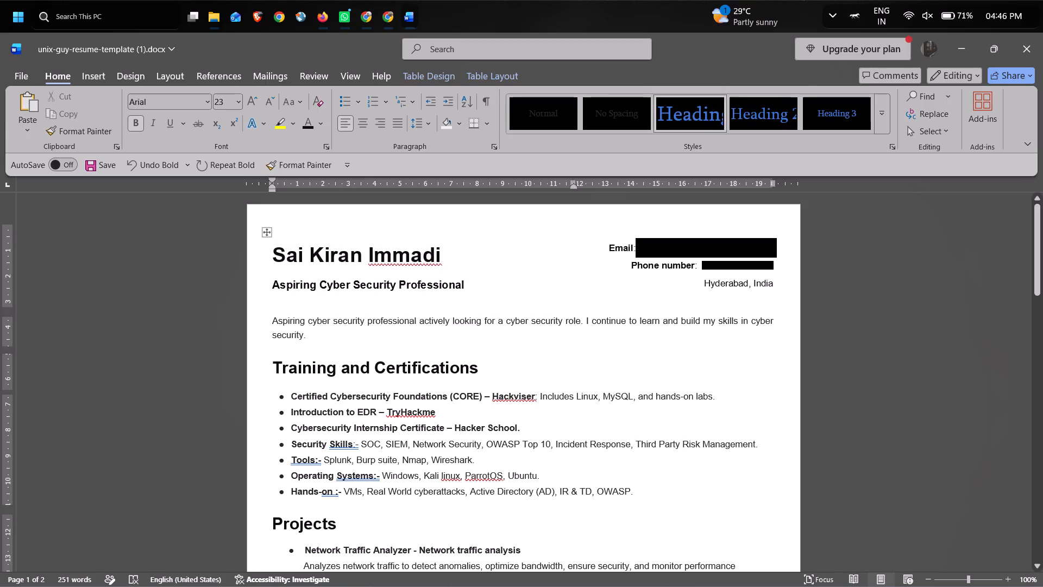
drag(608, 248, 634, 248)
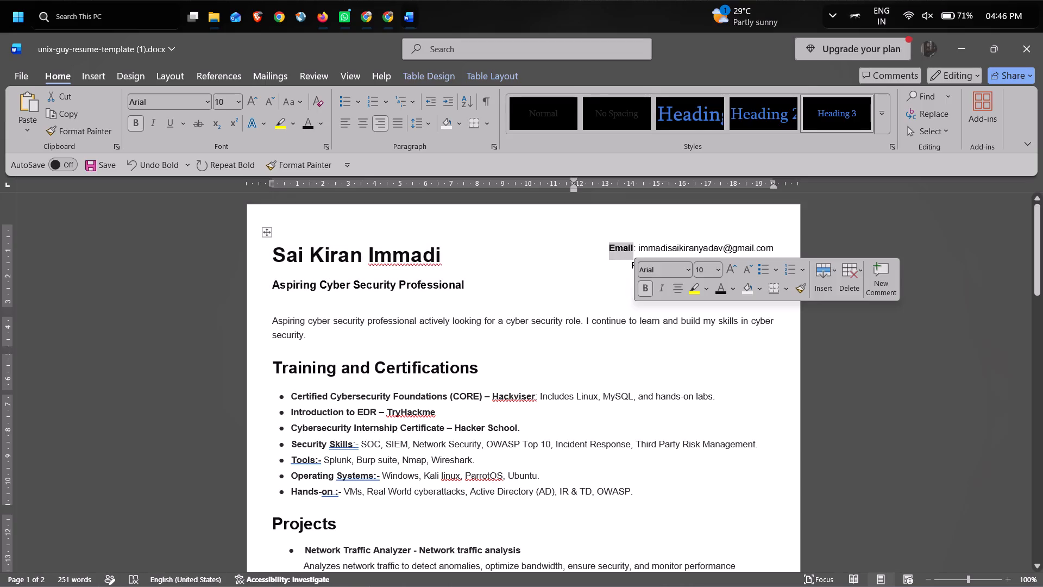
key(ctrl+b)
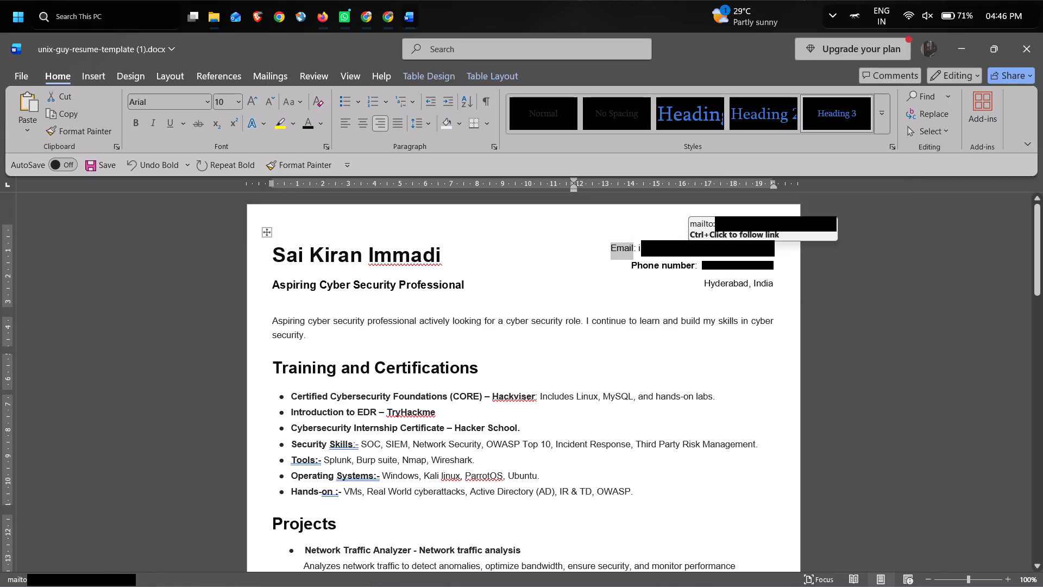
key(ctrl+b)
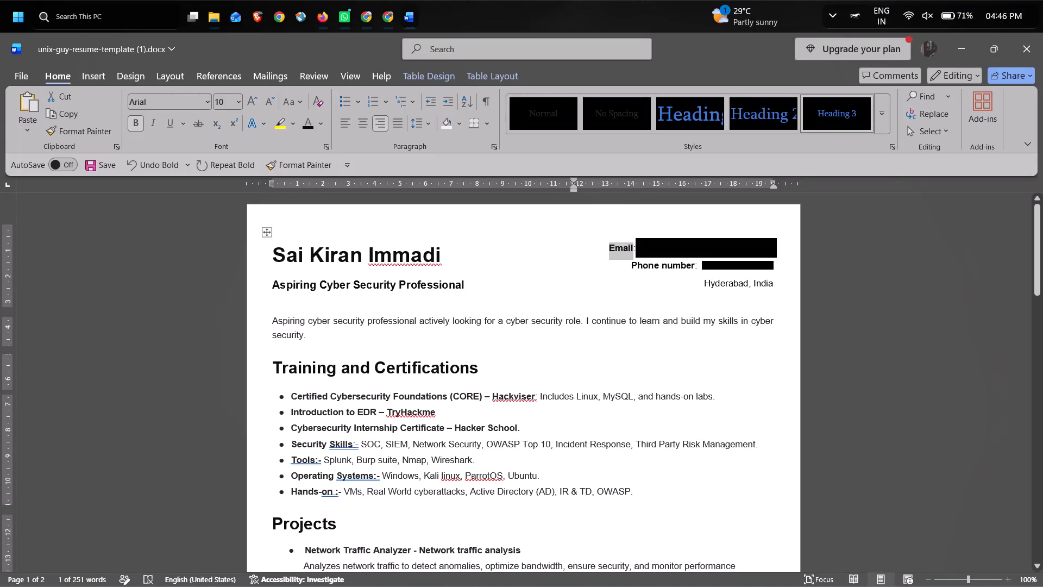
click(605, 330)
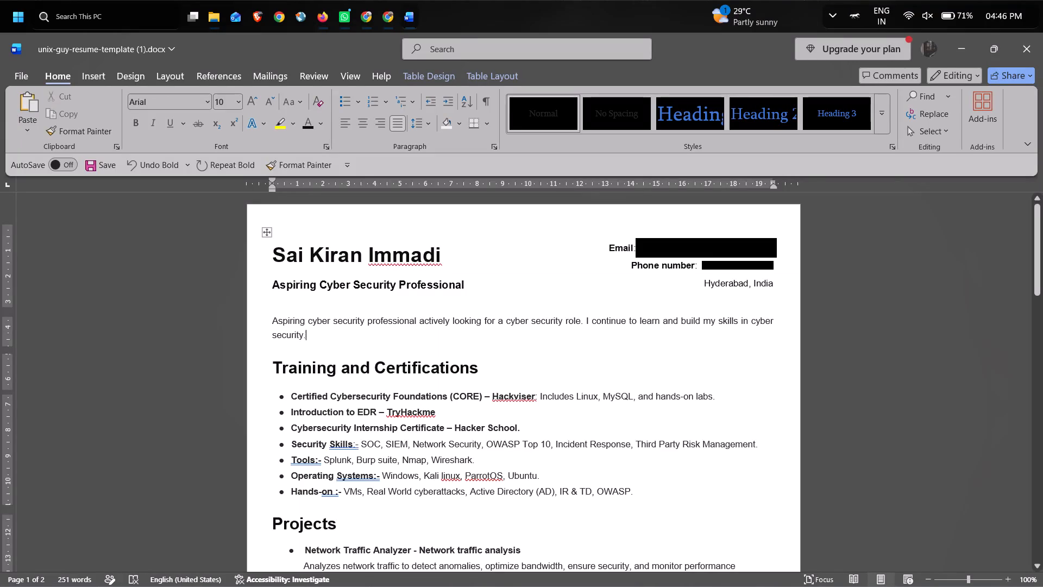
Review the formatting of the whole resume, from the header through Education to the text on the second page.
scroll(622, 351, down, 2)
scroll(654, 395, down, 1)
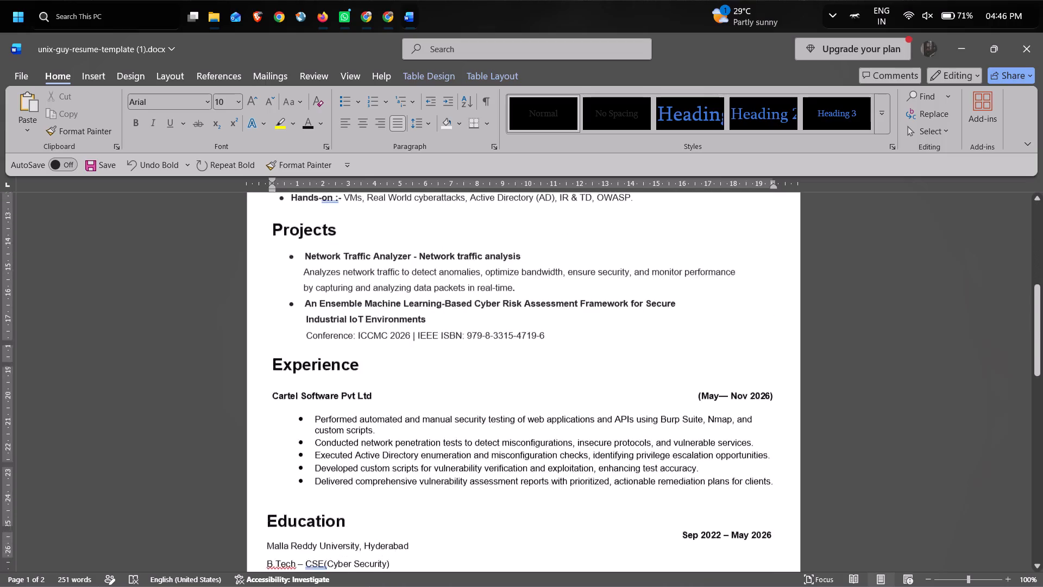
scroll(654, 395, down, 2)
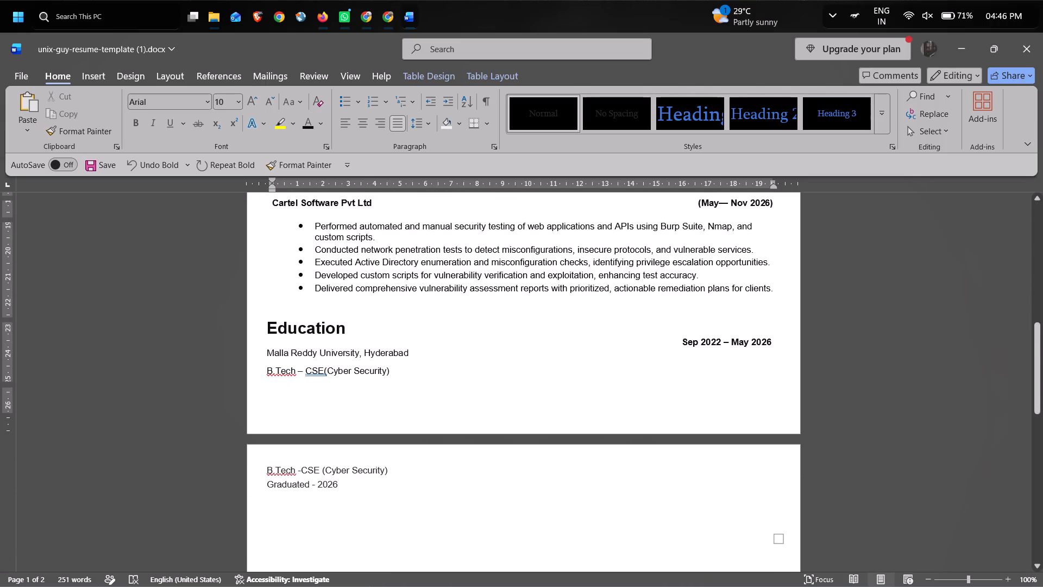
scroll(400, 498, up, 3)
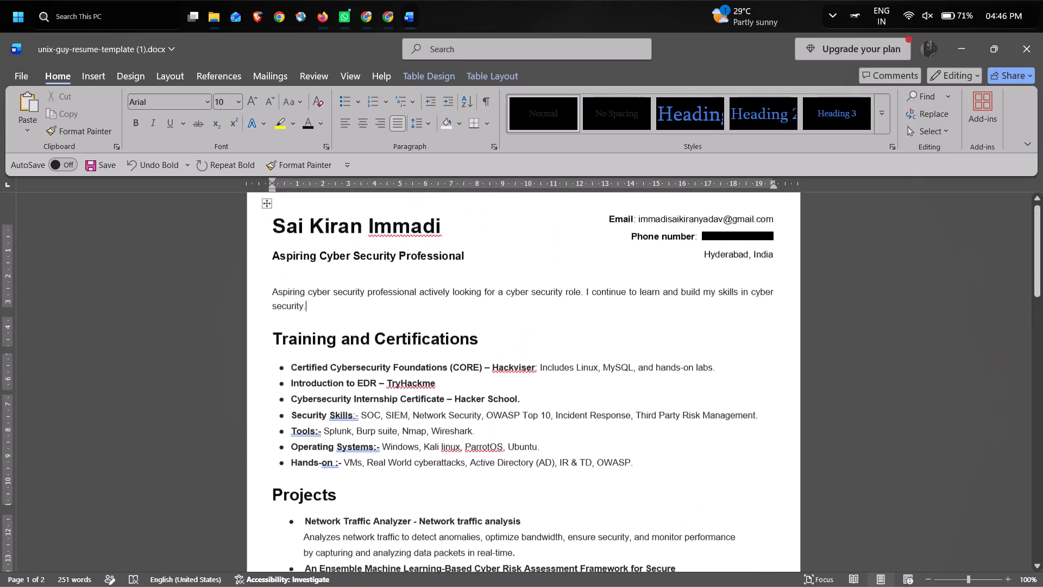
scroll(400, 498, up, 1)
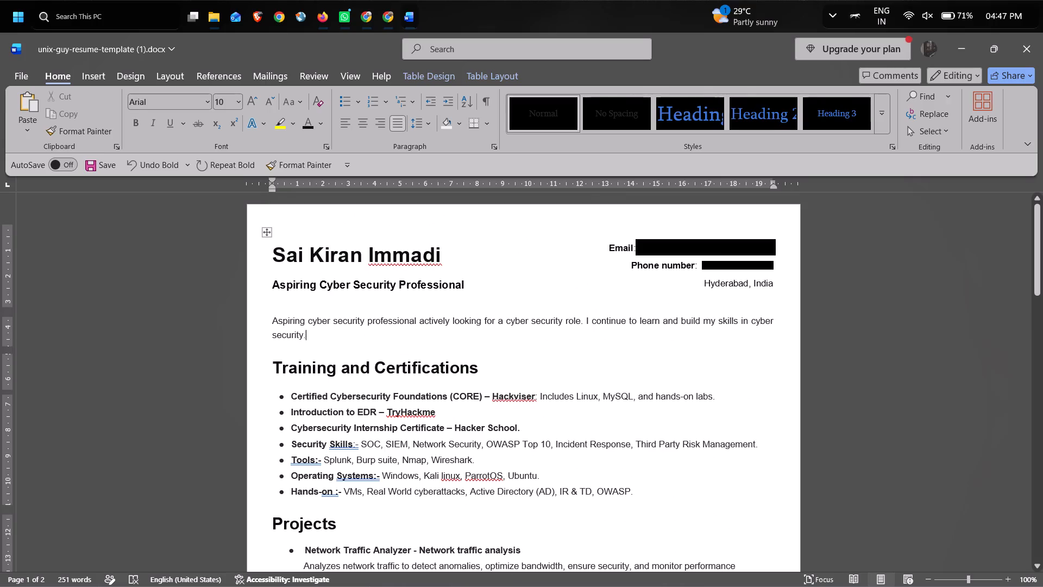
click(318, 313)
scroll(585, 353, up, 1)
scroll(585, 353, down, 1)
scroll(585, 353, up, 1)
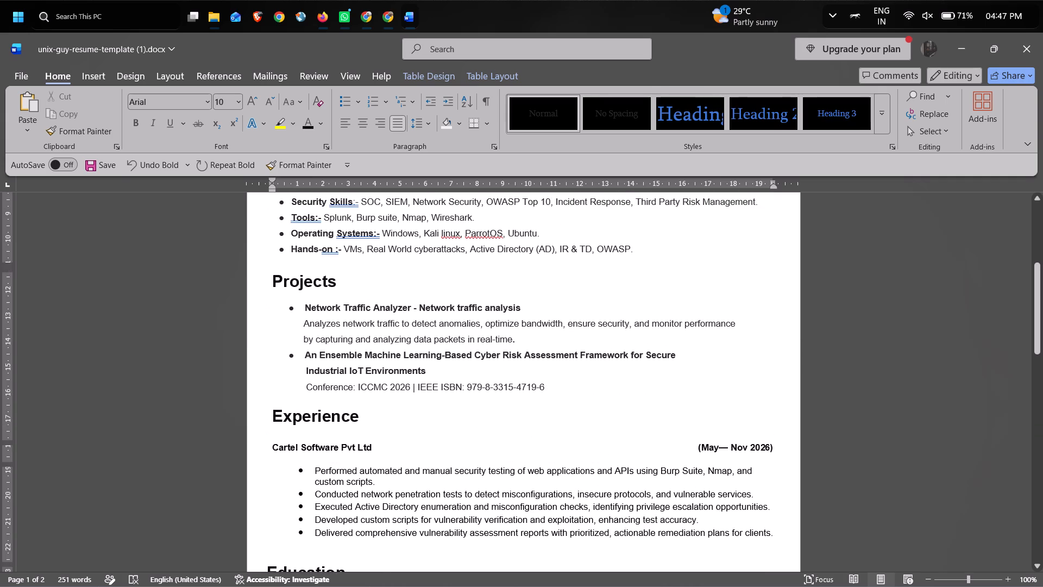
Print page 1 of the resume with Microsoft Print to PDF, saving it to the Desktop as Resume.
click(21, 80)
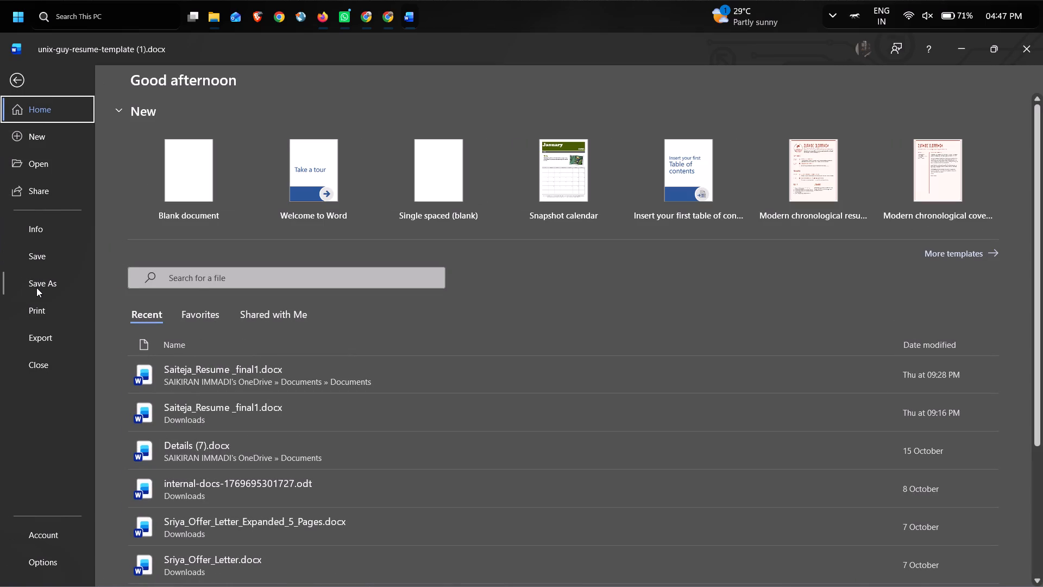
click(43, 308)
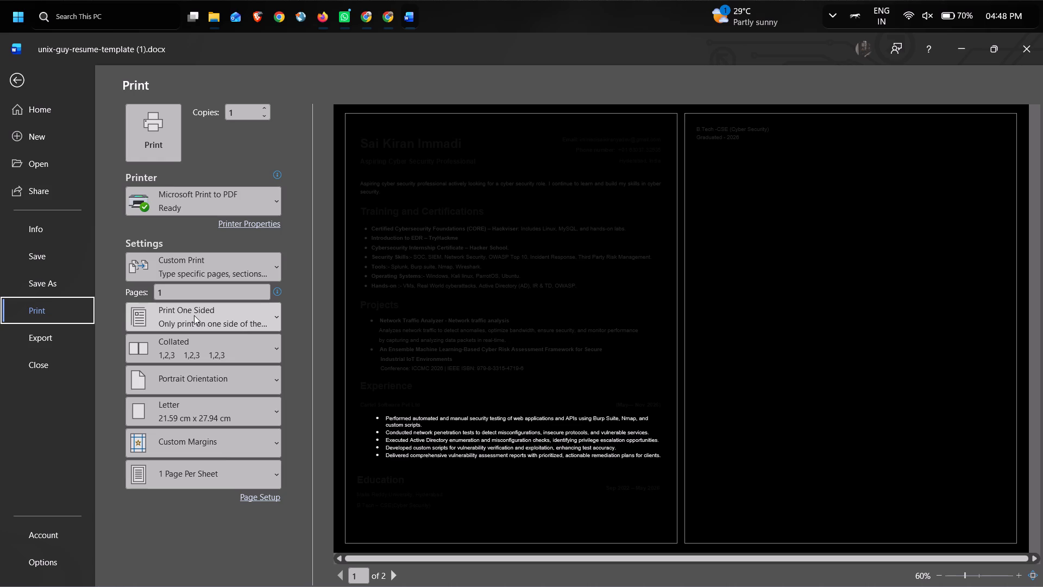
click(162, 143)
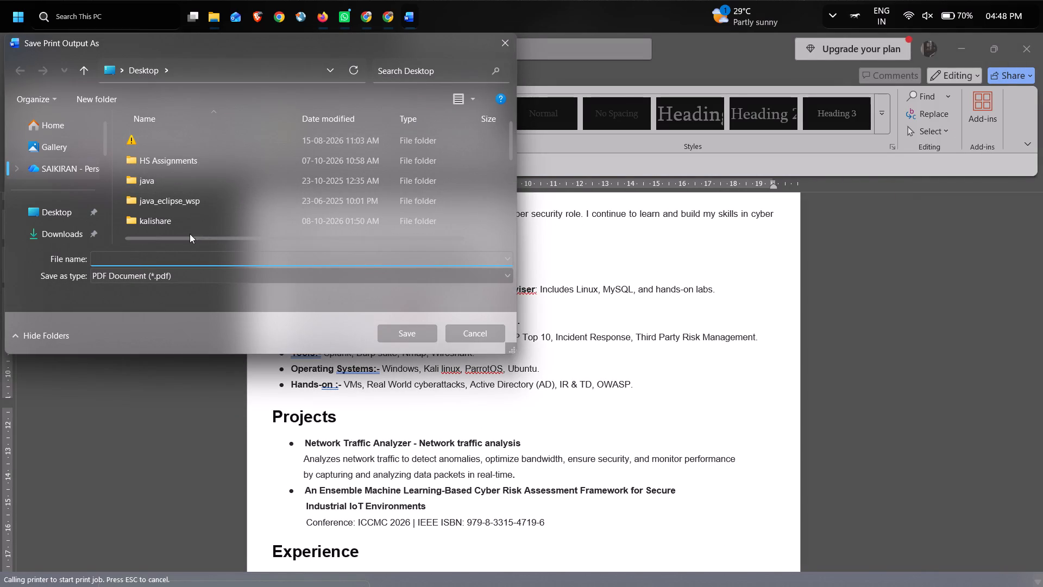
click(185, 257)
text(Resume)
key(Return)
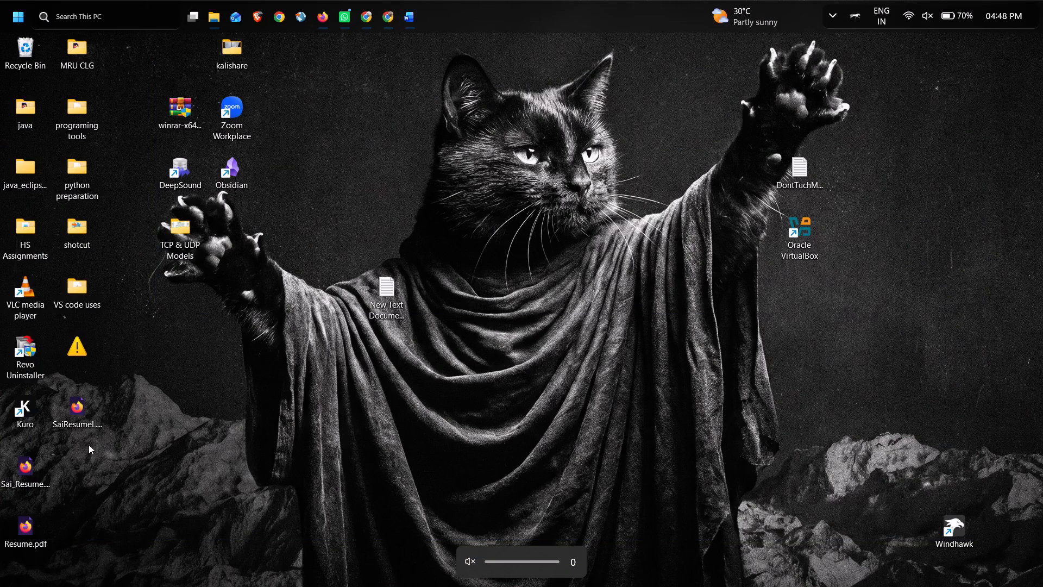
Open Resume.pdf from the desktop to check the exported layout, and close the browser window.
double_click(33, 534)
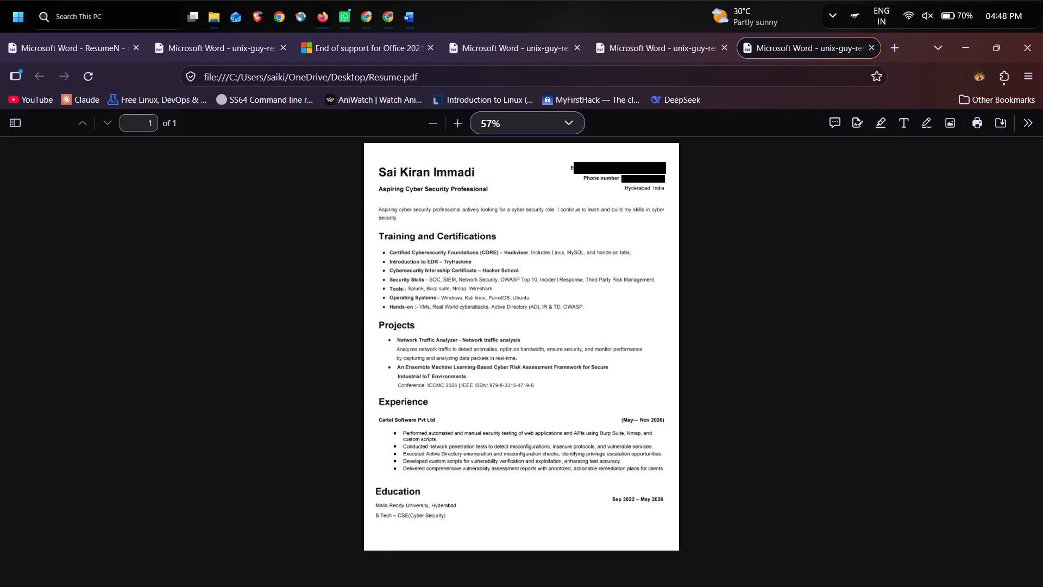
click(1032, 45)
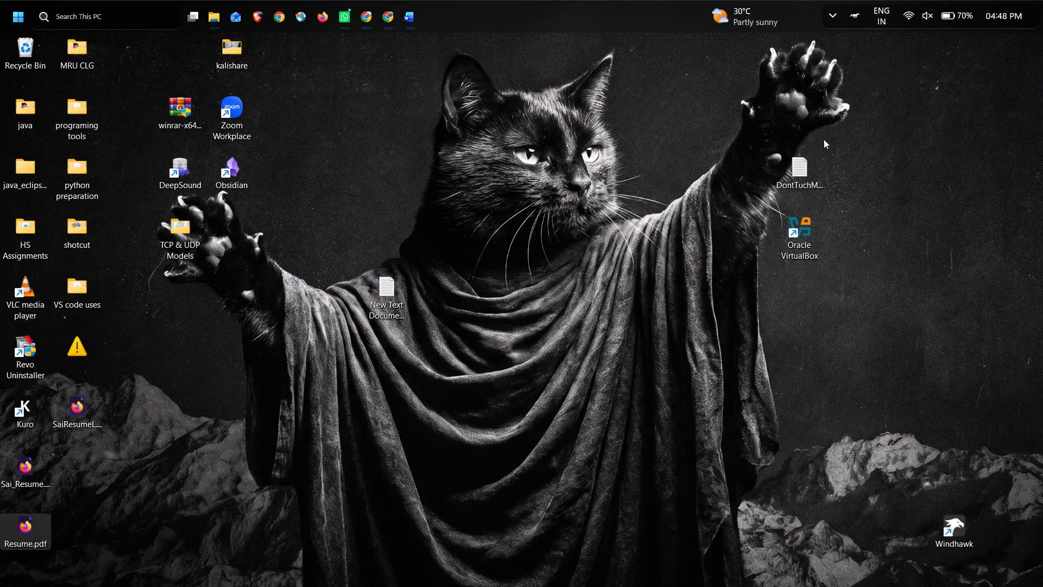
Return to the resume in Word and indent the "Malla Reddy University, Hyderabad" line under Education with leading spaces.
key(alt+Tab)
scroll(366, 524, down, 1)
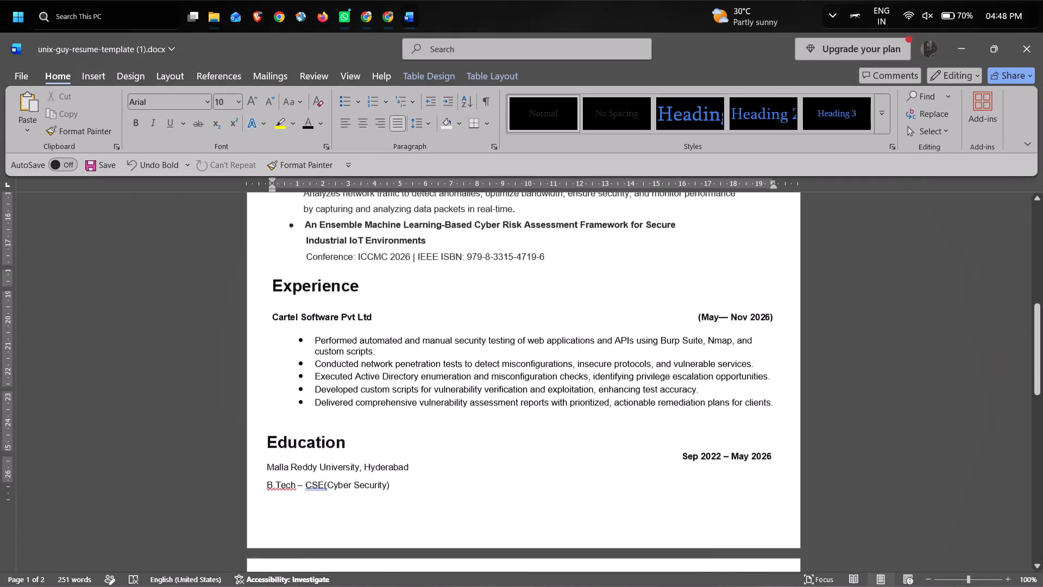
scroll(366, 524, down, 1)
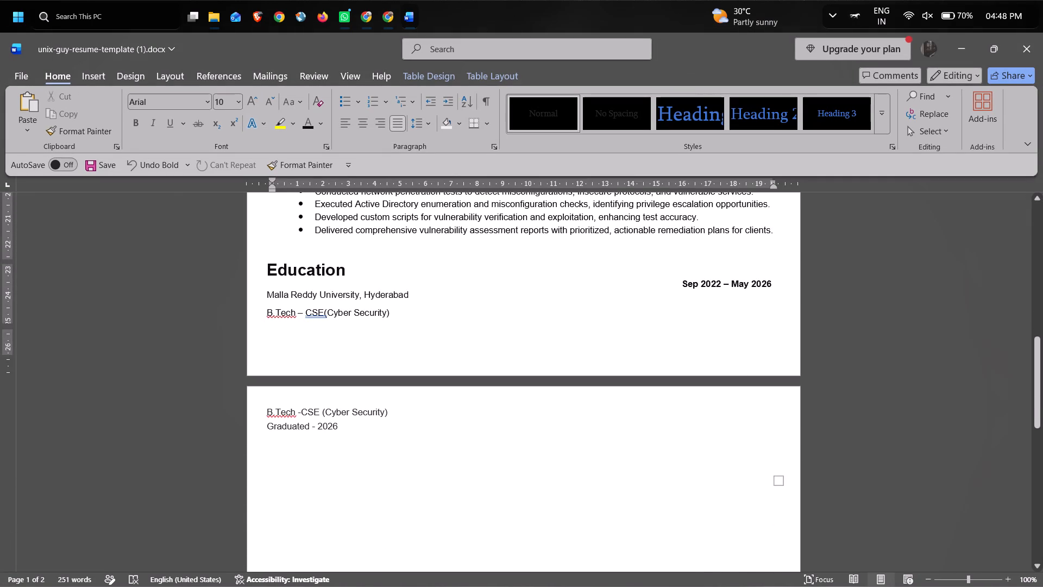
click(268, 294)
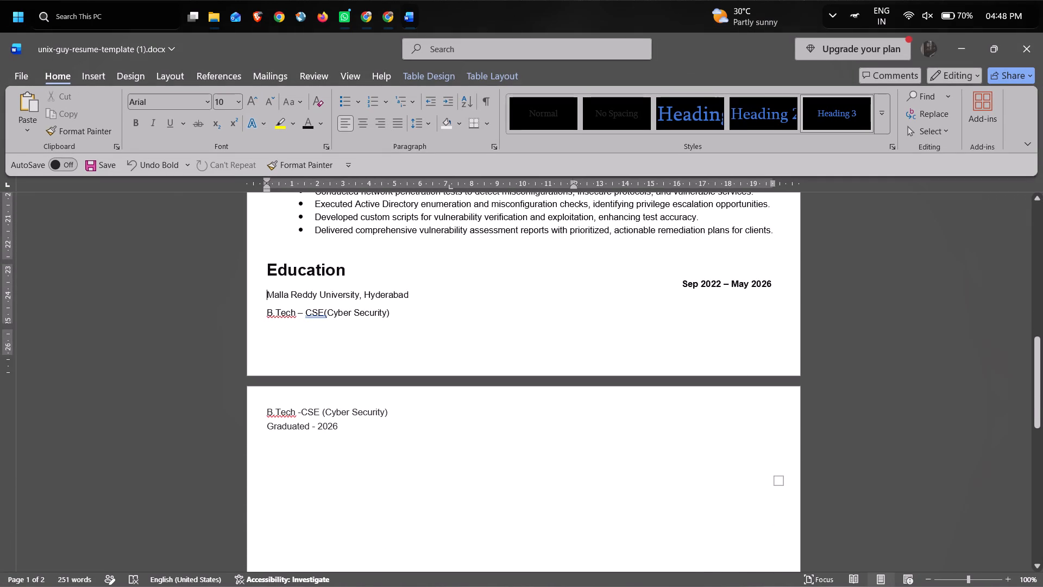
key(space)
key(space)
key(space)
key(space)
key(space)
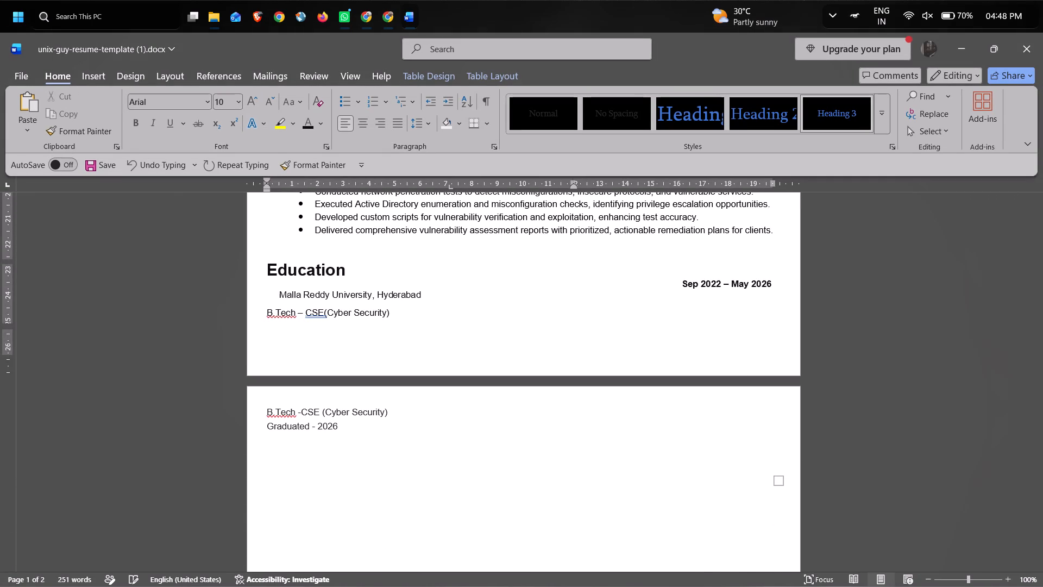
key(space)
key(space)
Indent the "B.Tech – CSE(Cyber Security)" line with nine leading spaces to align it with the university line above.
key(Down)
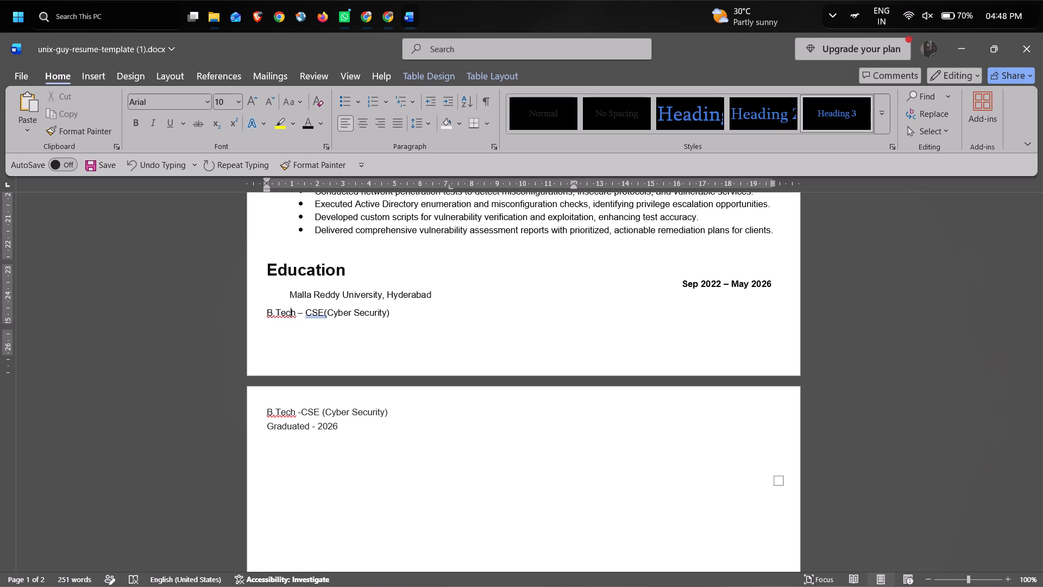
key(Left)
key(Left)
key(Left)
key(Left)
key(Left)
key(space)
key(space)
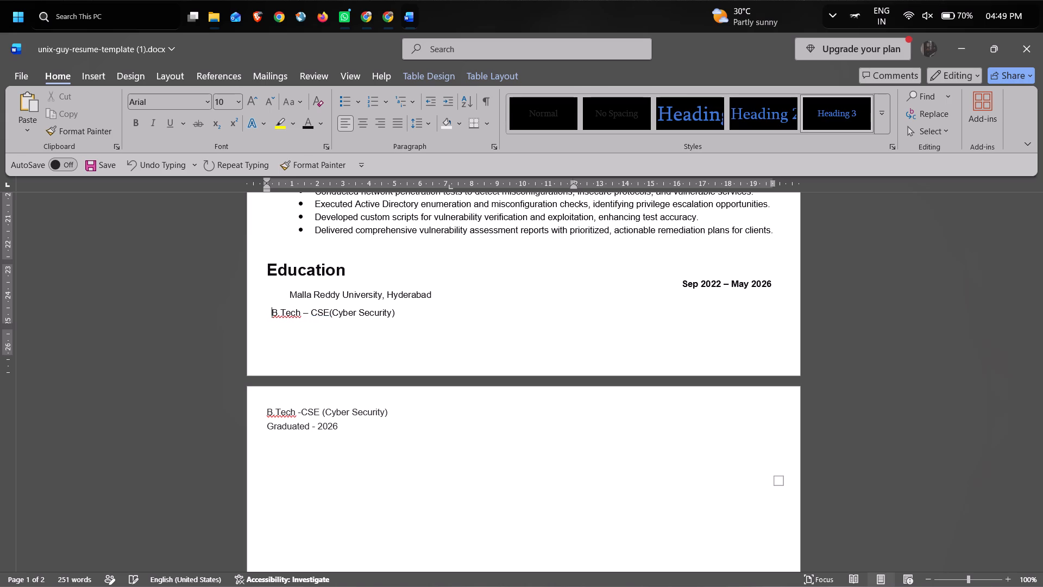
key(space)
key(space)
key(space)
key(space)
key(space)
key(space)
key(space)
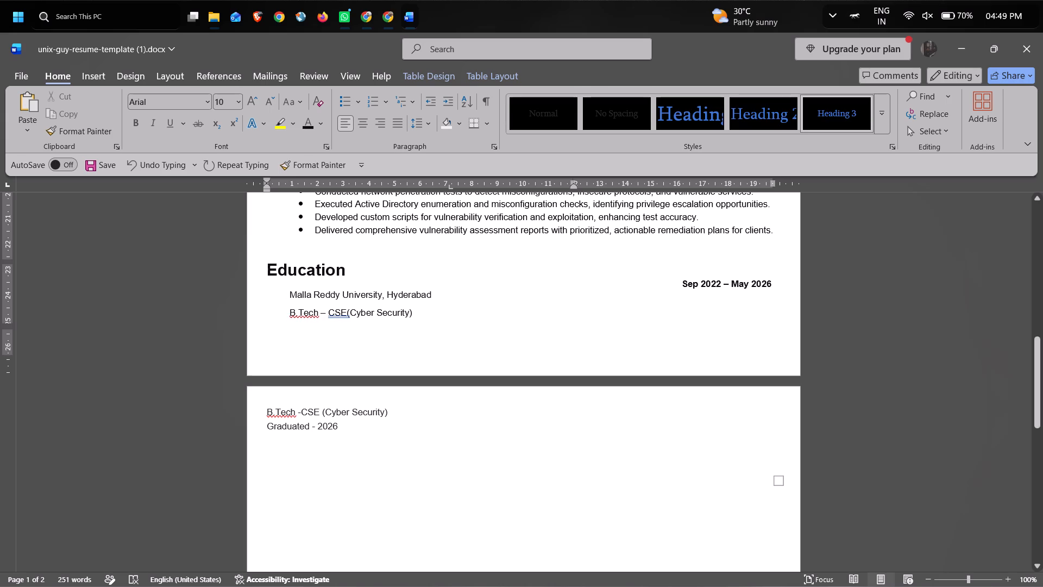
Review the resume from the Education section up to the header, comparing the indentation of the sections.
scroll(291, 296, up, 1)
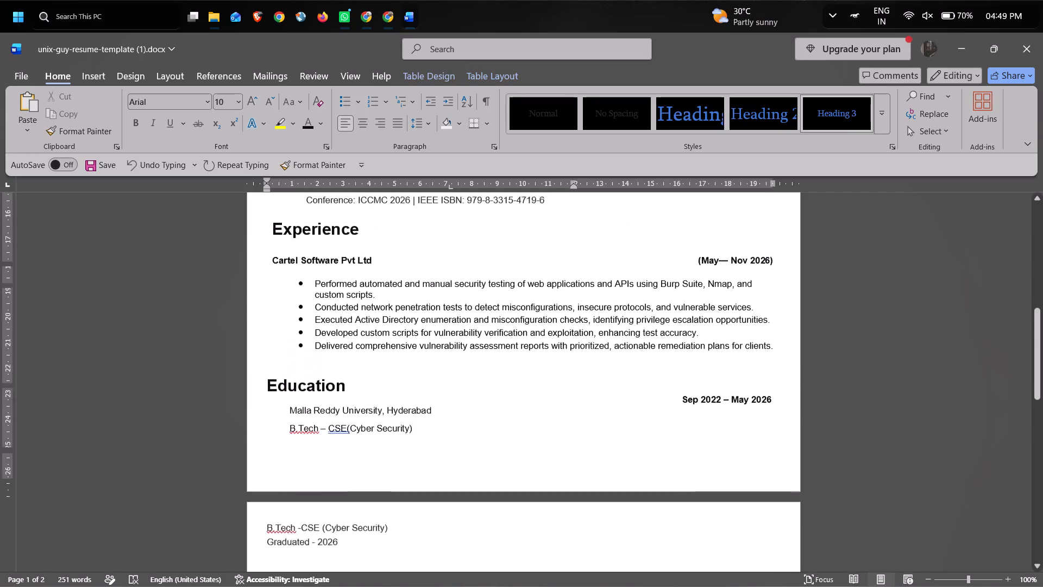
scroll(291, 296, up, 1)
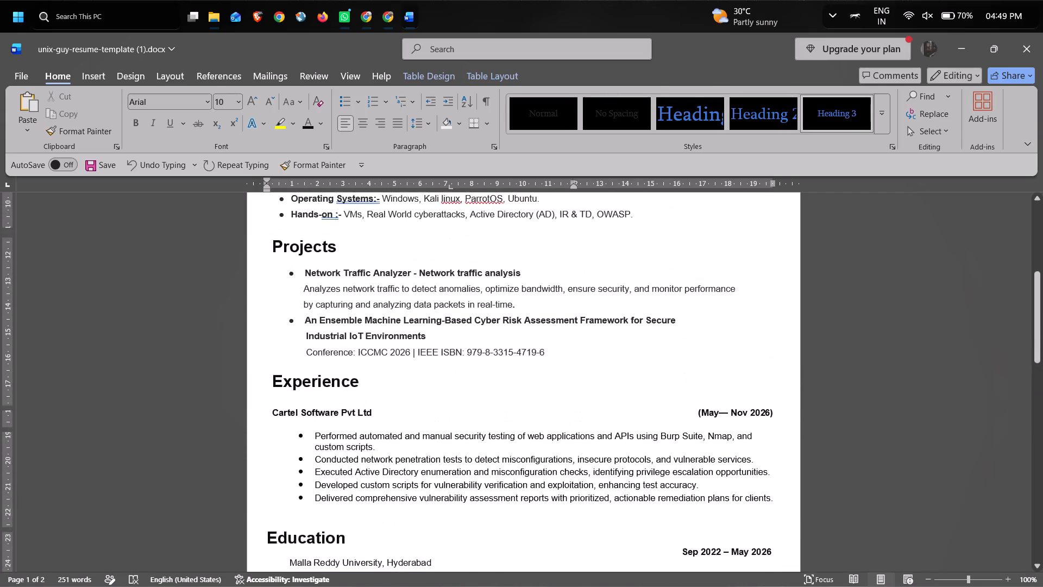
scroll(291, 296, up, 1)
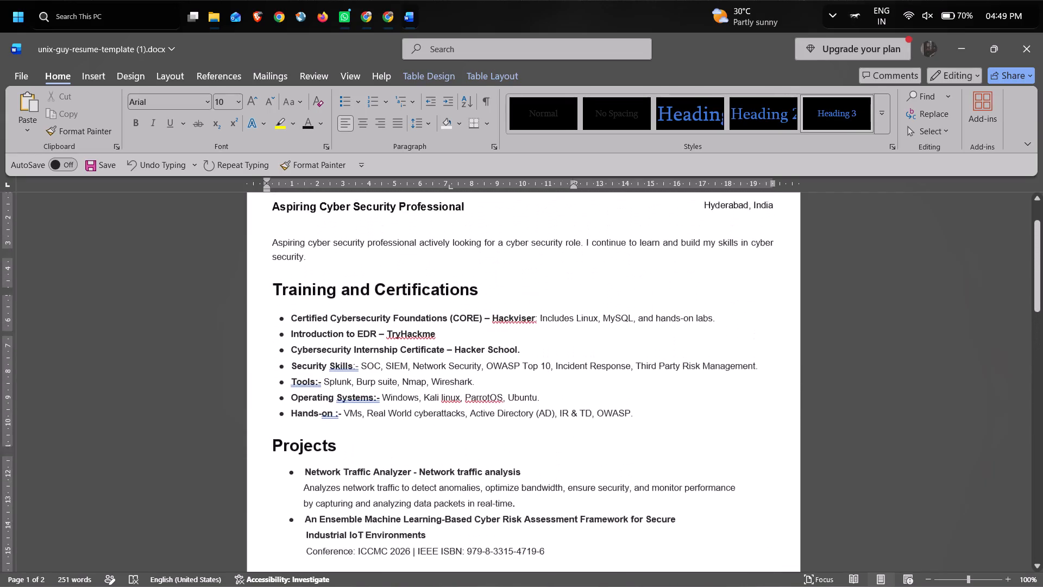
scroll(291, 296, up, 1)
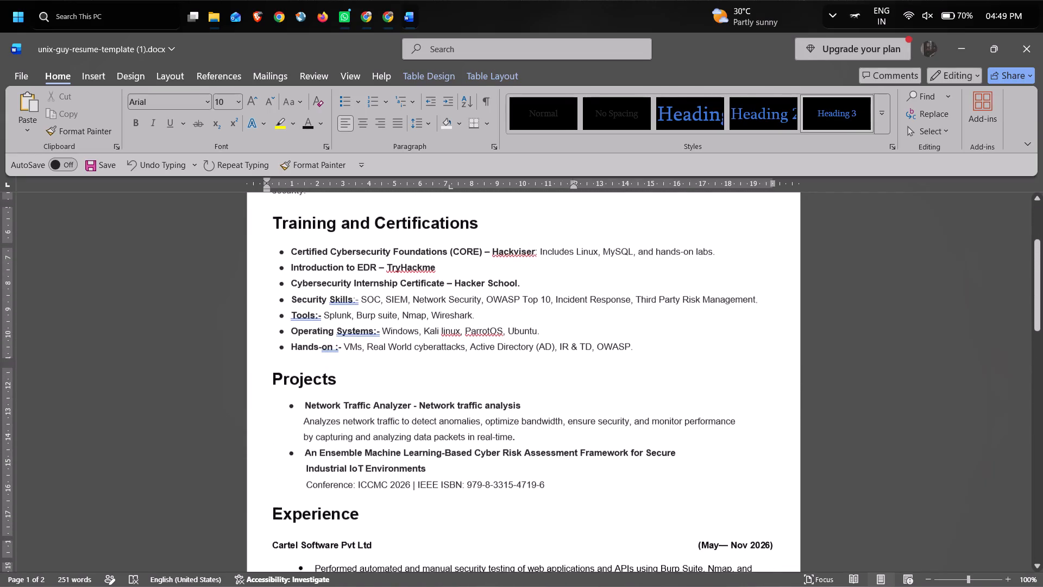
scroll(291, 296, up, 2)
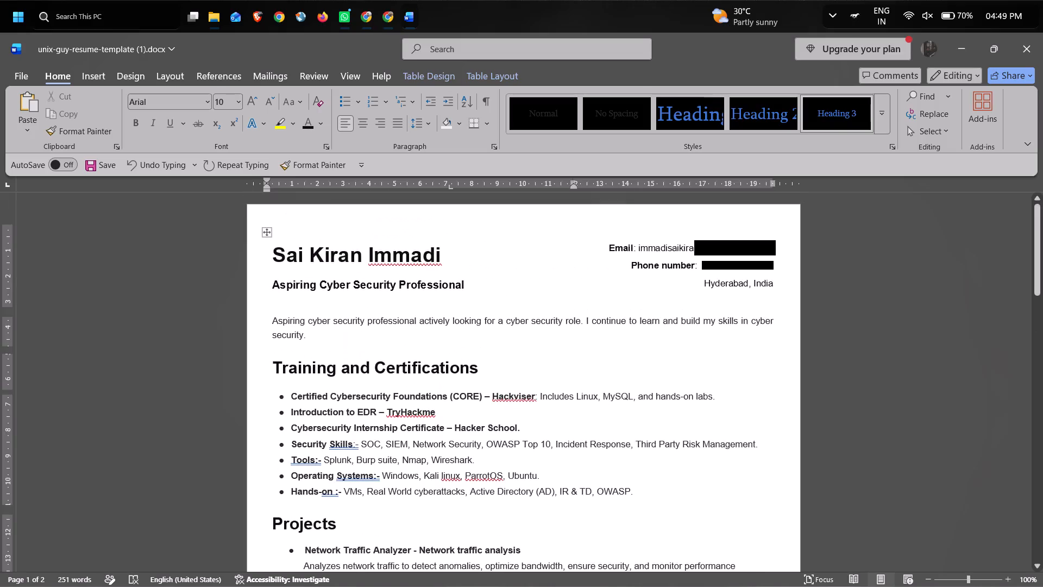
scroll(291, 296, up, 3)
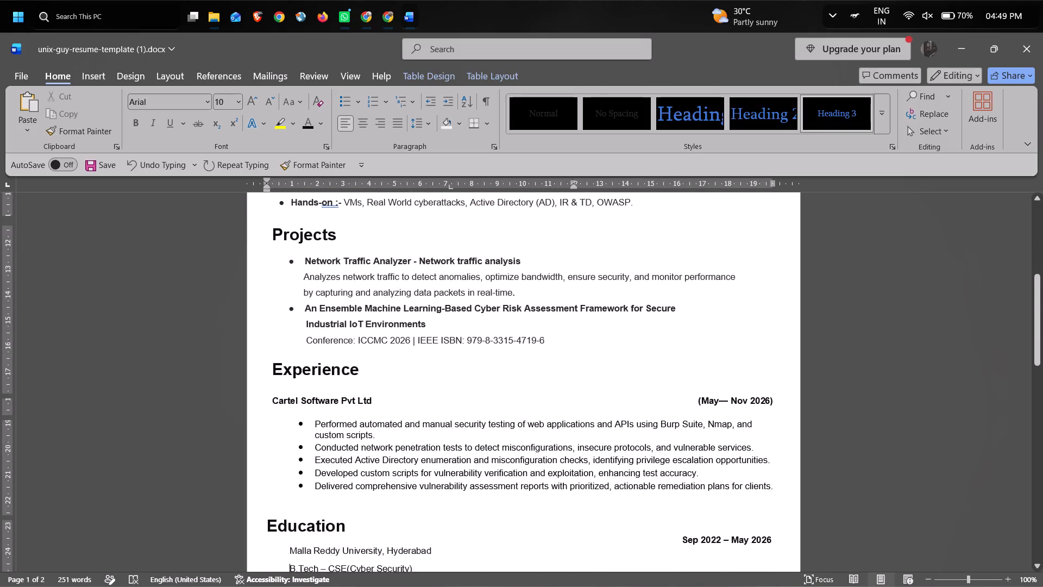
scroll(291, 296, up, 1)
Indent the B.Tech and university lines under Education by three more spaces each, keeping them aligned.
key(space)
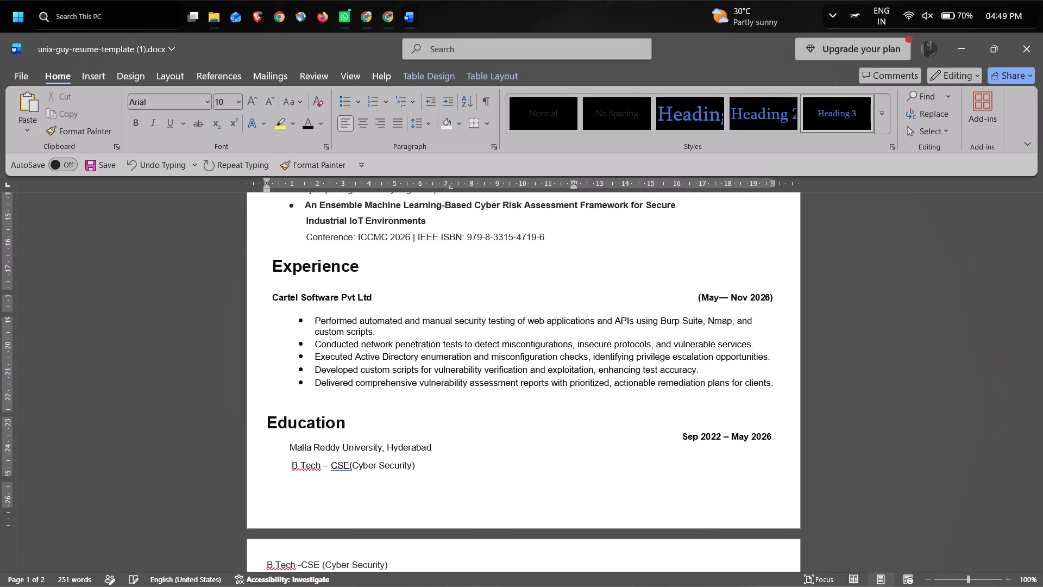
key(space)
key(space)
key(space)
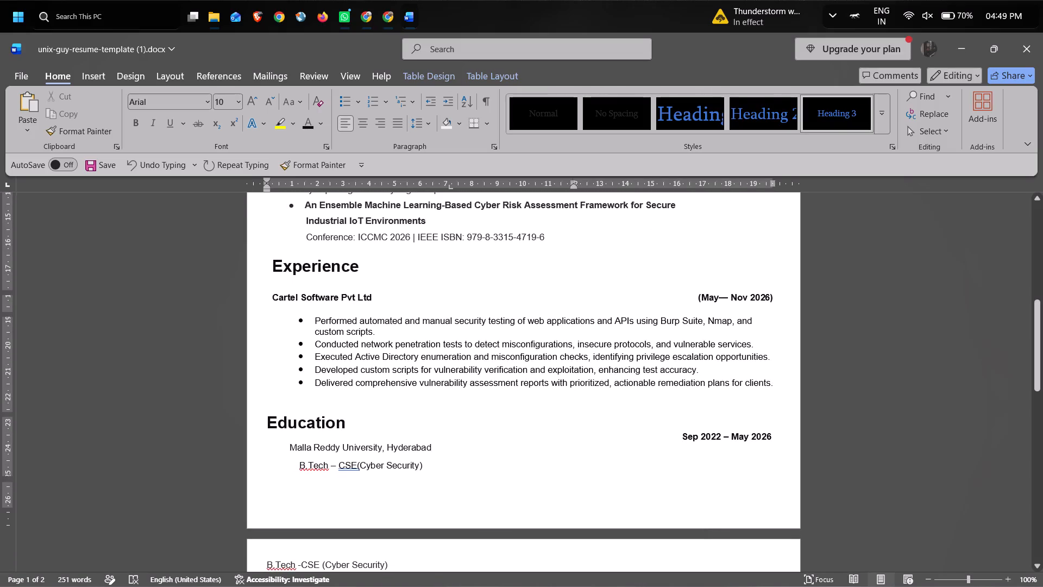
click(284, 443)
key(space)
key(space)
key(space)
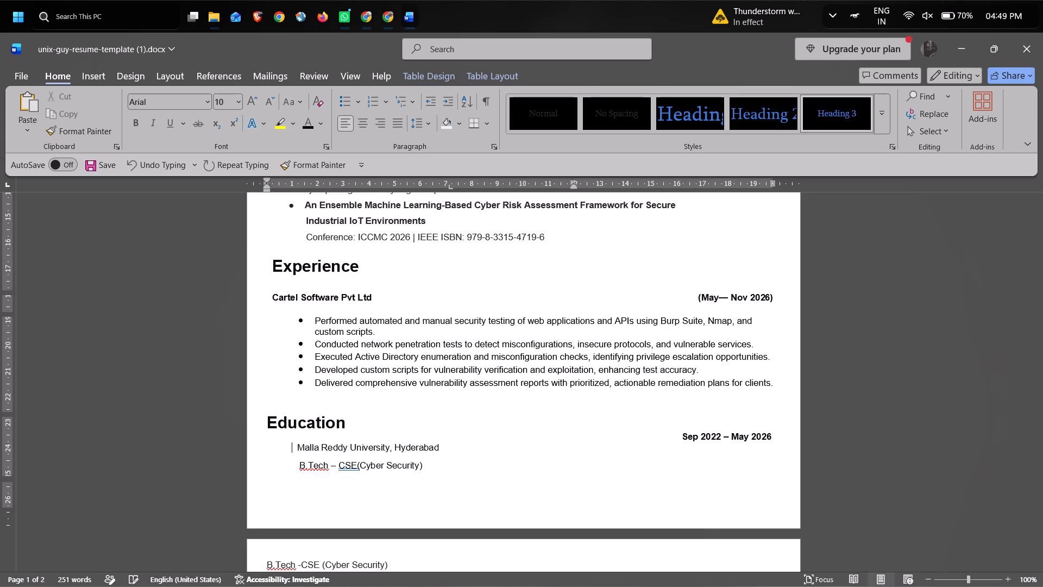
key(space)
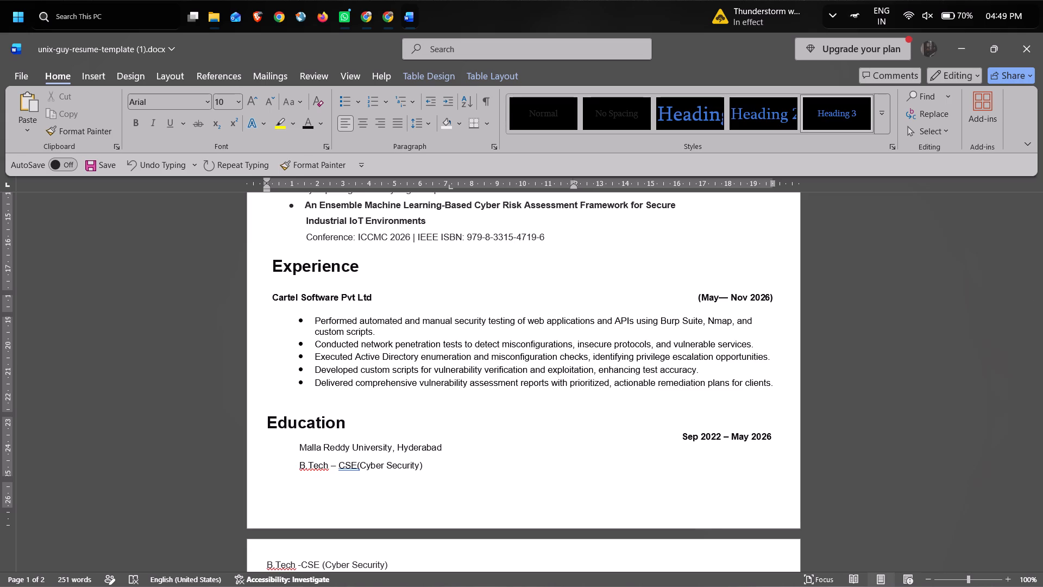
key(Right)
key(Right)
key(BackSpace)
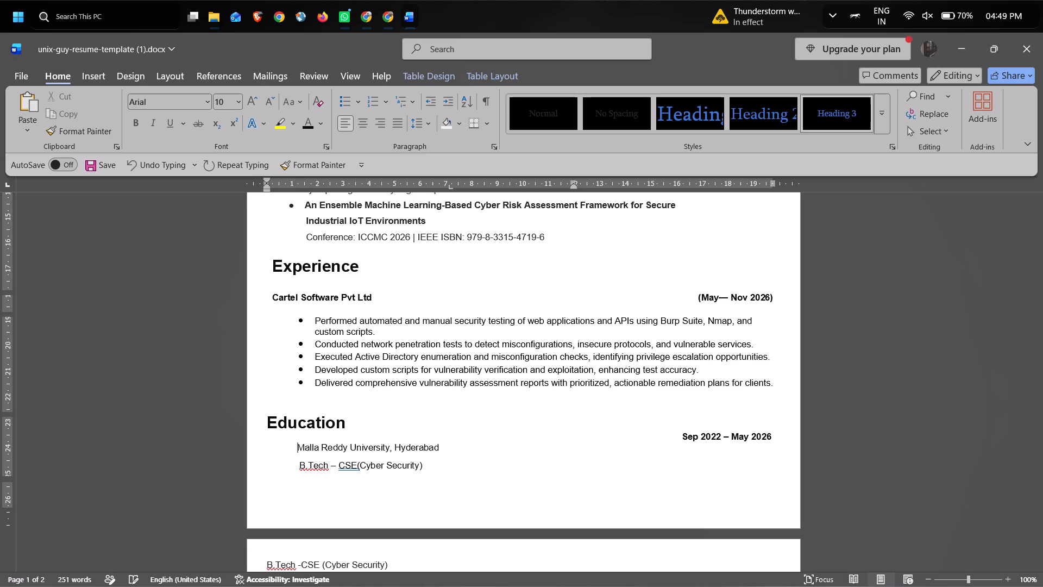
key(Down)
key(Right)
key(BackSpace)
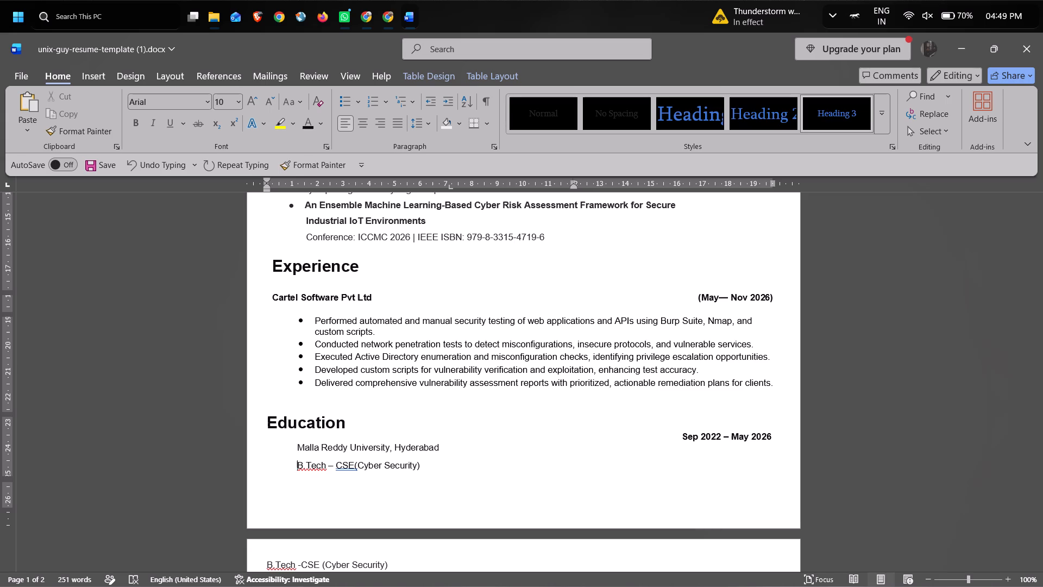
Remove eight leading spaces from the "Malla Reddy University, Hyderabad" line under Education.
key(Up)
key(BackSpace)
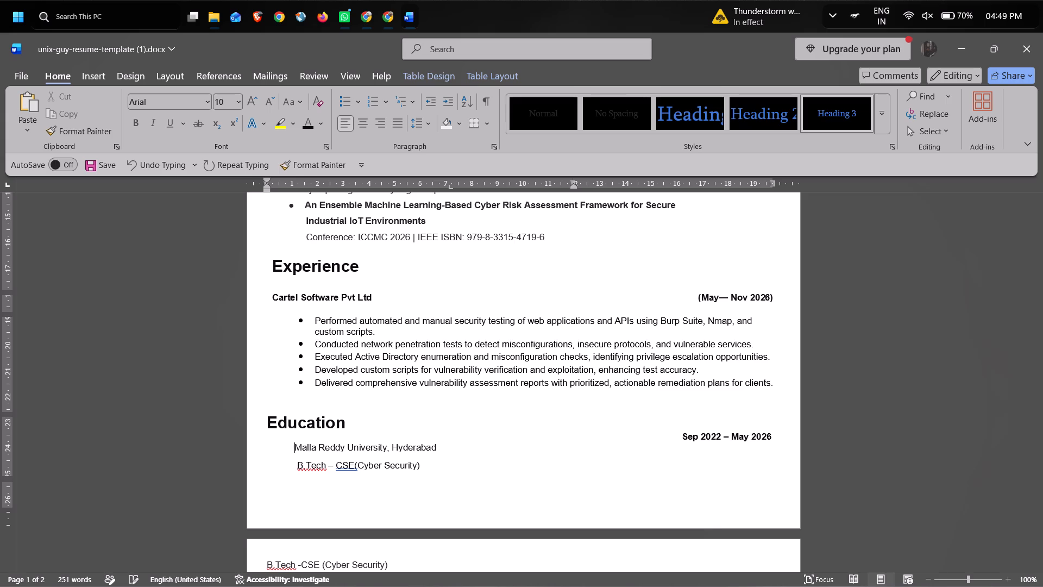
key(BackSpace)
key(BackSpace)
key(BackSpace)
key(BackSpace)
key(BackSpace)
key(BackSpace)
key(BackSpace)
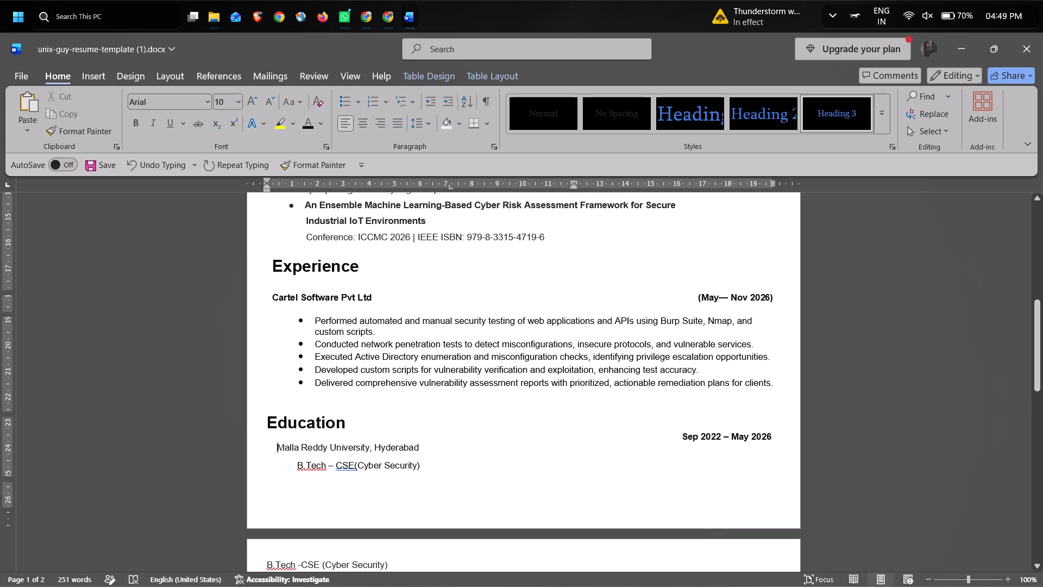
Print page 1 of the resume with Microsoft Print to PDF, saving the file on the Desktop as "Resume_".
click(21, 76)
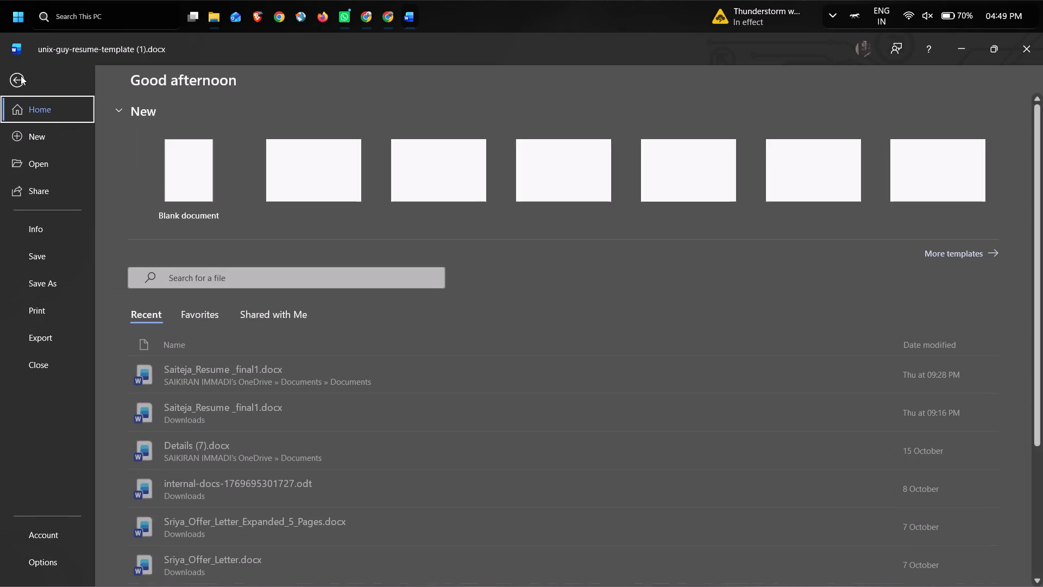
click(30, 314)
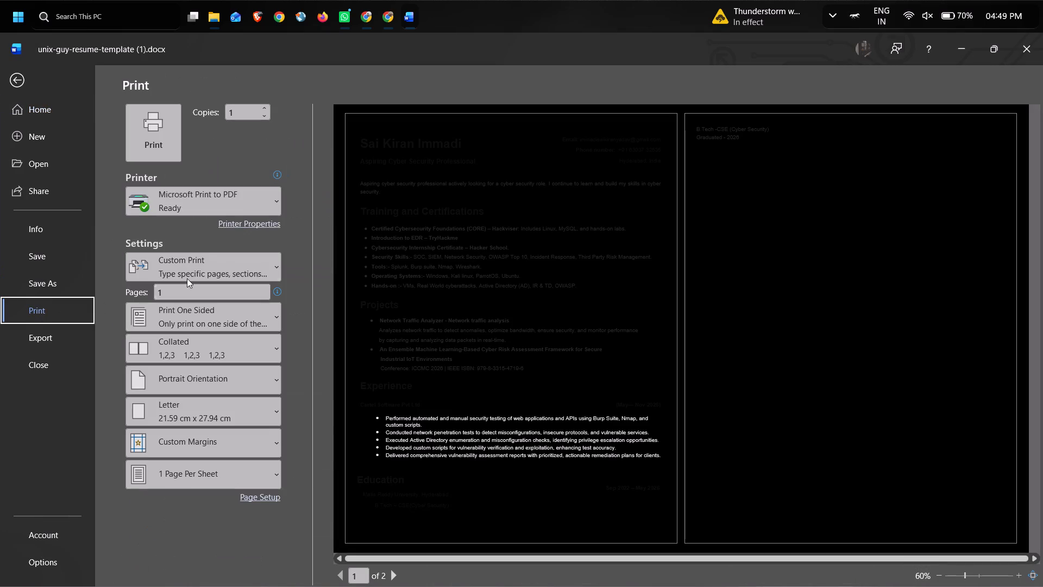
click(167, 155)
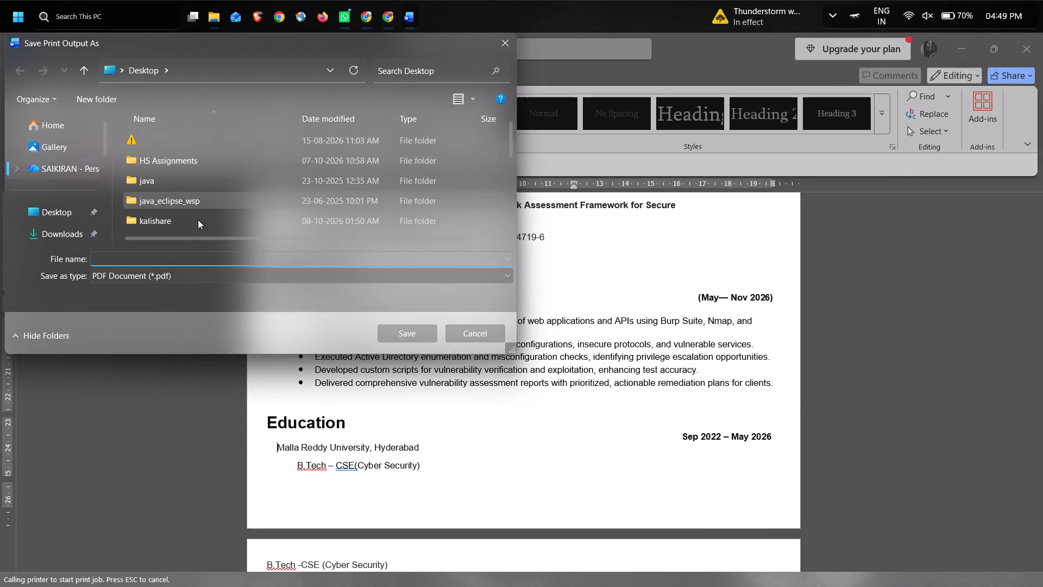
click(178, 260)
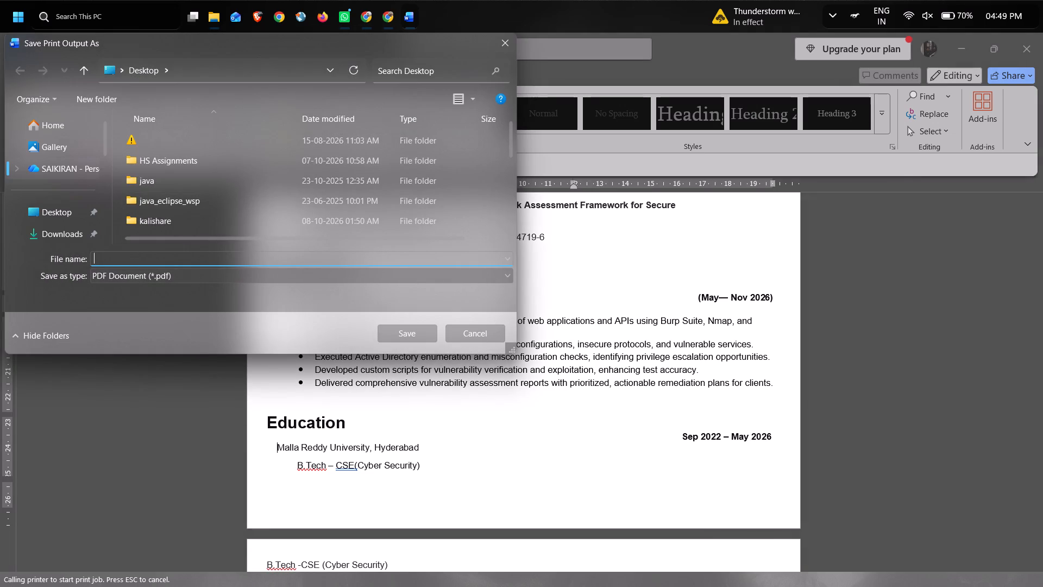
text(Resume)
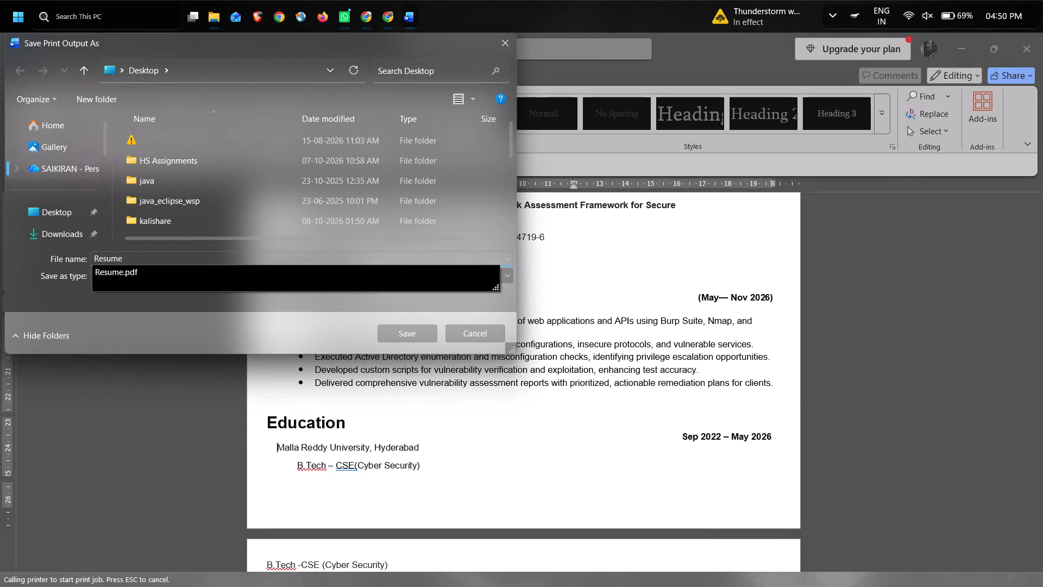
key(1)
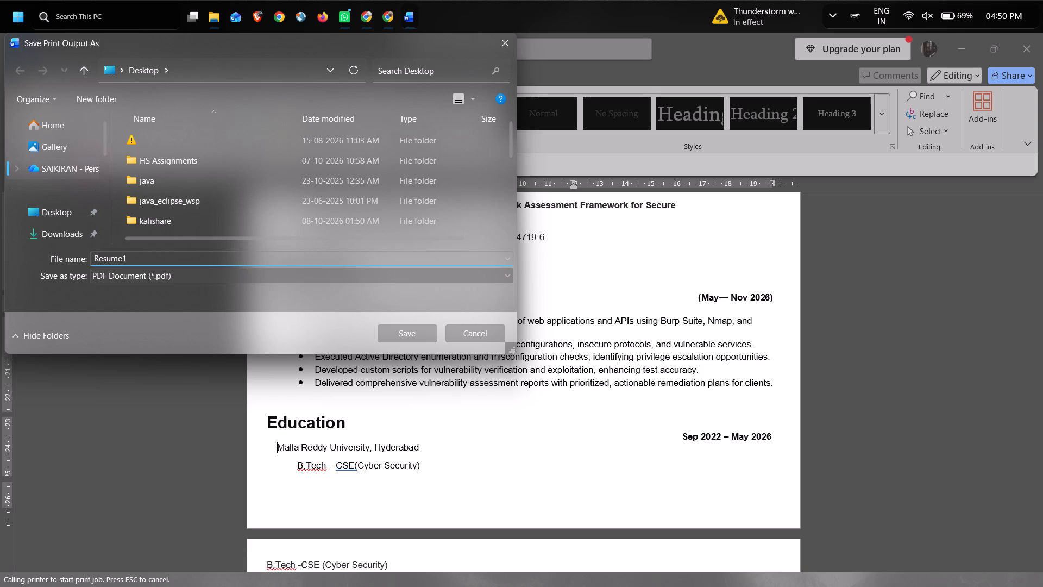
key(BackSpace)
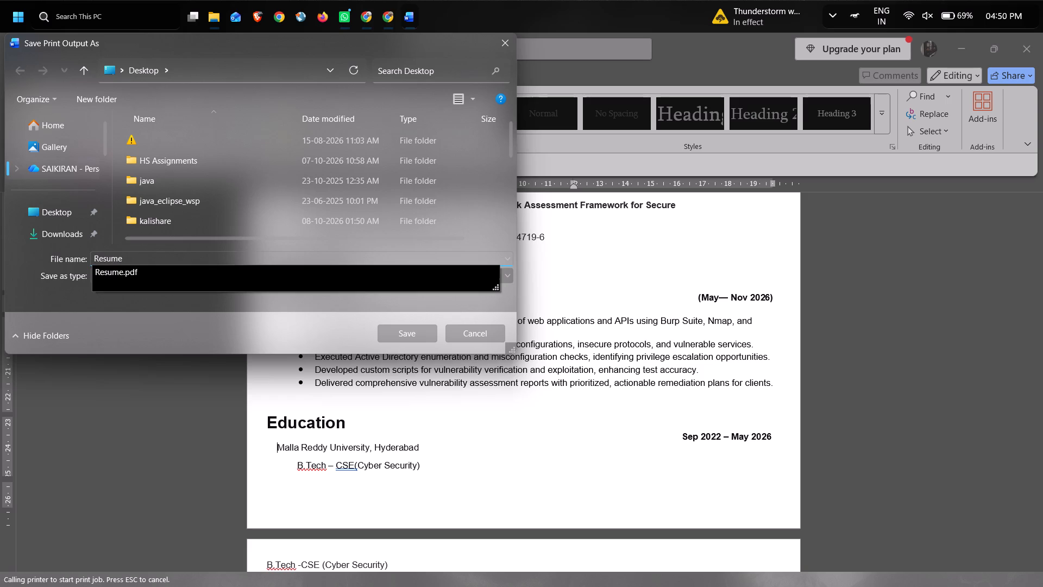
key(shift+underscore)
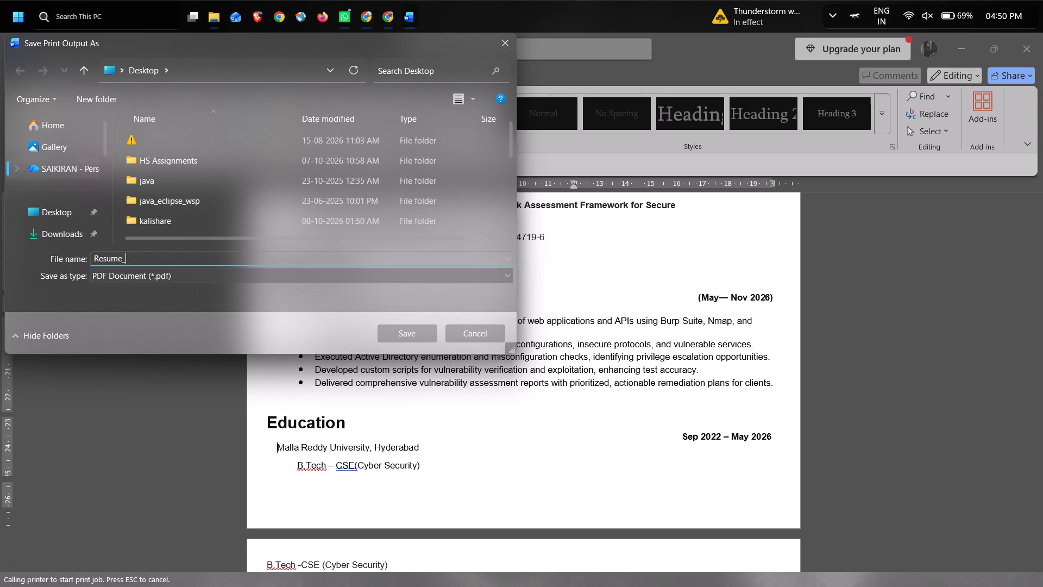
key(Return)
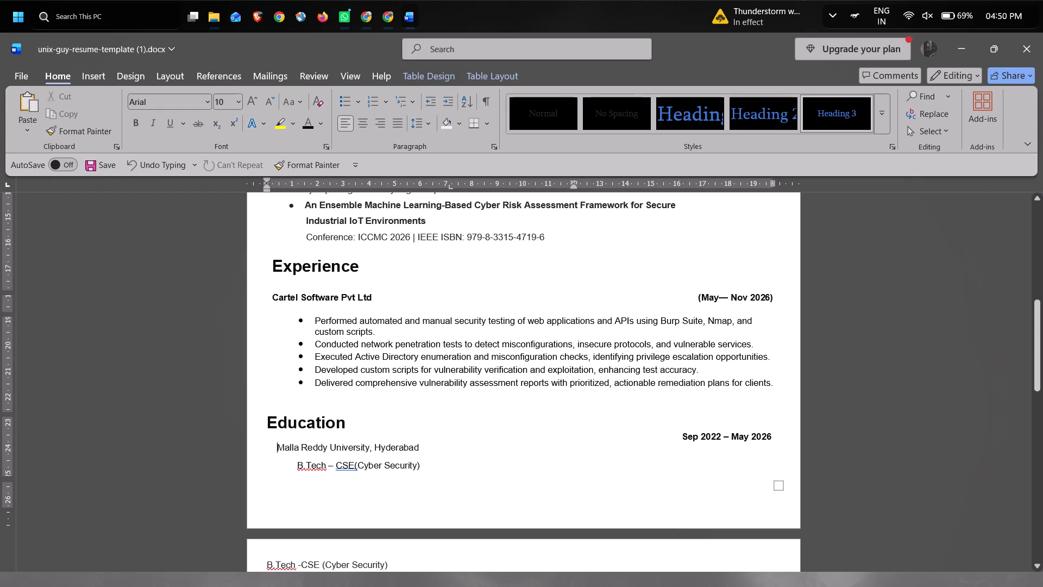
Save the resume document.
click(84, 164)
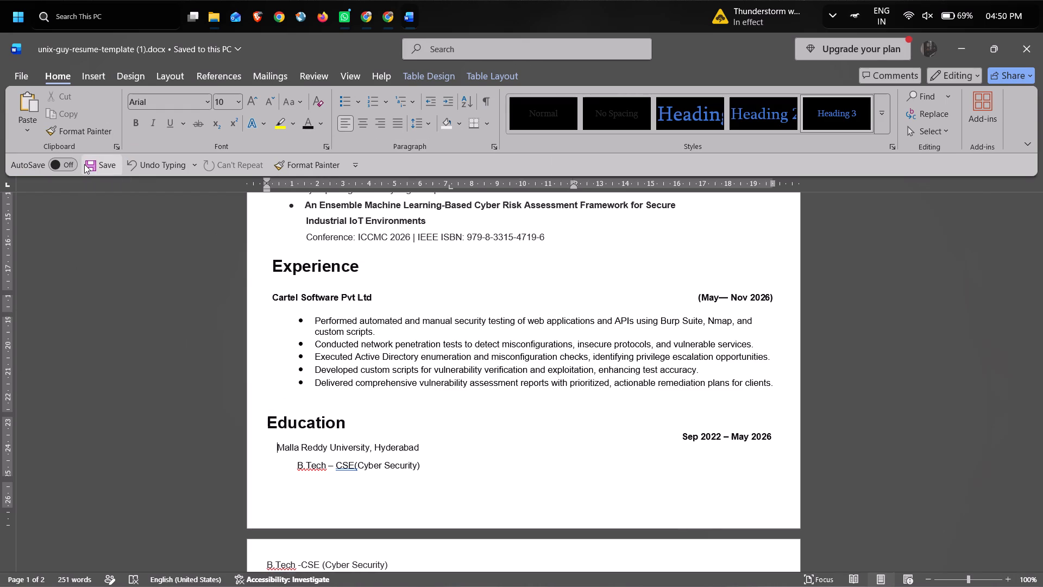
Switch to the desktop and delete the three older resume PDFs: Resume.pdf, the Sai_Resume file and SaiResumeL.pdf.
click(223, 49)
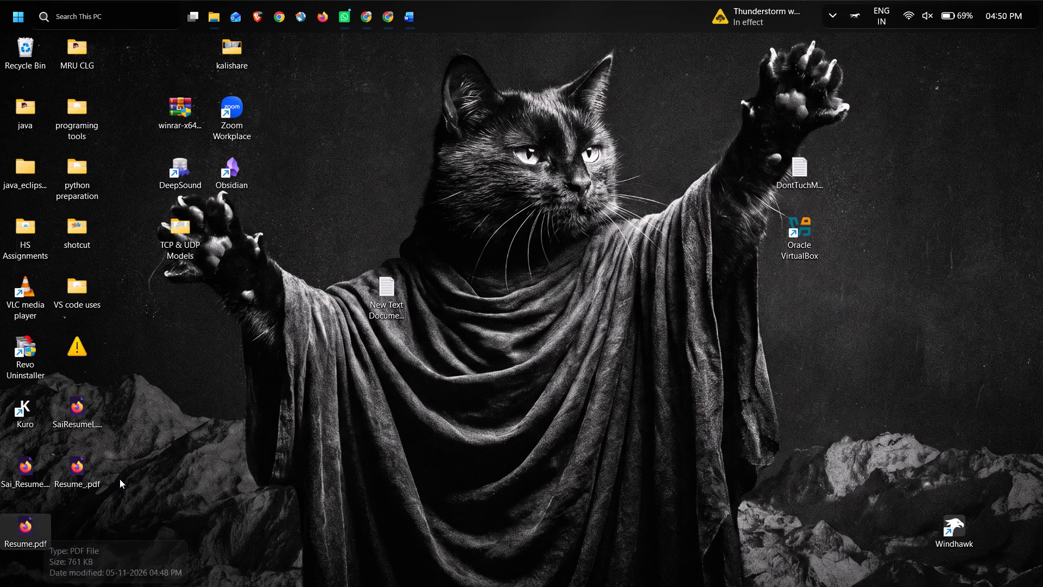
right_click(36, 521)
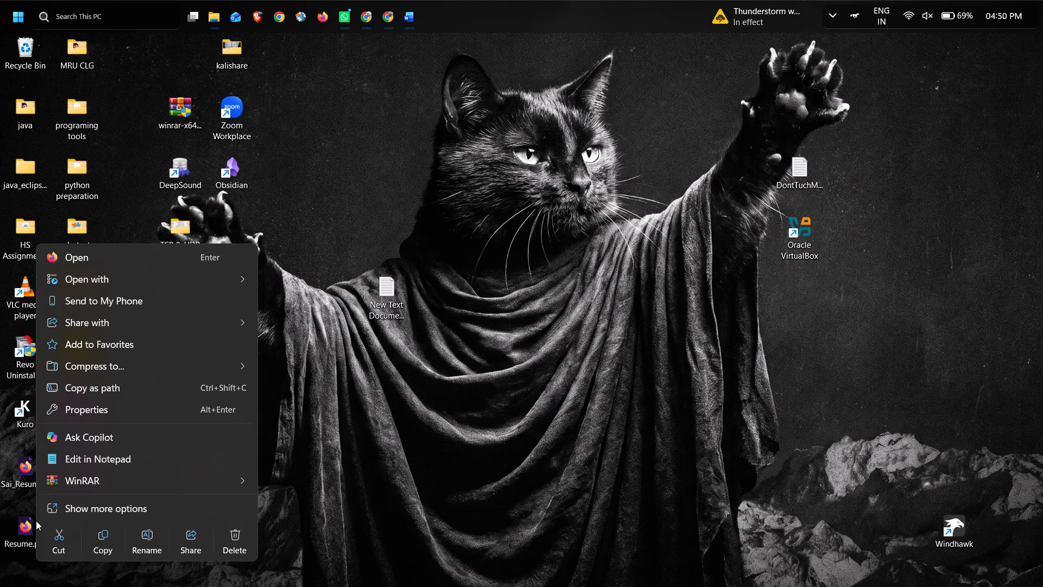
key(Delete)
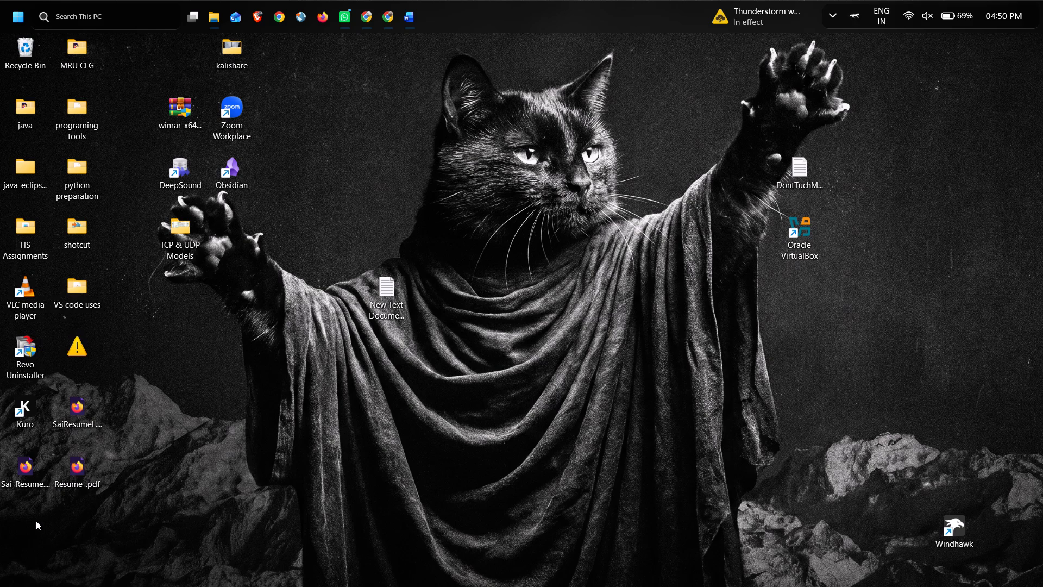
key(Up)
click(12, 479)
key(Delete)
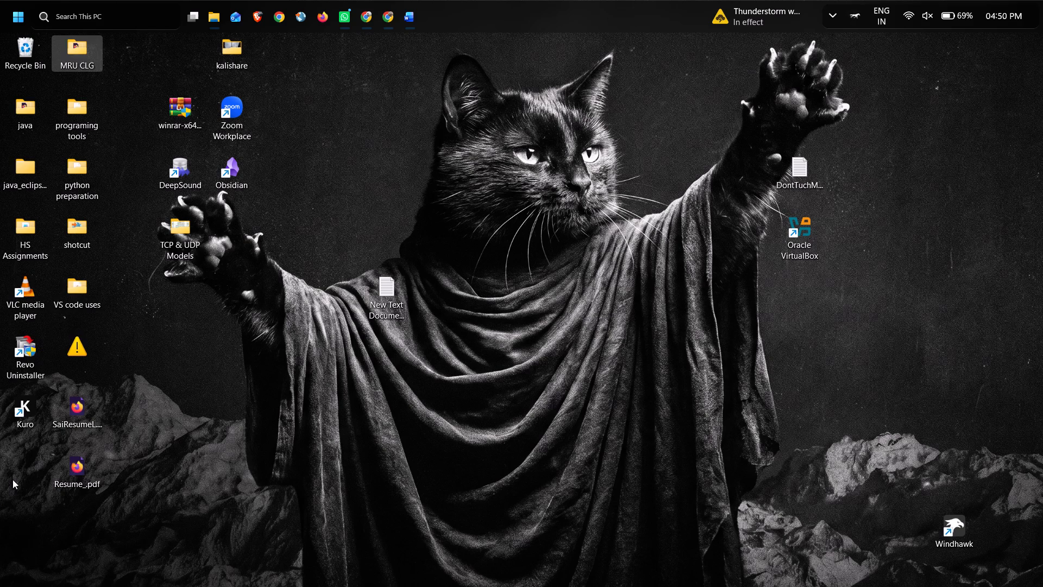
click(75, 420)
key(Delete)
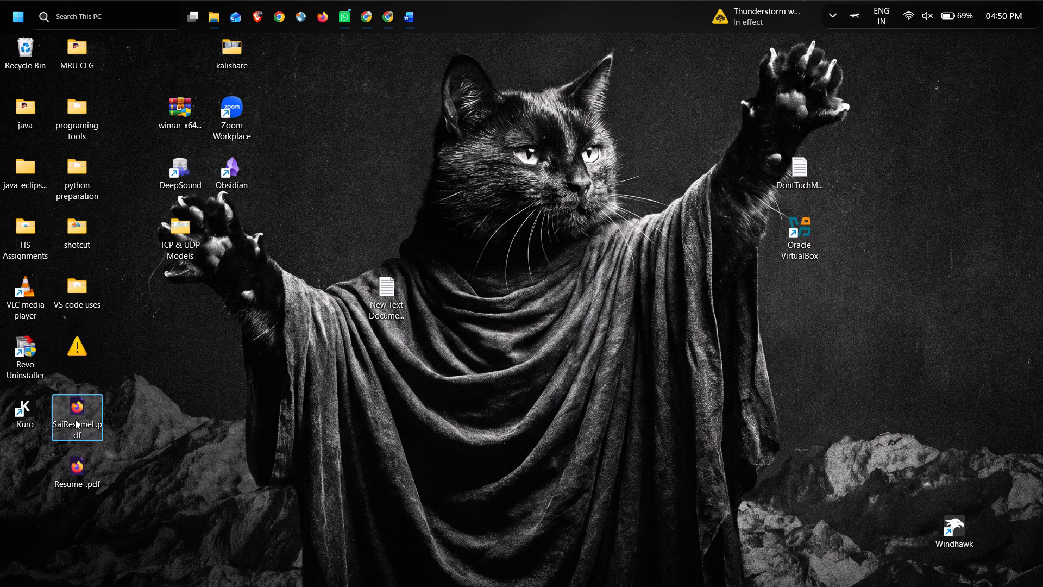
Open Resume_.pdf from the desktop in Firefox and review the whole page from the header to Education.
double_click(76, 477)
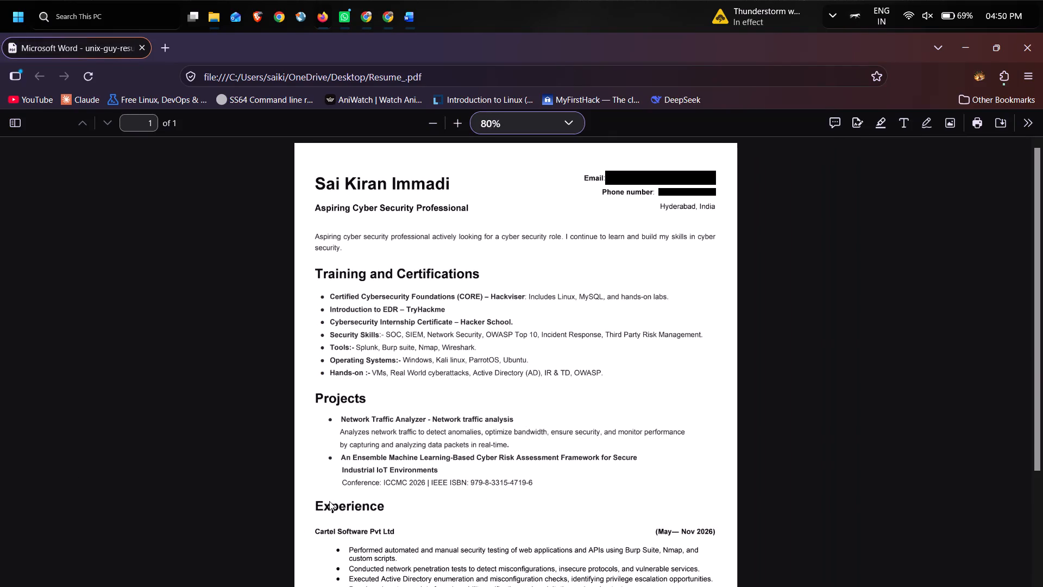
scroll(329, 501, right, 1)
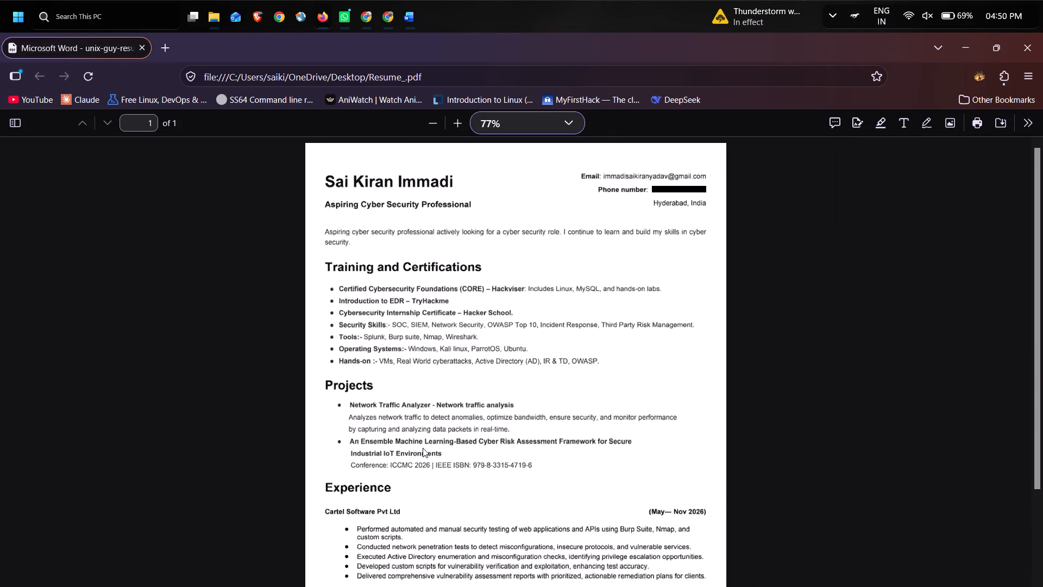
scroll(423, 448, down, 1)
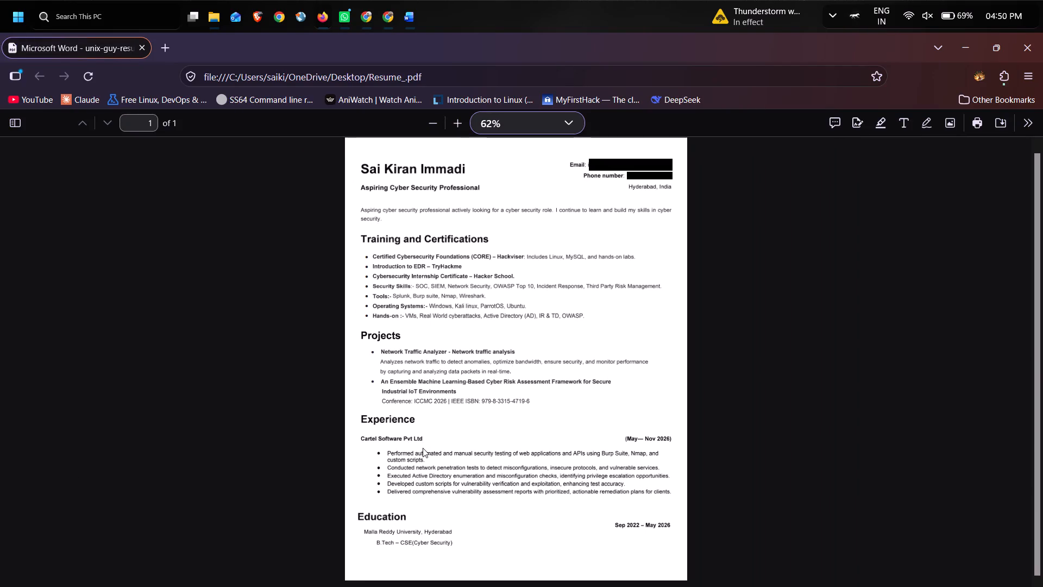
scroll(423, 448, down, 1)
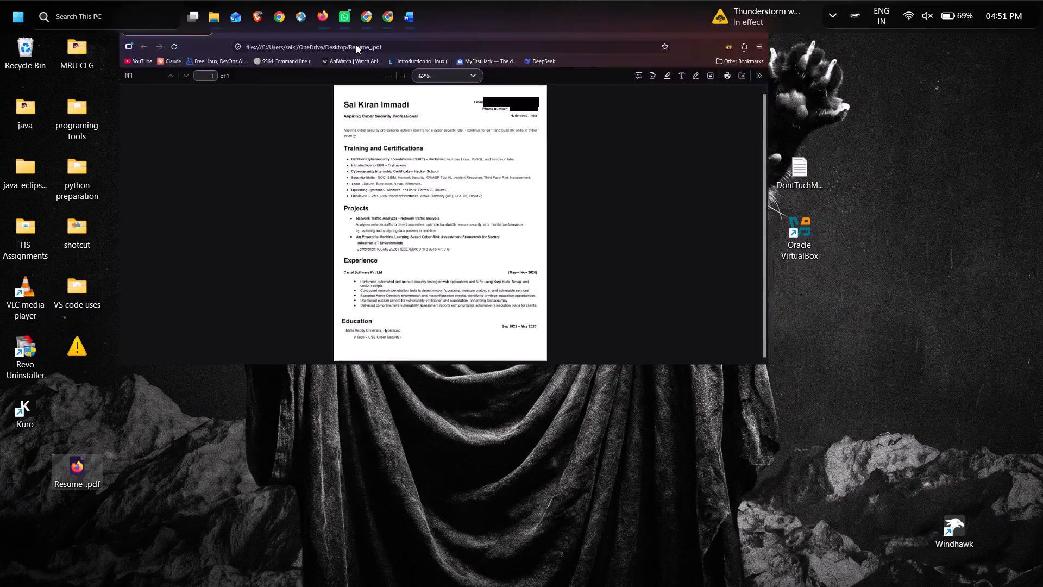
In File Explorer, delete the "_final1" resume Word document from the personal OneDrive's Documents folder.
click(213, 15)
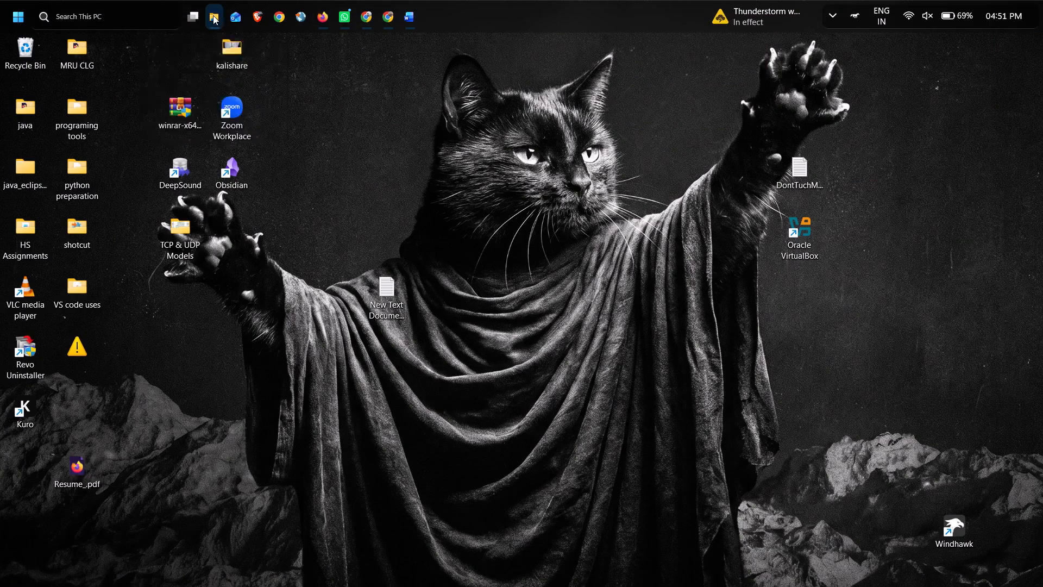
click(78, 174)
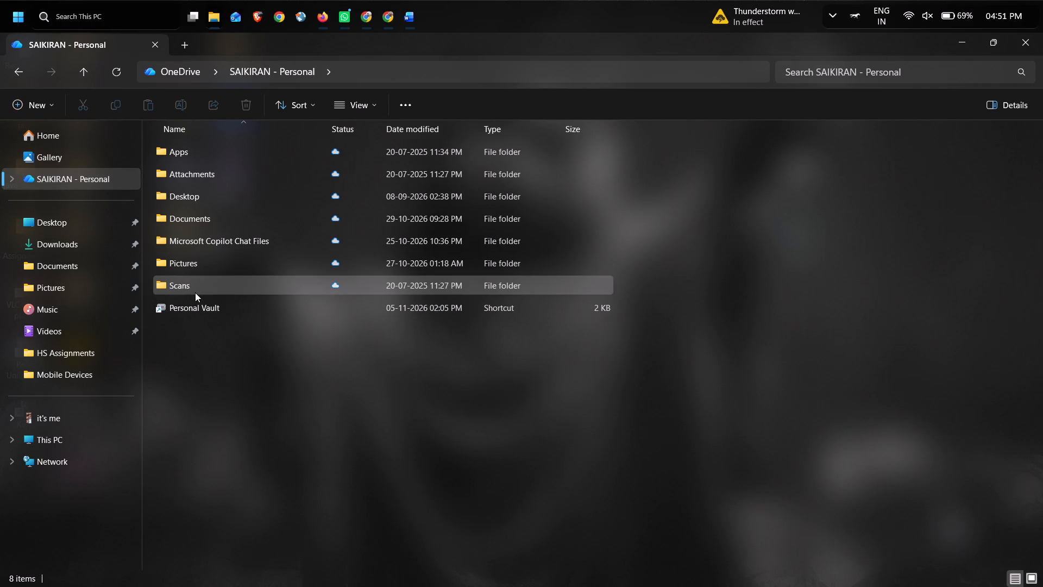
double_click(187, 227)
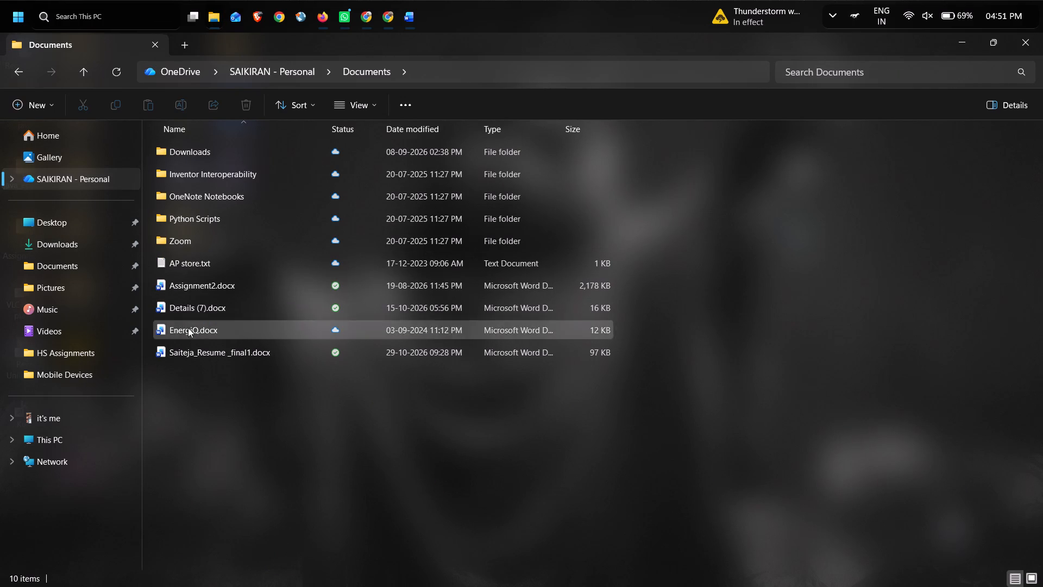
click(191, 356)
key(Delete)
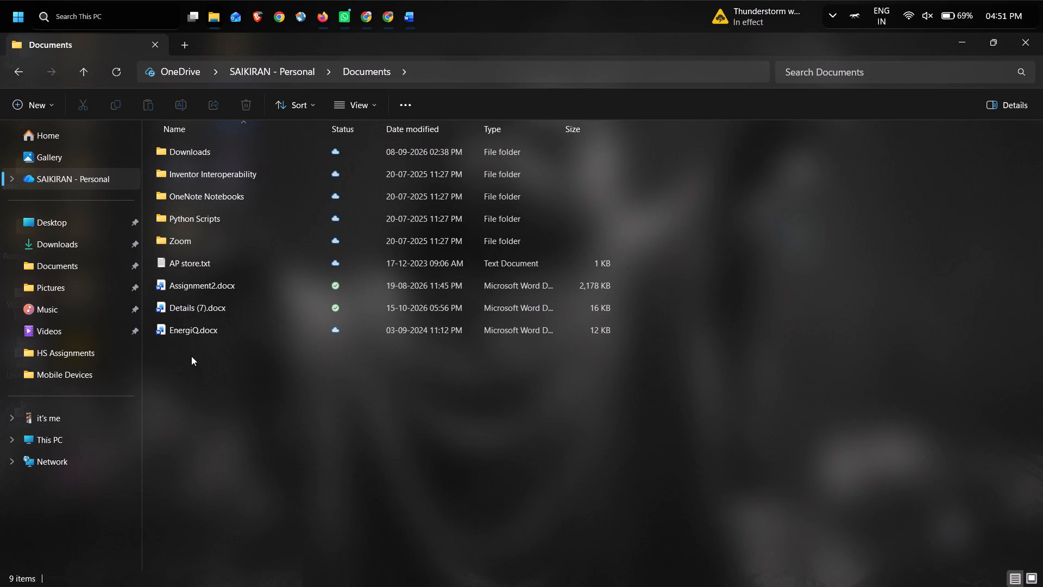
Look through the OneDrive Documents folder, its Downloads subfolder and the Desktop folder for other resume files.
key(Up)
key(Up)
key(Up)
key(Up)
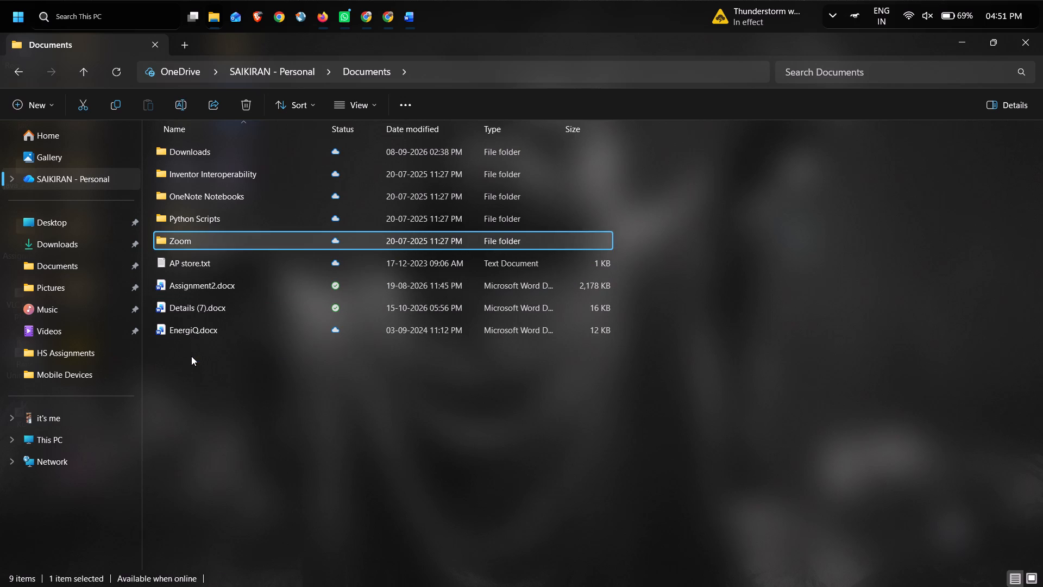
key(Up)
key(Up)
key(Up)
key(Up)
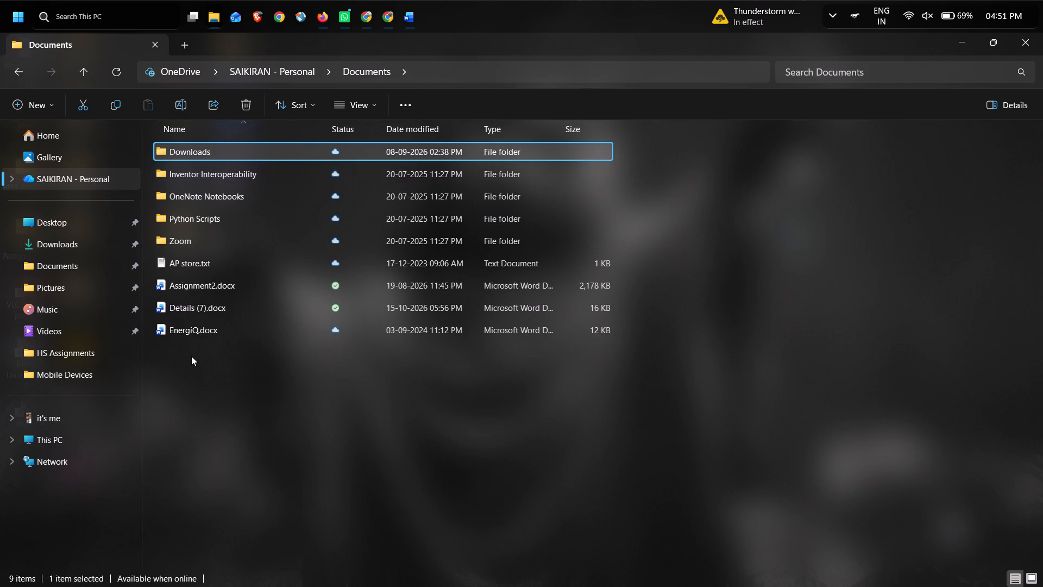
key(Return)
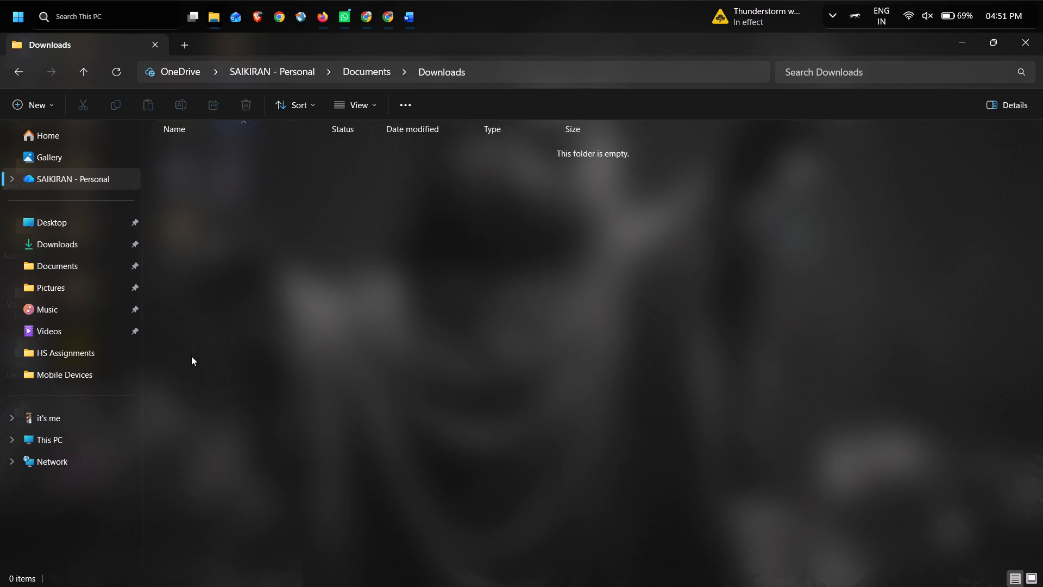
key(Escape)
click(80, 72)
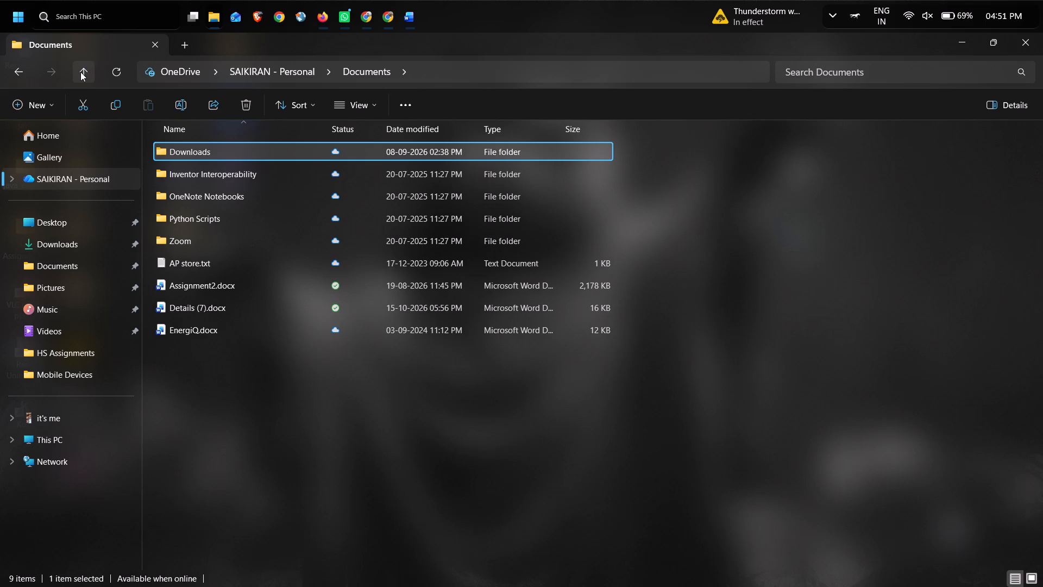
click(52, 230)
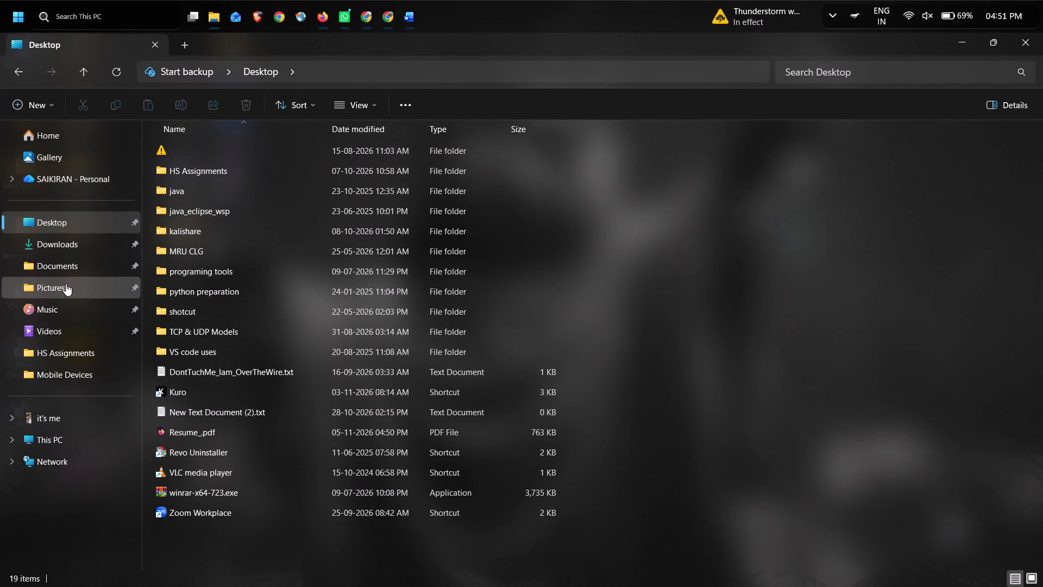
Delete the "_final1" resume files, both the DOCX and the PDF, from the local Downloads folder.
click(60, 243)
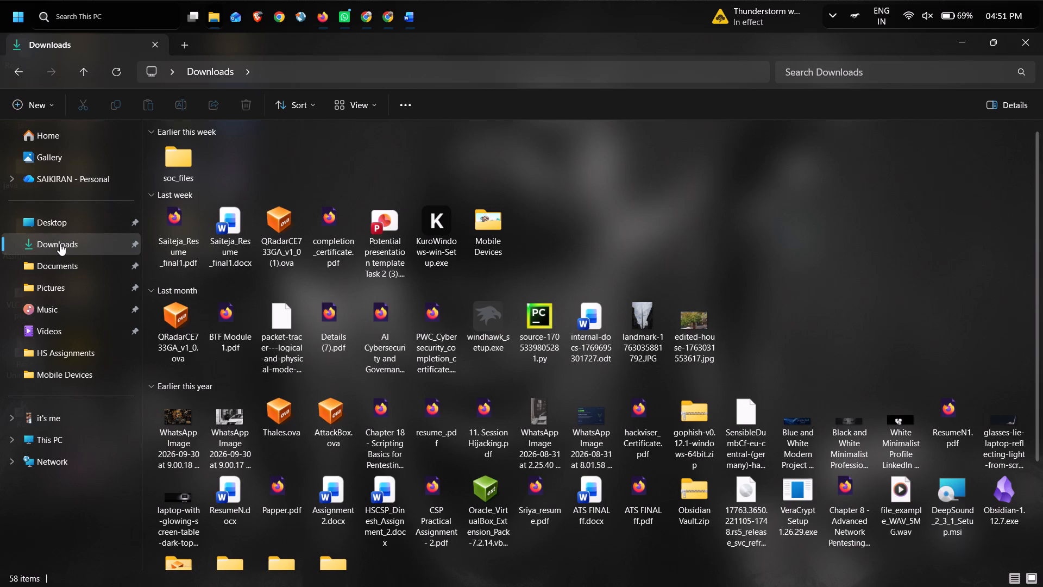
click(216, 233)
key(Delete)
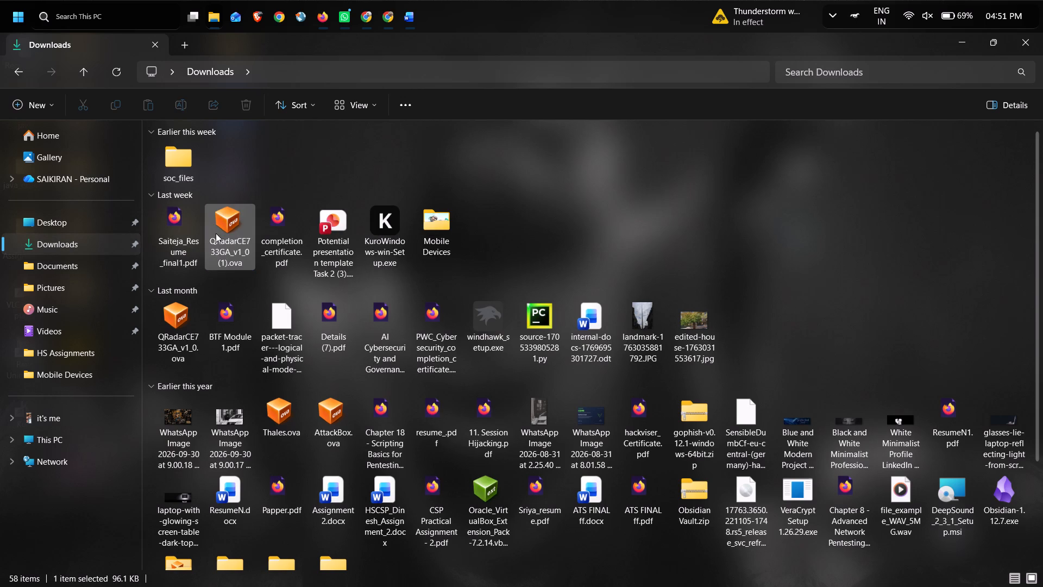
key(Left)
key(Delete)
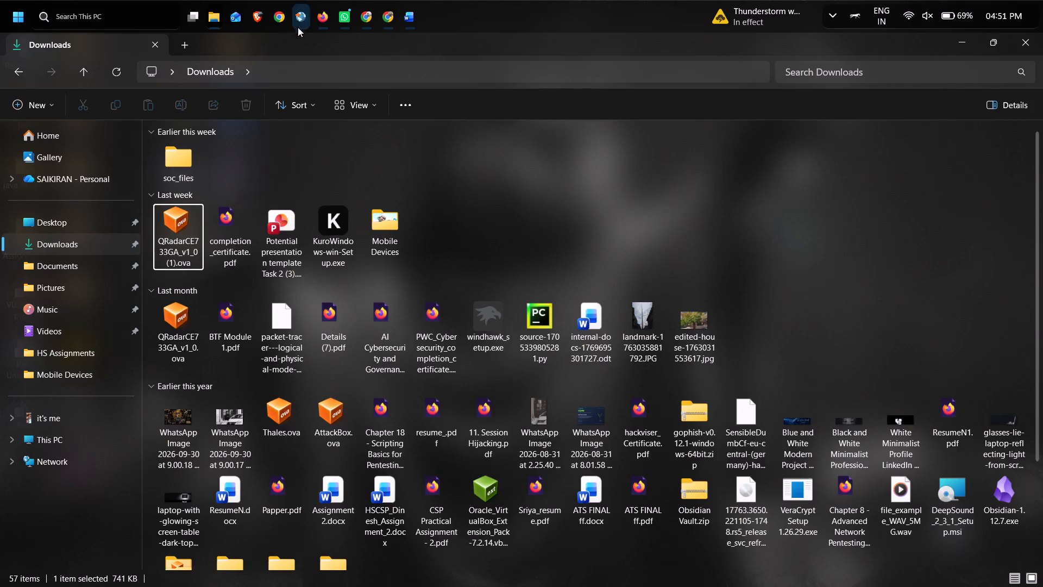
Switch to Firefox and search Google for "virtual meaning" in a new tab.
click(331, 26)
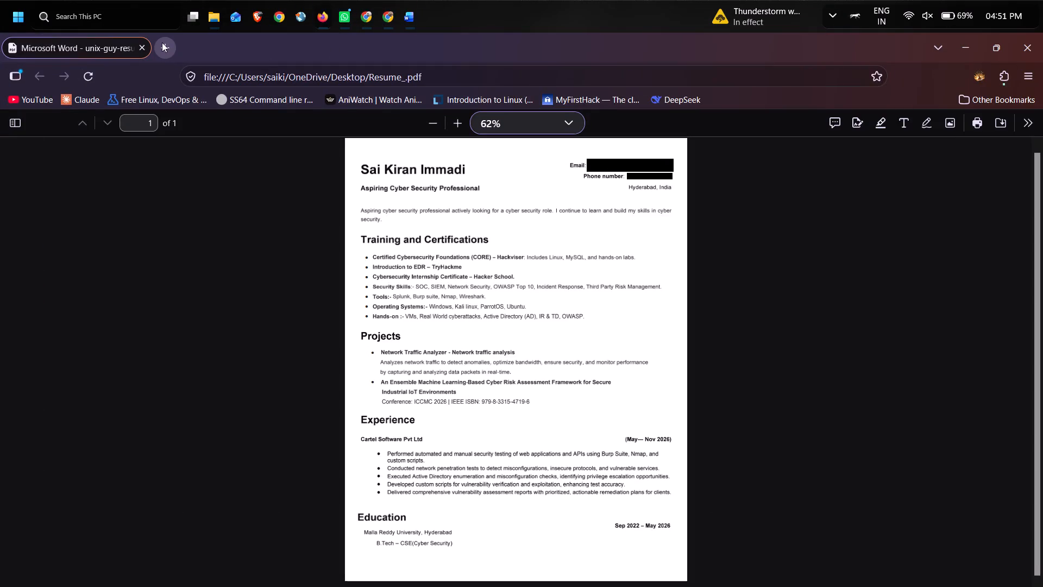
click(162, 42)
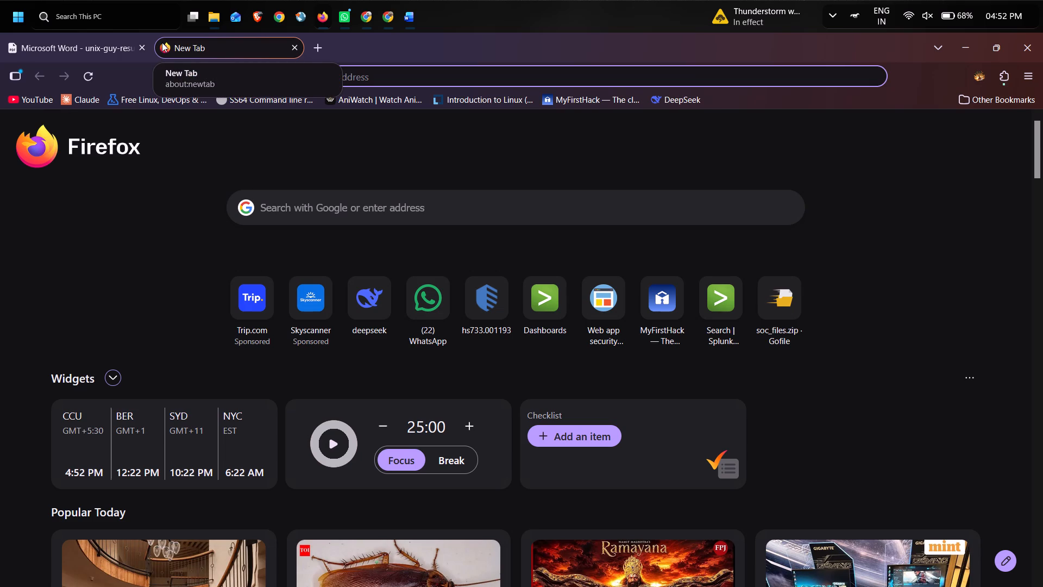
text(wa)
key(BackSpace)
key(BackSpace)
key(BackSpace)
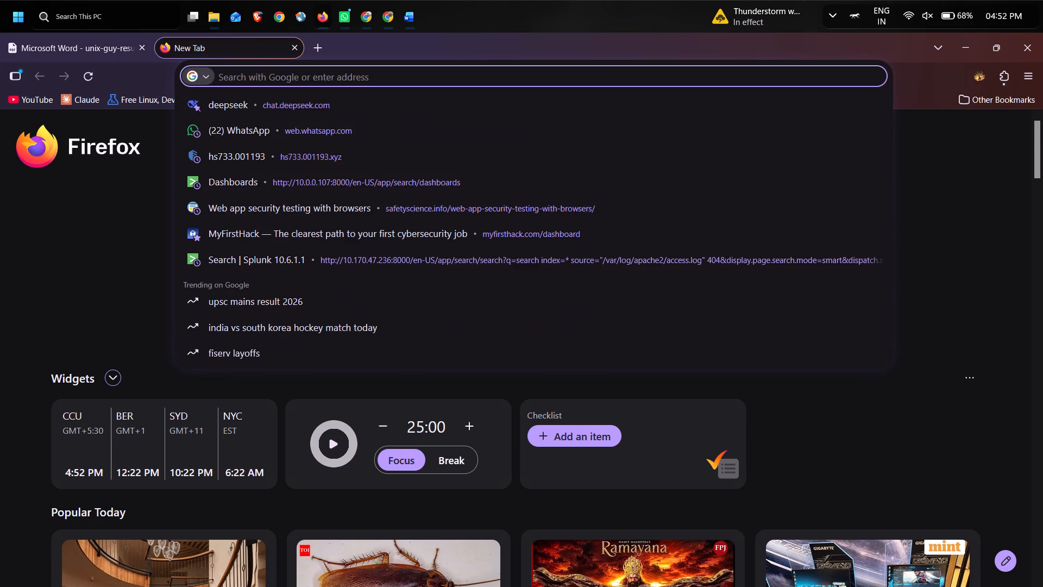
text(varthua;)
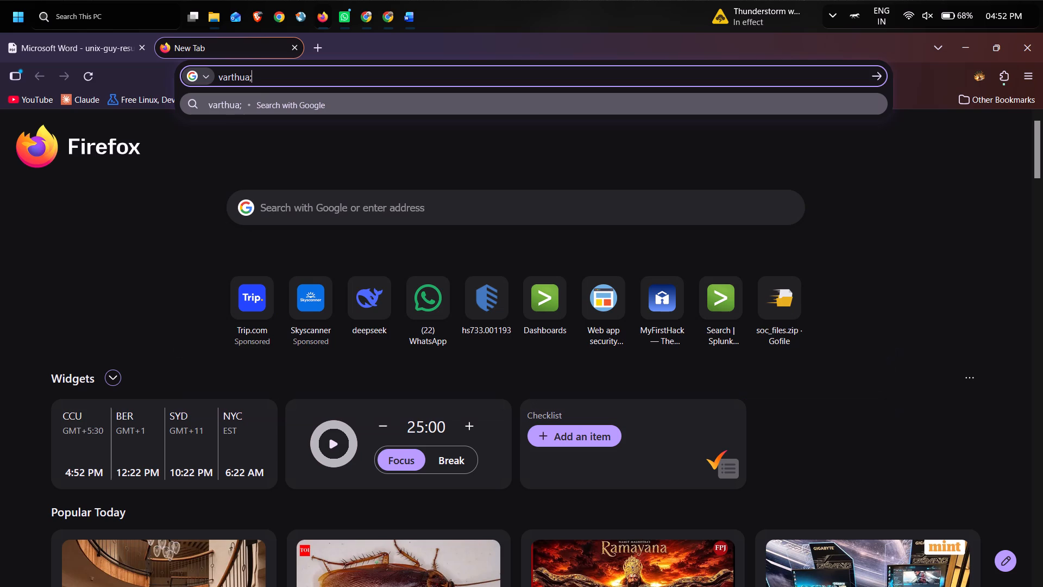
key(BackSpace)
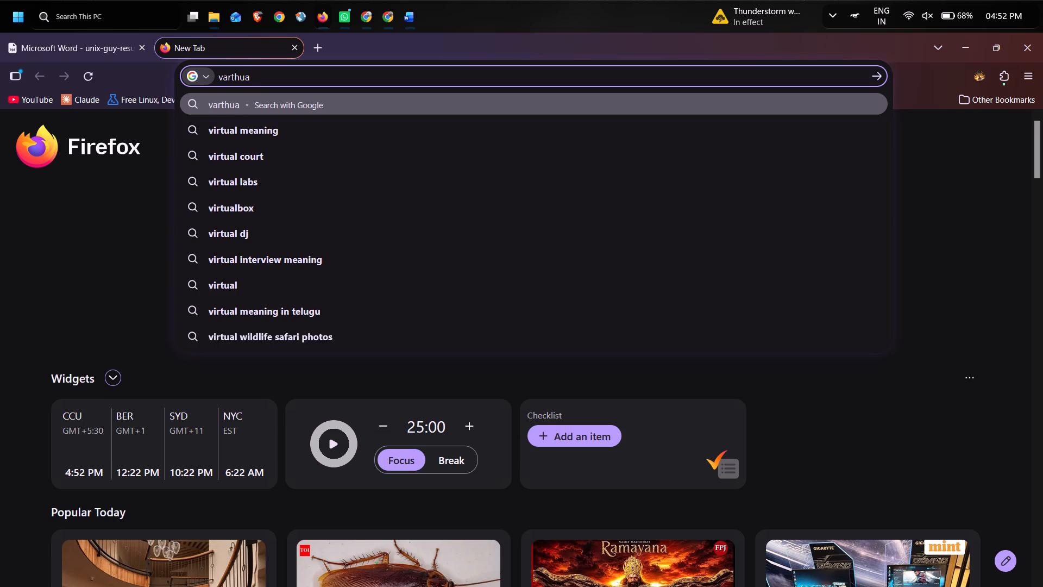
key(l)
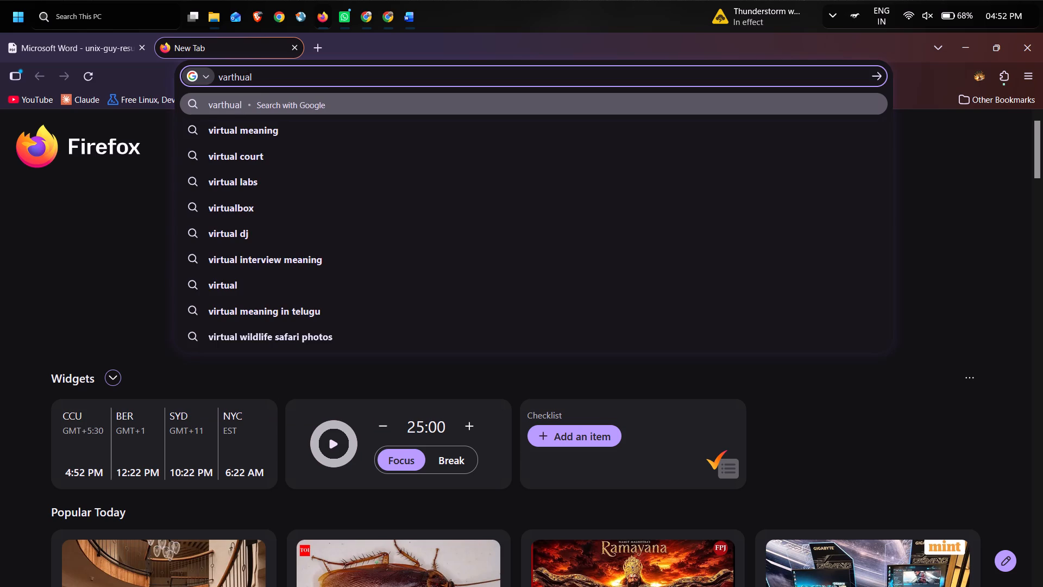
key(Down)
key(space)
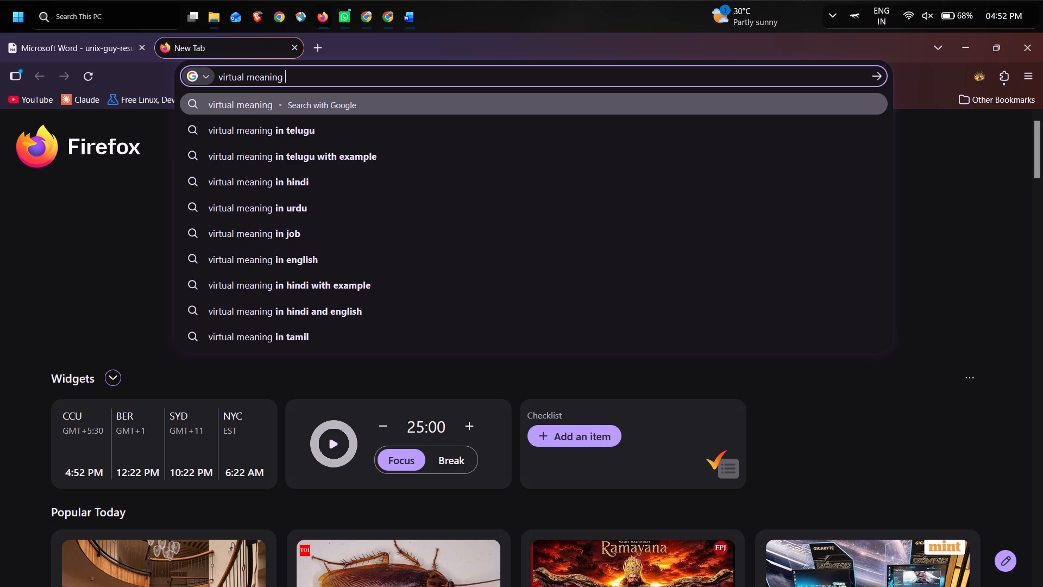
key(Return)
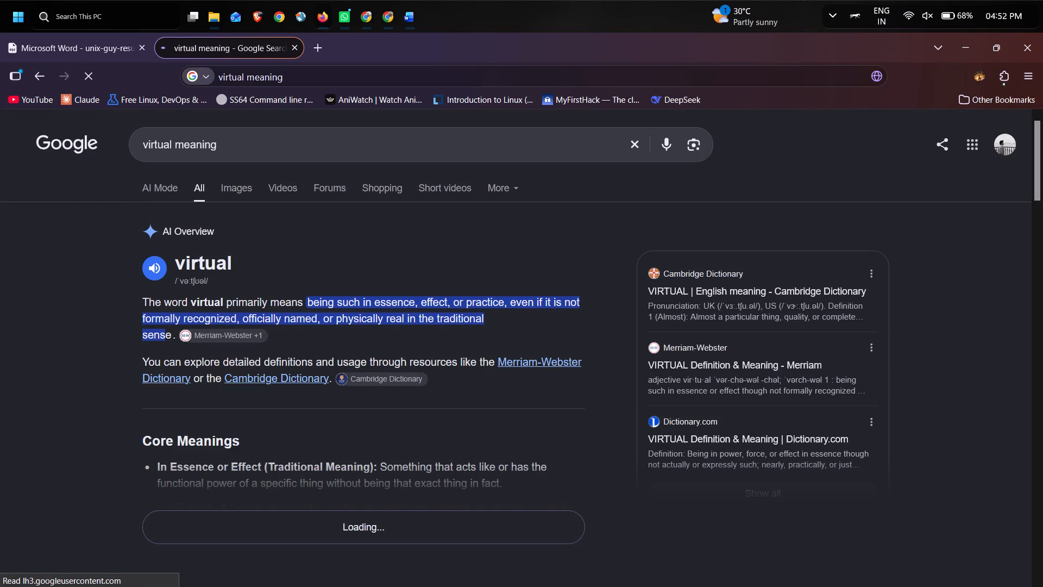
Change the Google query to "wazuh virtual machine" and run the search.
click(237, 139)
key(BackSpace)
key(BackSpace)
key(BackSpace)
key(BackSpace)
key(BackSpace)
key(BackSpace)
key(BackSpace)
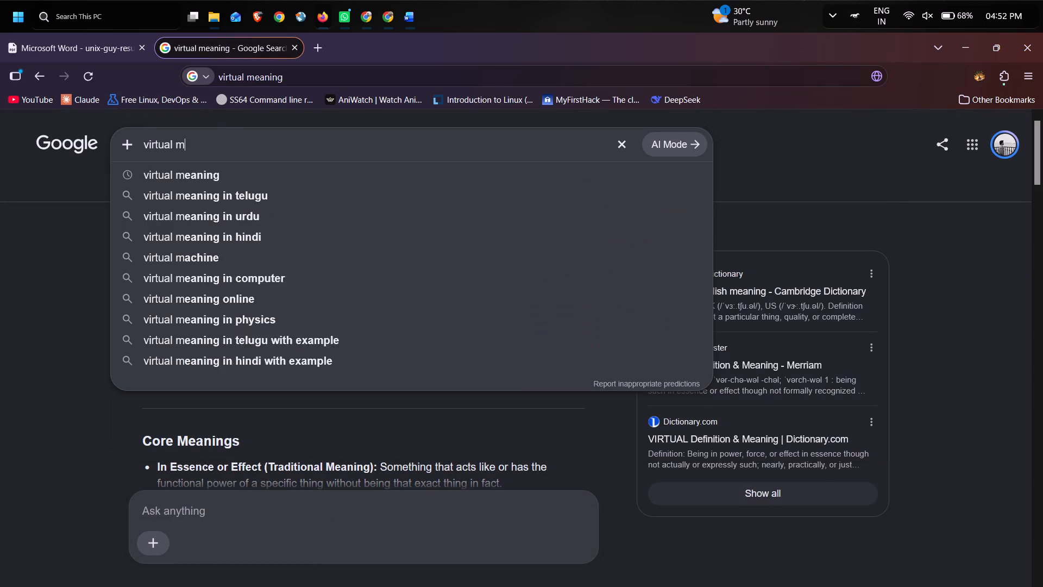
key(BackSpace)
key(space)
text(me)
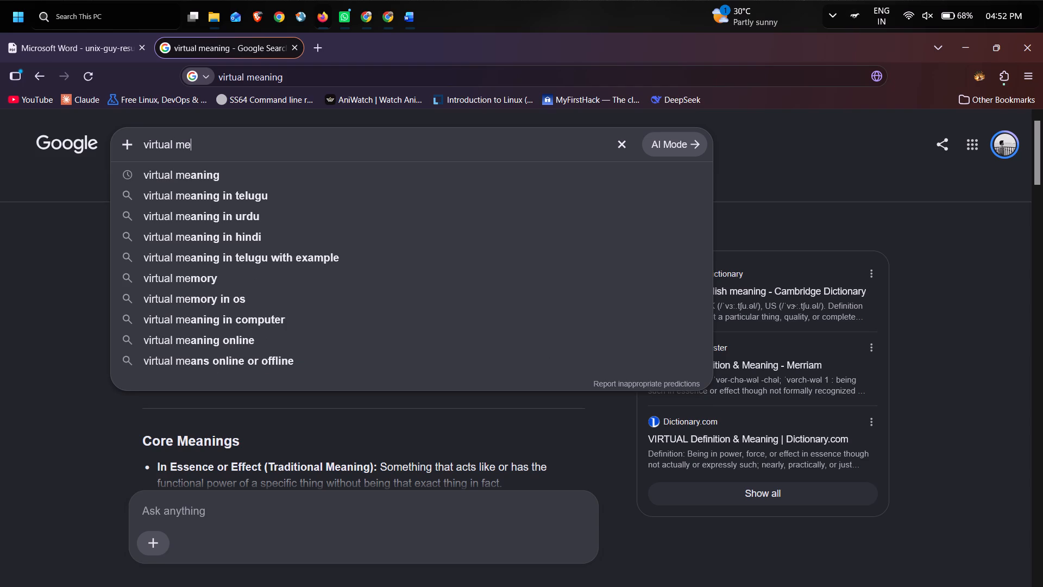
key(Left)
key(Left)
key(Left)
key(Left)
key(Left)
key(Left)
key(Left)
key(Left)
key(Left)
key(Left)
key(Left)
key(Left)
key(Left)
text(wa)
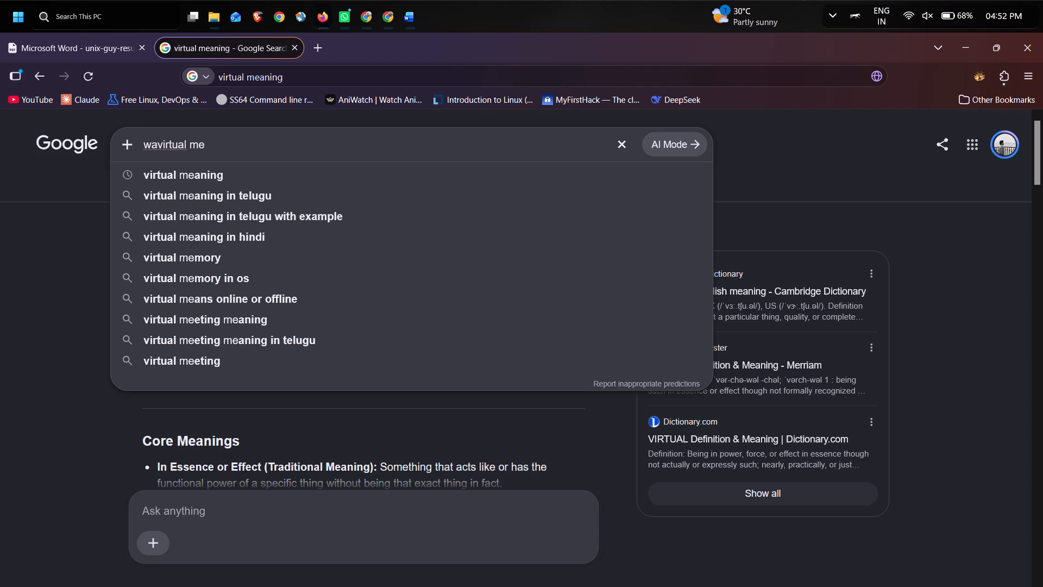
text(zu)
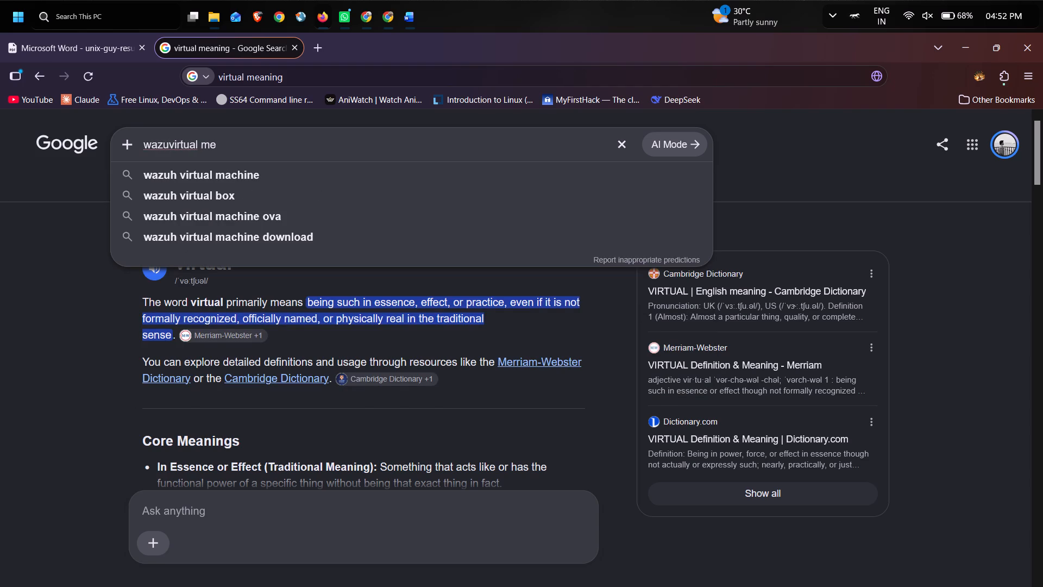
key(h)
key(space)
key(Down)
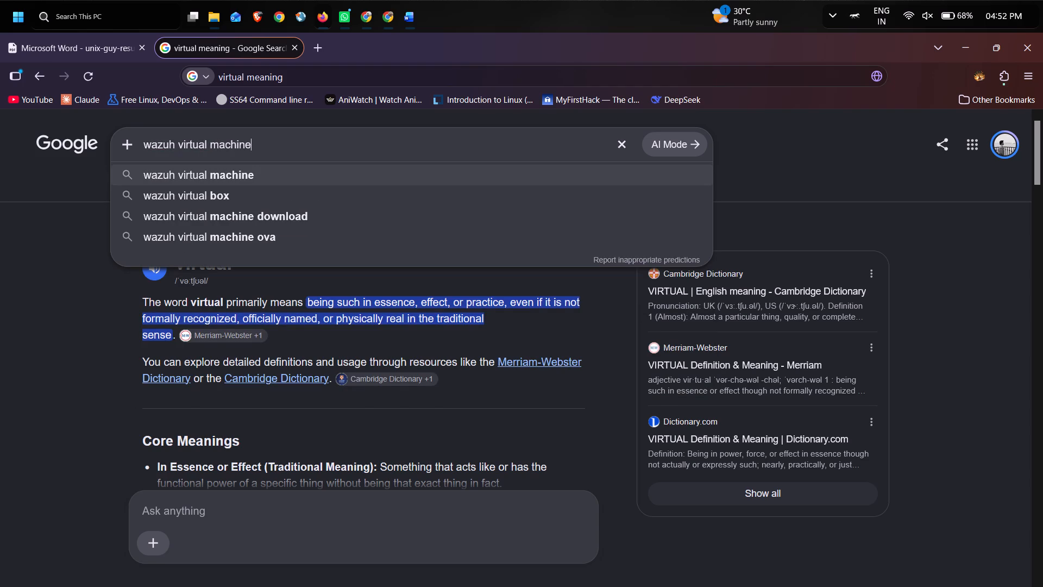
key(Return)
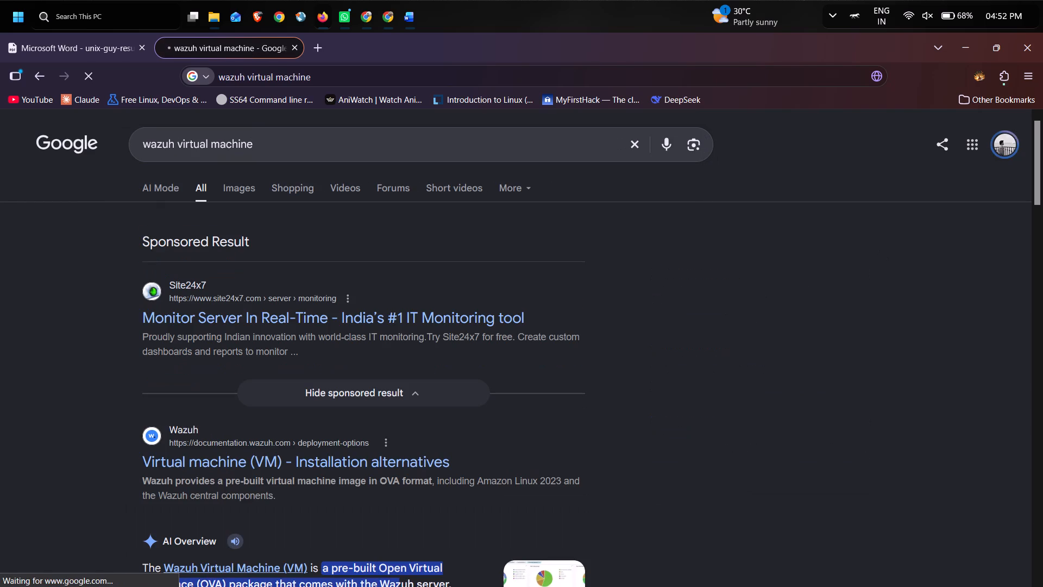
Open Wazuh's "Virtual machine (VM) - Installation alternatives" documentation and examine the OVA package, hardware requirements and import instructions.
click(224, 457)
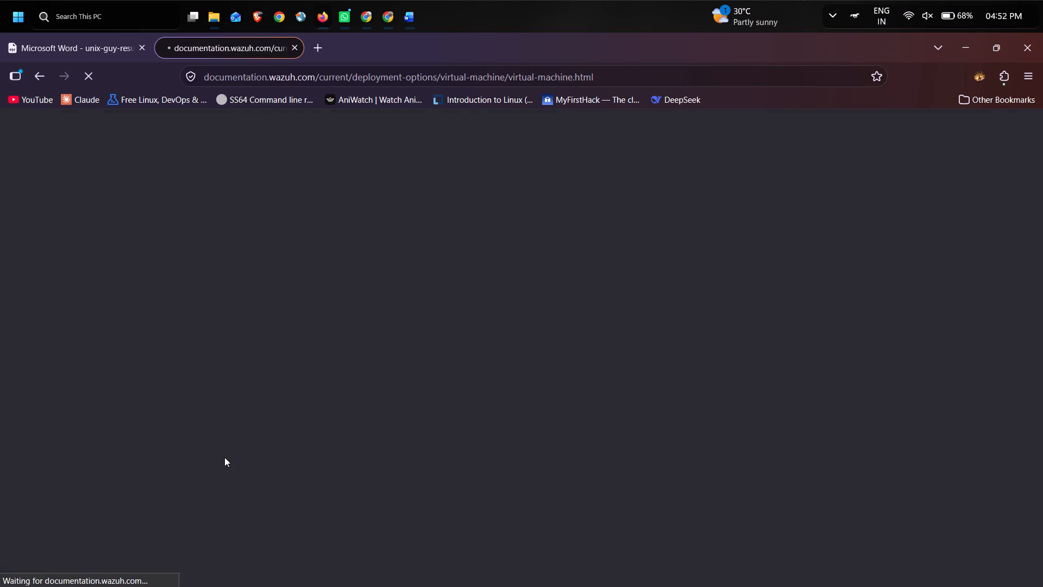
scroll(470, 433, down, 1)
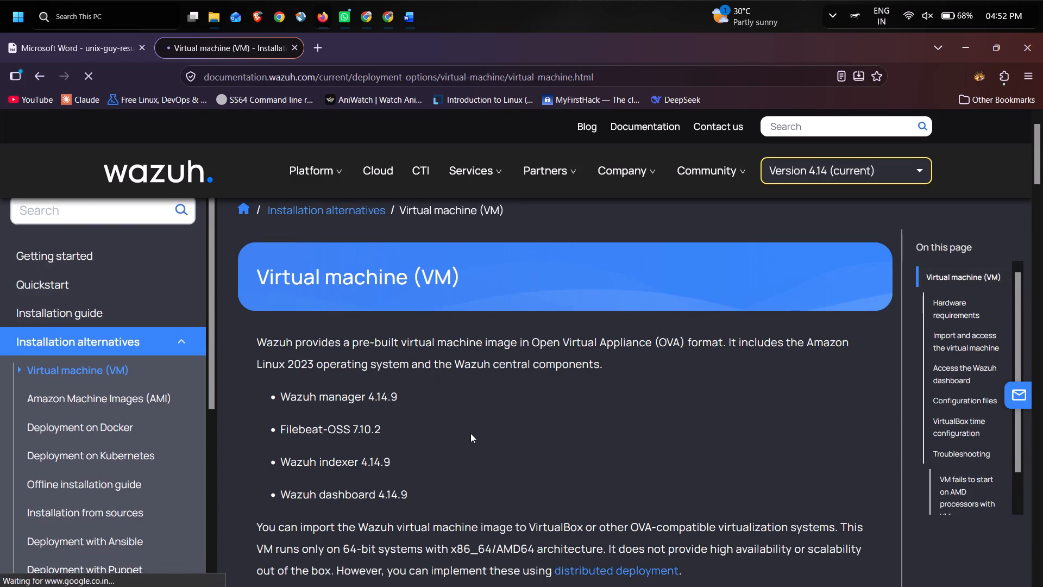
scroll(470, 433, down, 4)
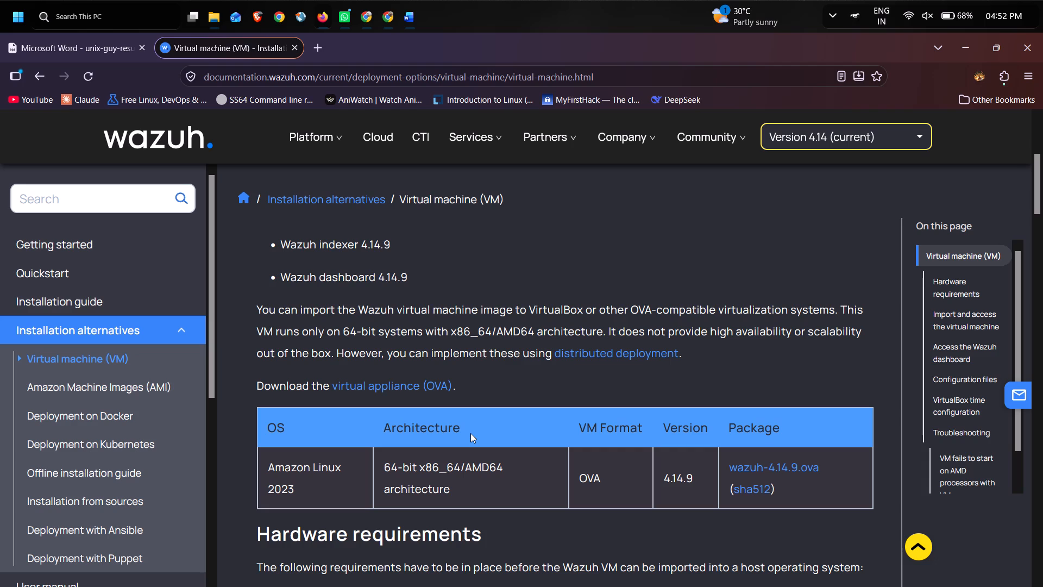
scroll(491, 470, down, 1)
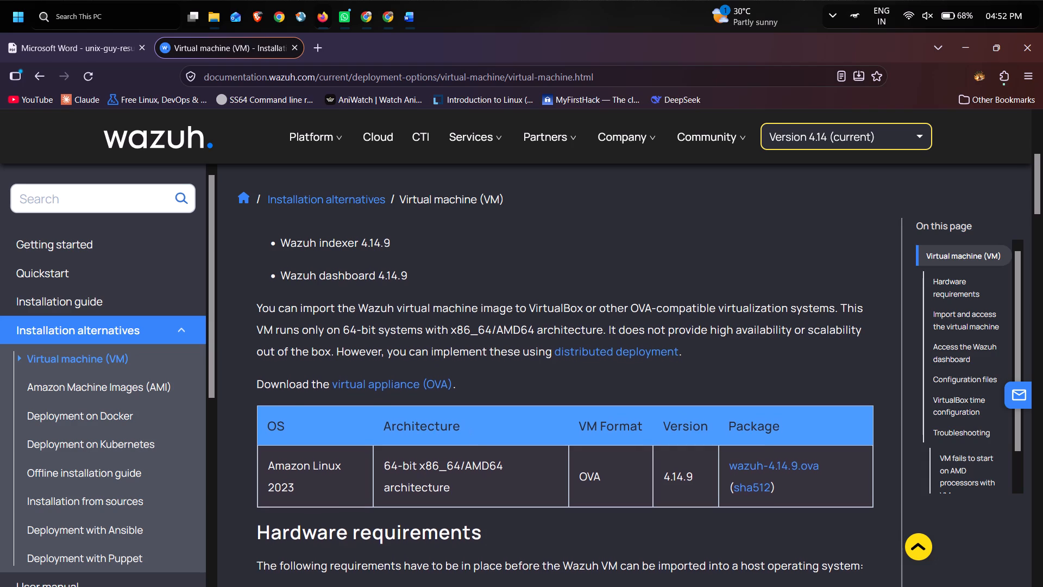
scroll(491, 470, down, 4)
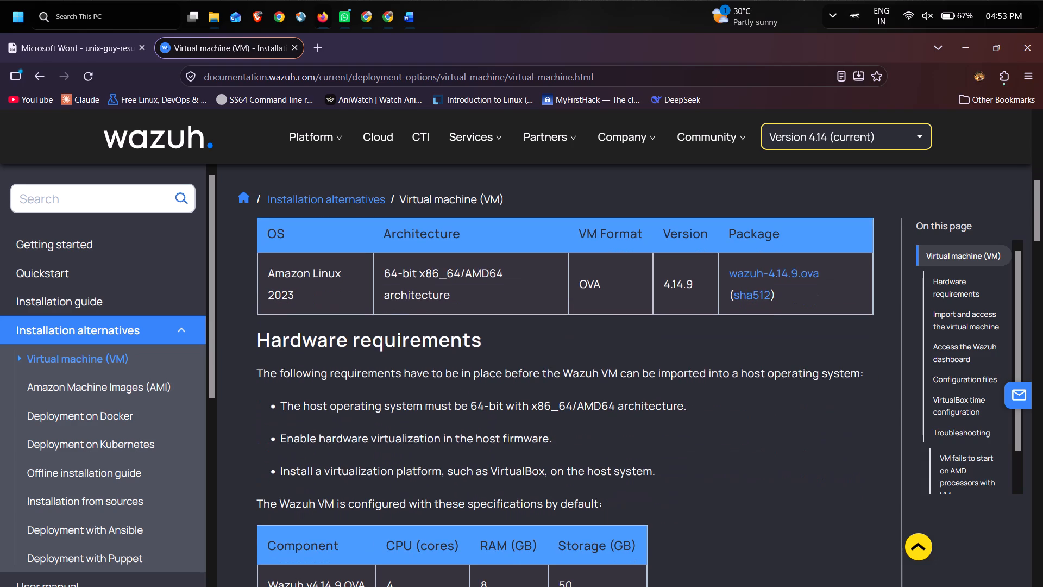
scroll(491, 470, down, 6)
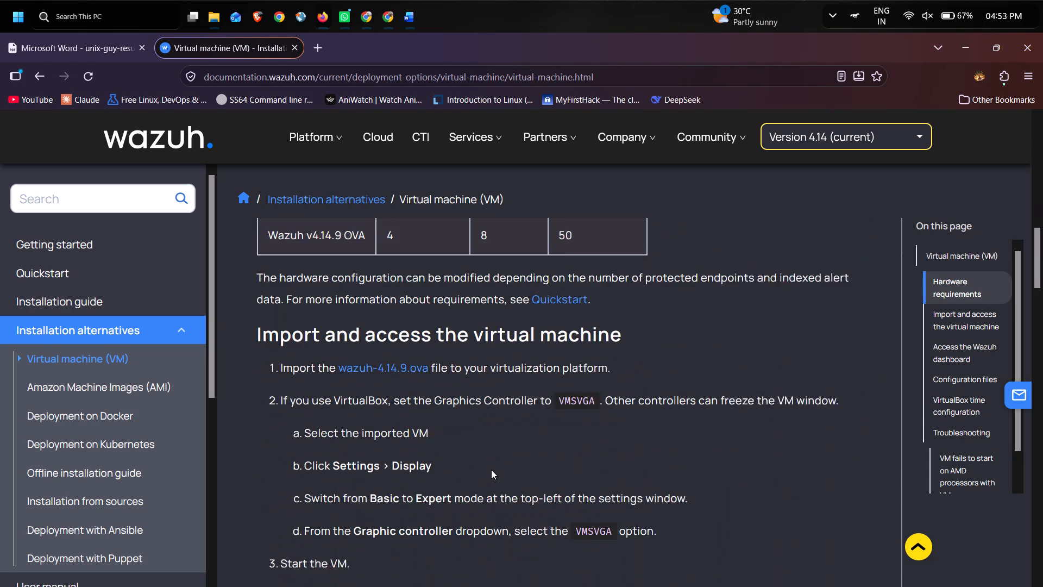
scroll(491, 470, down, 3)
scroll(491, 470, up, 7)
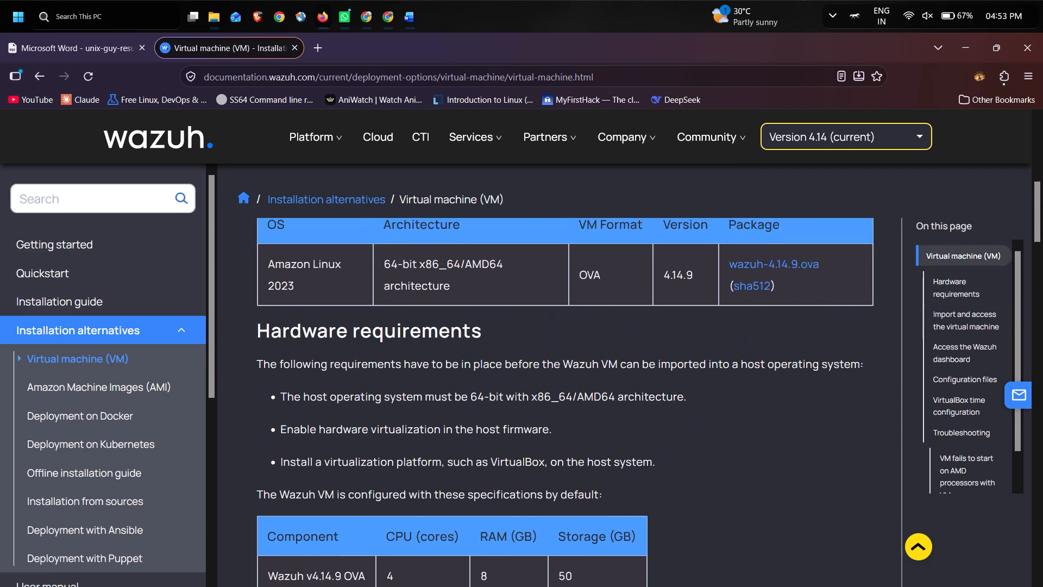
scroll(491, 470, up, 2)
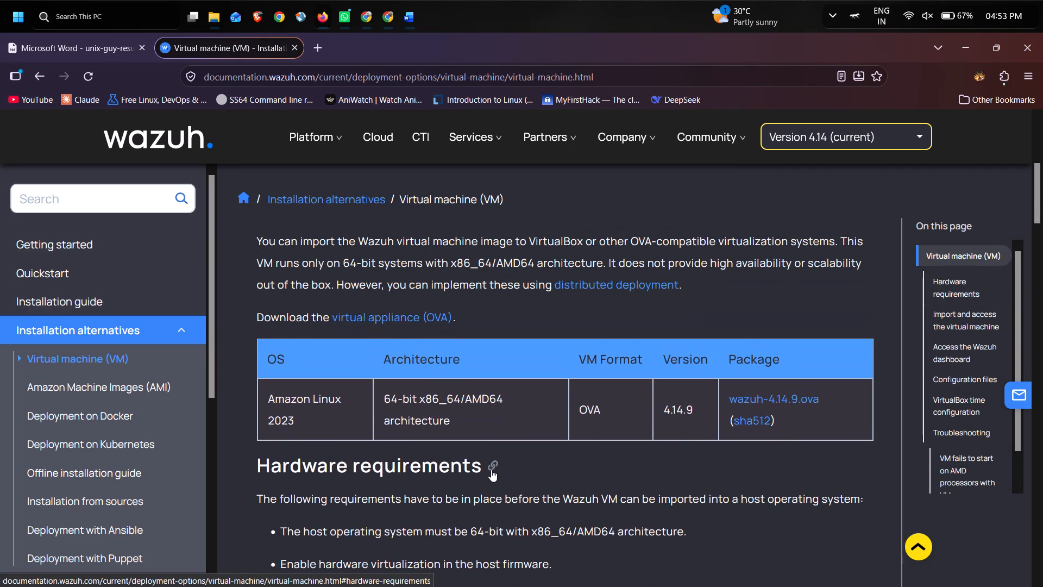
scroll(491, 470, up, 1)
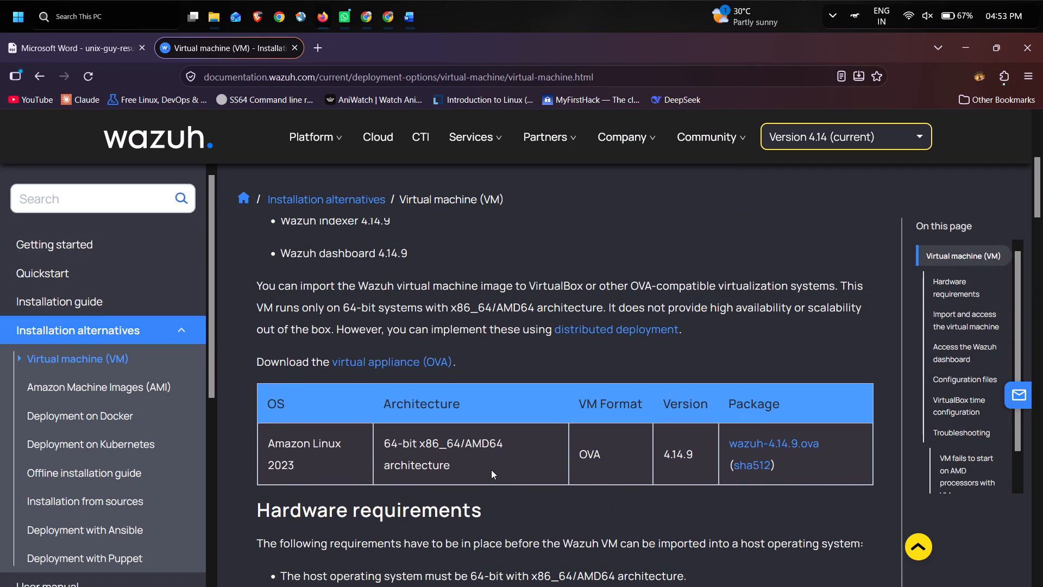
scroll(491, 470, up, 4)
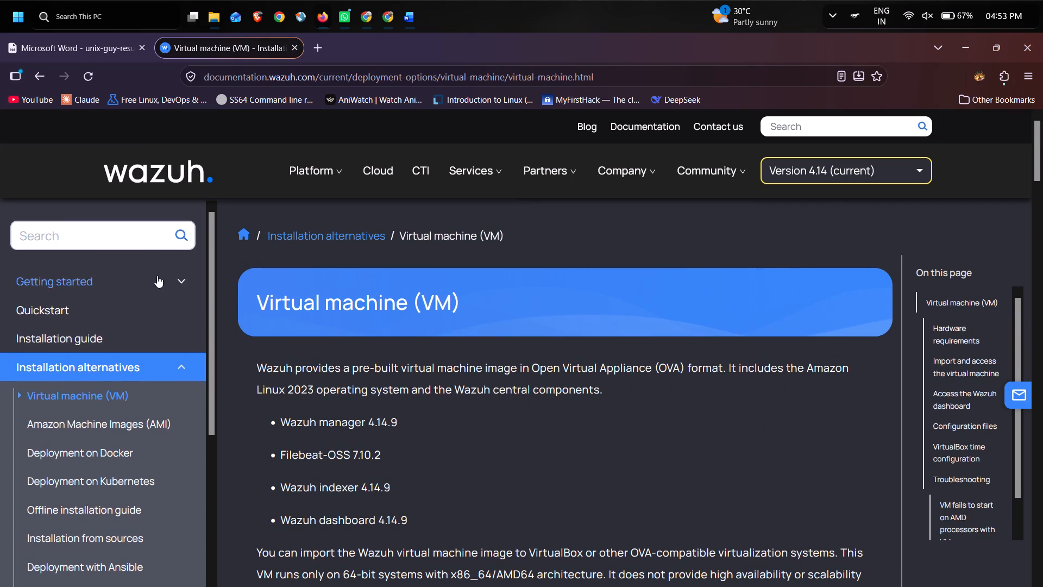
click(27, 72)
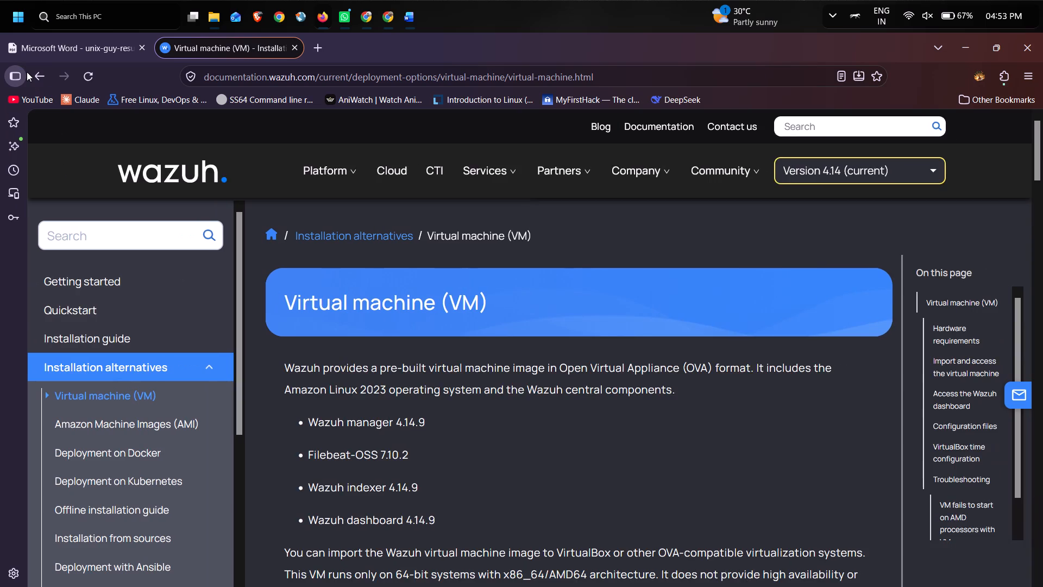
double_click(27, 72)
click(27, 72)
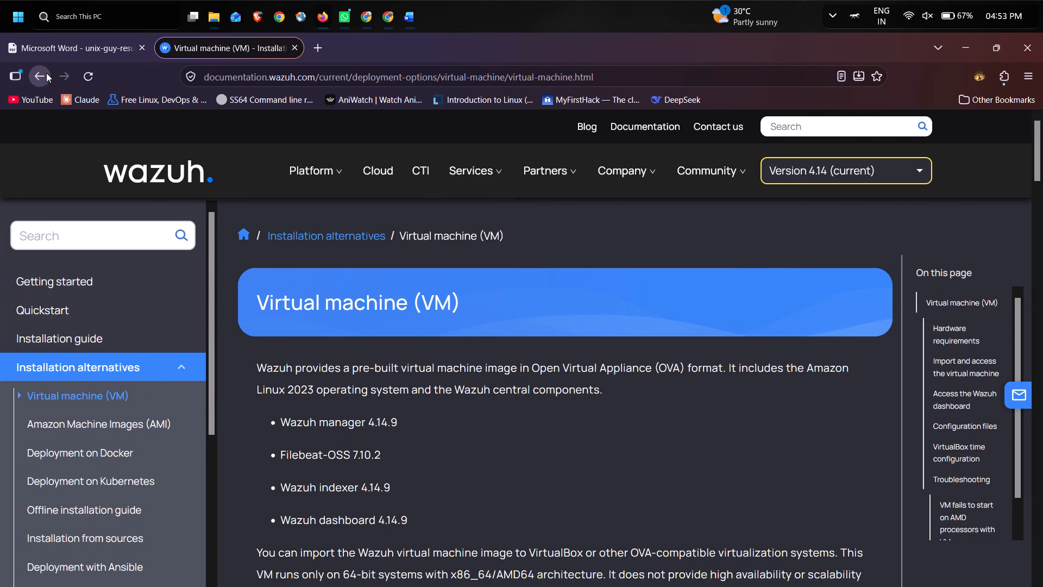
Return to the Google results and extend the search to "wazuh virtual machine windows".
click(46, 73)
click(297, 151)
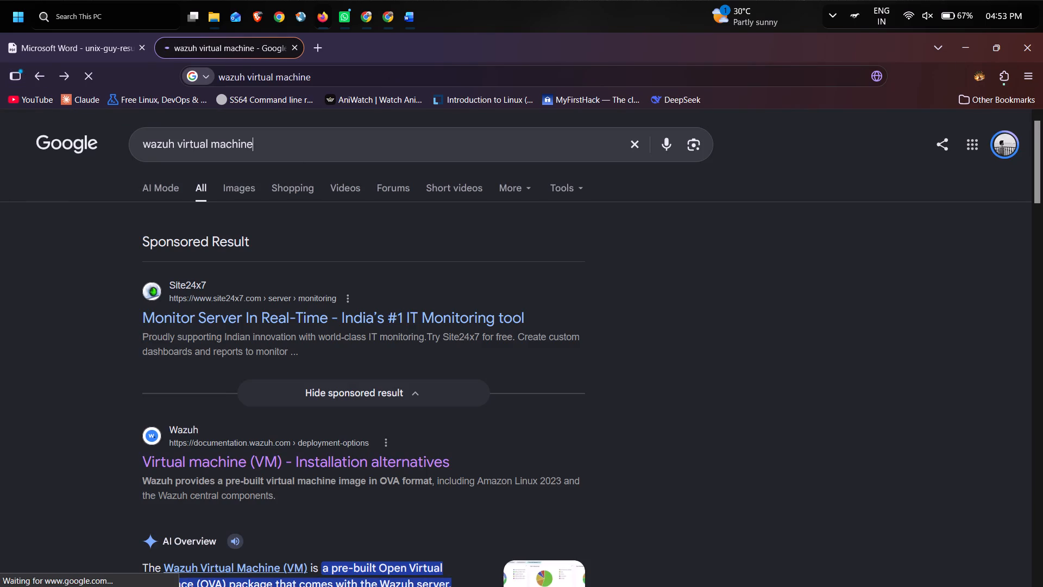
key(space)
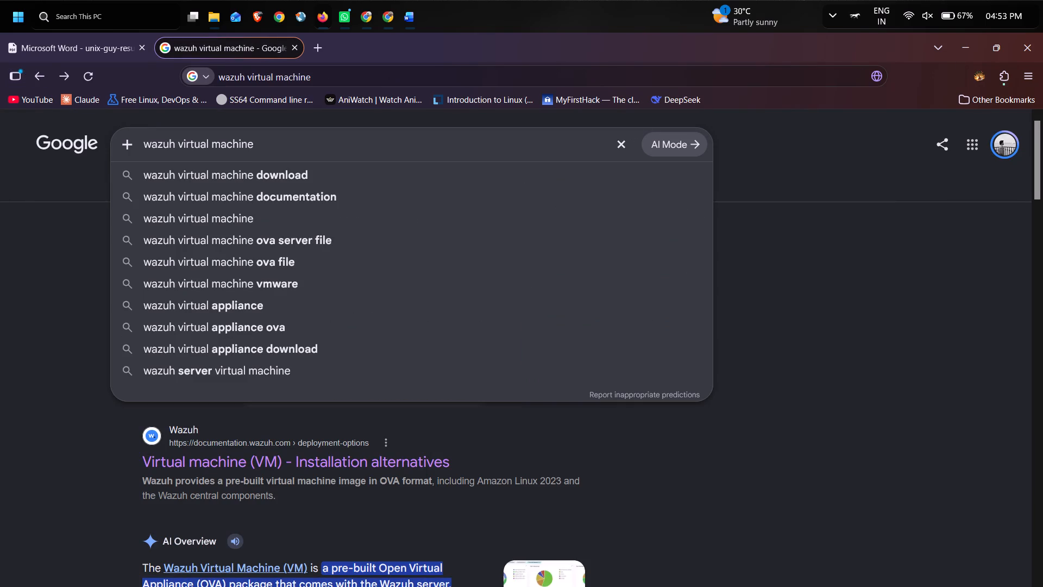
key(w)
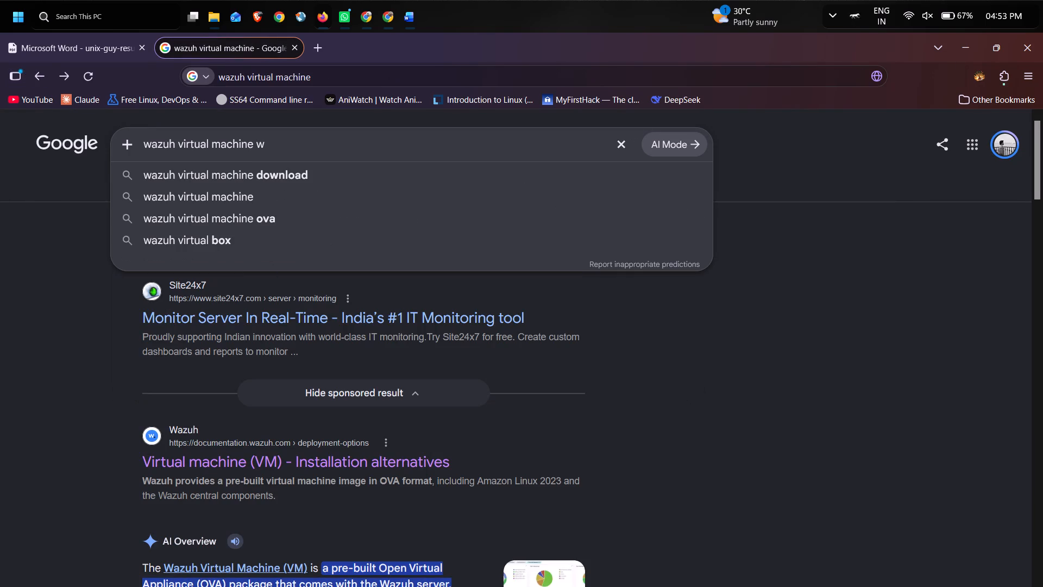
text(in)
key(Down)
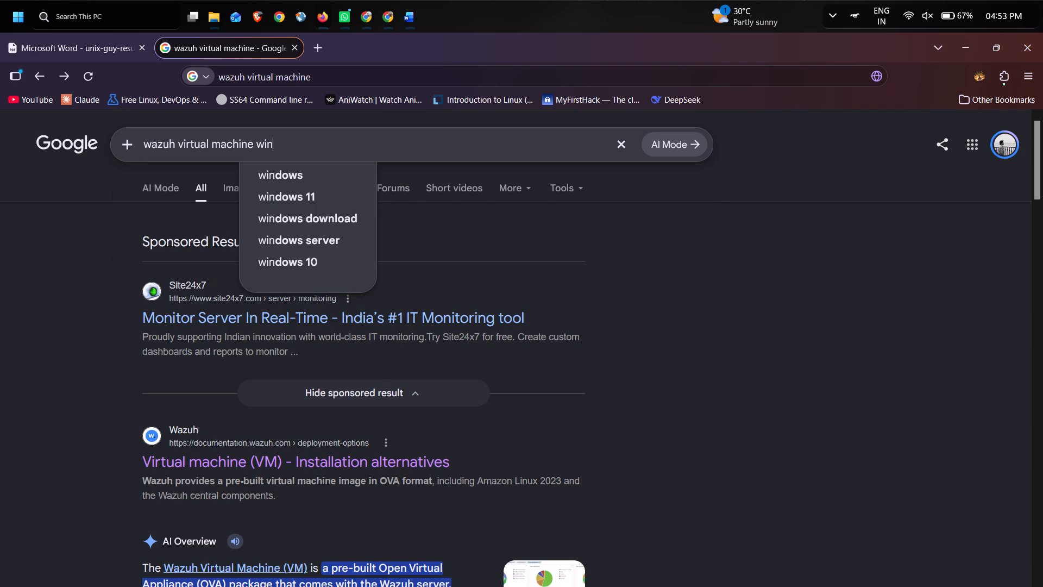
key(Return)
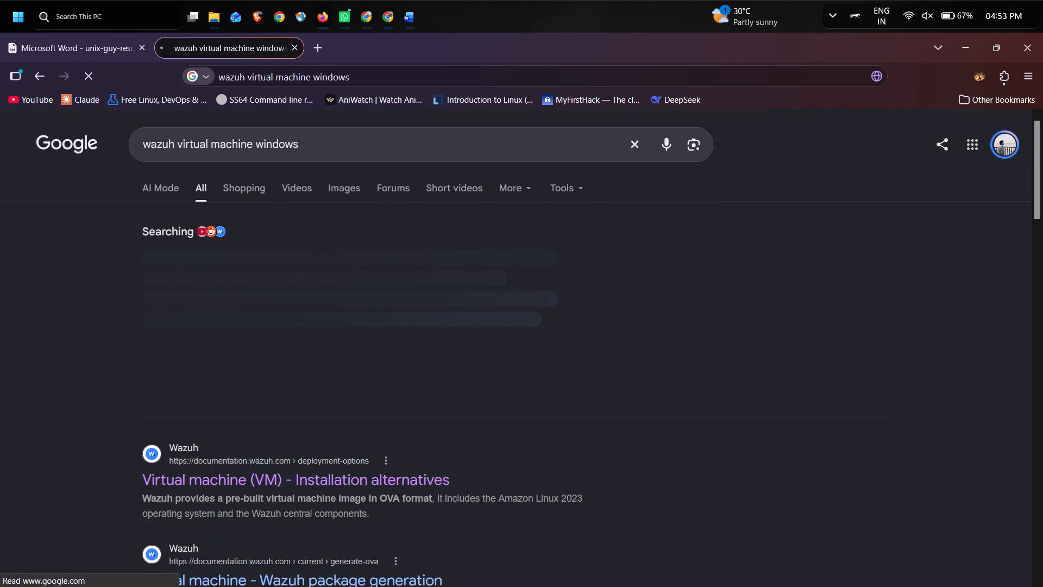
click(283, 459)
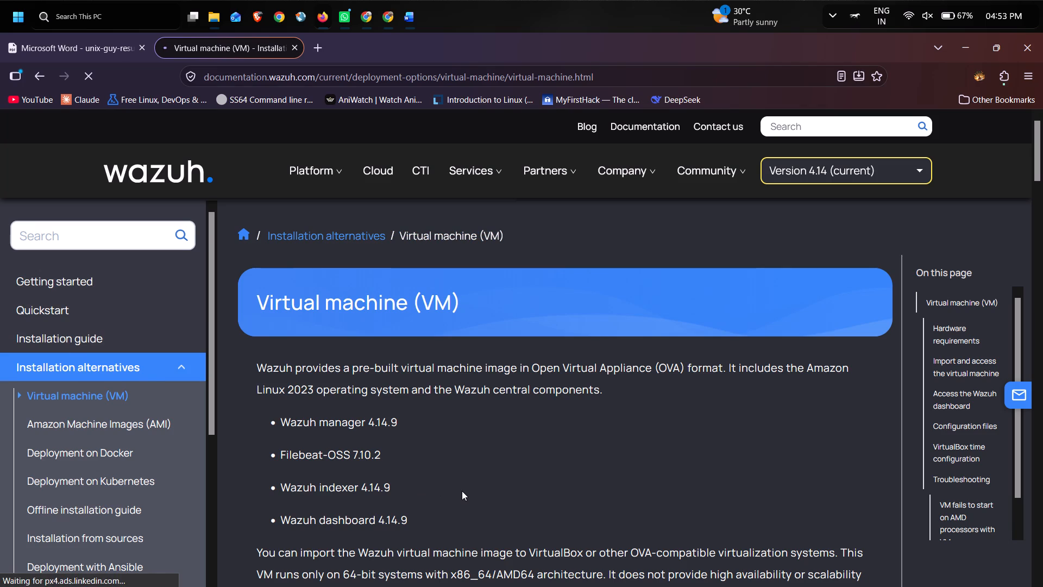
scroll(462, 491, down, 5)
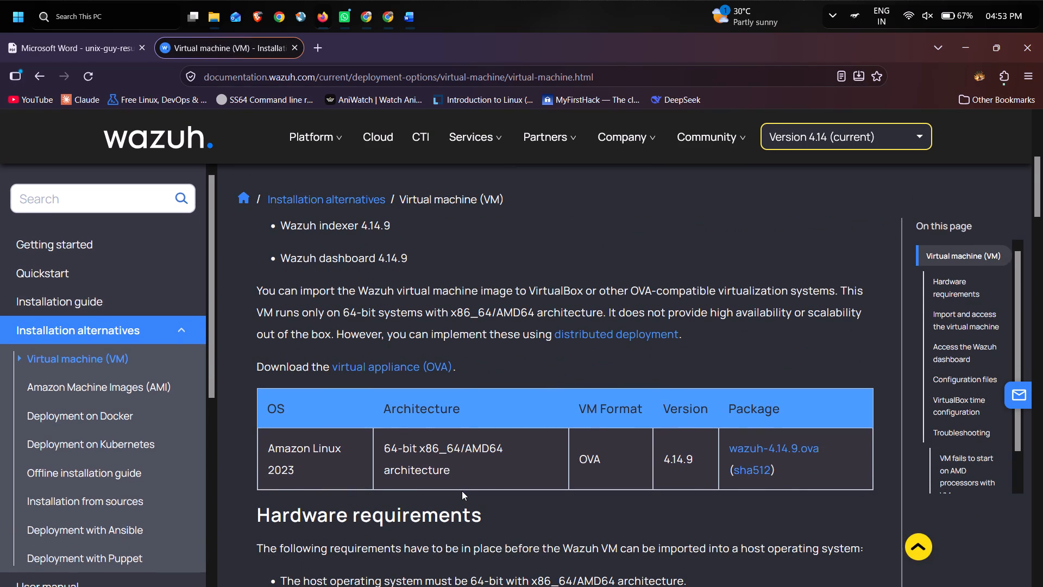
scroll(462, 491, down, 4)
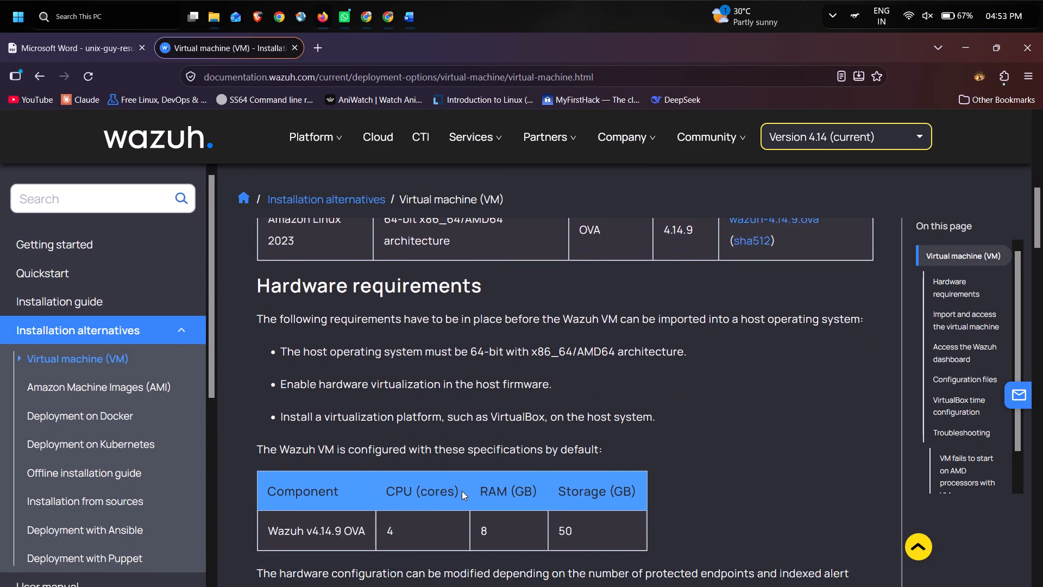
scroll(462, 491, down, 1)
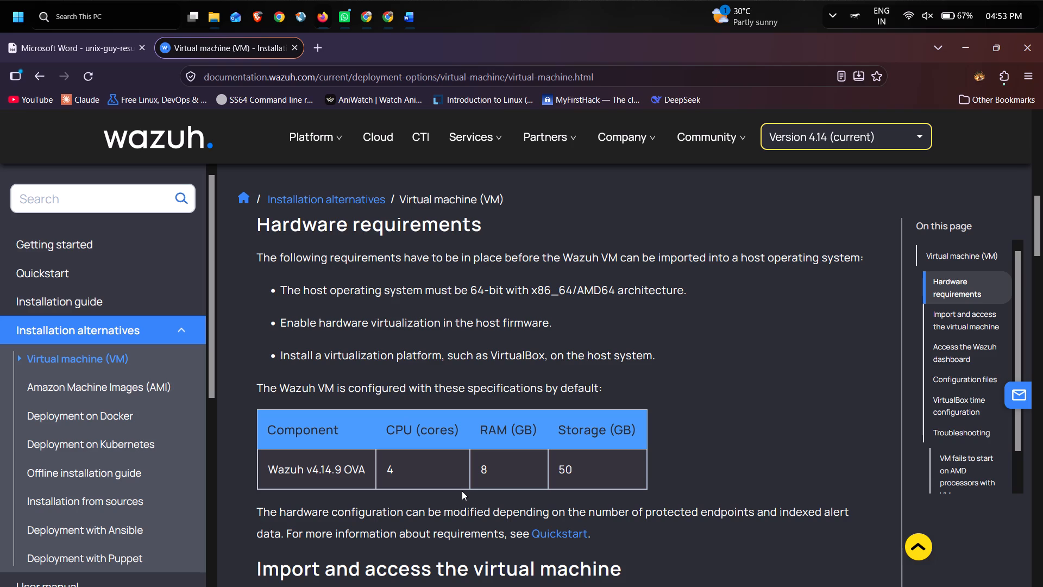
scroll(462, 491, down, 3)
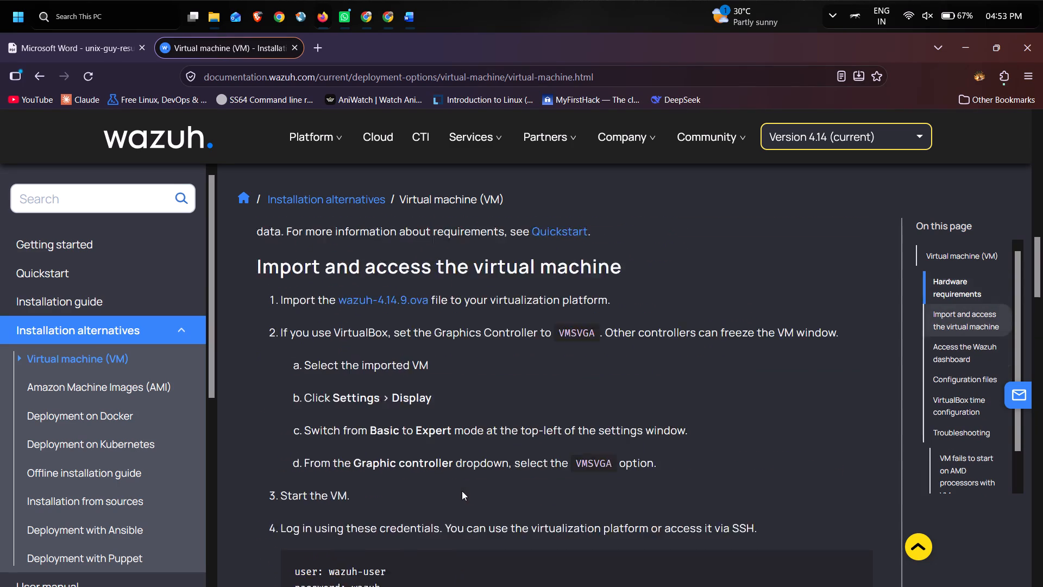
scroll(462, 491, up, 1)
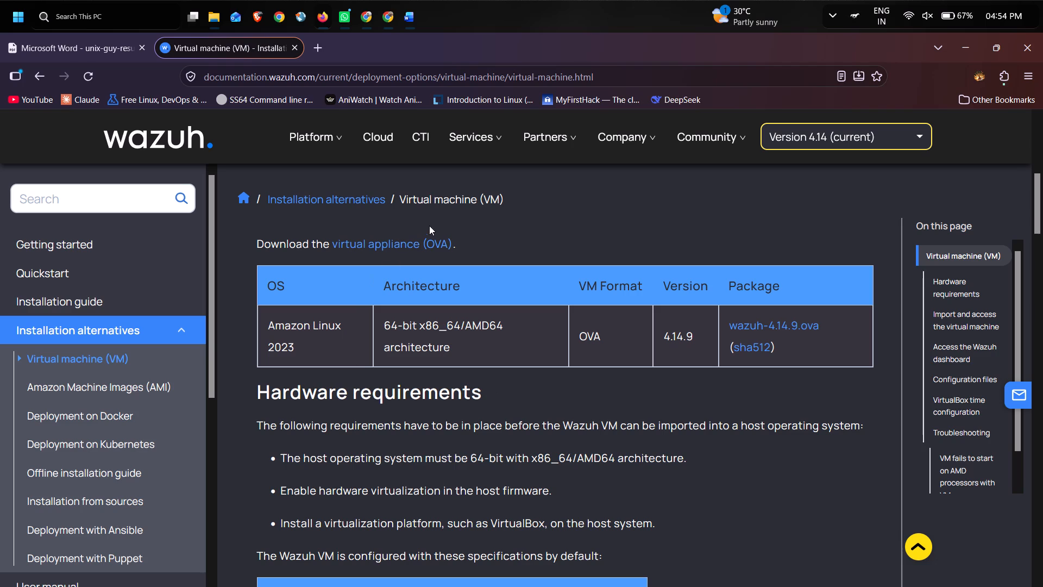
click(406, 241)
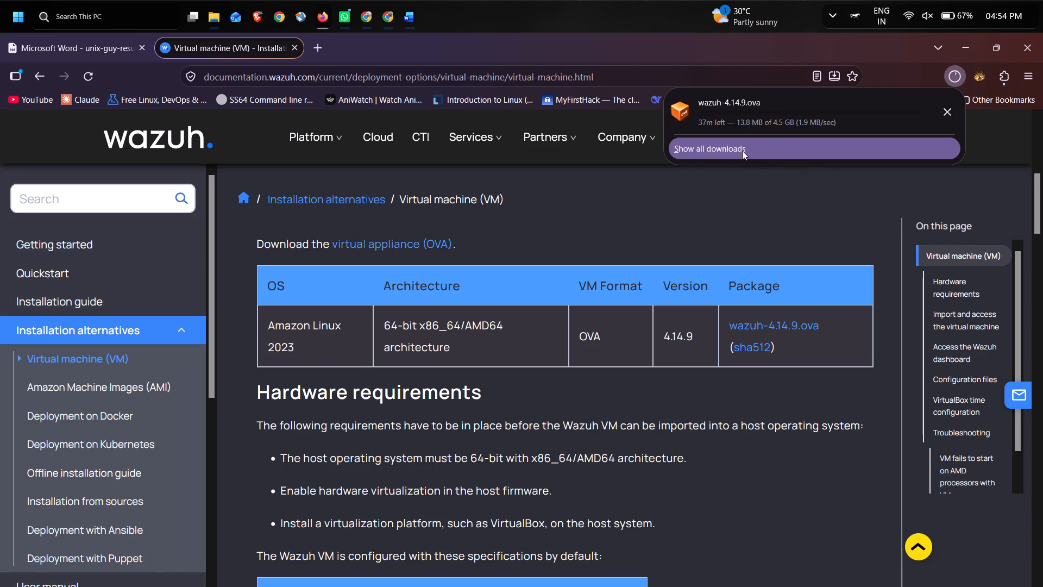
Switch to File Explorer and check the contents of the personal OneDrive's Documents folder.
key(alt+Tab)
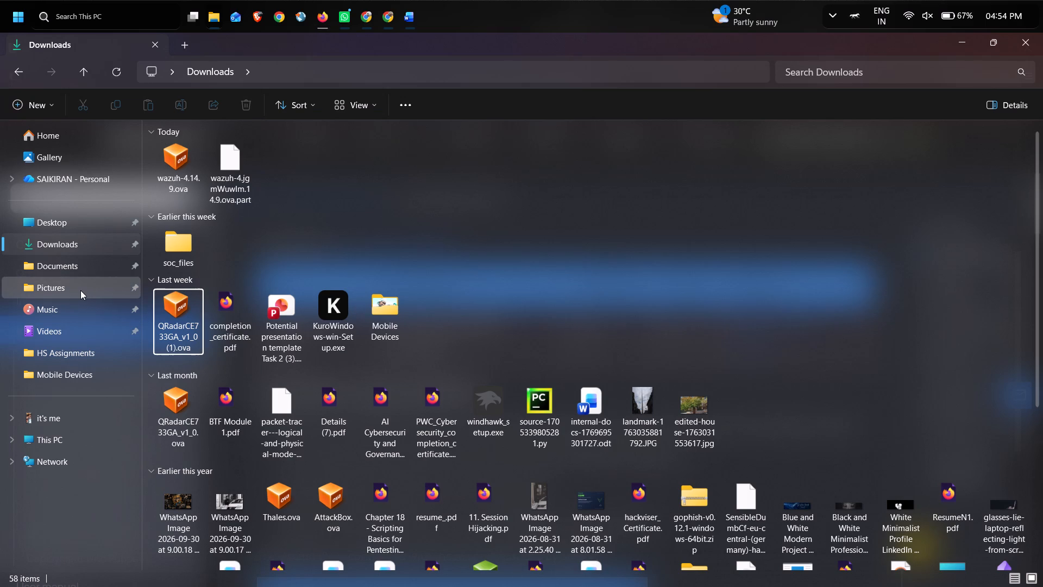
click(62, 180)
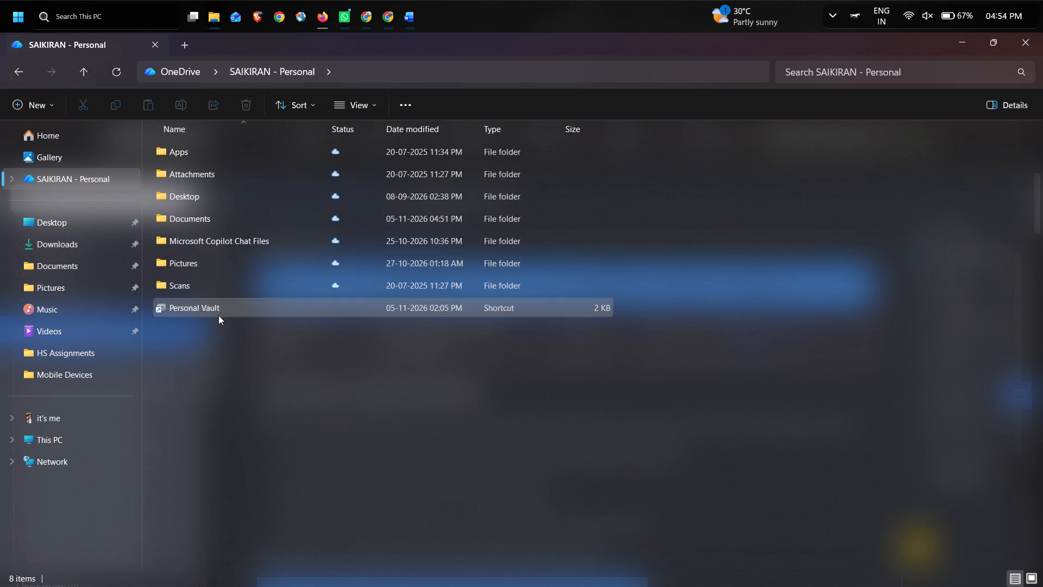
double_click(241, 221)
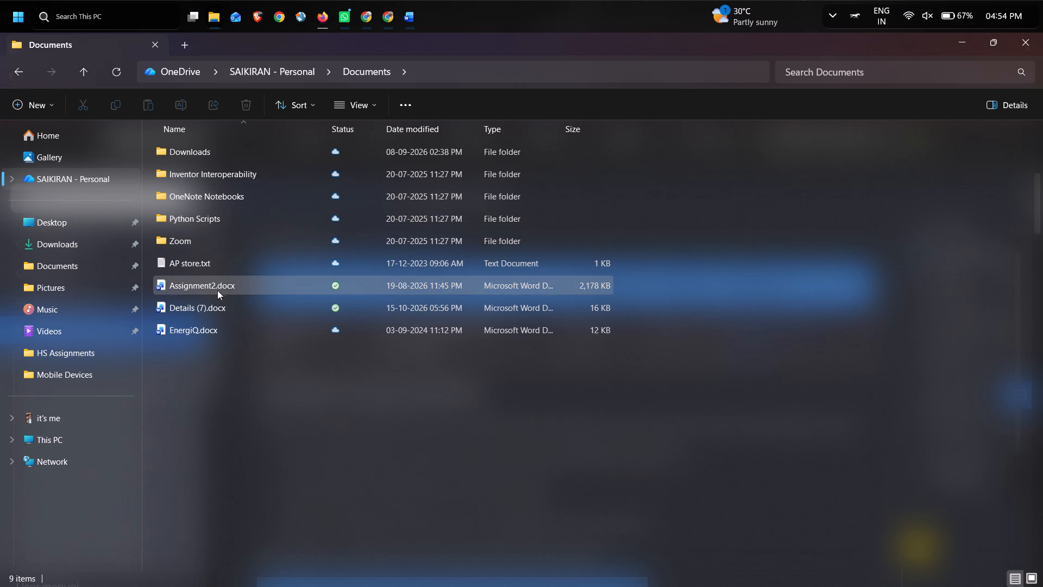
key(Escape)
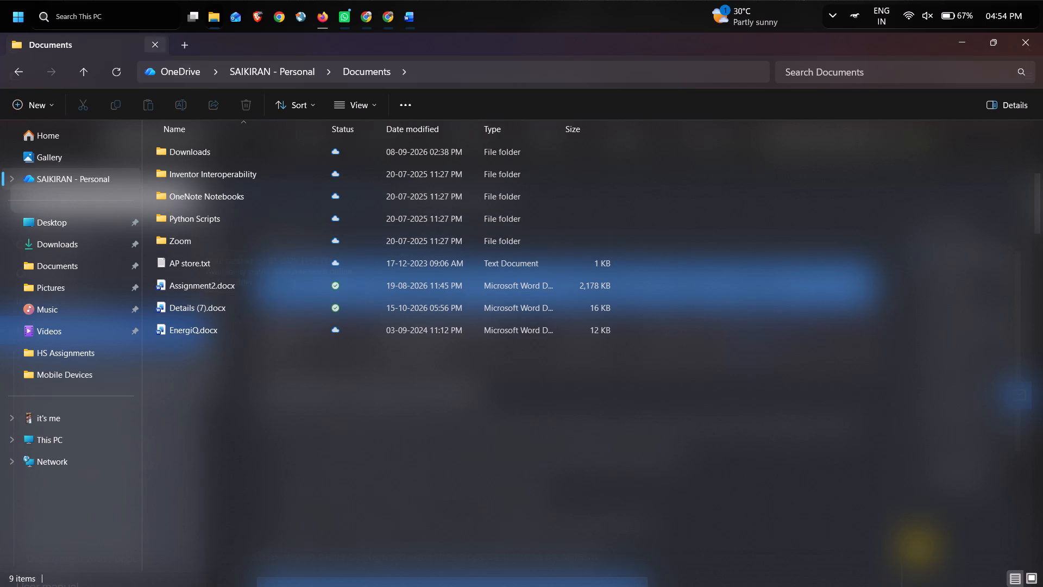
Switch to Word and turn on AutoSave for the resume by uploading it to OneDrive - Personal.
click(413, 14)
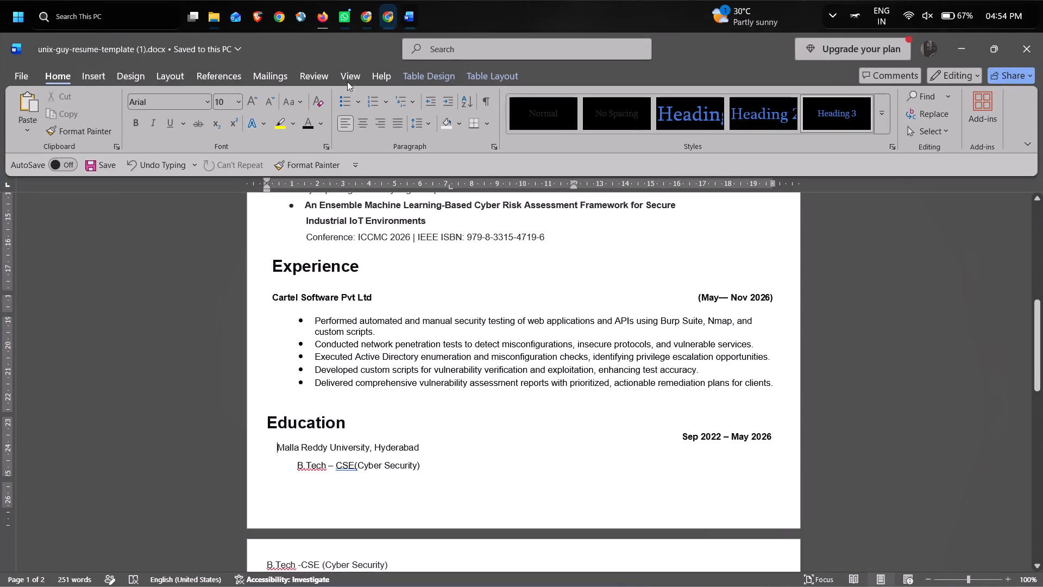
click(52, 166)
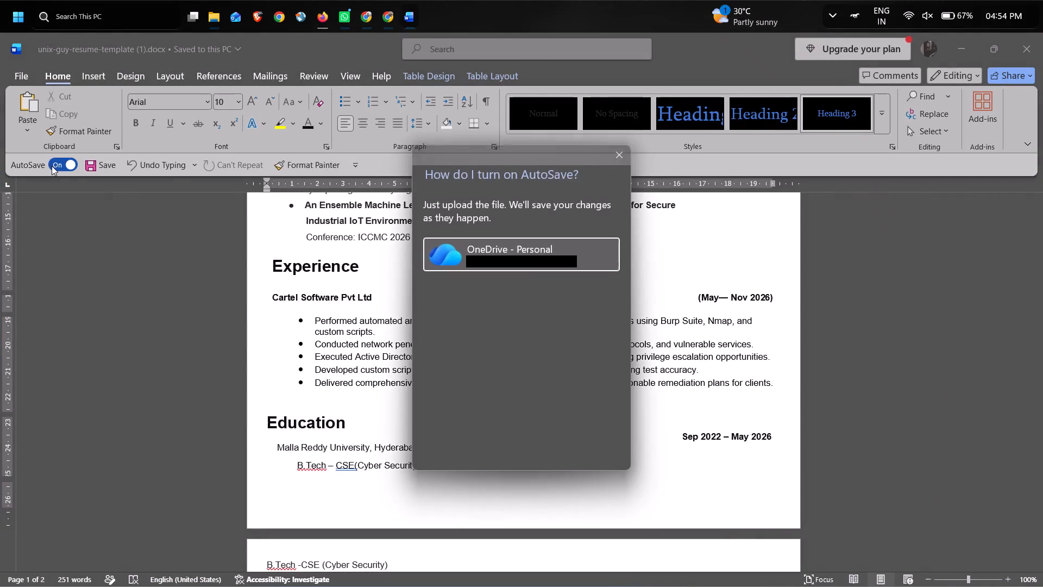
click(491, 254)
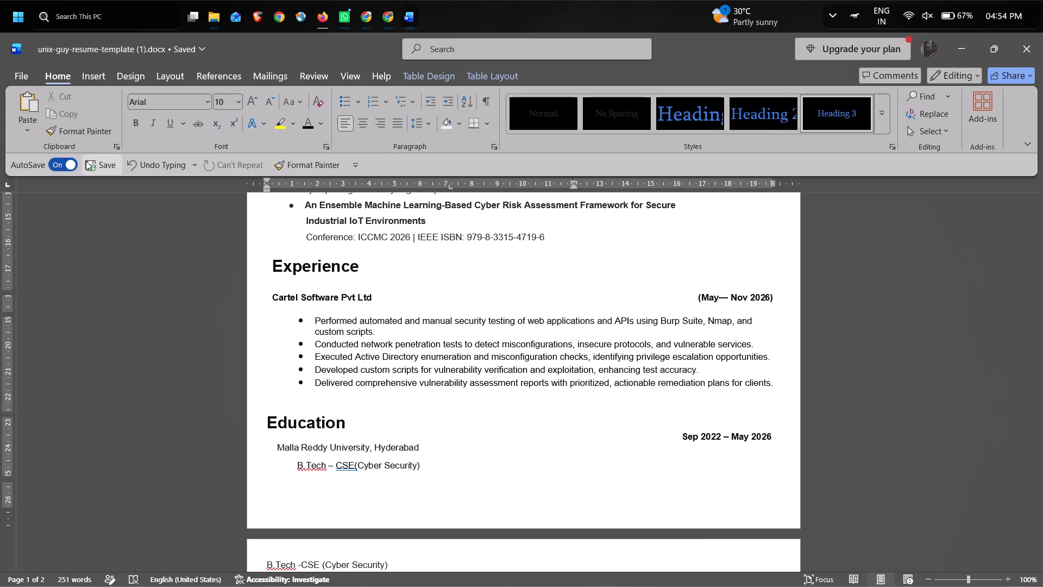
Rename the resume document as MyResume and set its location to the OneDrive Documents folder.
click(152, 51)
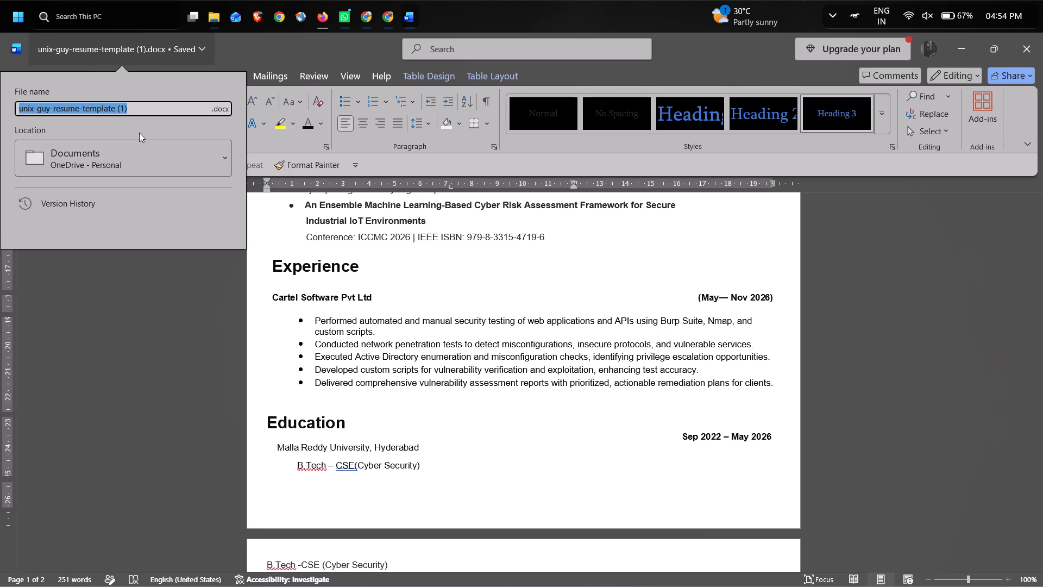
key(BackSpace)
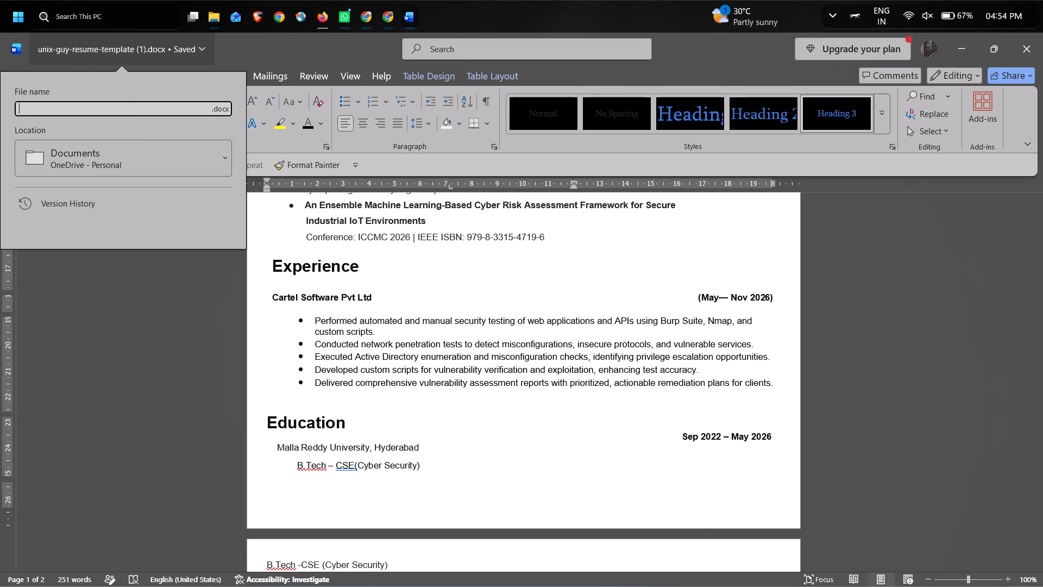
text(Sai)
key(BackSpace)
key(BackSpace)
key(BackSpace)
key(BackSpace)
key(BackSpace)
key(BackSpace)
key(shift+m)
key(y)
text(Resume)
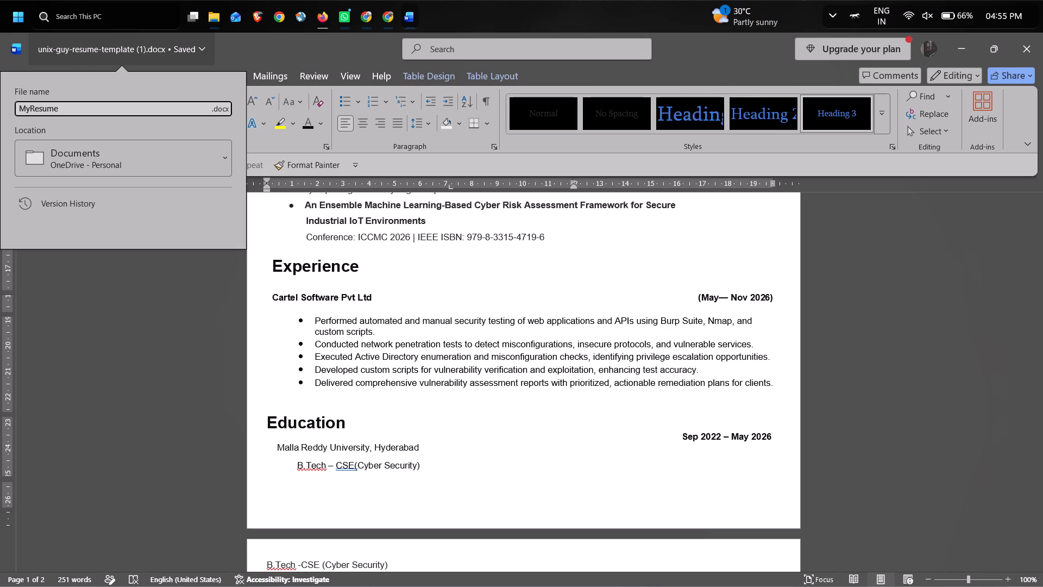
click(227, 157)
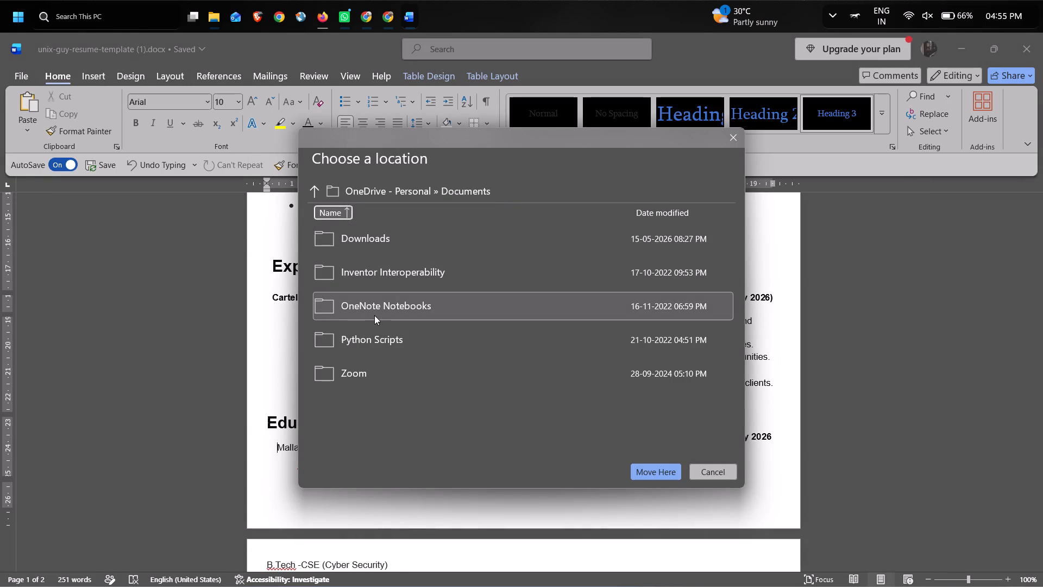
click(643, 472)
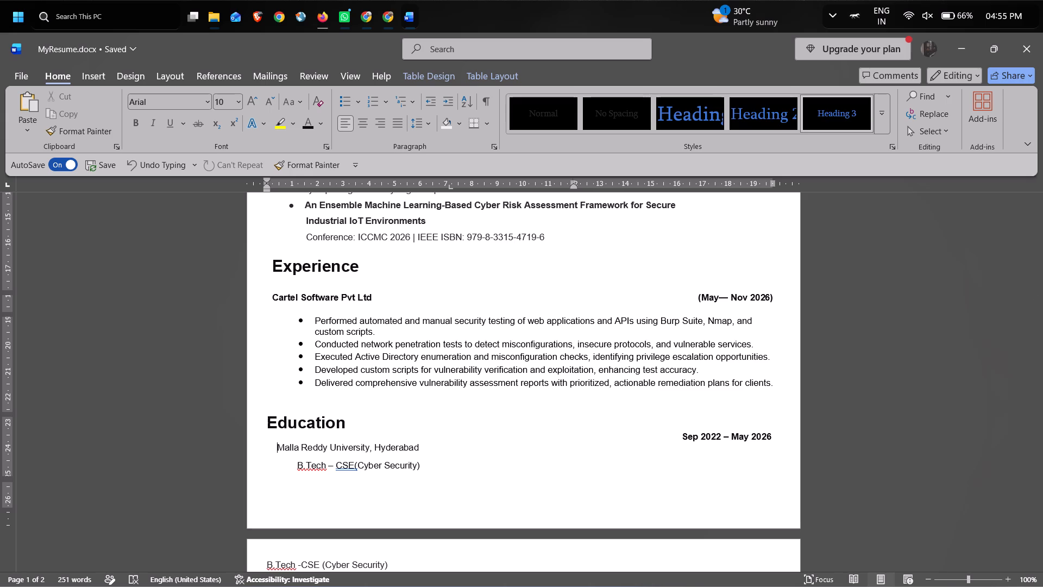
Delete the leftover "B.Tech -CSE (Cyber Security)" and "Graduated - 2026" lines with their table row from the resume's second page.
scroll(658, 522, down, 1)
scroll(658, 522, up, 1)
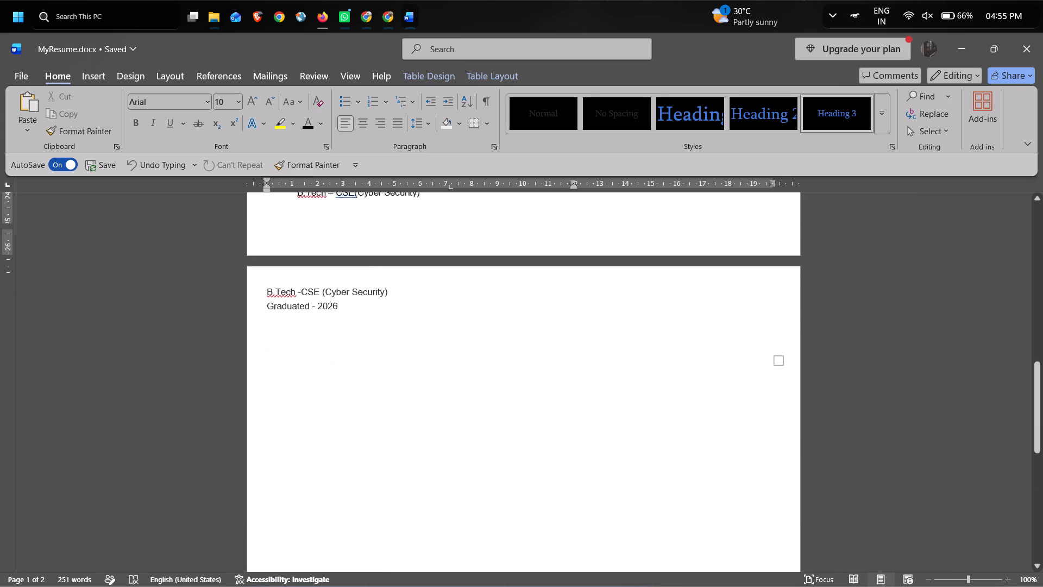
scroll(658, 522, up, 1)
click(417, 363)
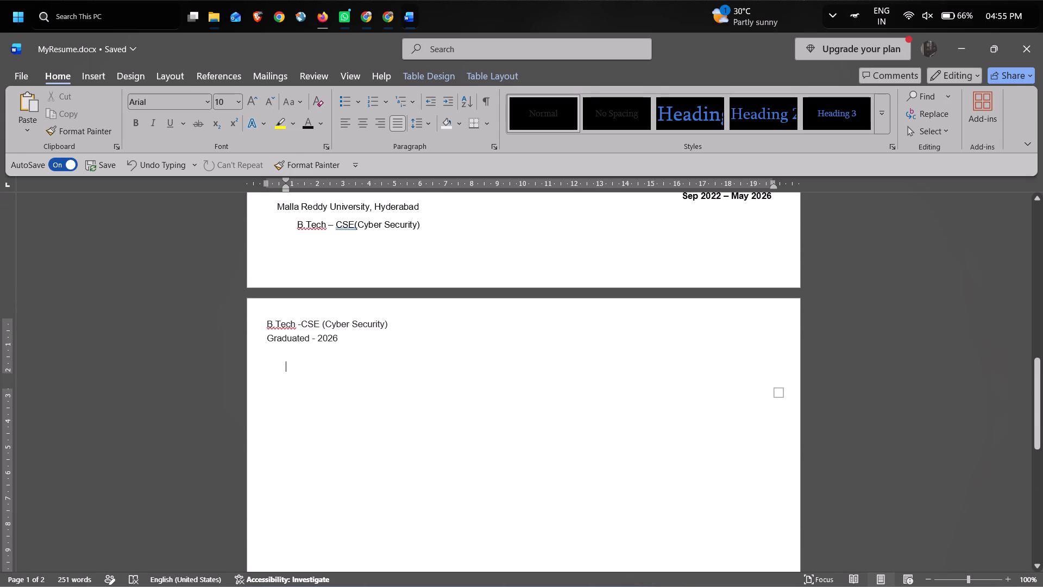
key(BackSpace)
key(BackSpace)
key(BackSpace)
key(BackSpace)
key(BackSpace)
key(BackSpace)
key(BackSpace)
key(BackSpace)
key(BackSpace)
key(BackSpace)
key(BackSpace)
key(BackSpace)
key(BackSpace)
key(BackSpace)
key(BackSpace)
key(BackSpace)
key(BackSpace)
key(BackSpace)
key(BackSpace)
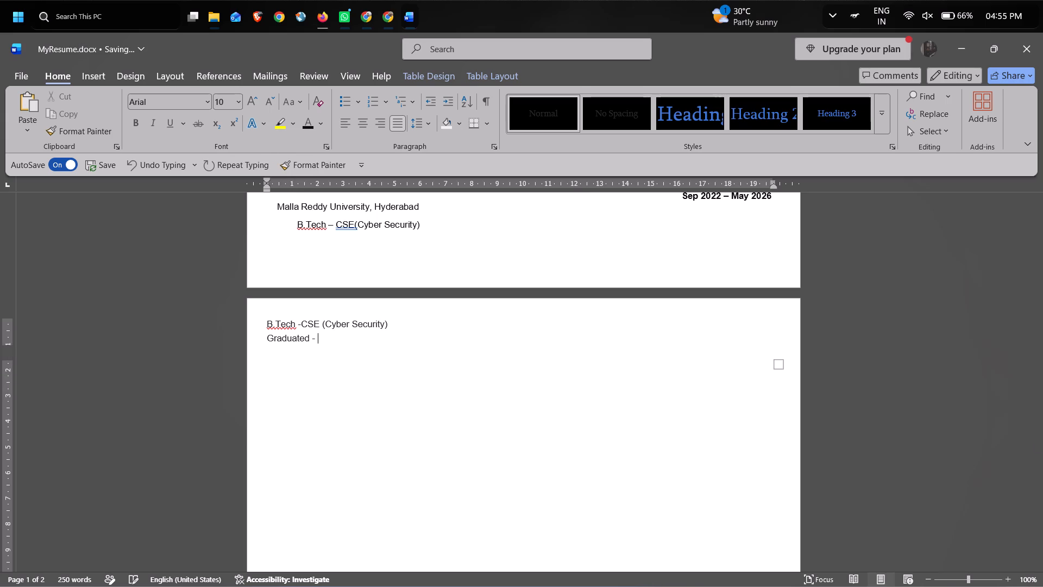
key(BackSpace)
key(BackSpace)
key(BackSpace)
key(BackSpace)
key(BackSpace)
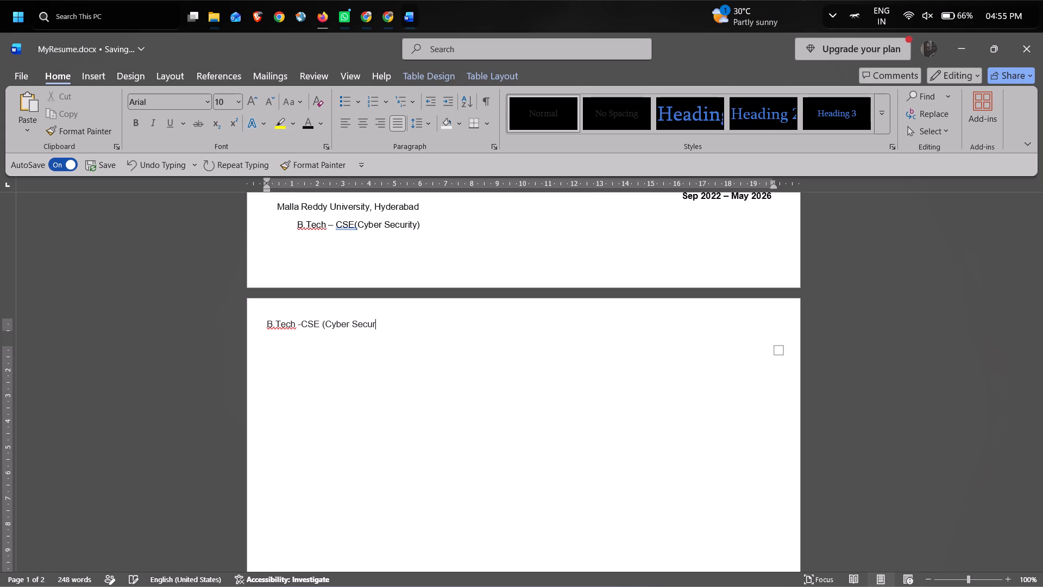
key(ctrl+a)
click(417, 363)
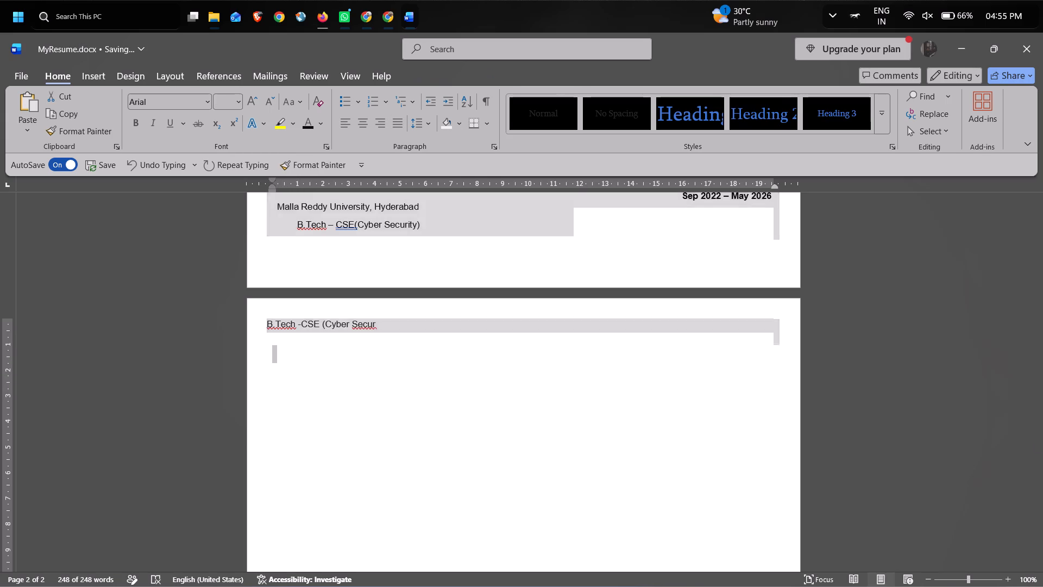
click(265, 329)
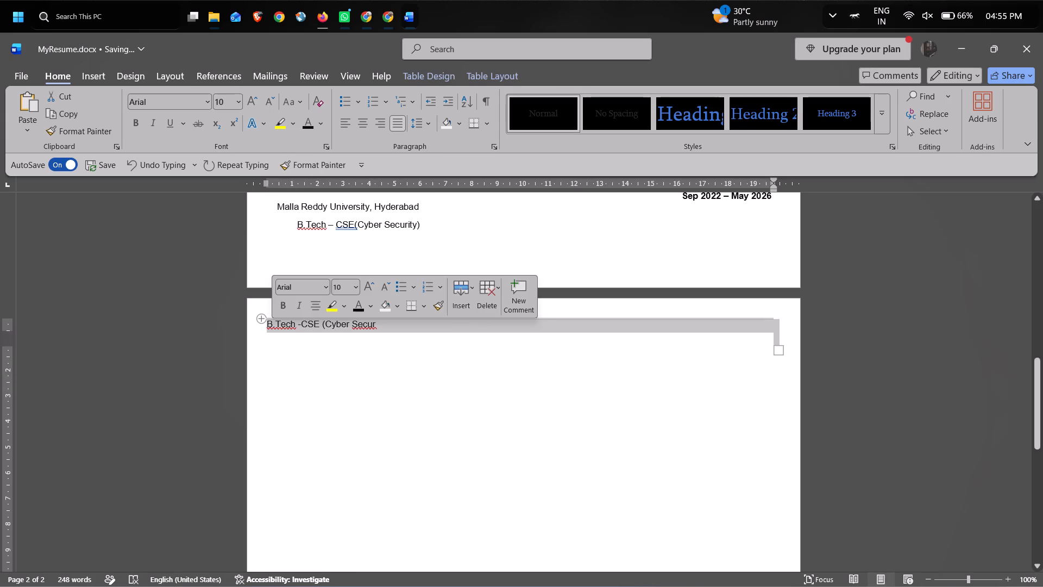
key(BackSpace)
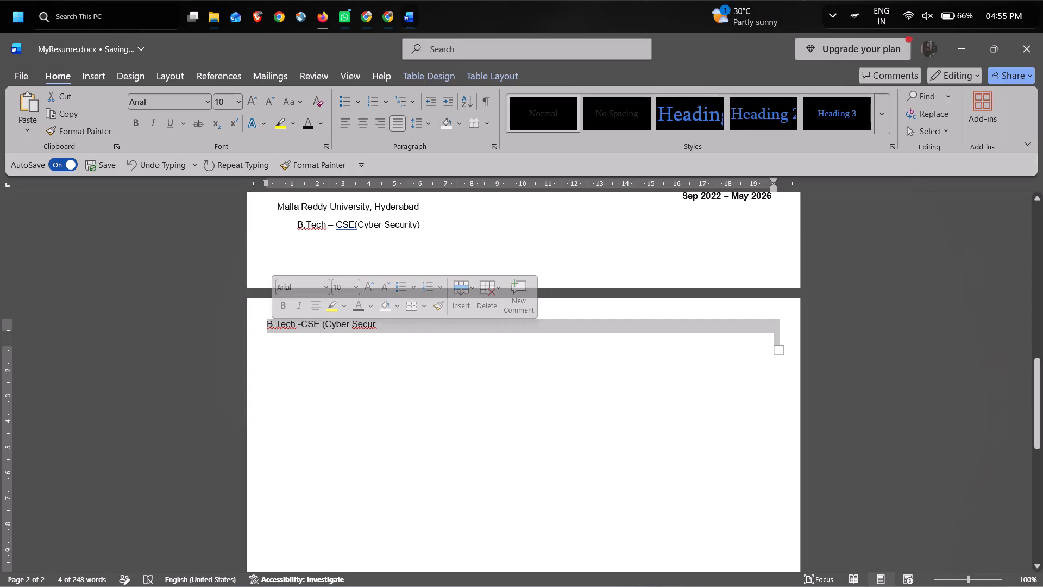
scroll(335, 342, up, 1)
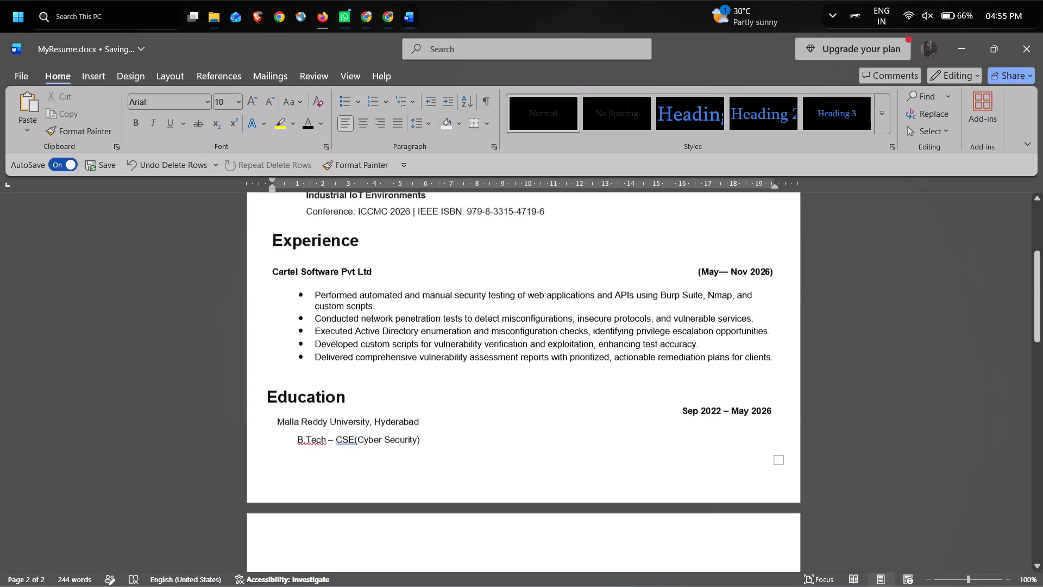
scroll(335, 342, up, 1)
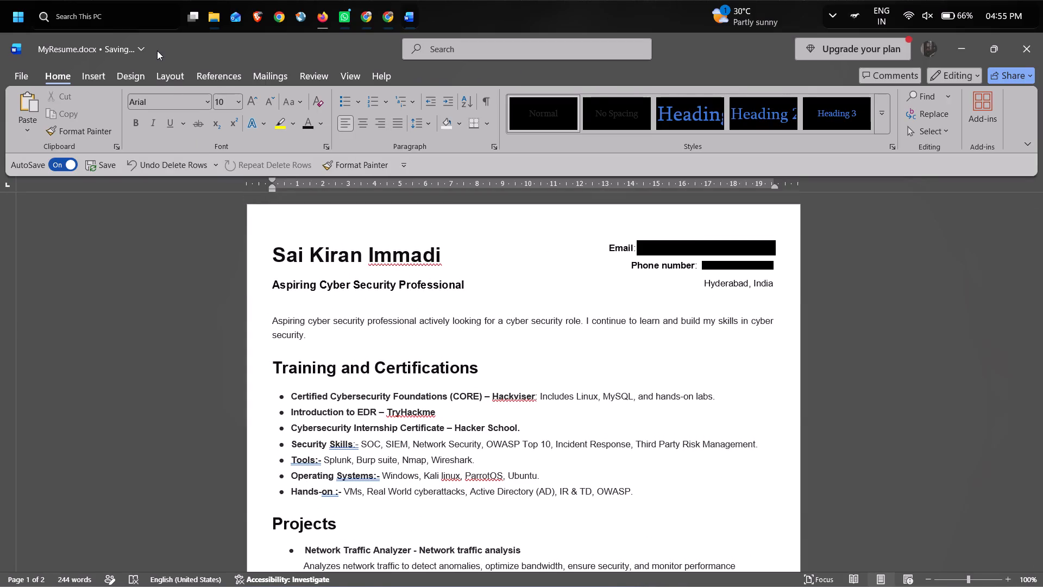
Check the resume's file name and OneDrive location, save the document, and look over its pages.
click(137, 49)
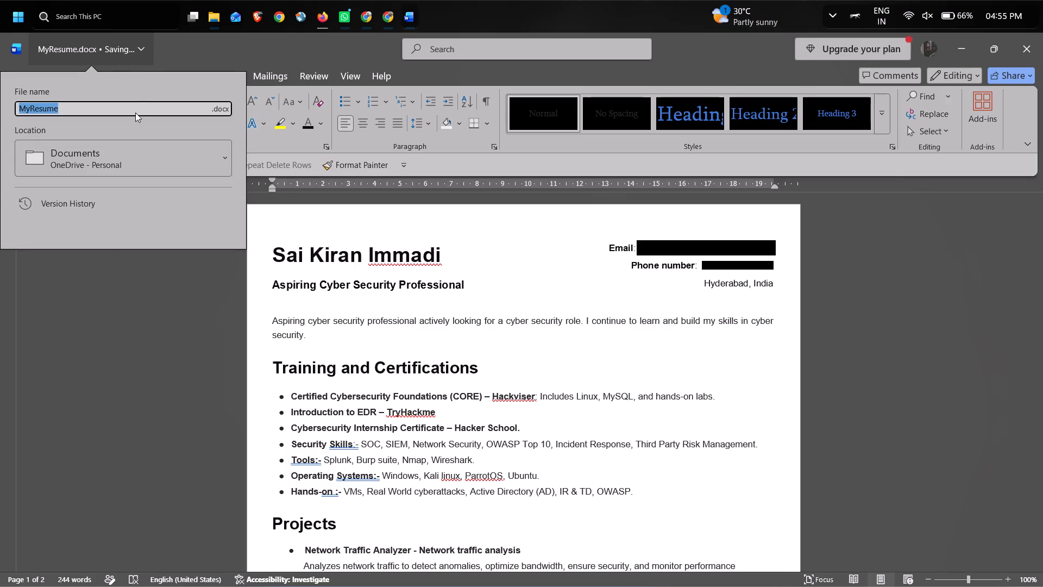
click(98, 307)
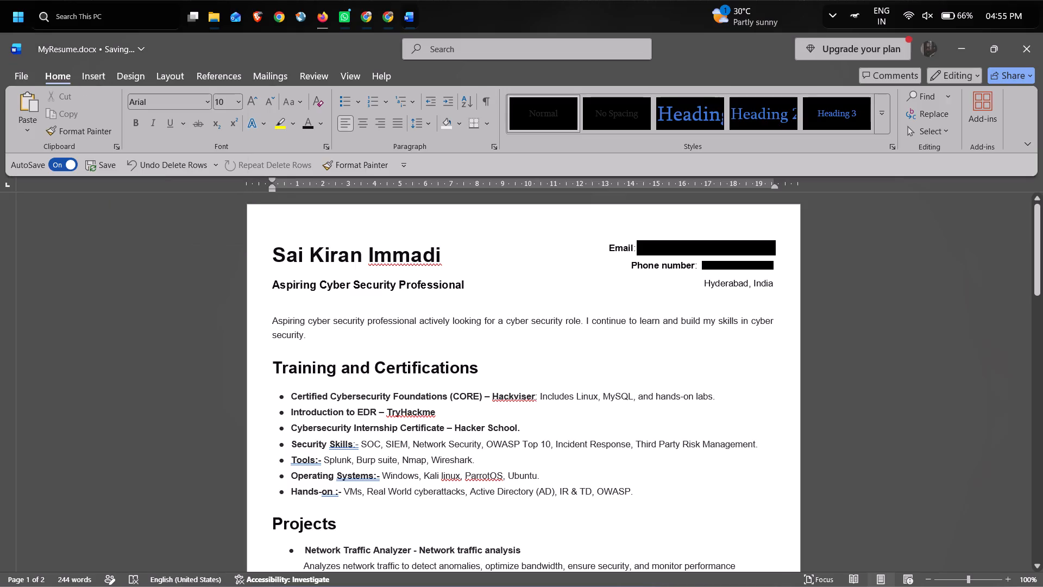
click(91, 166)
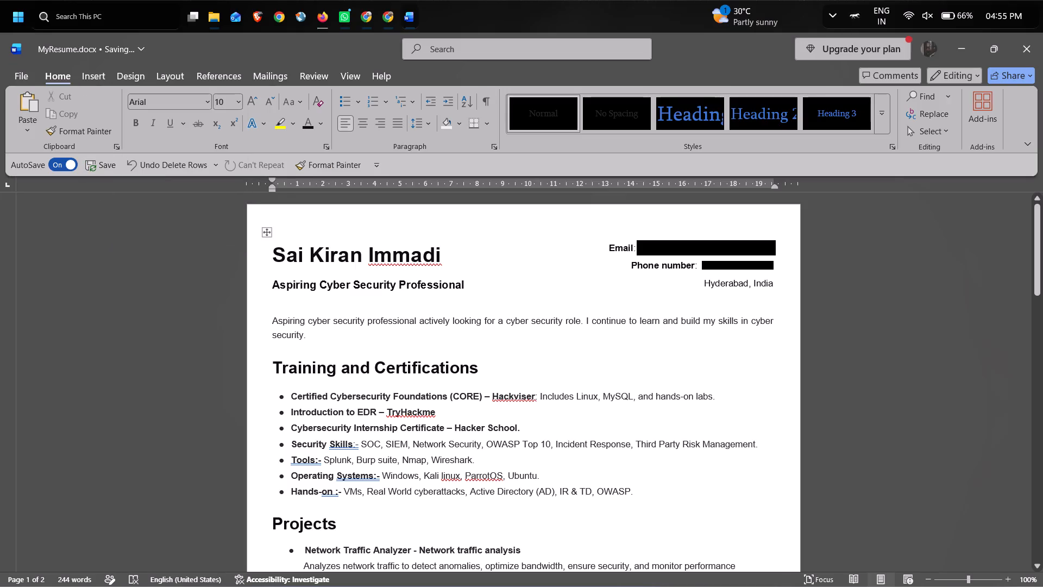
scroll(429, 308, down, 2)
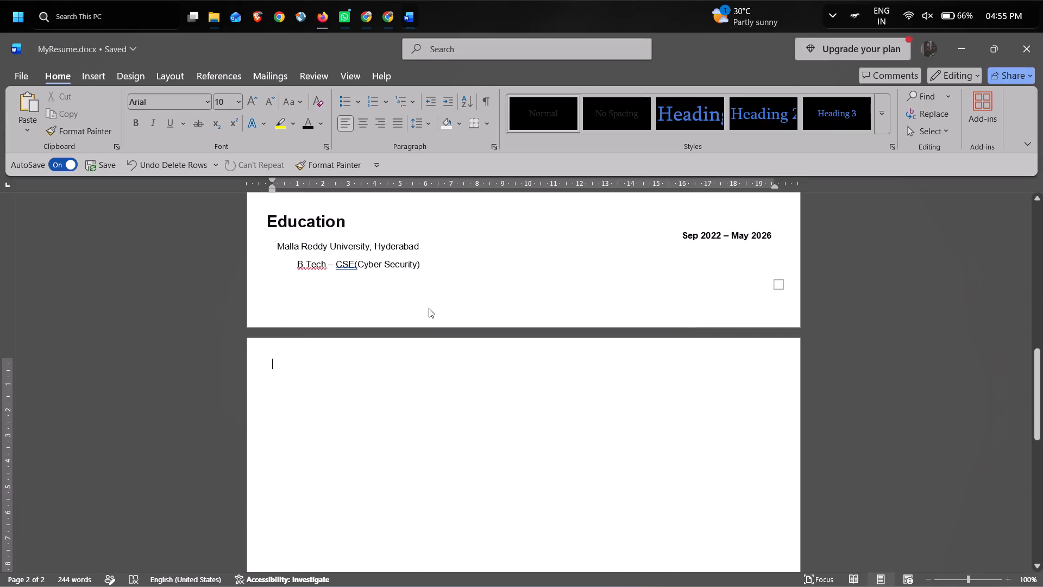
scroll(429, 308, up, 3)
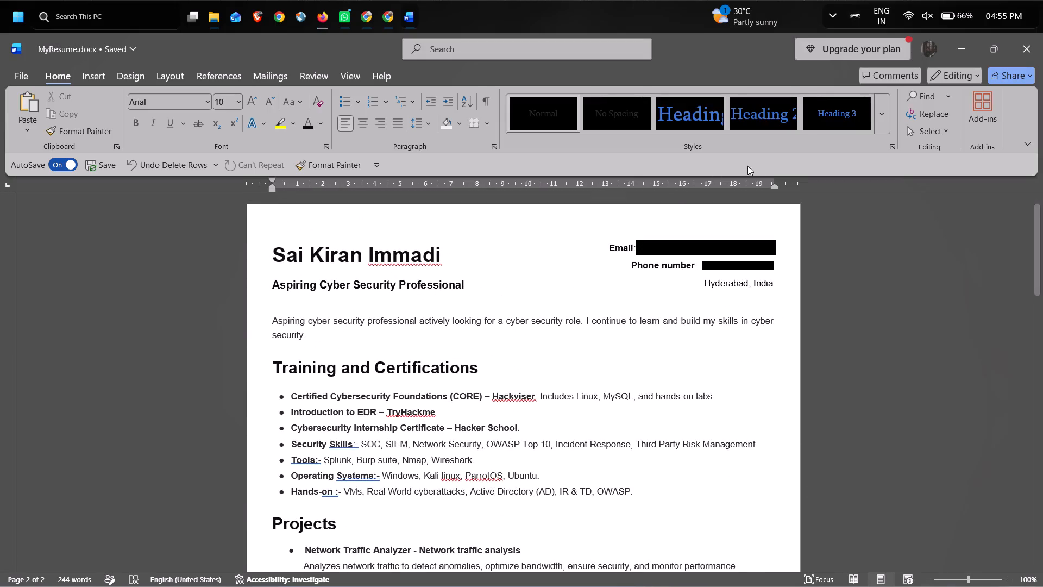